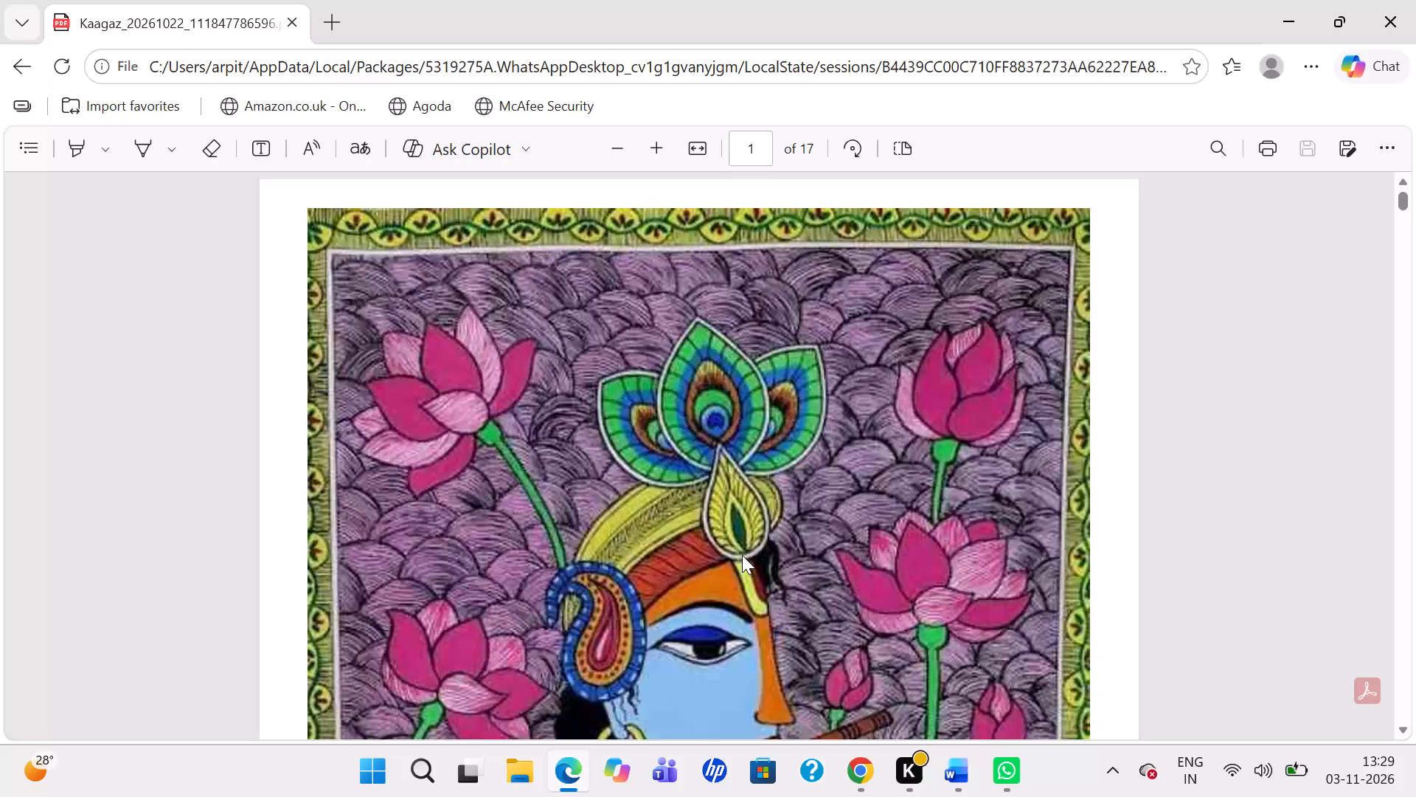
Capture a rectangular screenshot of the complete flute player and veiled woman painting on page 1 of the PDF, cropped to its border.
scroll(742, 555, "up", 1)
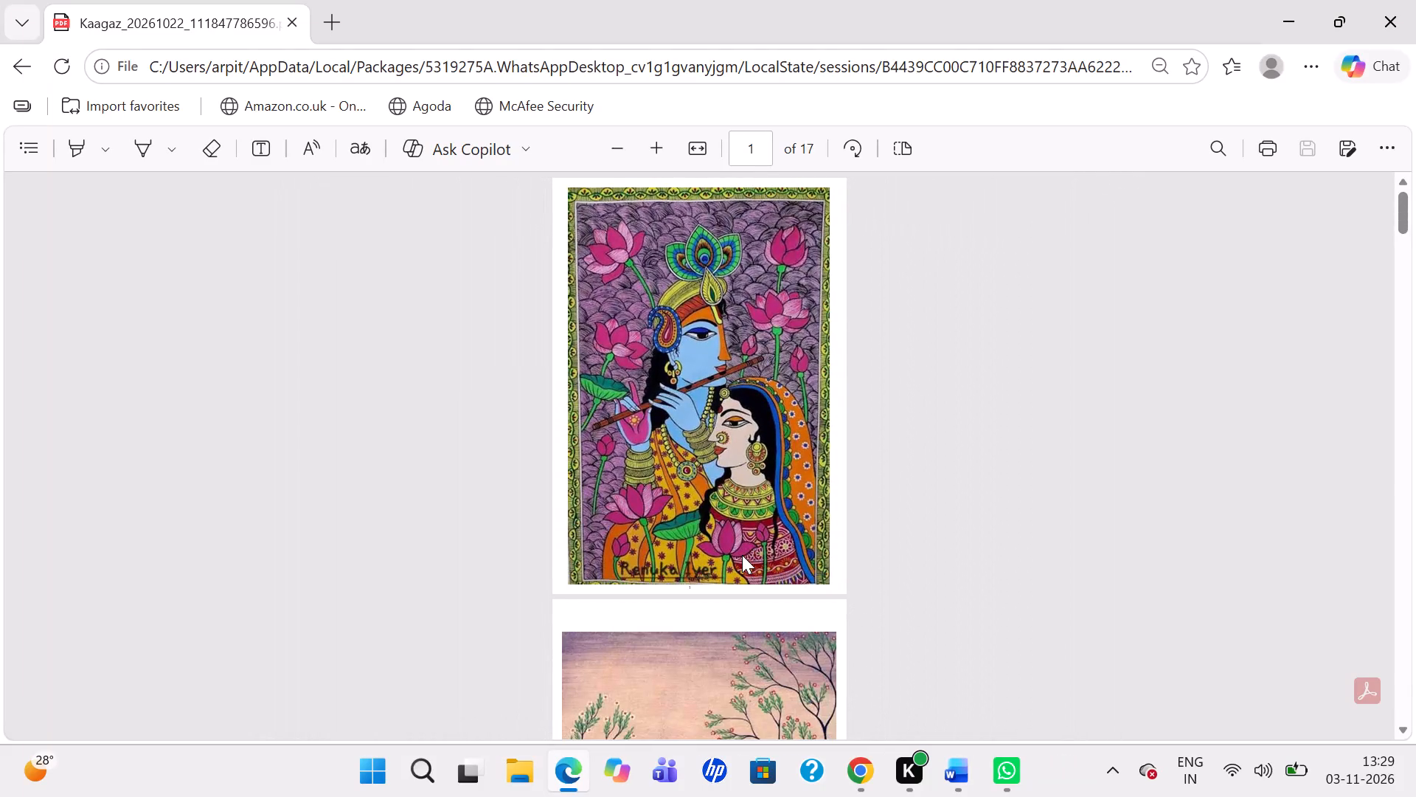
key("Print")
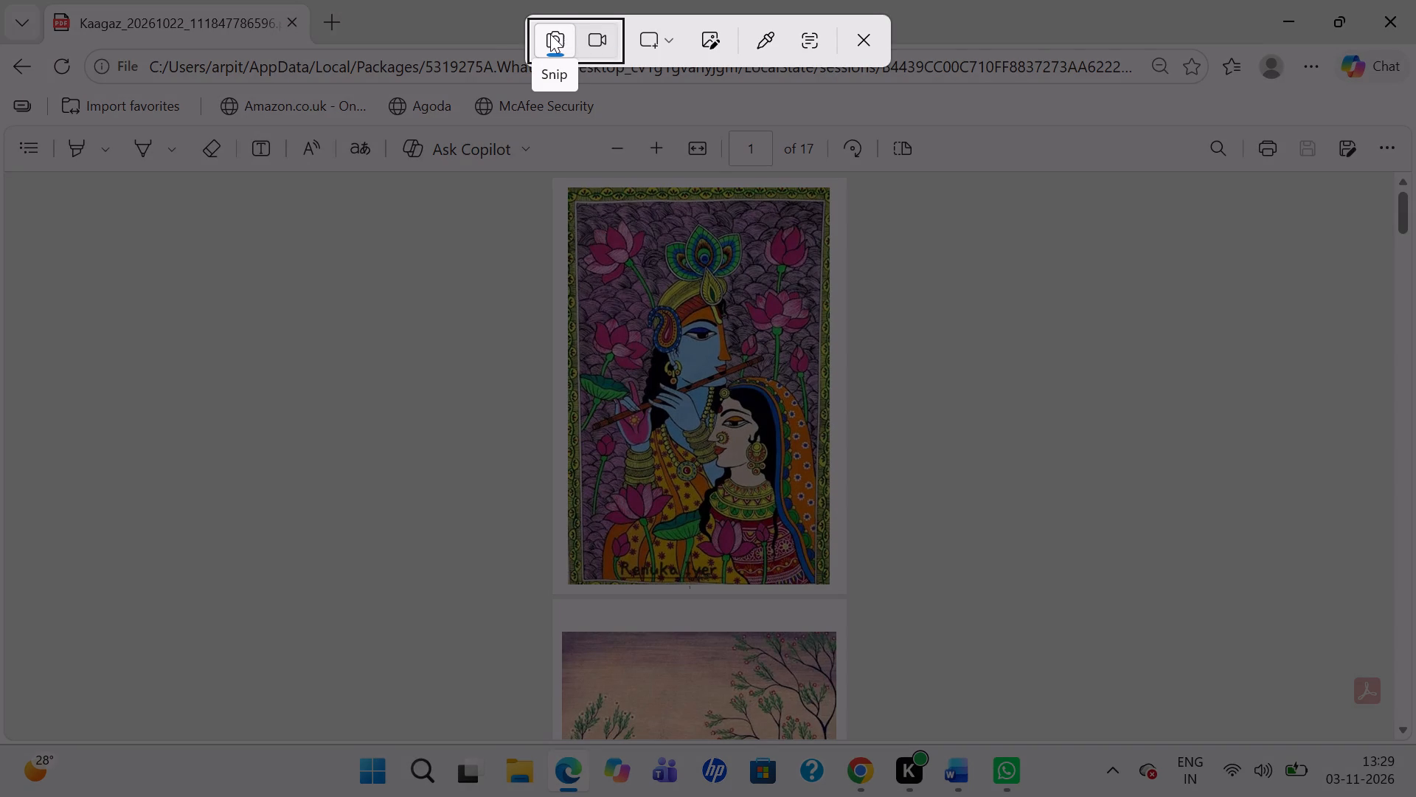
left_click(550, 42)
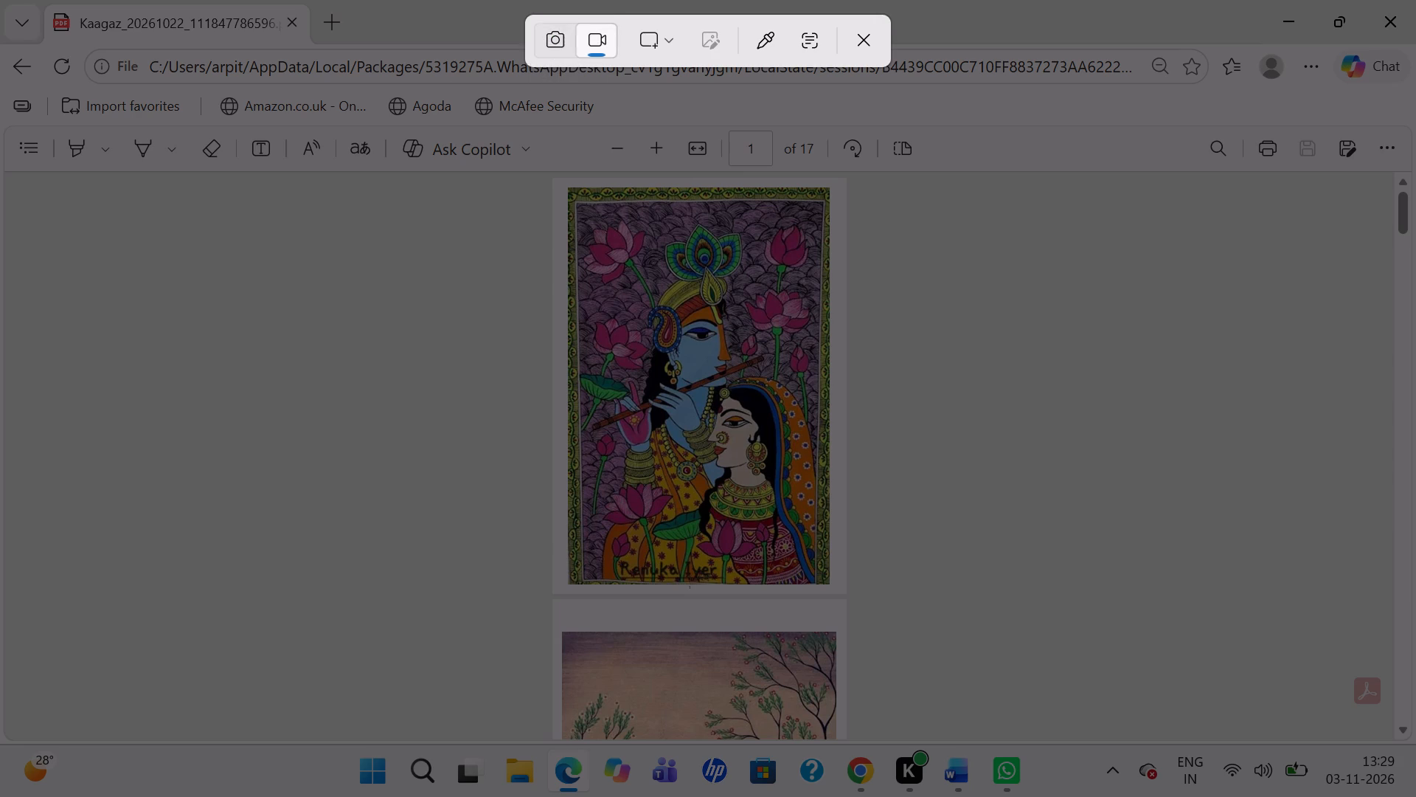
left_click(566, 35)
left_click_drag(566, 182, 830, 475)
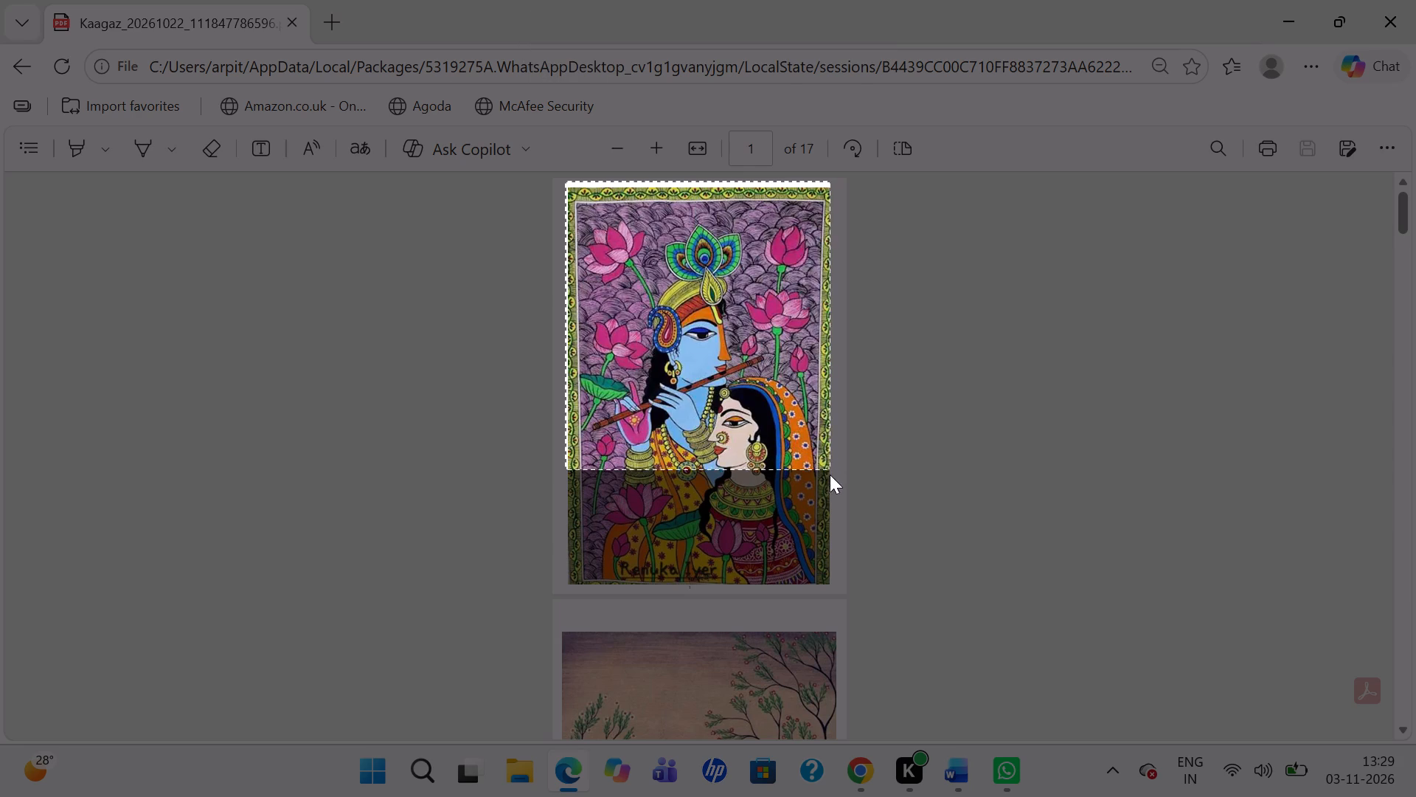
left_click_drag(830, 475, 833, 586)
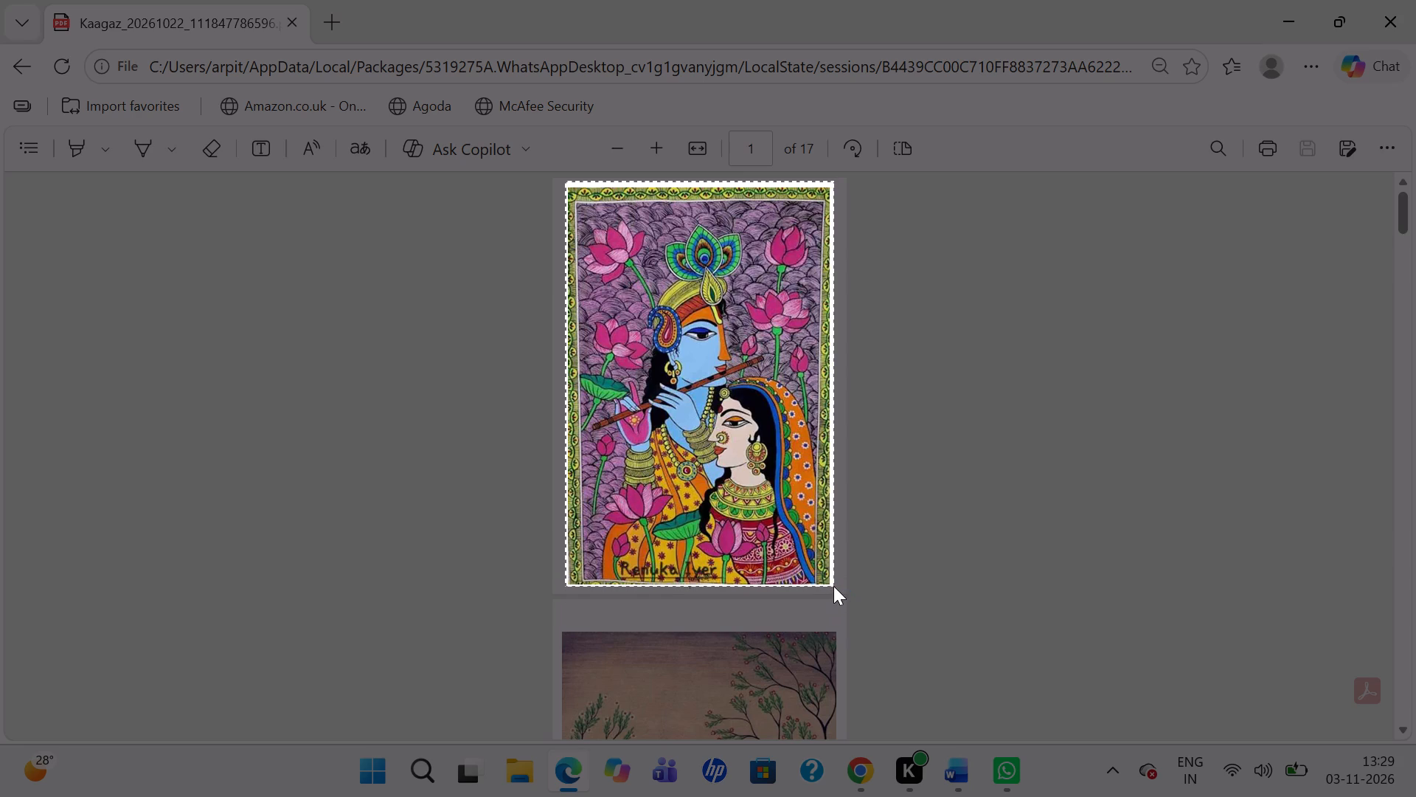
left_click_drag(833, 586, 830, 584)
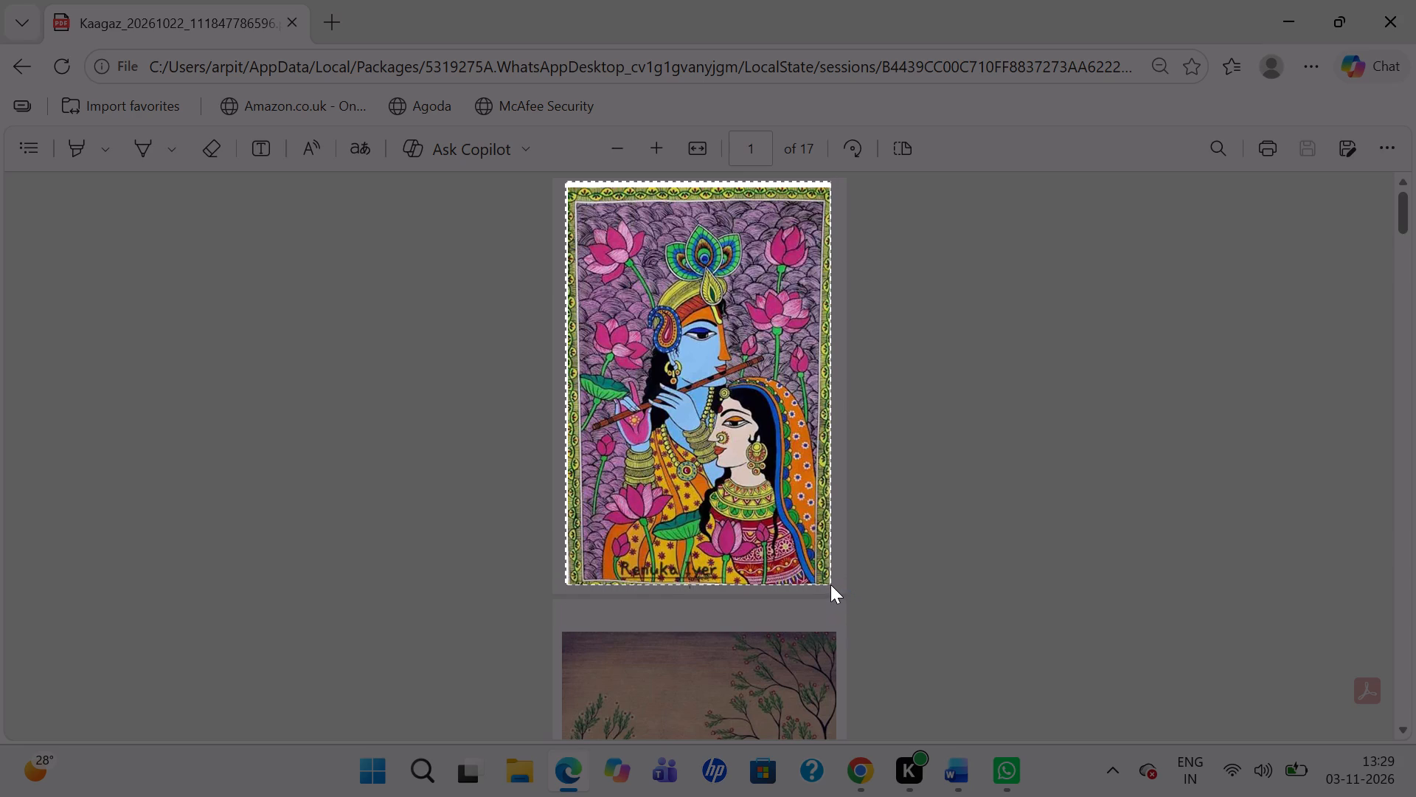
left_click_drag(830, 584, 831, 584)
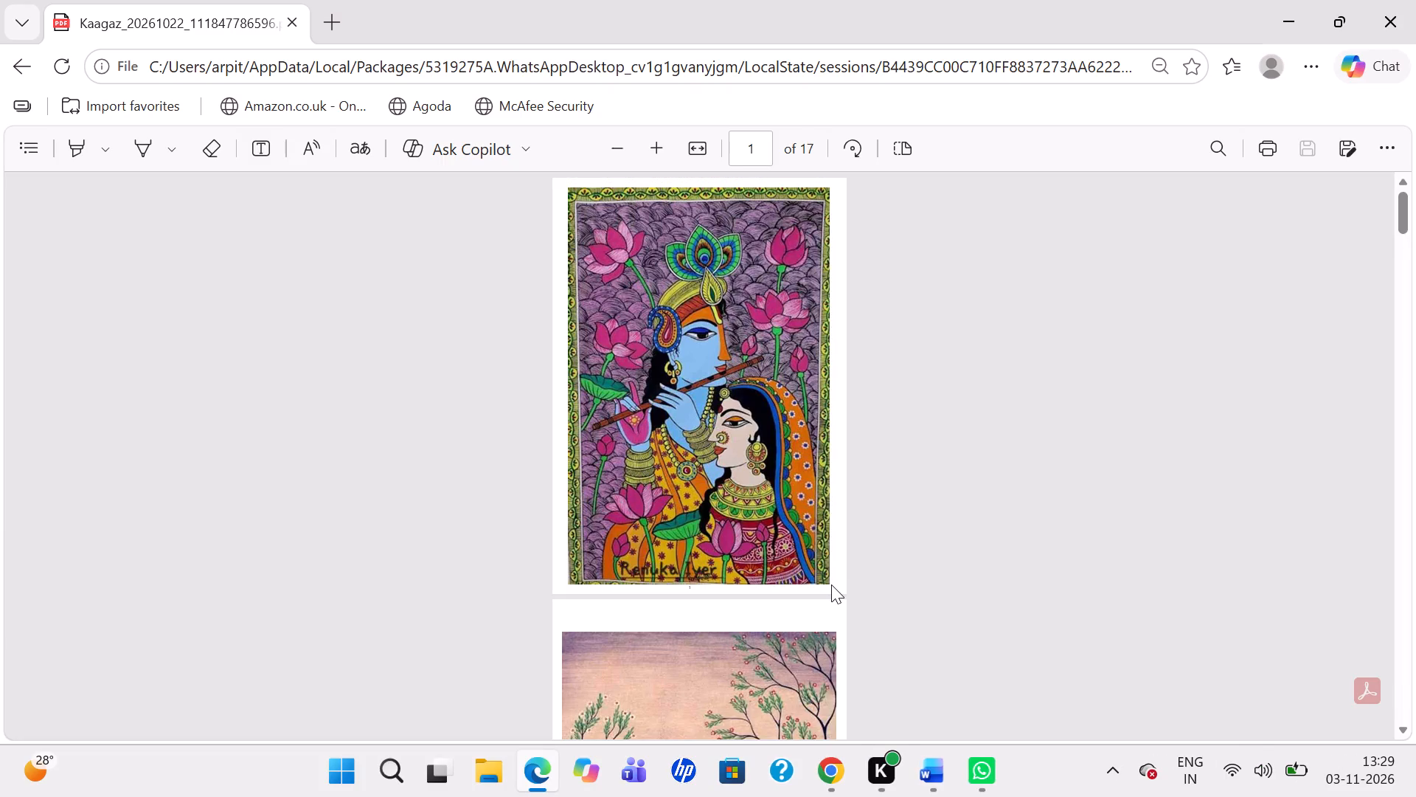
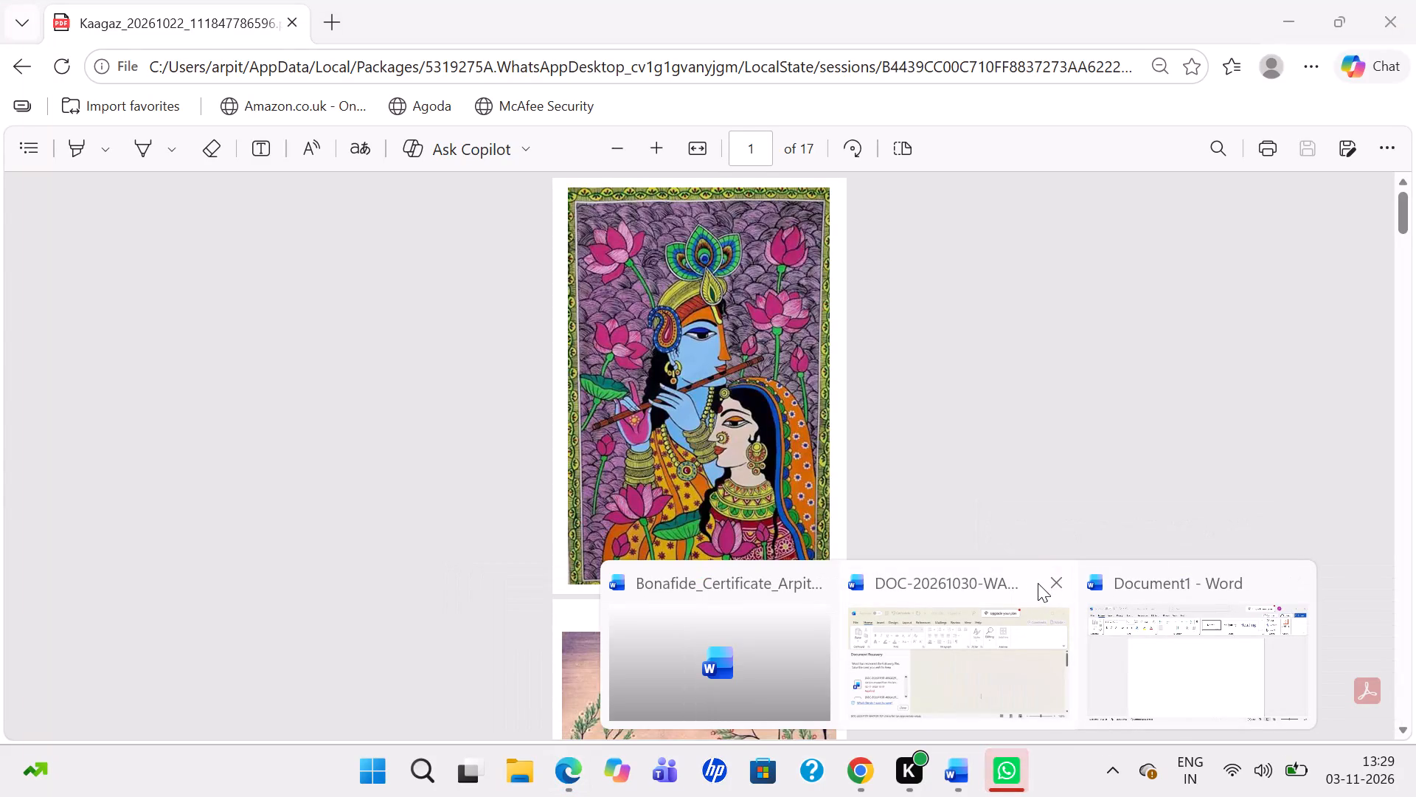
Close the DOC-20261030-WA0020 and Bonafide Certificate document windows in Word.
left_click(1056, 585)
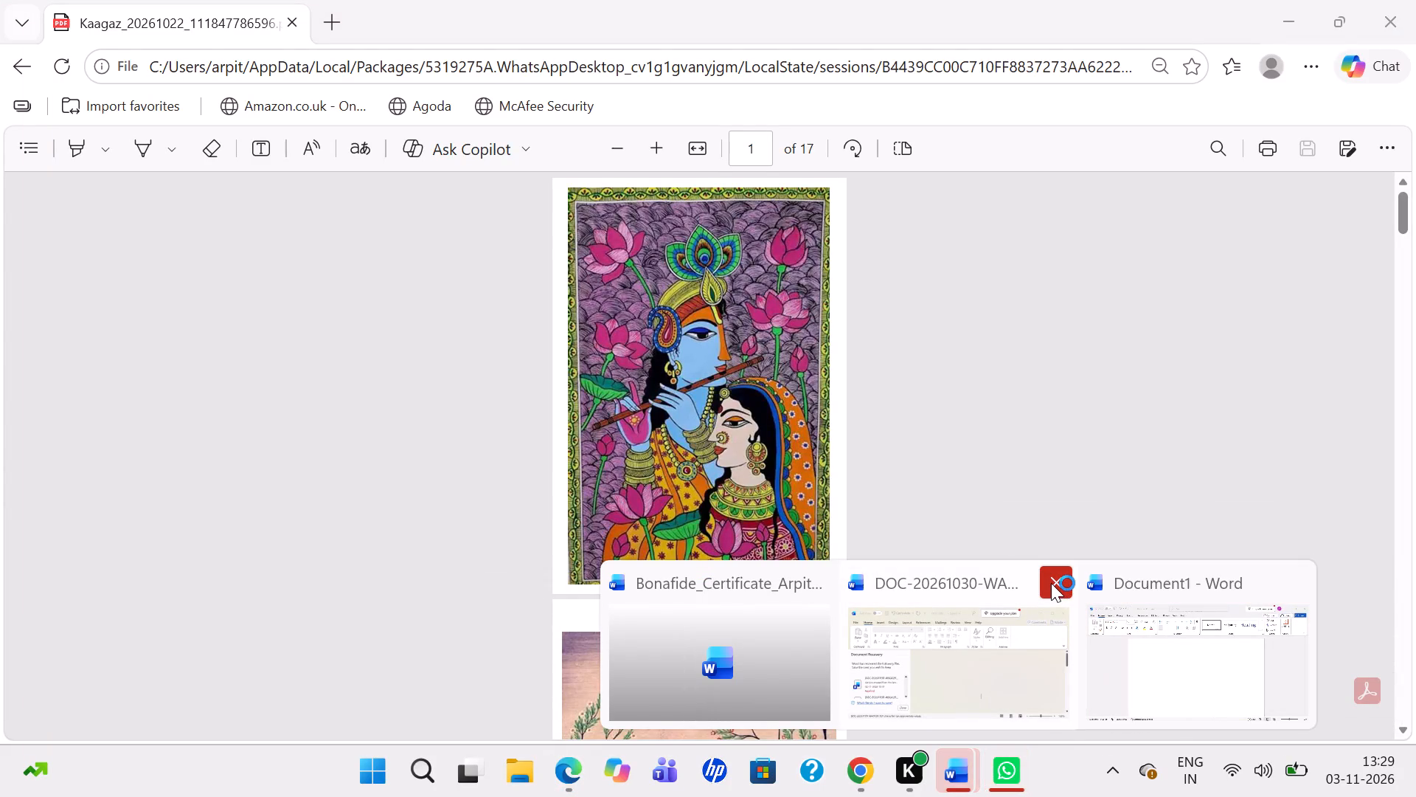
left_click(1051, 582)
left_click(813, 585)
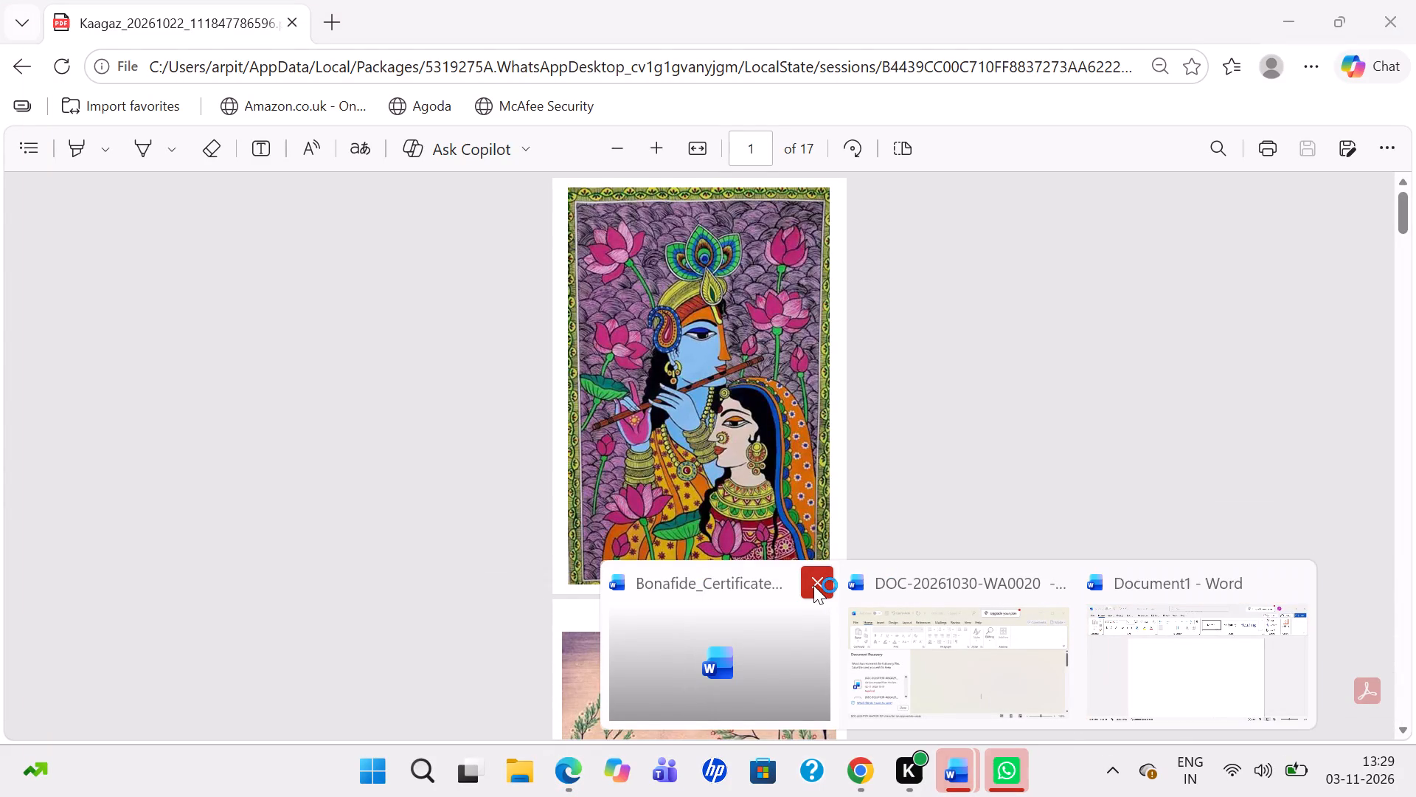
left_click(1197, 669)
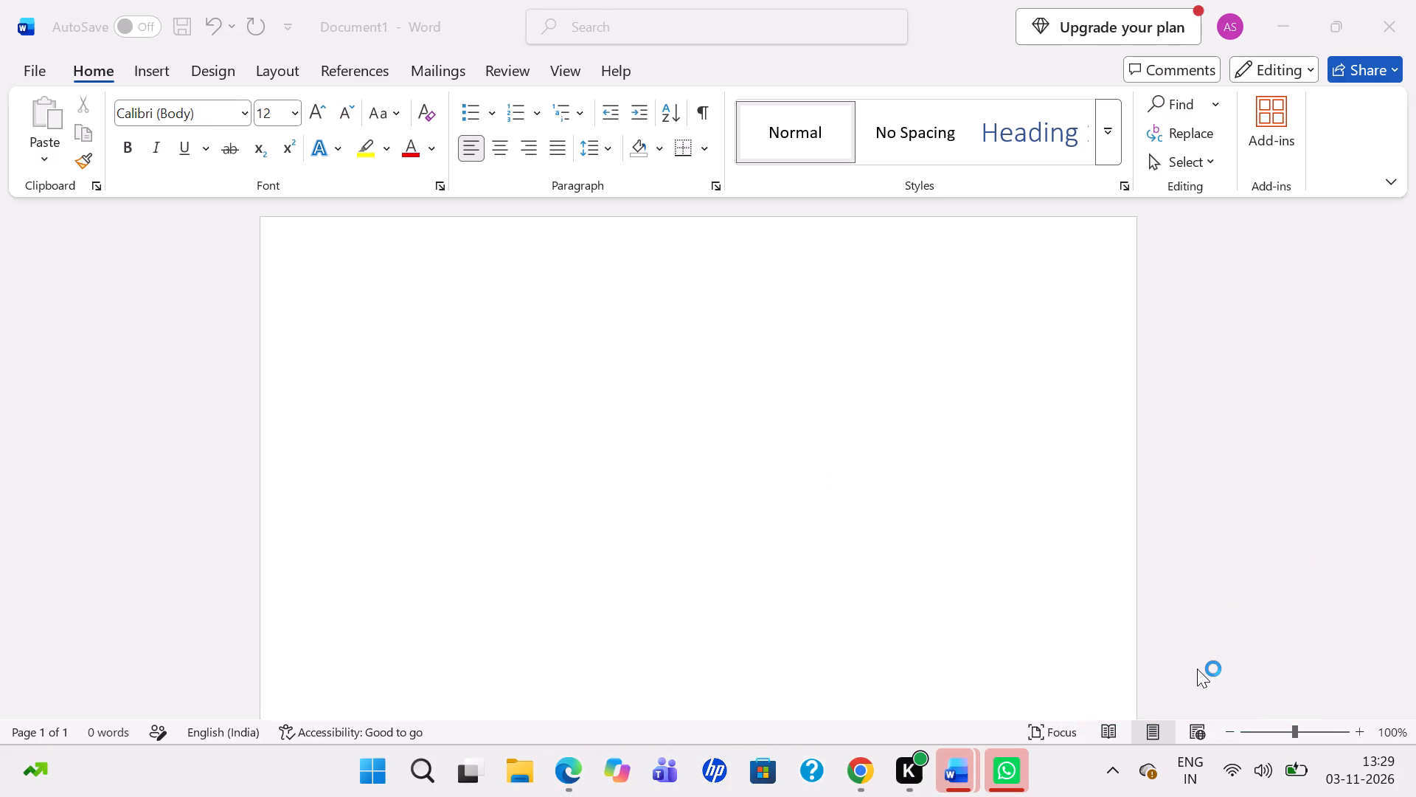
left_click(897, 258)
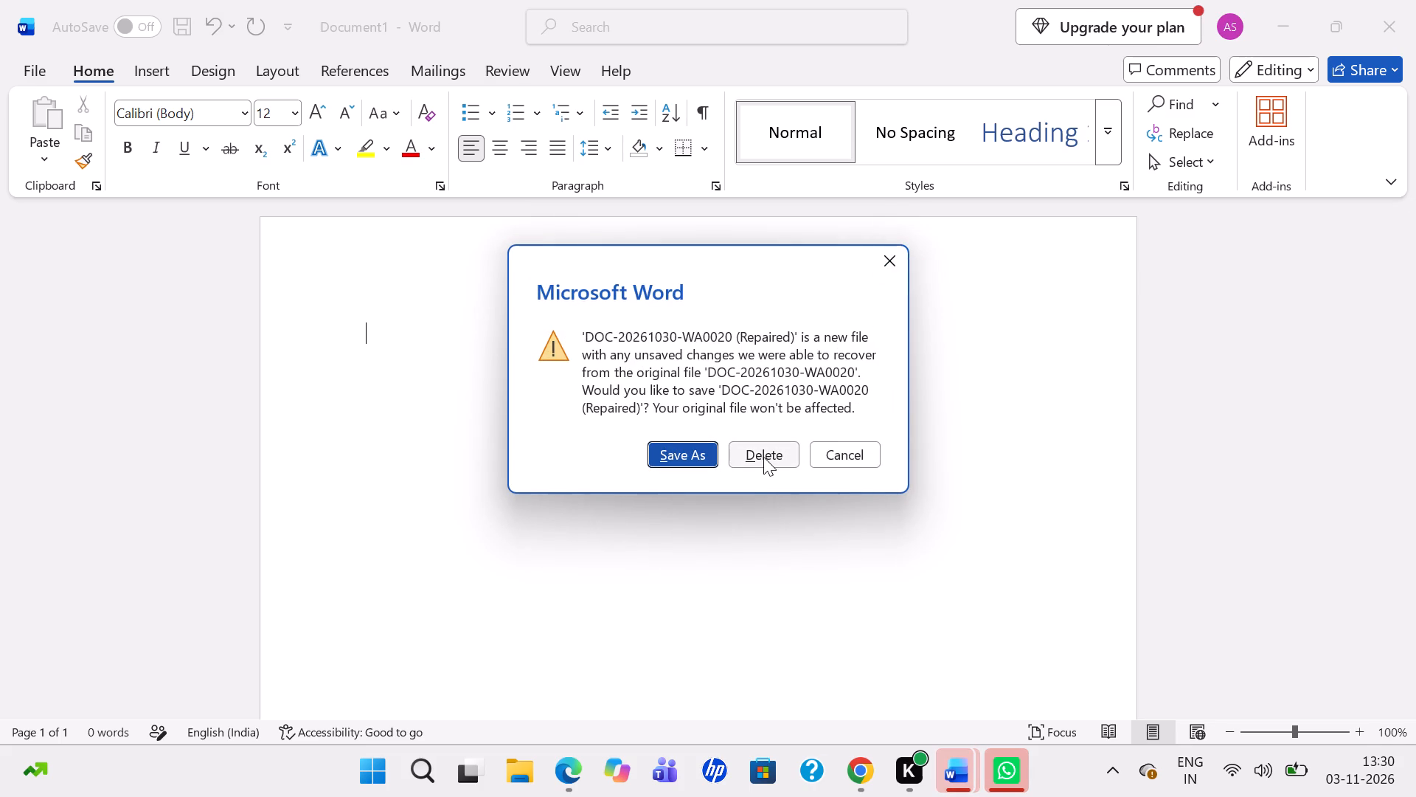
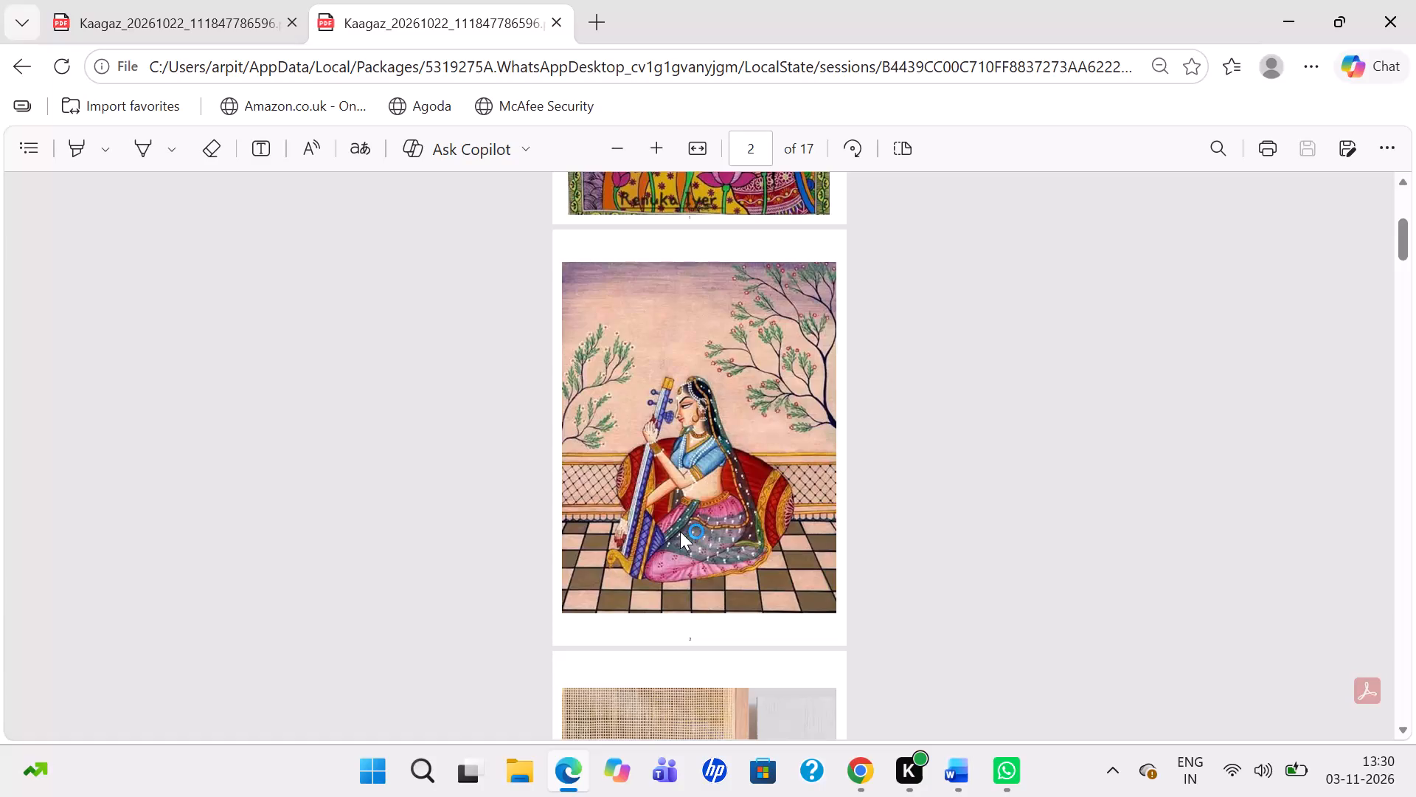
Capture a rectangular screenshot of the painting of the seated woman playing a string instrument on page 2, cropped to its edges.
key("Print")
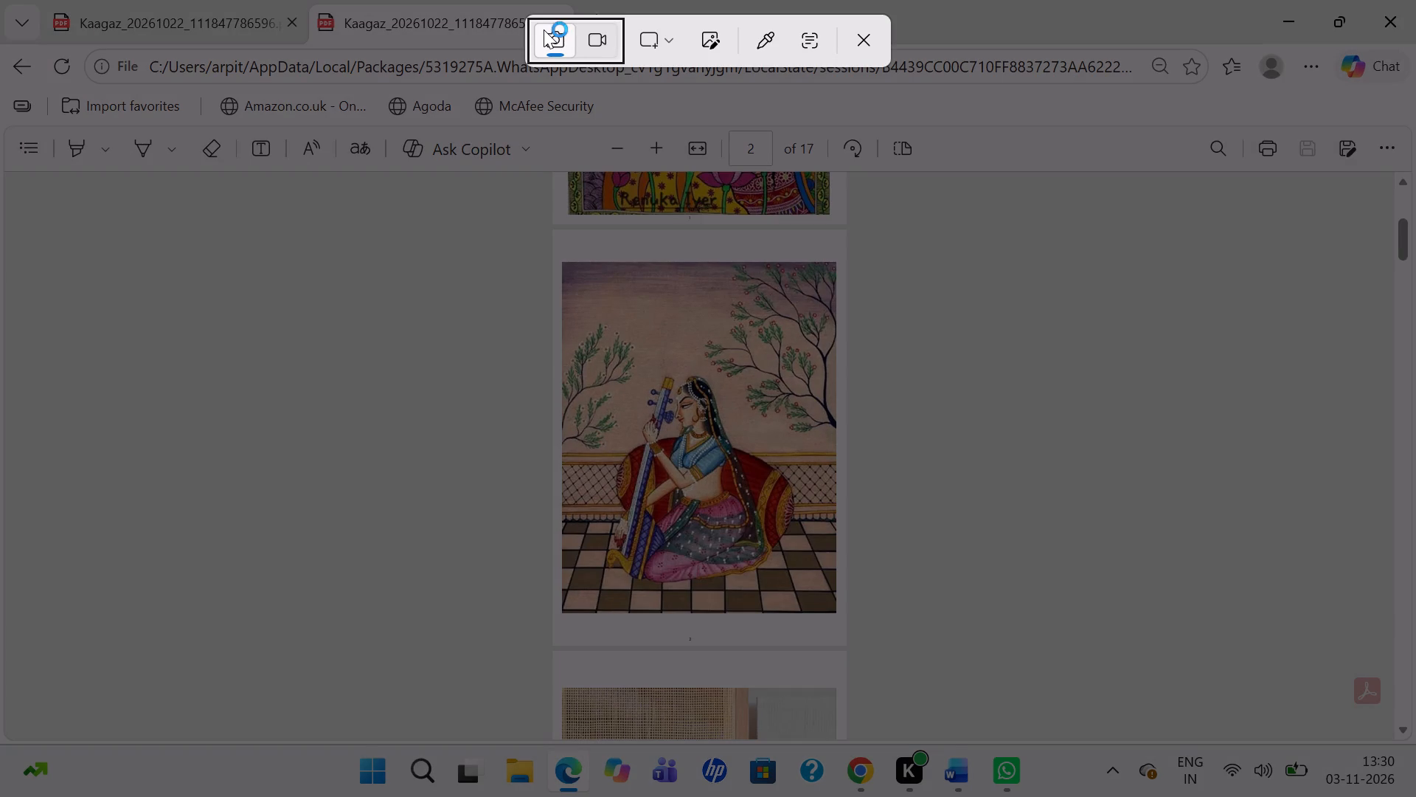
left_click(544, 30)
left_click(552, 41)
left_click_drag(565, 259, 817, 529)
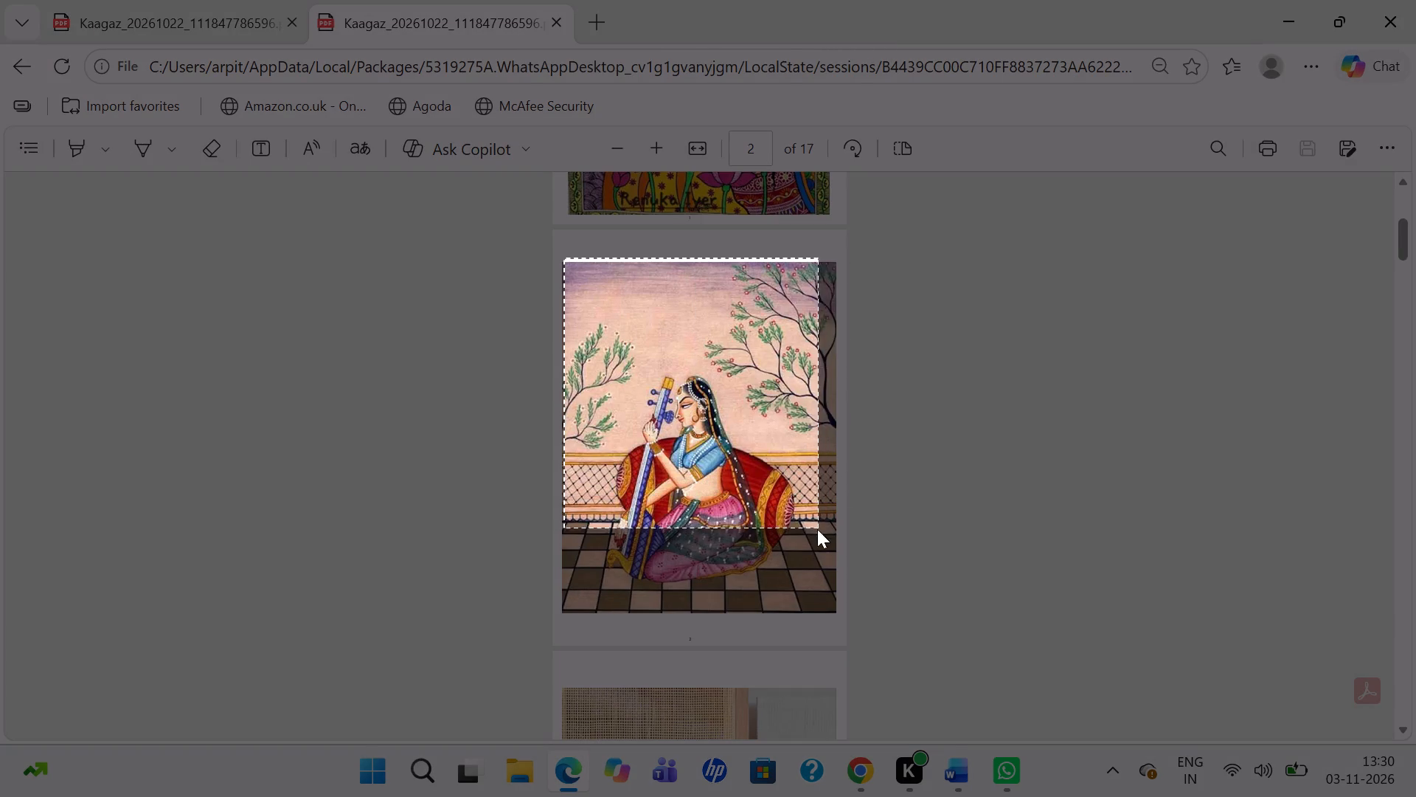
left_click_drag(817, 529, 841, 607)
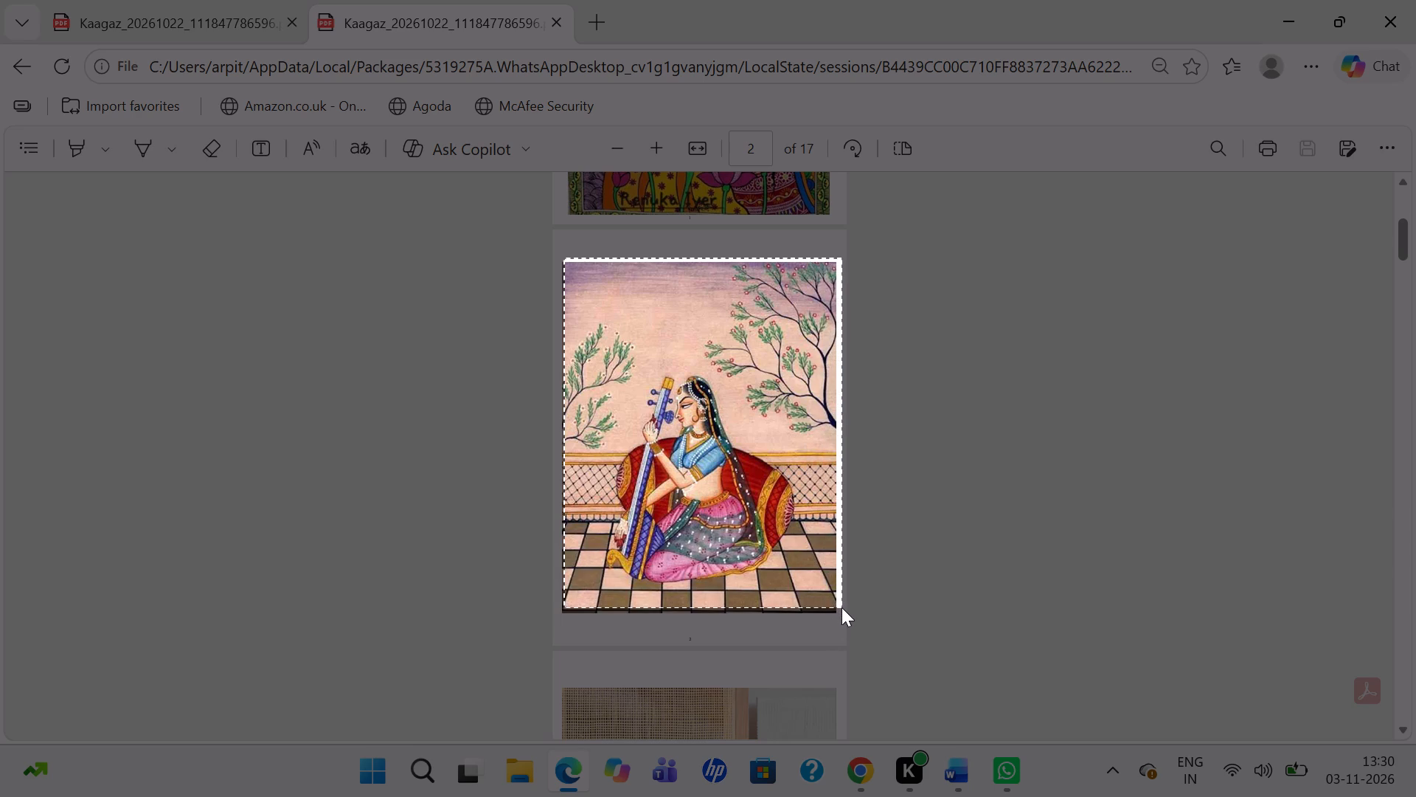
left_click_drag(841, 607, 834, 613)
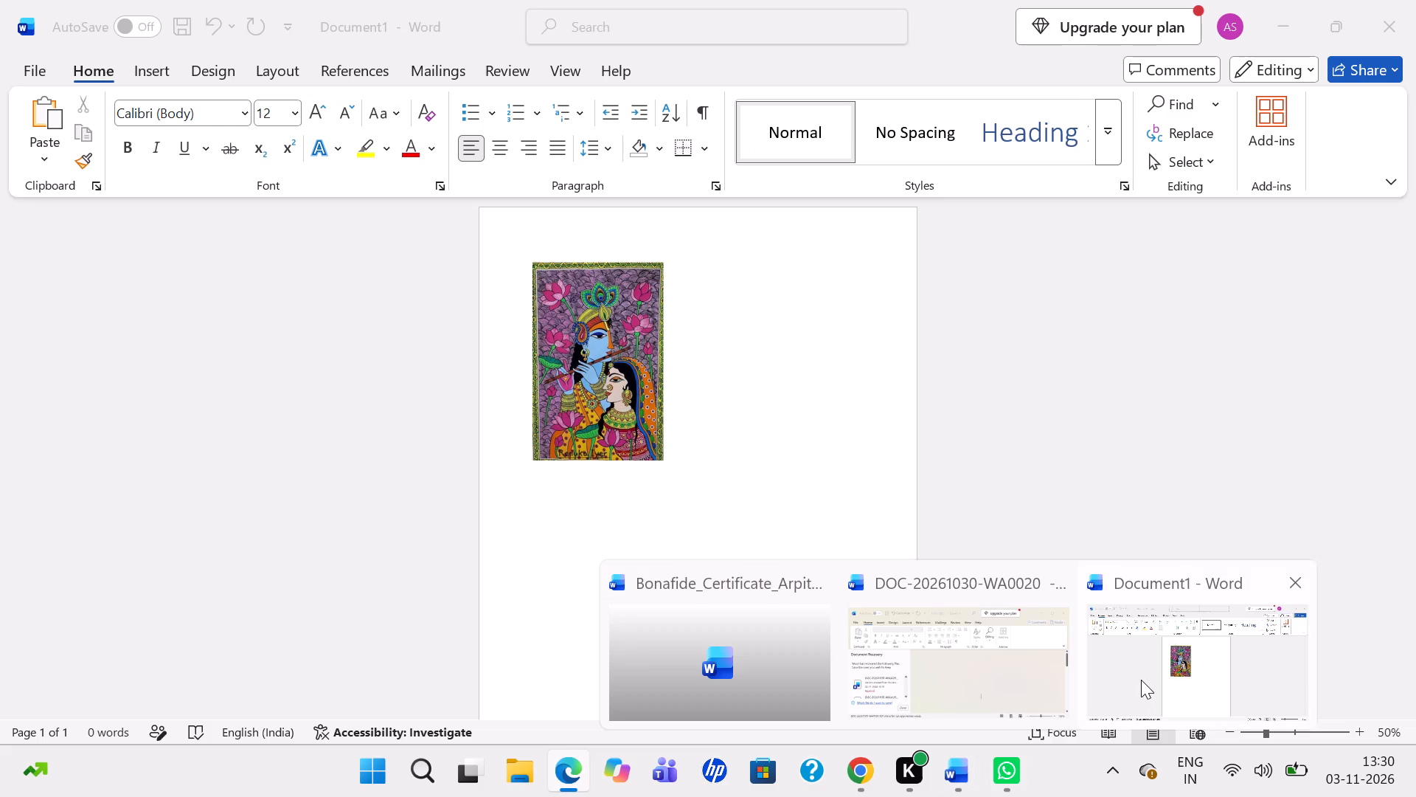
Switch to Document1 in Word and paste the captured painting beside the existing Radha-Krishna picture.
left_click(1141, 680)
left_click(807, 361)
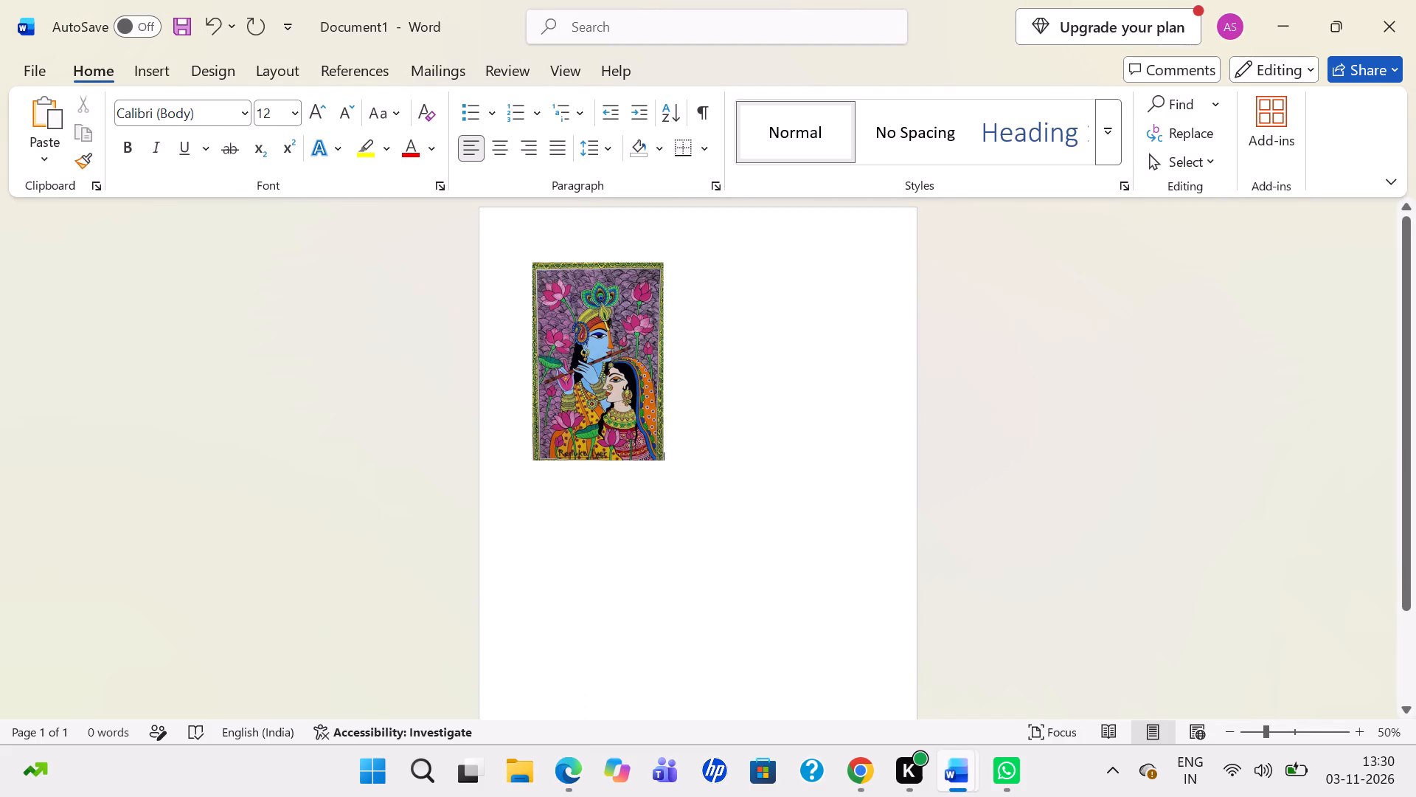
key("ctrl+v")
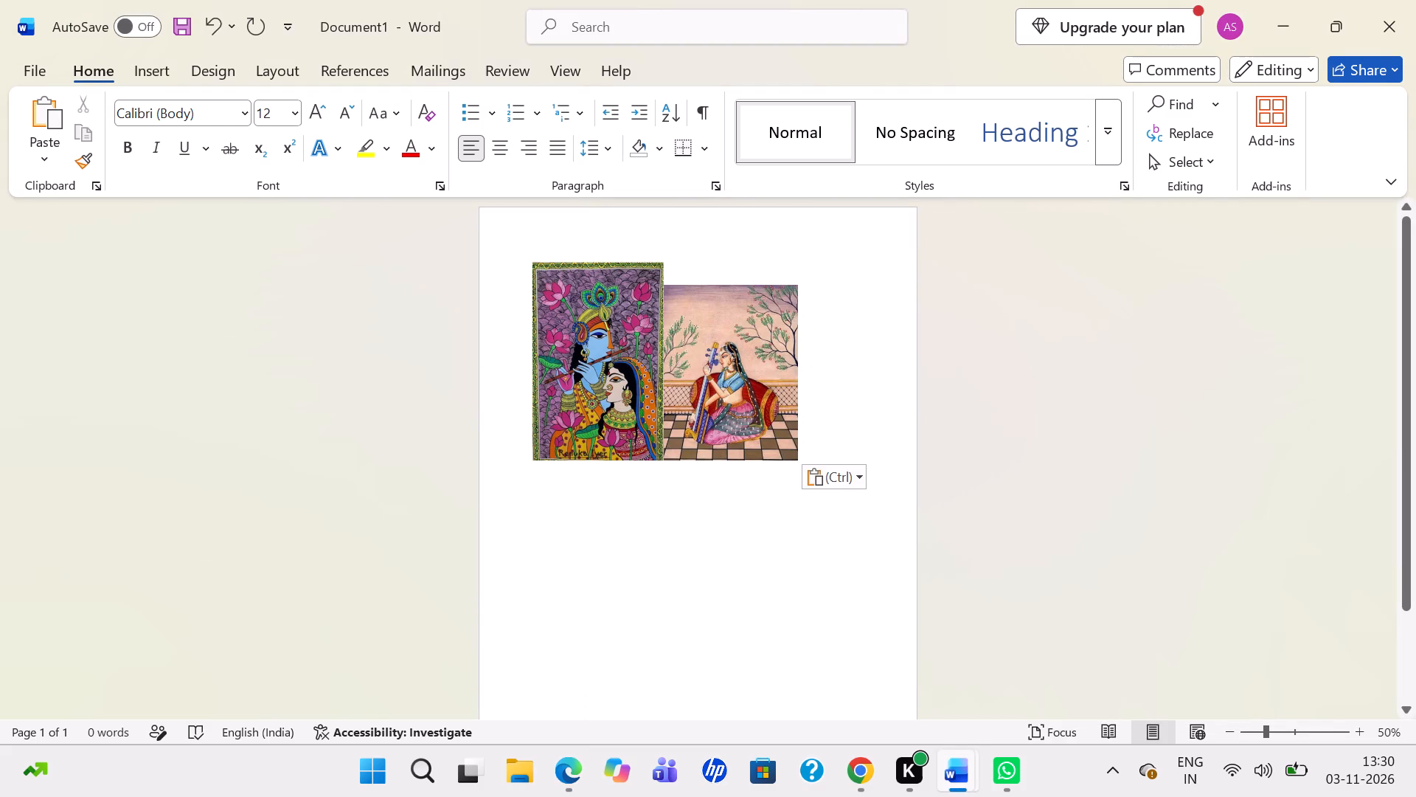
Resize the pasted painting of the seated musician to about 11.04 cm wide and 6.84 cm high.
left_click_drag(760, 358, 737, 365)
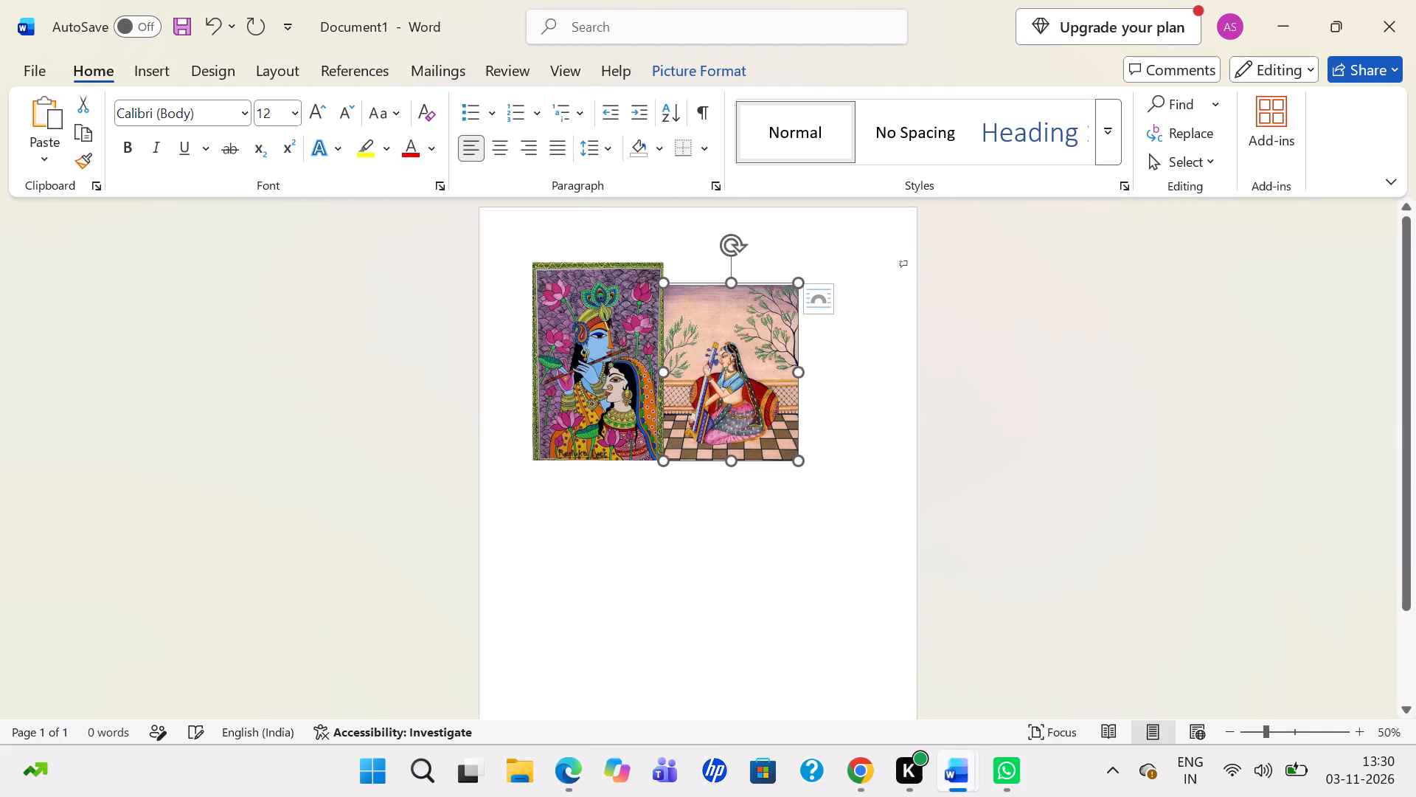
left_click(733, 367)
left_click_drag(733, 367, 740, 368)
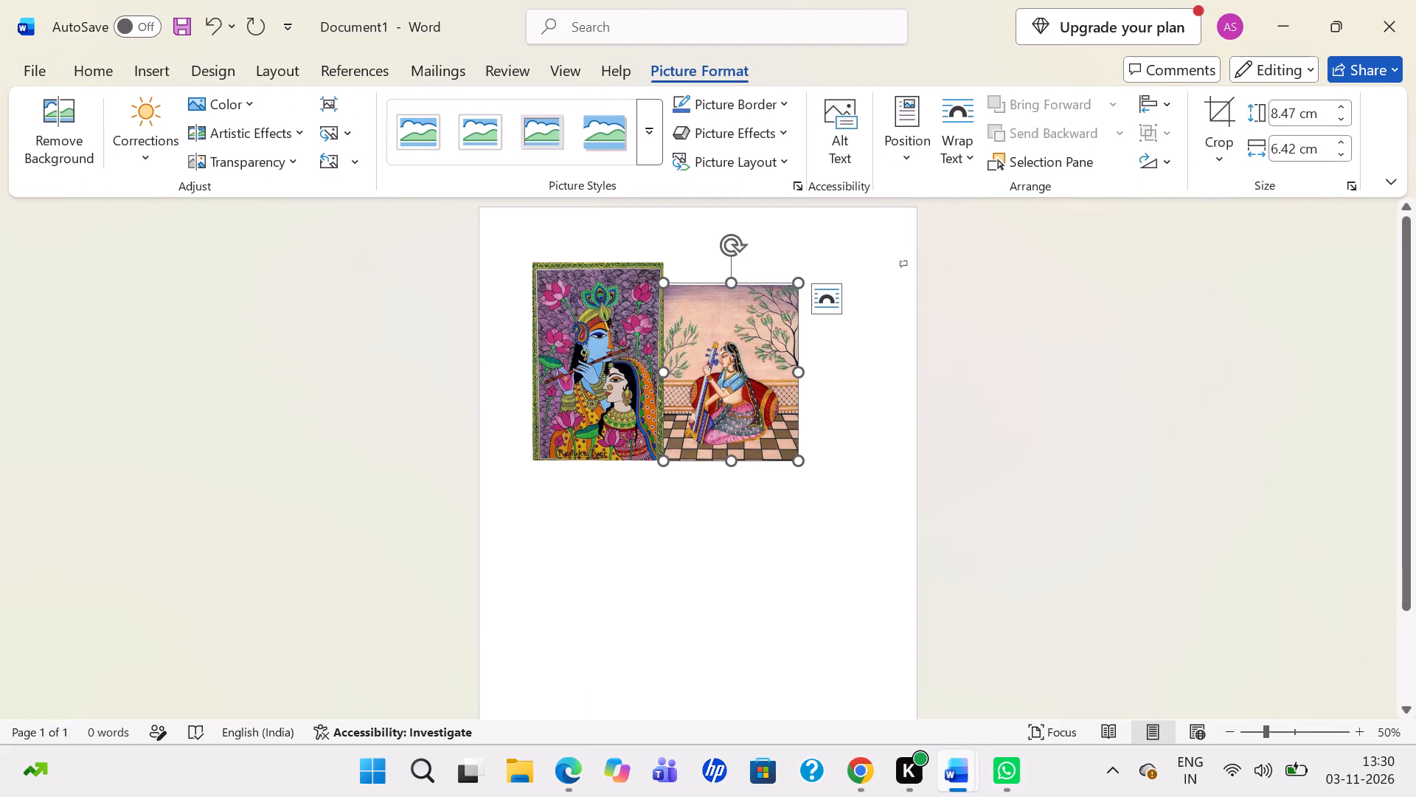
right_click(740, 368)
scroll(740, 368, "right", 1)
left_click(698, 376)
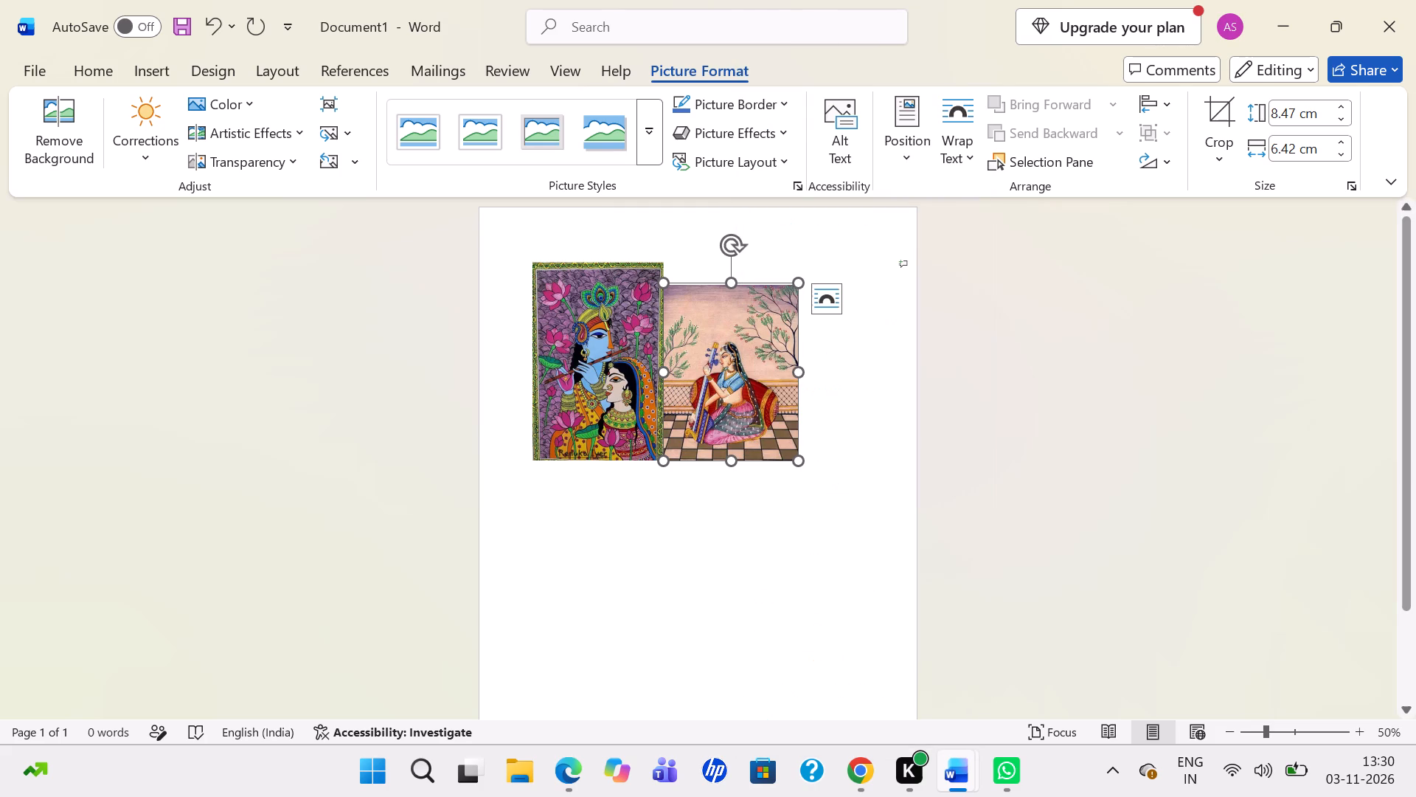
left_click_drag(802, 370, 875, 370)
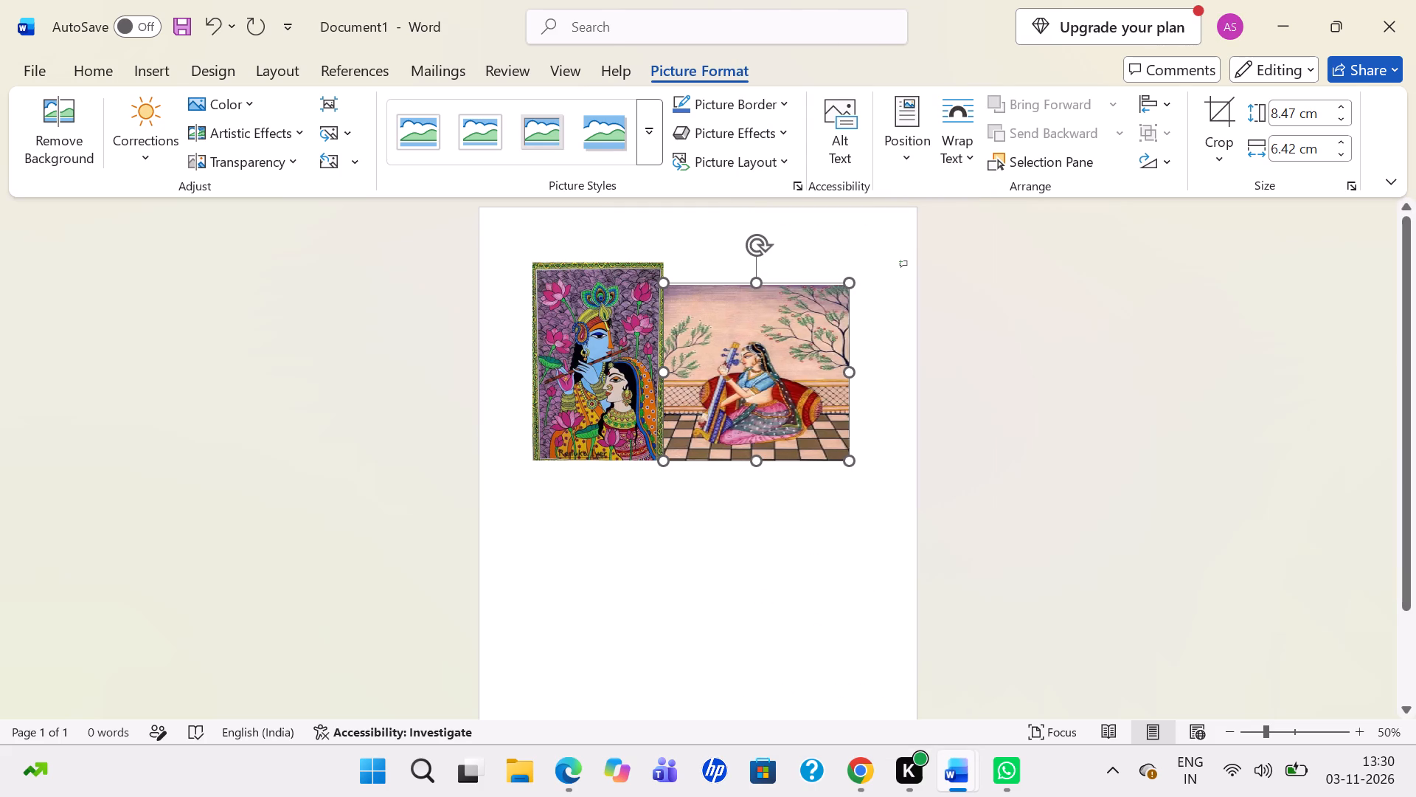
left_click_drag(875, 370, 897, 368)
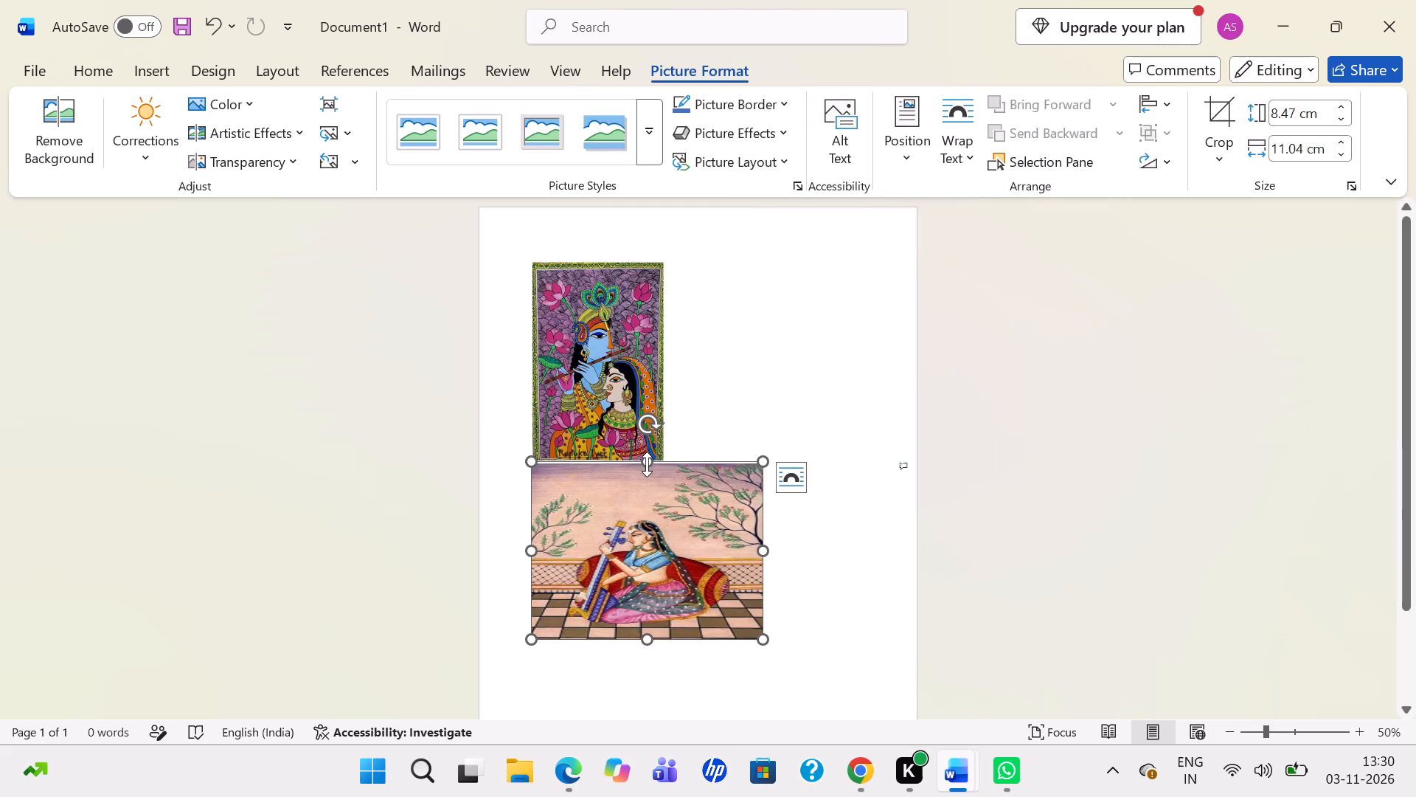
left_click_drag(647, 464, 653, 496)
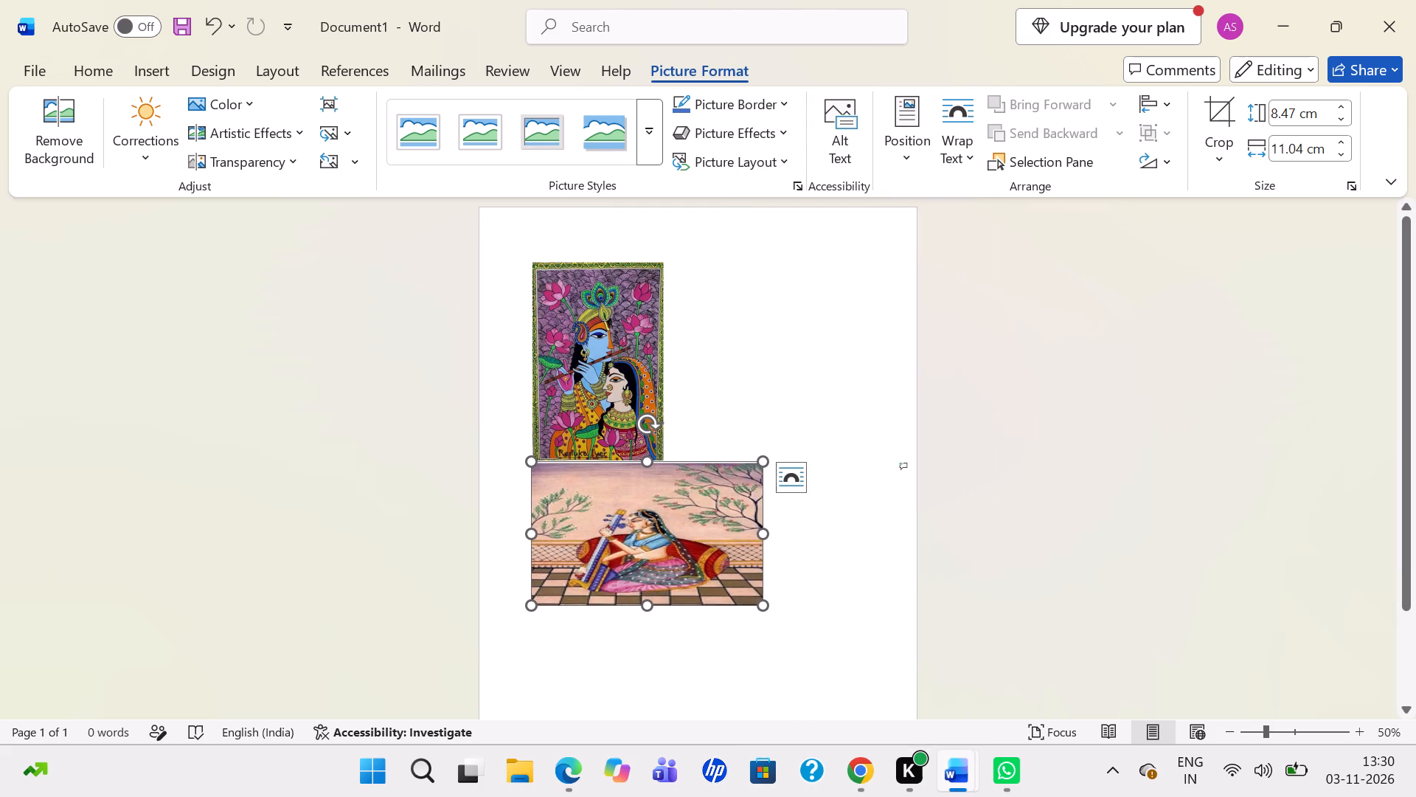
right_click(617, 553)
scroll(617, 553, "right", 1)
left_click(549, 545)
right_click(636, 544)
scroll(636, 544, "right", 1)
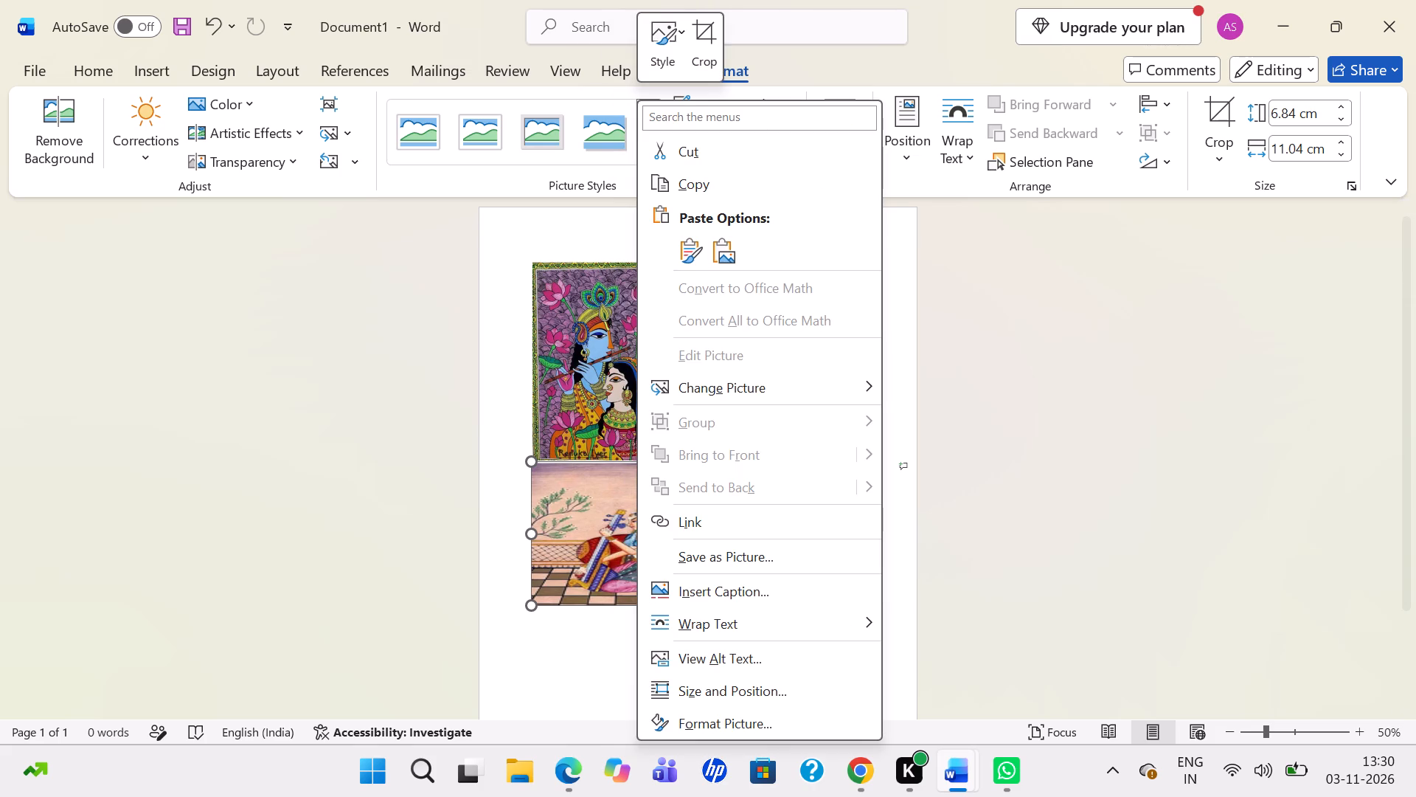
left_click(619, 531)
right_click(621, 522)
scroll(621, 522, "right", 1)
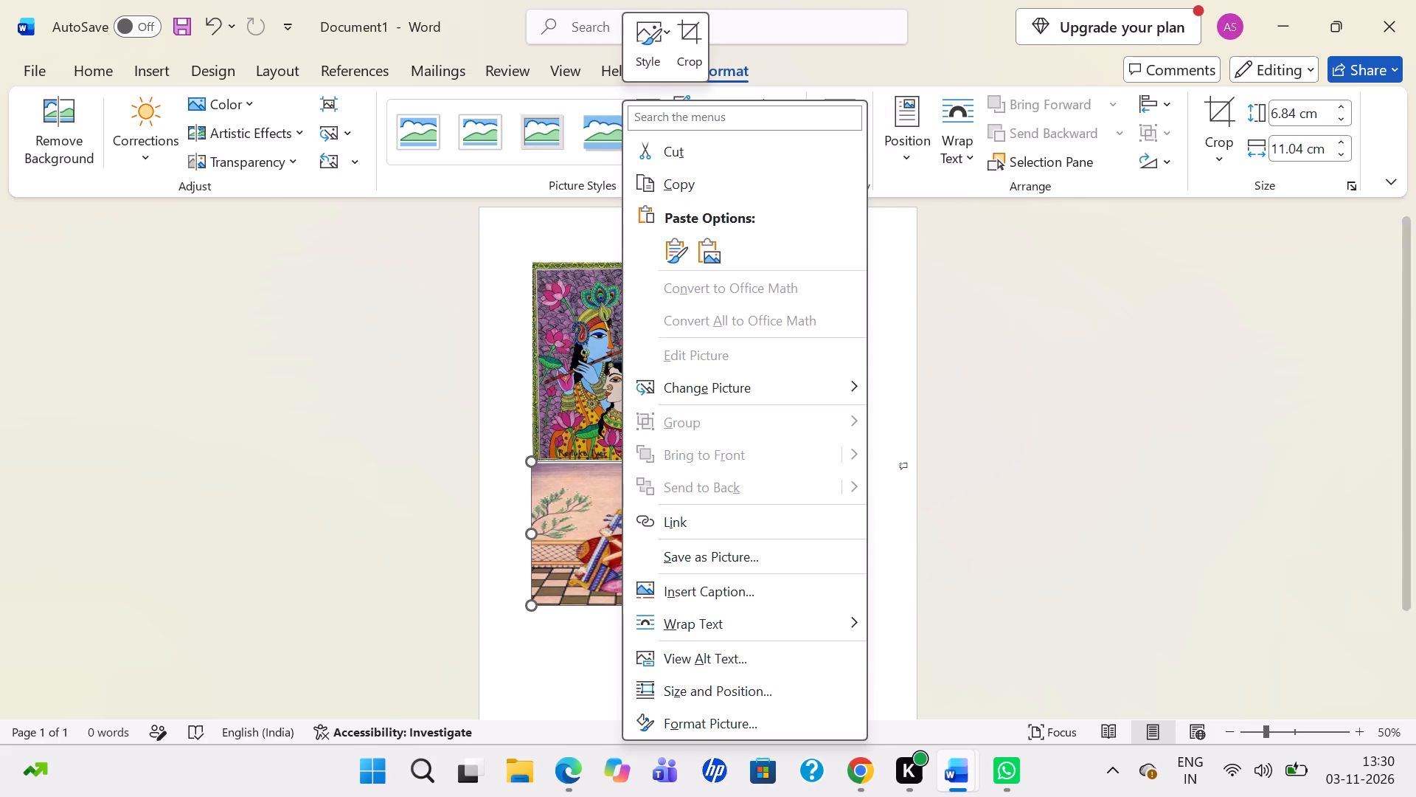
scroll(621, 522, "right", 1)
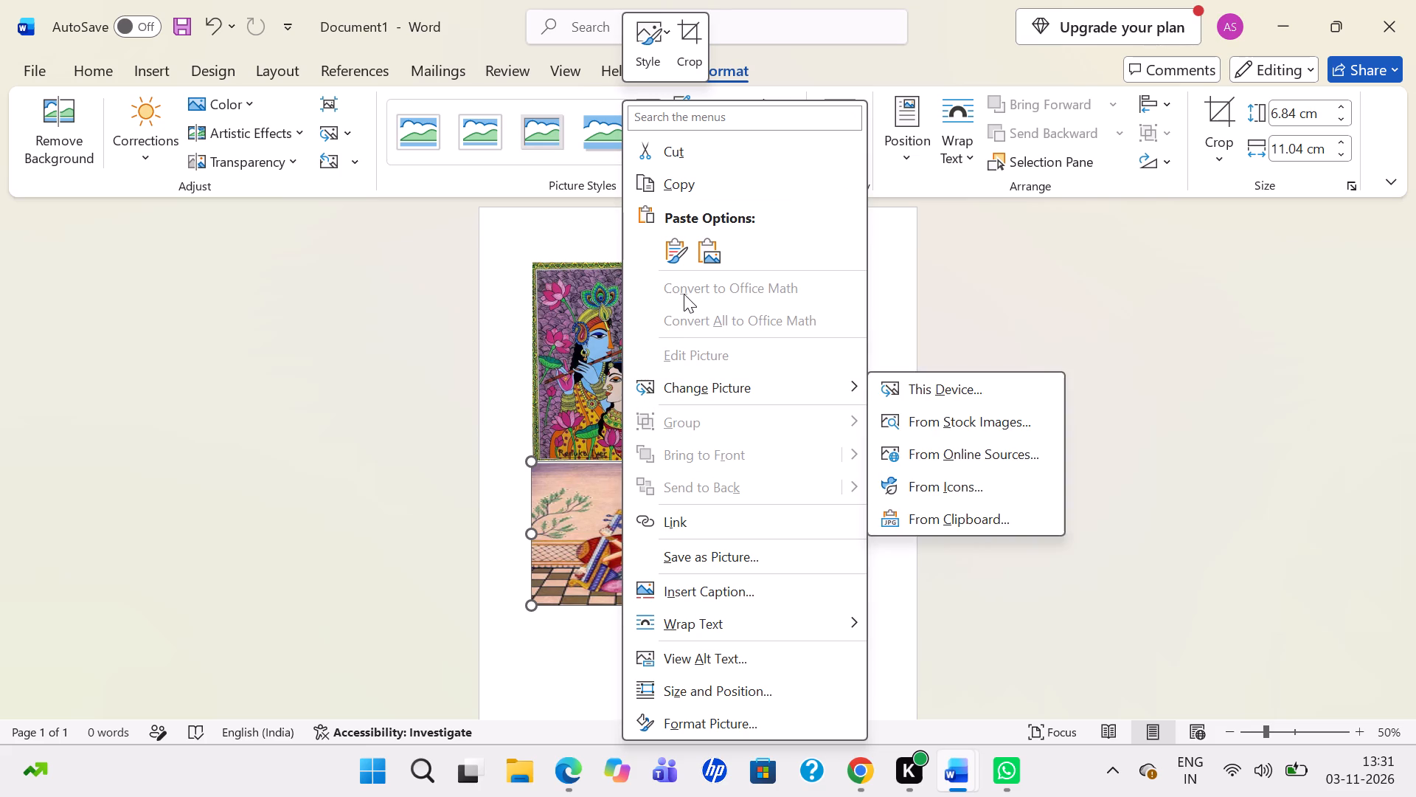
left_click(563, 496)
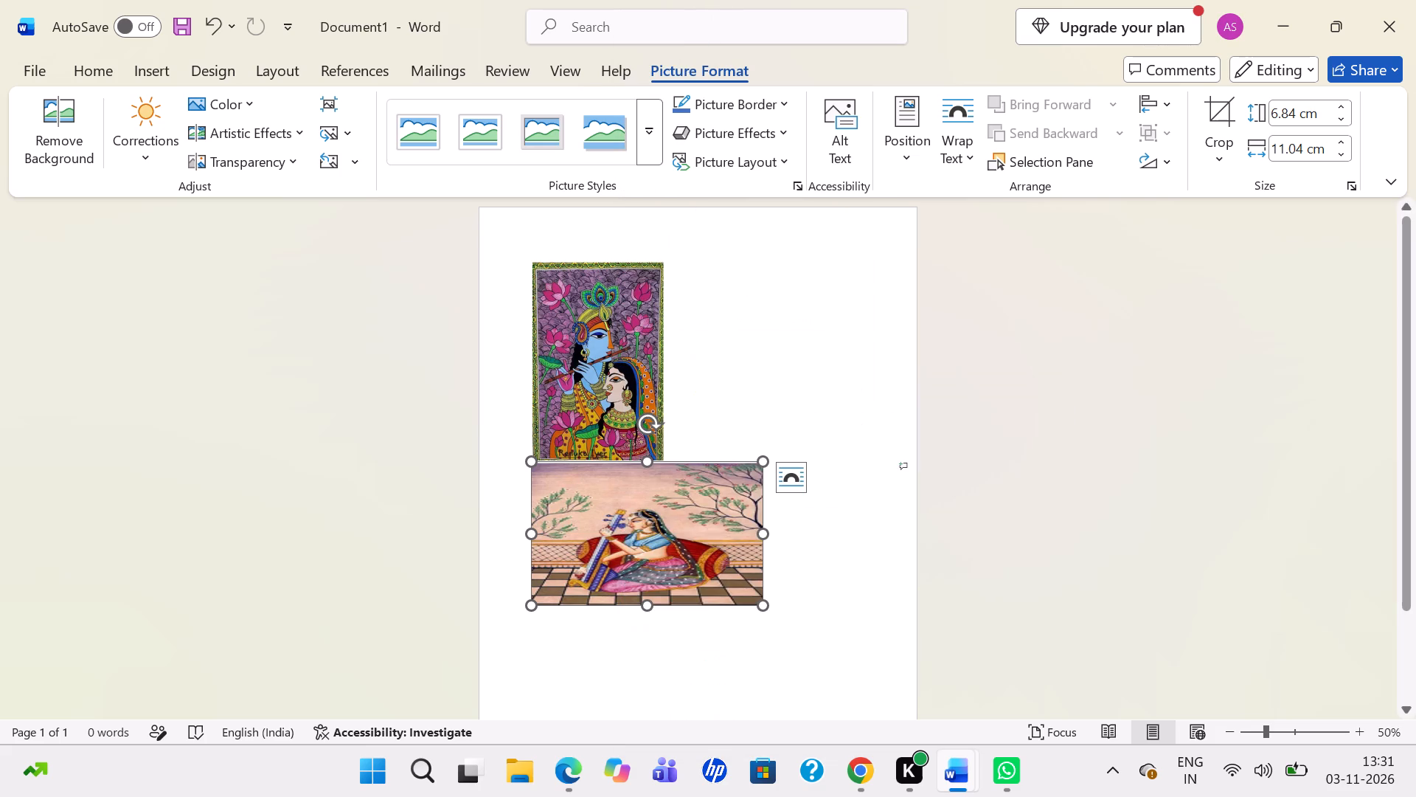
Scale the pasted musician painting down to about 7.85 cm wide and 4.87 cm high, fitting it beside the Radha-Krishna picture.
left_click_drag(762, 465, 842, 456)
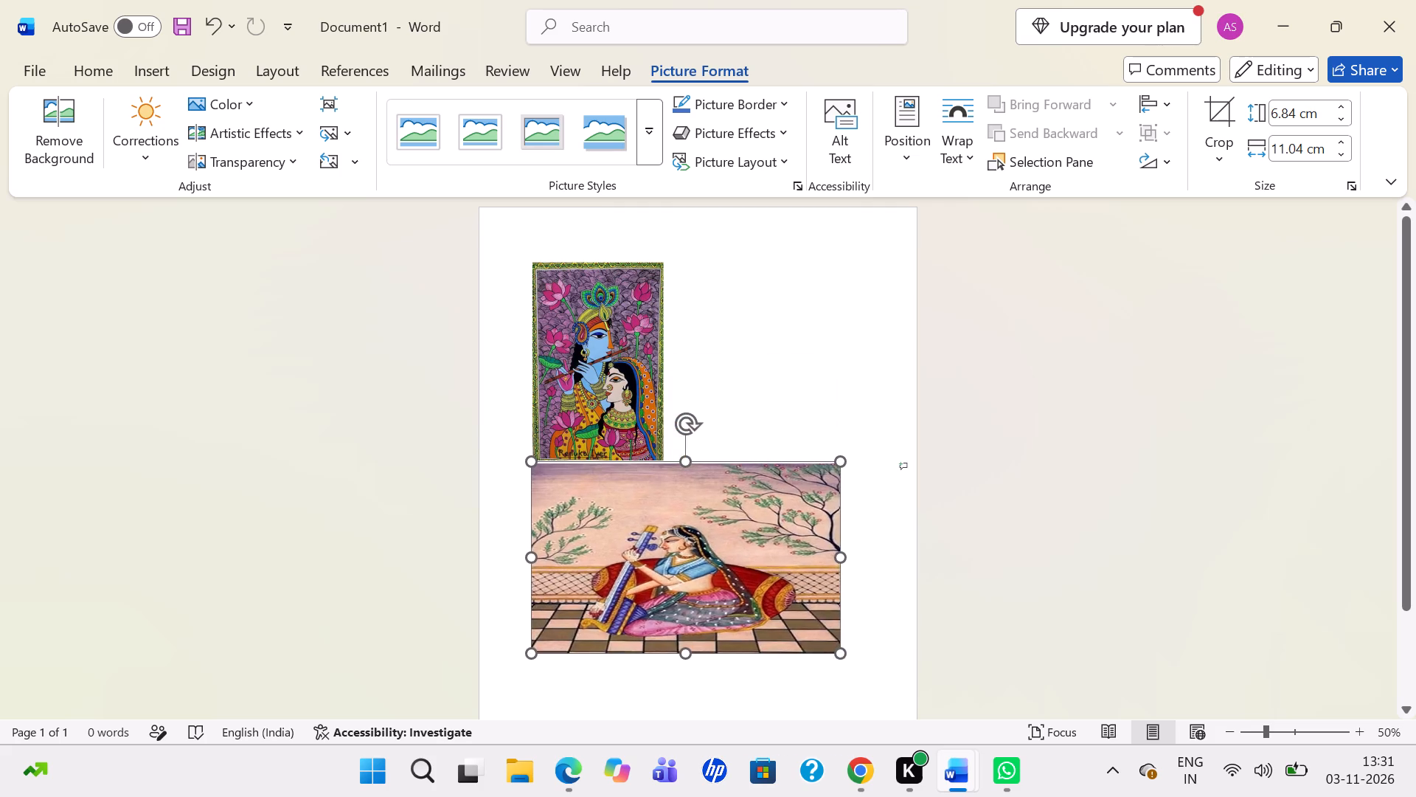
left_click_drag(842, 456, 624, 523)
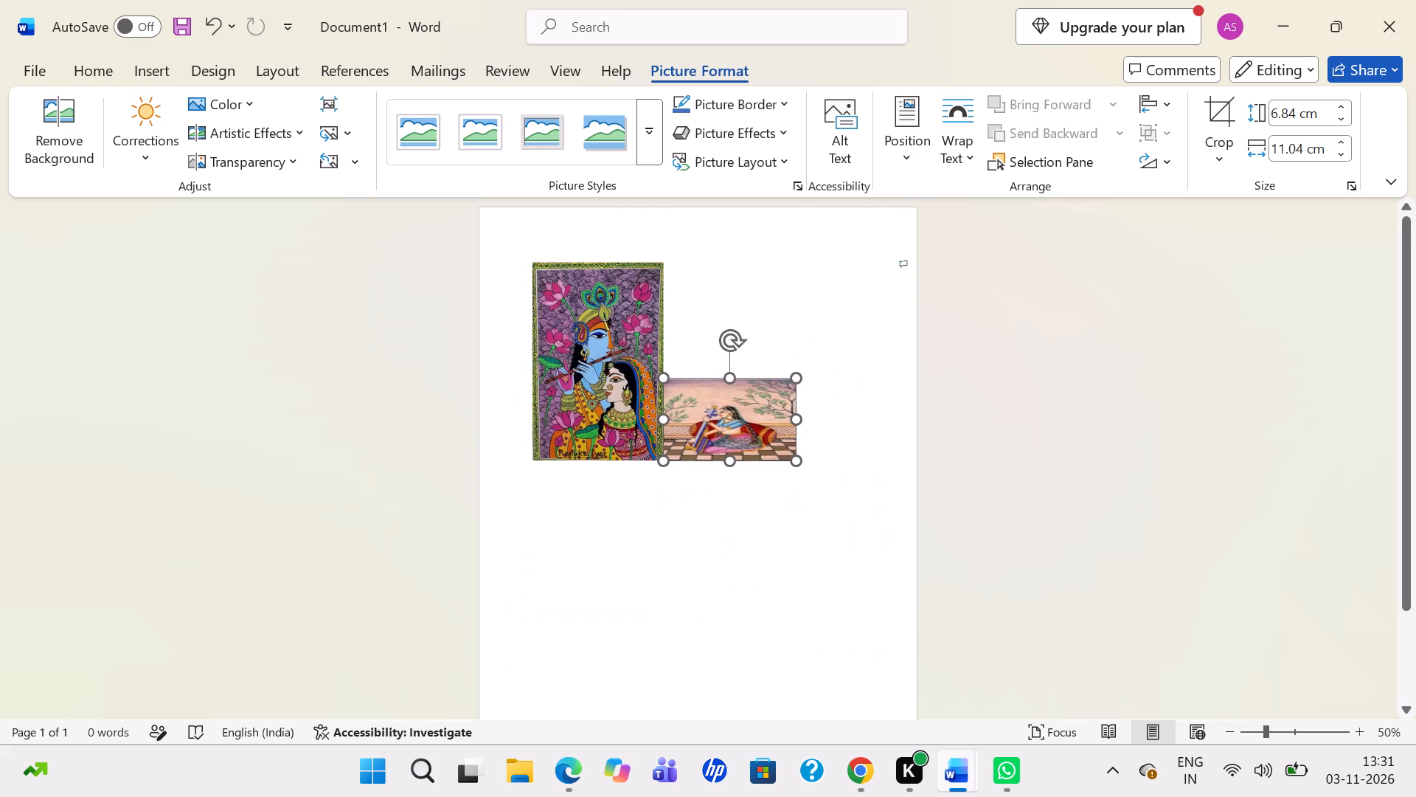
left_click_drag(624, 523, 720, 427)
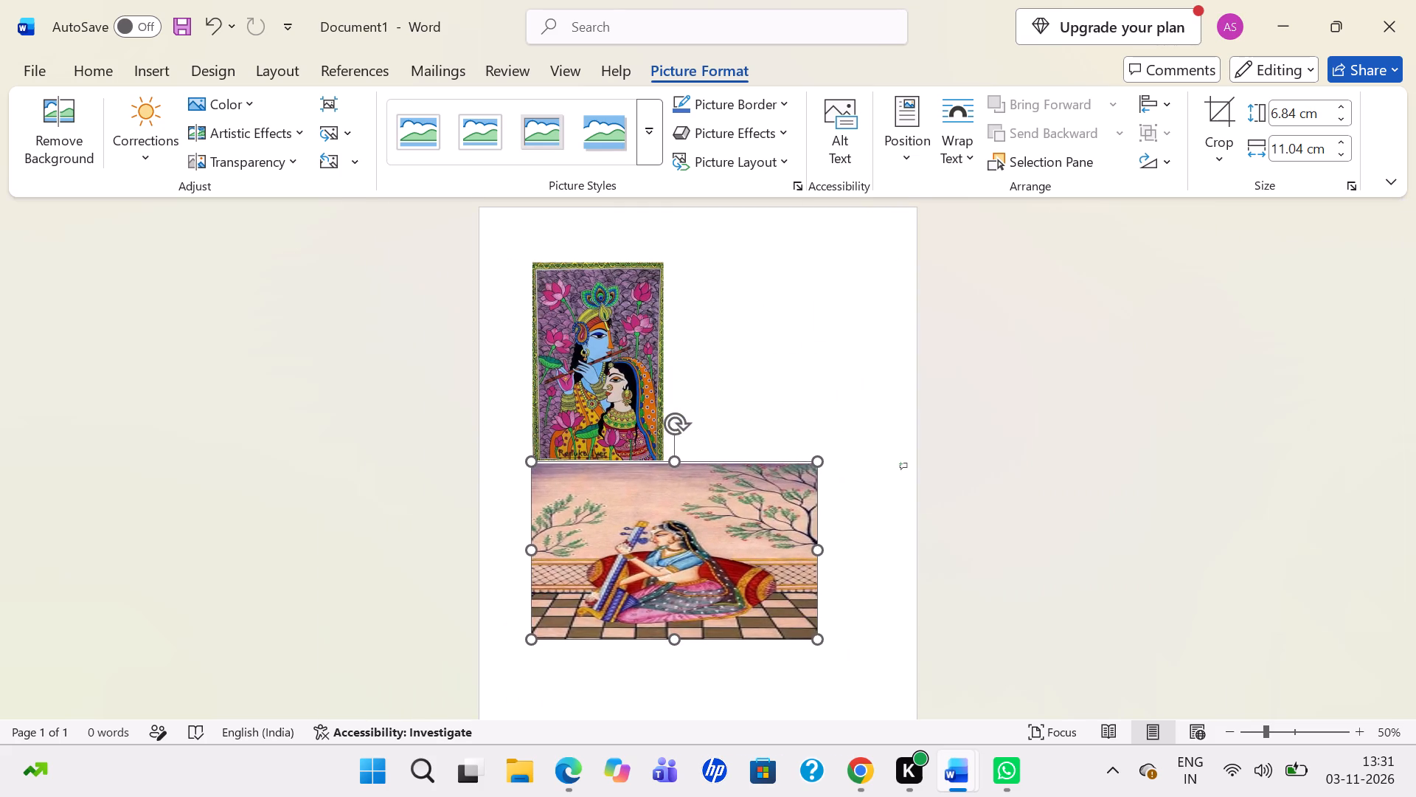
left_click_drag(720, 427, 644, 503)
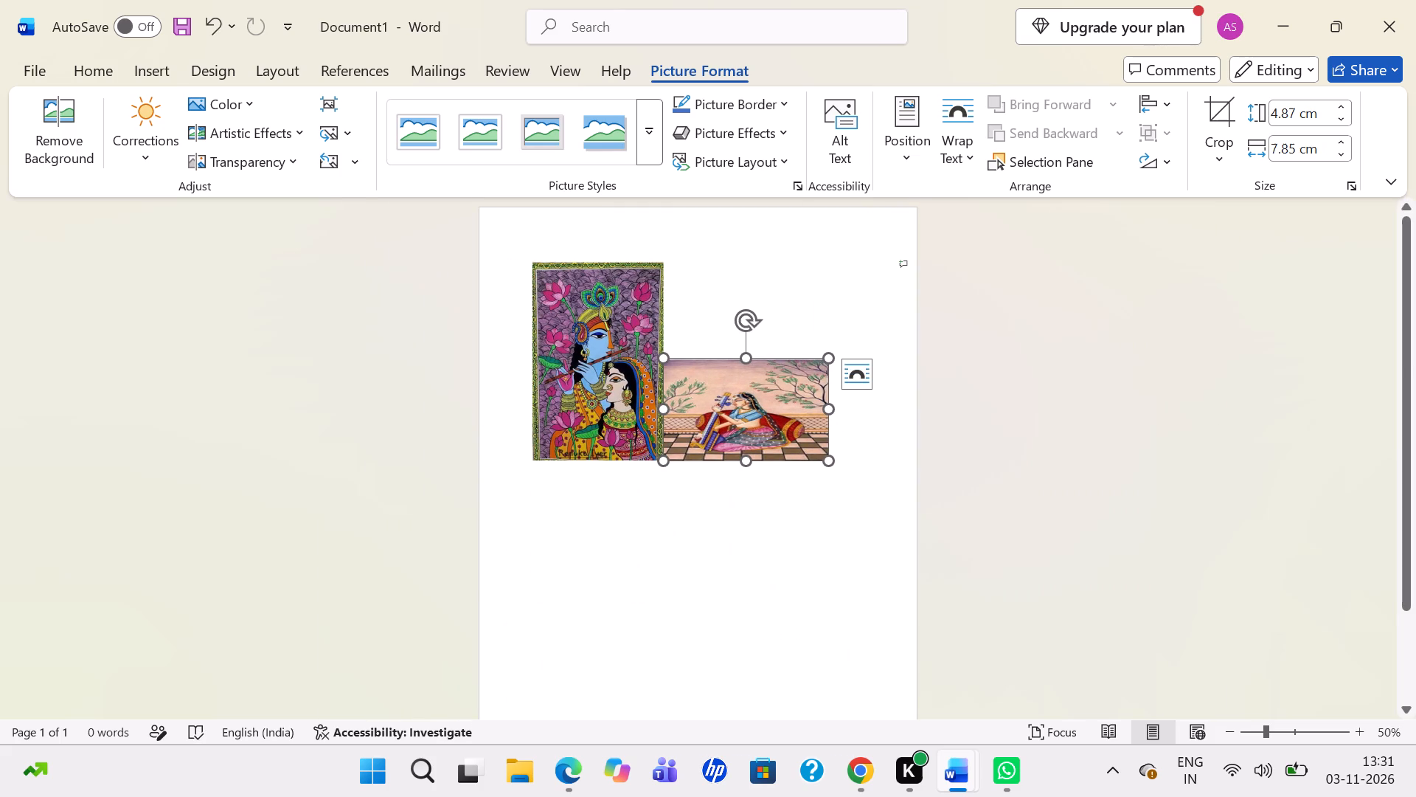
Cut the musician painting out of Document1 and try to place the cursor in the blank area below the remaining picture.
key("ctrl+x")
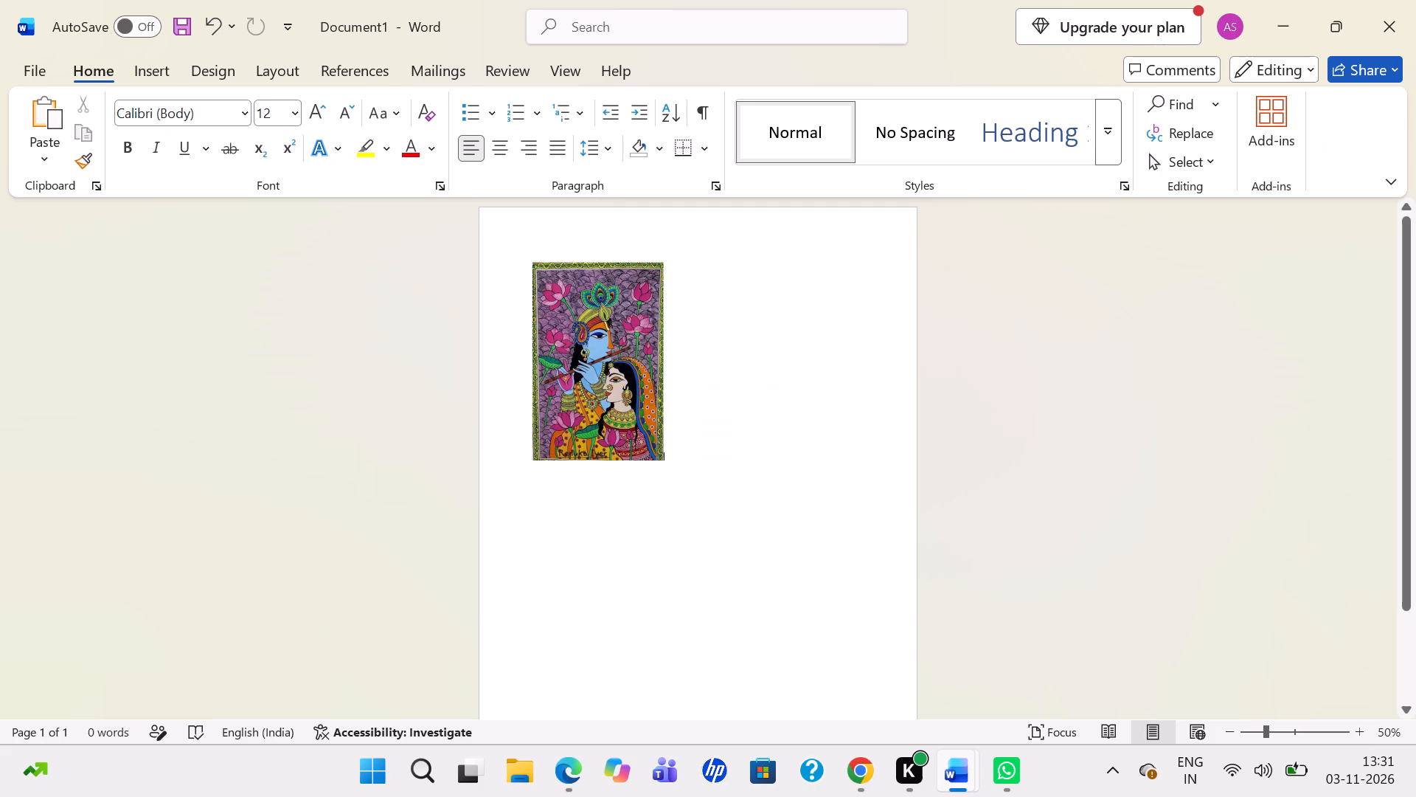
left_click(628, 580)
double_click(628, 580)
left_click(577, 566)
Switch to File Explorer and open the Screenshots folder.
left_click(524, 773)
left_click(524, 773)
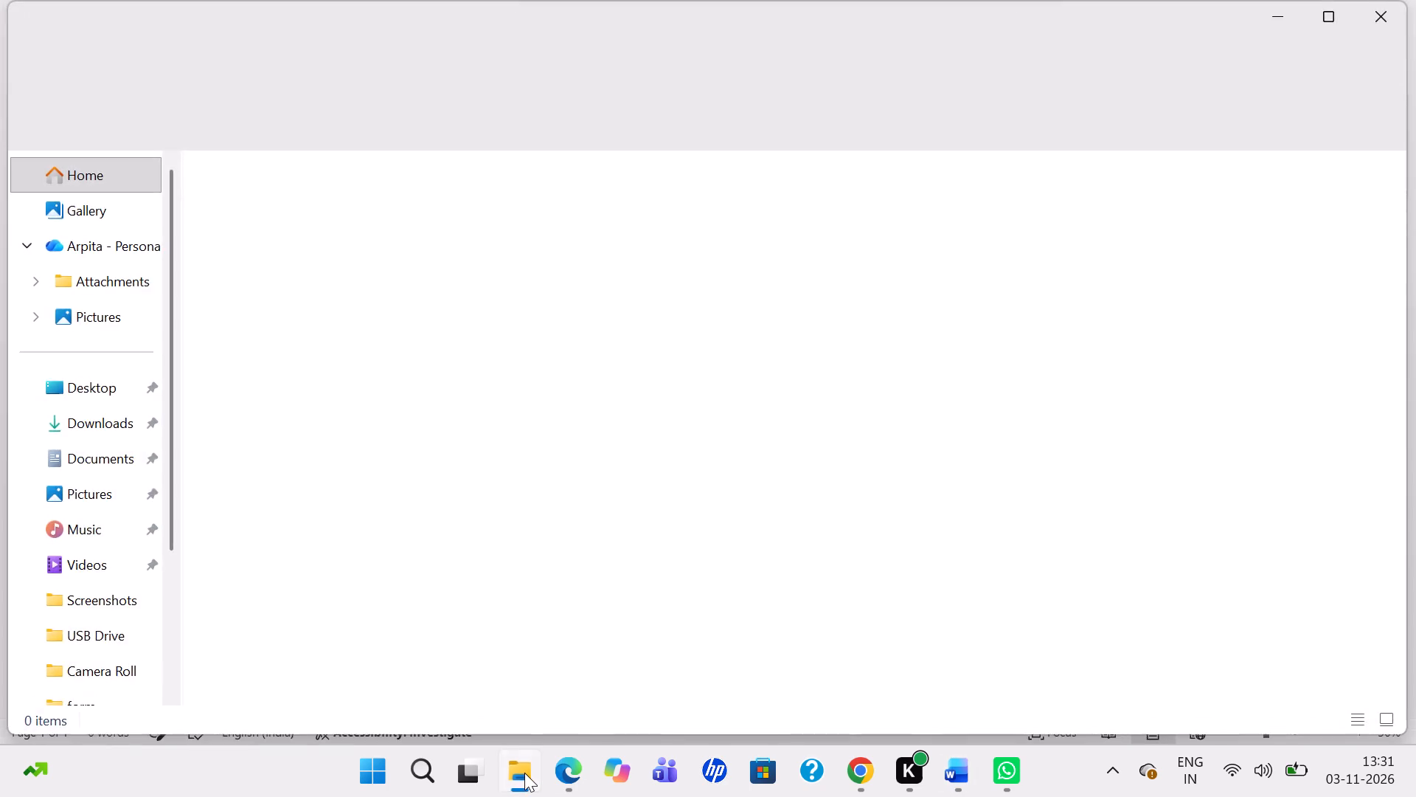
left_click(524, 773)
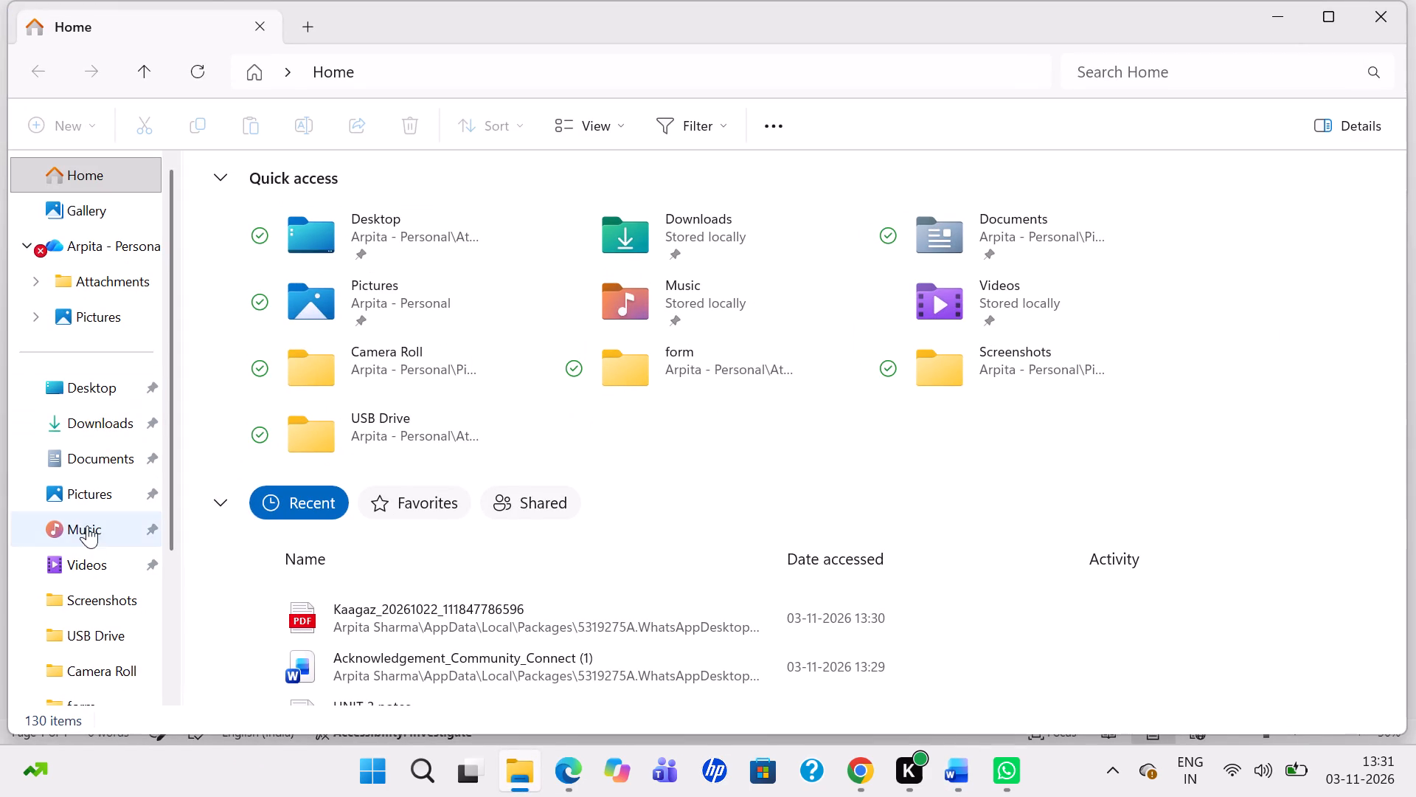
left_click(95, 594)
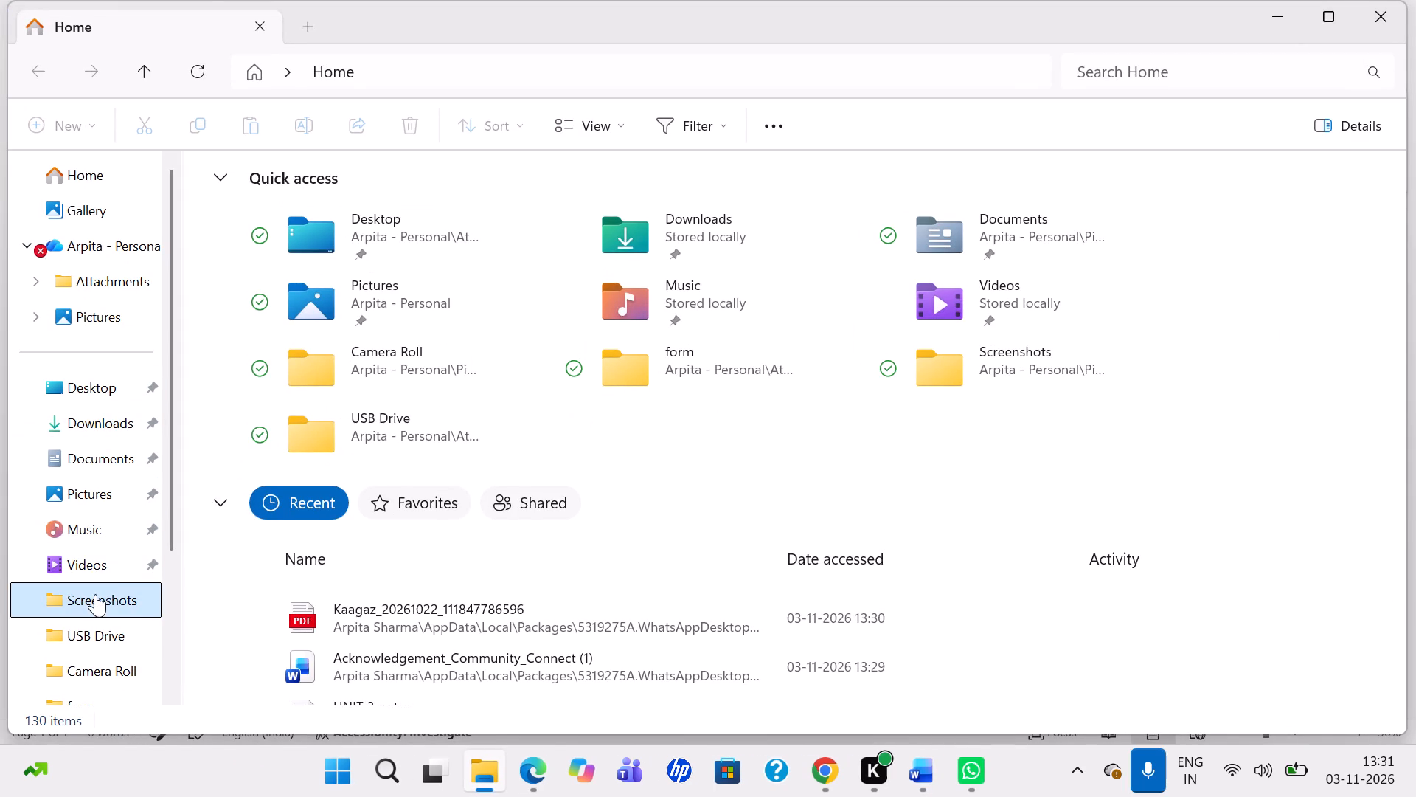
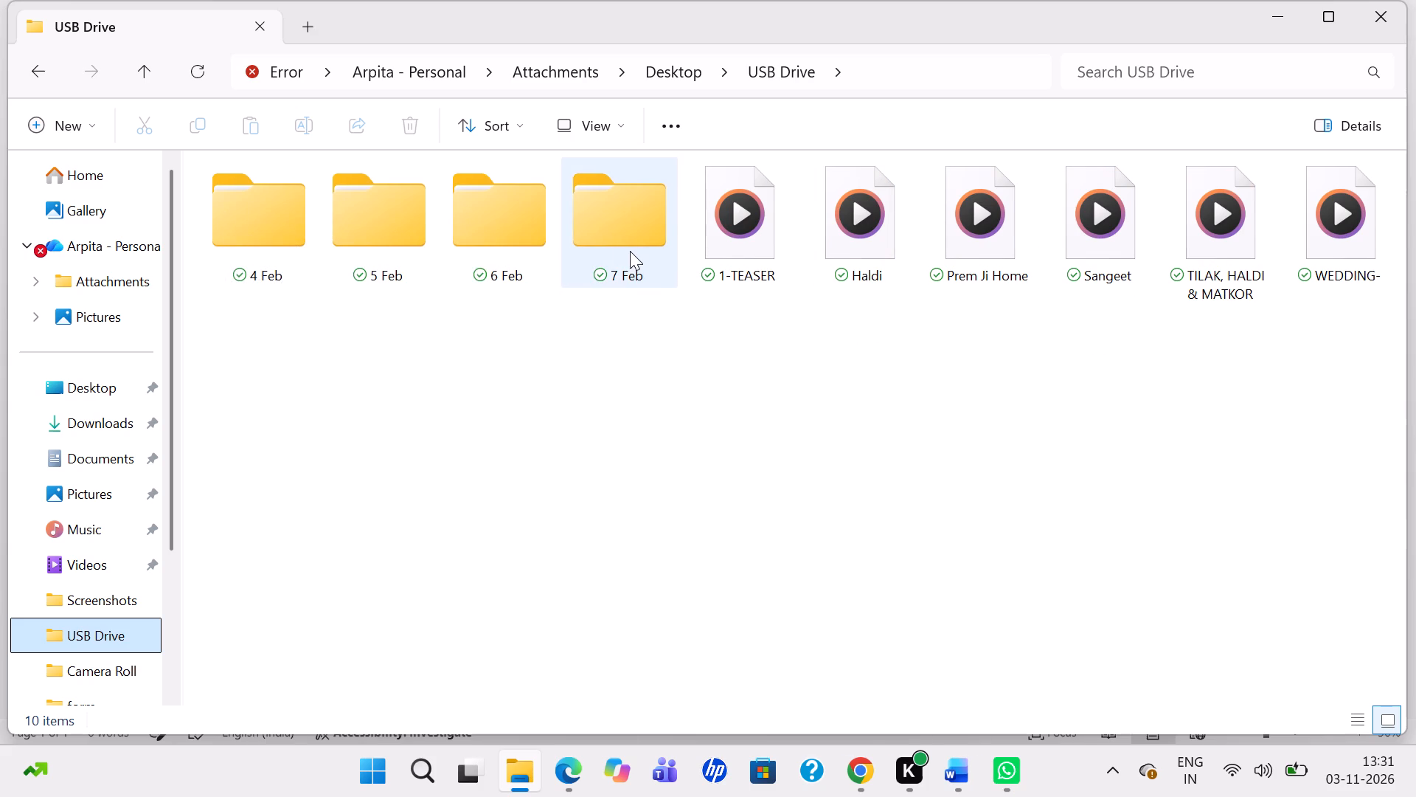
left_click(136, 596)
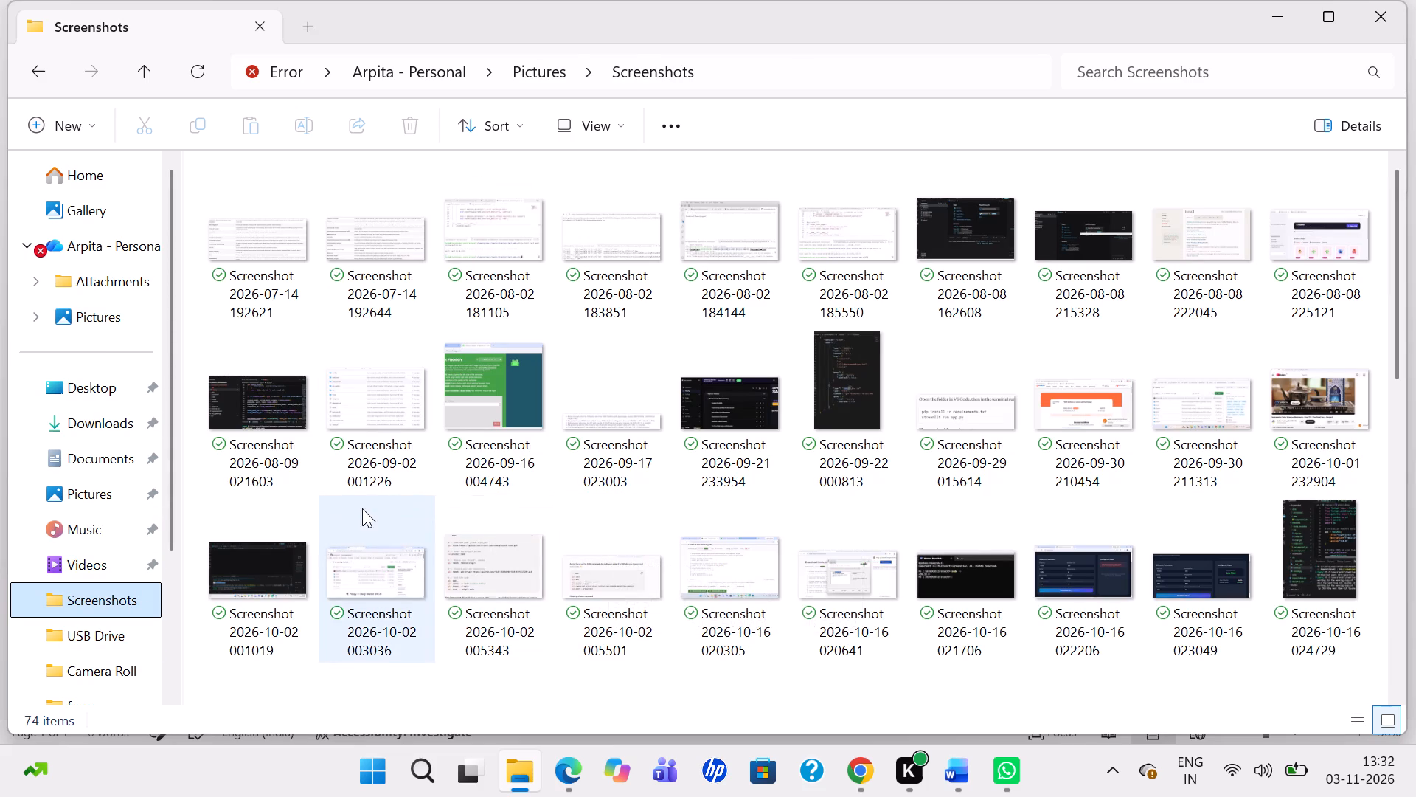
scroll(847, 536, "down", 8)
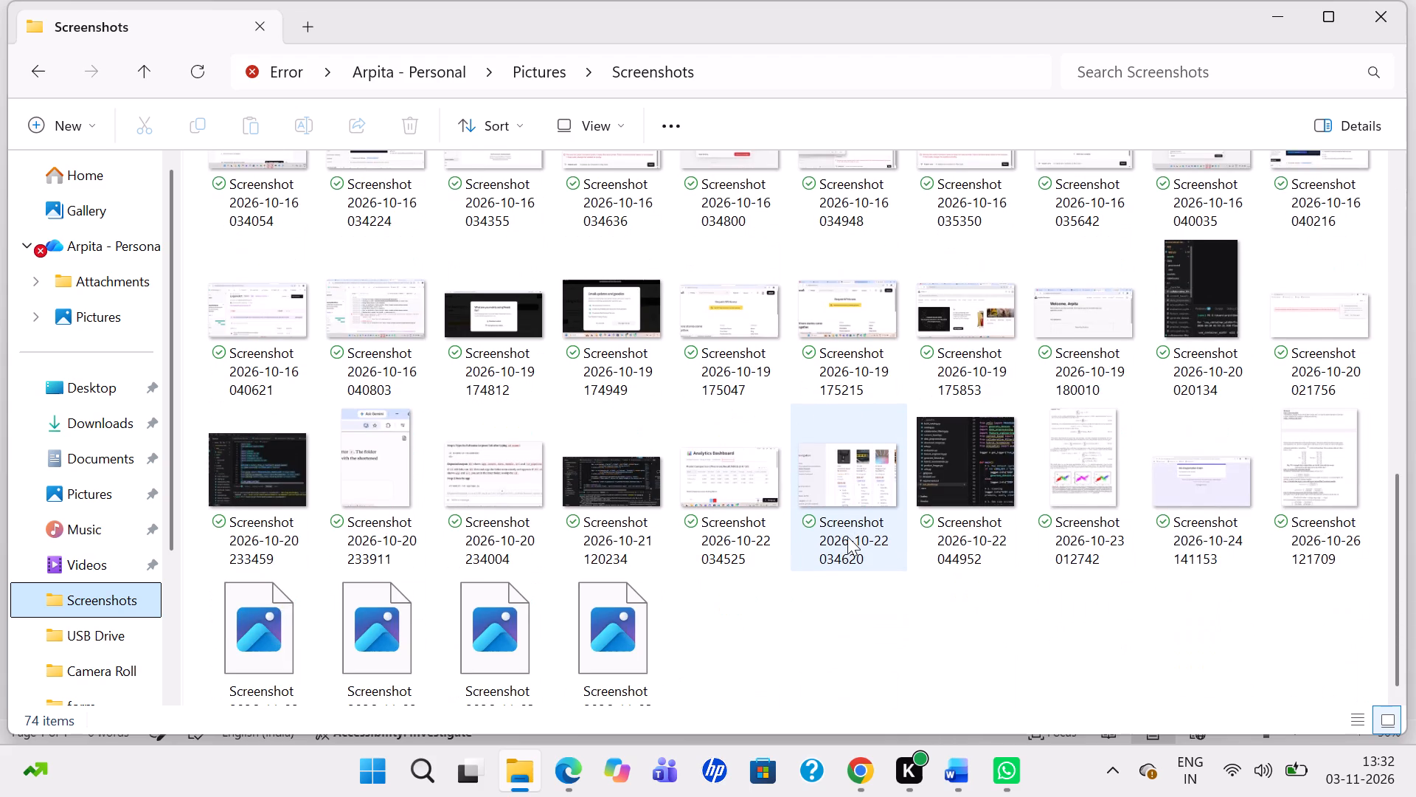
scroll(847, 536, "down", 1)
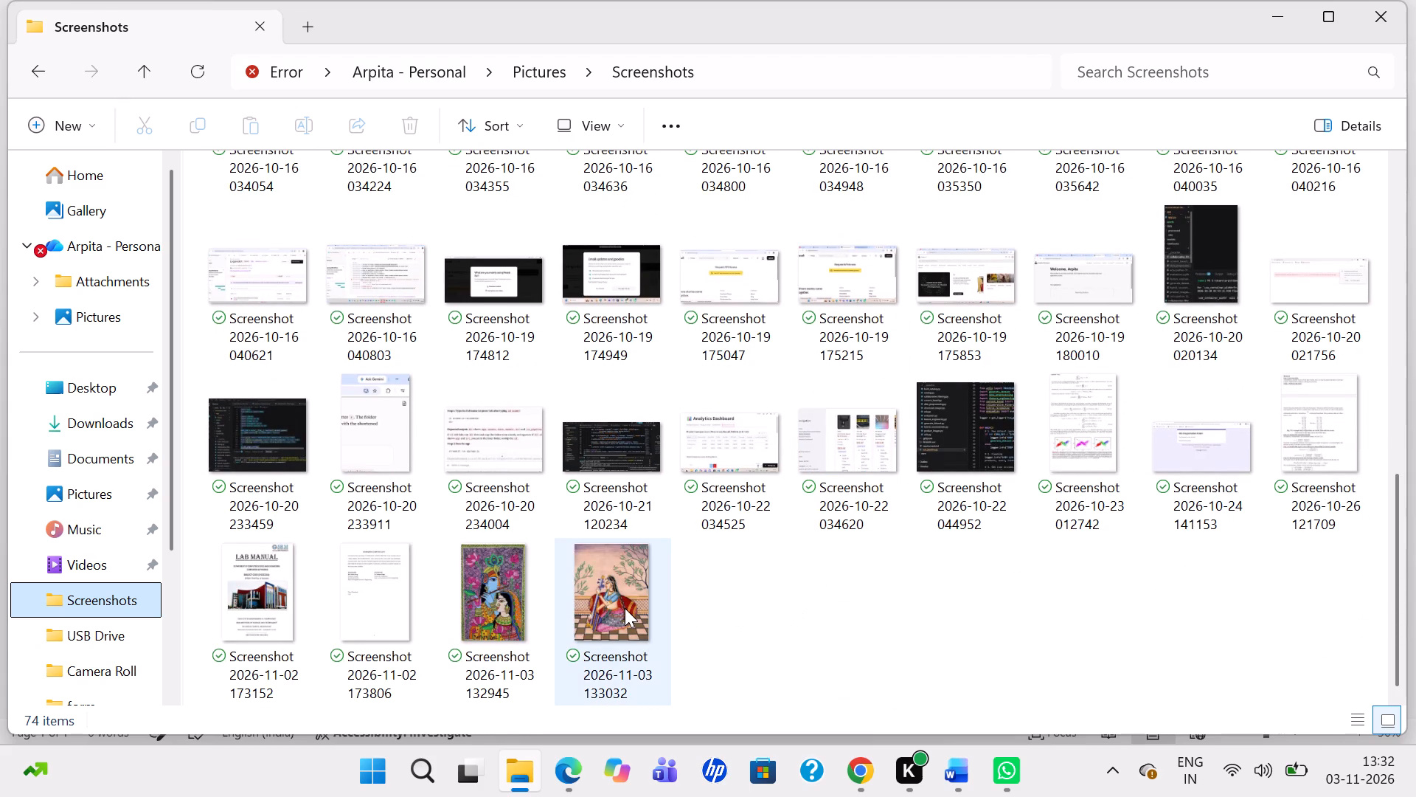
left_click(625, 608)
right_click(625, 608)
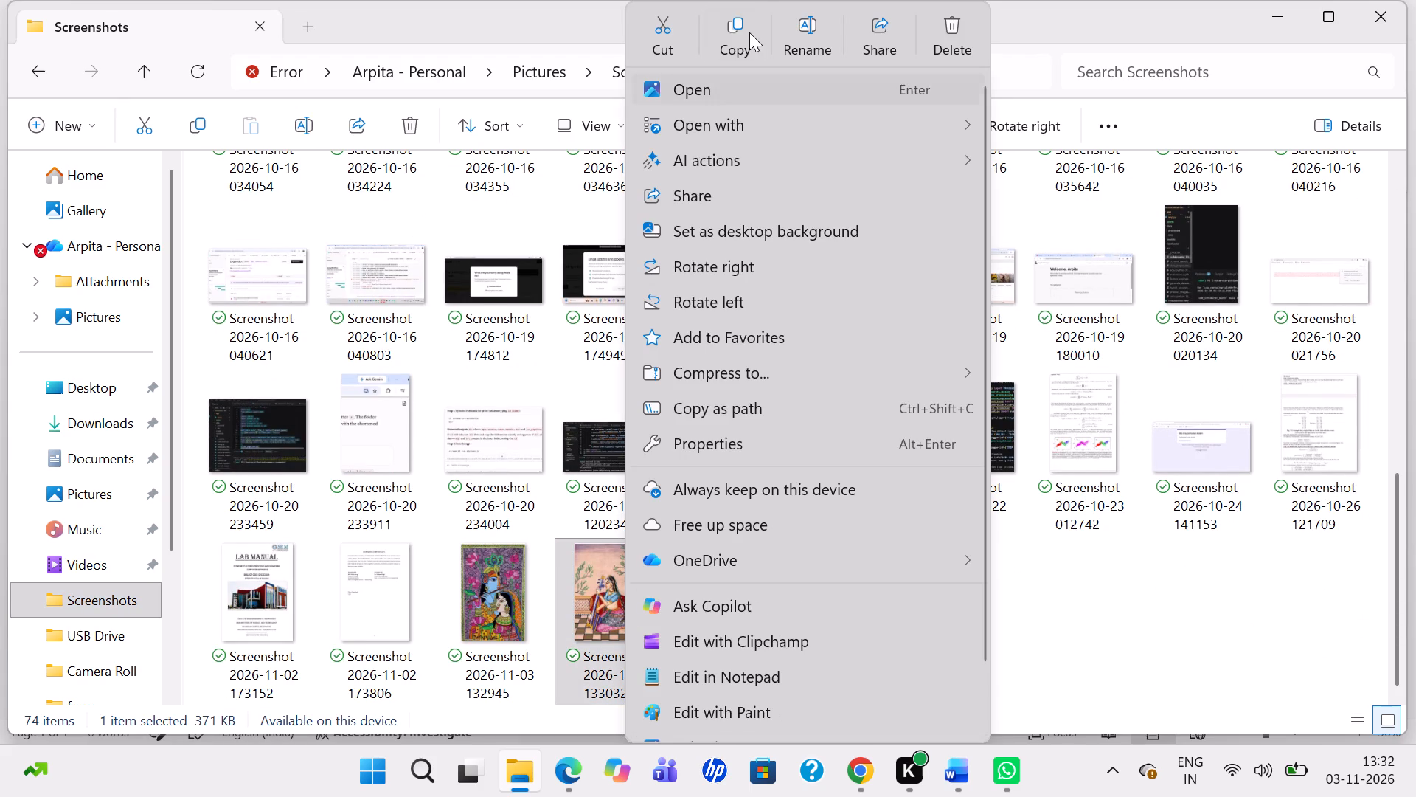
left_click(735, 35)
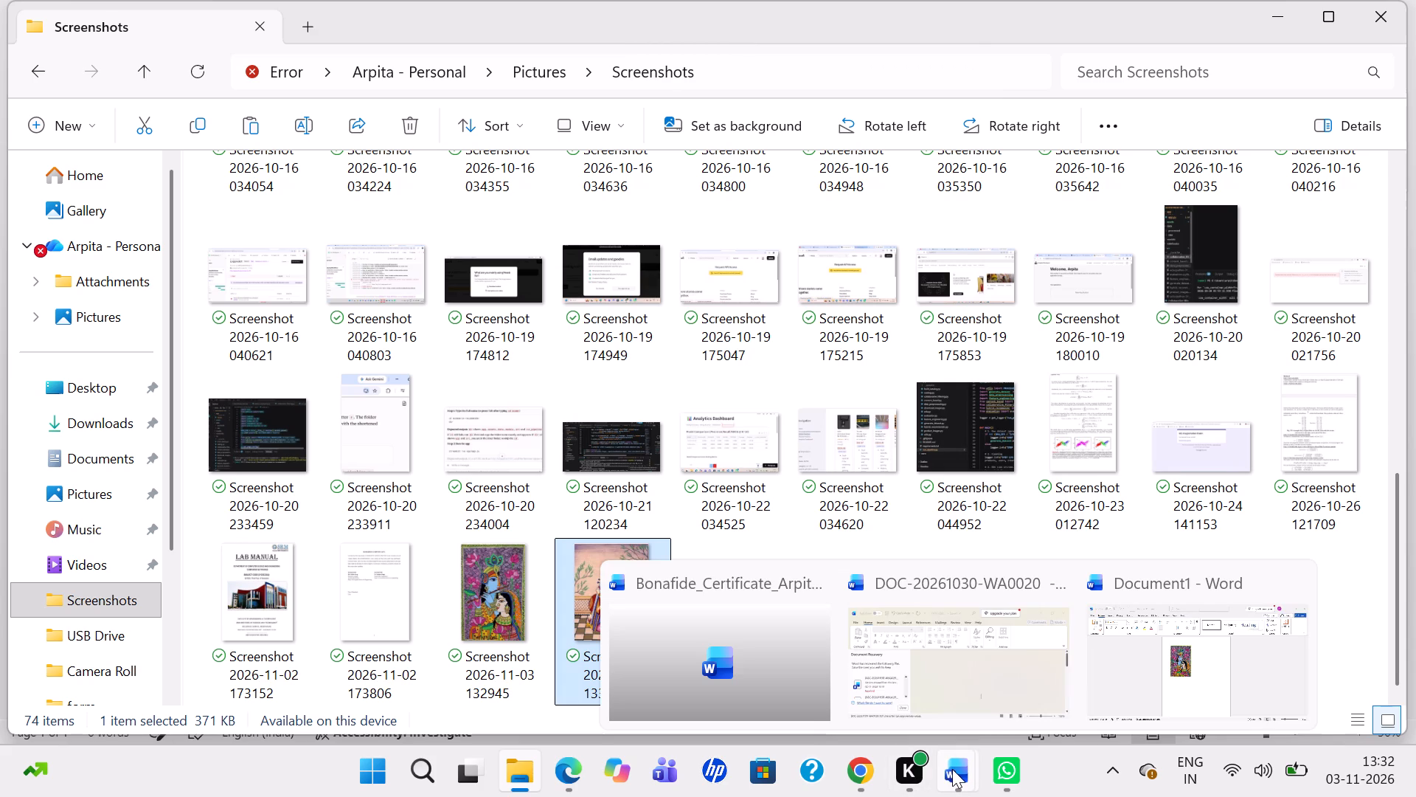
Switch to Document1 in Word and paste the copied musician painting beside the Radha-Krishna picture.
left_click(1154, 666)
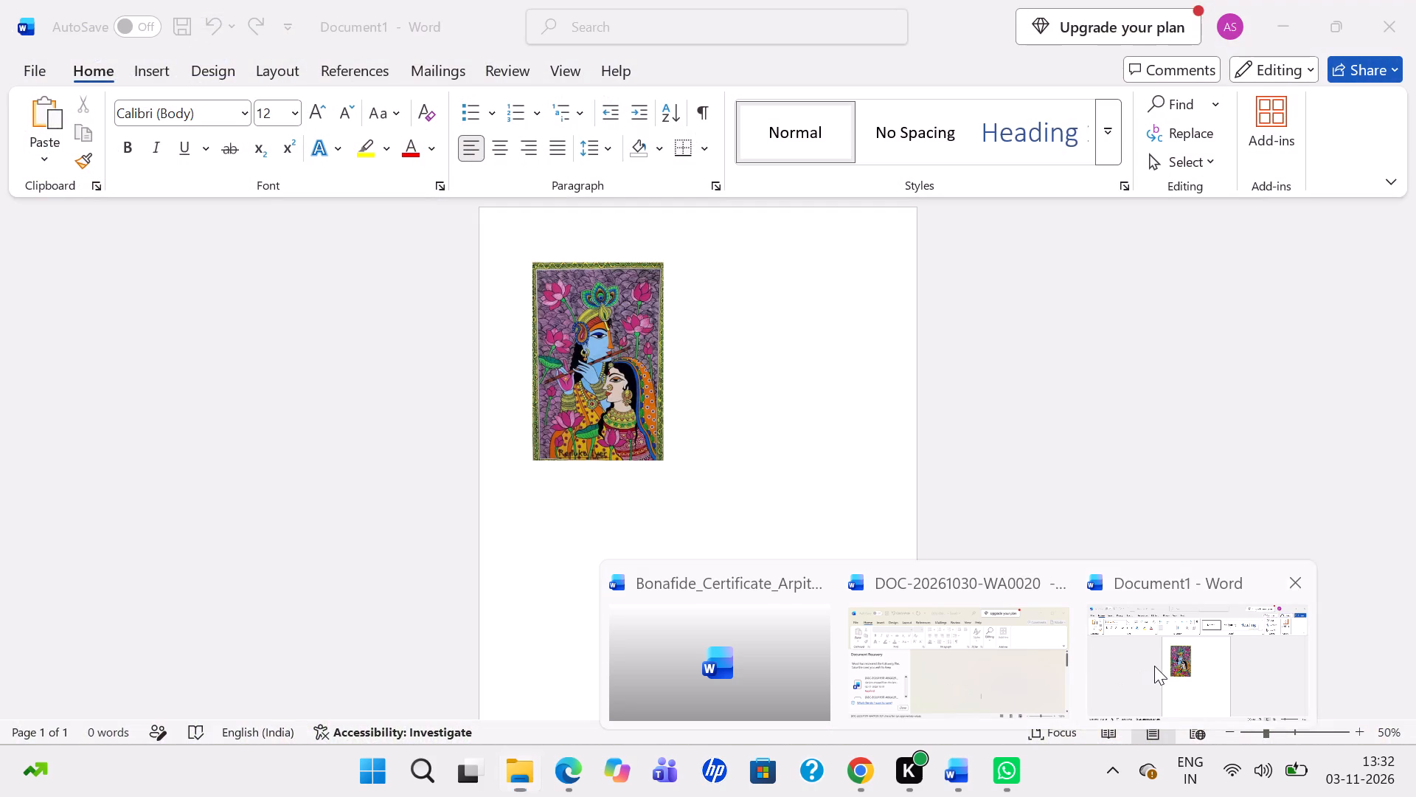
left_click(712, 630)
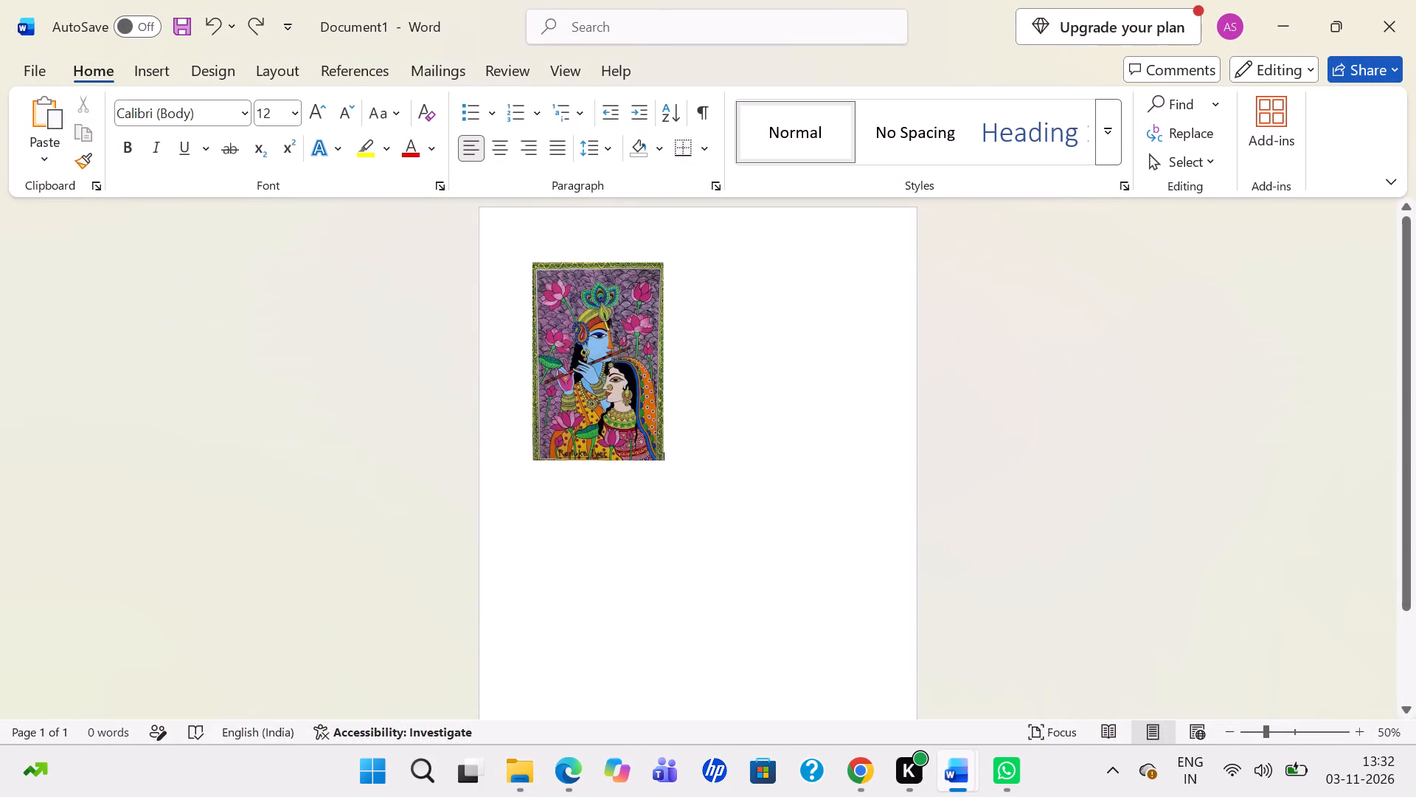
left_click(733, 622)
key("ctrl+v")
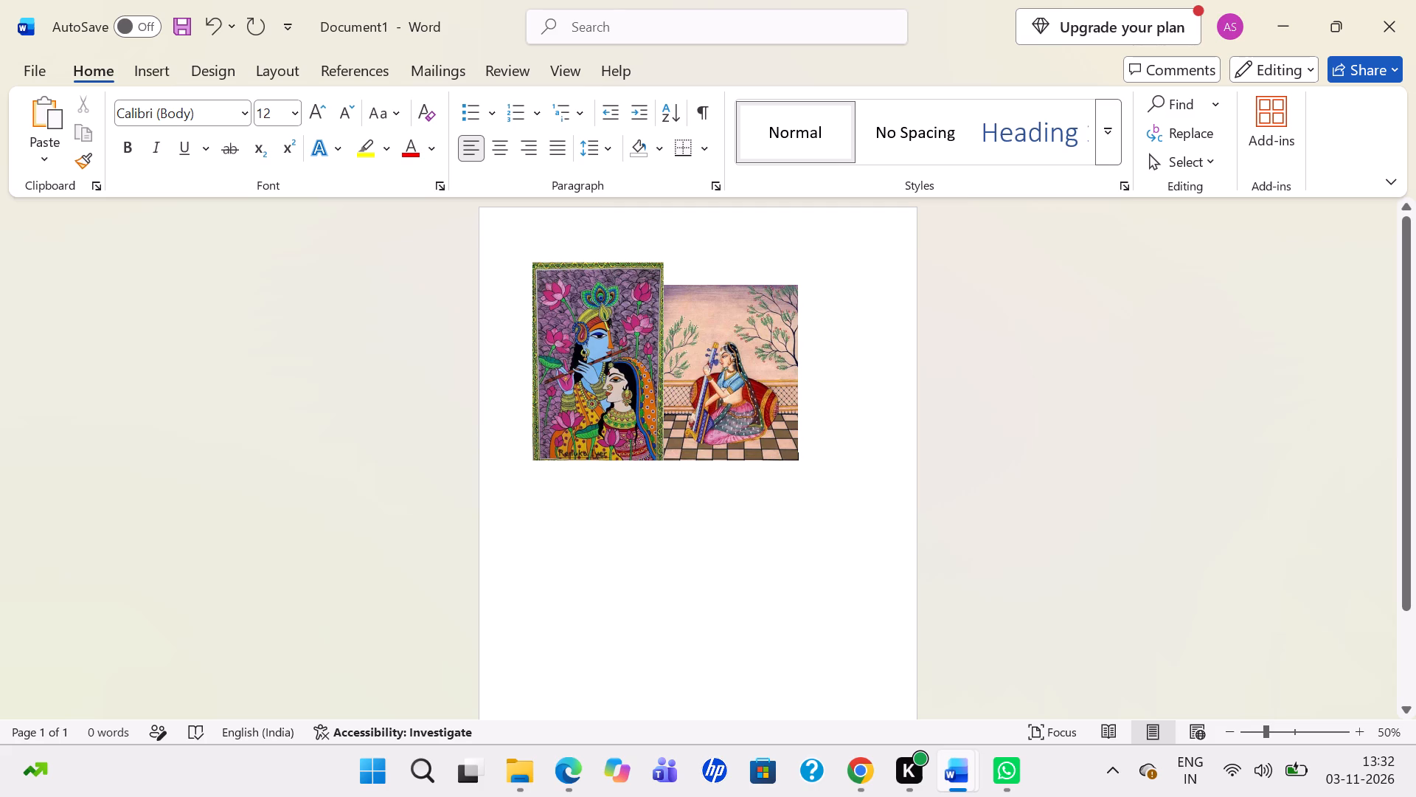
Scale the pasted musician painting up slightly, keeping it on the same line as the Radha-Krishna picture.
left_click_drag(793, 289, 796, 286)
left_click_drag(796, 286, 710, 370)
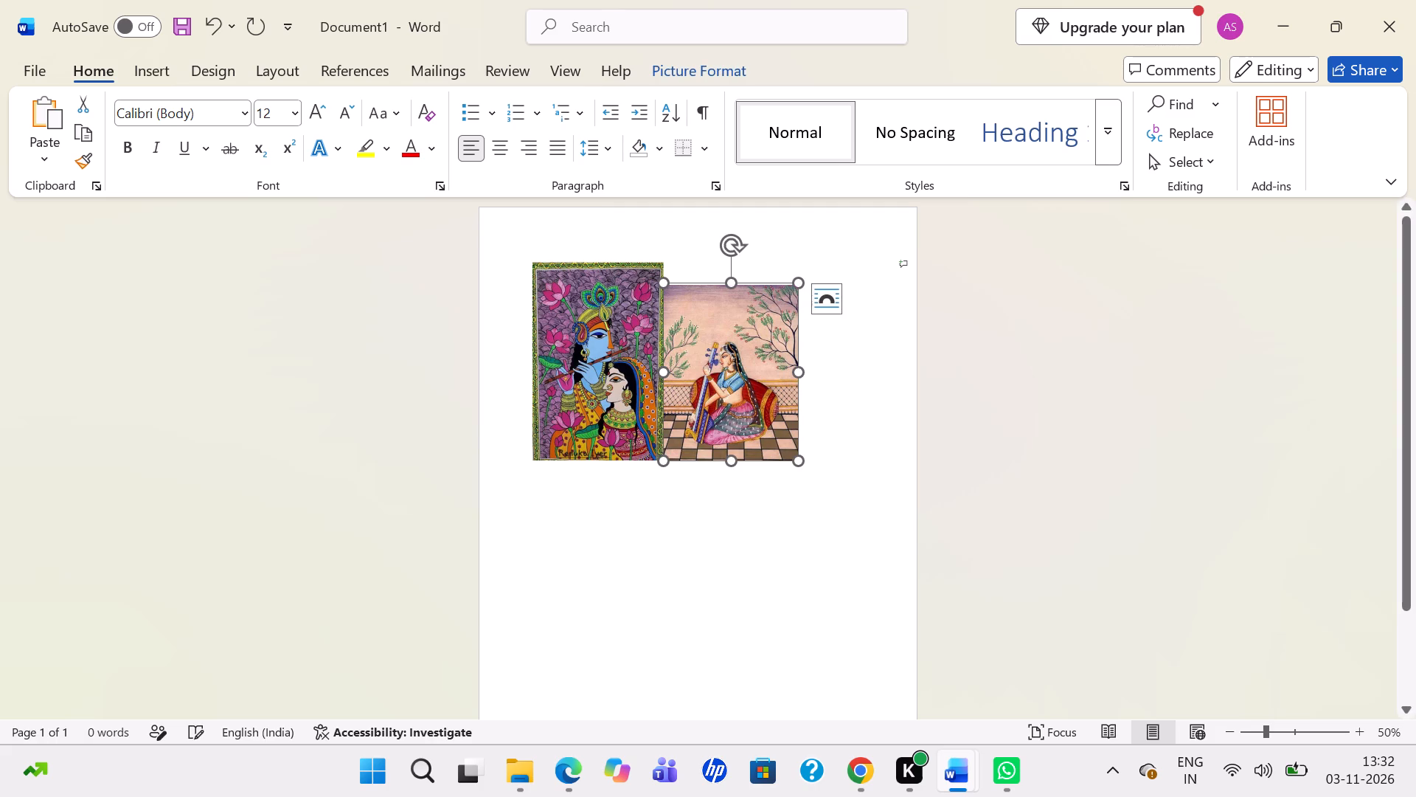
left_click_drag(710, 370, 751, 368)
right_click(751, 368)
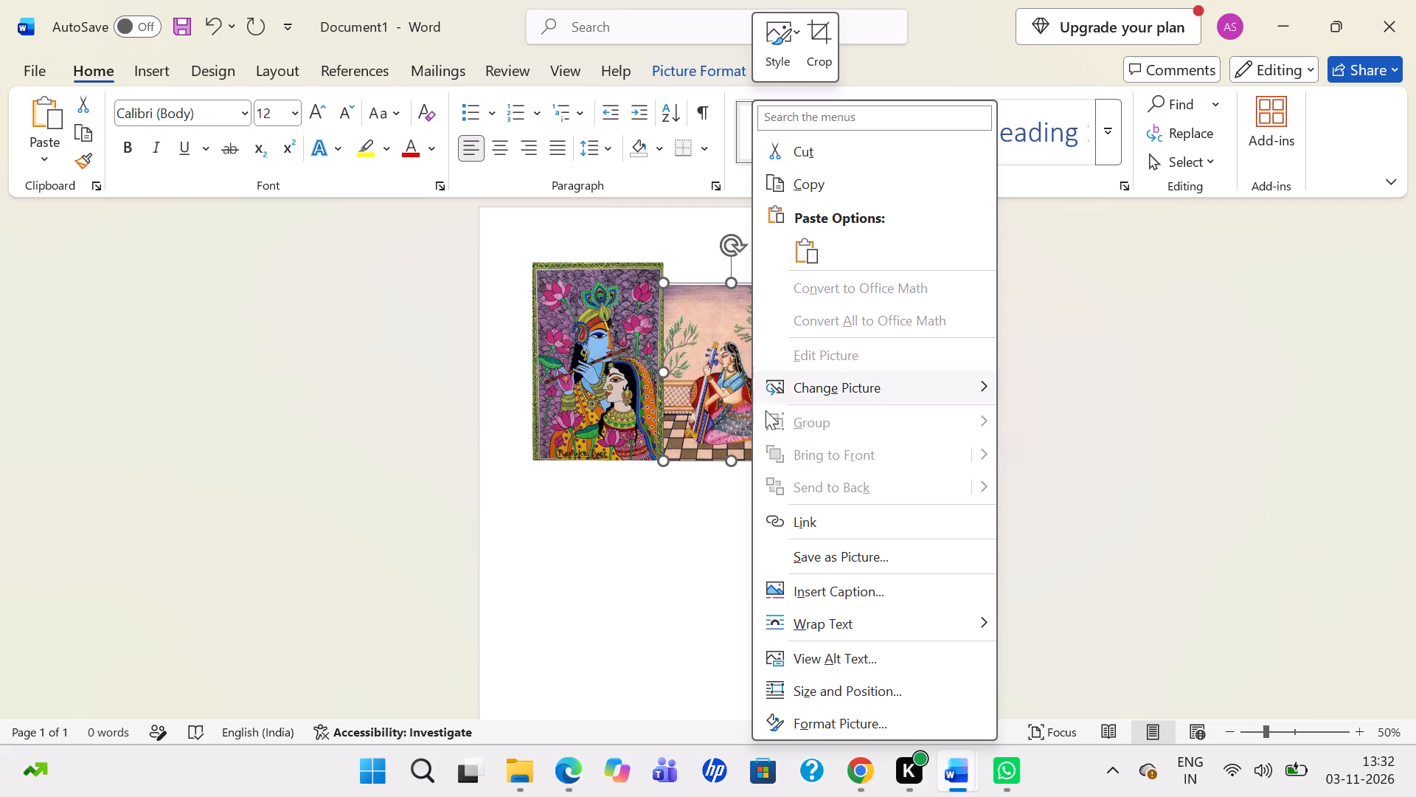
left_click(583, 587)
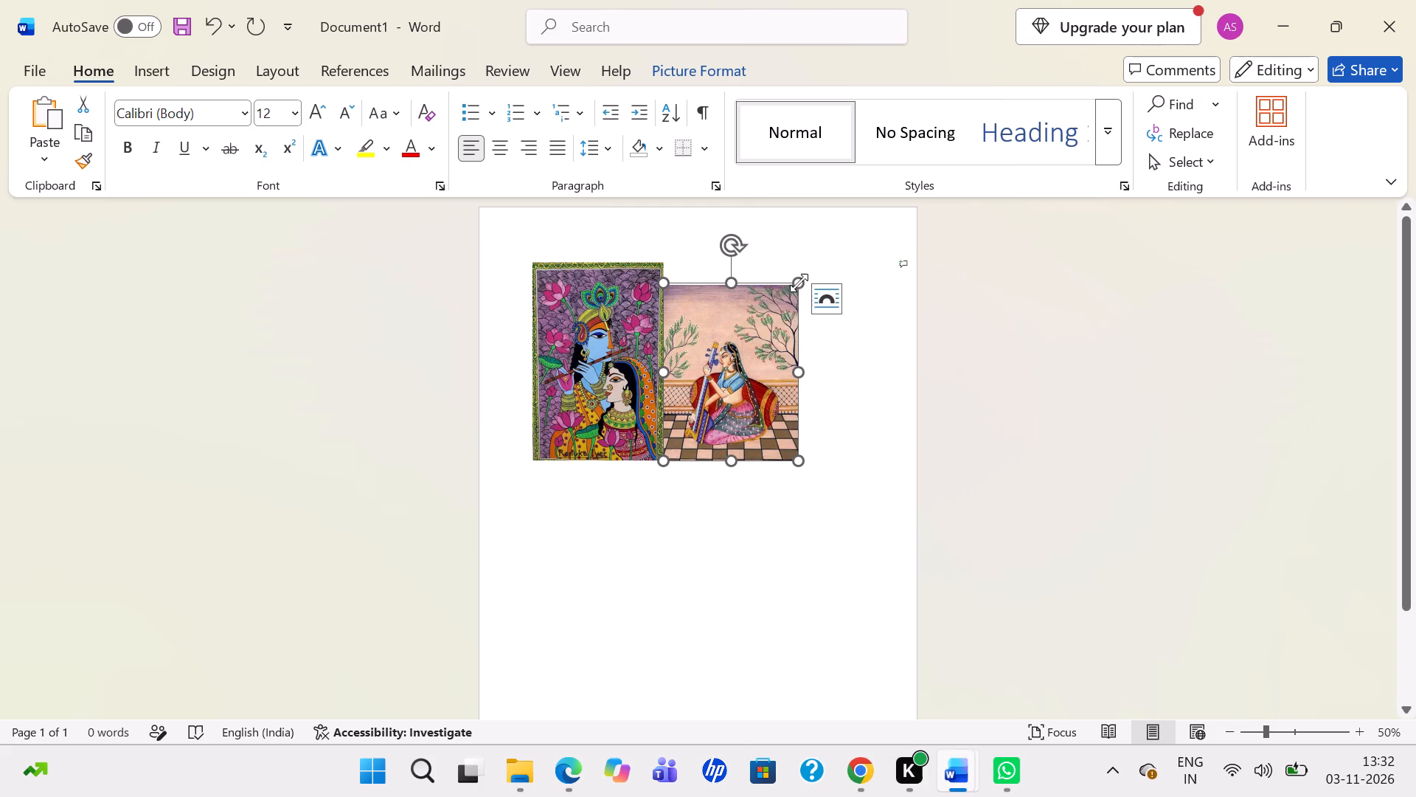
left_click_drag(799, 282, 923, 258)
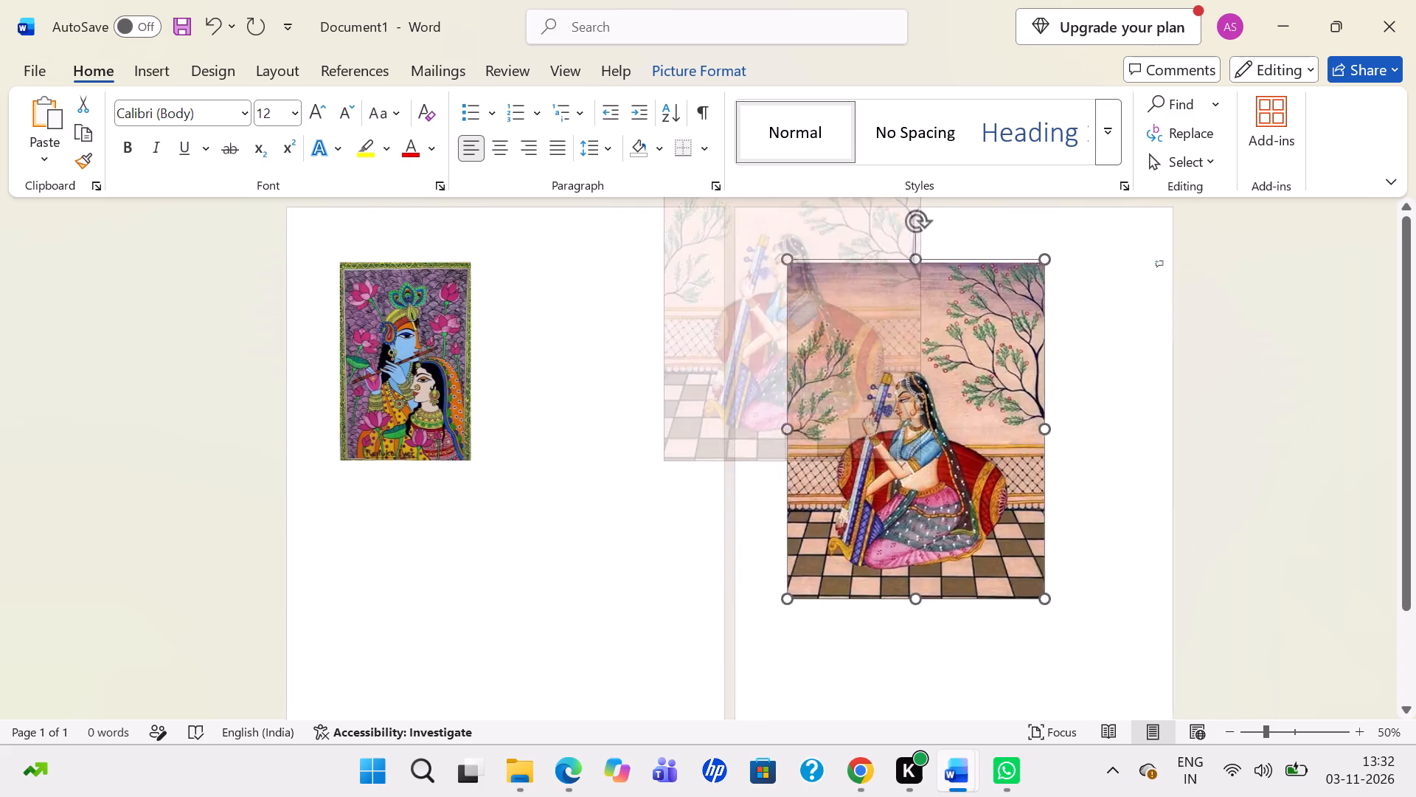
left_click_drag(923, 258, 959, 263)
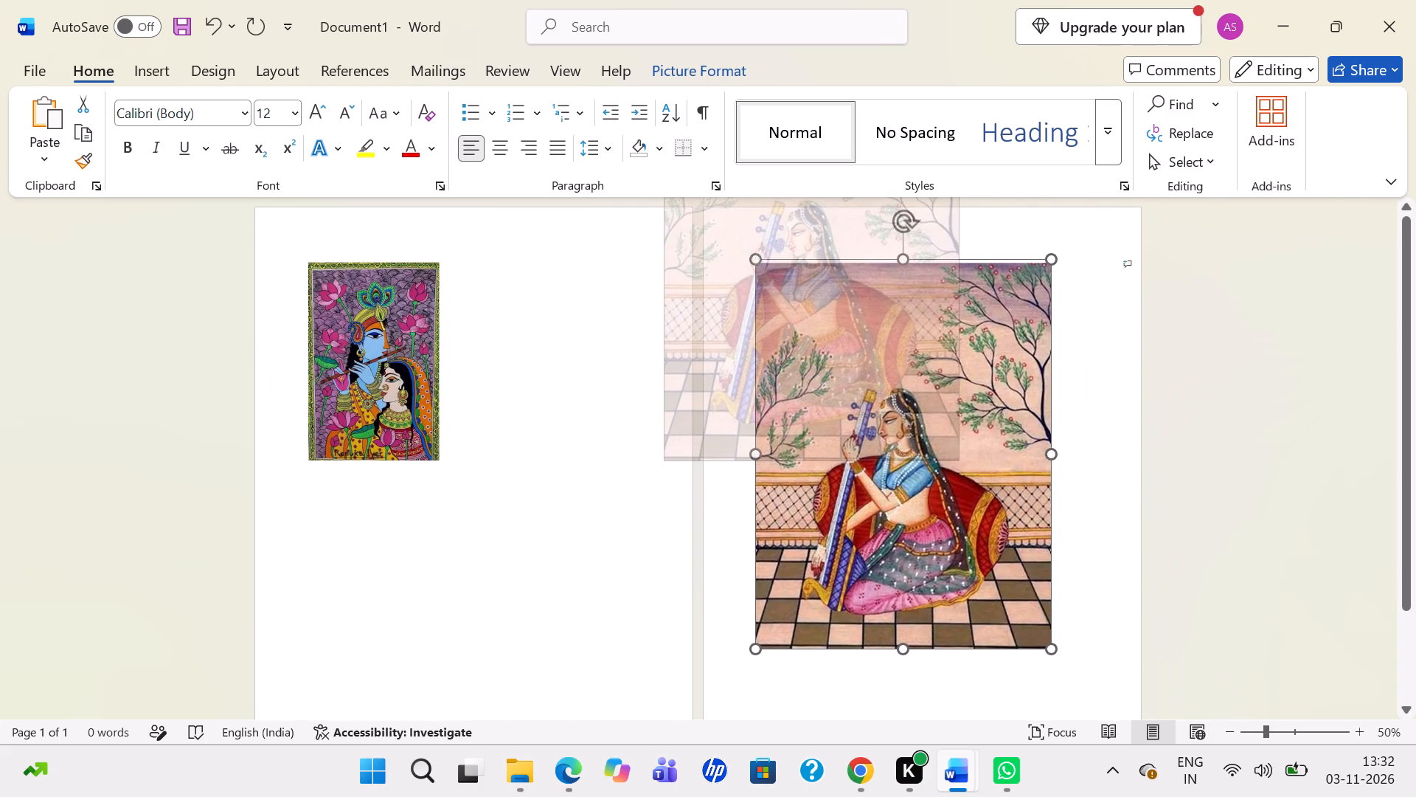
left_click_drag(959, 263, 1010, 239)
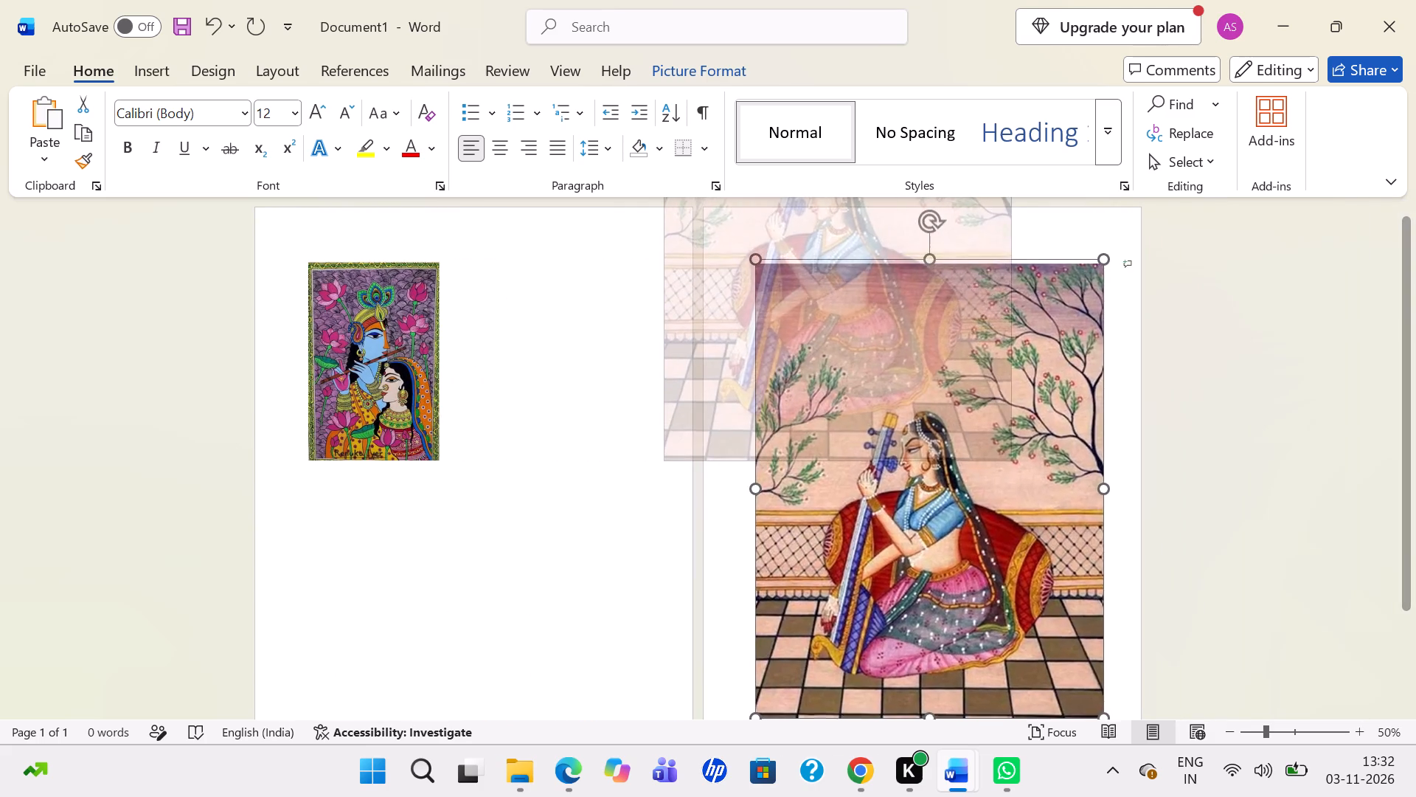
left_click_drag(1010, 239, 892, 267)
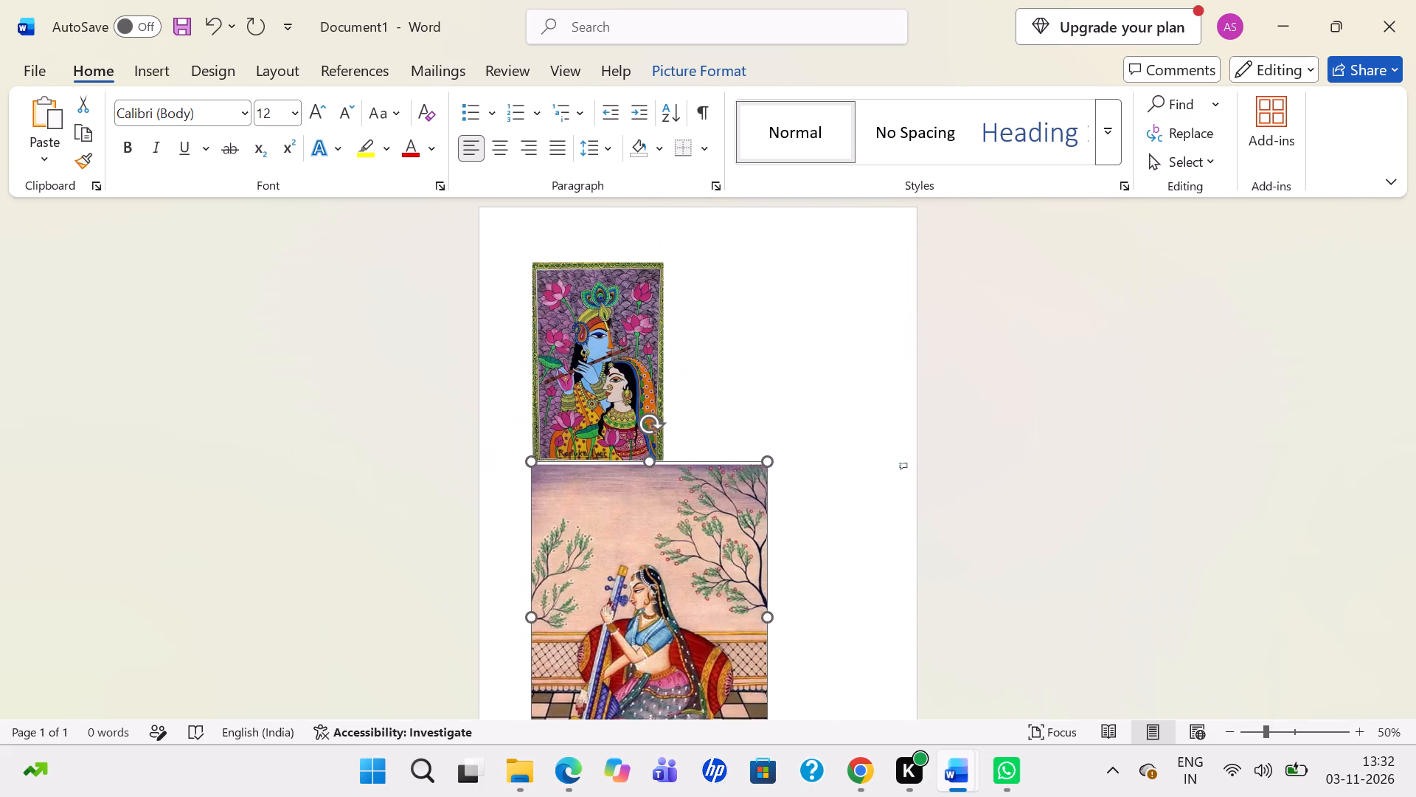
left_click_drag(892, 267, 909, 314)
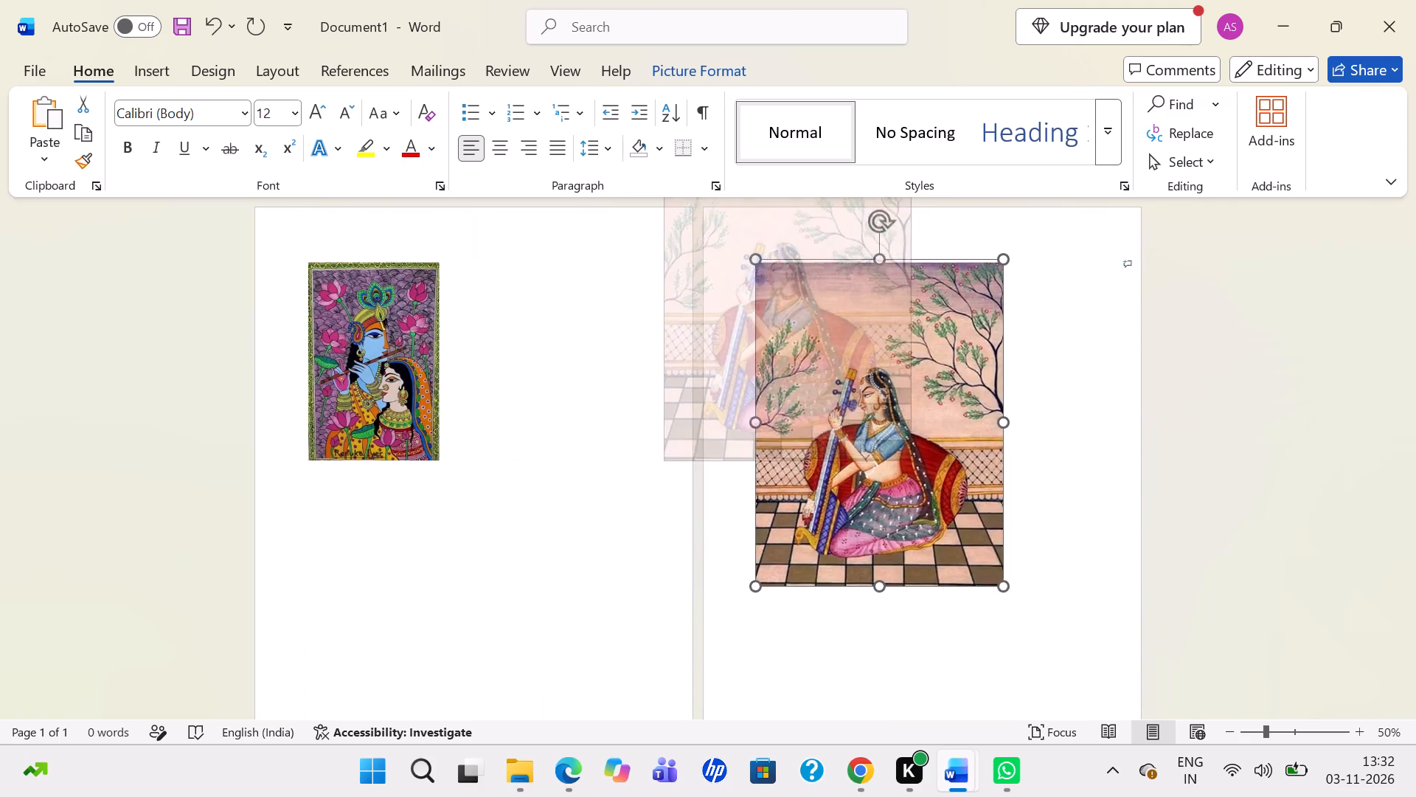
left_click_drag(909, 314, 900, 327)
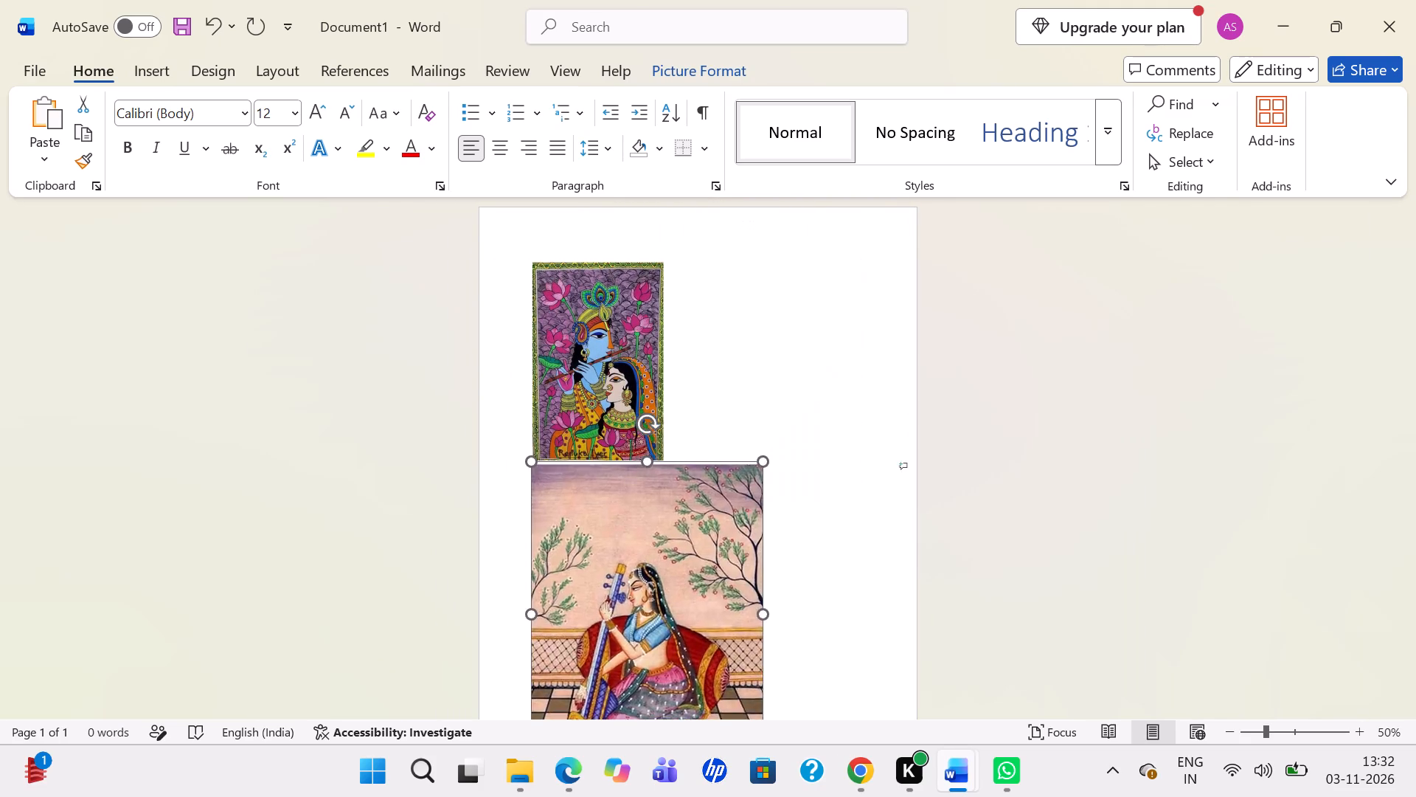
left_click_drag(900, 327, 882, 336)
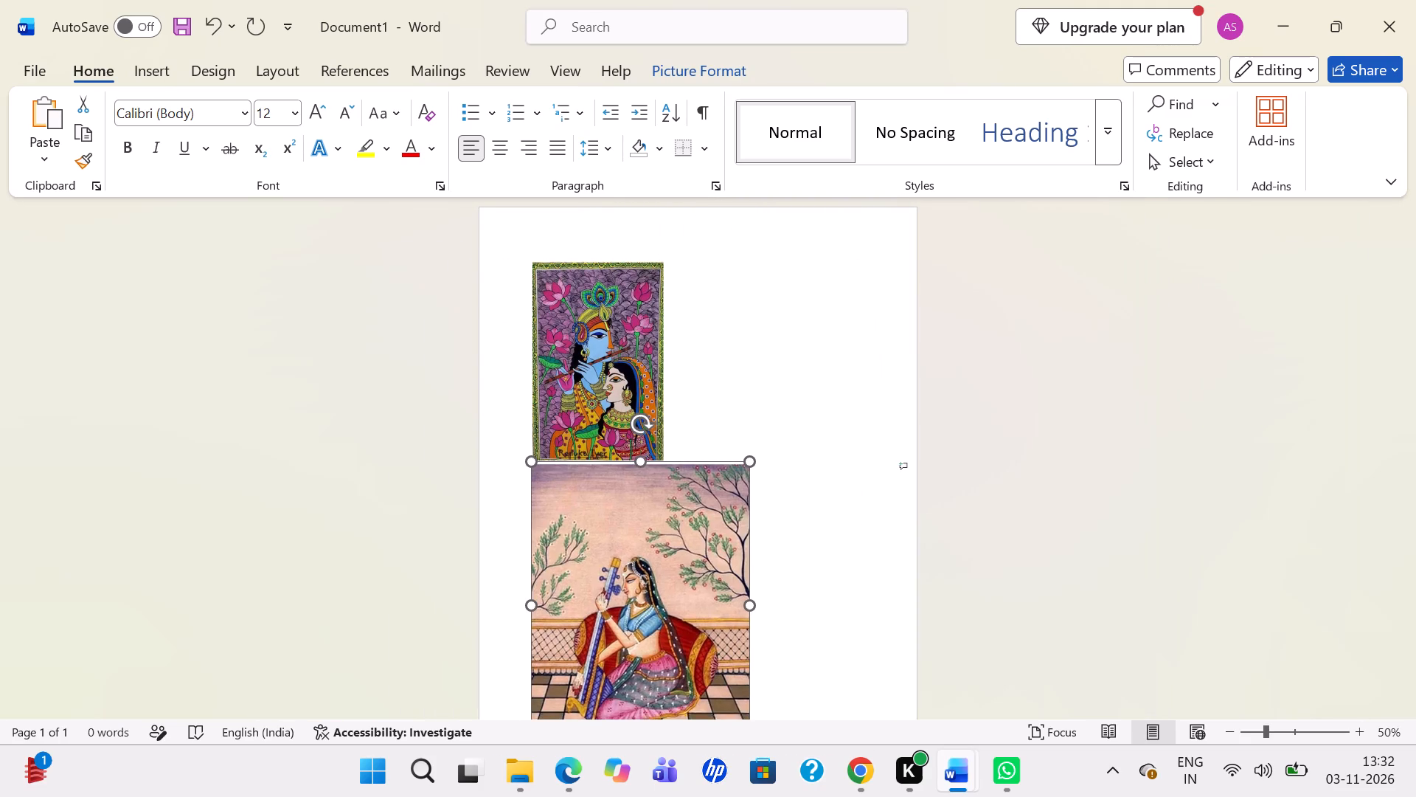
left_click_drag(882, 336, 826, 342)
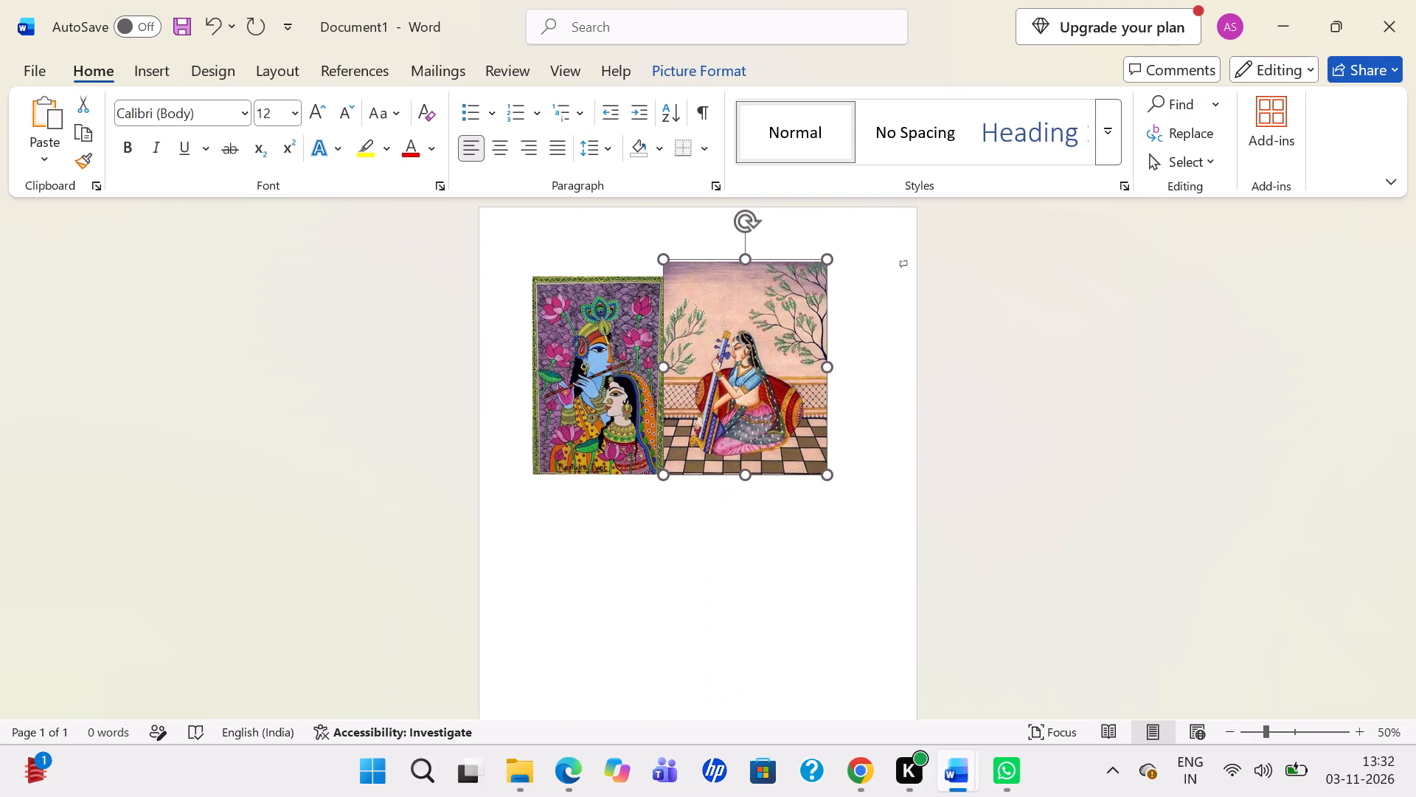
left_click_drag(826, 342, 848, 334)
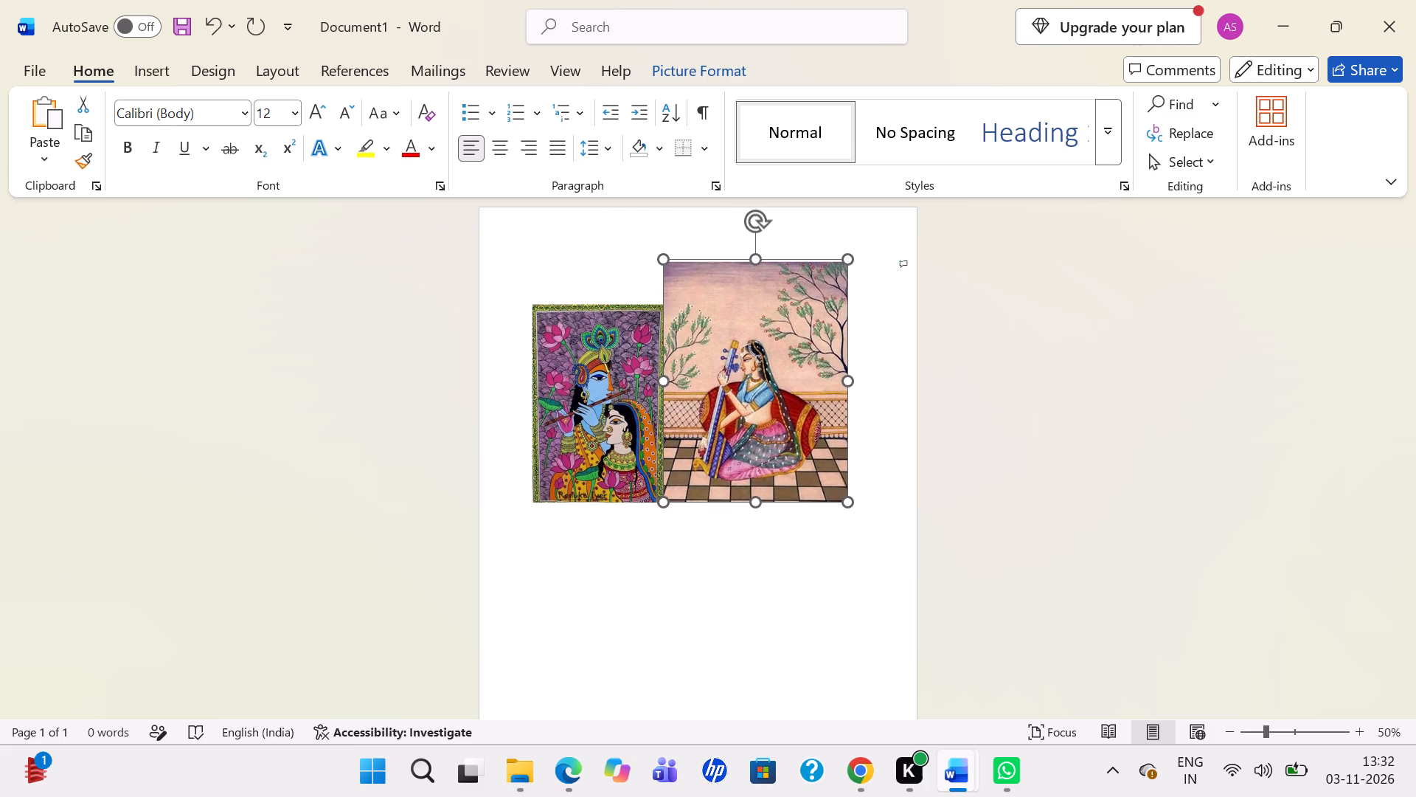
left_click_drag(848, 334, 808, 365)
Enlarge the Radha-Krishna picture proportionally, leaving room for the musician painting beside it.
left_click(558, 400)
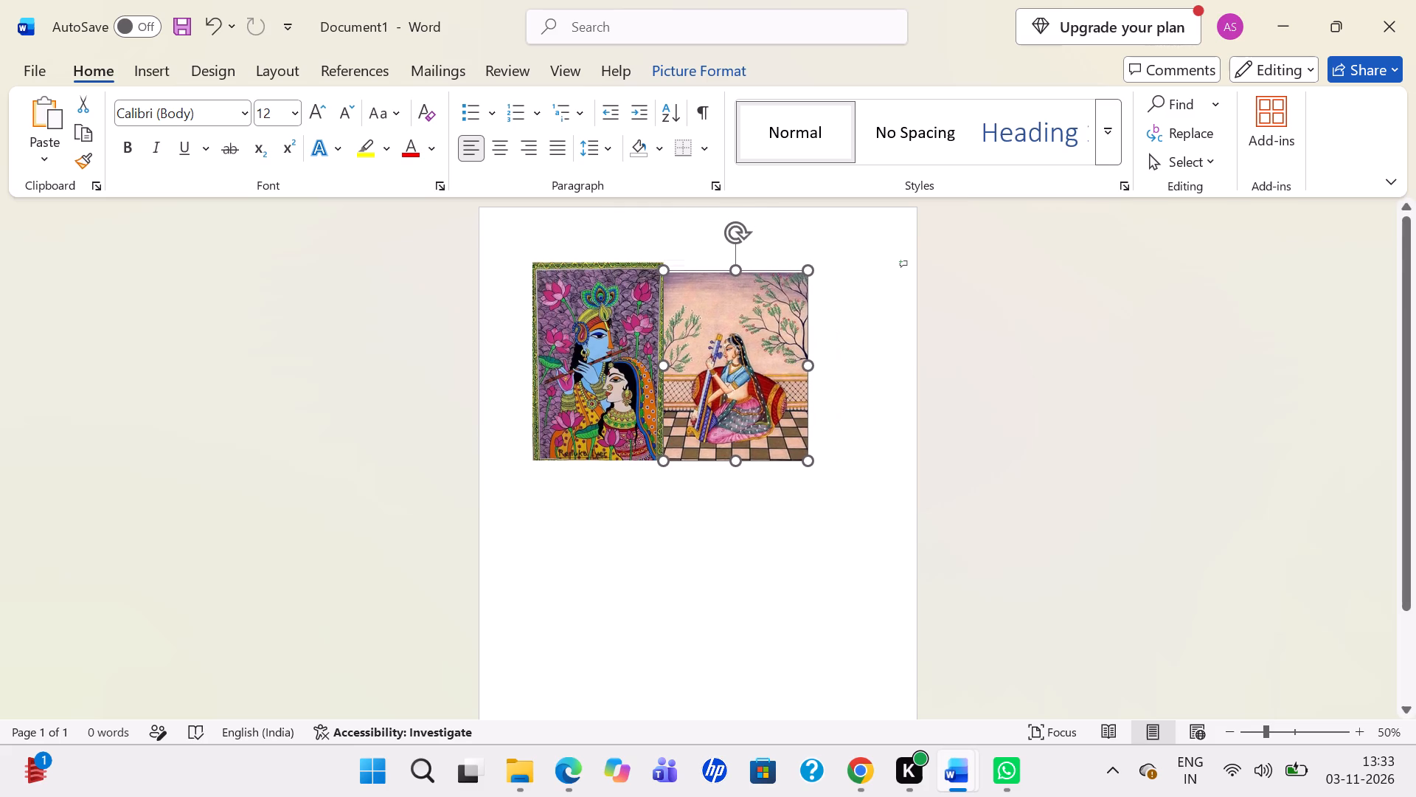
left_click_drag(531, 459, 484, 499)
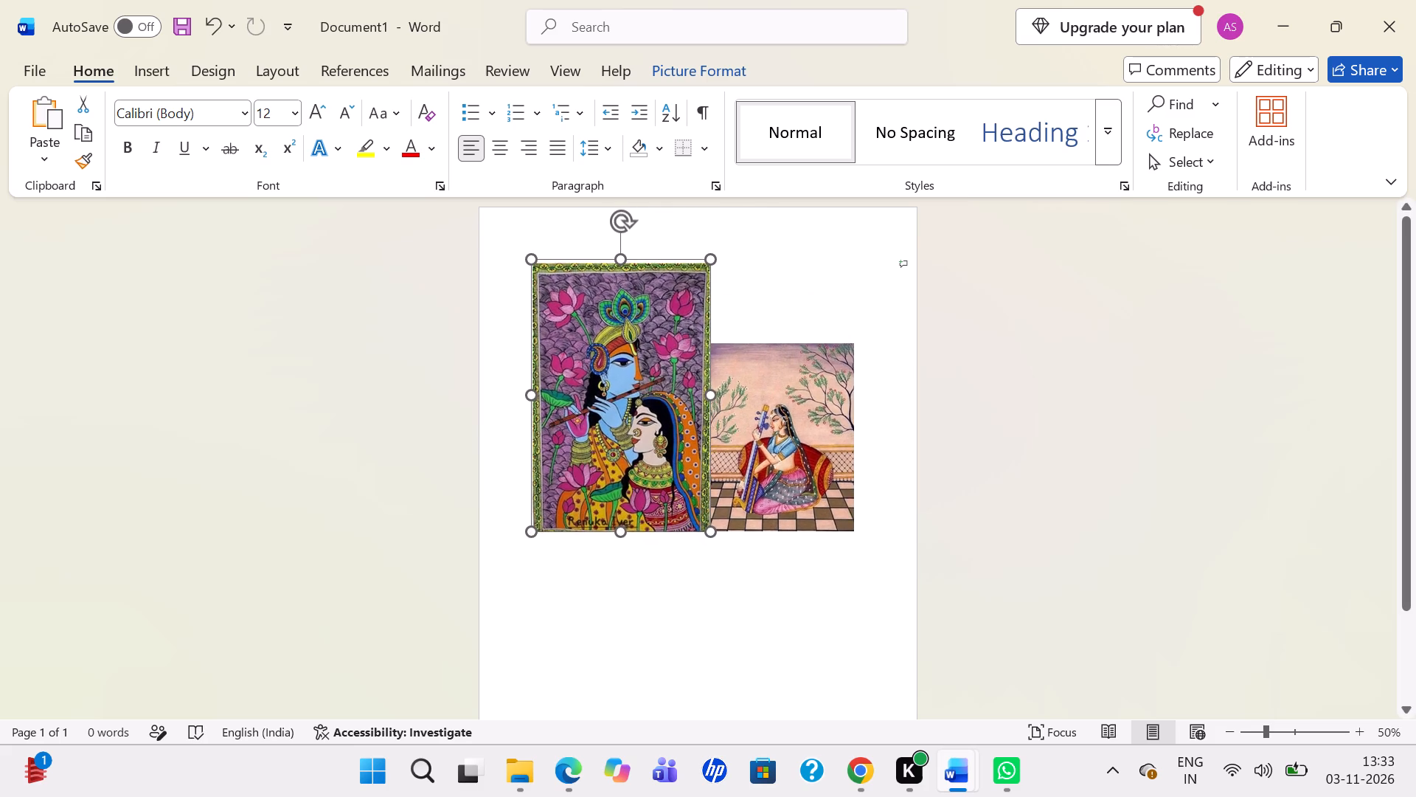
left_click_drag(484, 499, 501, 479)
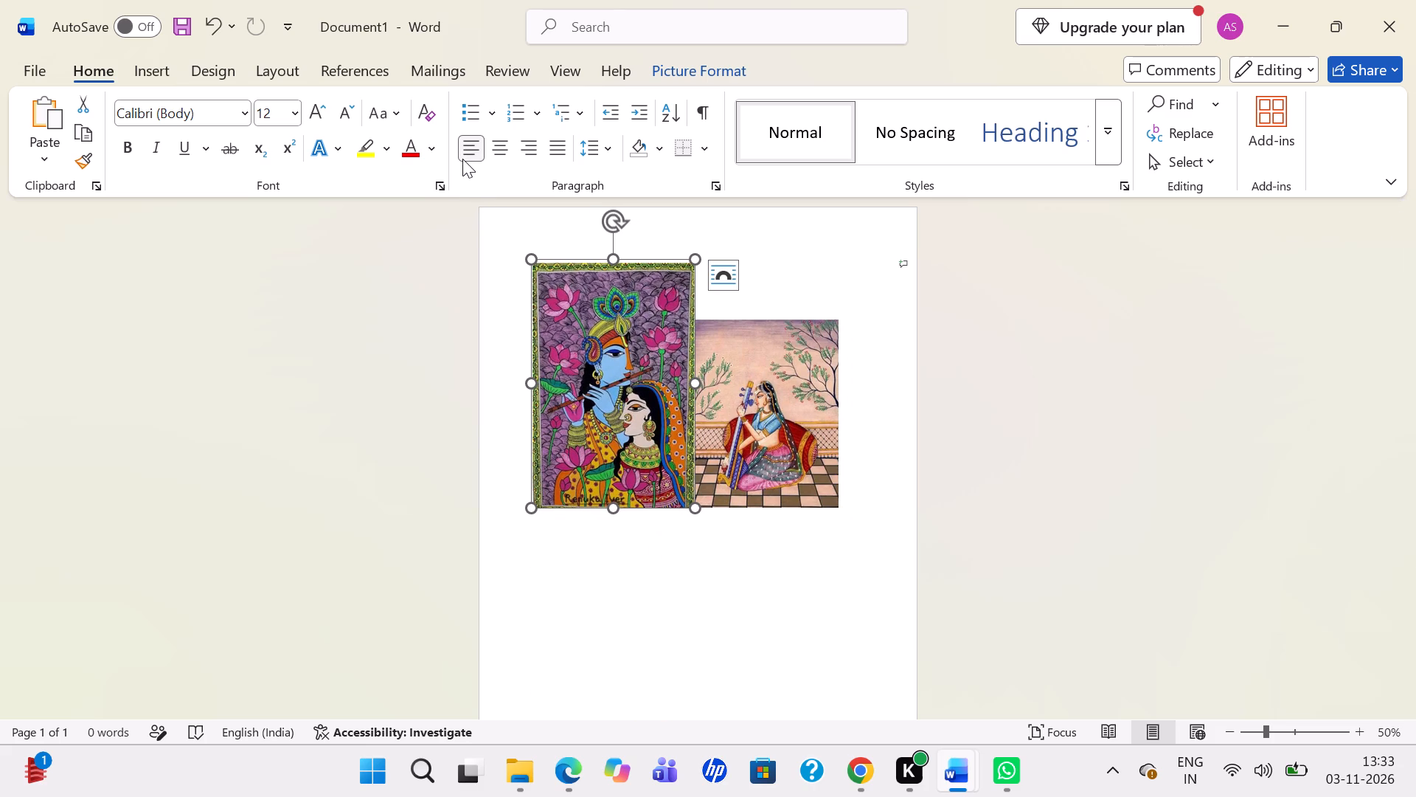
Set the alignment of the paragraph holding the pictures to Justify.
left_click(462, 159)
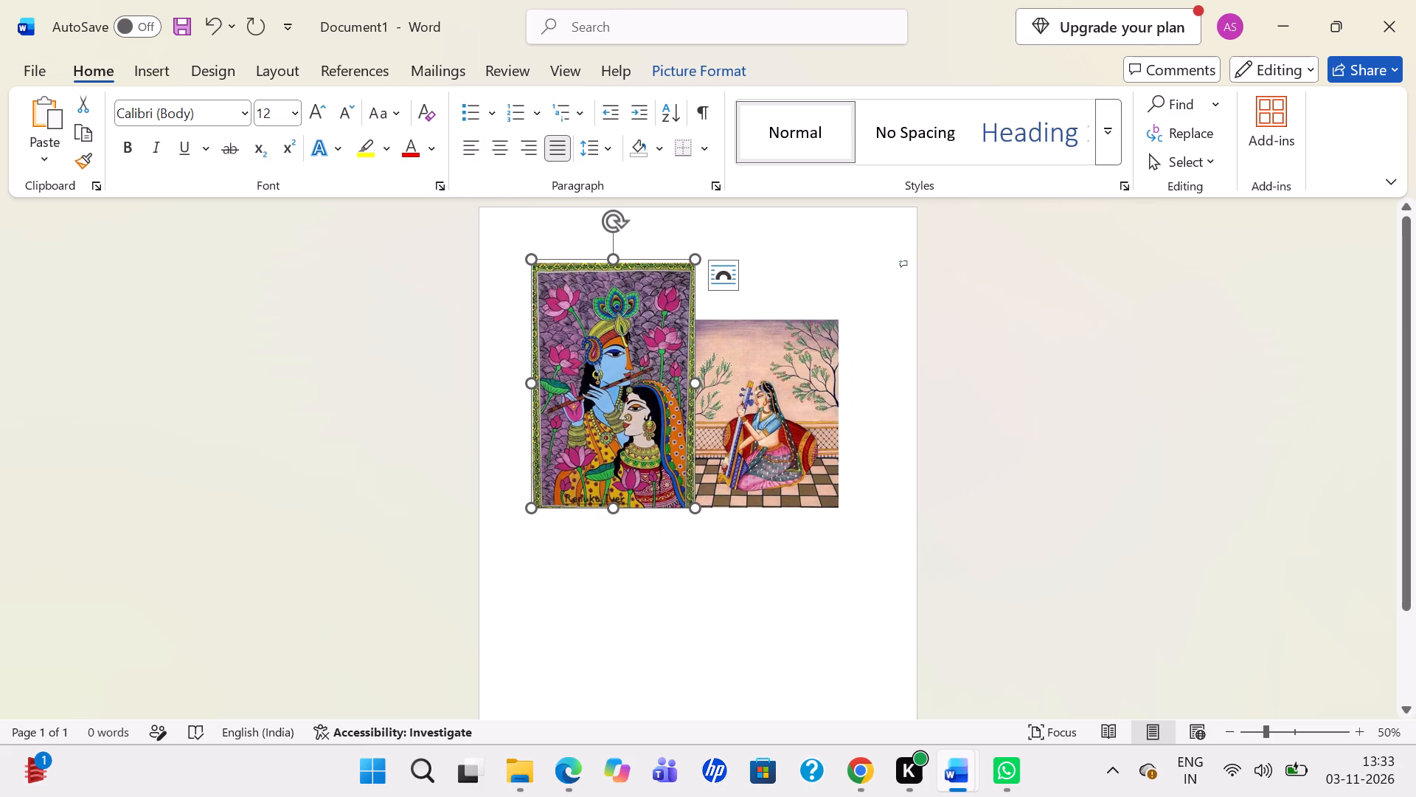
Enlarge the musician painting to slightly wider than the Radha-Krishna picture so it wraps onto the line below.
left_click_drag(729, 356, 773, 388)
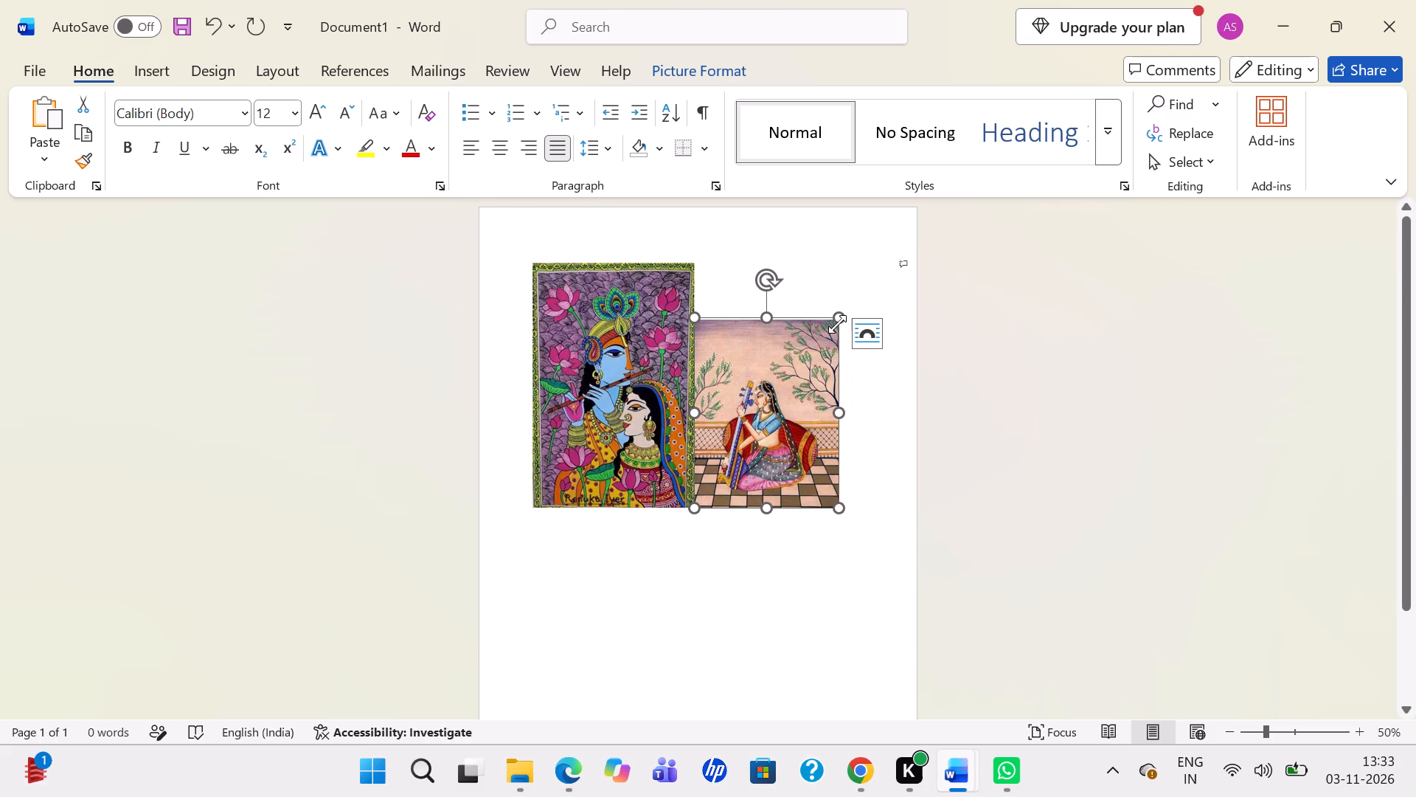
left_click_drag(837, 322, 864, 314)
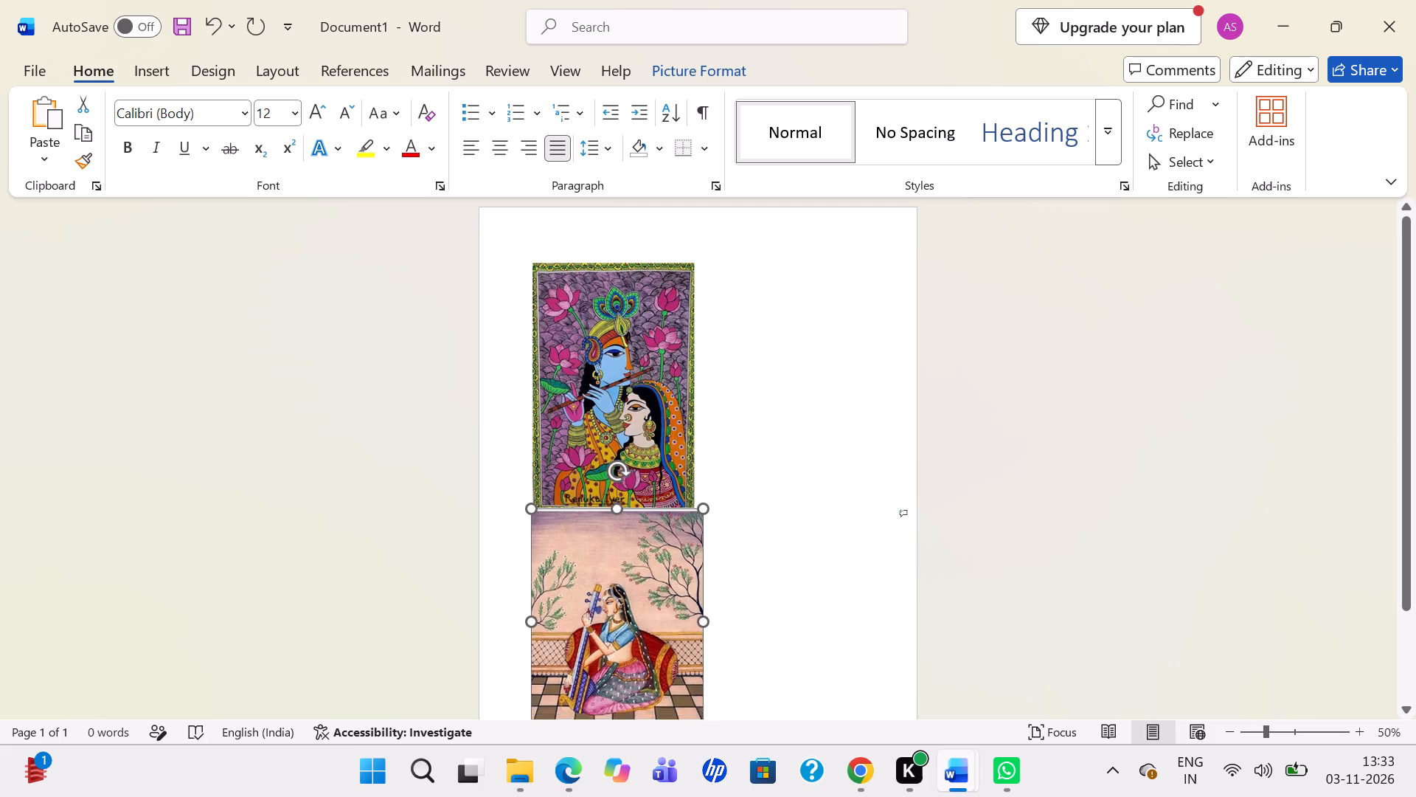
left_click_drag(864, 314, 893, 278)
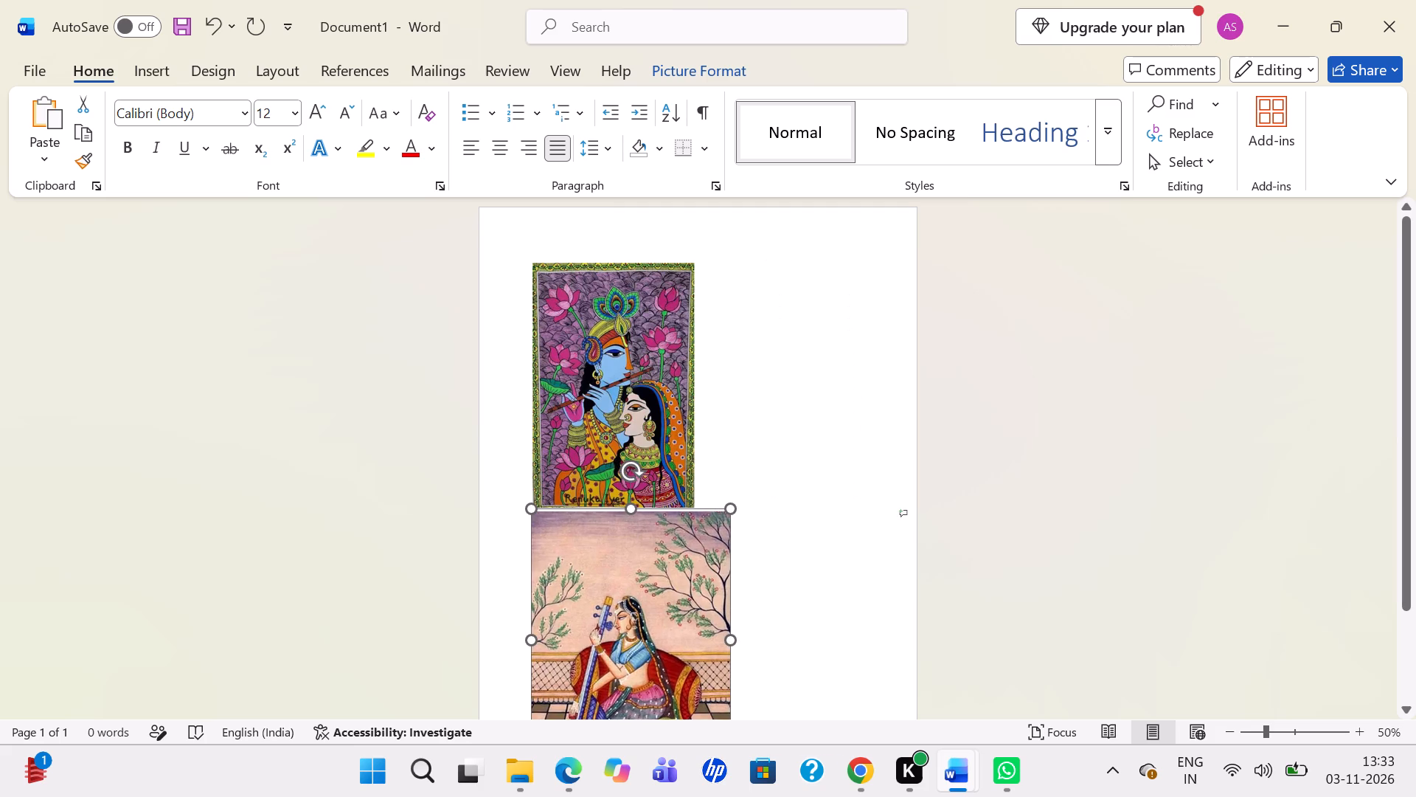
left_click_drag(893, 278, 867, 293)
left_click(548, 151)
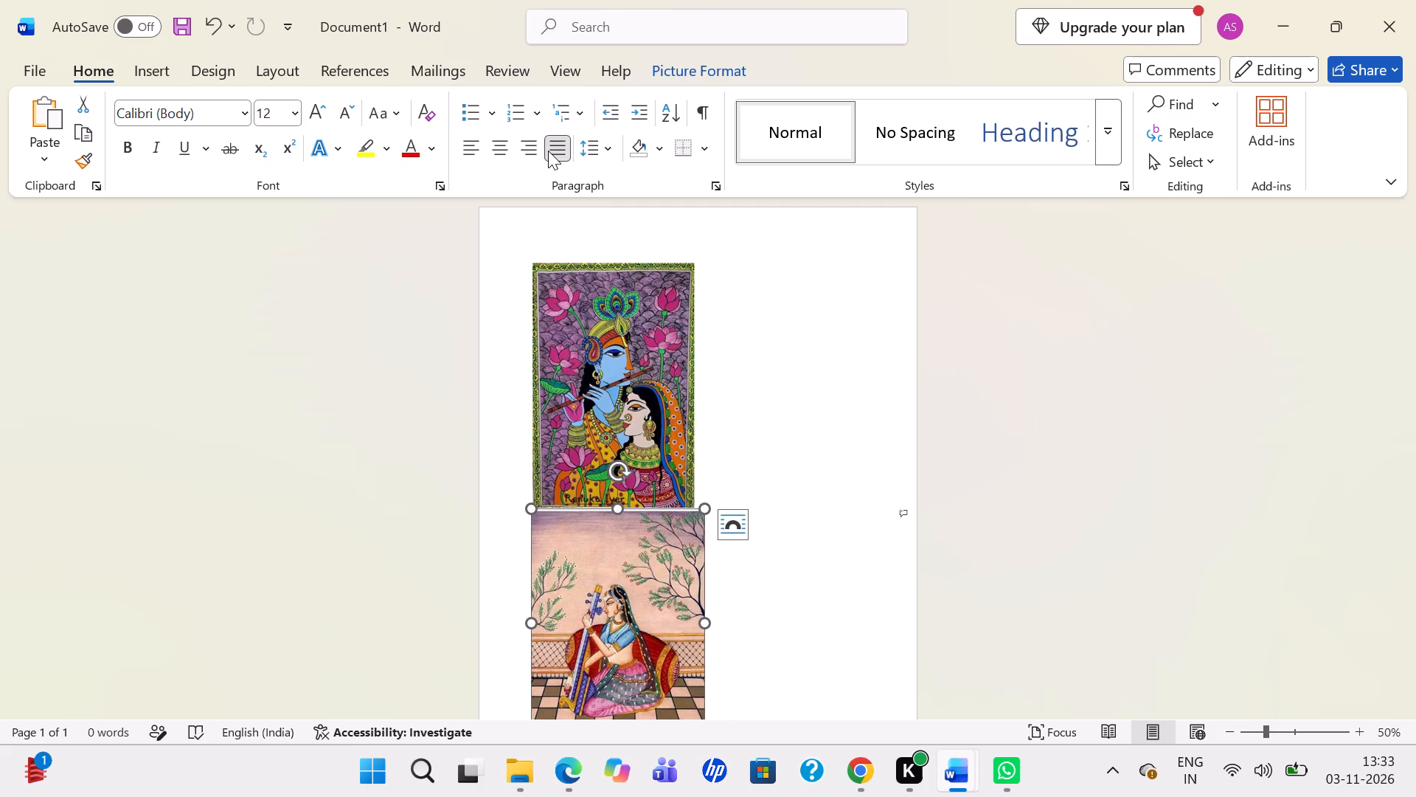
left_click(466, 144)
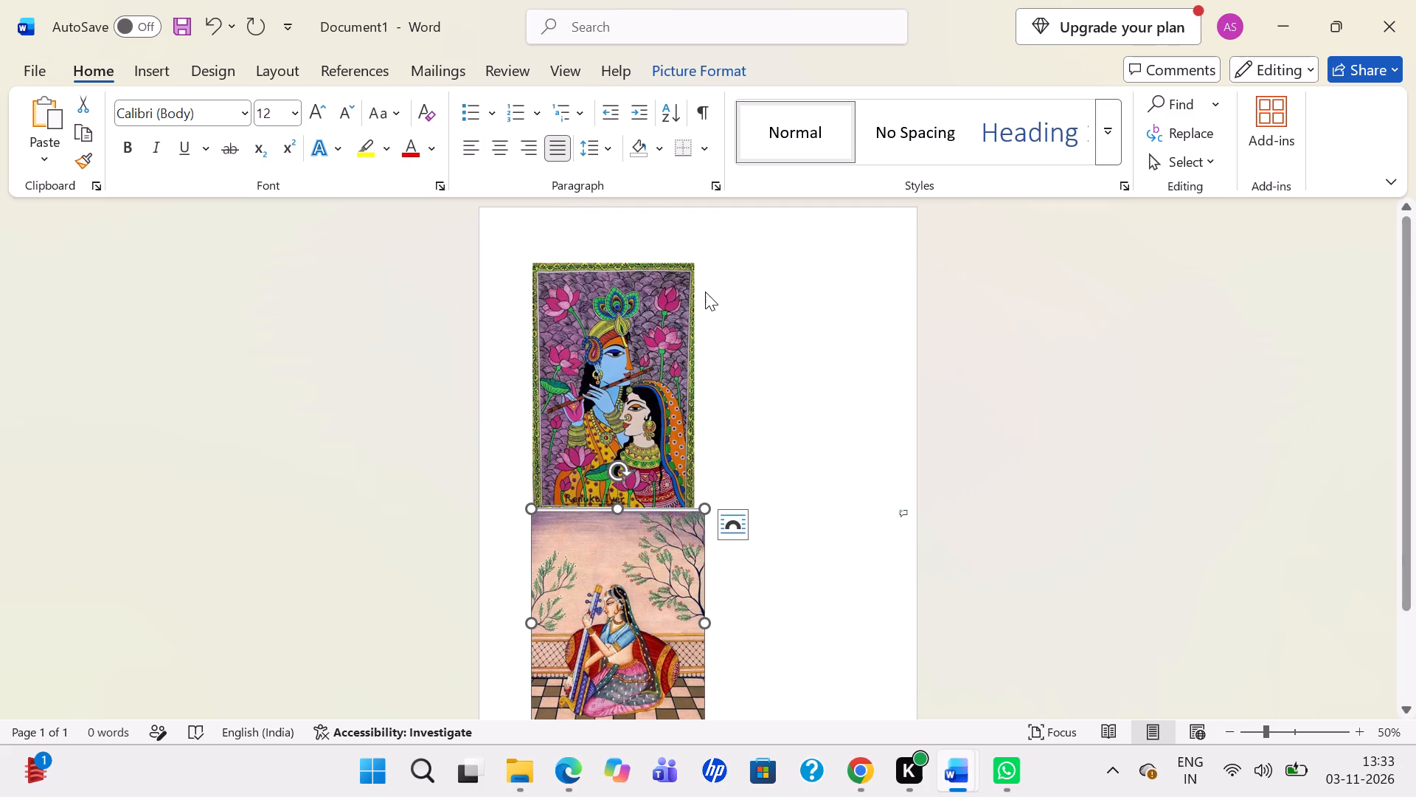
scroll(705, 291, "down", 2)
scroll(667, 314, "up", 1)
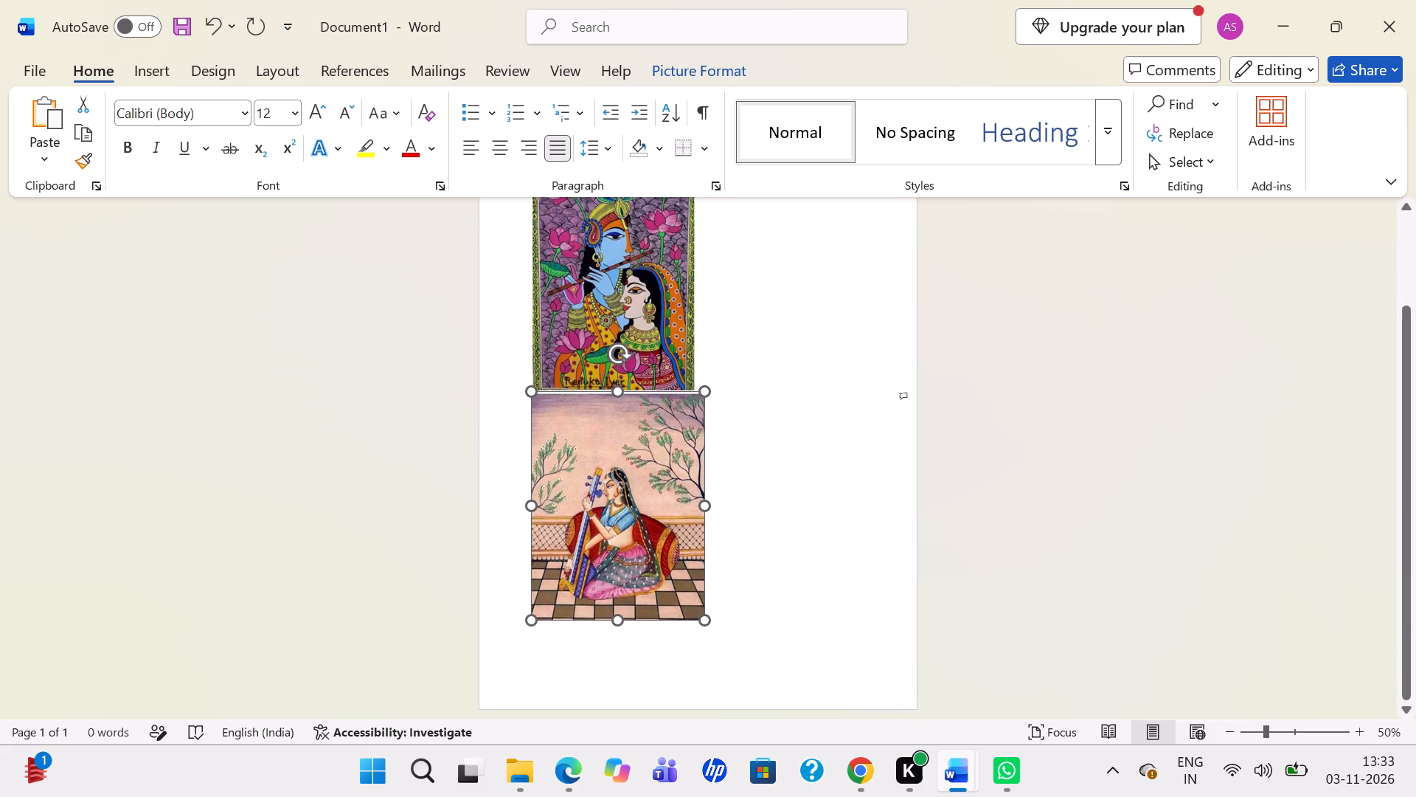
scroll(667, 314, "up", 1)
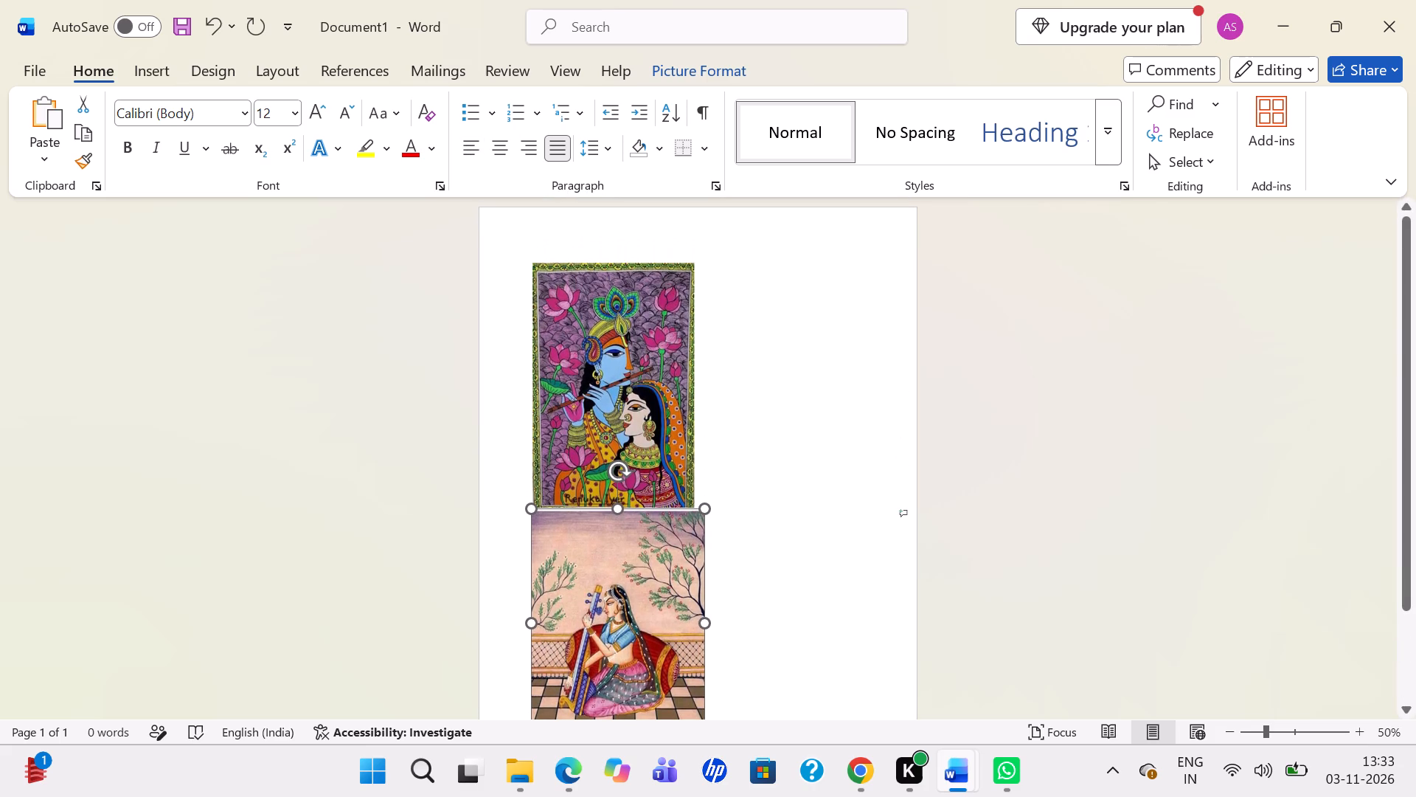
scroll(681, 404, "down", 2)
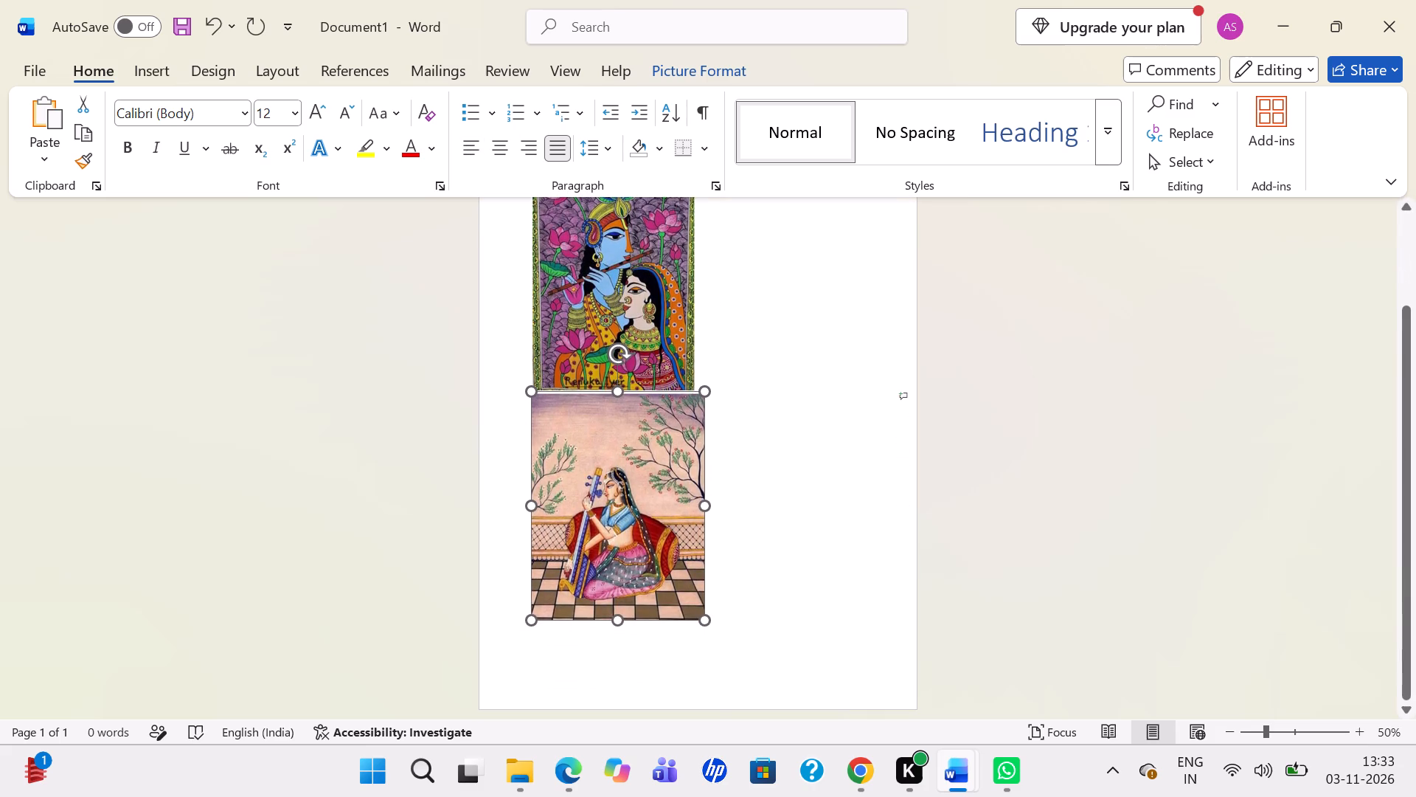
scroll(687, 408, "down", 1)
Examine the Radha-Krishna picture's layout options, position and size settings in the Layout dialog, leaving them unchanged.
scroll(684, 455, "up", 3)
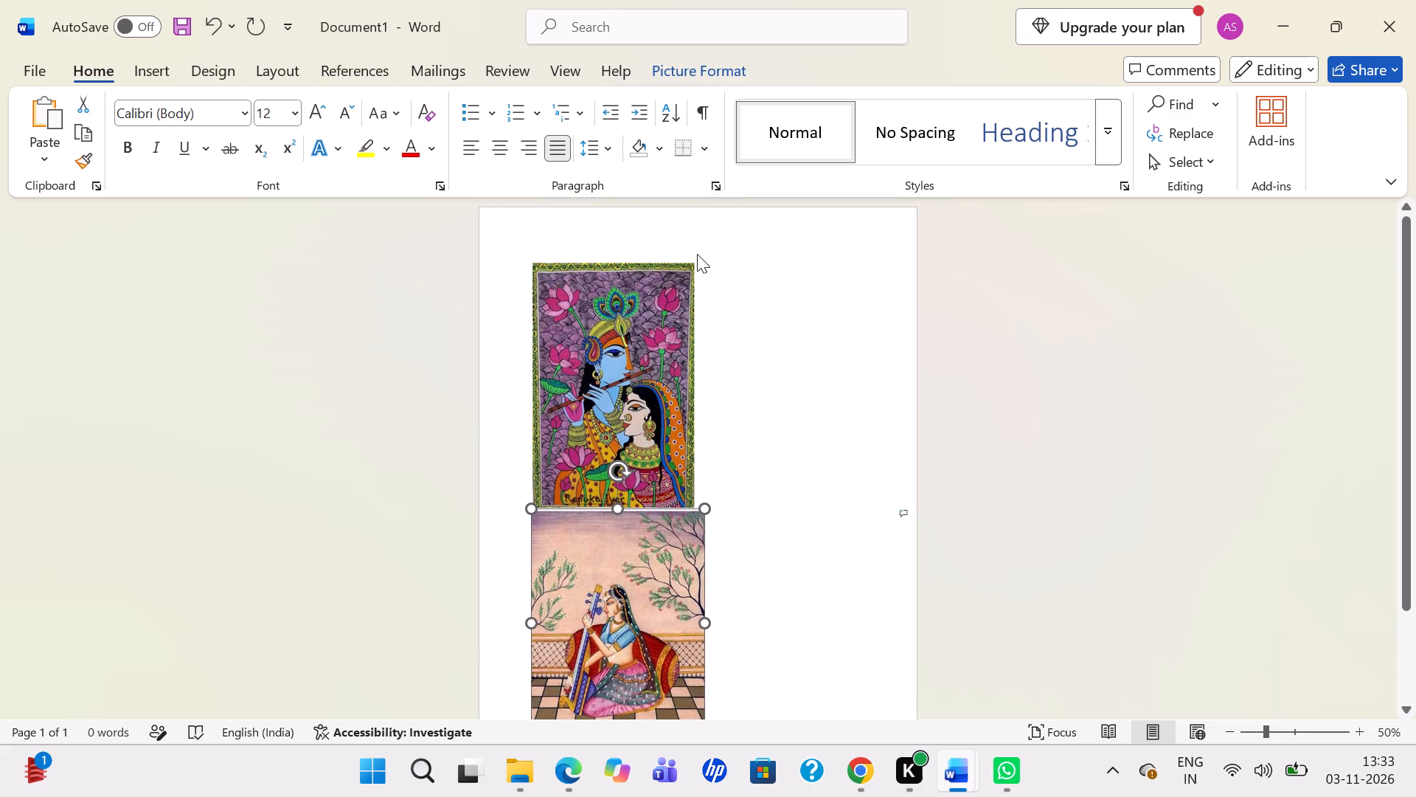
left_click(686, 272)
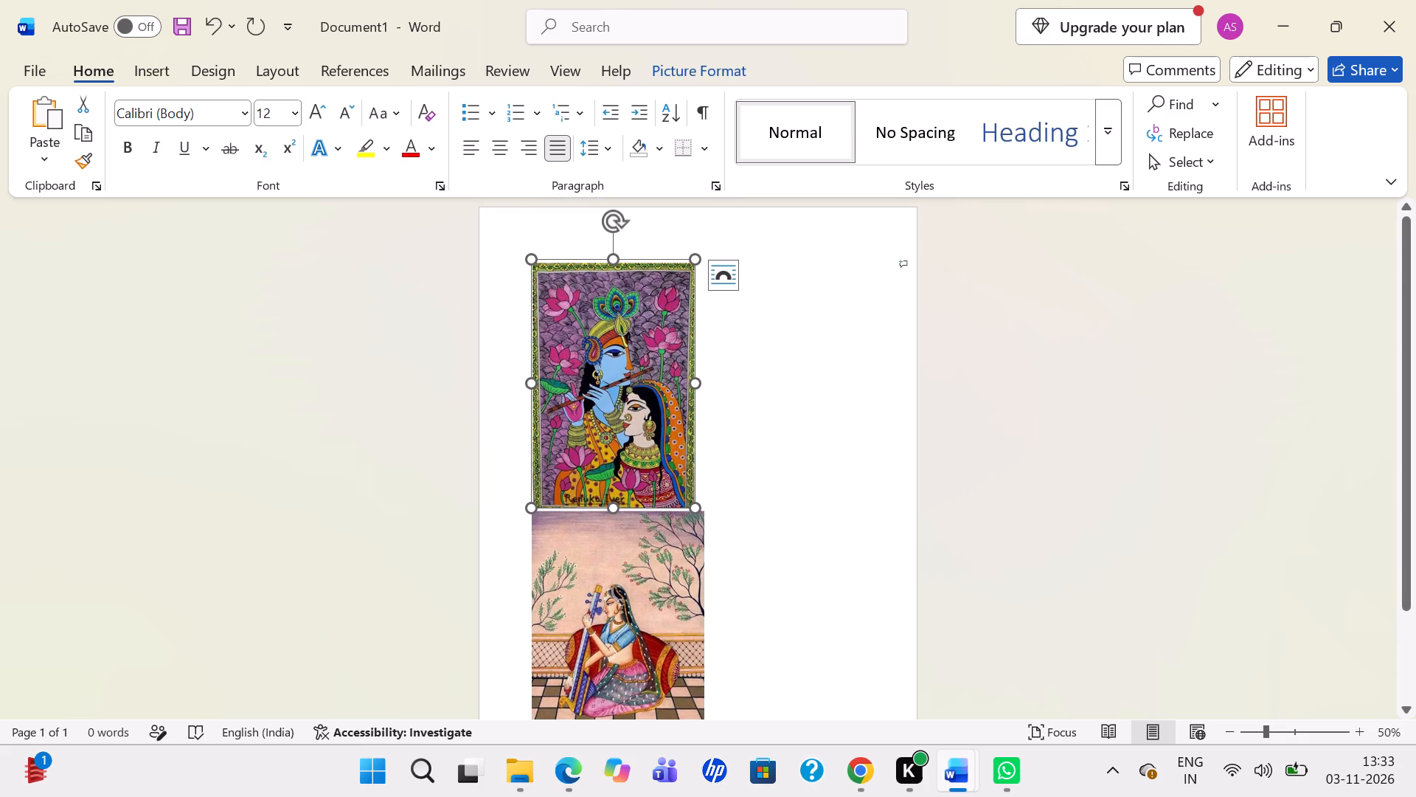
left_click(724, 269)
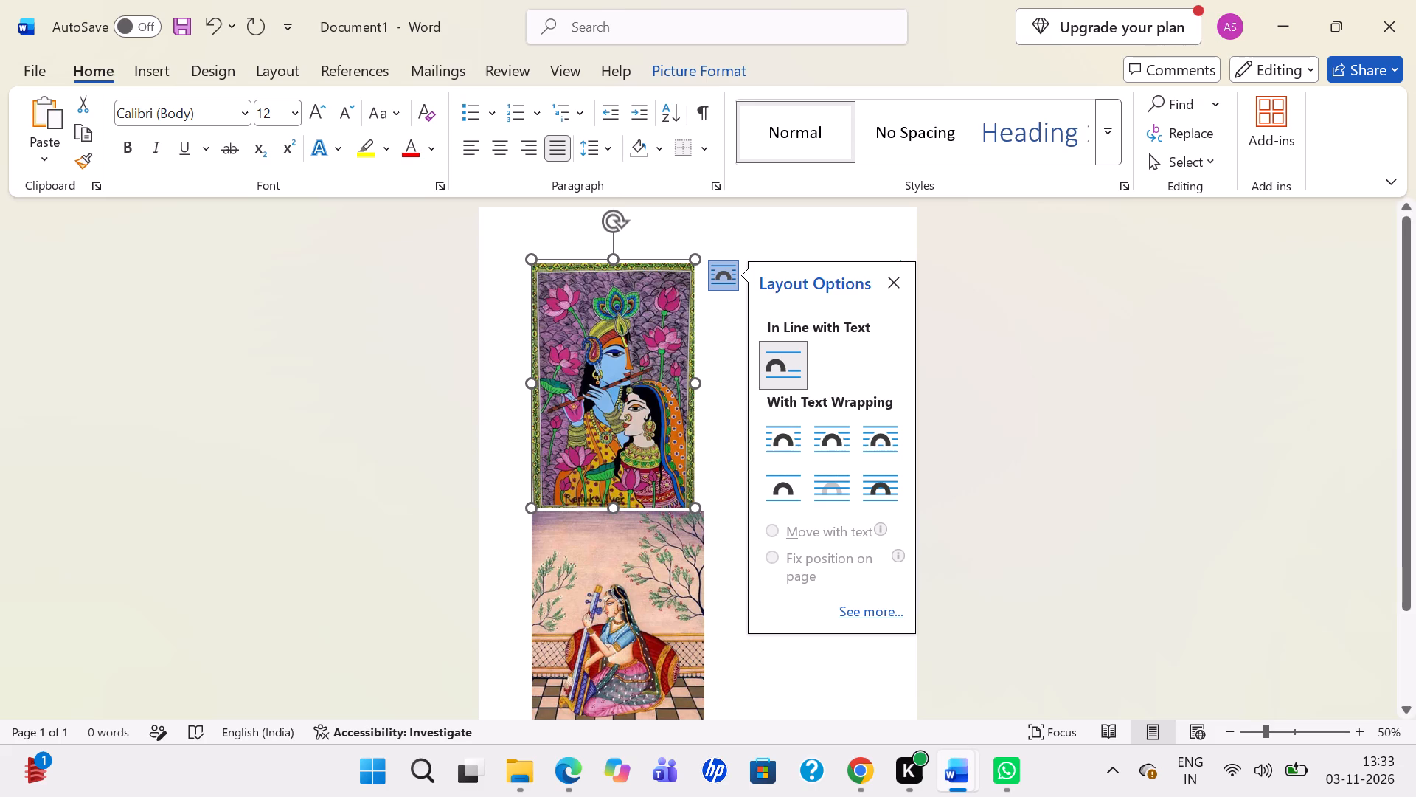
left_click(870, 619)
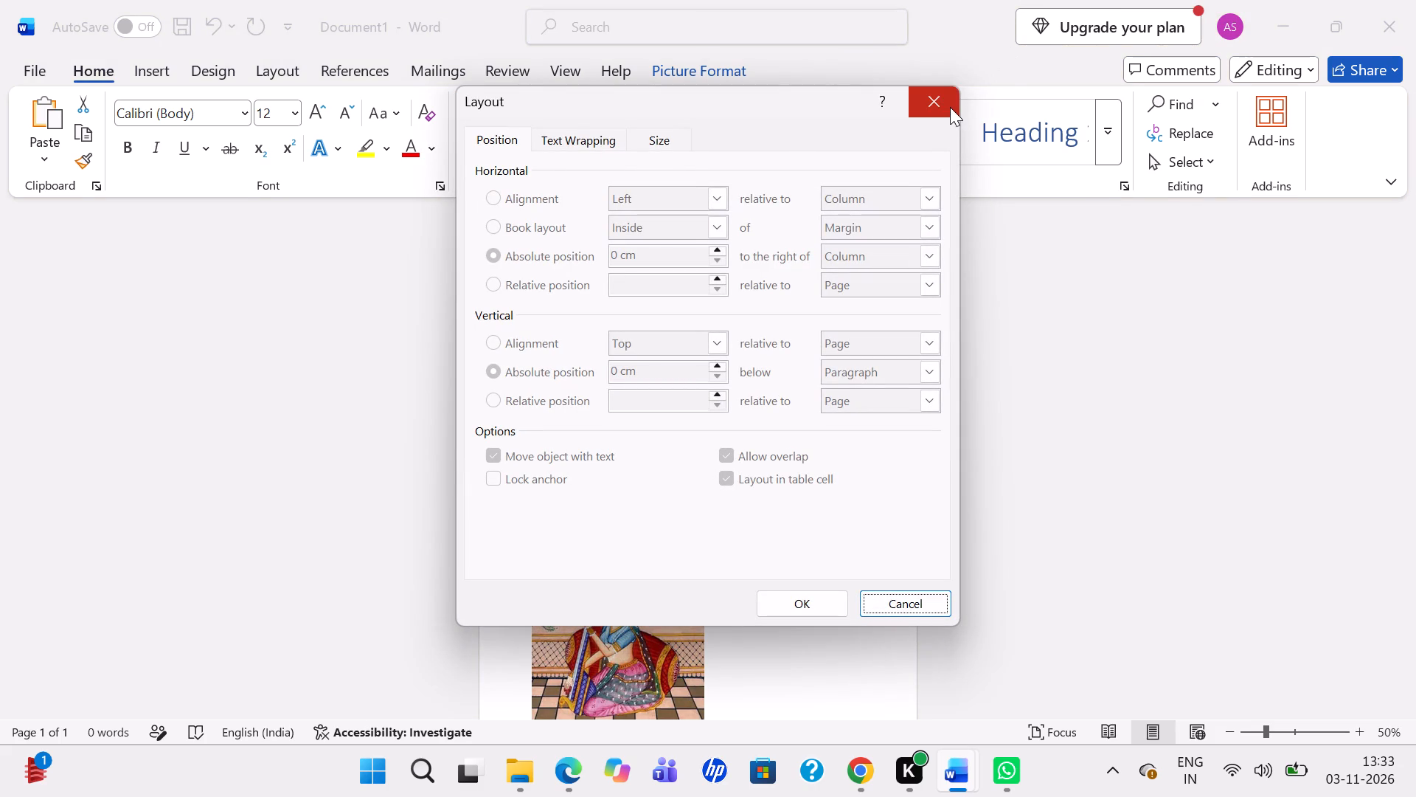
left_click(948, 107)
right_click(634, 328)
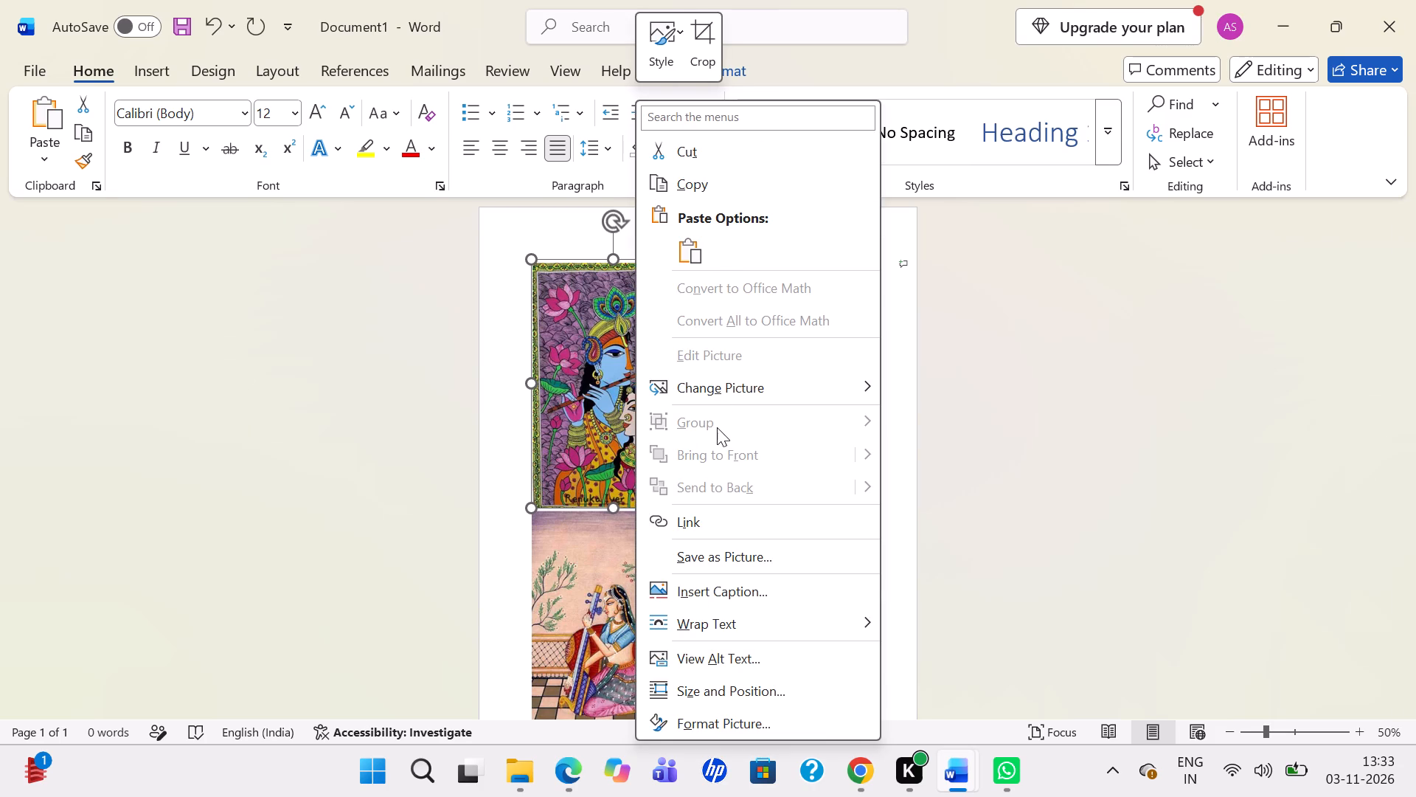
scroll(716, 428, "down", 1)
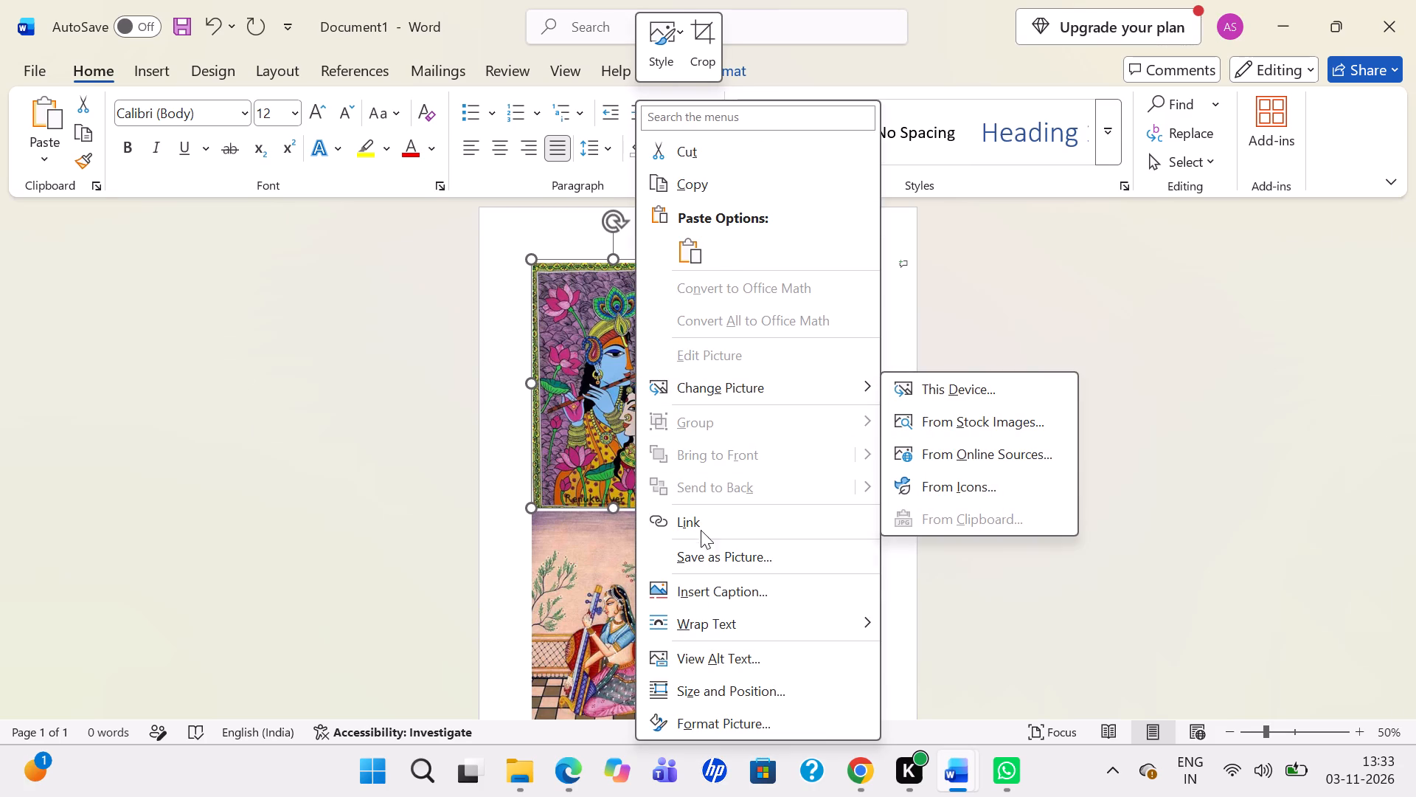
left_click(701, 677)
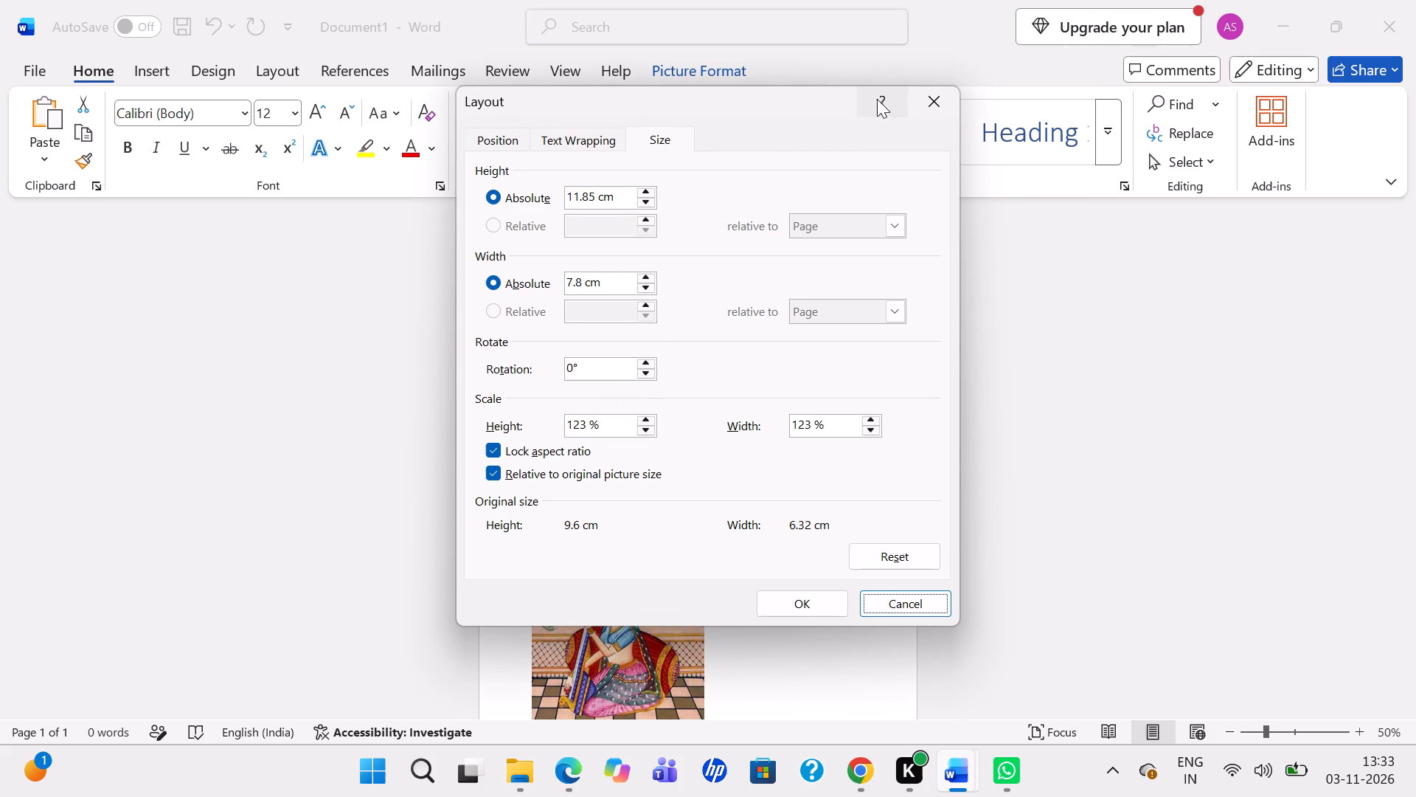
left_click(929, 111)
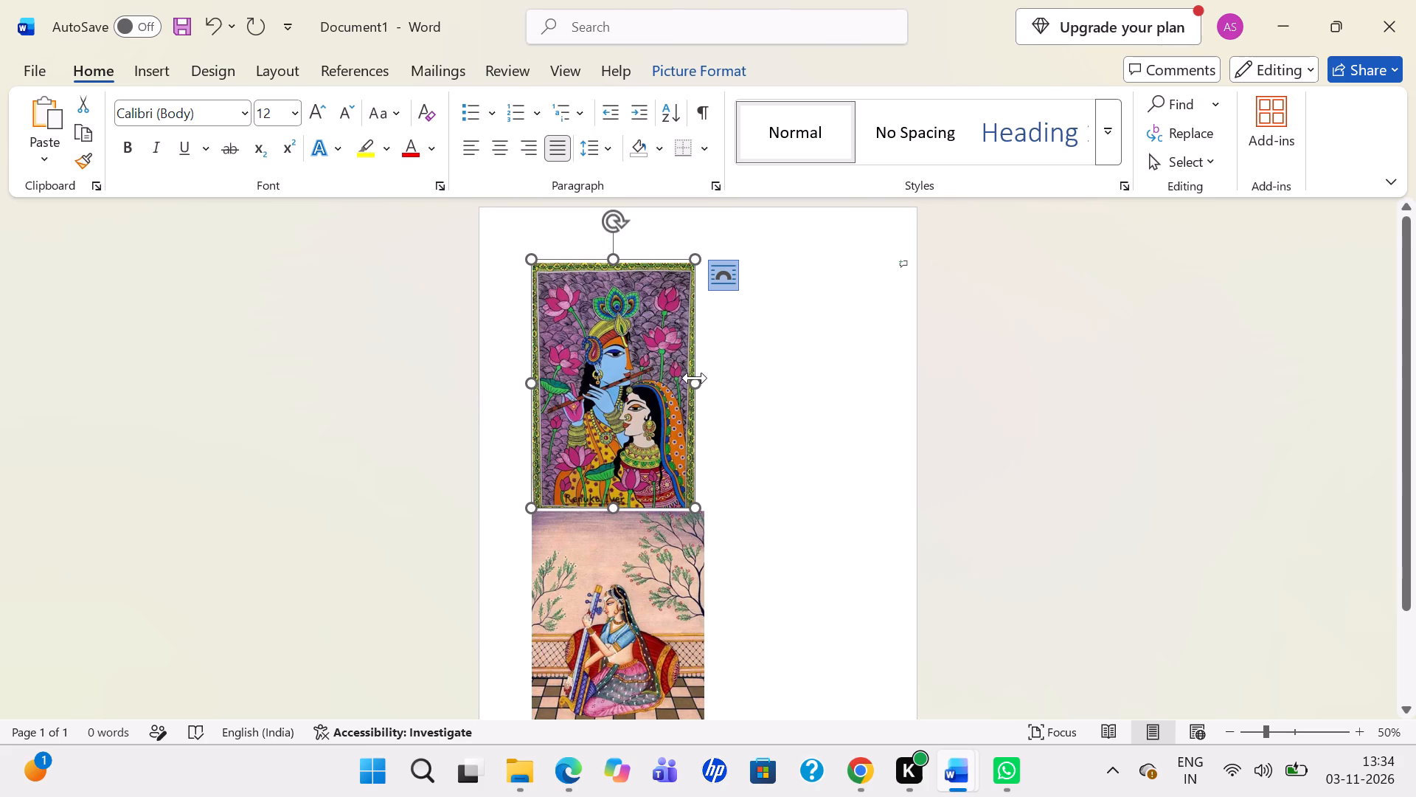
Stretch the Radha-Krishna picture slightly wider and noticeably taller, keeping it just narrower than the musician painting below.
left_click(695, 378)
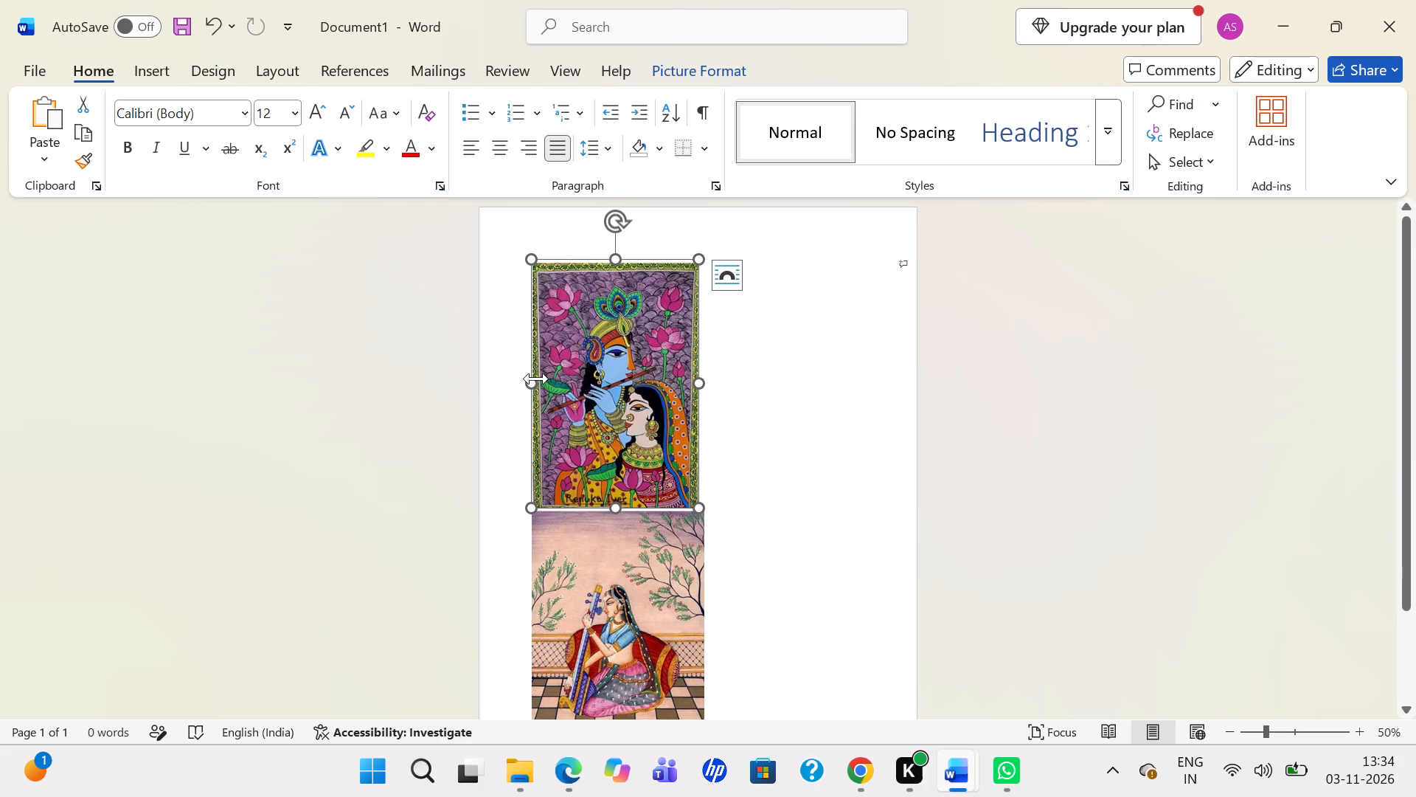
left_click_drag(615, 258, 613, 230)
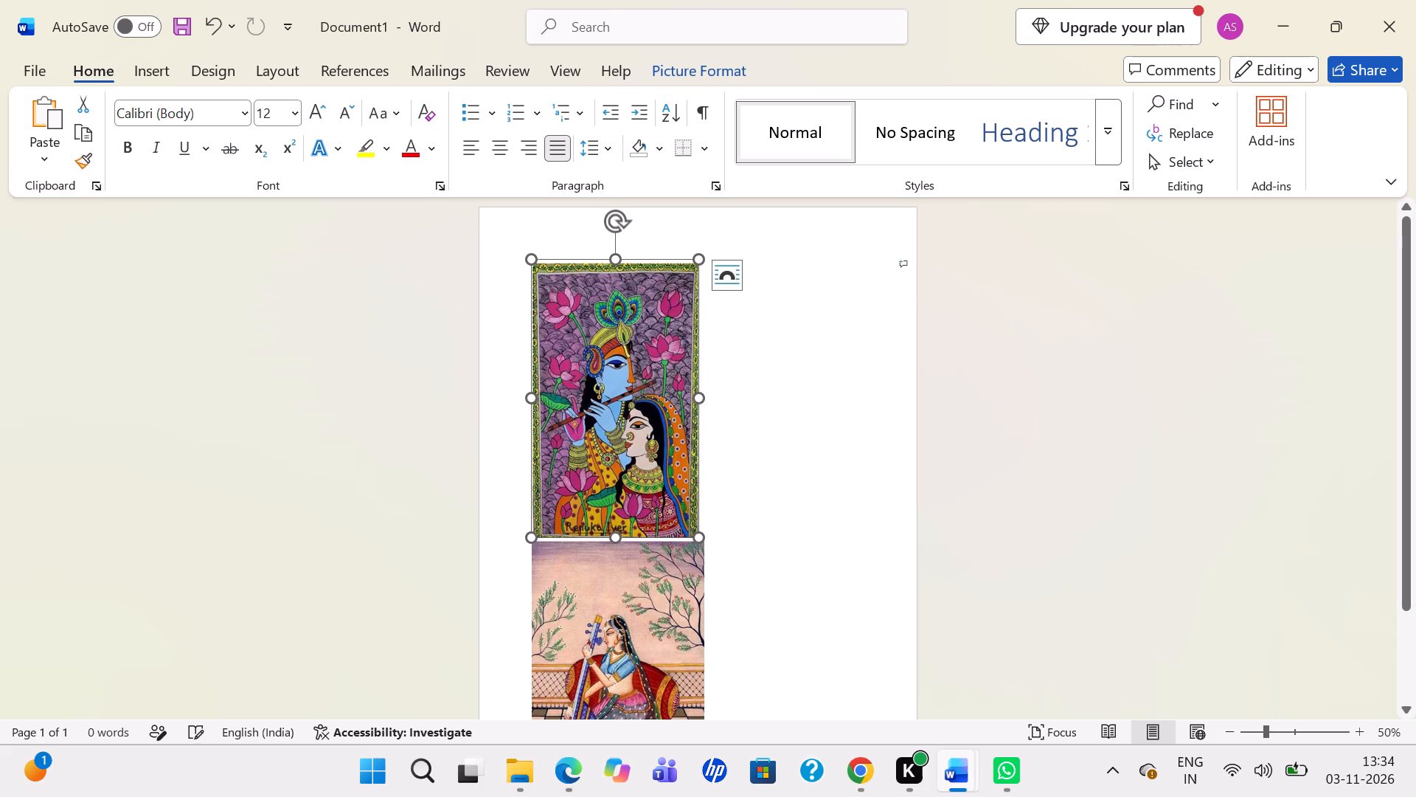
Select the musician painting below the Radha-Krishna picture for resizing.
scroll(746, 370, "down", 3)
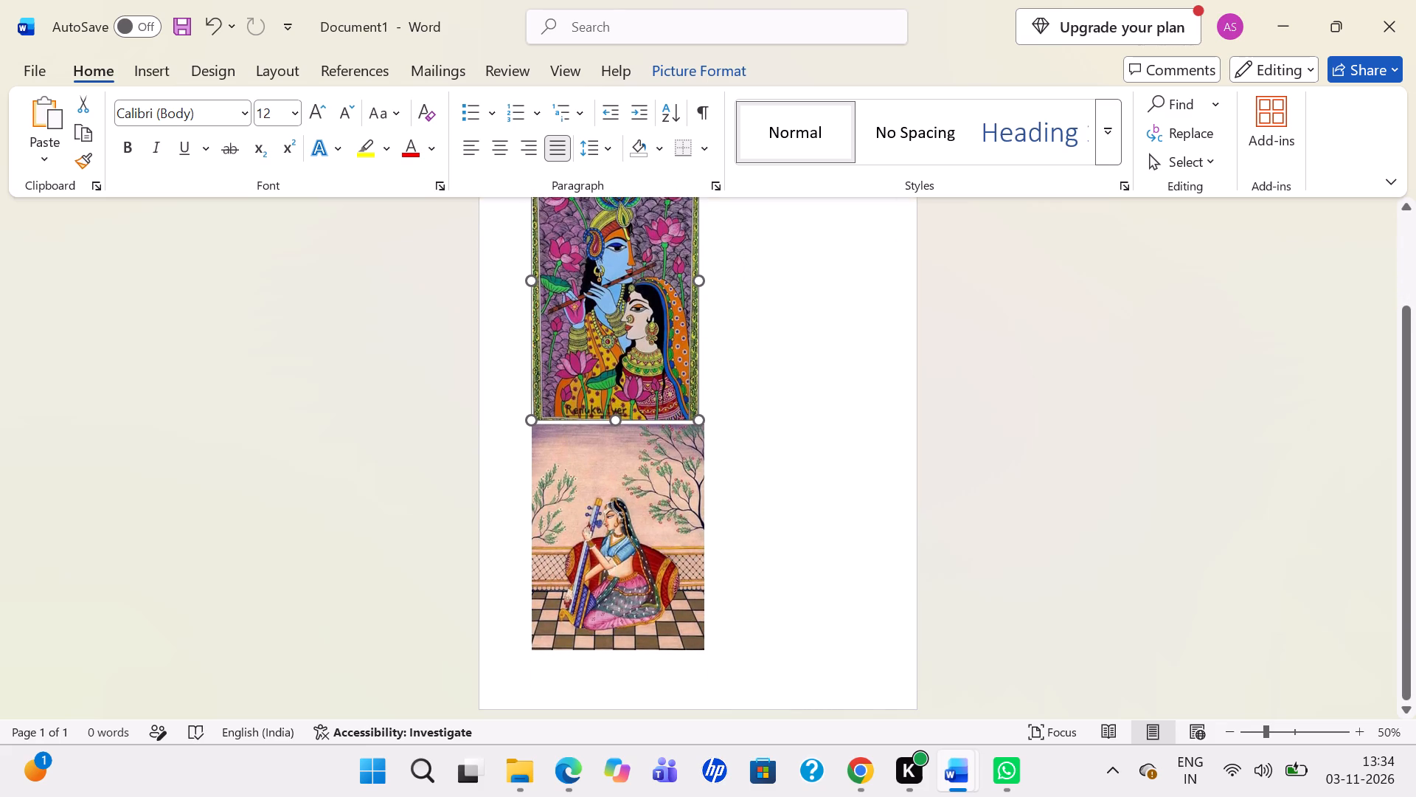
left_click_drag(698, 647, 701, 639)
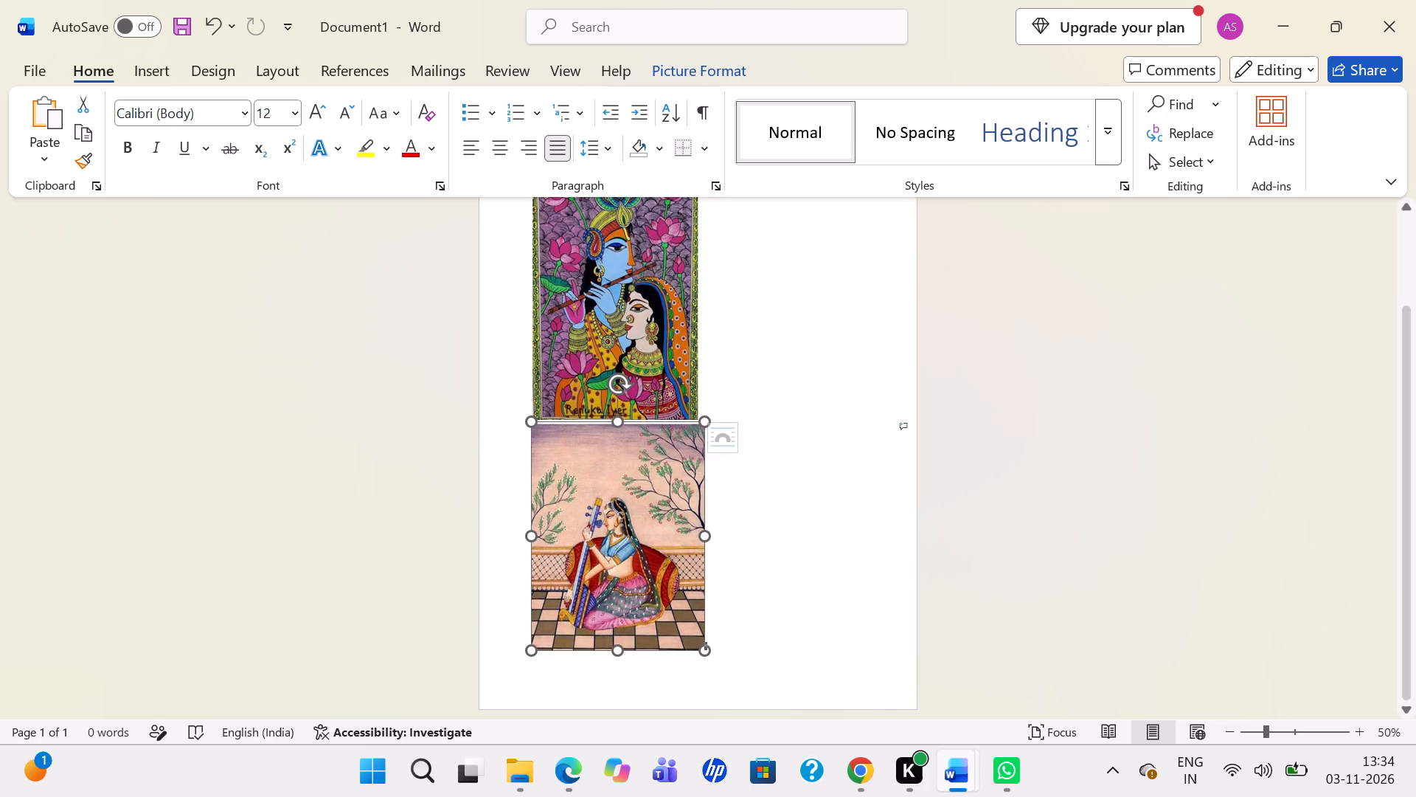
Resize the musician painting by its handles, mirroring it horizontally at nearly the same width and making it slightly taller below the Radha-Krishna picture.
left_click_drag(701, 650, 709, 666)
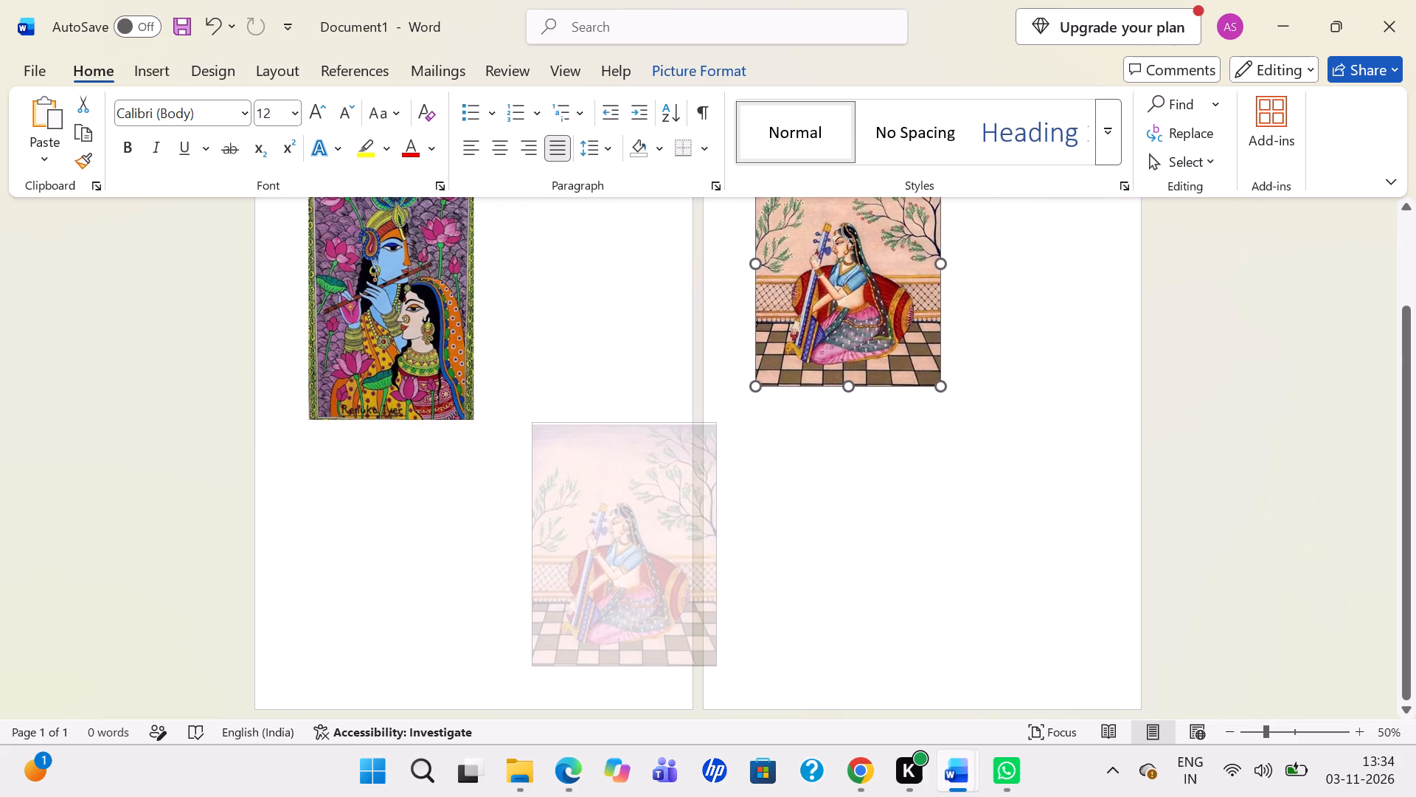
left_click_drag(709, 666, 478, 652)
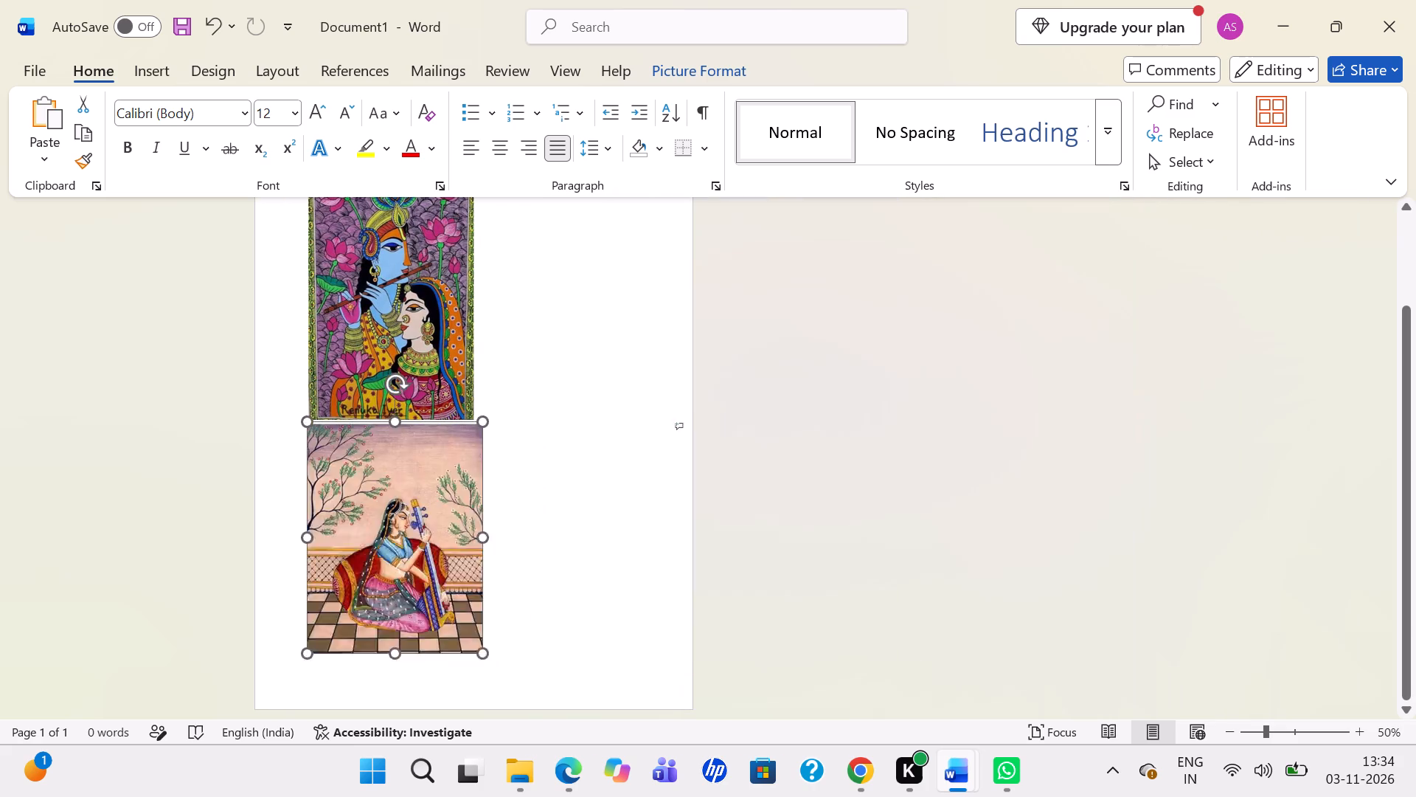
left_click_drag(478, 652, 481, 652)
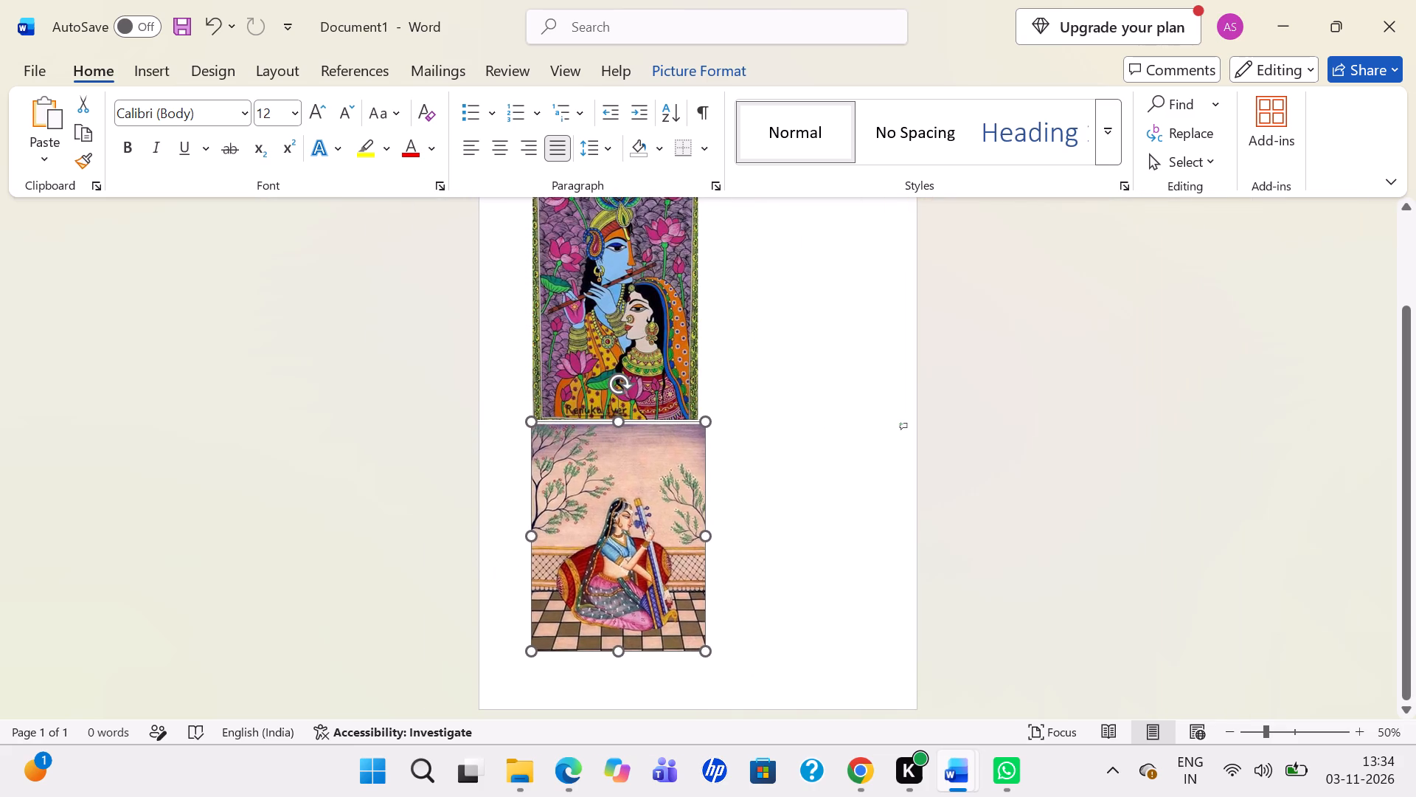
left_click_drag(481, 652, 455, 650)
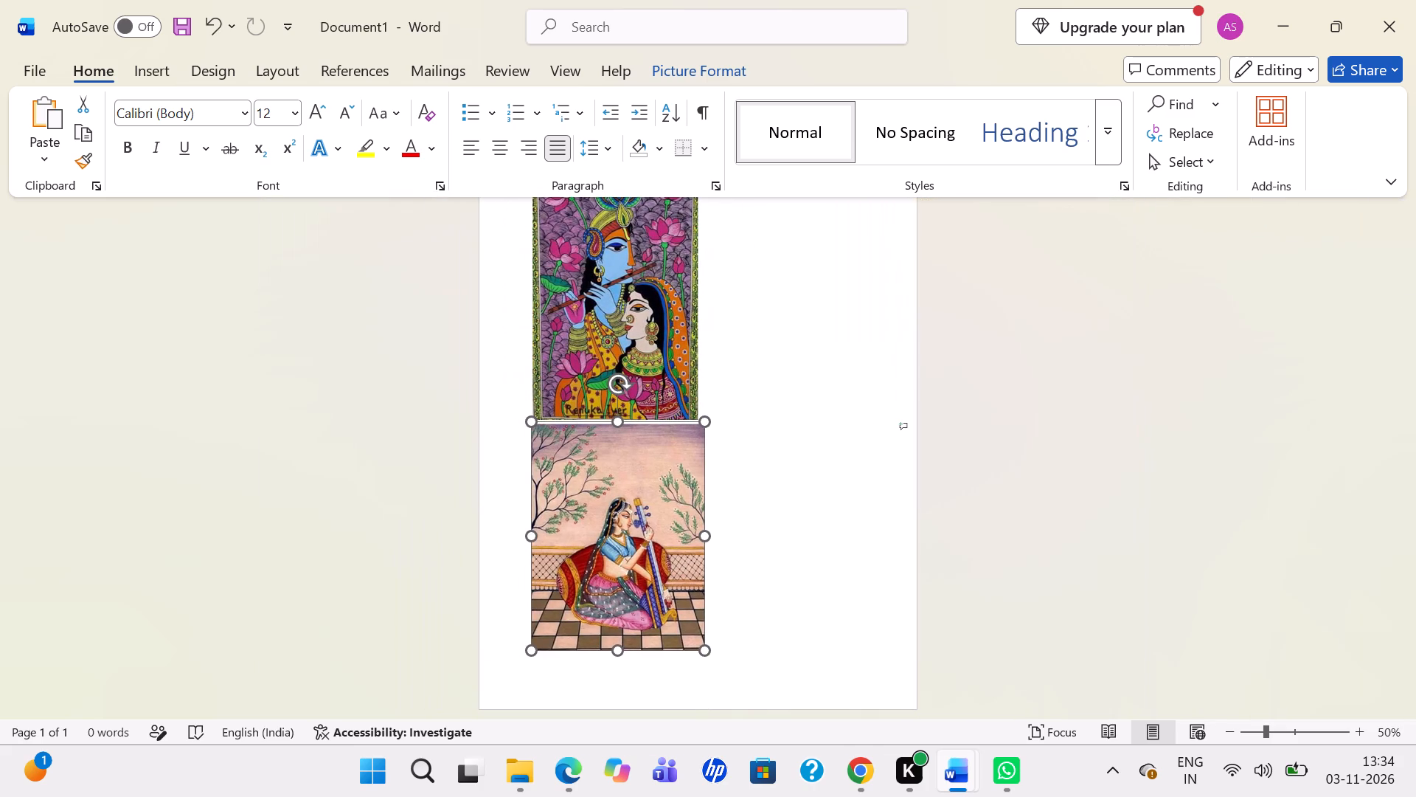
left_click_drag(455, 650, 456, 650)
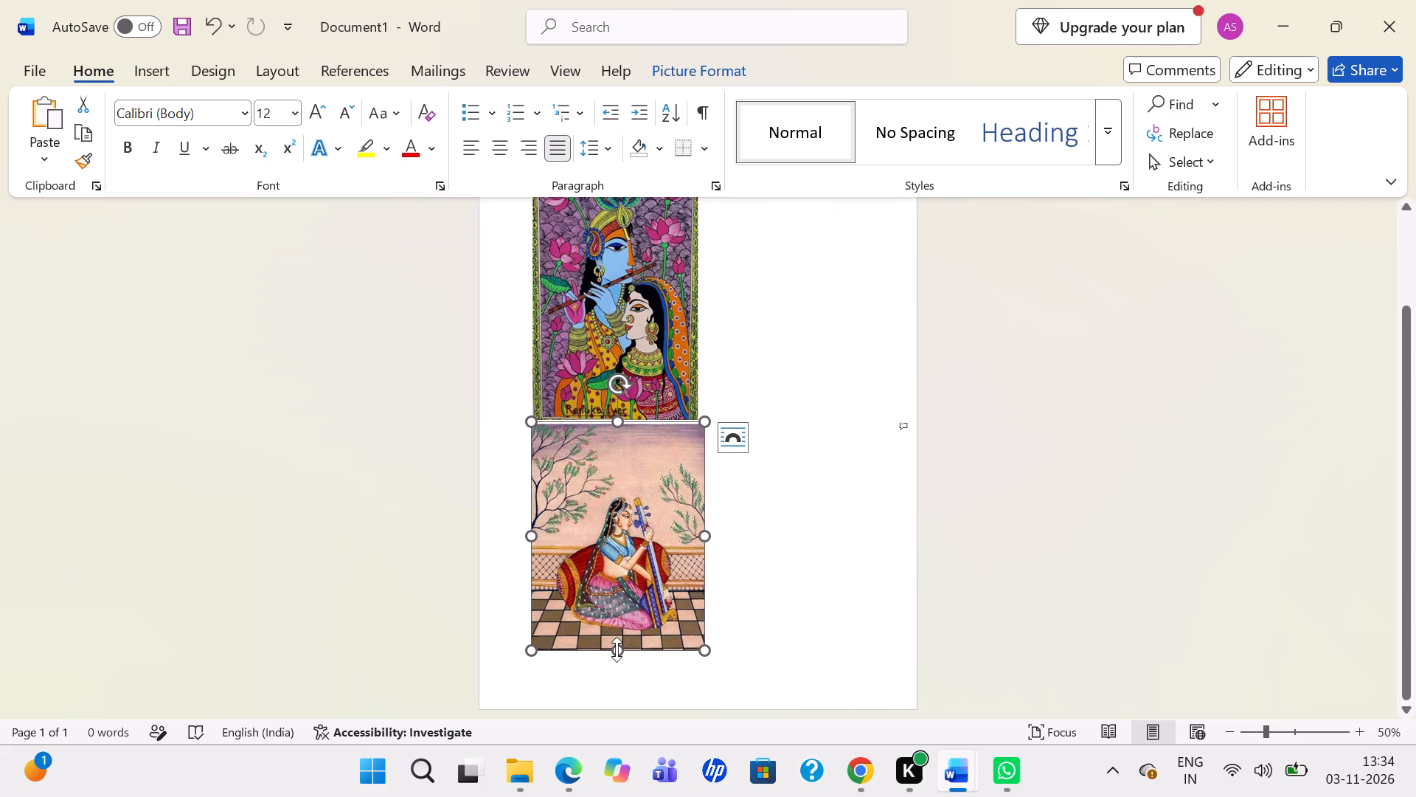
left_click_drag(617, 649, 535, 649)
left_click_drag(535, 649, 535, 655)
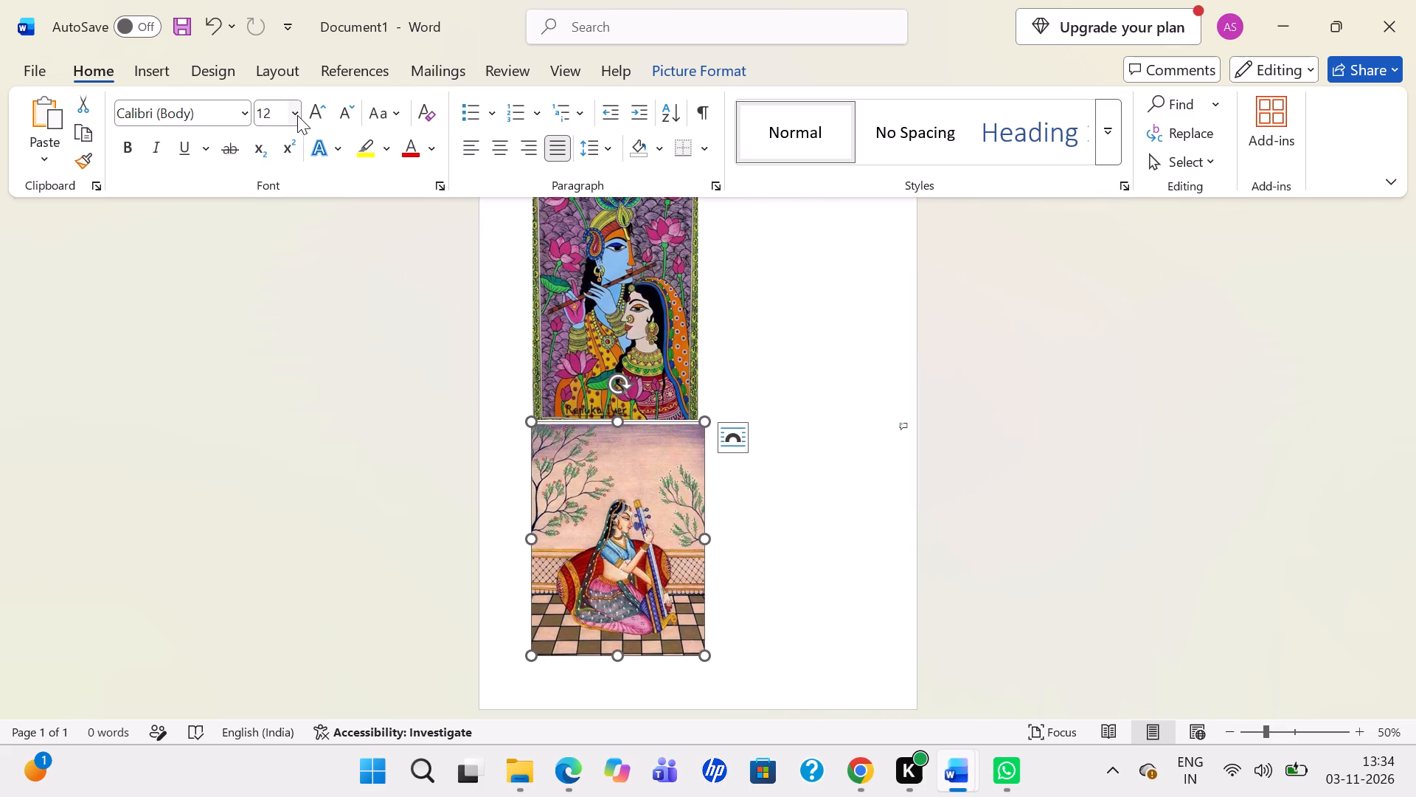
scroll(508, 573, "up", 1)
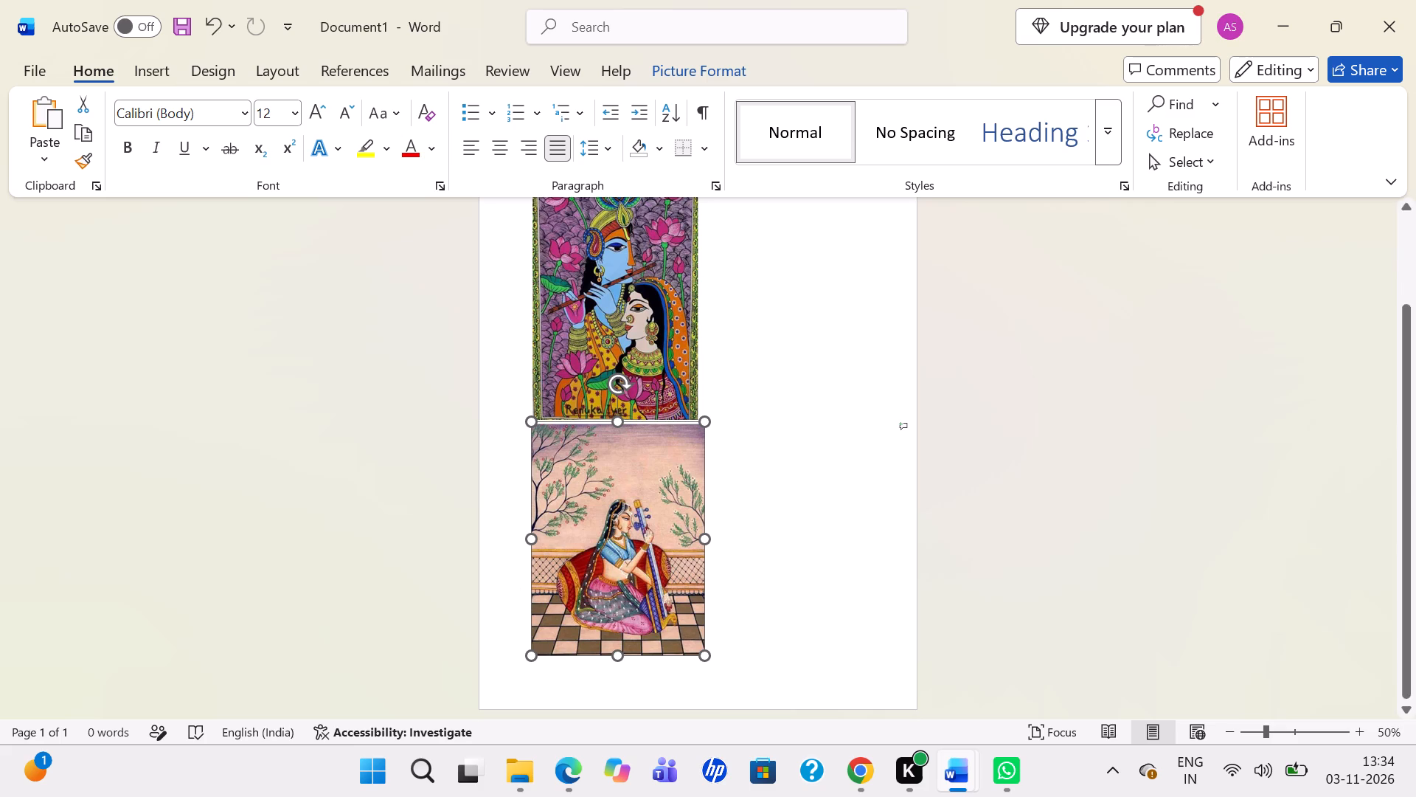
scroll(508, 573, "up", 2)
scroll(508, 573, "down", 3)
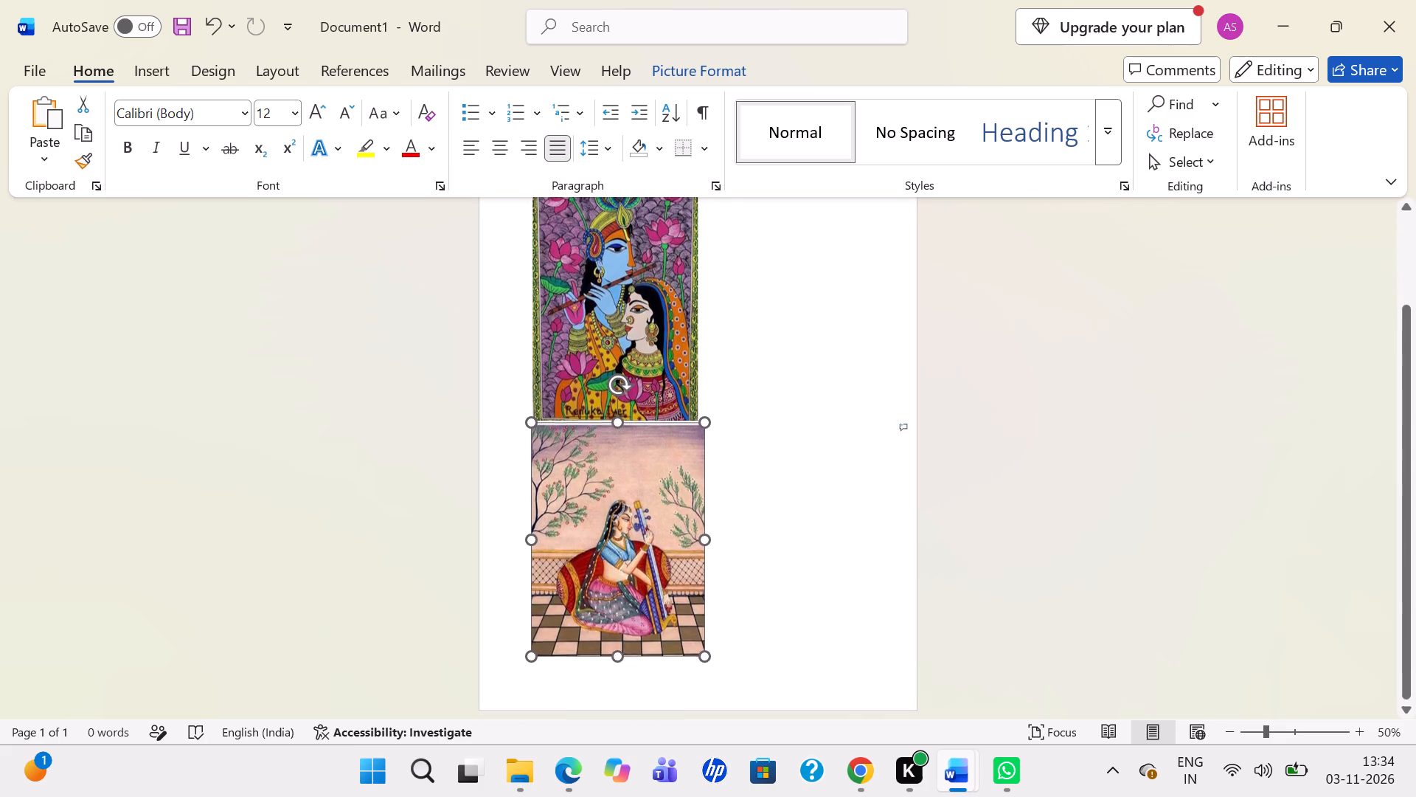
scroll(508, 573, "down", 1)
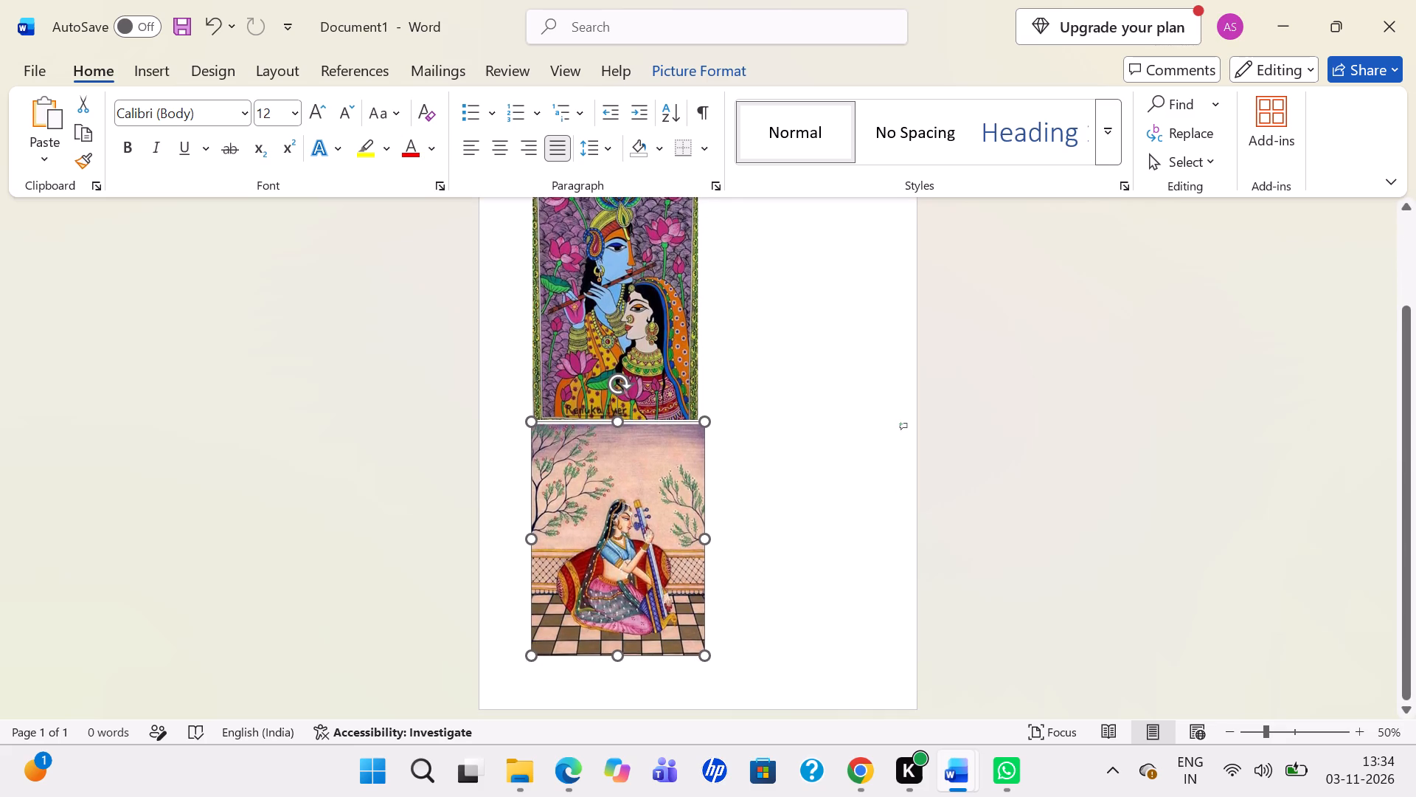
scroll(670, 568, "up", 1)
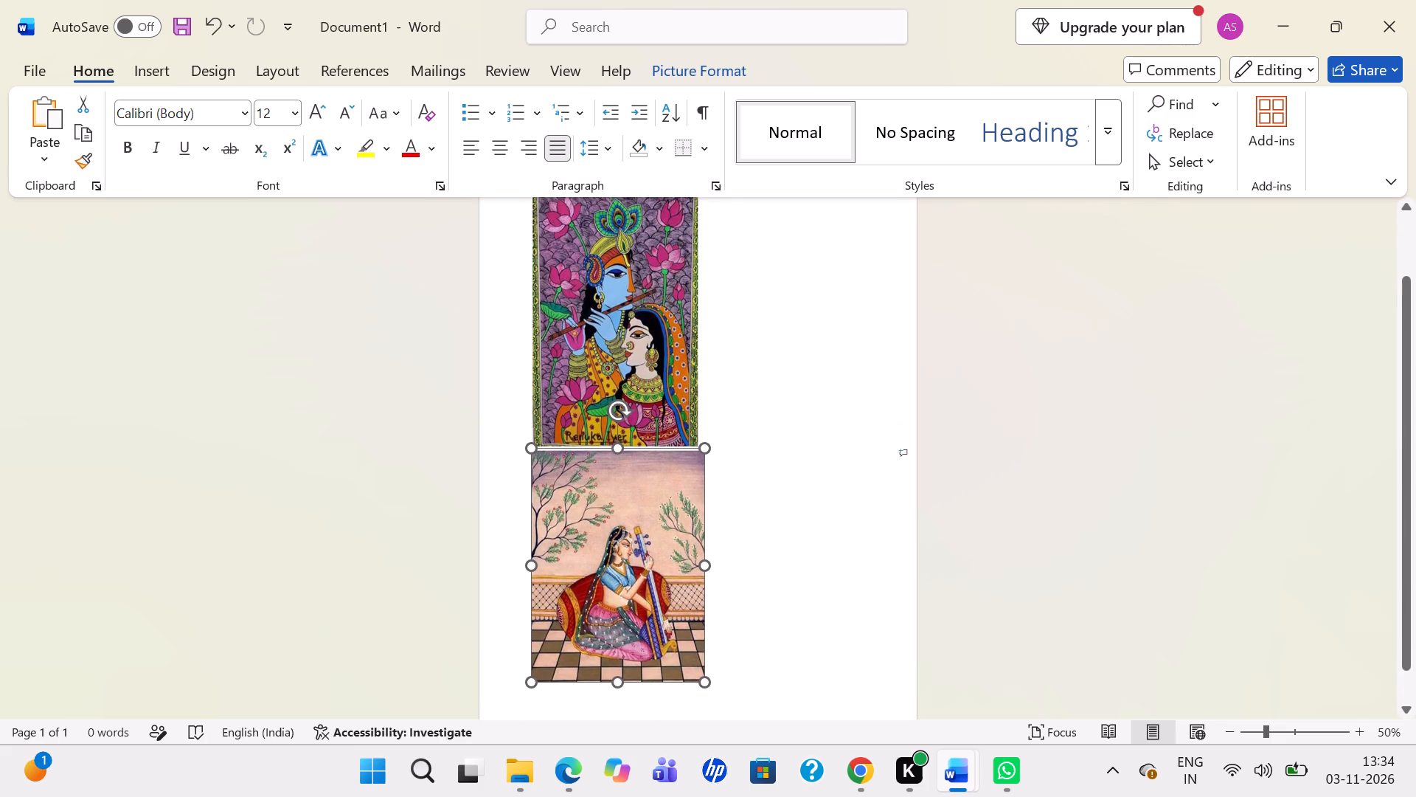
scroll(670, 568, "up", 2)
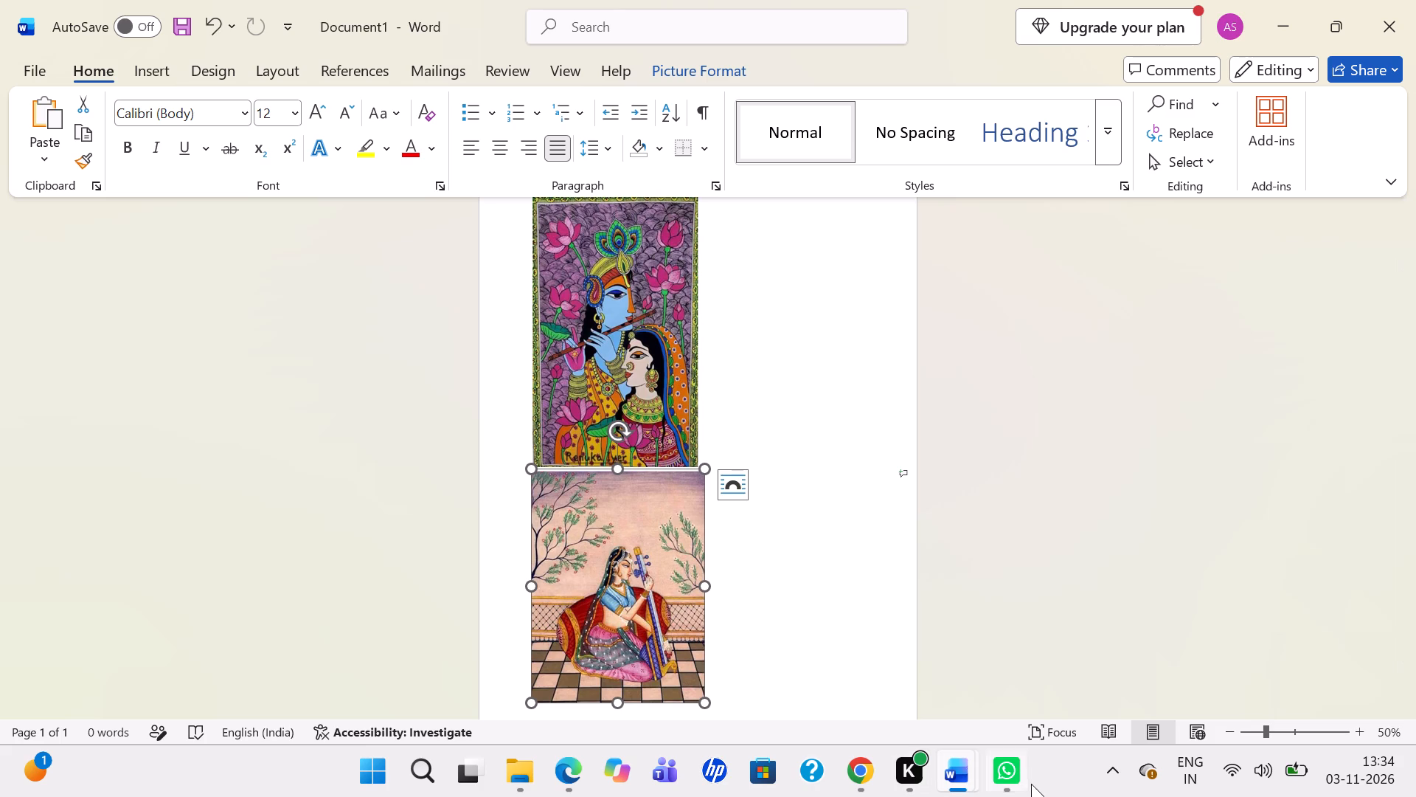
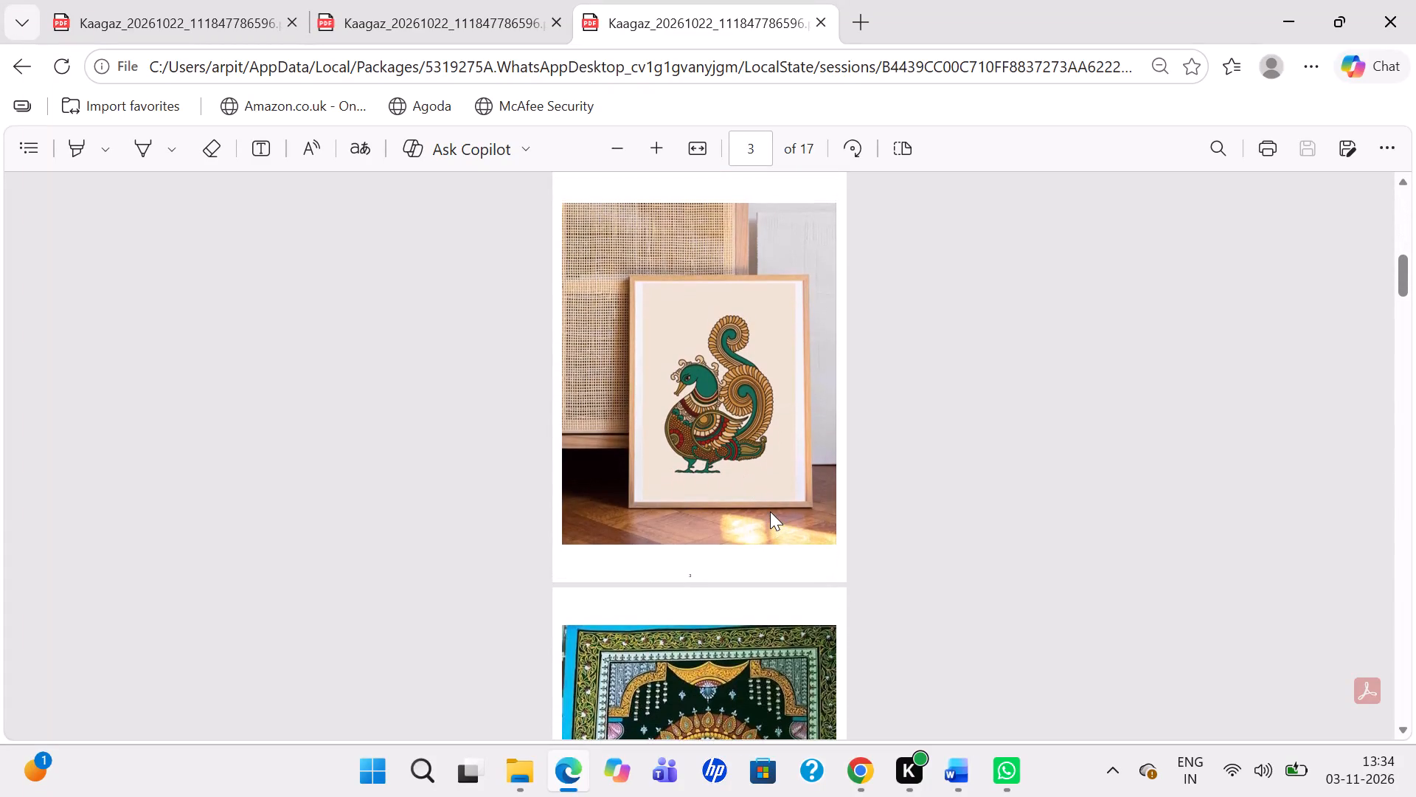
Capture a cropped screenshot of the framed peacock painting on page 3 of the PDF, just around its wooden frame.
key("Print")
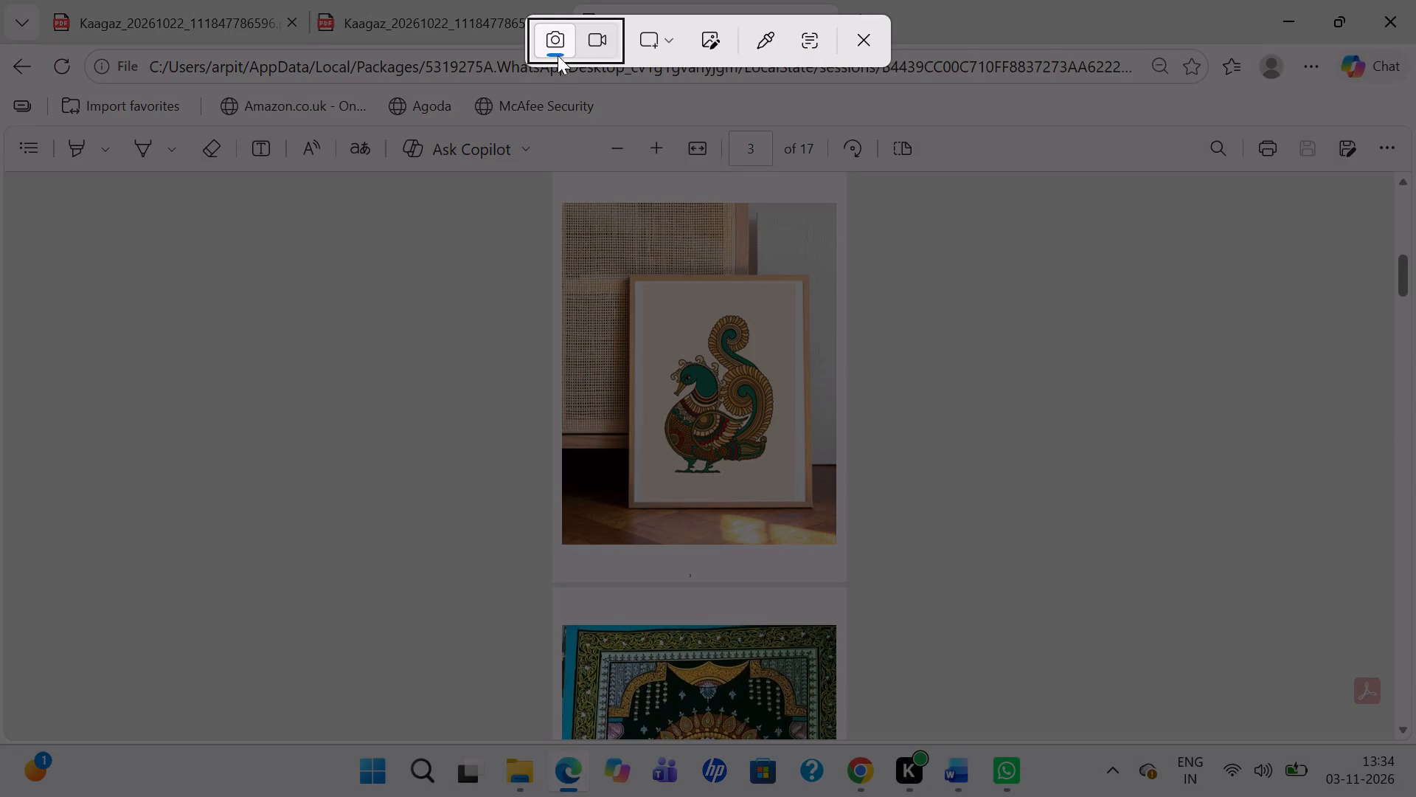
left_click(546, 46)
left_click(548, 35)
left_click_drag(628, 267, 824, 490)
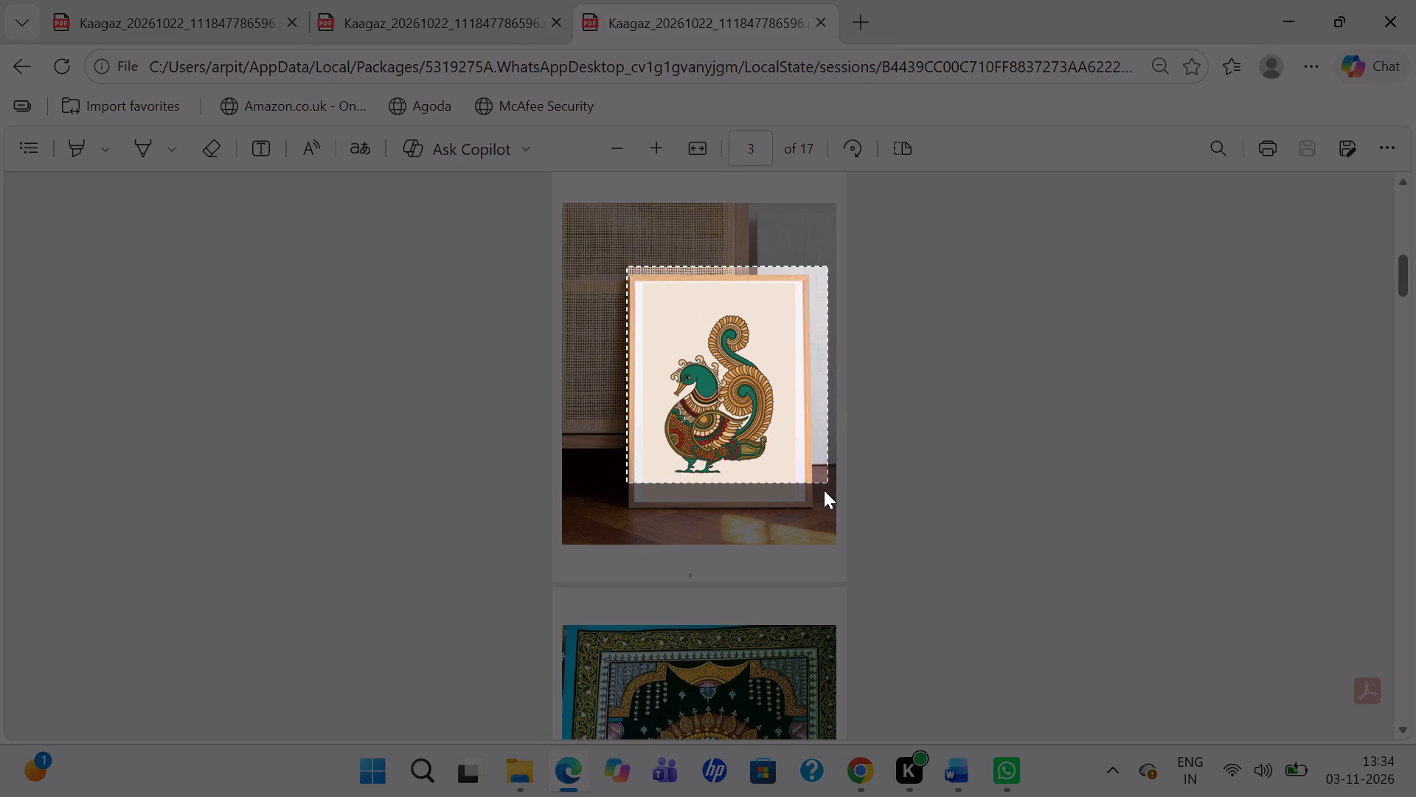
left_click_drag(824, 490, 815, 516)
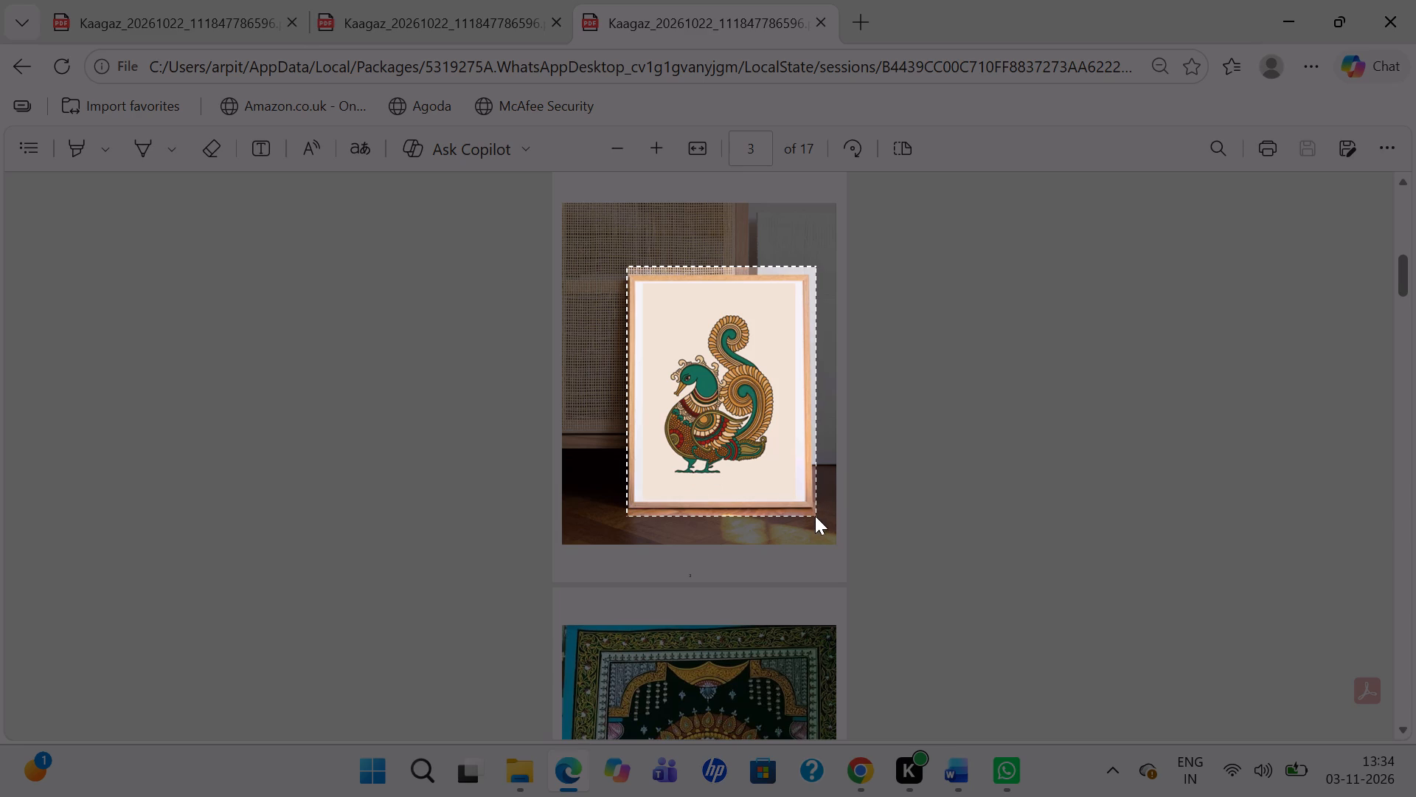
left_click_drag(815, 516, 814, 516)
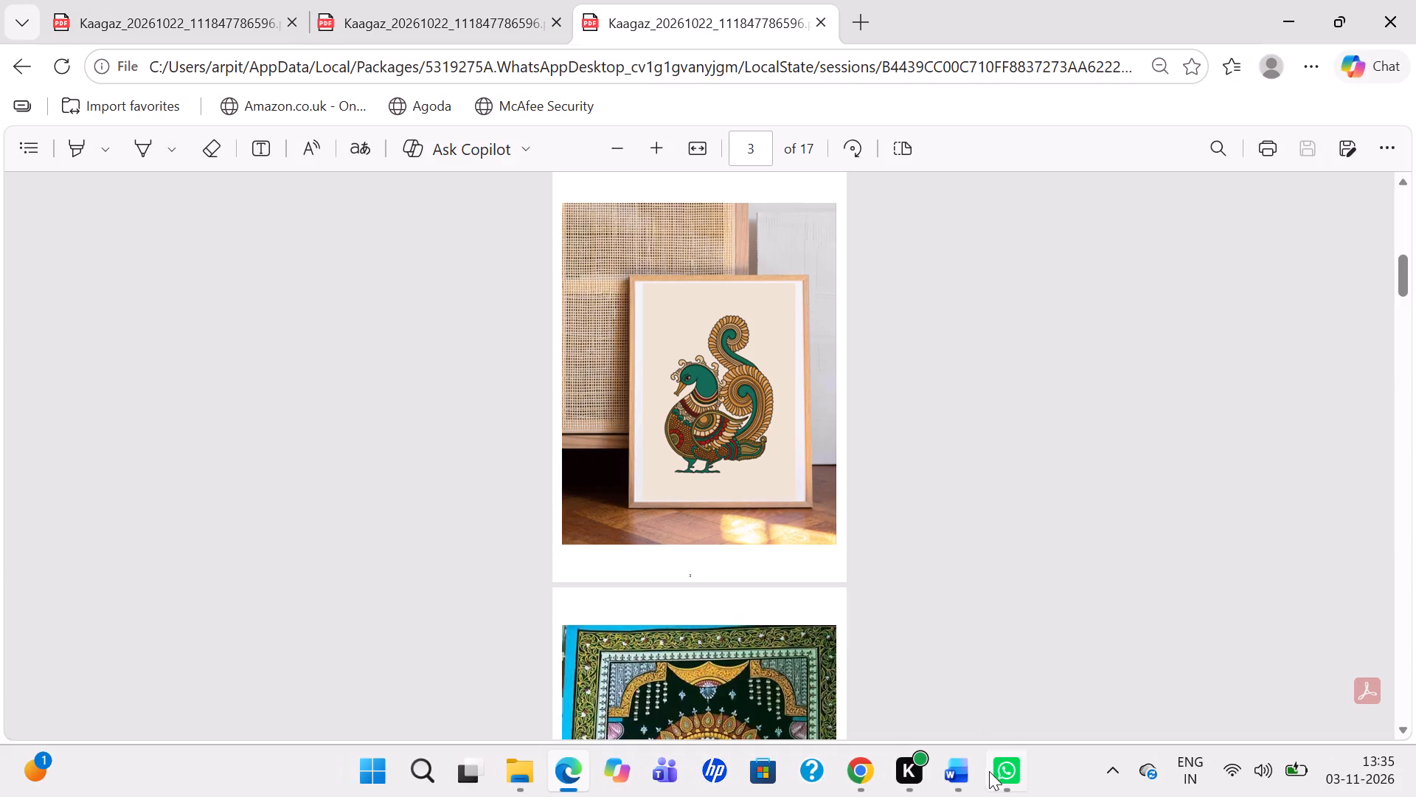
Switch to Document1 in Word and paste the copied framed bird picture beside the Radha-Krishna painting.
left_click(1195, 644)
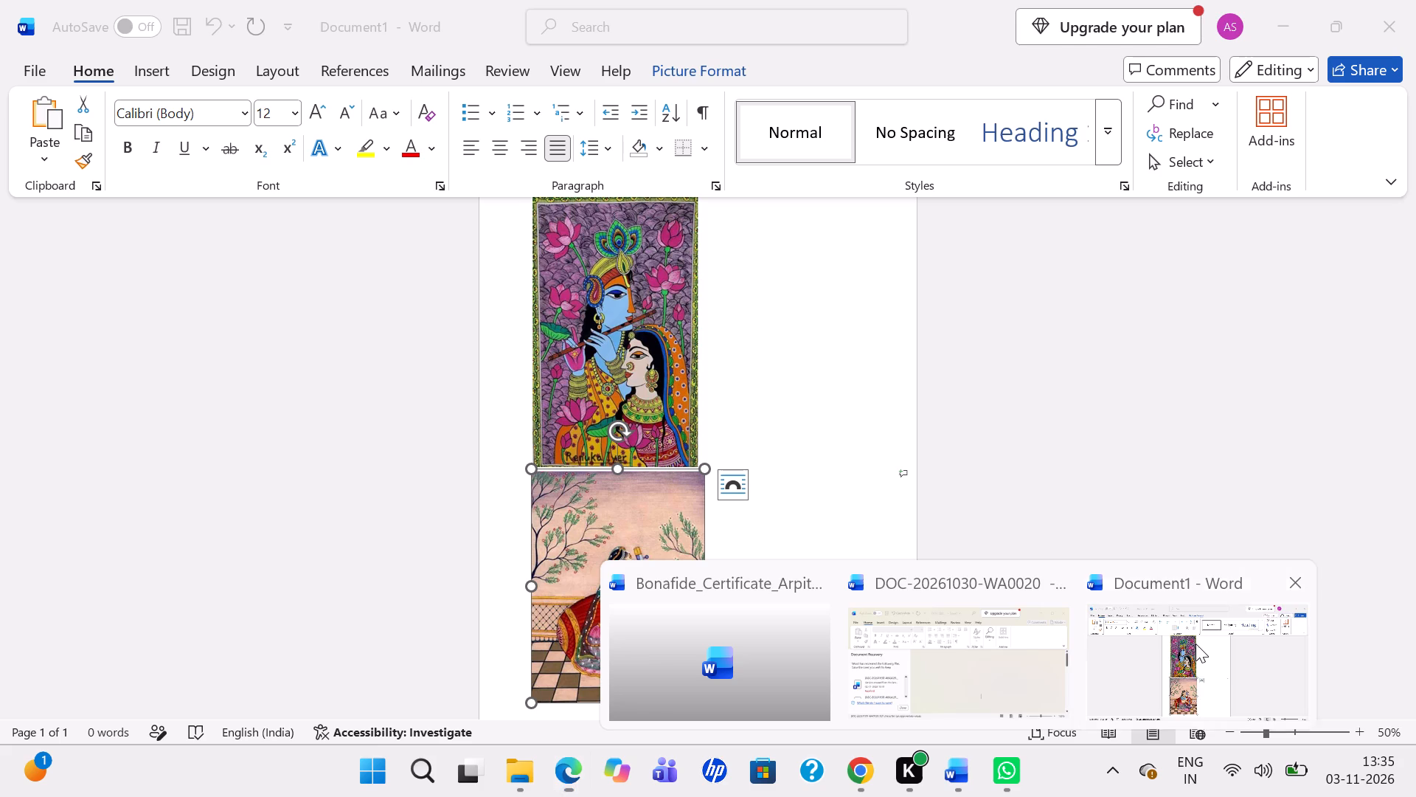
left_click(771, 334)
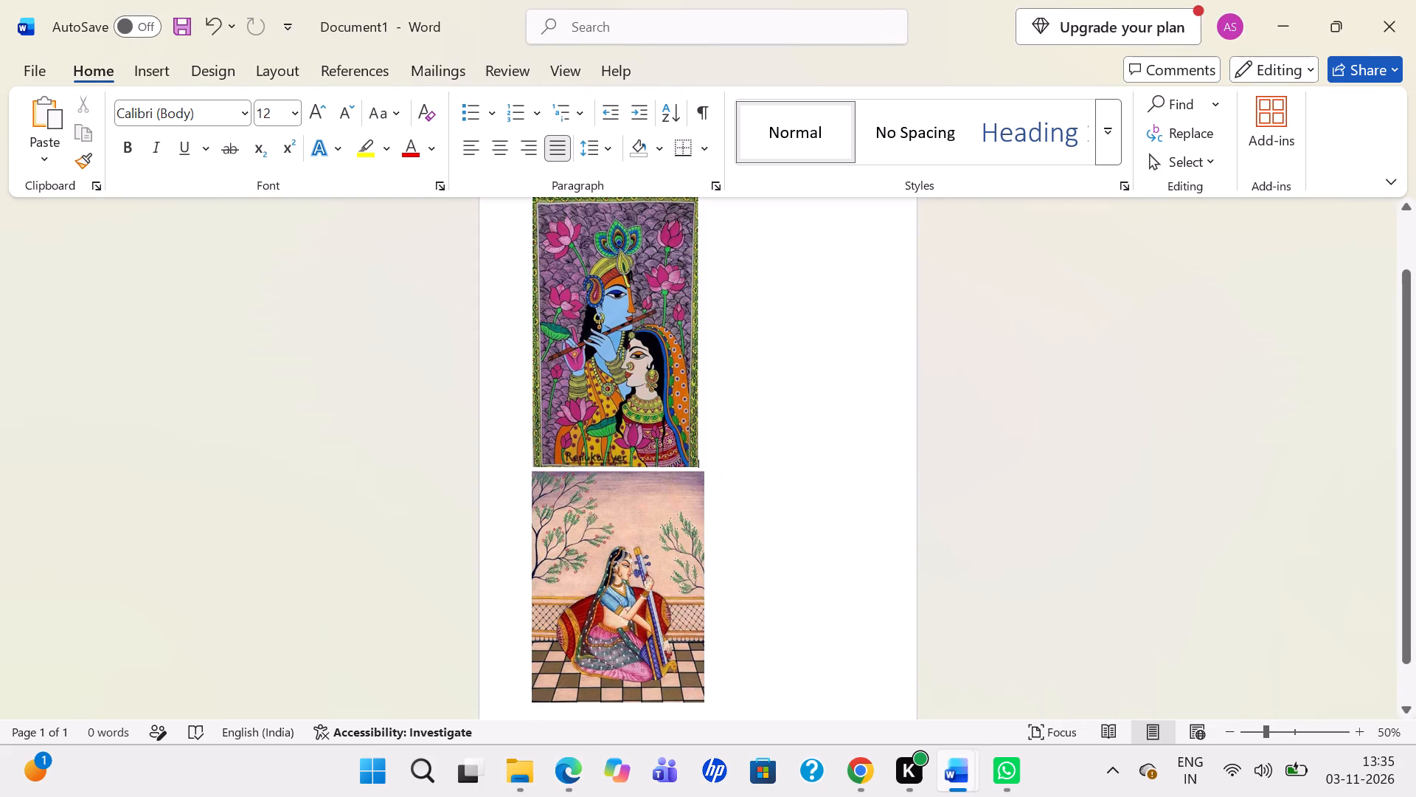
key("ctrl+v")
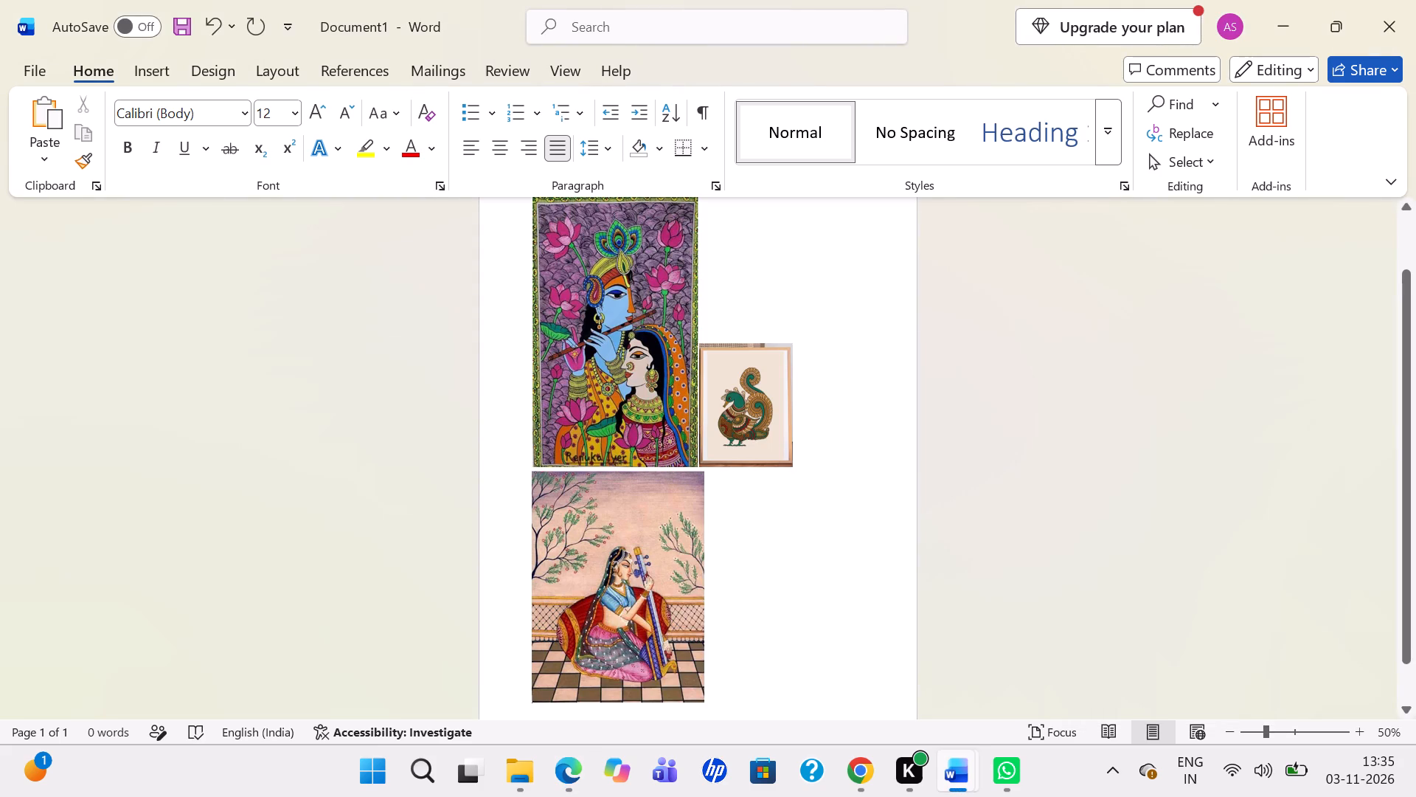
Enlarge the framed bird picture to about 10.11 cm high and 7.59 cm wide, mirroring it horizontally, beside the Radha-Krishna painting.
left_click_drag(788, 346, 791, 345)
left_click_drag(791, 345, 778, 360)
left_click(778, 360)
left_click(778, 360)
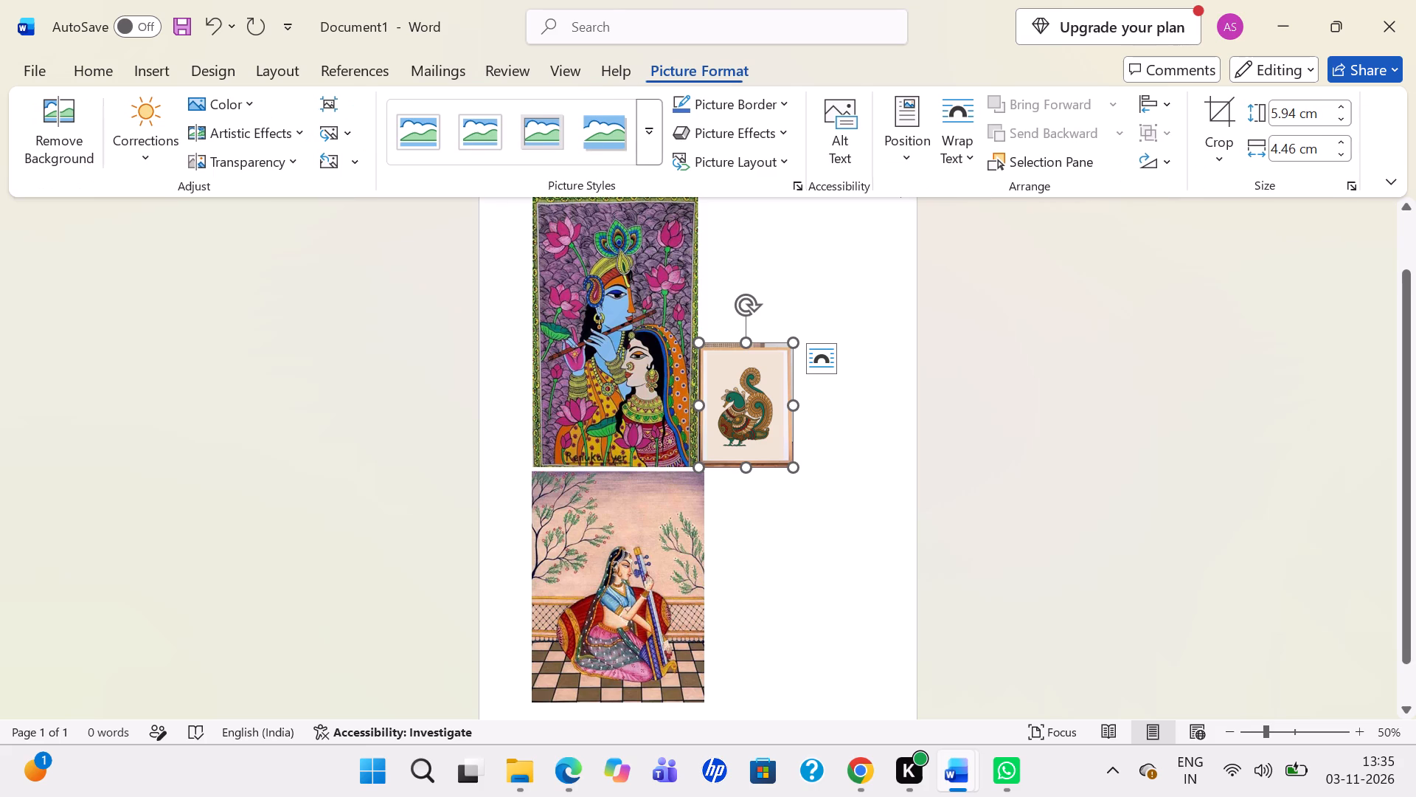
left_click_drag(793, 345, 771, 258)
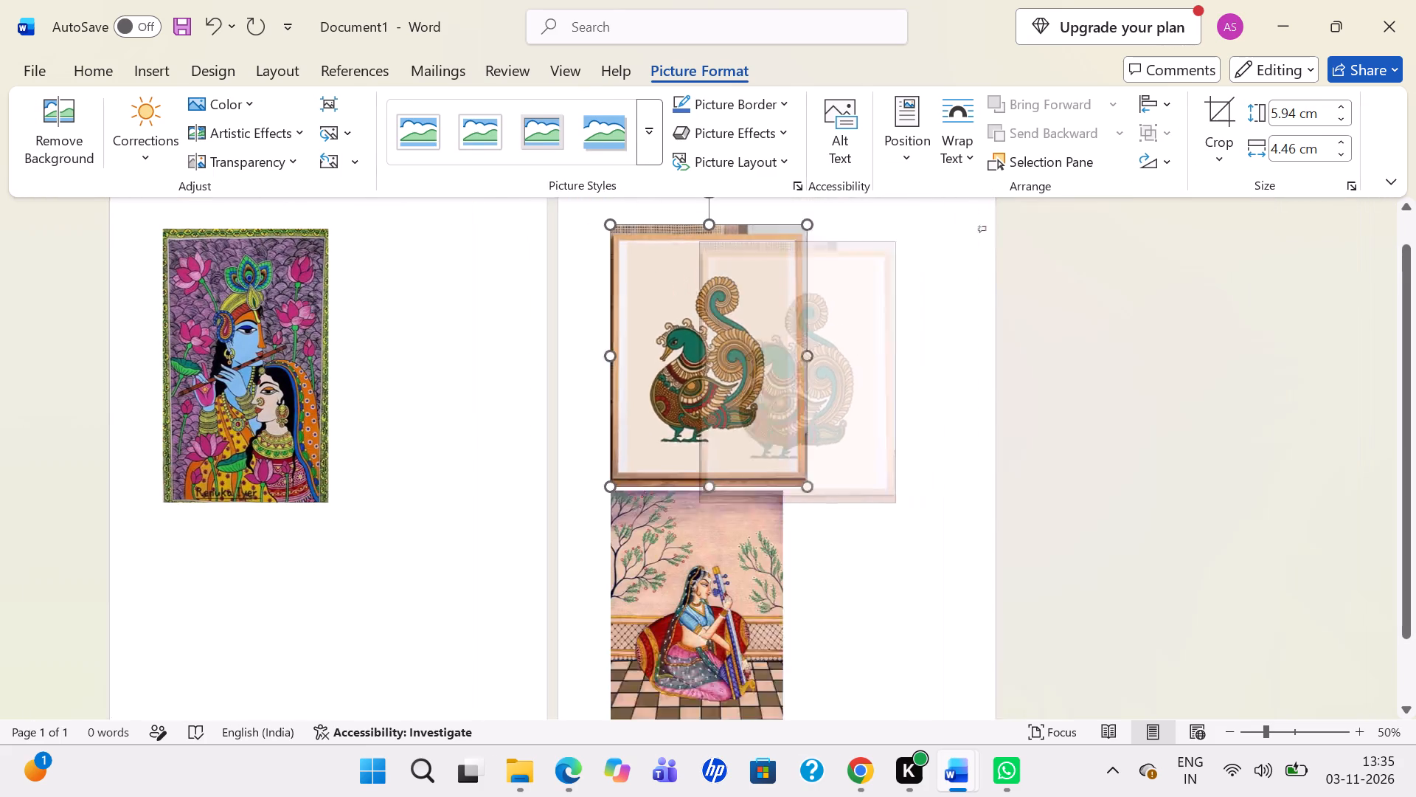
left_click_drag(771, 258, 673, 283)
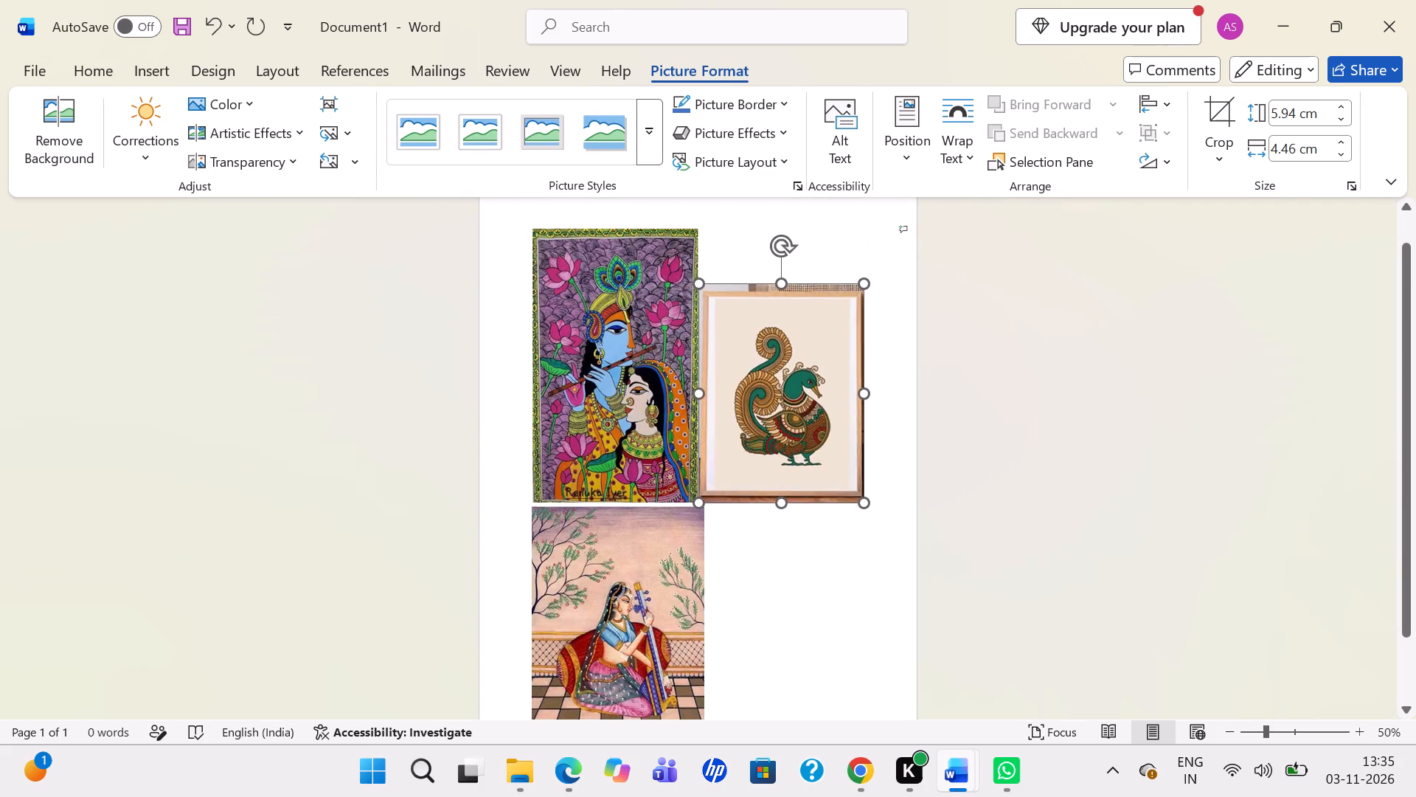
left_click_drag(673, 283, 654, 284)
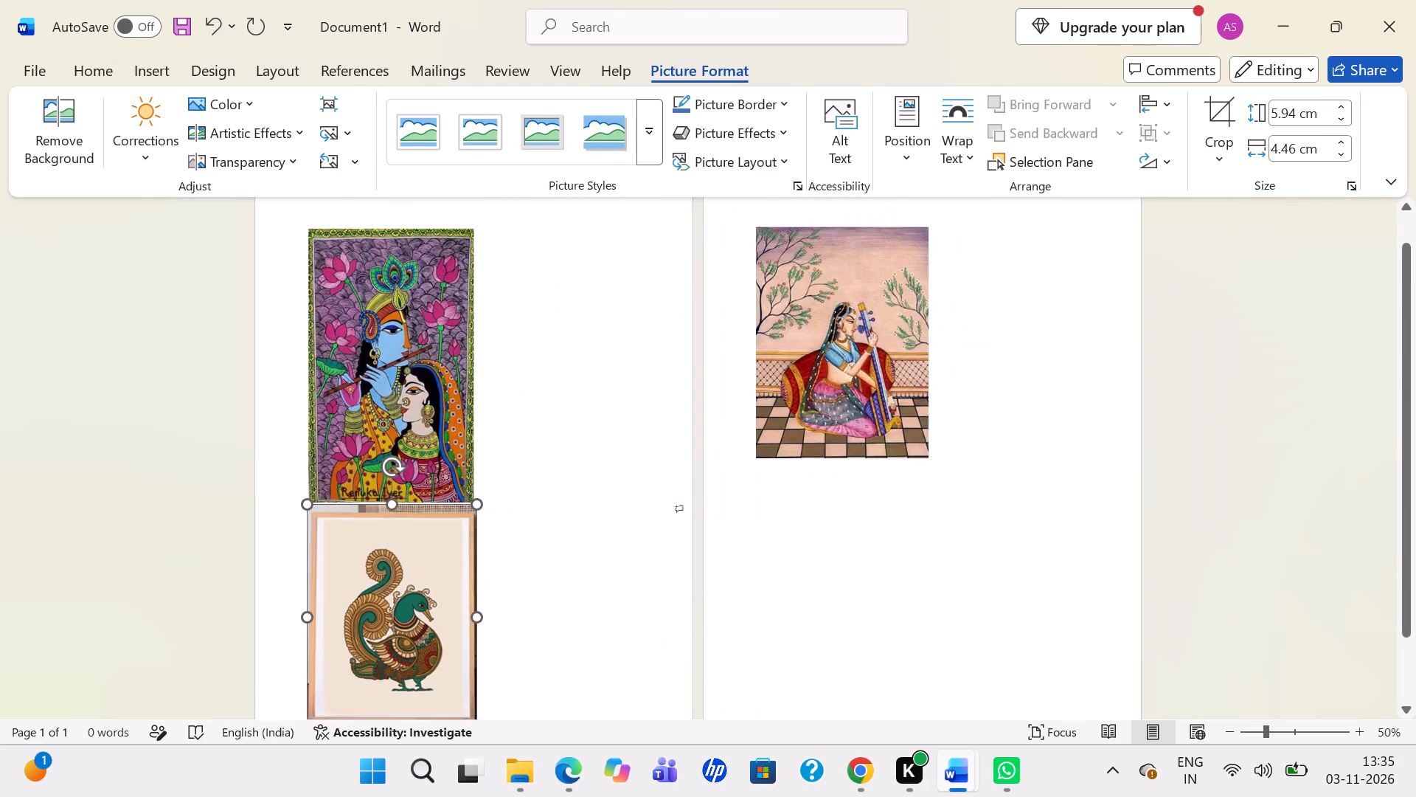
left_click_drag(654, 284, 638, 291)
left_click_drag(789, 357, 841, 384)
left_click(841, 384)
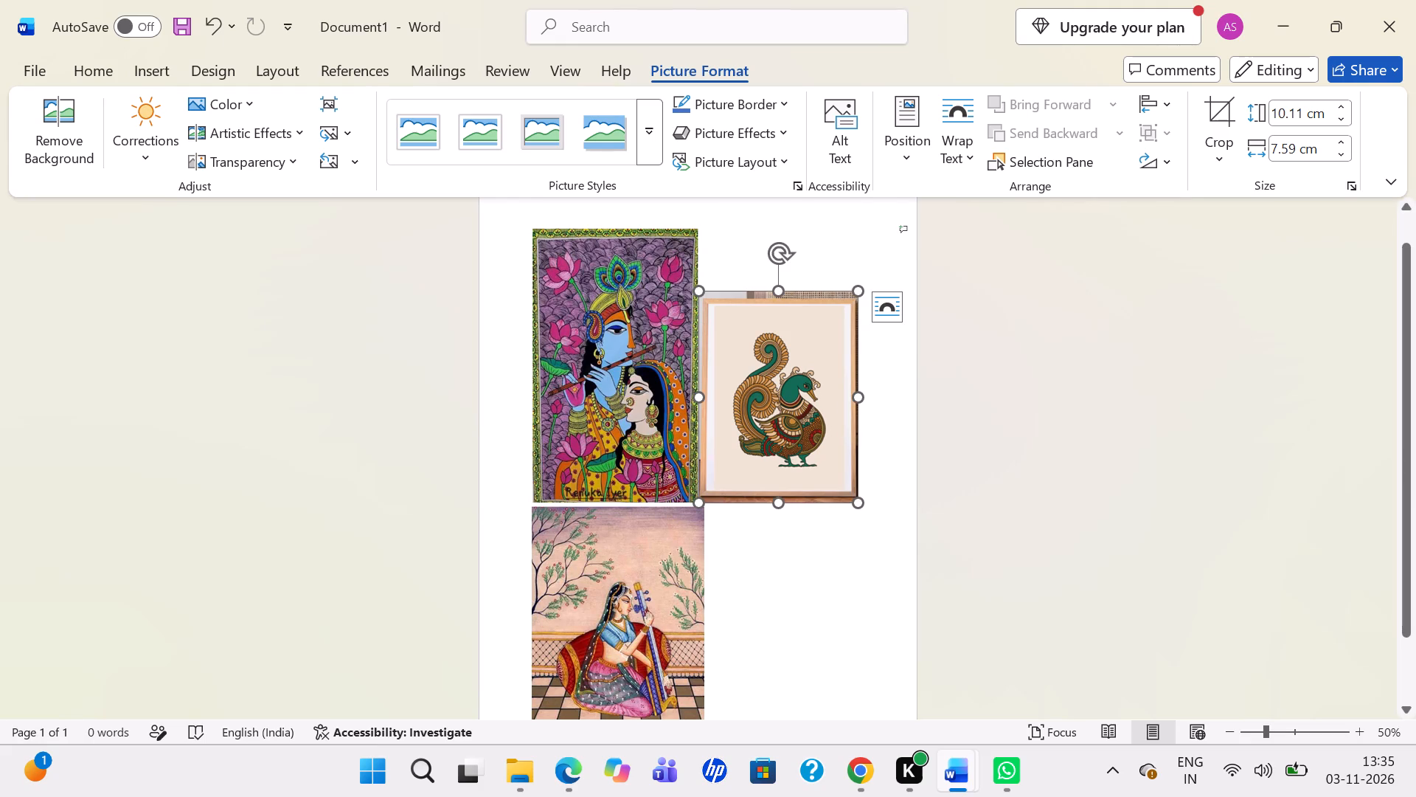
Narrow the framed bird picture to about 5.43 cm wide, keeping its height and its place beside the Radha-Krishna painting.
left_click_drag(859, 393, 867, 395)
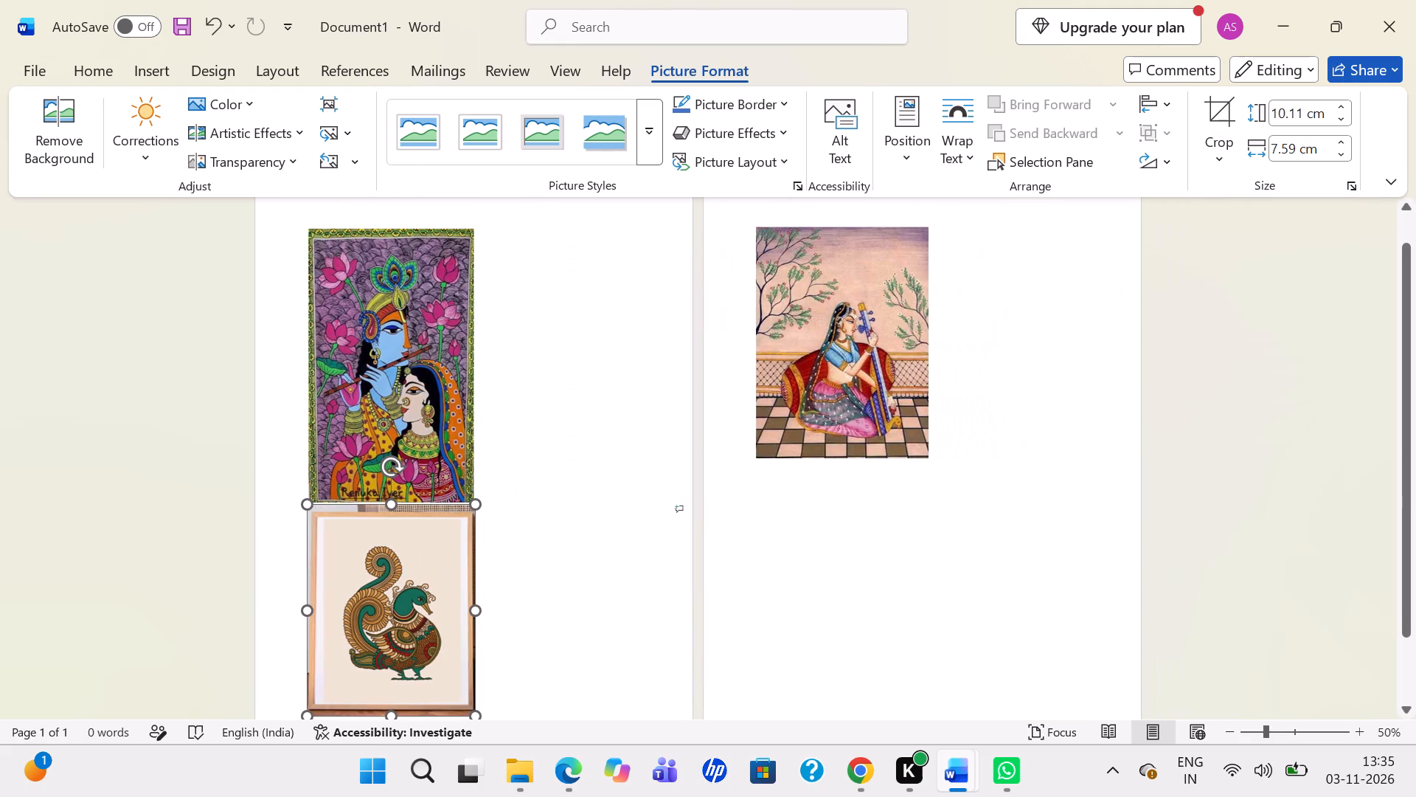
left_click_drag(867, 395, 782, 409)
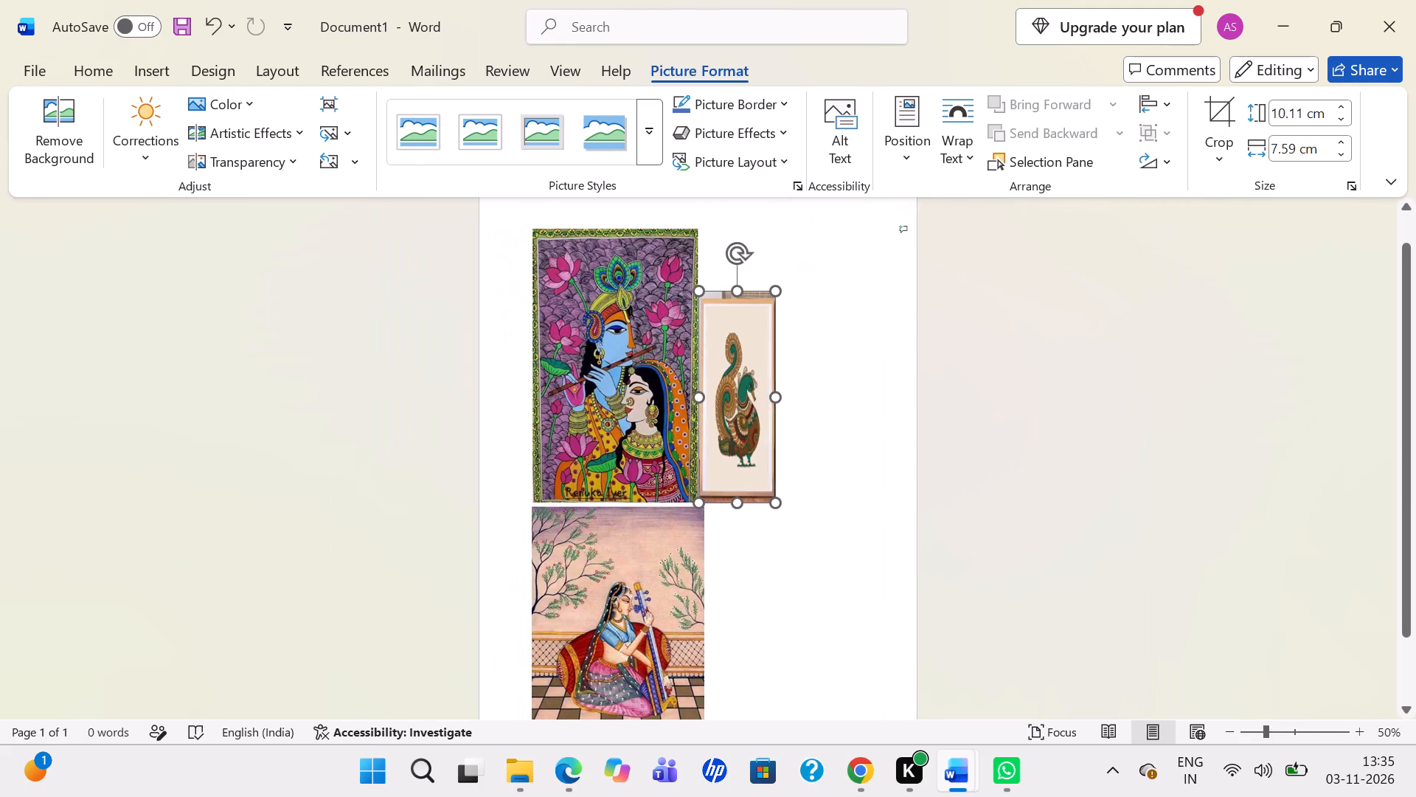
left_click_drag(782, 409, 799, 401)
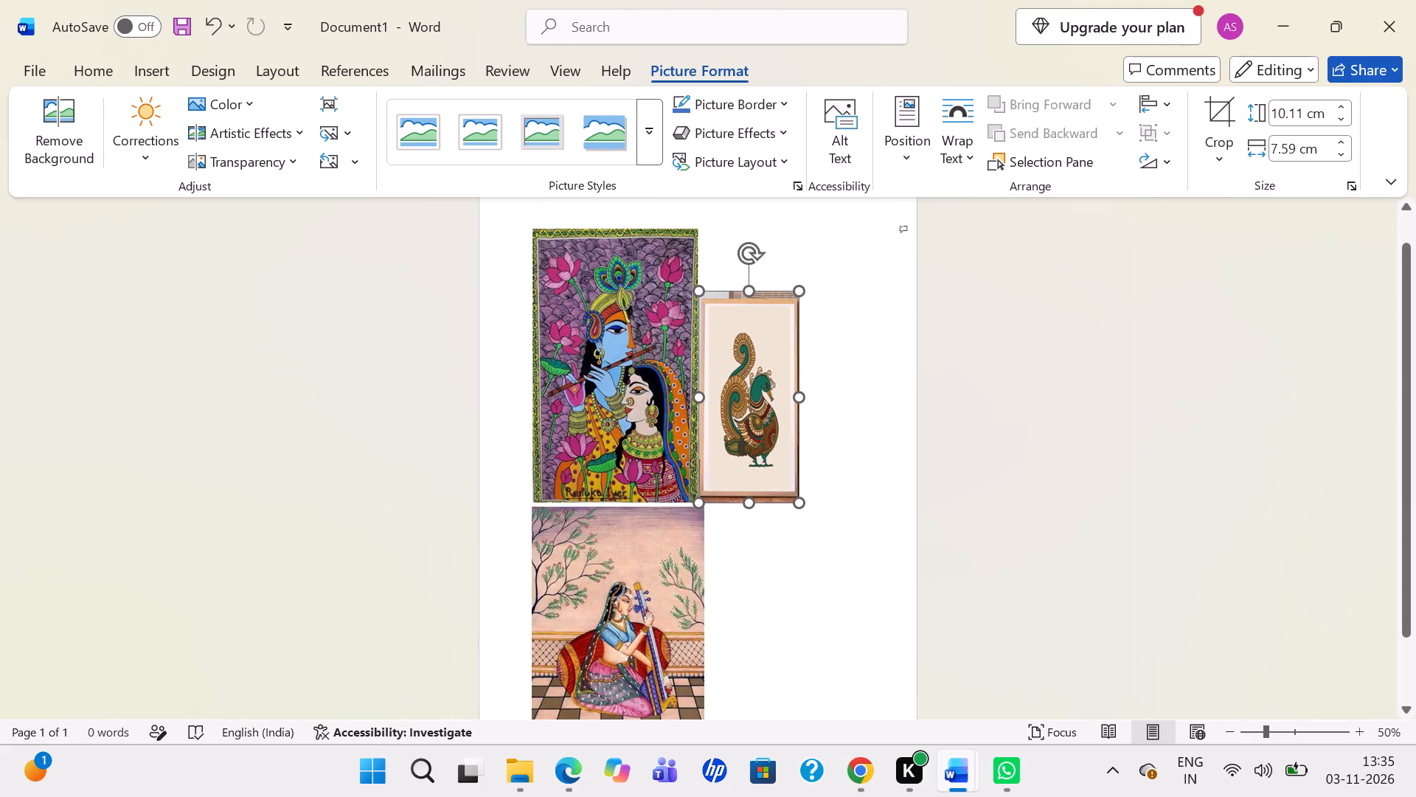
left_click_drag(799, 401, 813, 408)
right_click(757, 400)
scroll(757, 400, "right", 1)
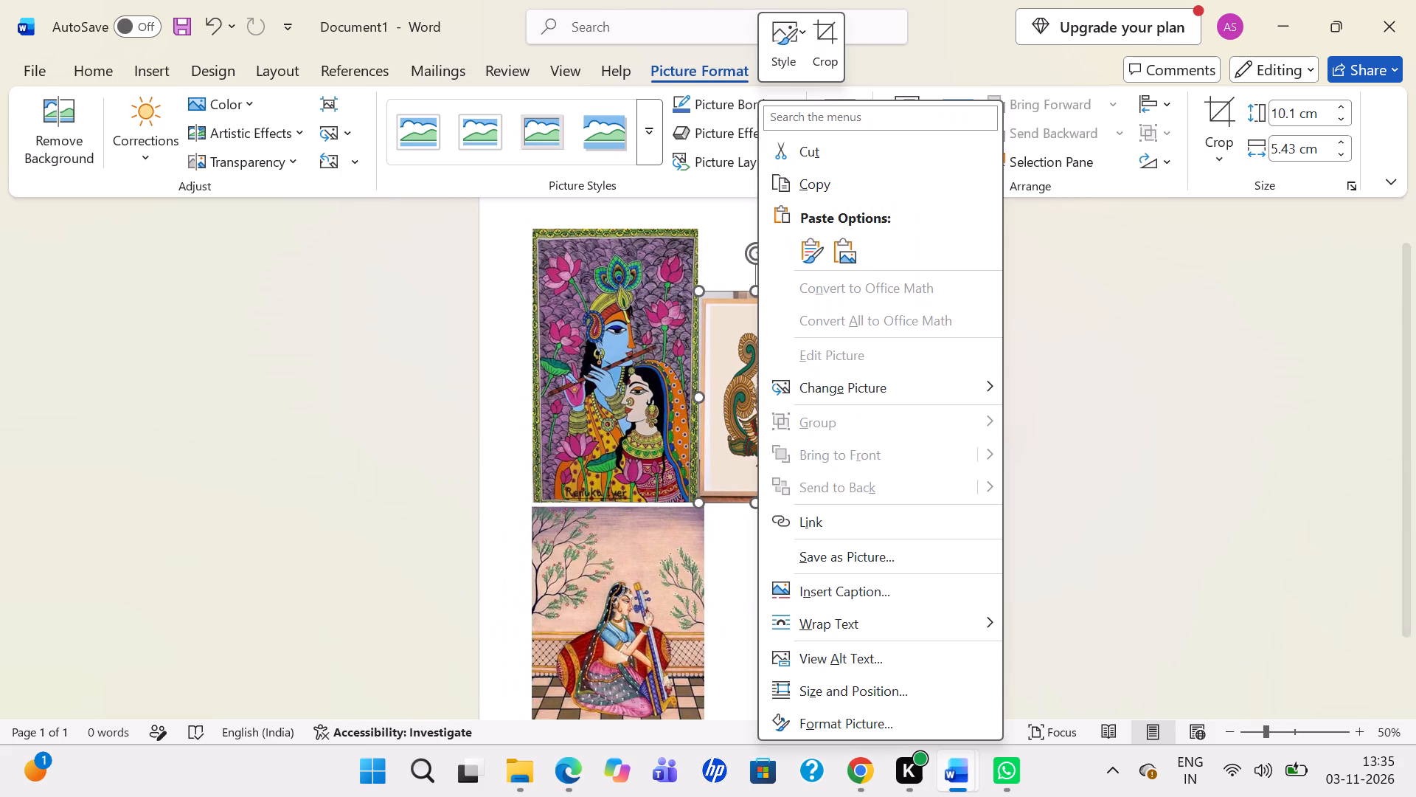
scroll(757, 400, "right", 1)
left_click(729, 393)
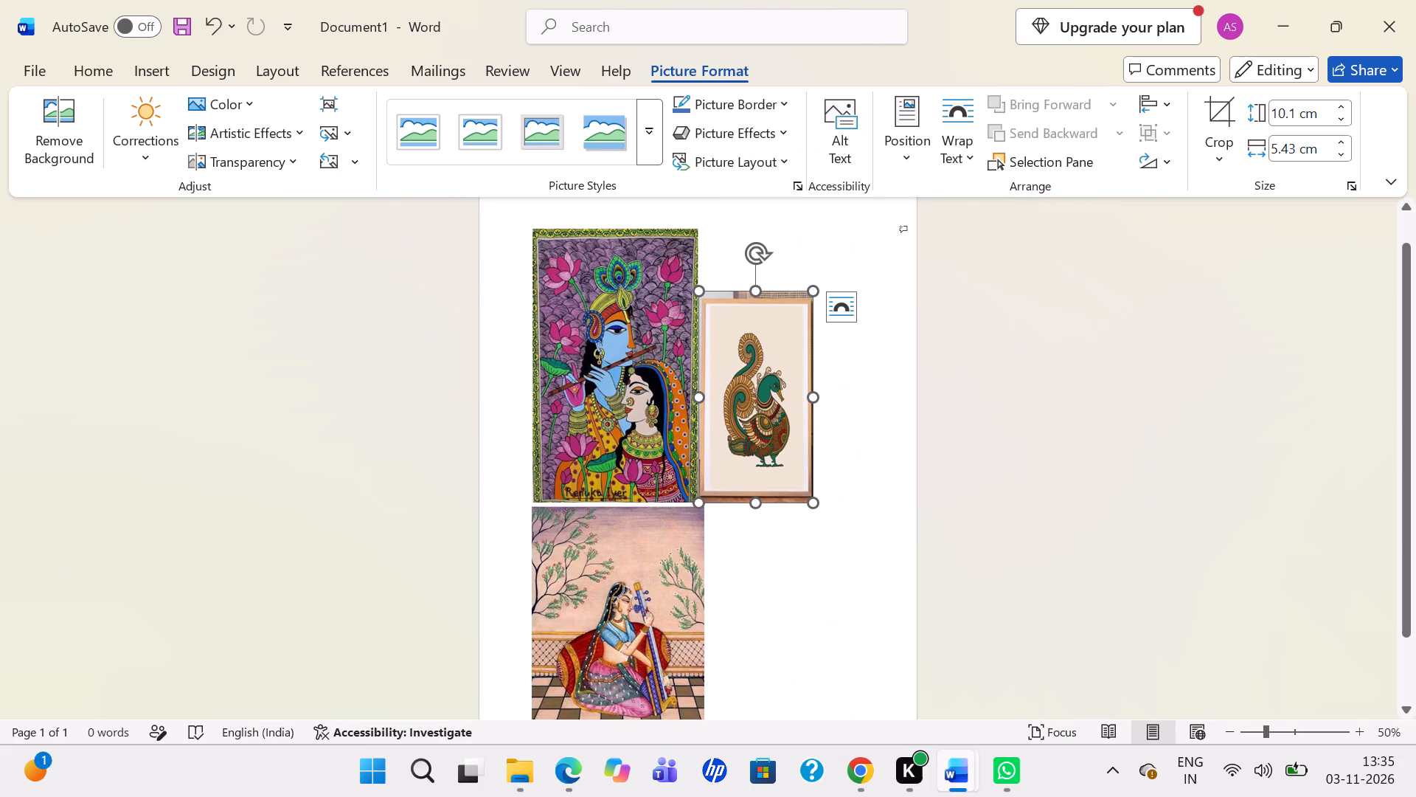
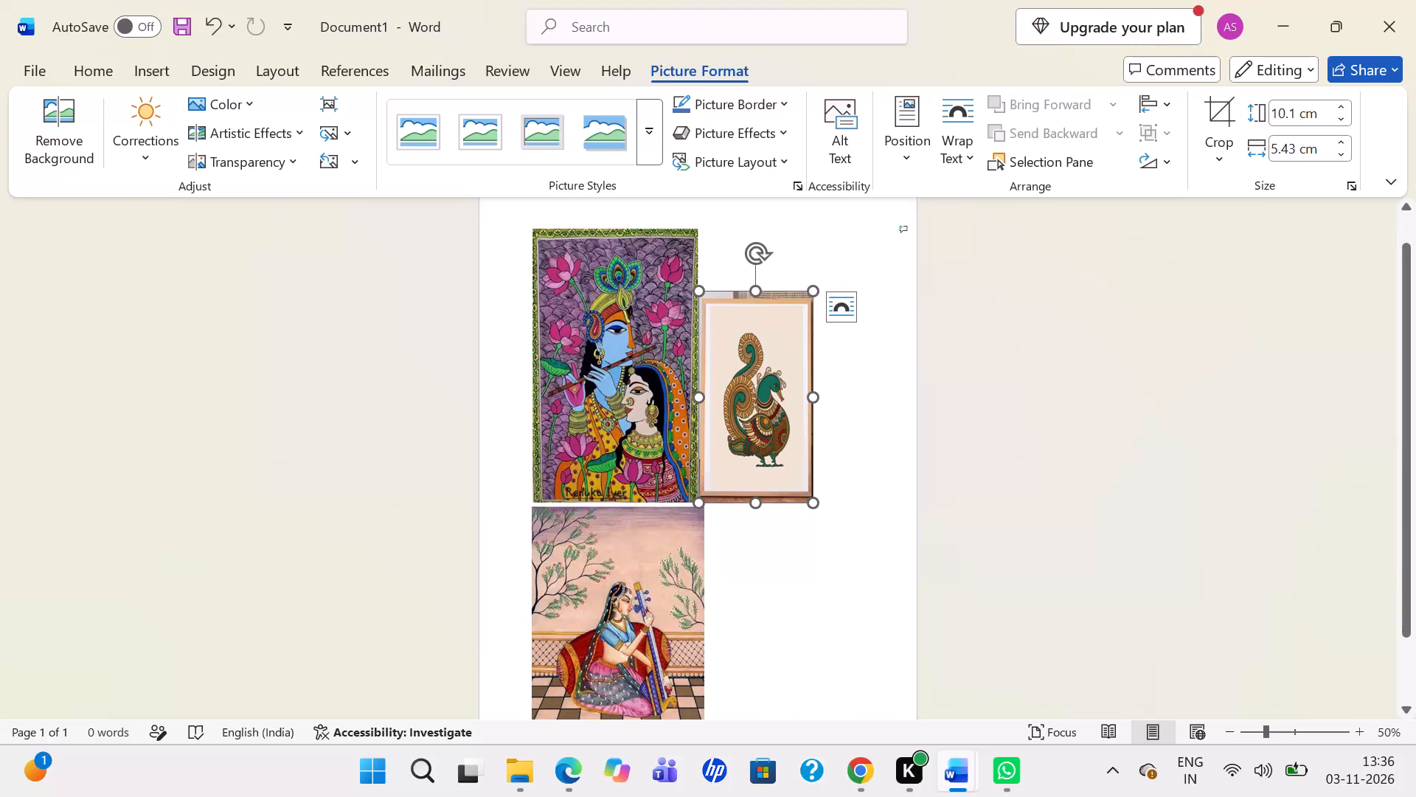
Set the framed bird picture in front of text and enlarge it to about 12.79 cm high and 9.7 cm wide.
right_click(757, 410)
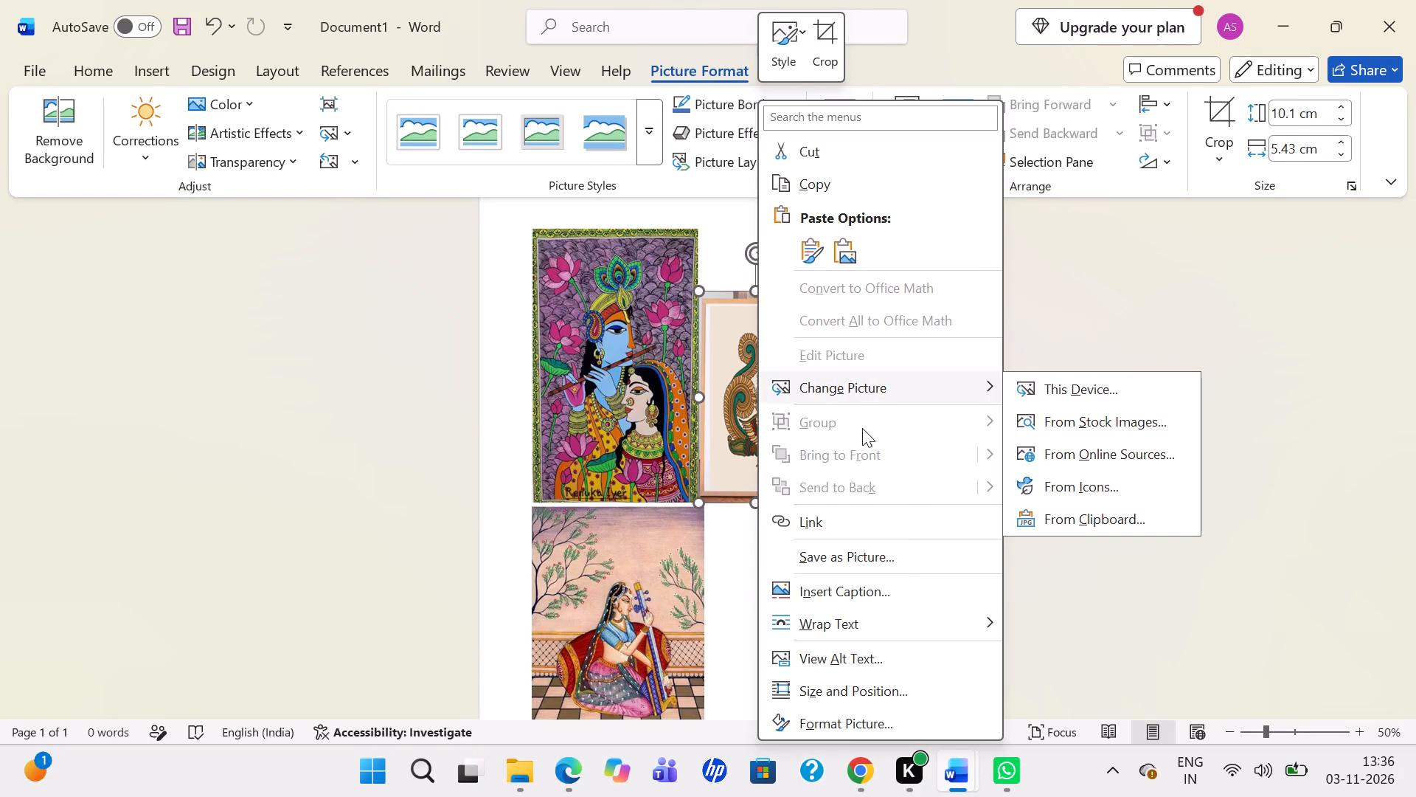
left_click(836, 618)
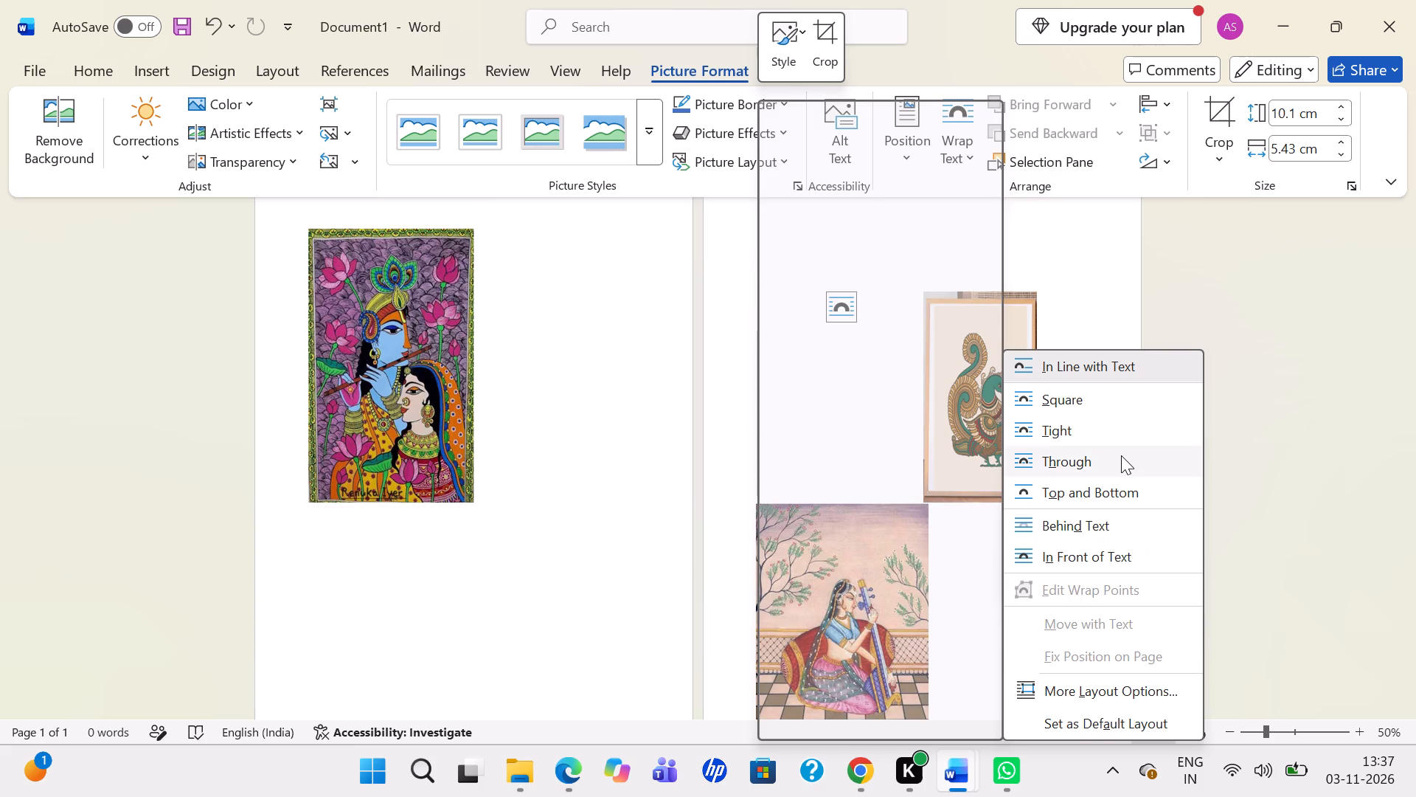
left_click(1086, 561)
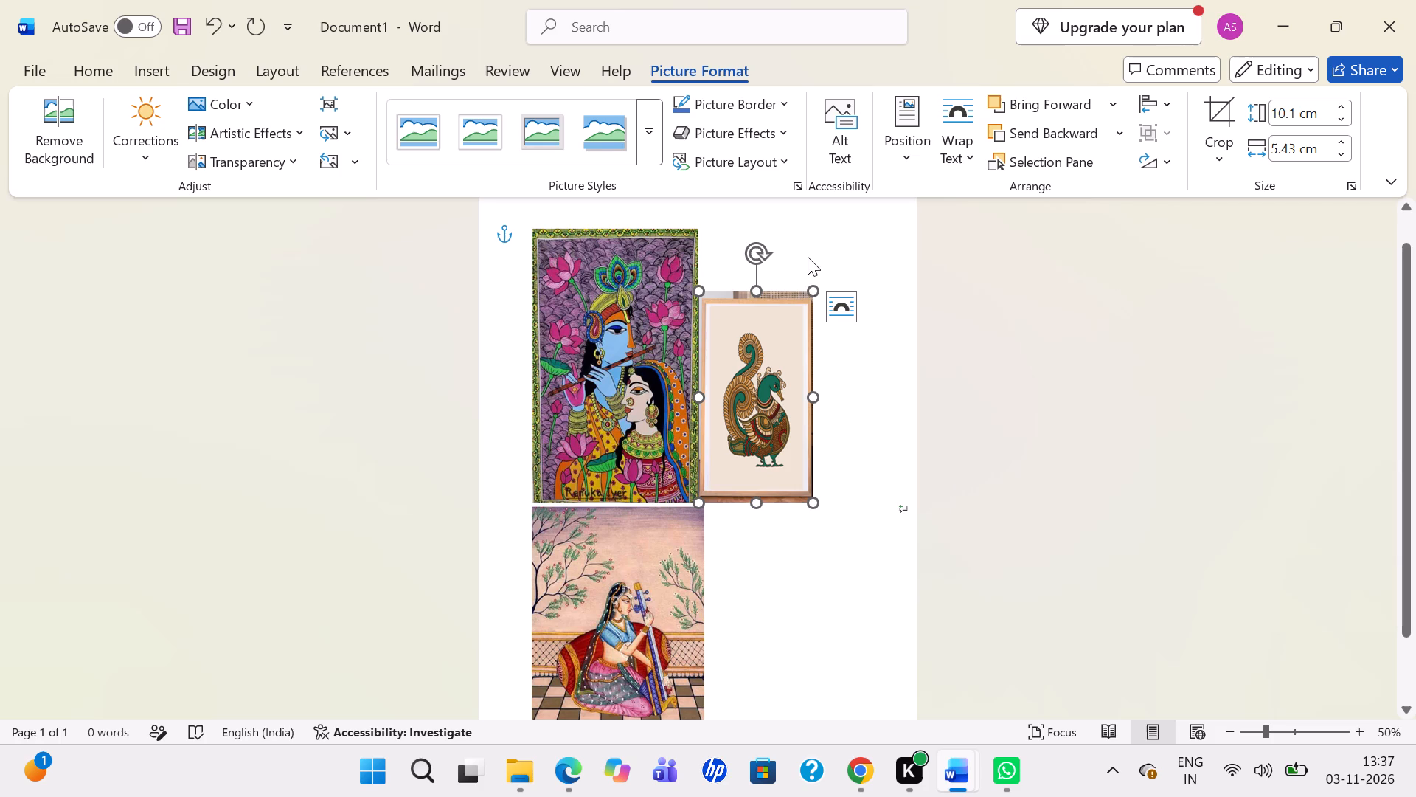
left_click_drag(809, 287, 875, 280)
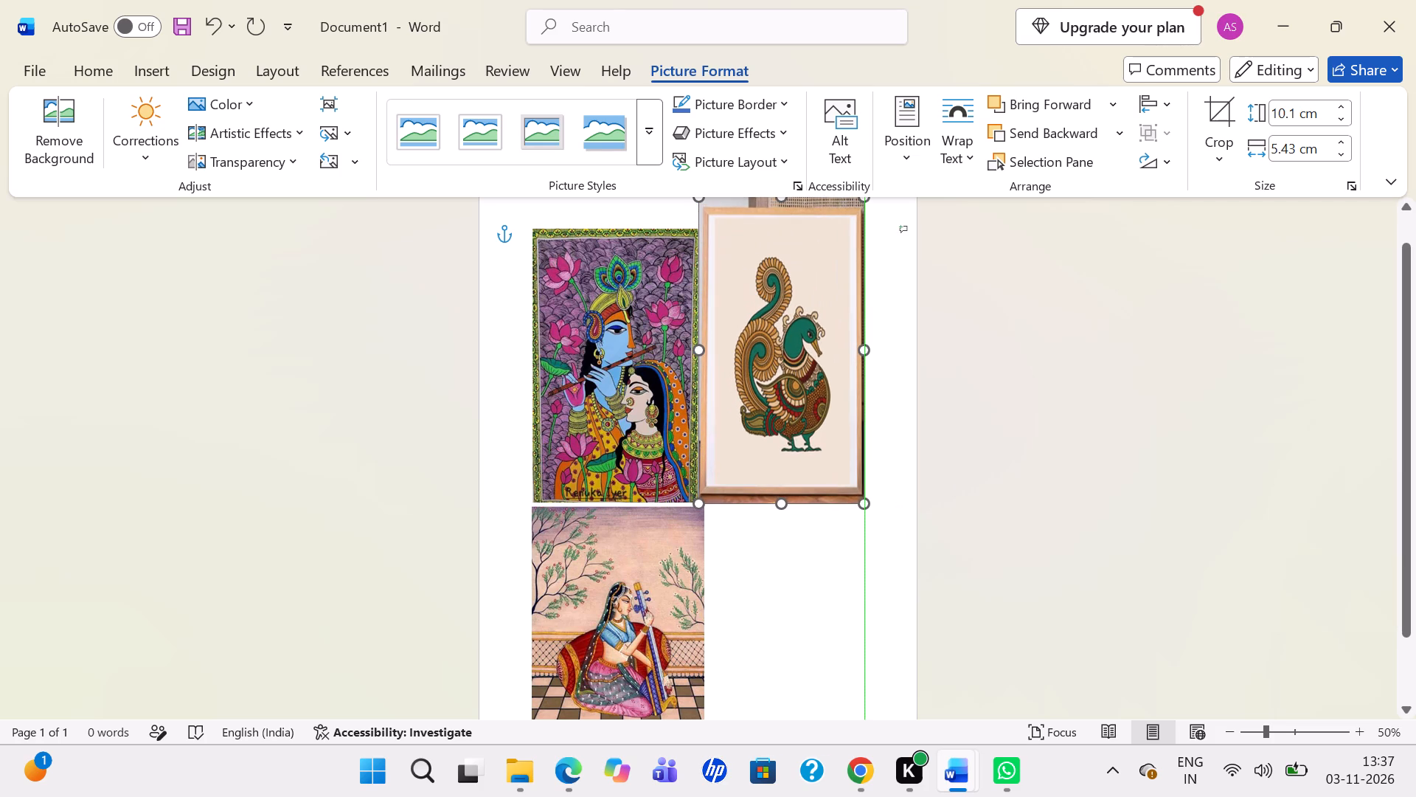
left_click_drag(875, 280, 855, 309)
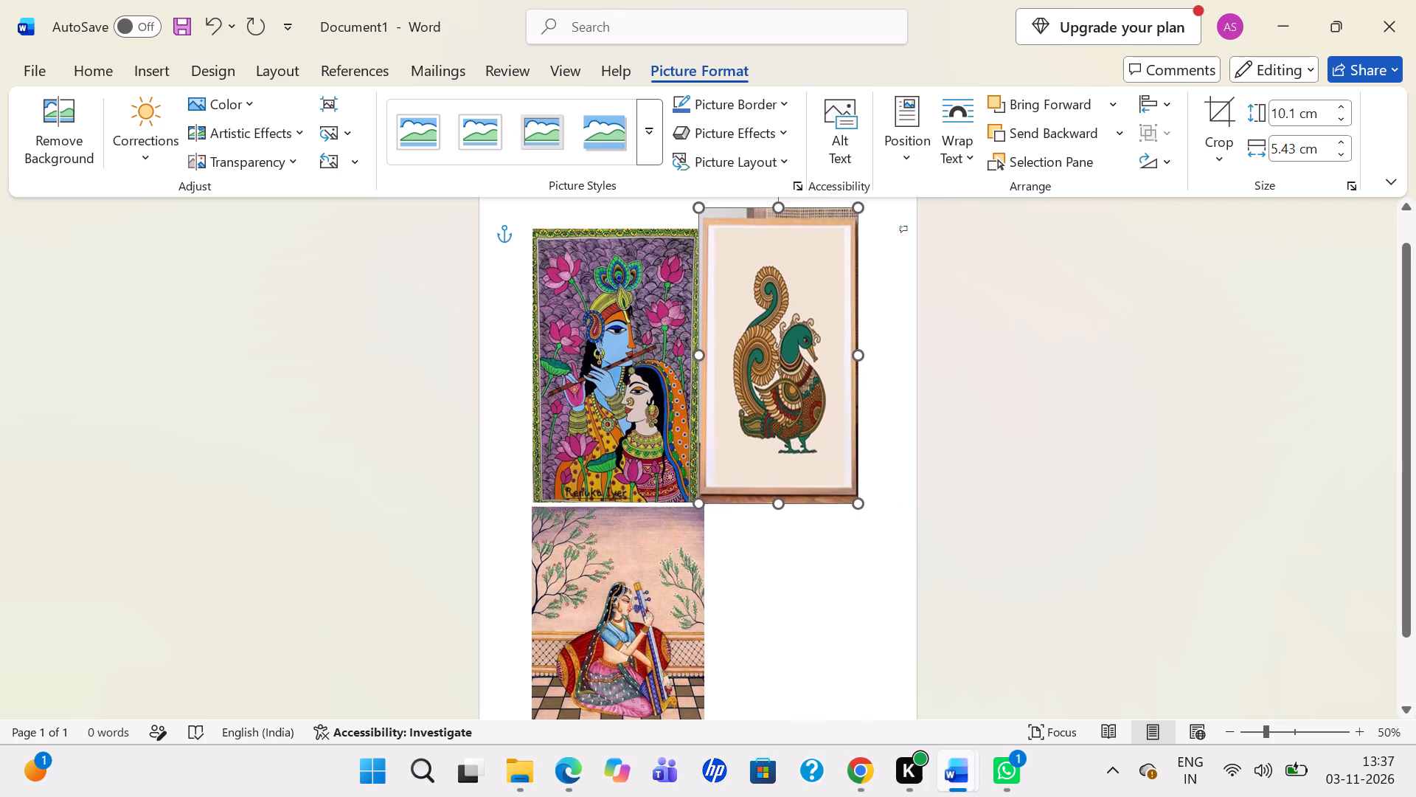
left_click_drag(855, 309, 842, 316)
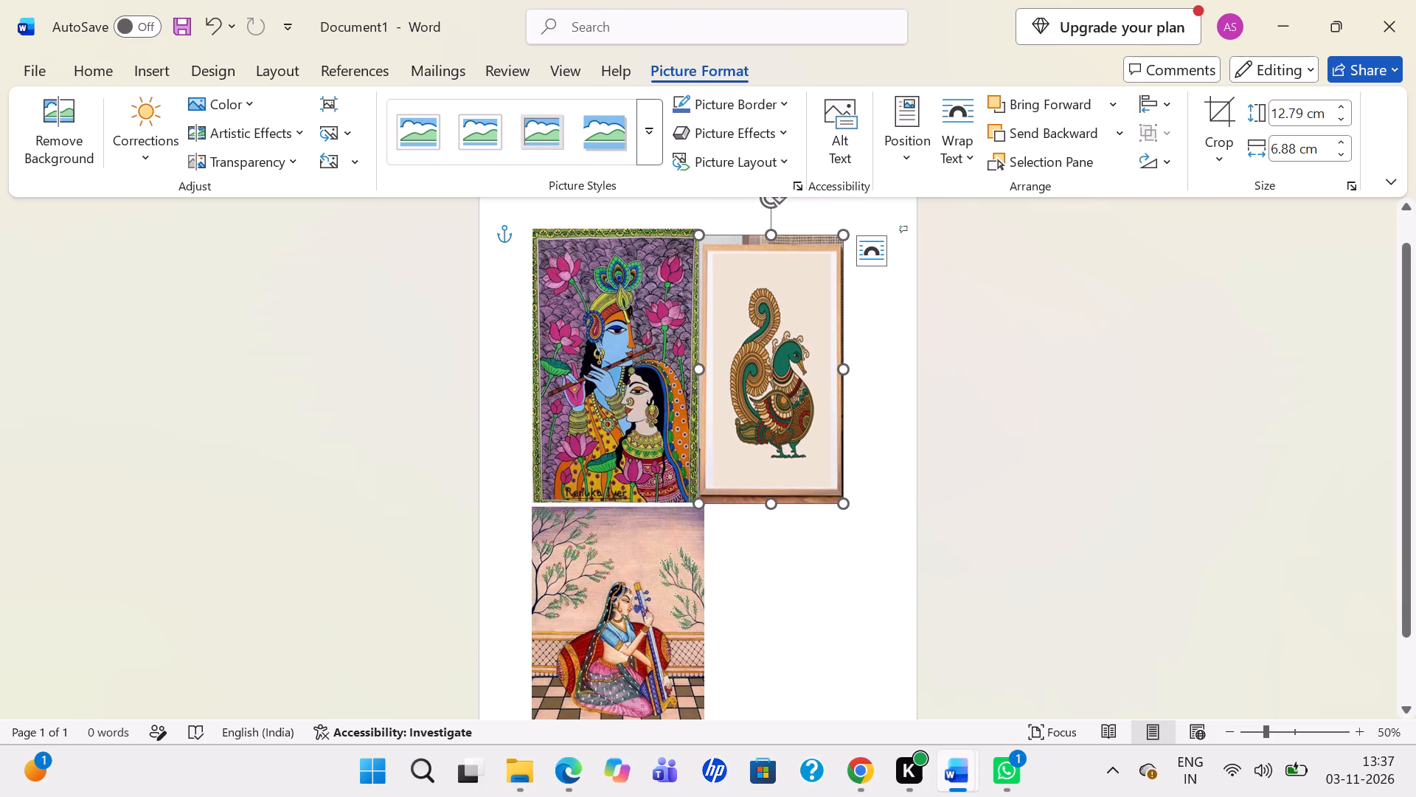
left_click_drag(841, 370, 876, 372)
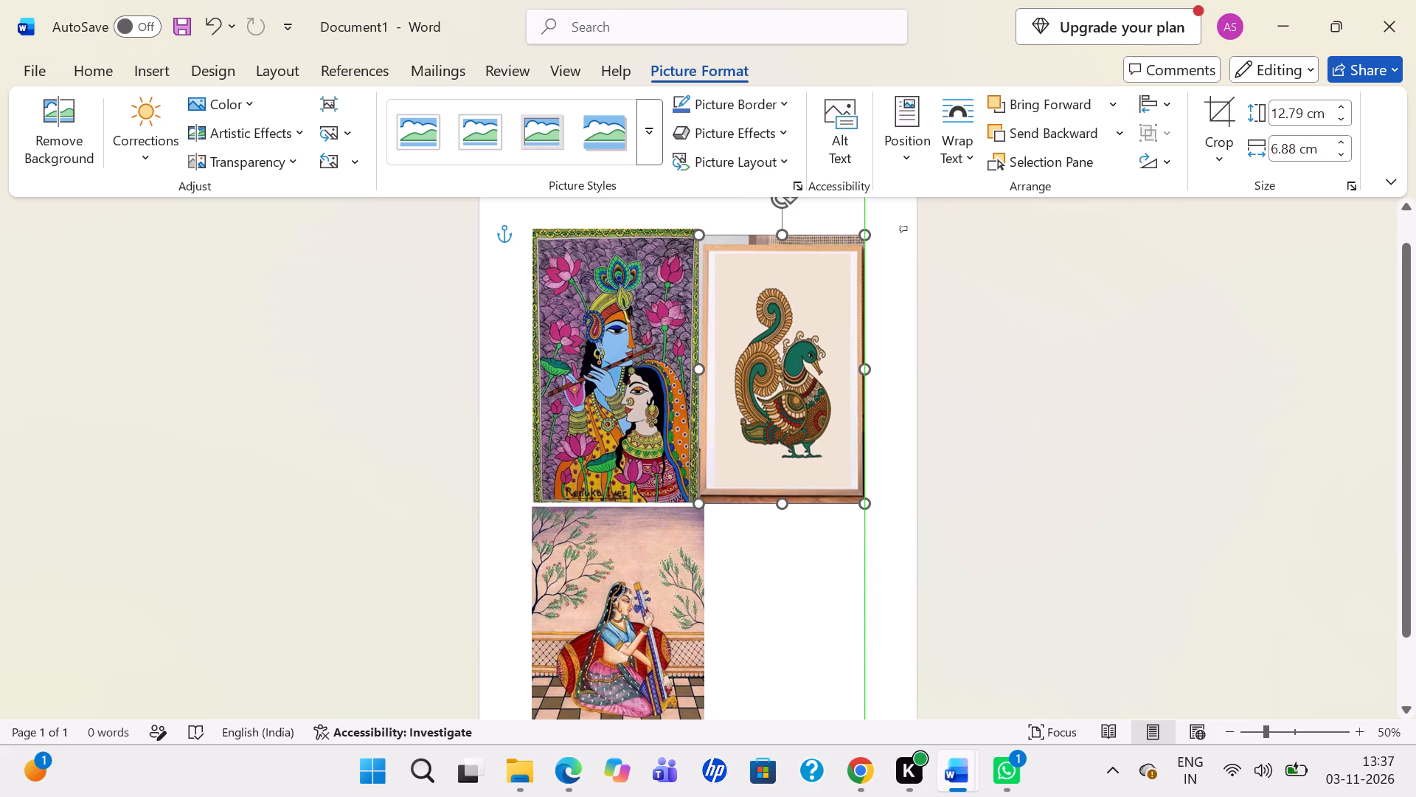
left_click_drag(876, 372, 903, 374)
Set the seated musician picture in front of text and enlarge it to about 12.17 cm high and 9.01 cm wide.
left_click(598, 617)
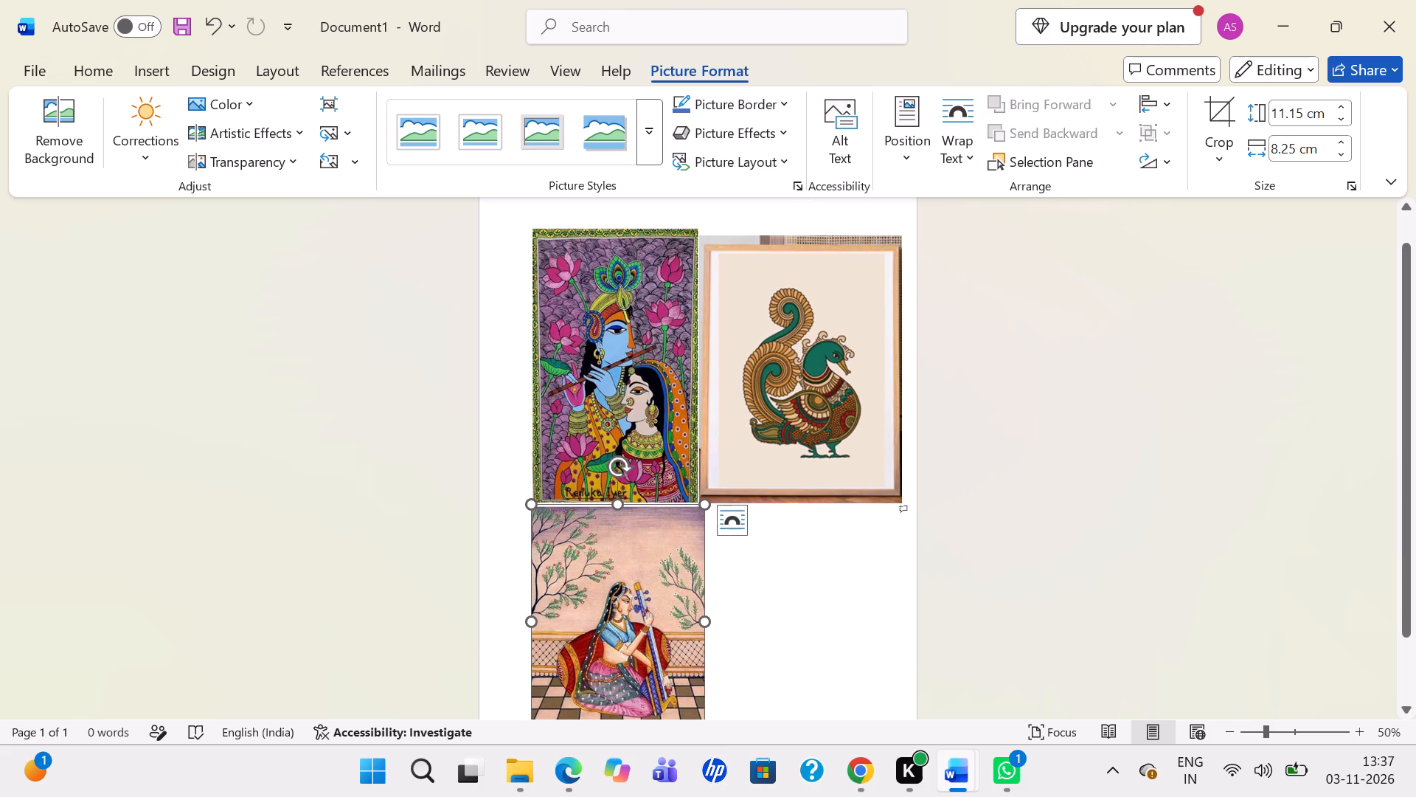
right_click(598, 617)
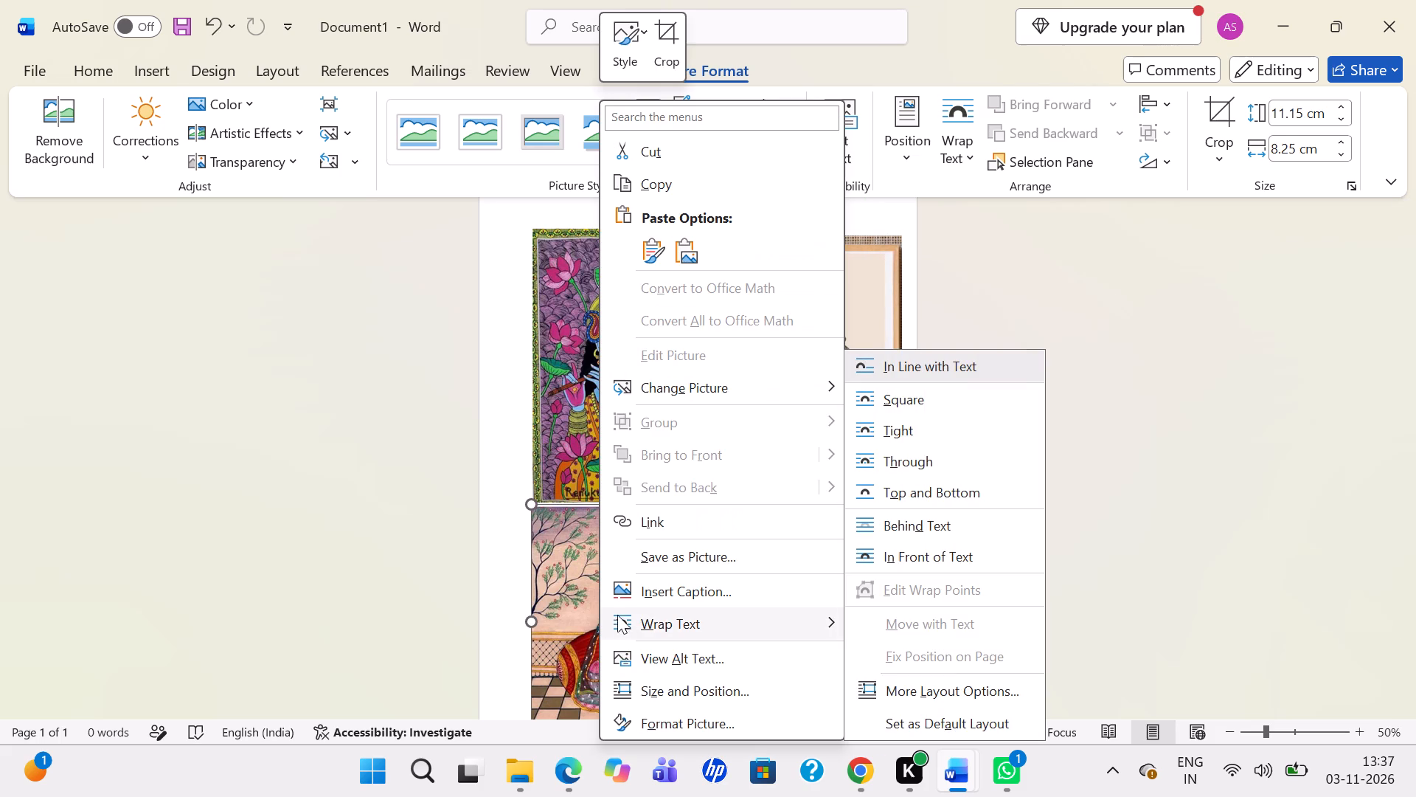
left_click(641, 621)
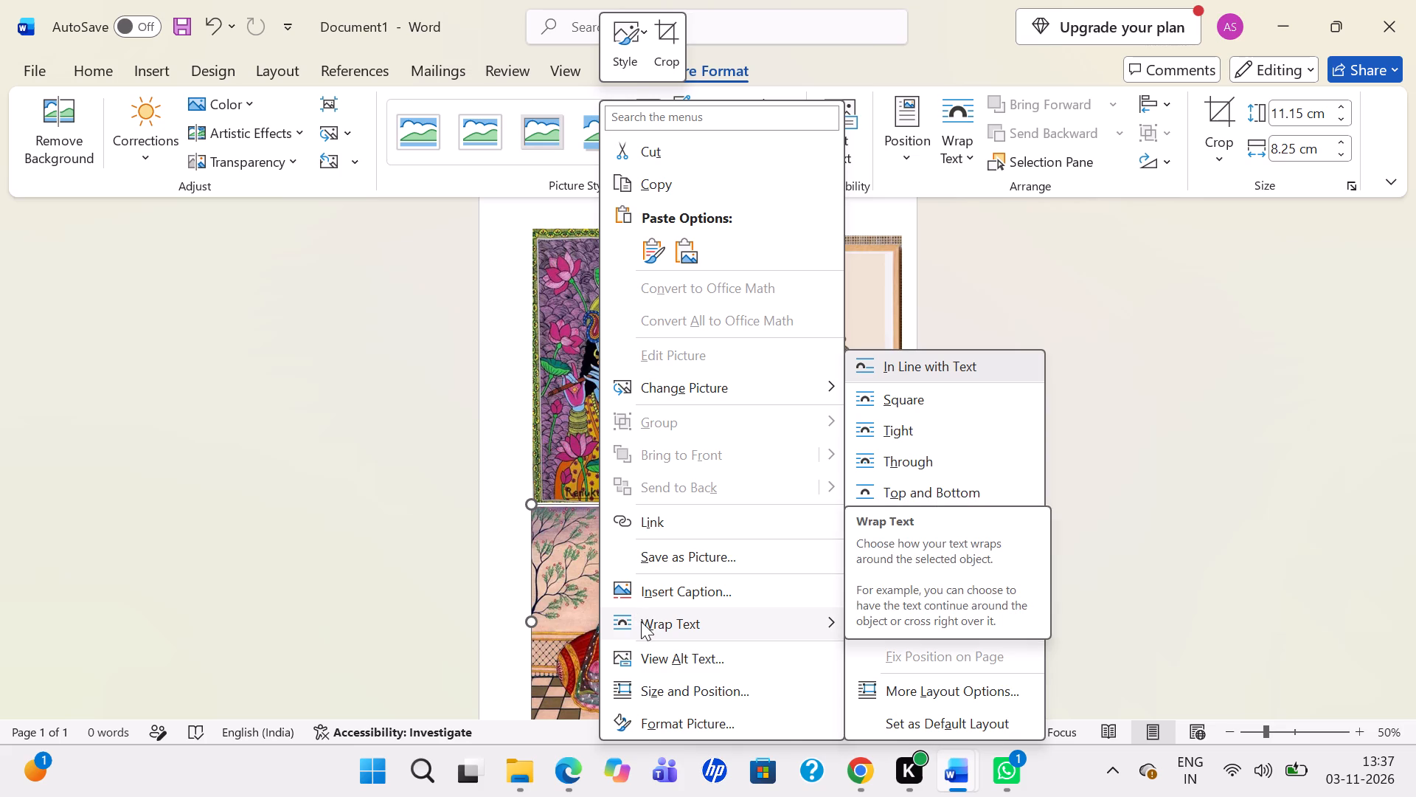
scroll(935, 460, "down", 1)
left_click(936, 564)
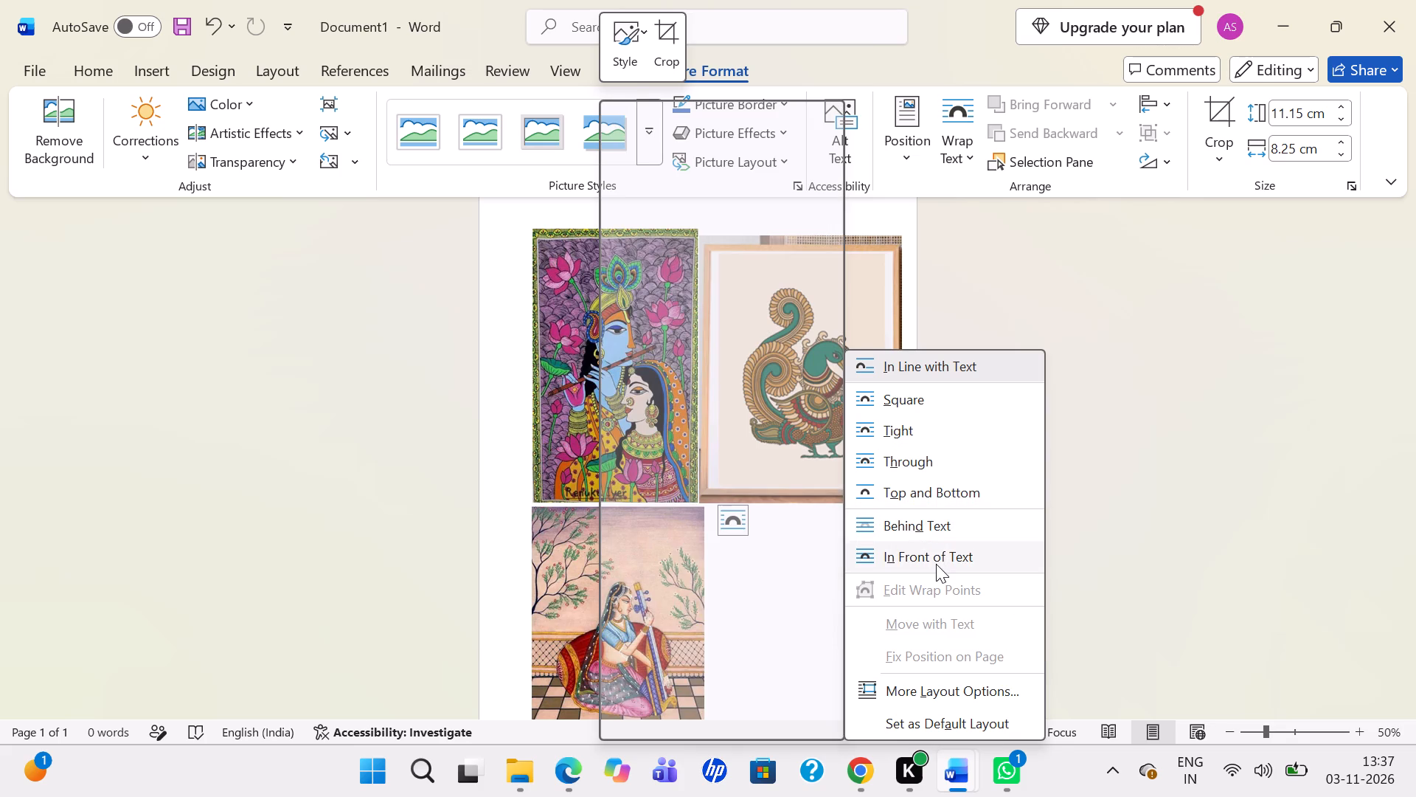
scroll(698, 578, "down", 2)
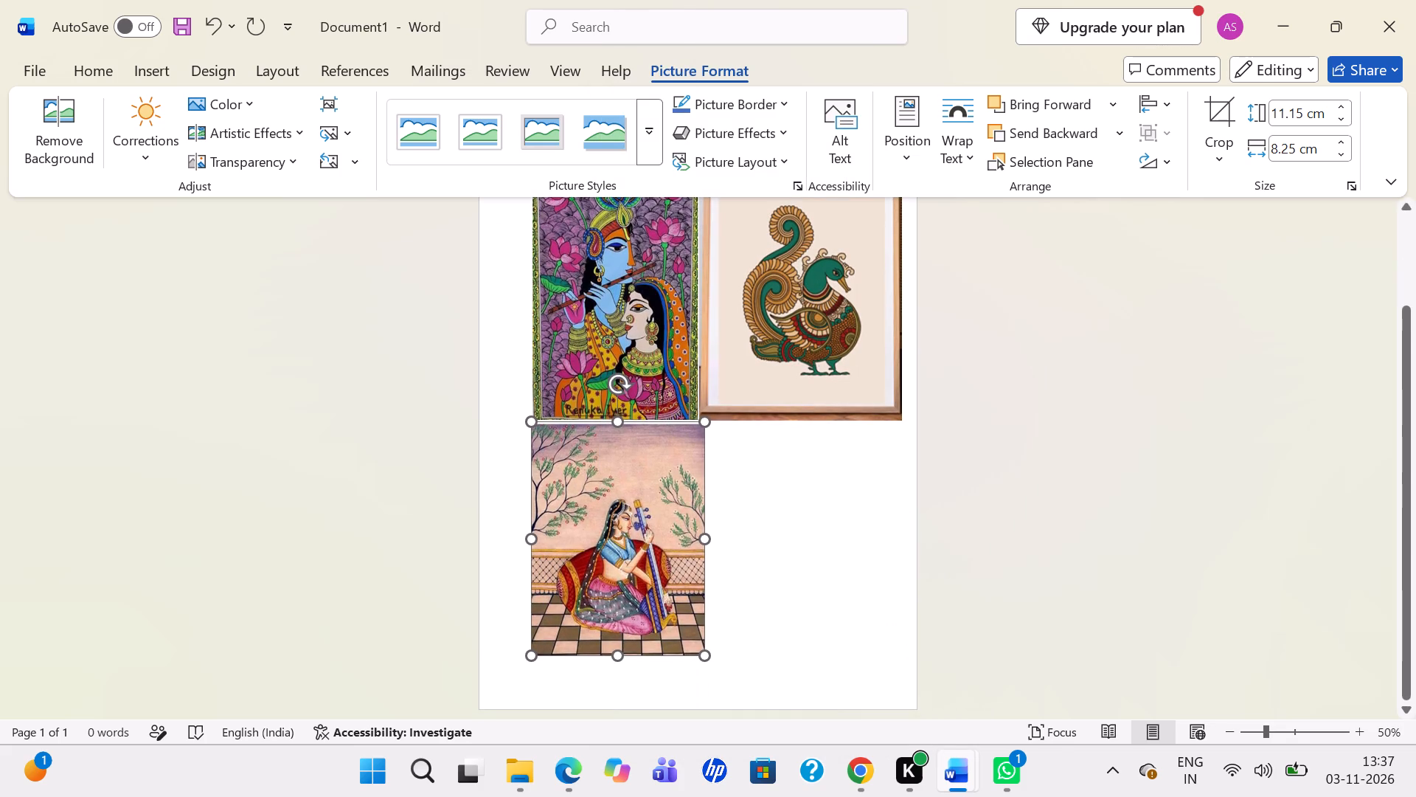
left_click_drag(704, 654, 687, 691)
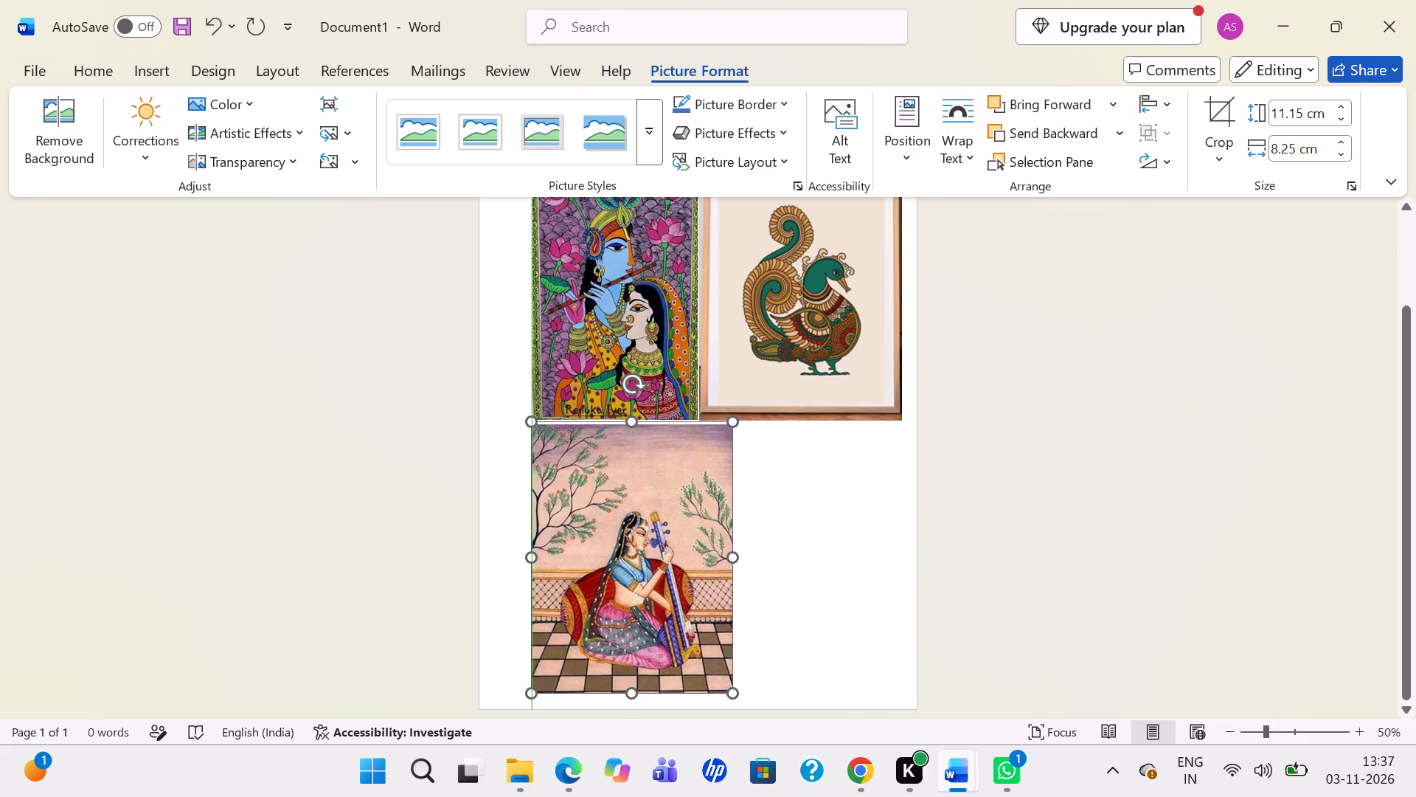
left_click_drag(687, 691, 661, 677)
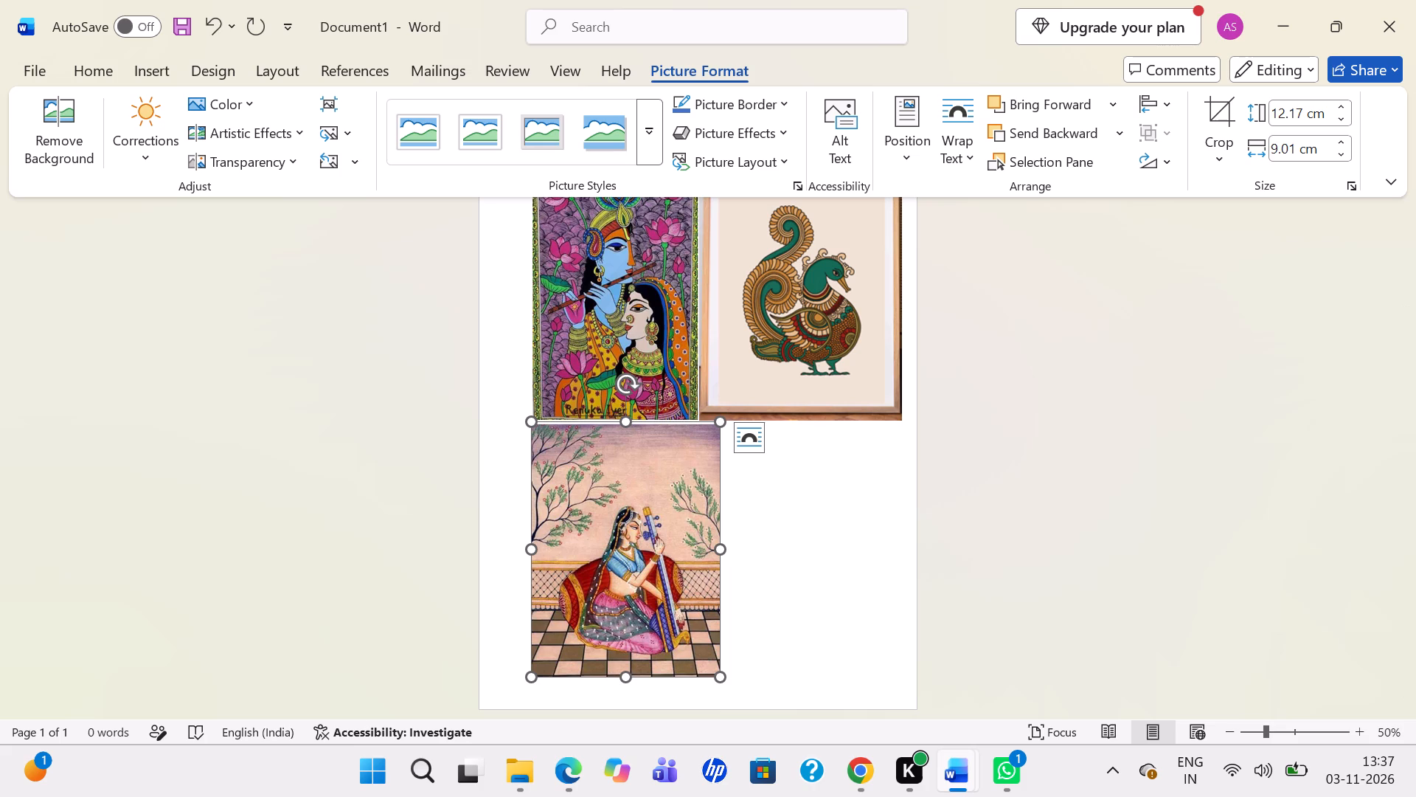
Set the Radha-Krishna painting in front of text and widen it into the page's outer margin, to about 9.6 cm wide.
scroll(661, 677, "down", 1)
scroll(685, 562, "down", 1)
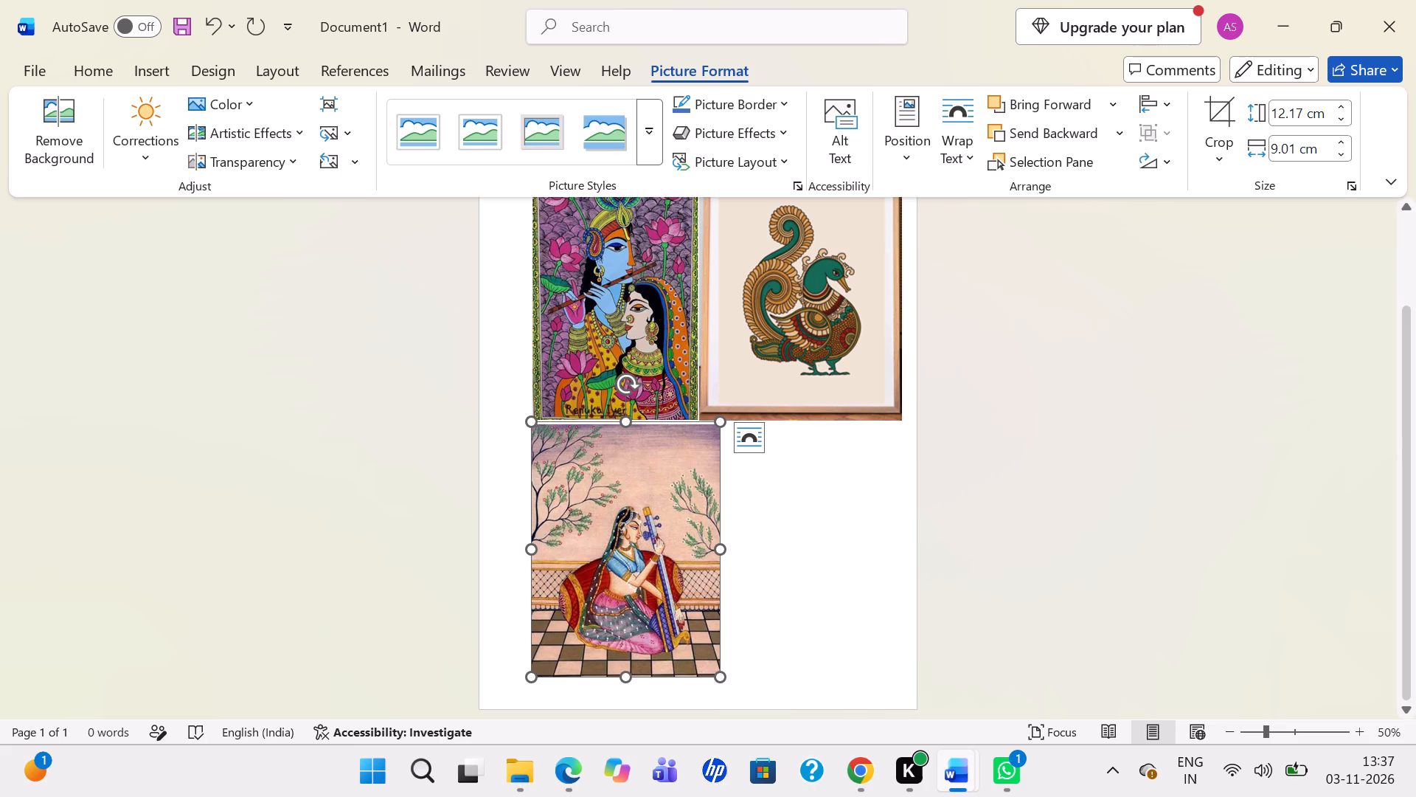
scroll(685, 562, "down", 1)
scroll(644, 576, "up", 2)
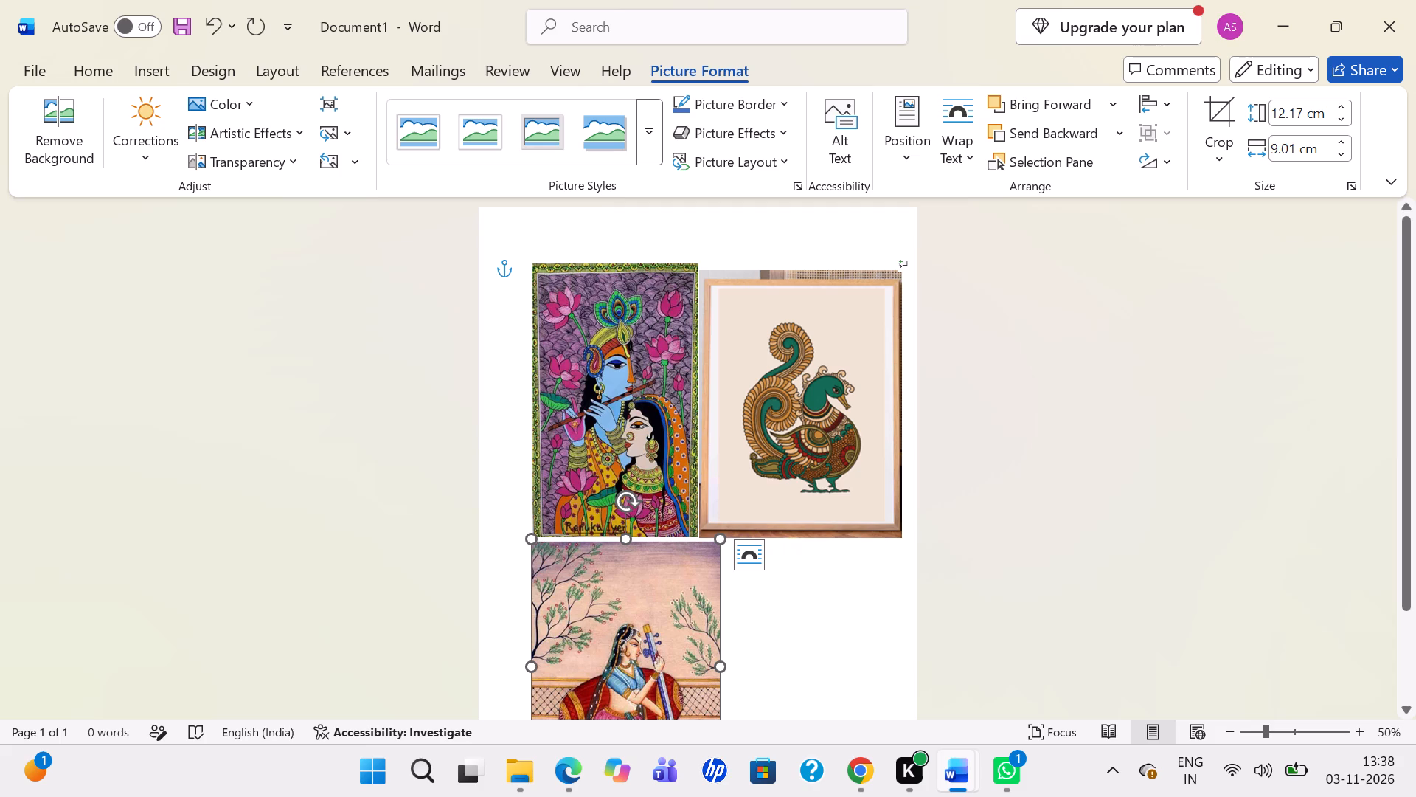
left_click_drag(535, 305, 541, 317)
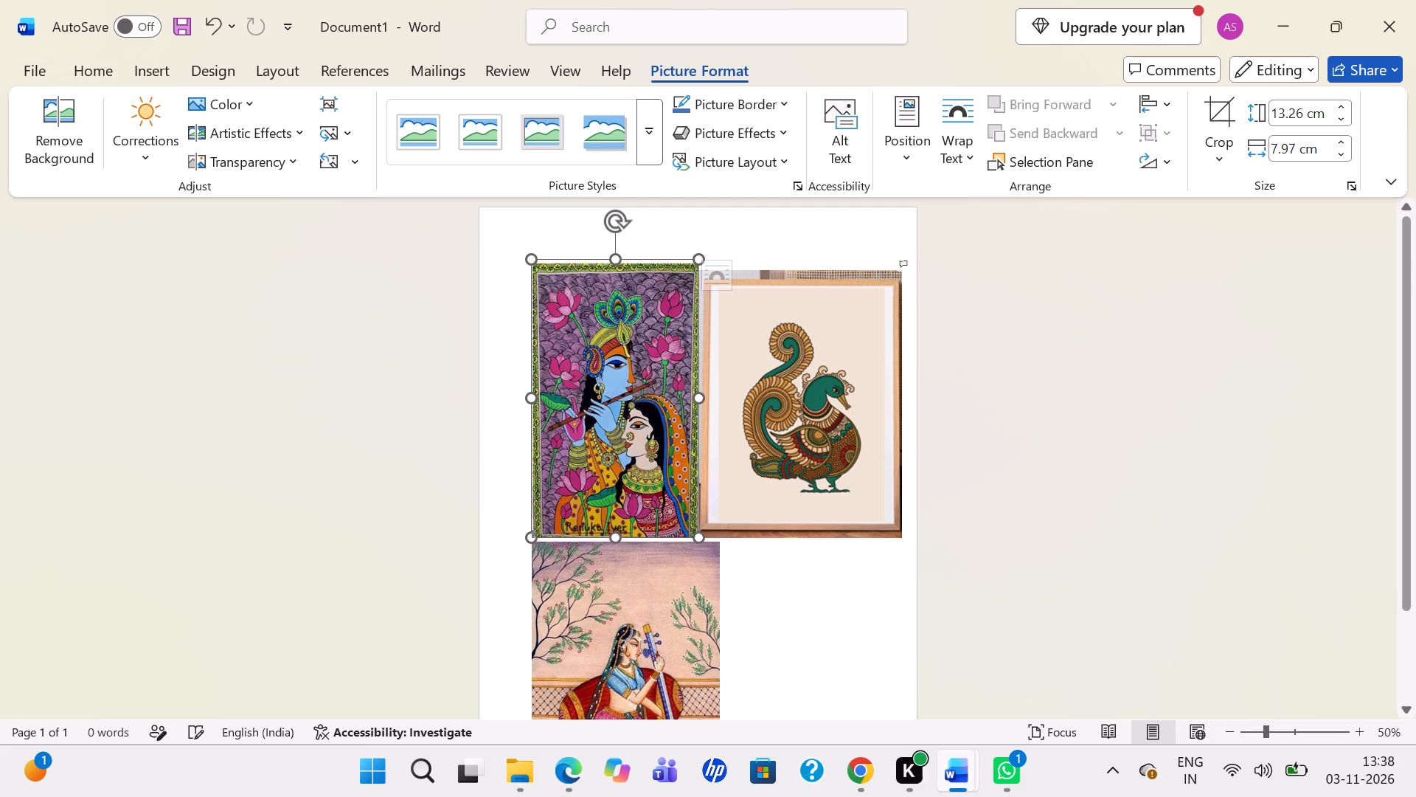
left_click(529, 396)
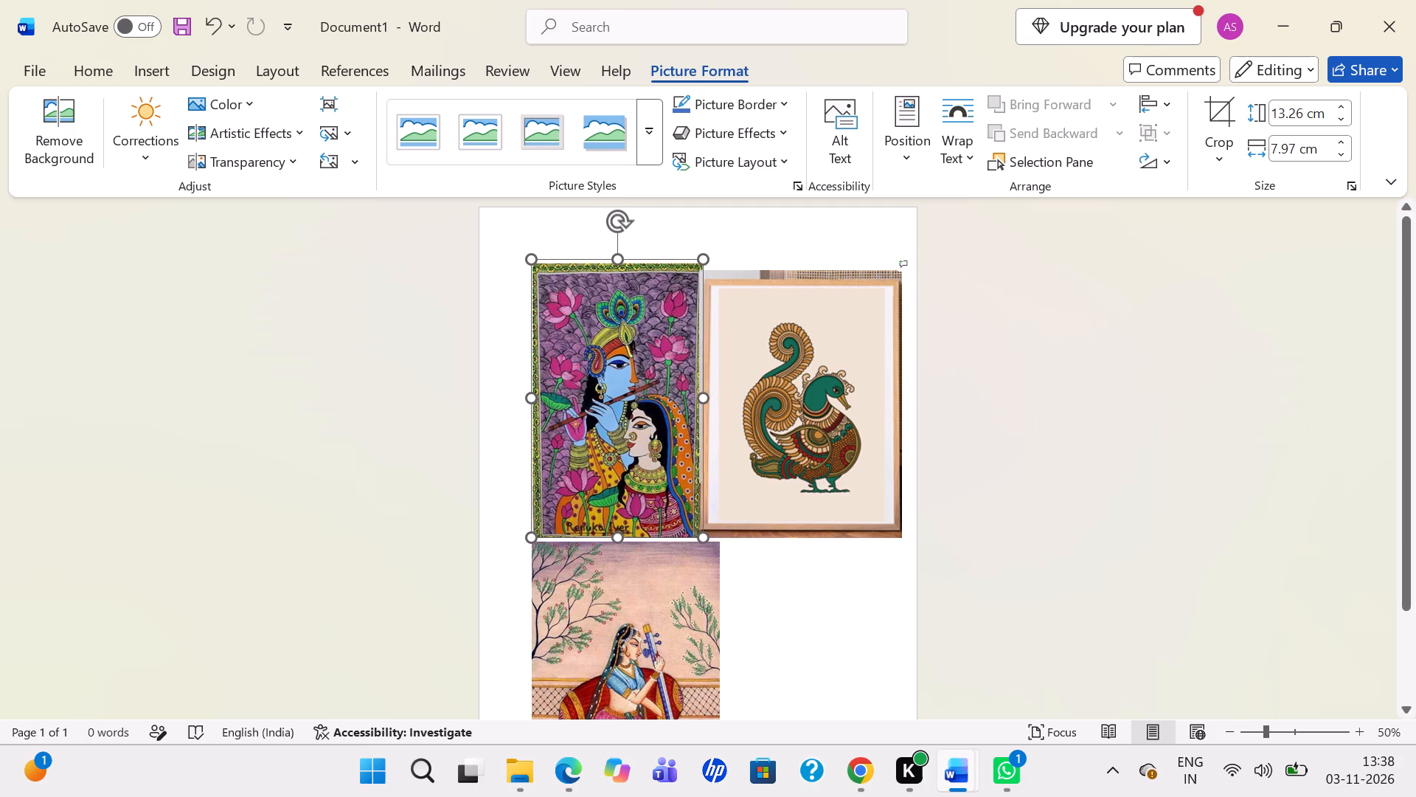
right_click(594, 376)
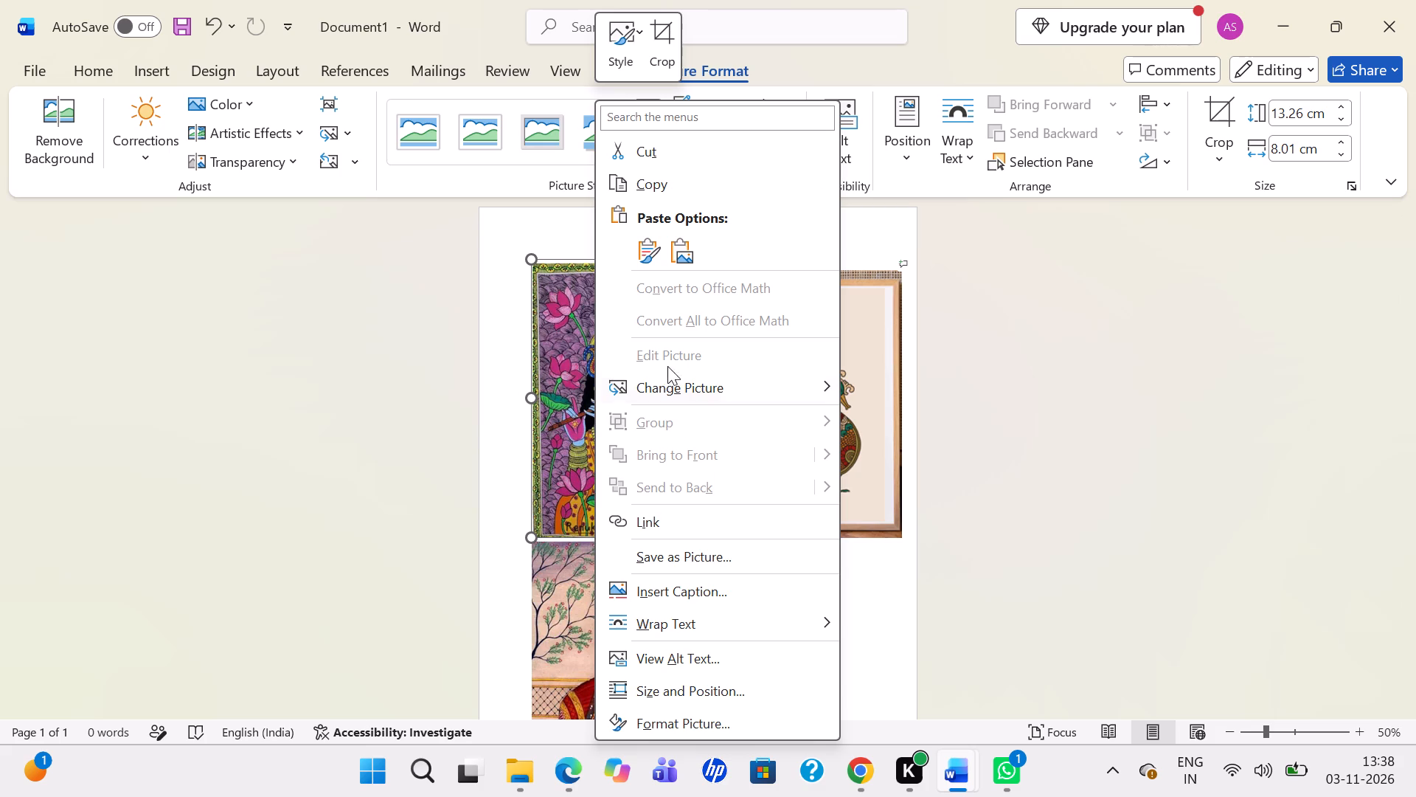
left_click(654, 618)
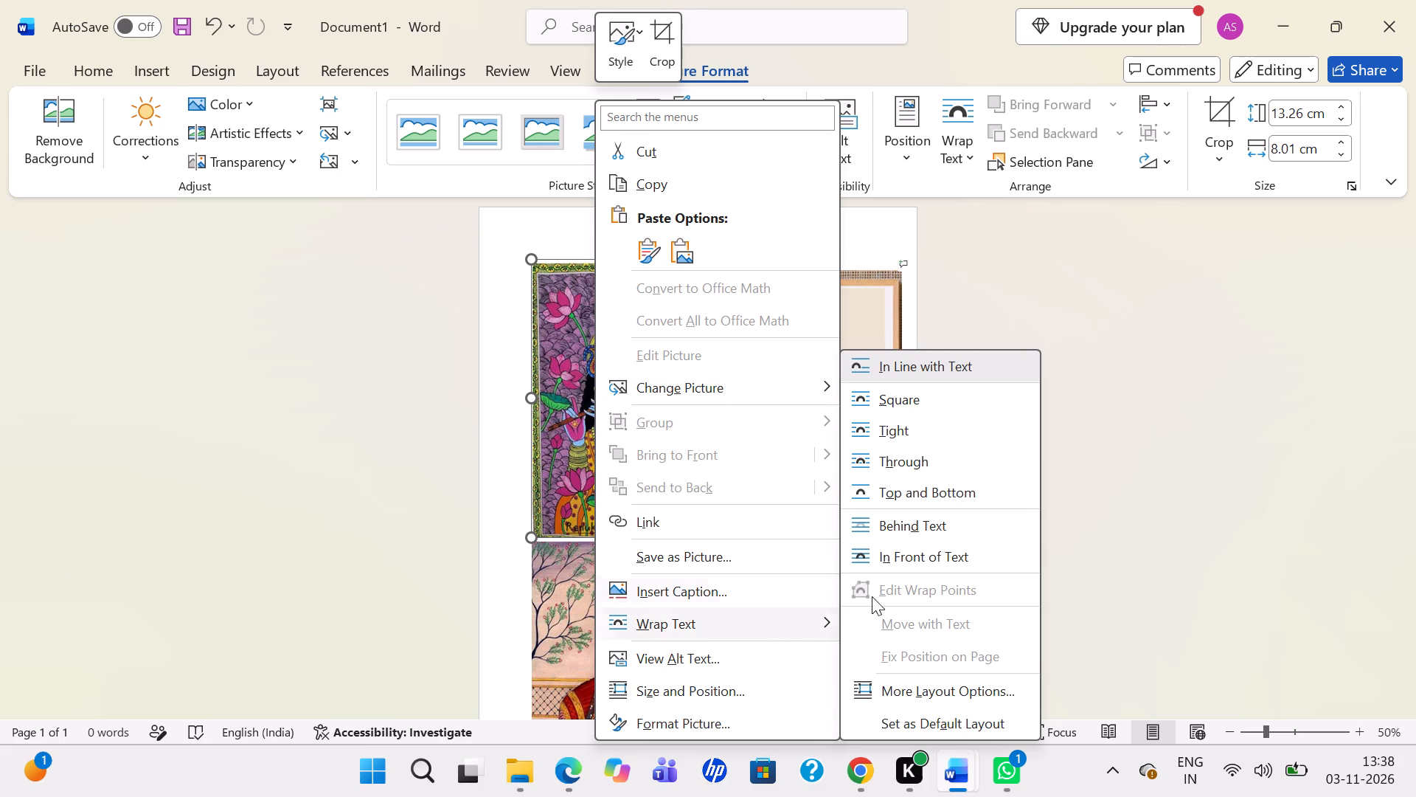
left_click(926, 557)
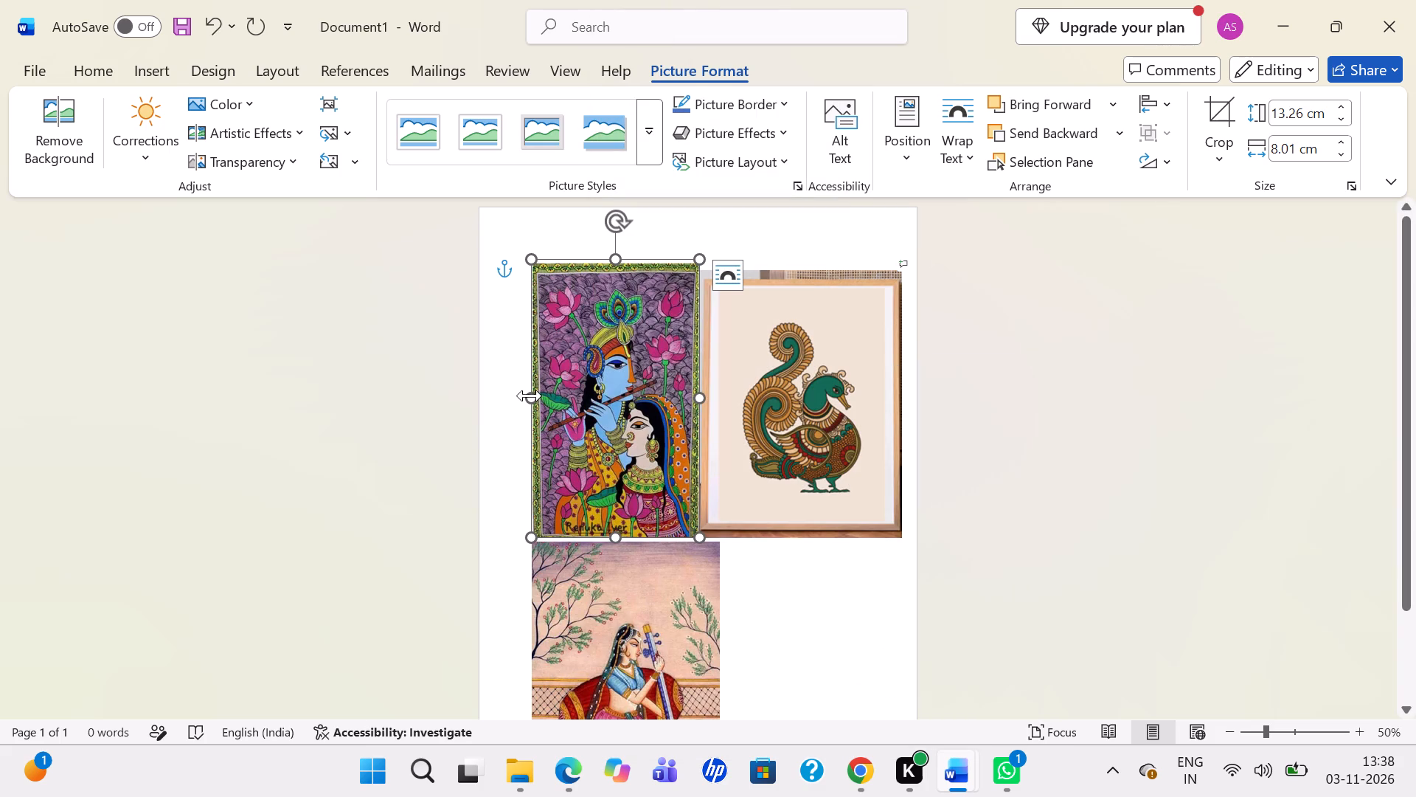
left_click_drag(529, 396, 492, 398)
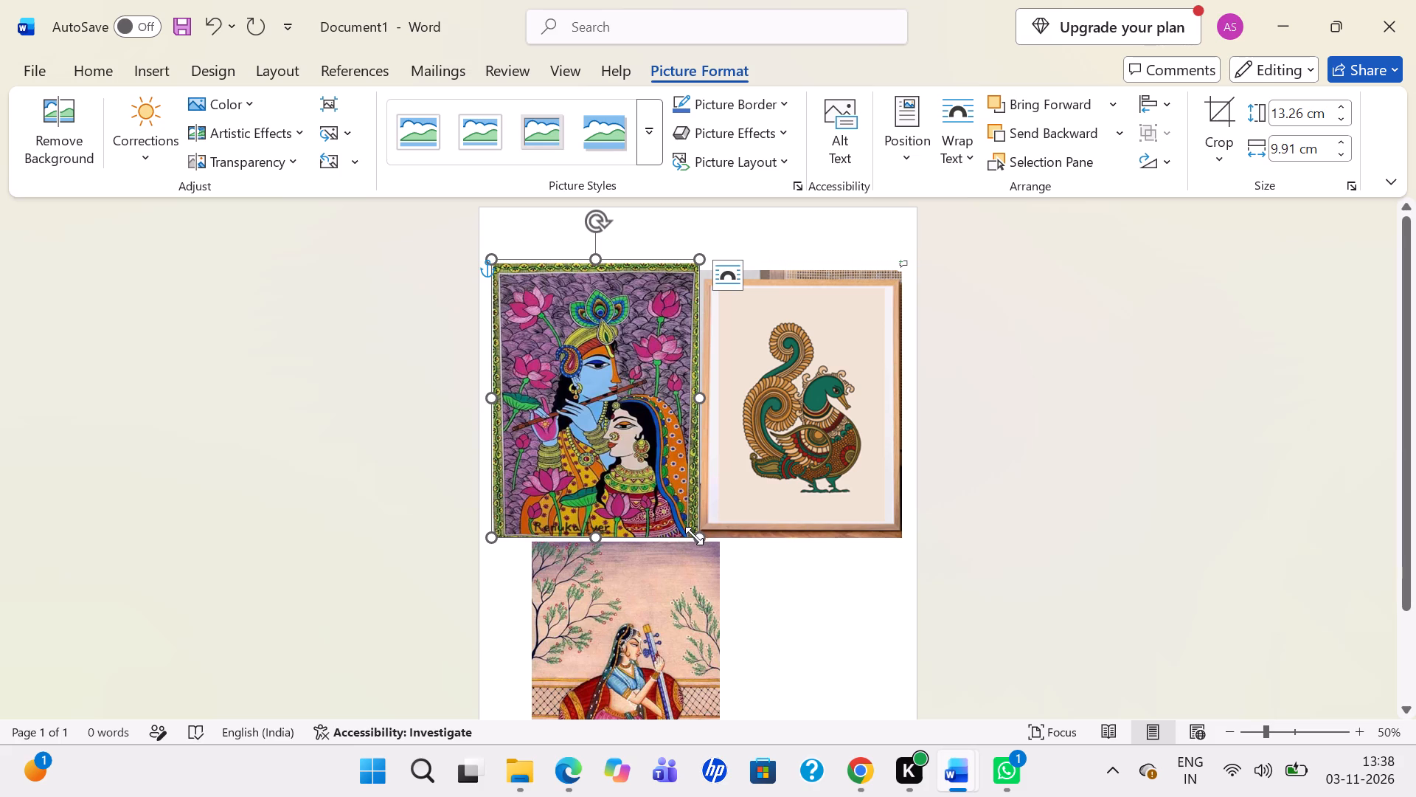
left_click(698, 398)
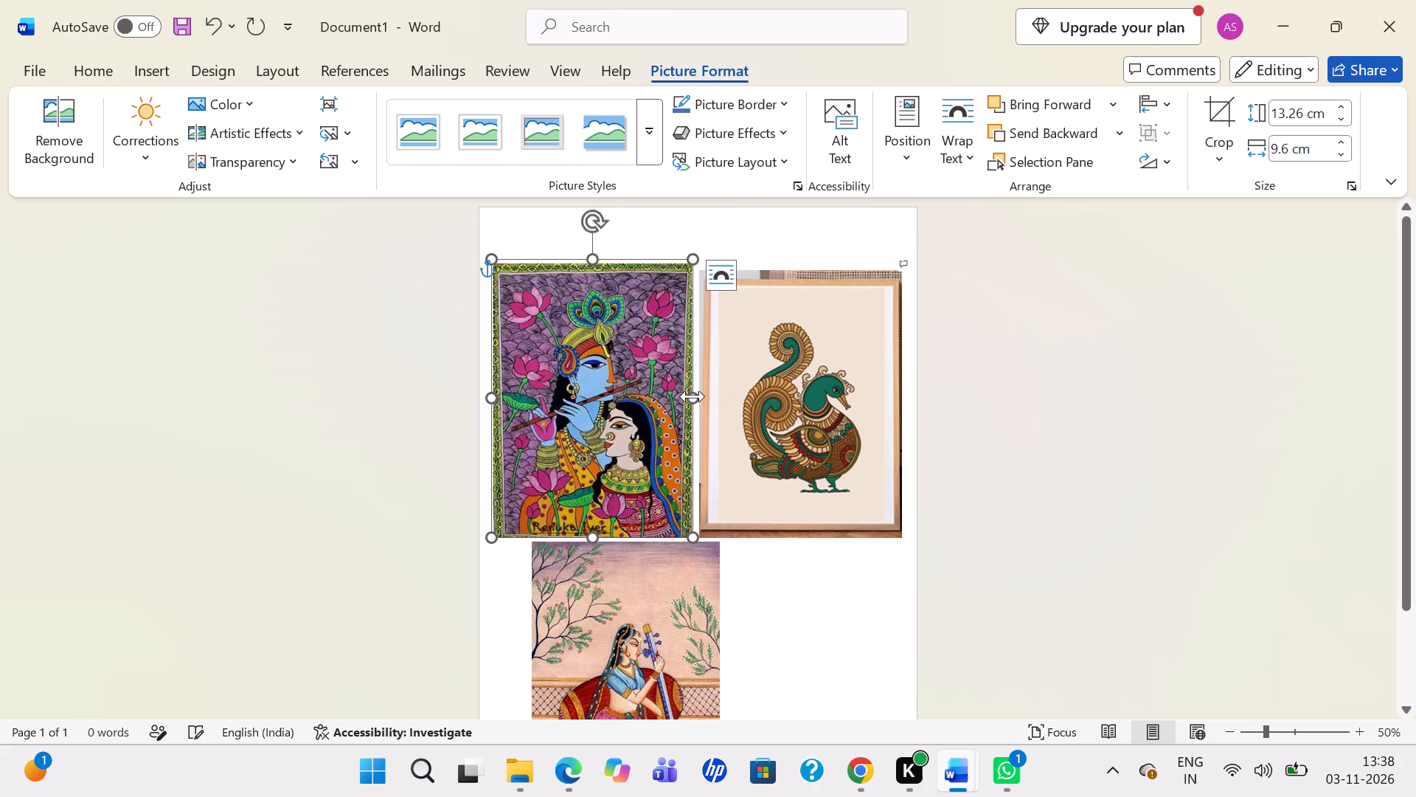
Shrink the framed bird picture slightly to about 12.61 cm high and 9.56 cm wide, leaving a gap beside the Radha-Krishna painting.
left_click(707, 368)
left_click(700, 534)
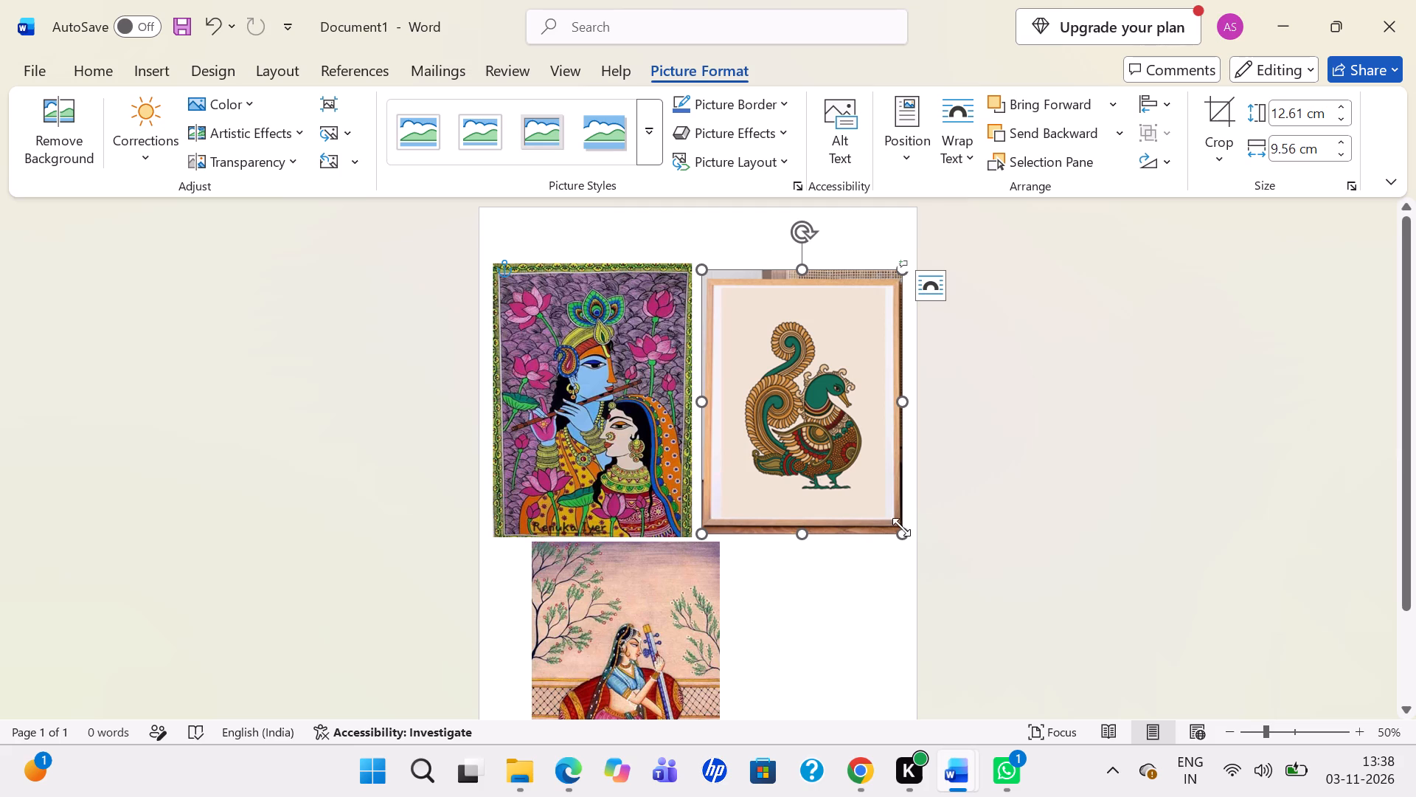
Resize the seated musician picture to about 11.64 cm high and 10.62 cm wide, aligning its outer edge with the Radha-Krishna painting above.
left_click(619, 629)
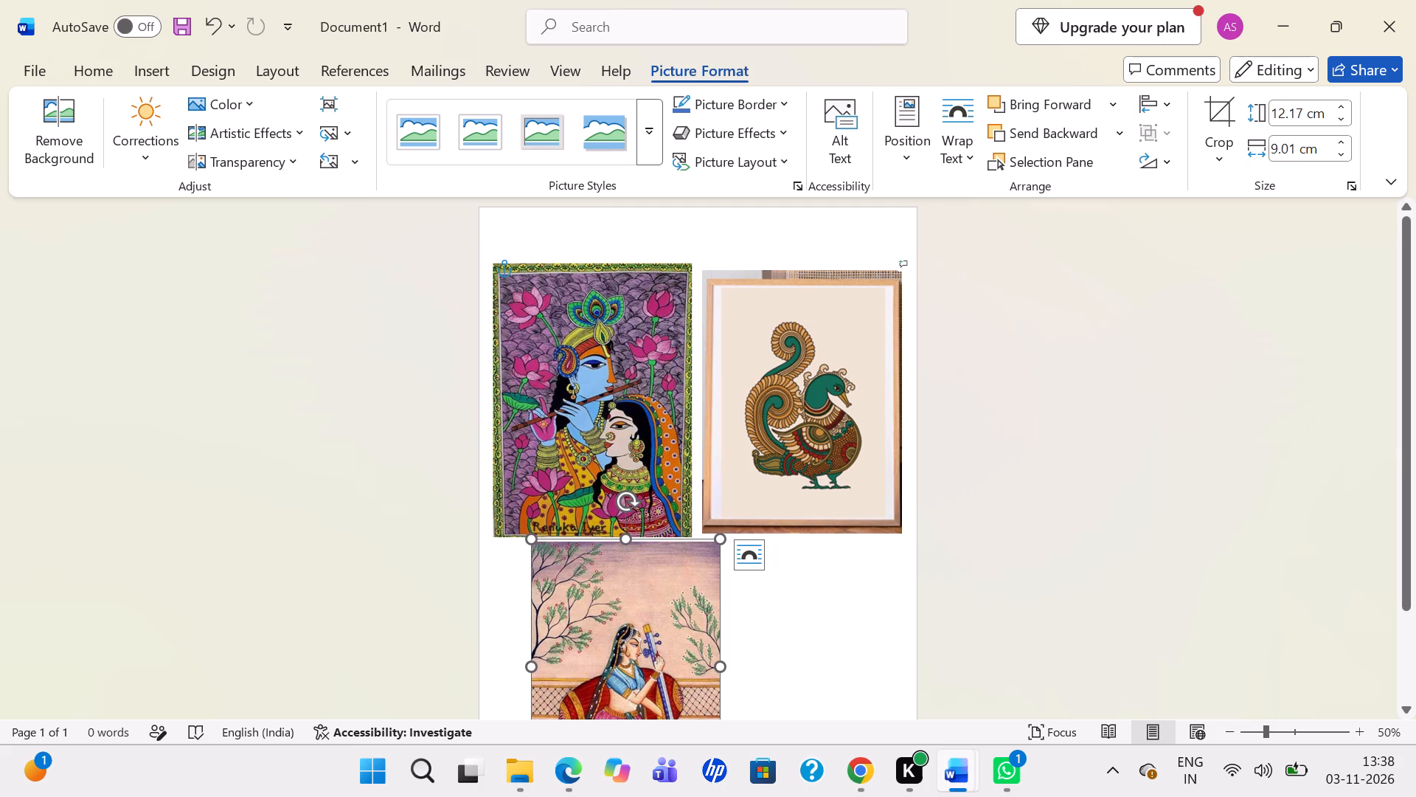
left_click_drag(532, 662, 507, 668)
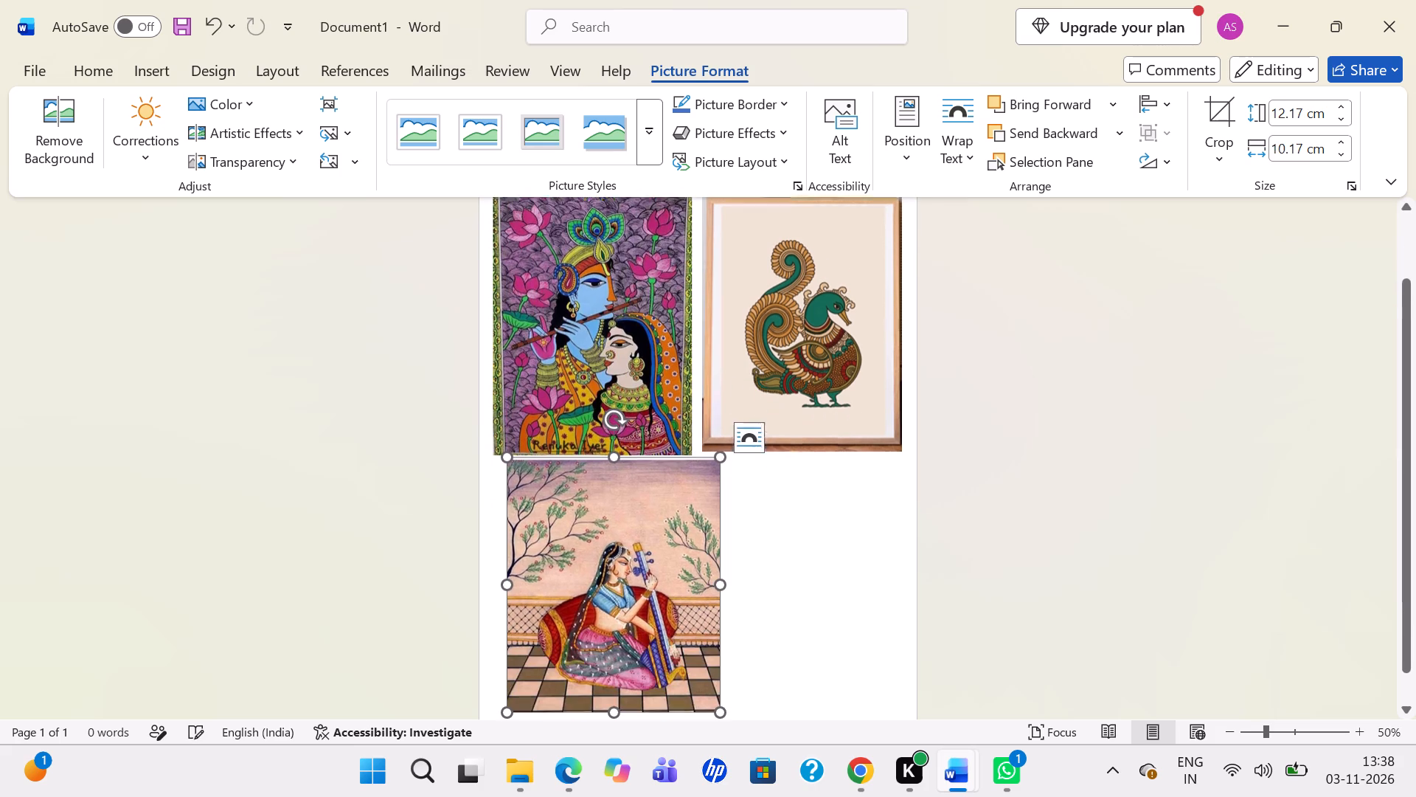
left_click_drag(615, 422, 585, 429)
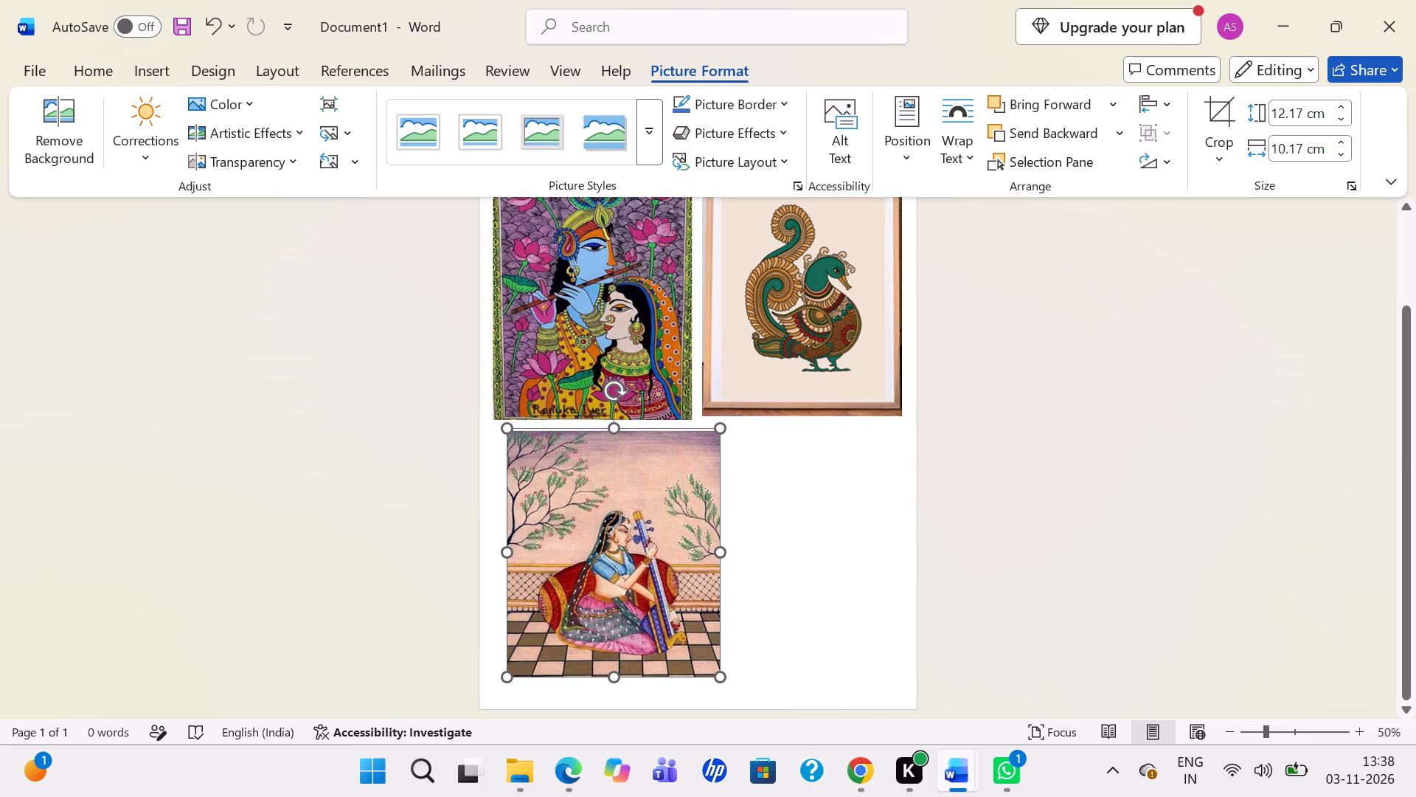
left_click_drag(508, 553, 496, 554)
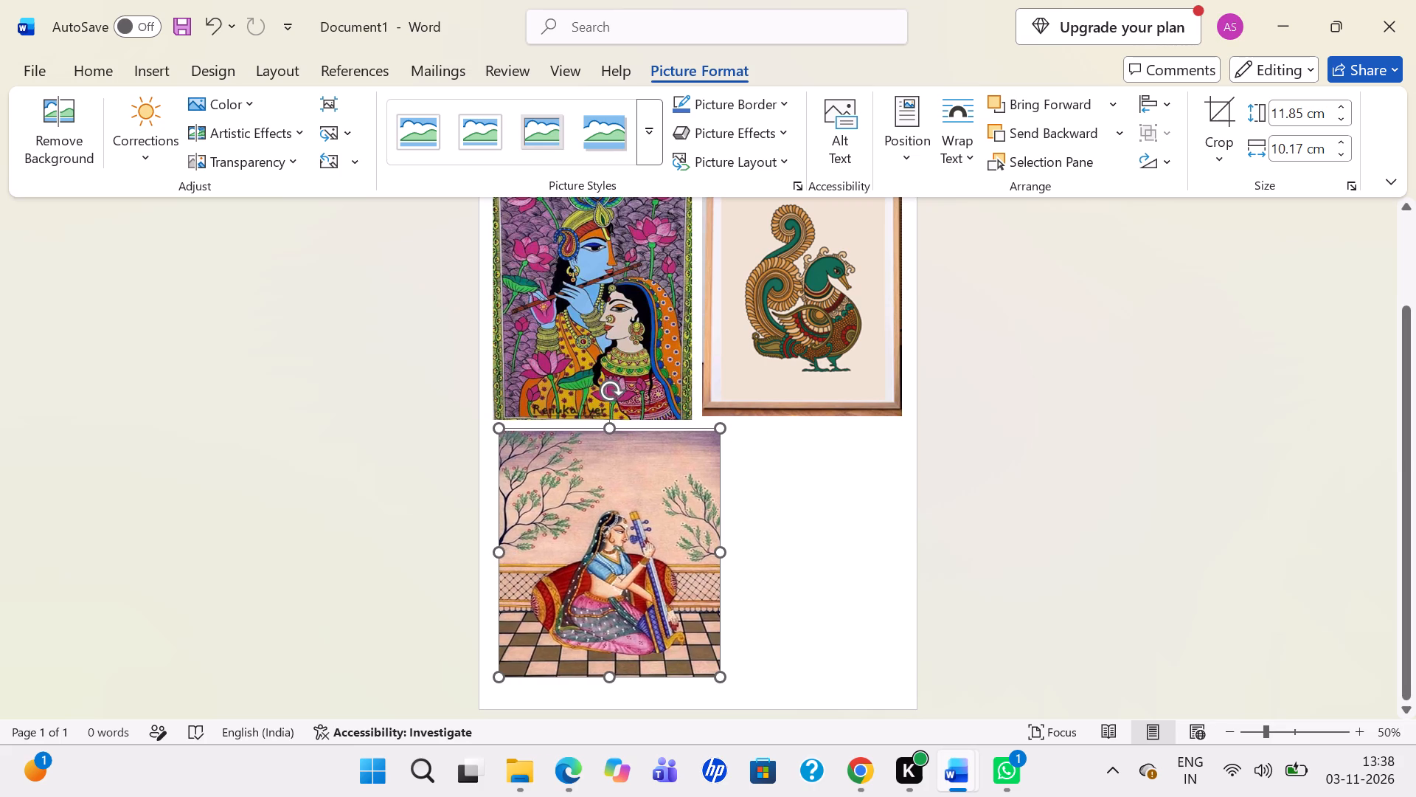
left_click_drag(496, 554, 494, 554)
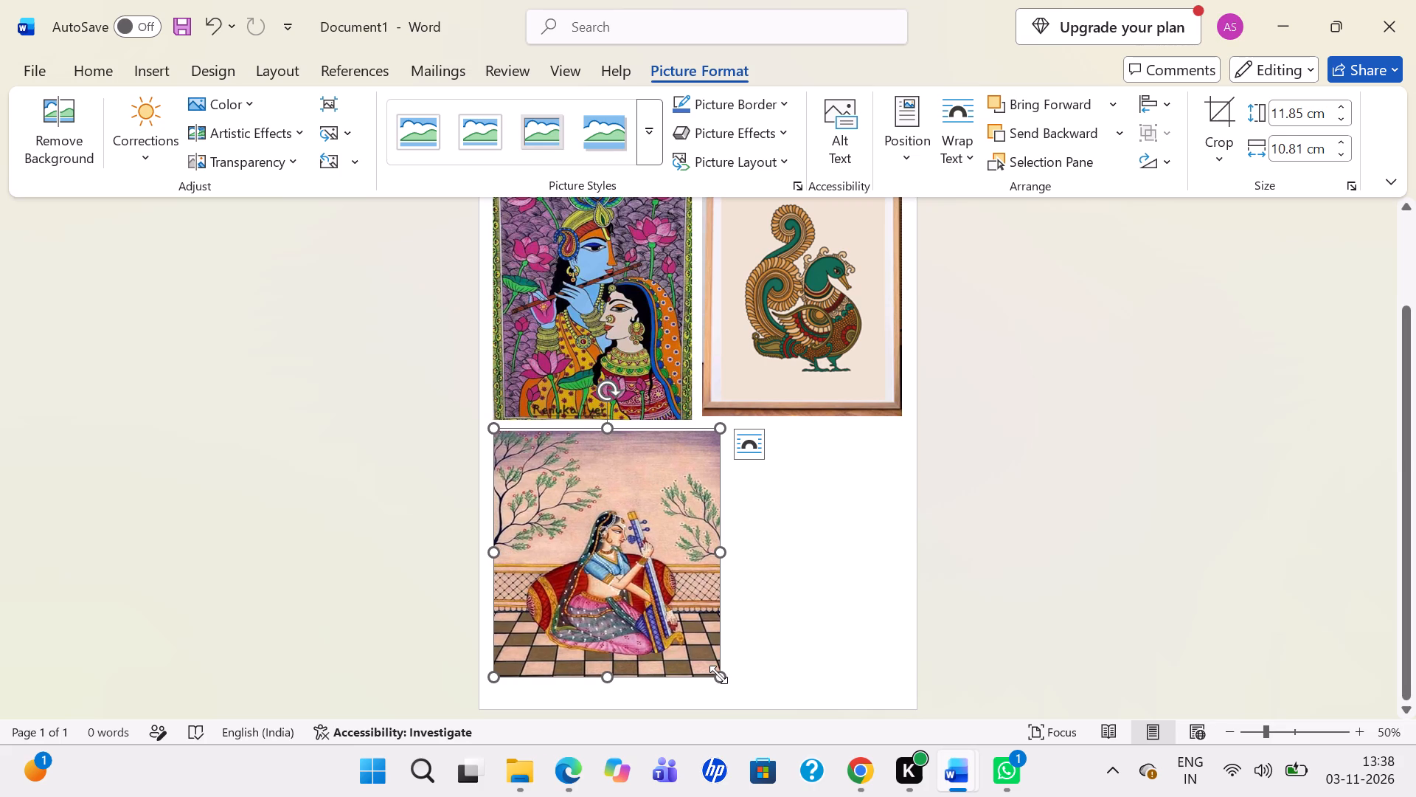
left_click_drag(718, 674, 659, 672)
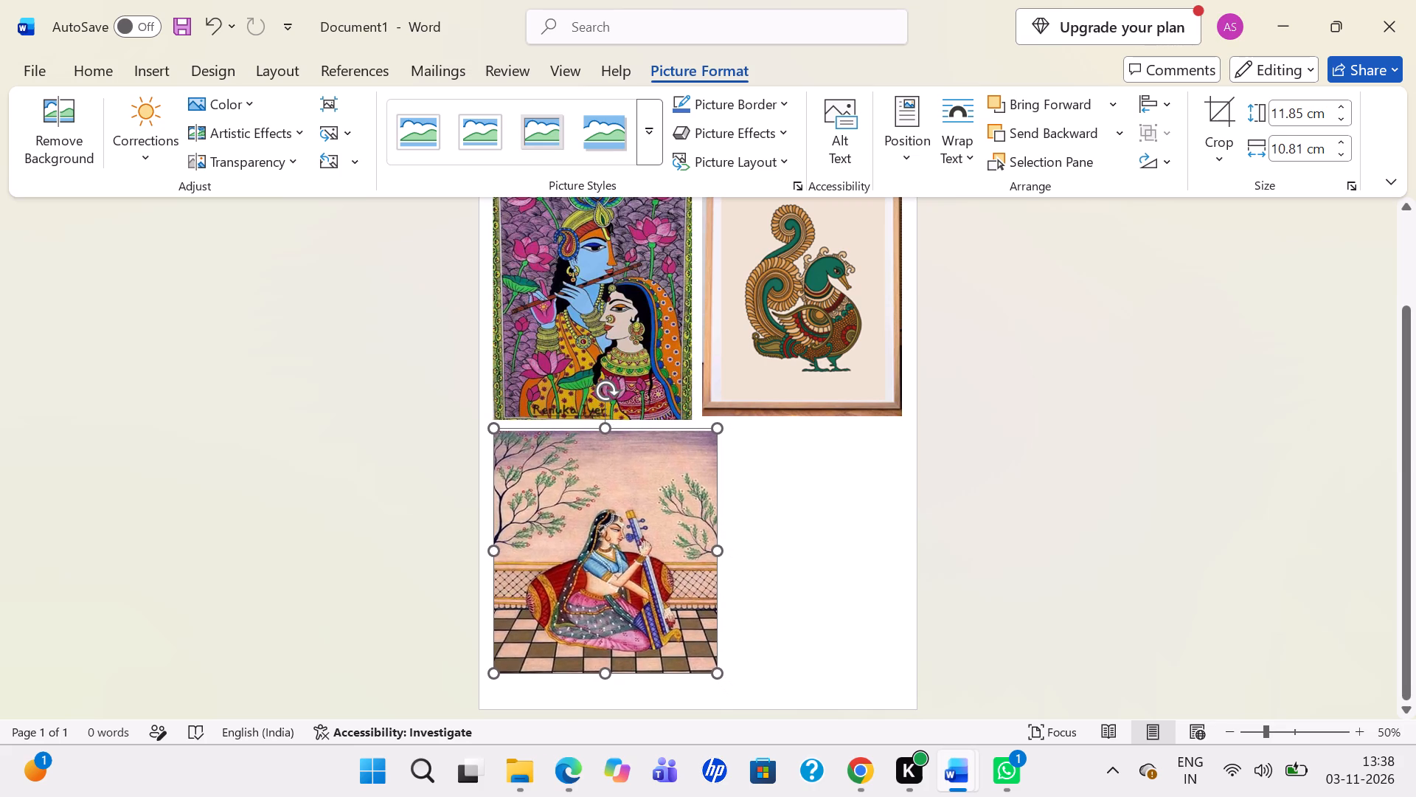
left_click_drag(659, 672, 658, 672)
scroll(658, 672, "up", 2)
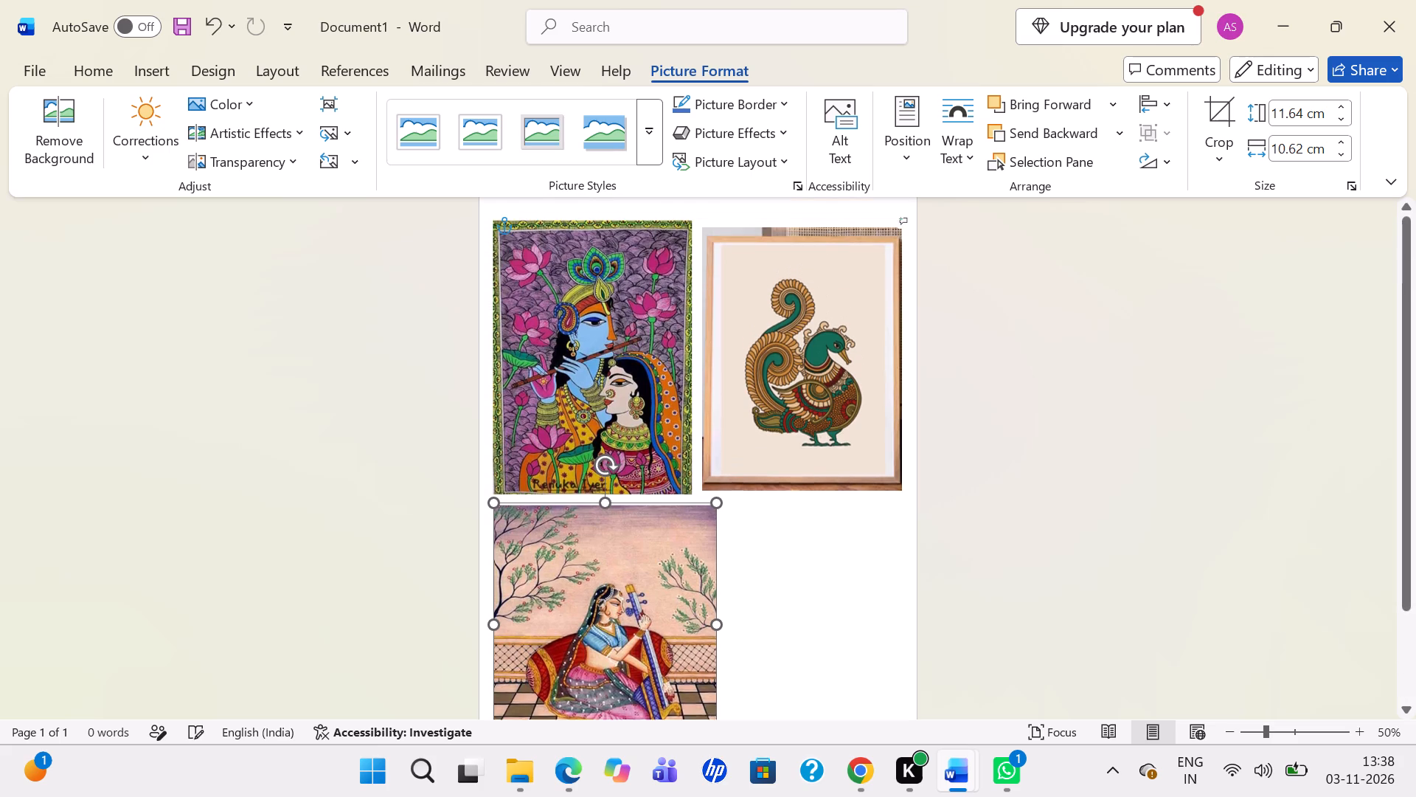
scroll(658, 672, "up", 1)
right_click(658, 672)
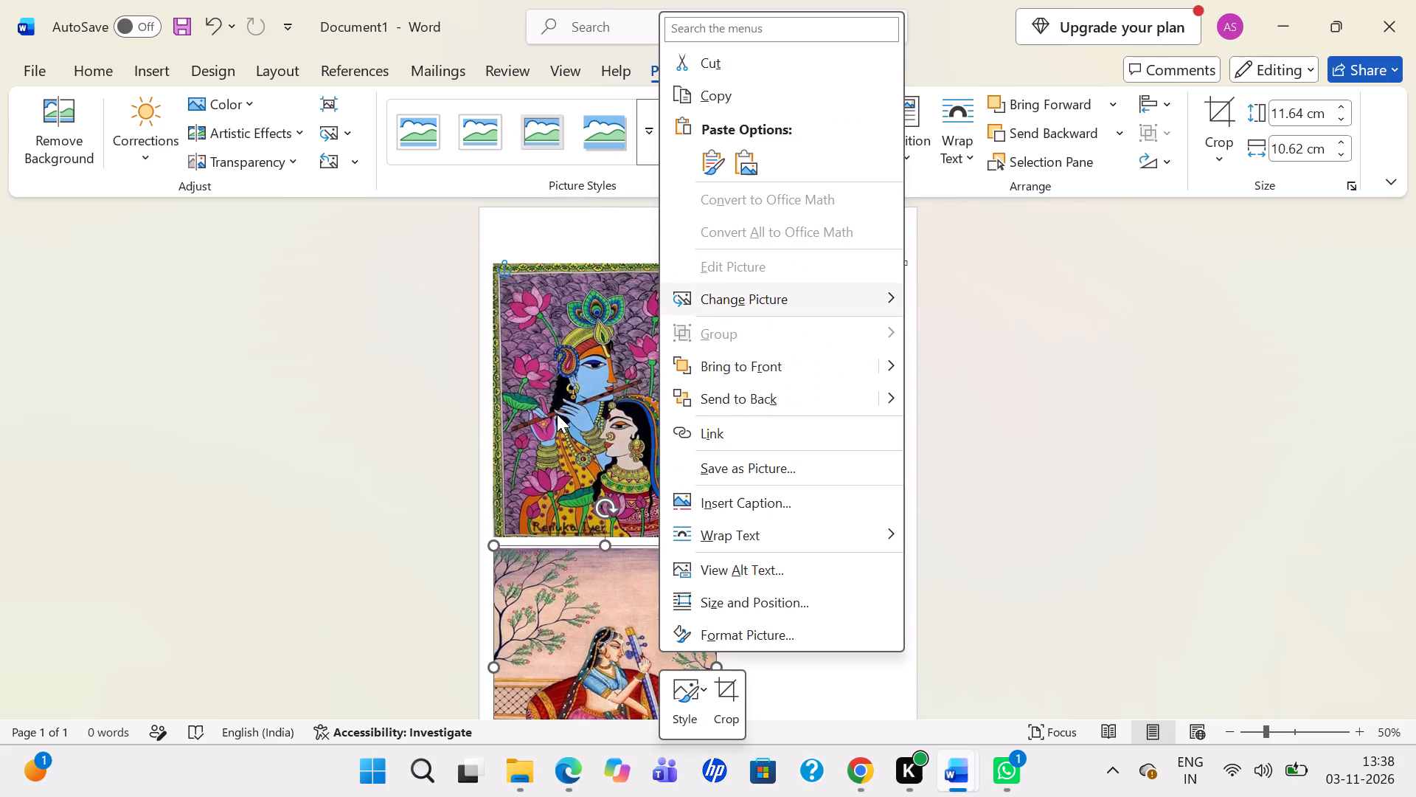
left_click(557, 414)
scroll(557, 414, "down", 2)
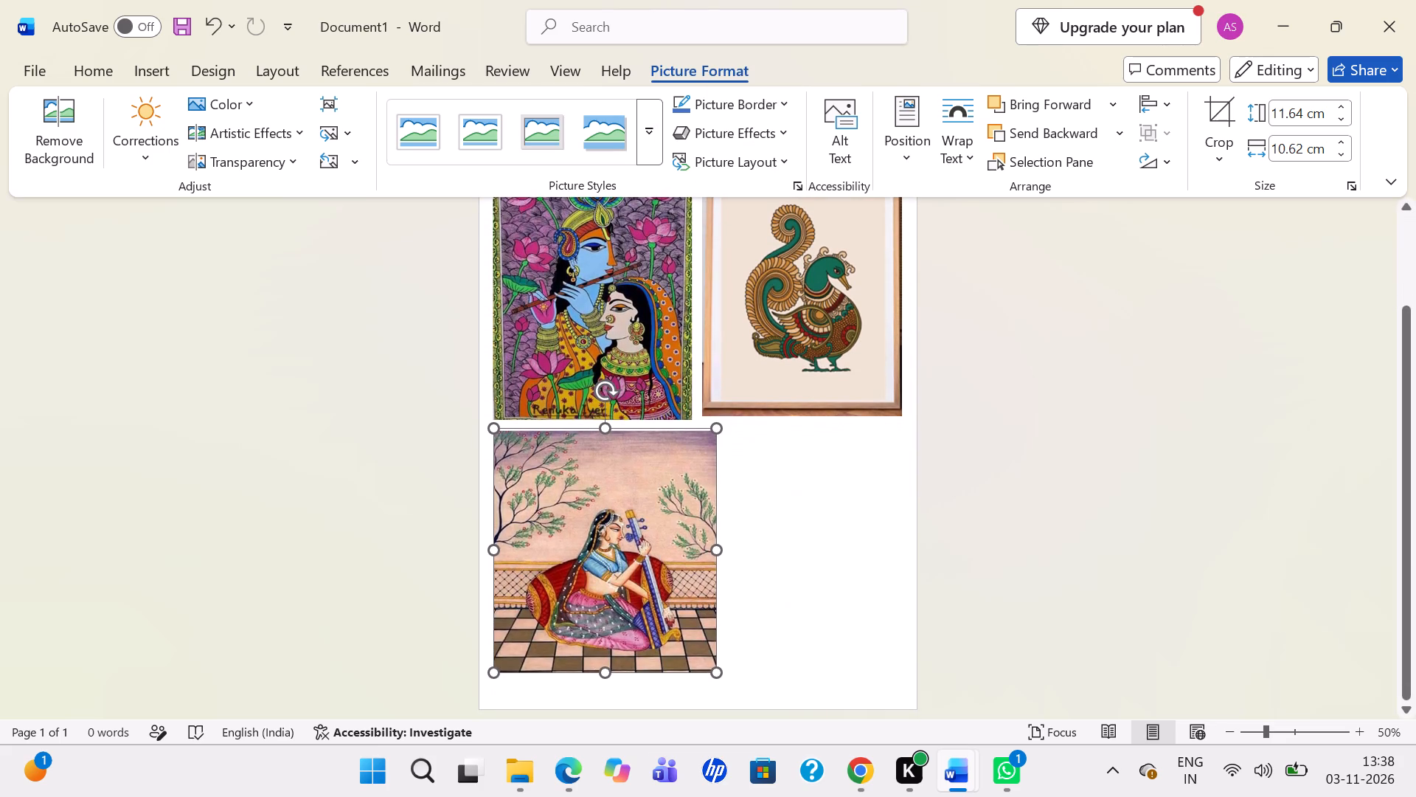
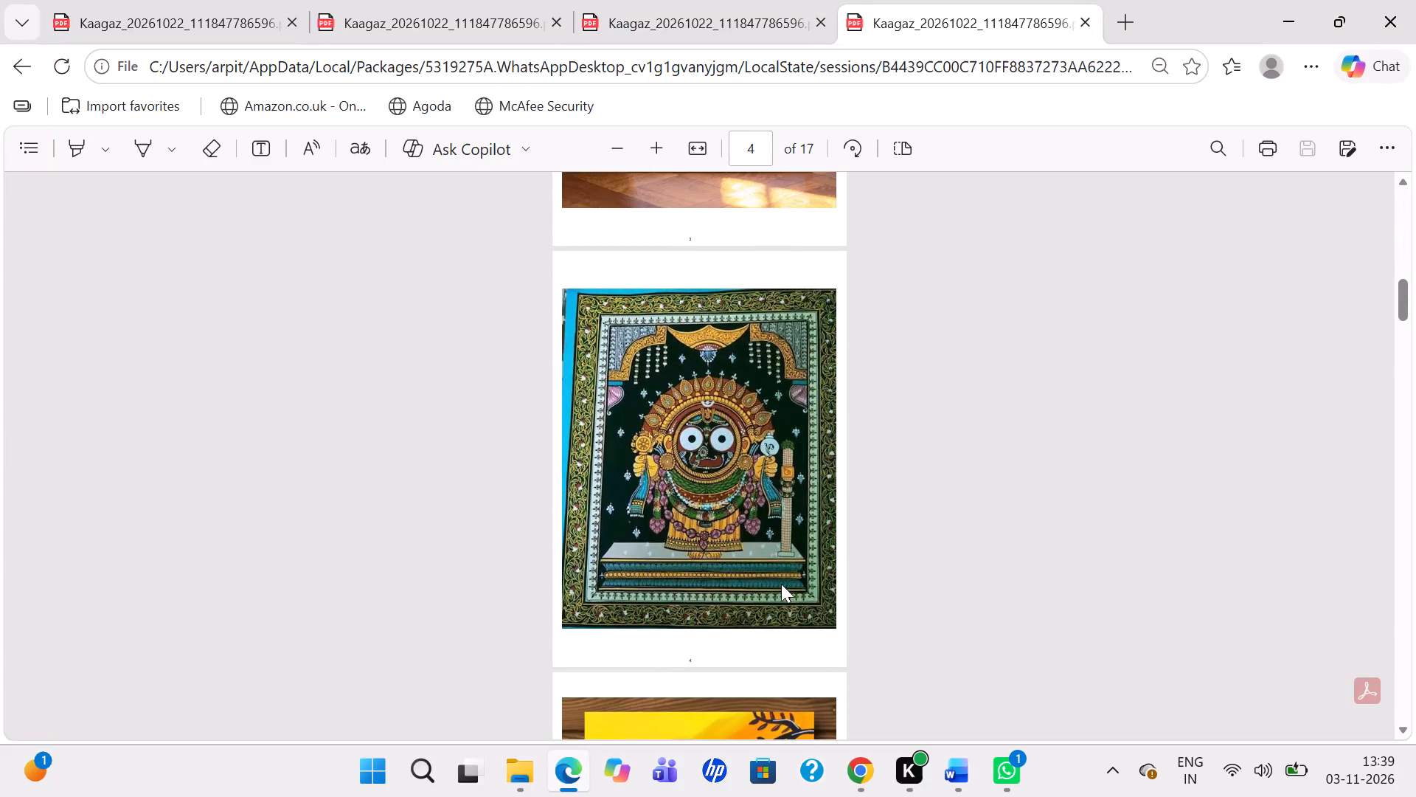
Capture a cropped screenshot of the green-bordered Jagannath deity painting on page 4 of the PDF.
key("Print")
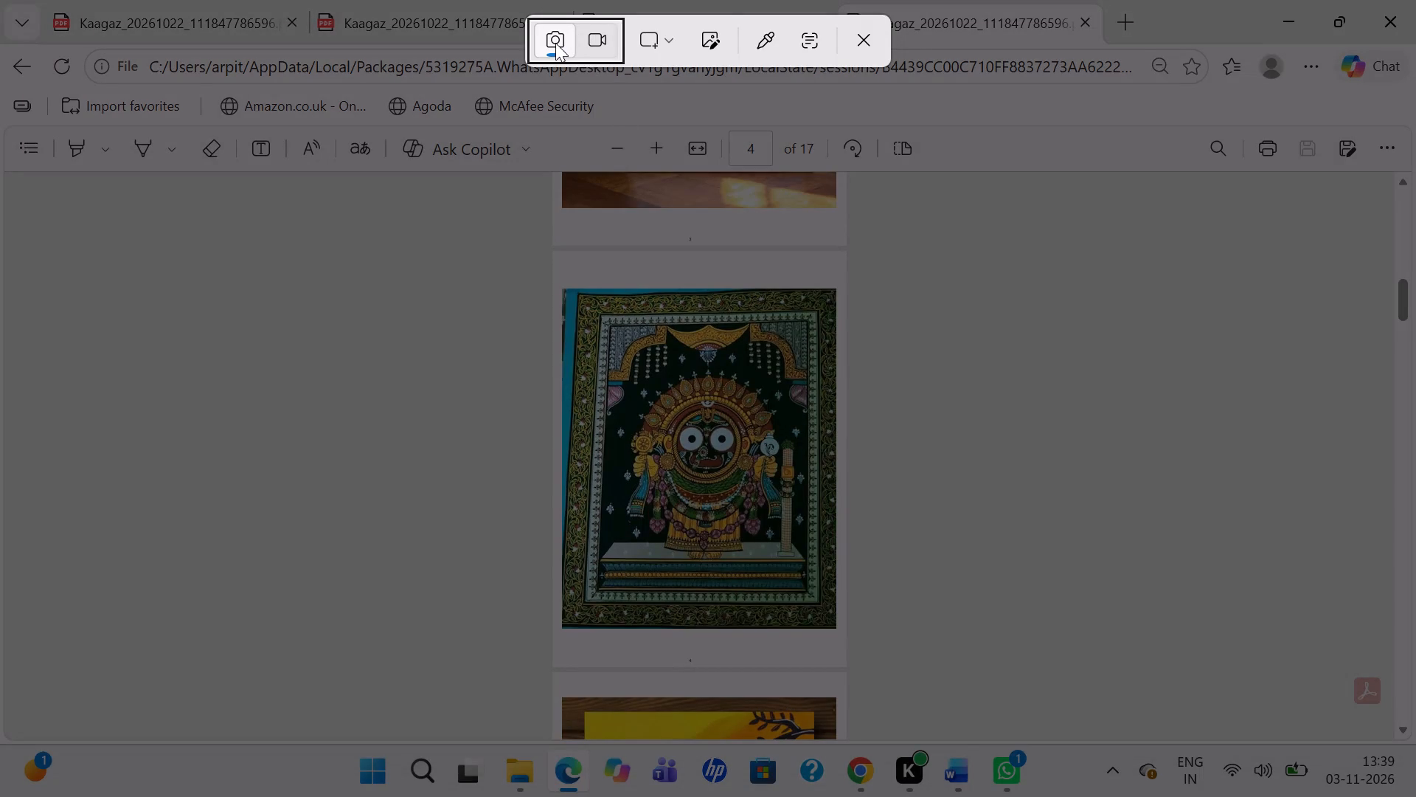
left_click(553, 44)
left_click(553, 32)
left_click_drag(563, 283, 615, 389)
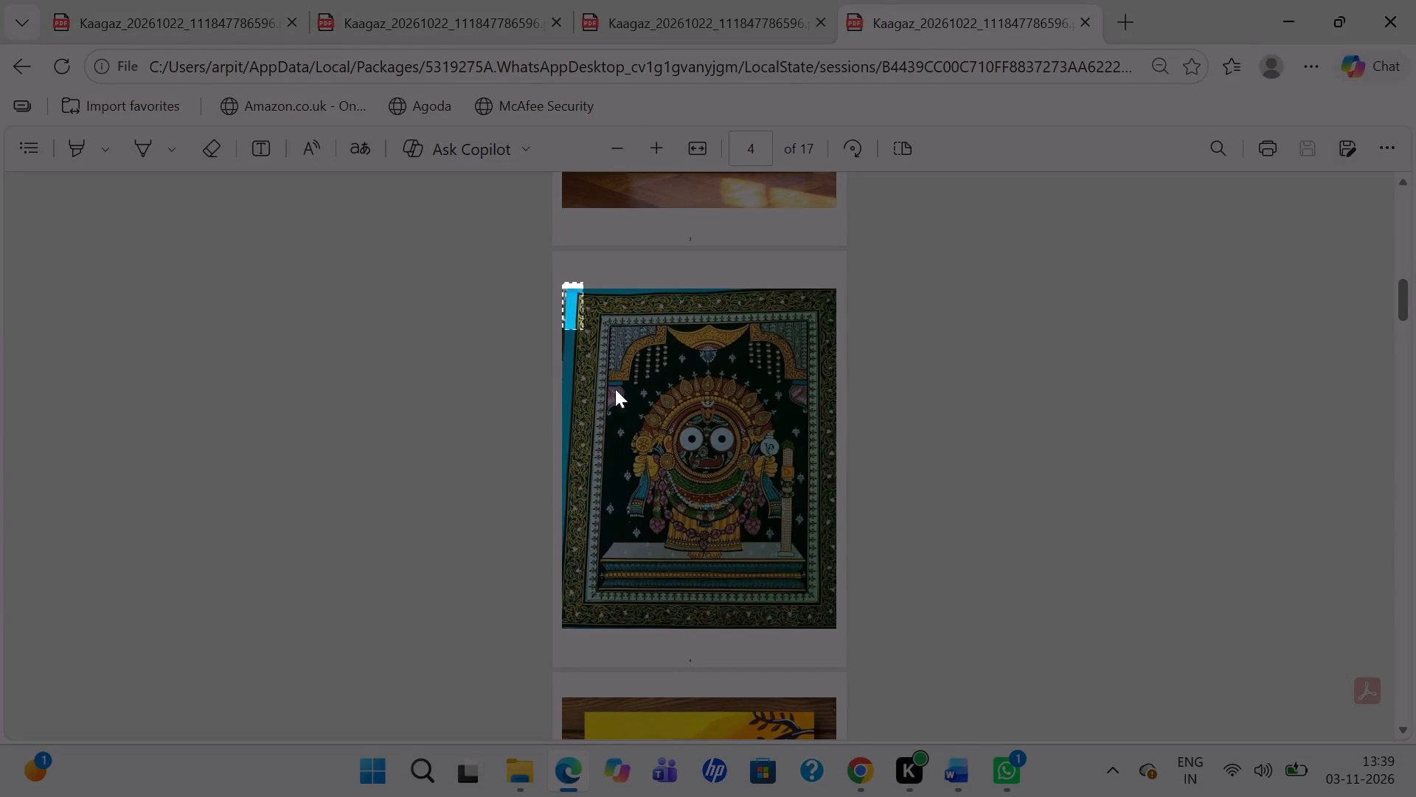
left_click_drag(615, 389, 834, 635)
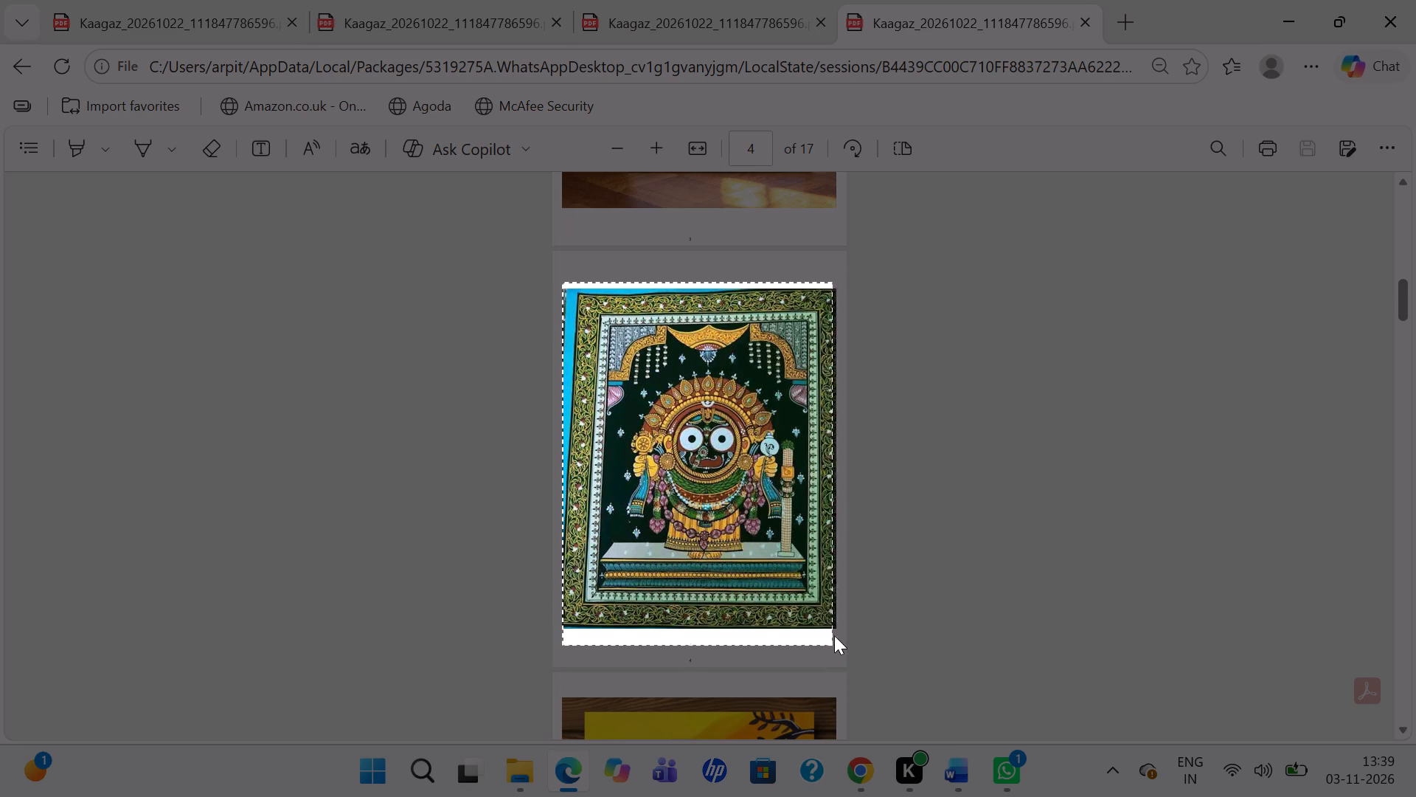
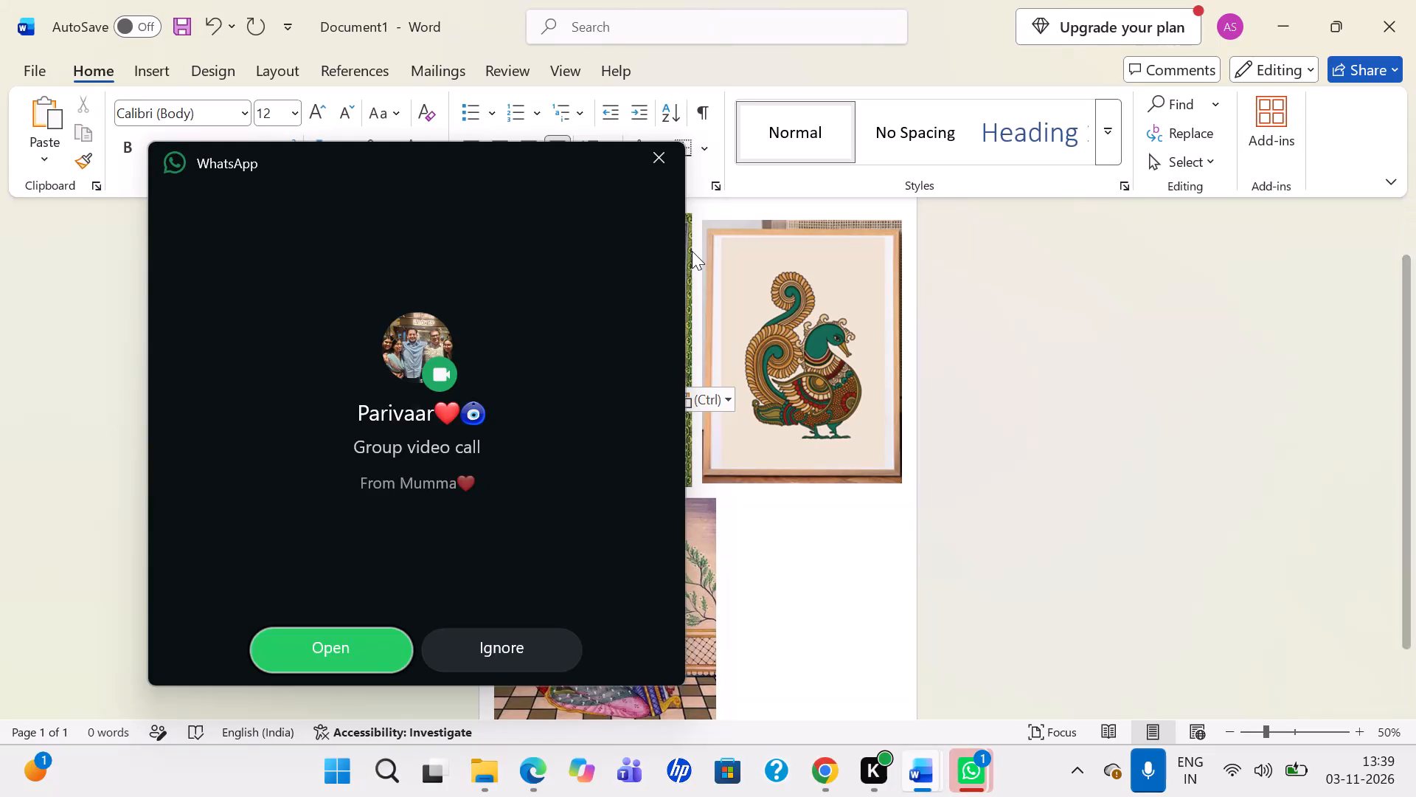
Dismiss the incoming group video call notification covering the document.
left_click(657, 149)
Paste the copied deity painting with the dark green background into the document.
left_click(813, 602)
scroll(813, 602, "down", 1)
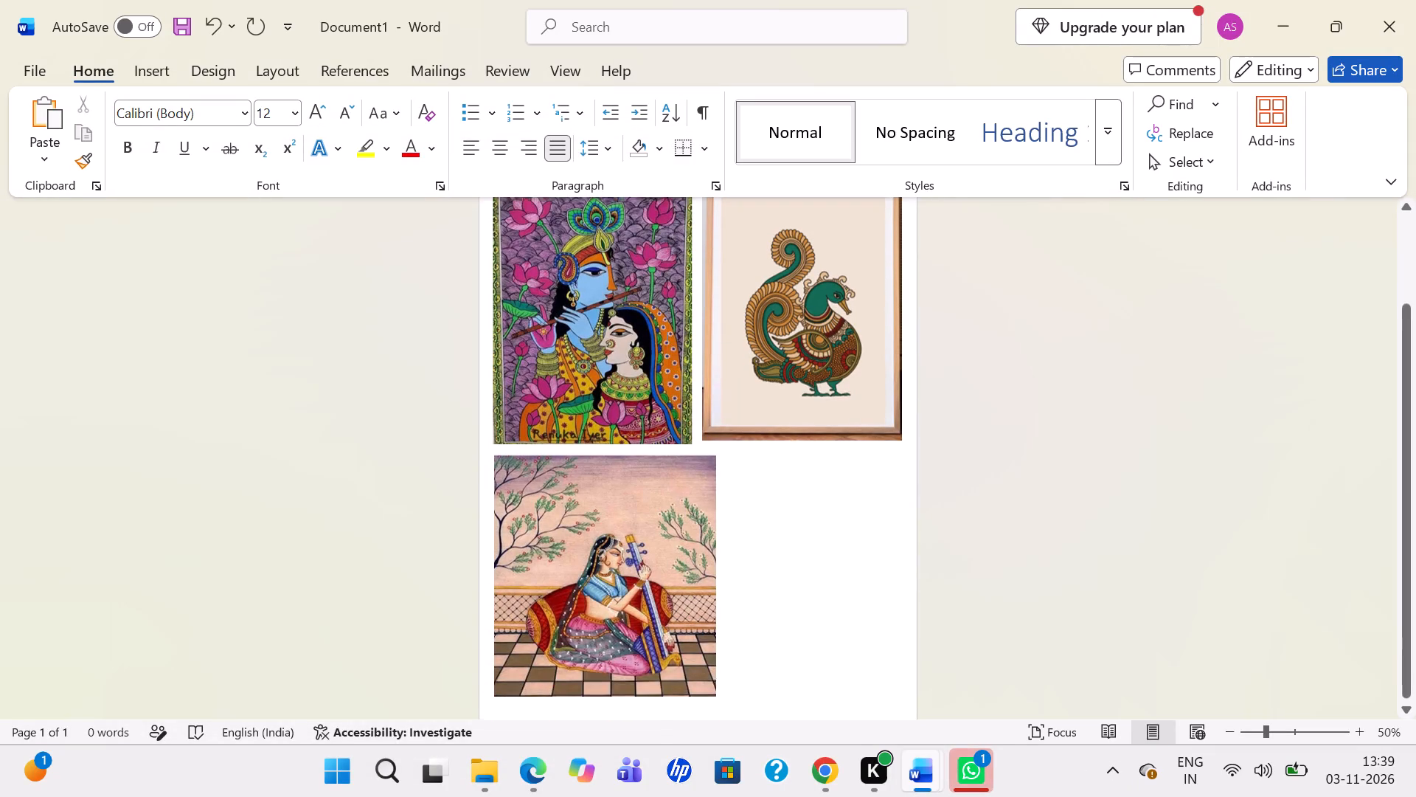
scroll(813, 602, "down", 1)
key("ctrl+v")
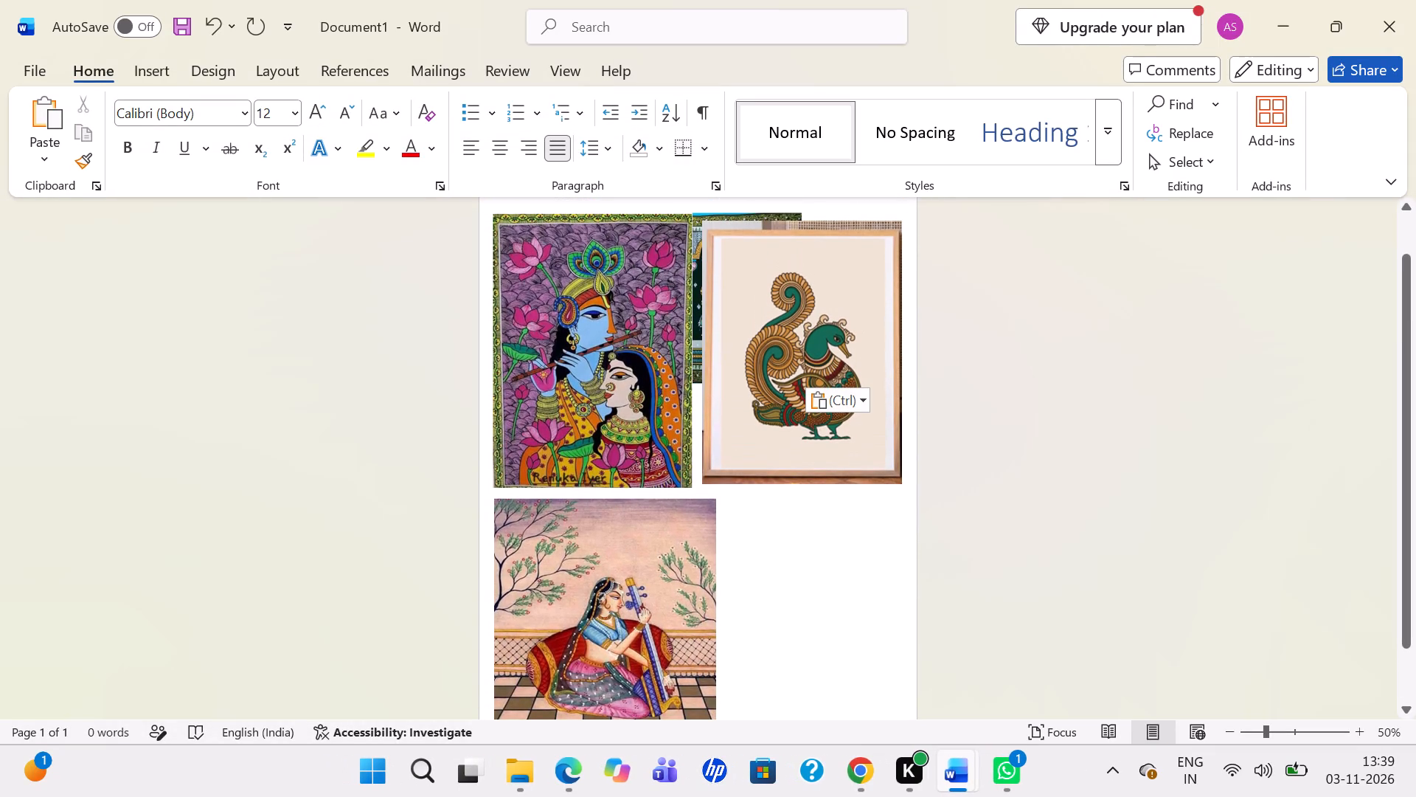
Cut the framed bird picture from the page to uncover the newly pasted deity painting.
right_click(796, 421)
scroll(796, 421, "up", 1)
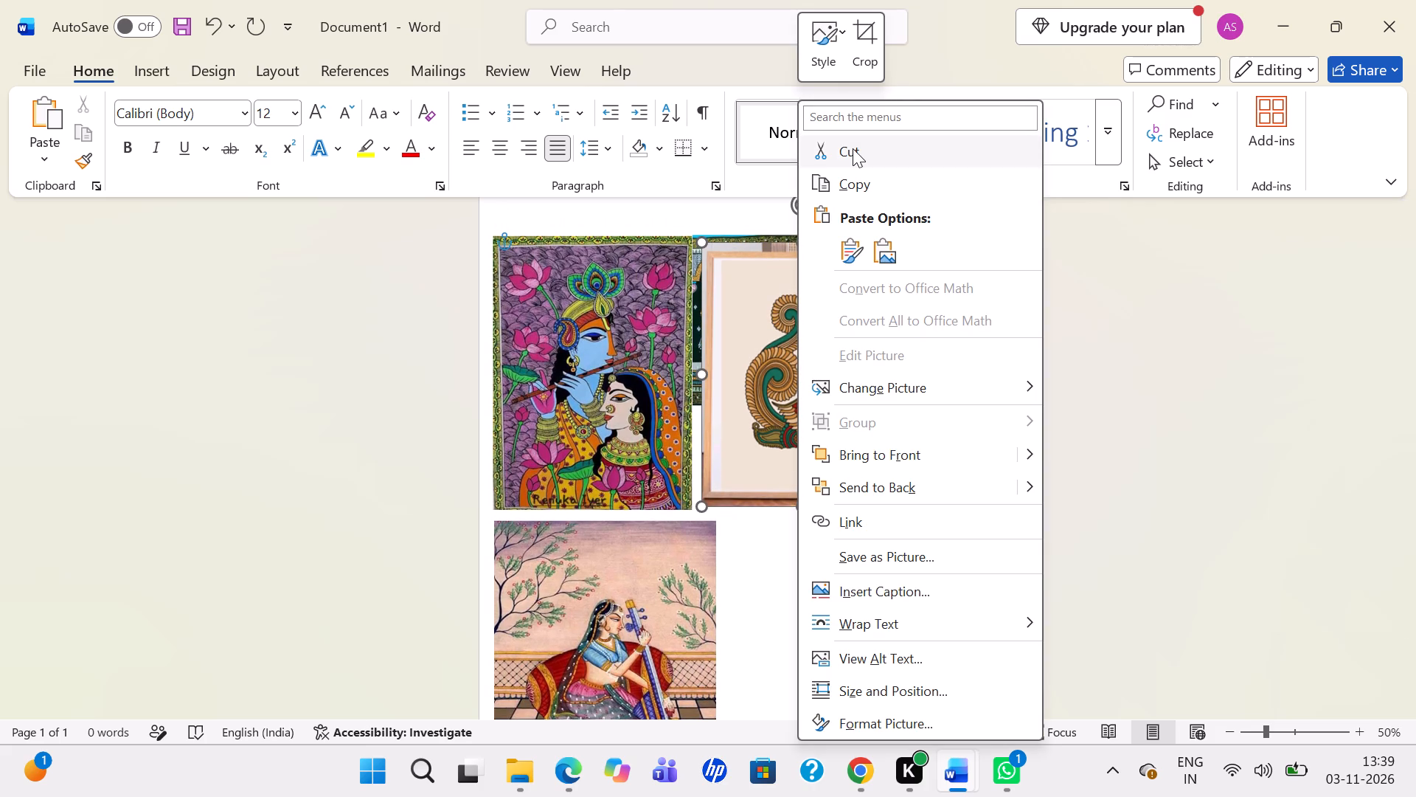
left_click(853, 148)
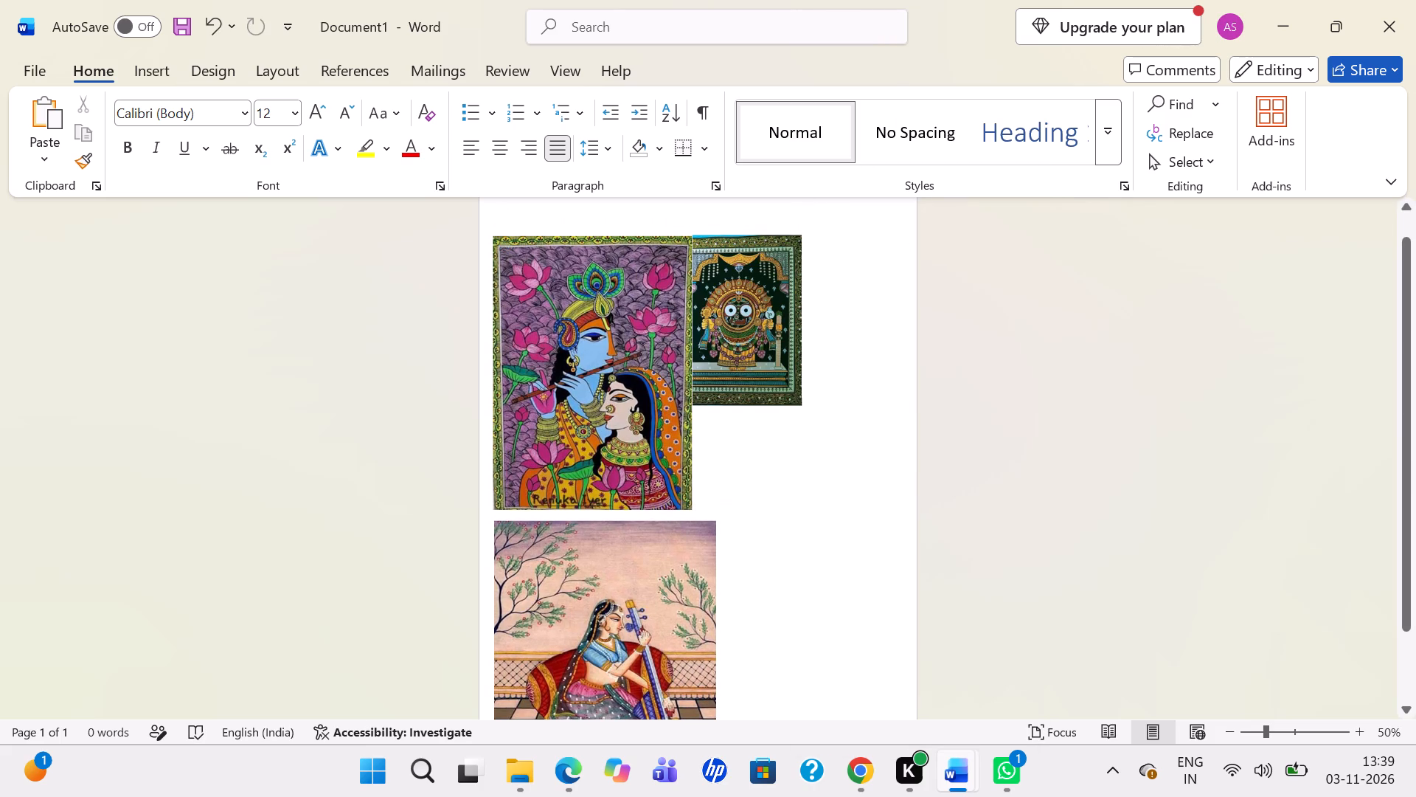
Select the deity painting beside the Radha-Krishna painting and open its picture options.
scroll(776, 363, "right", 1)
left_click(774, 360)
scroll(774, 360, "down", 1)
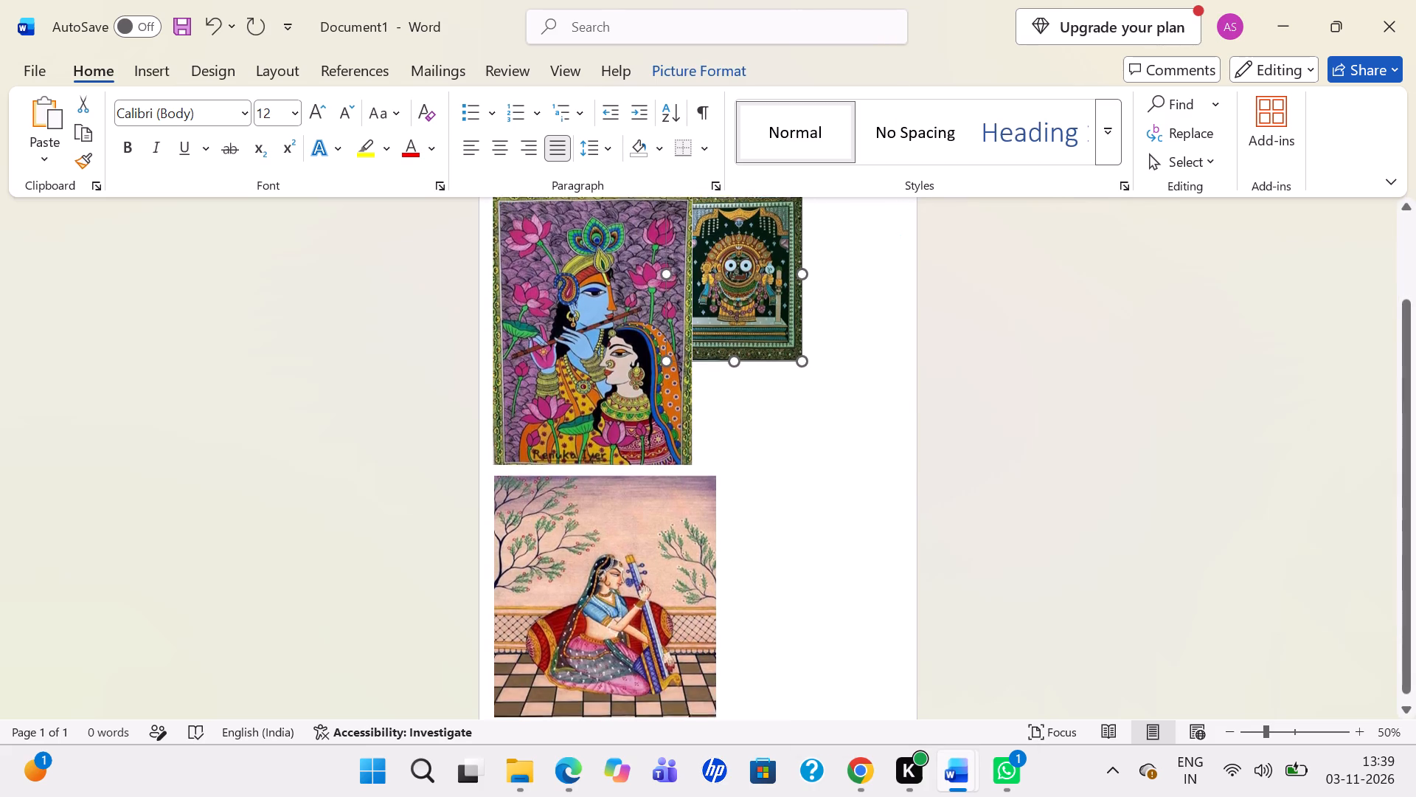
right_click(765, 281)
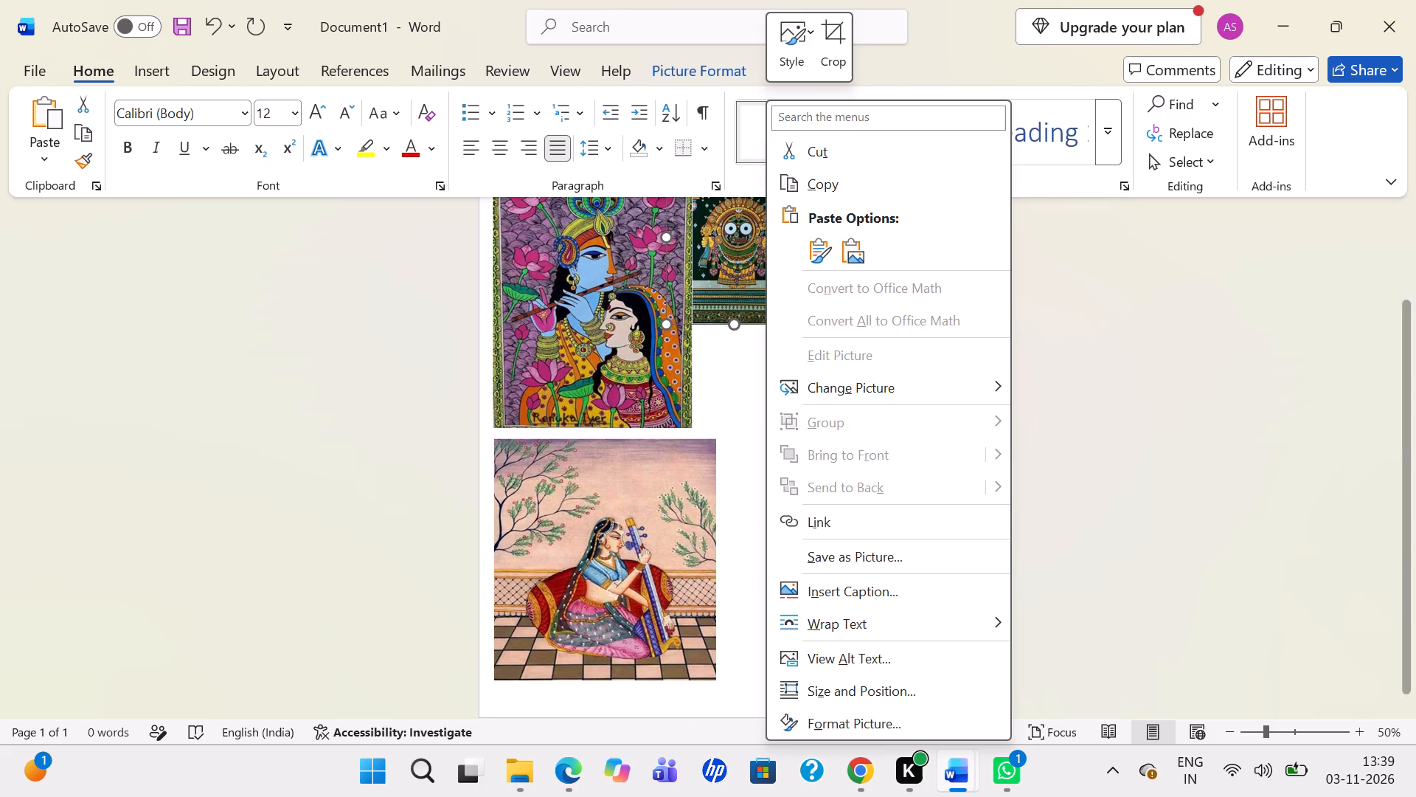
Set the Jagannath deity picture in front of text, enlarge it, and narrow it until it clears the Radha-Krishna painting.
left_click(867, 622)
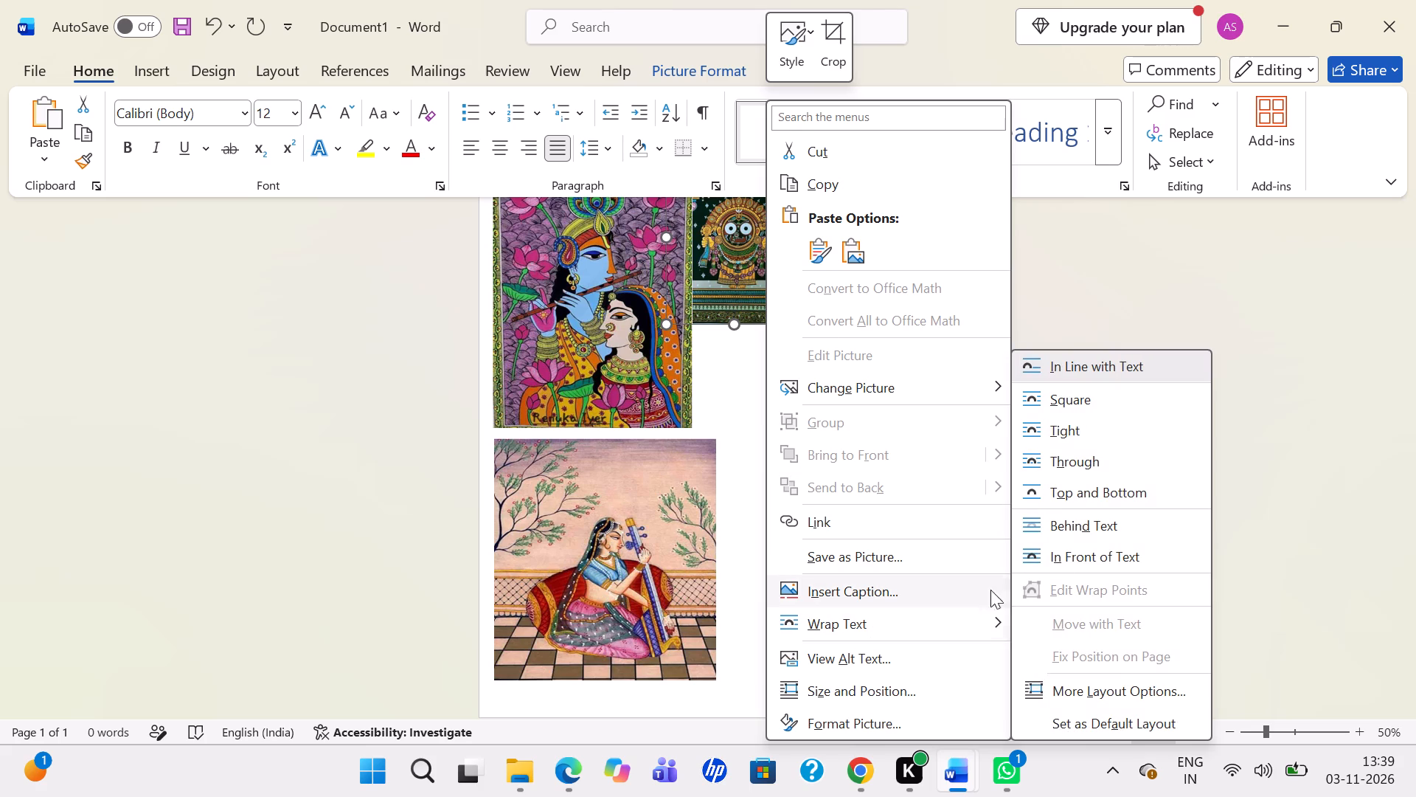
left_click(1109, 557)
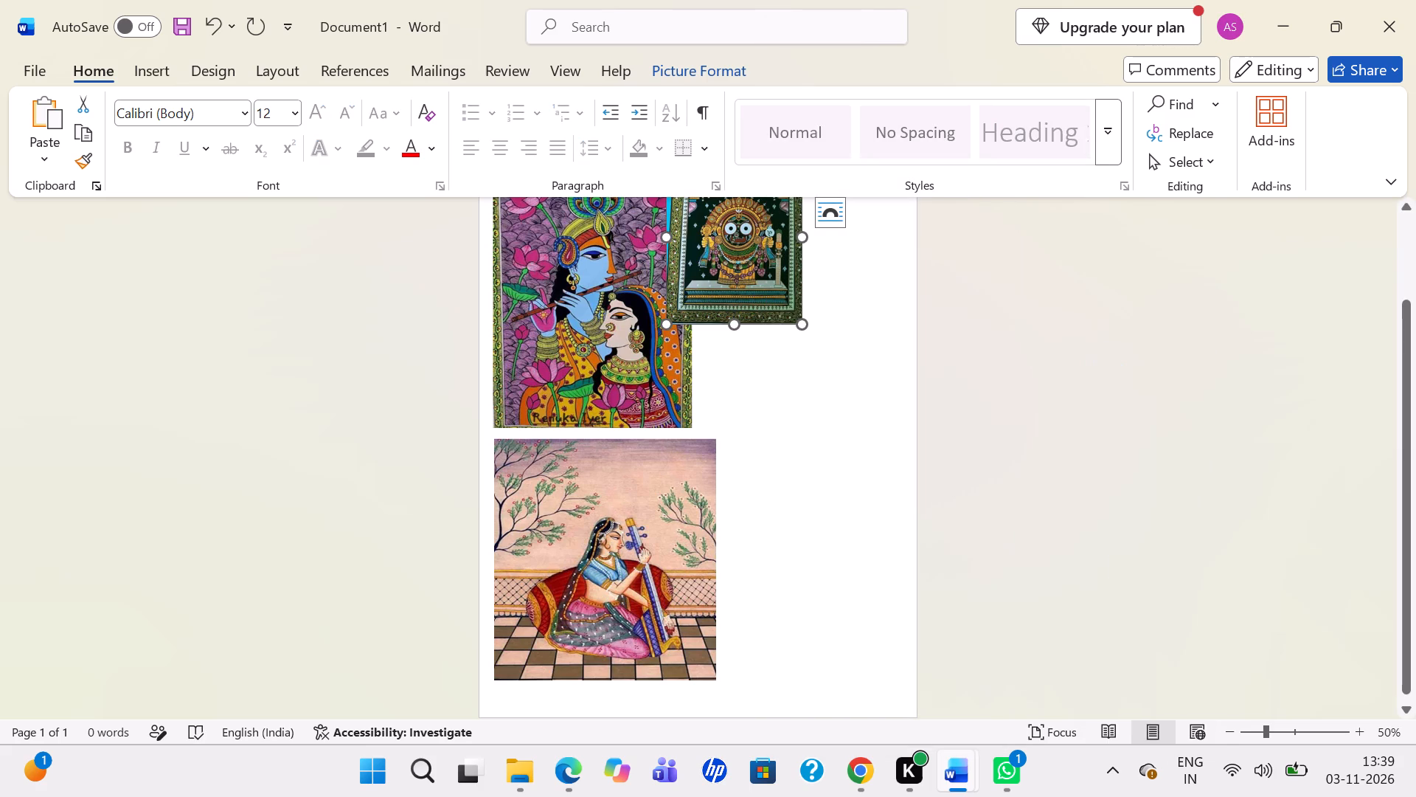
left_click_drag(801, 317, 898, 429)
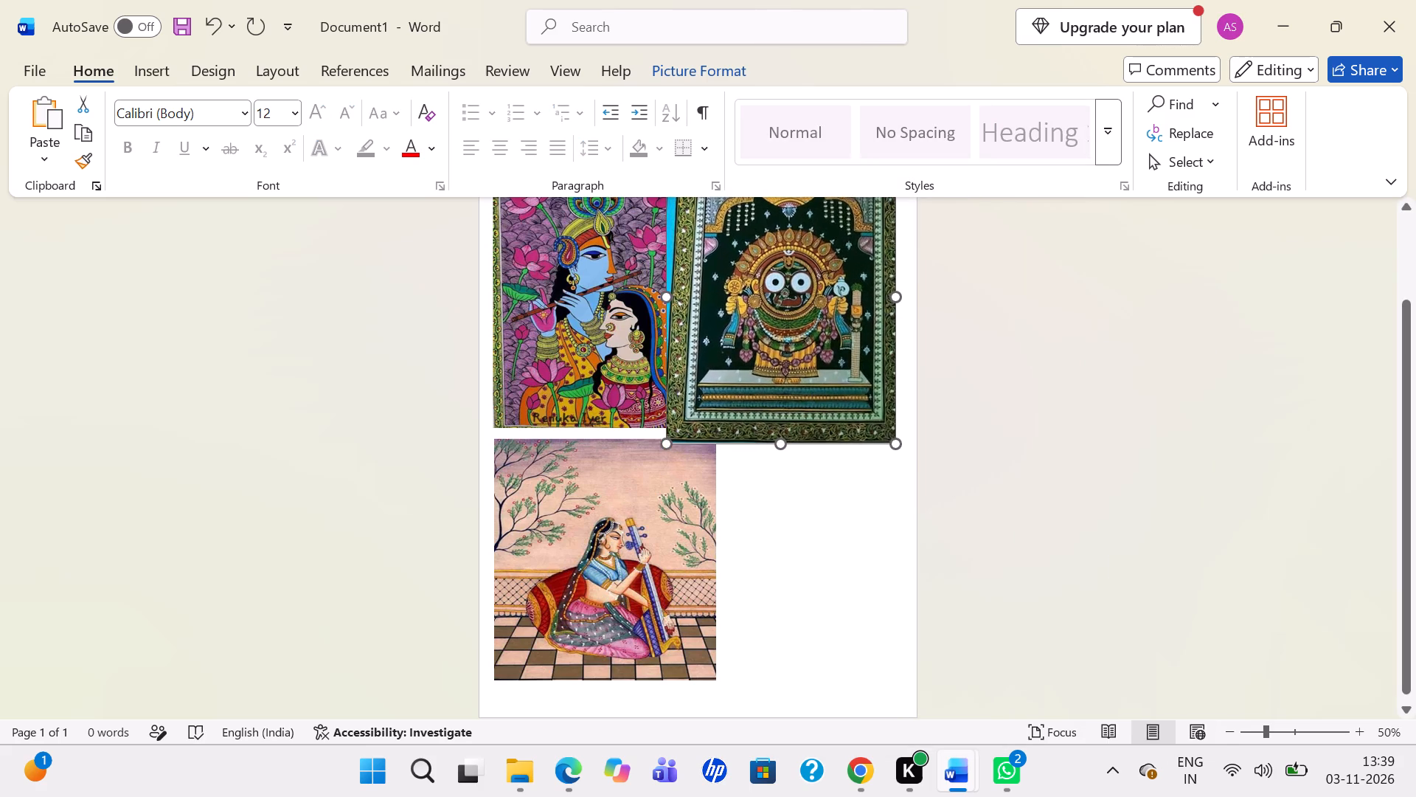
left_click_drag(898, 429, 880, 410)
scroll(771, 313, "up", 1)
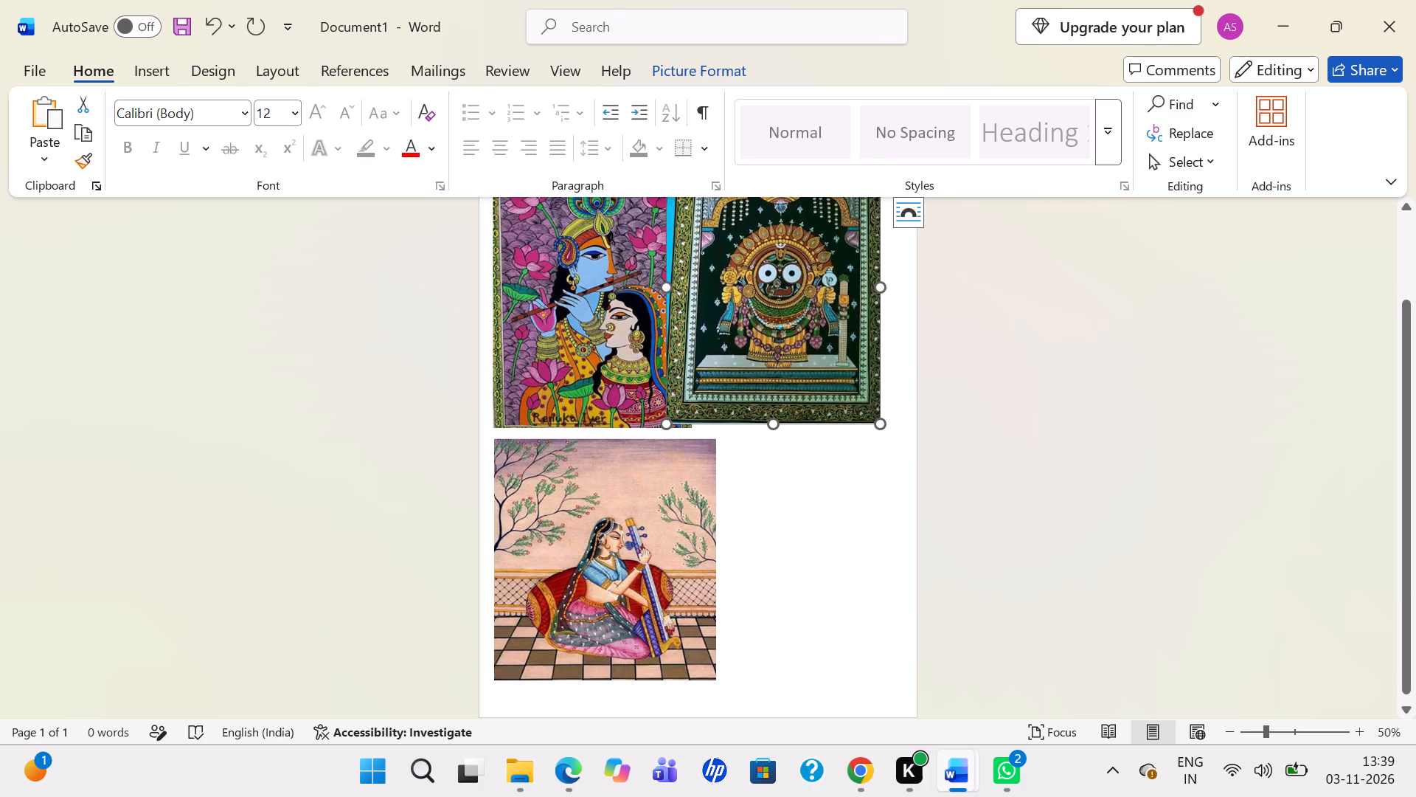
scroll(771, 313, "up", 1)
left_click_drag(671, 298, 710, 310)
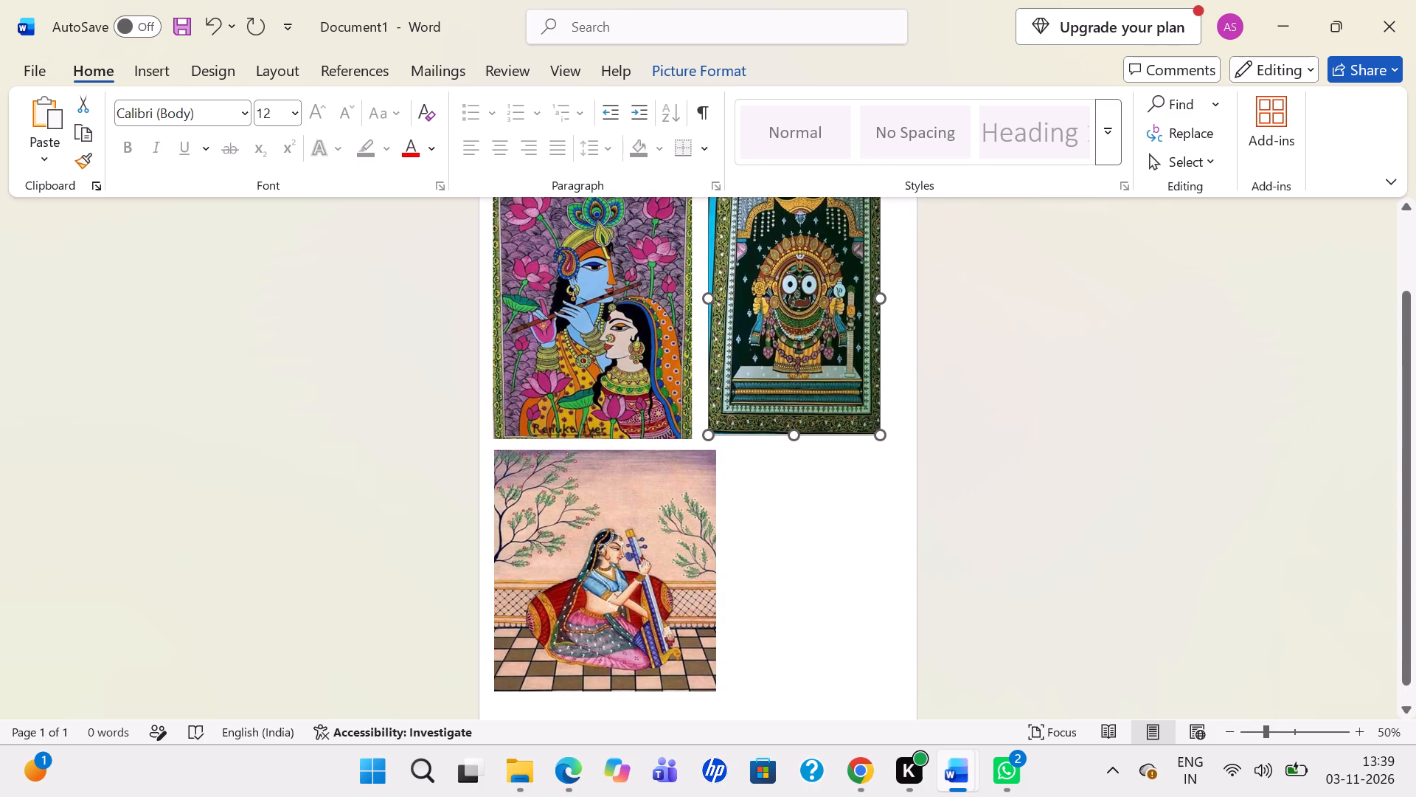
left_click_drag(710, 310, 702, 312)
Enlarge the Jagannath picture toward the page's outer edge and into the top margin, its base nearly level with the Radha-Krishna painting's.
scroll(675, 341, "up", 1)
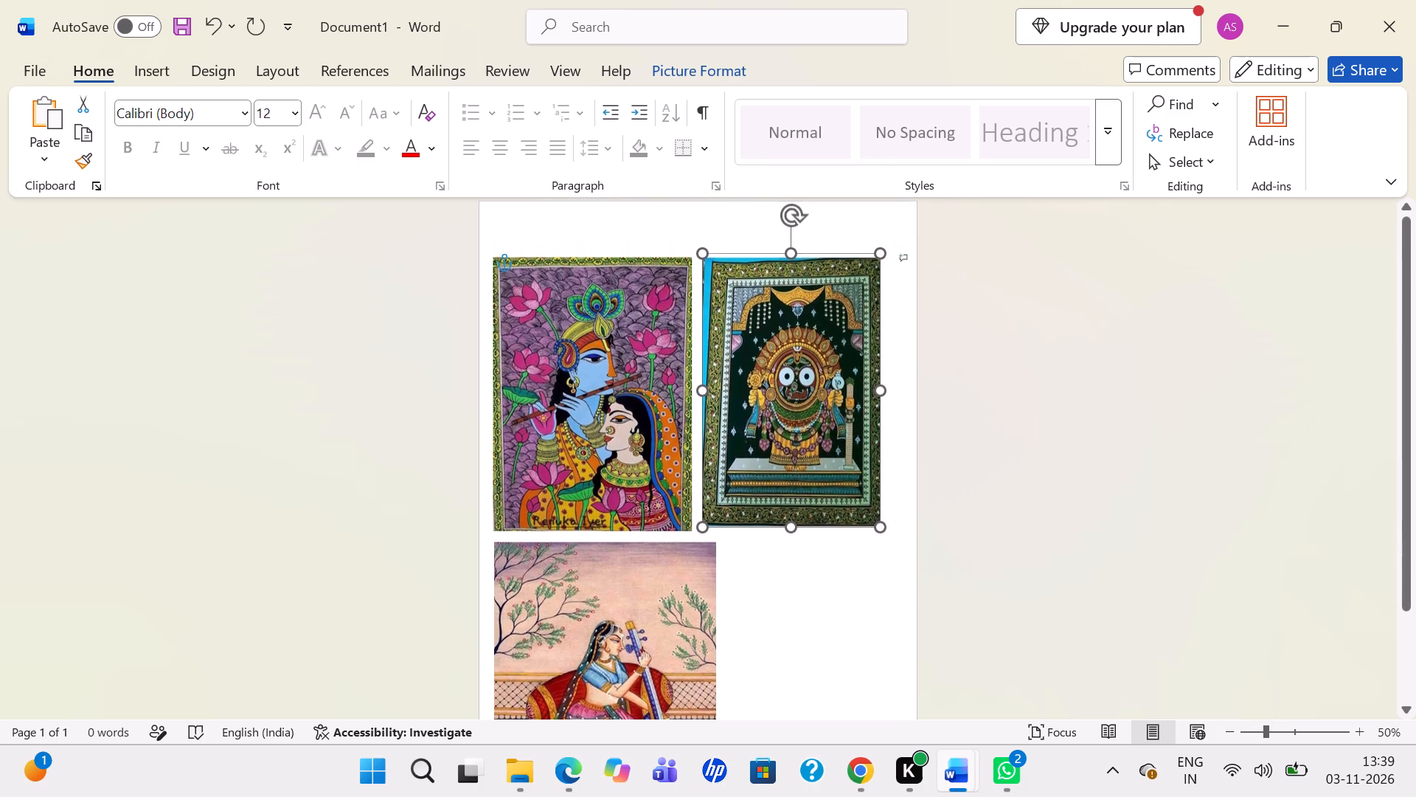
scroll(675, 341, "up", 1)
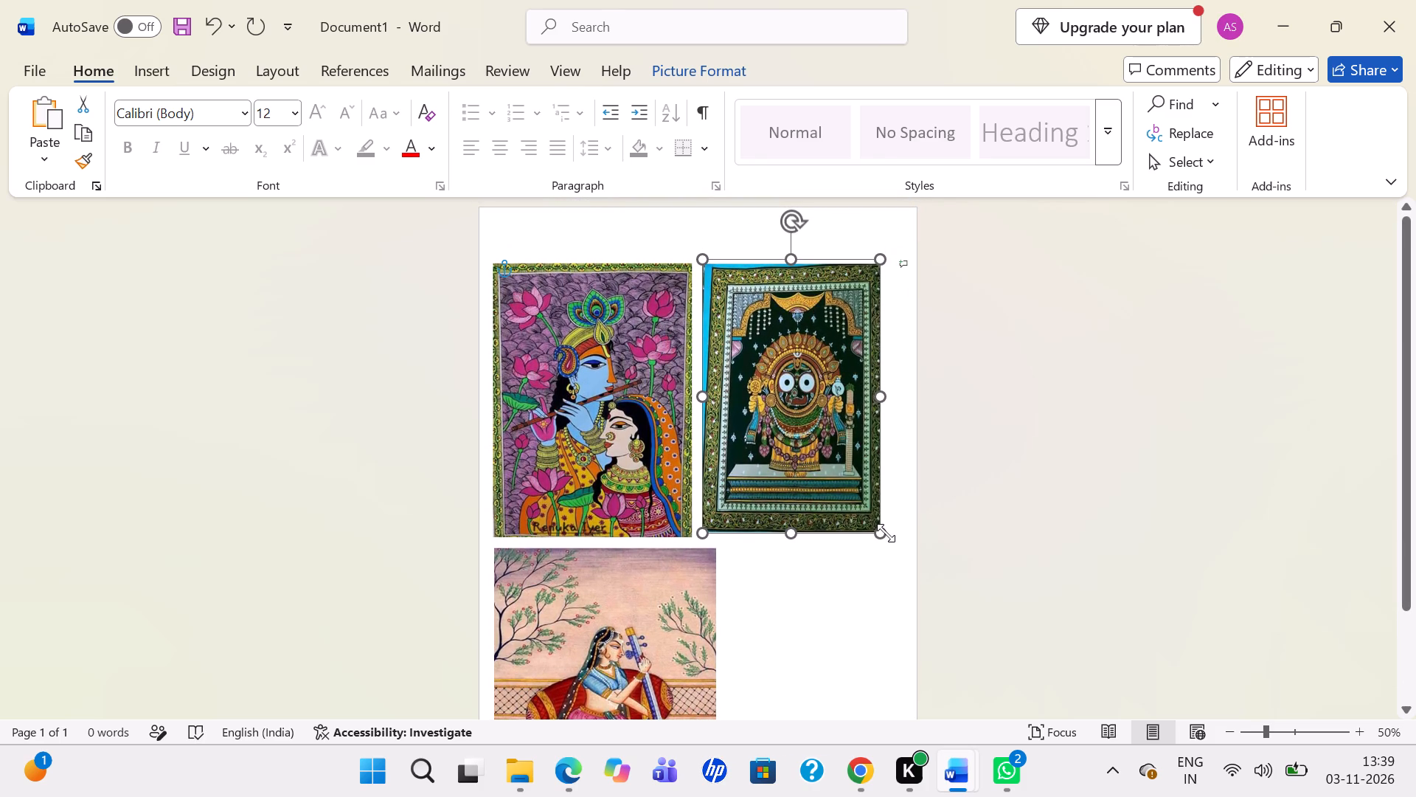
left_click_drag(877, 529, 904, 526)
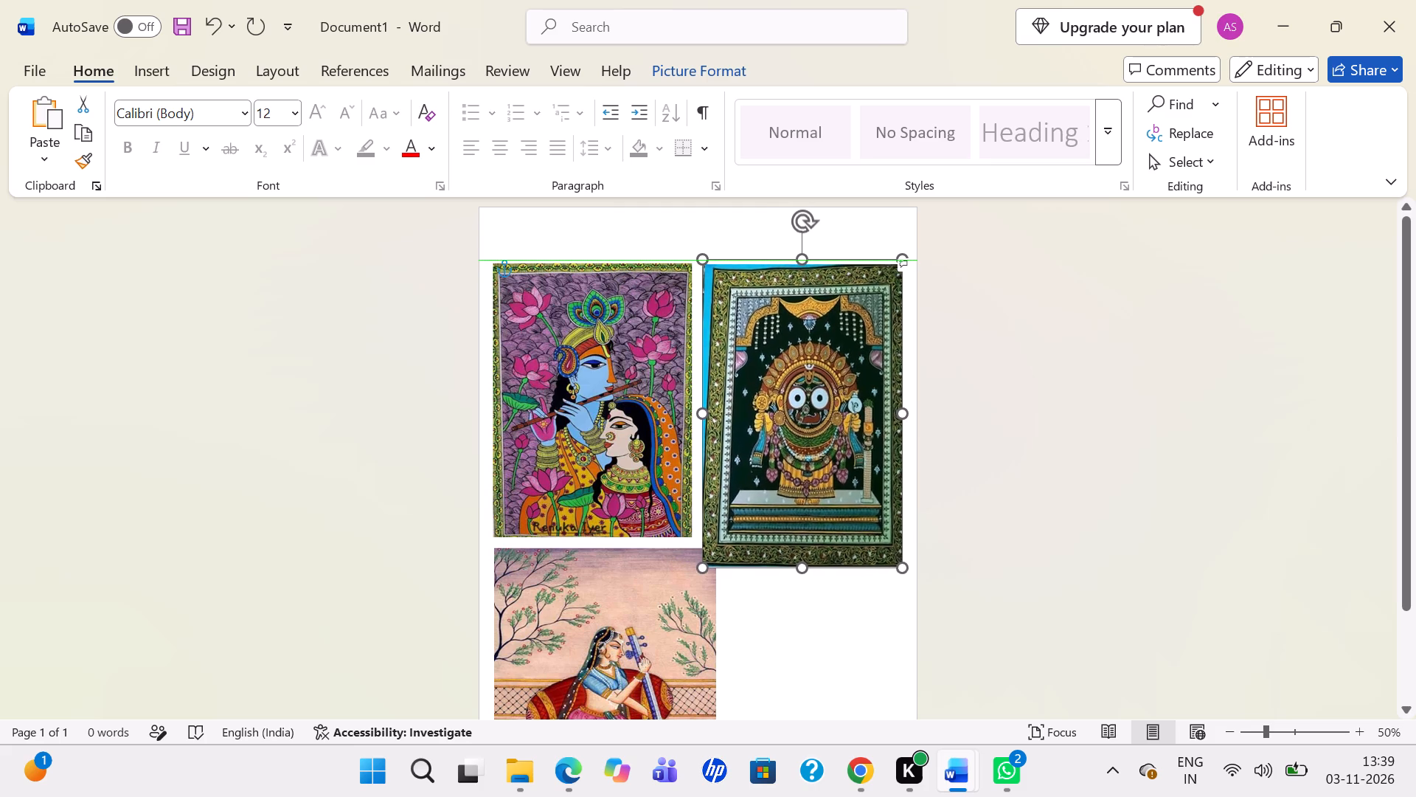
left_click_drag(904, 526, 895, 489)
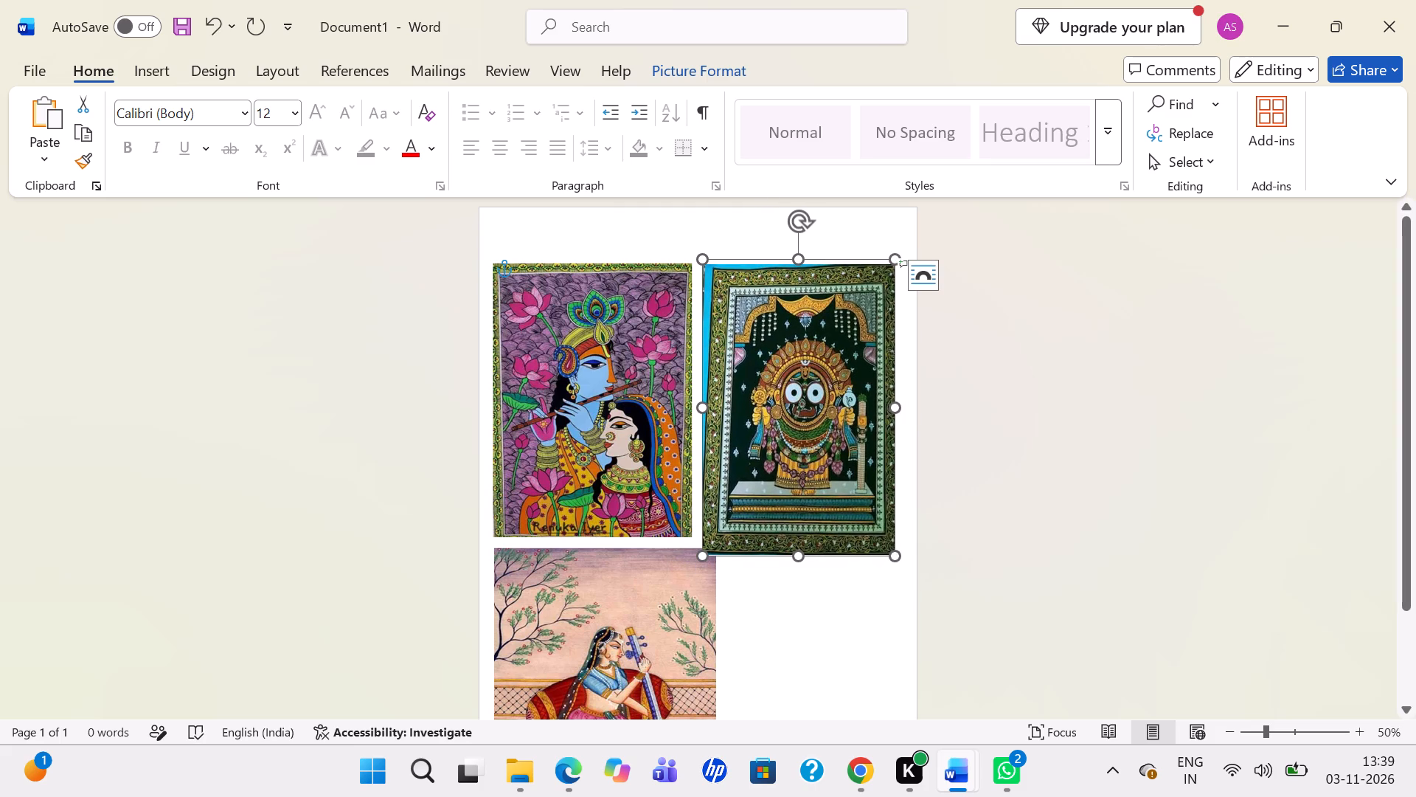
left_click_drag(800, 262, 802, 235)
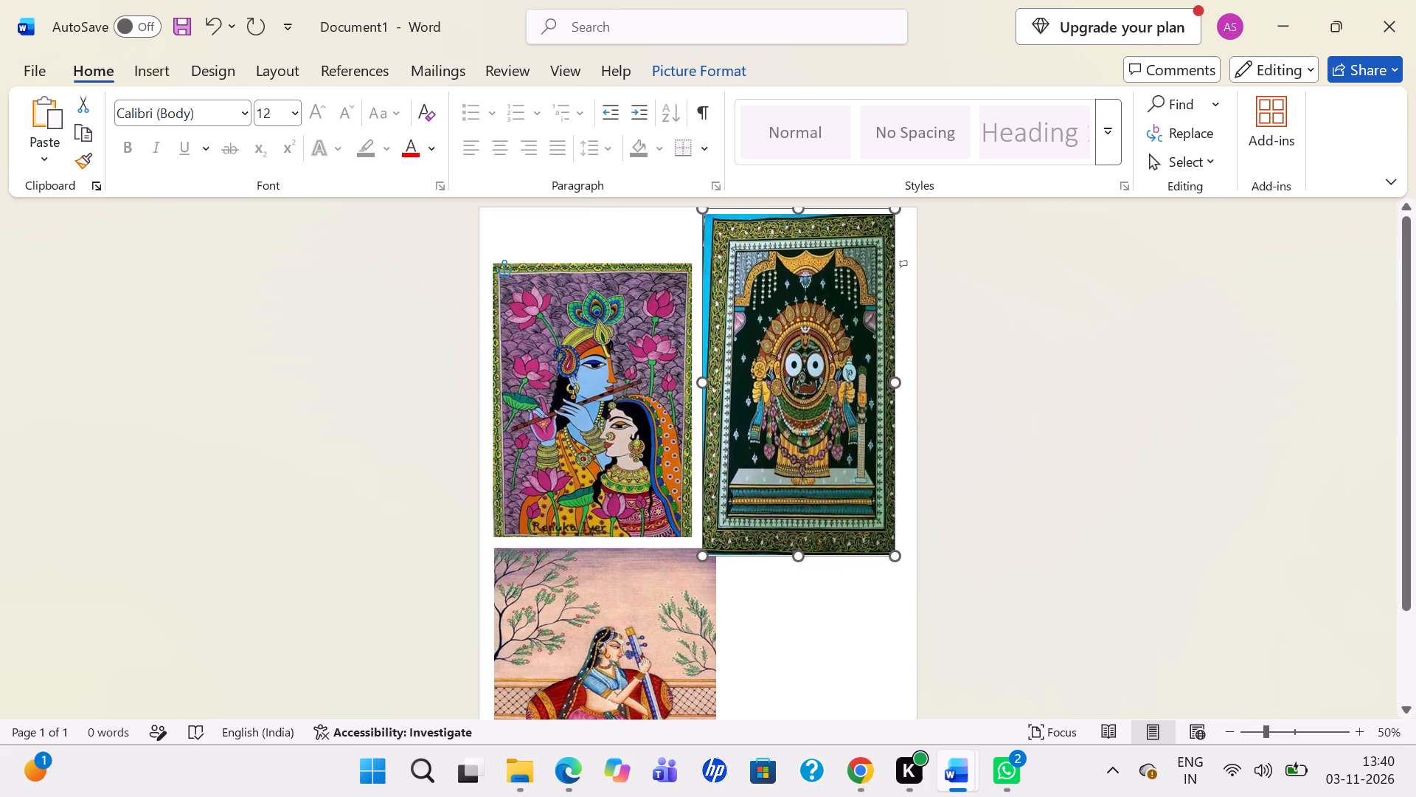
left_click_drag(802, 235, 802, 218)
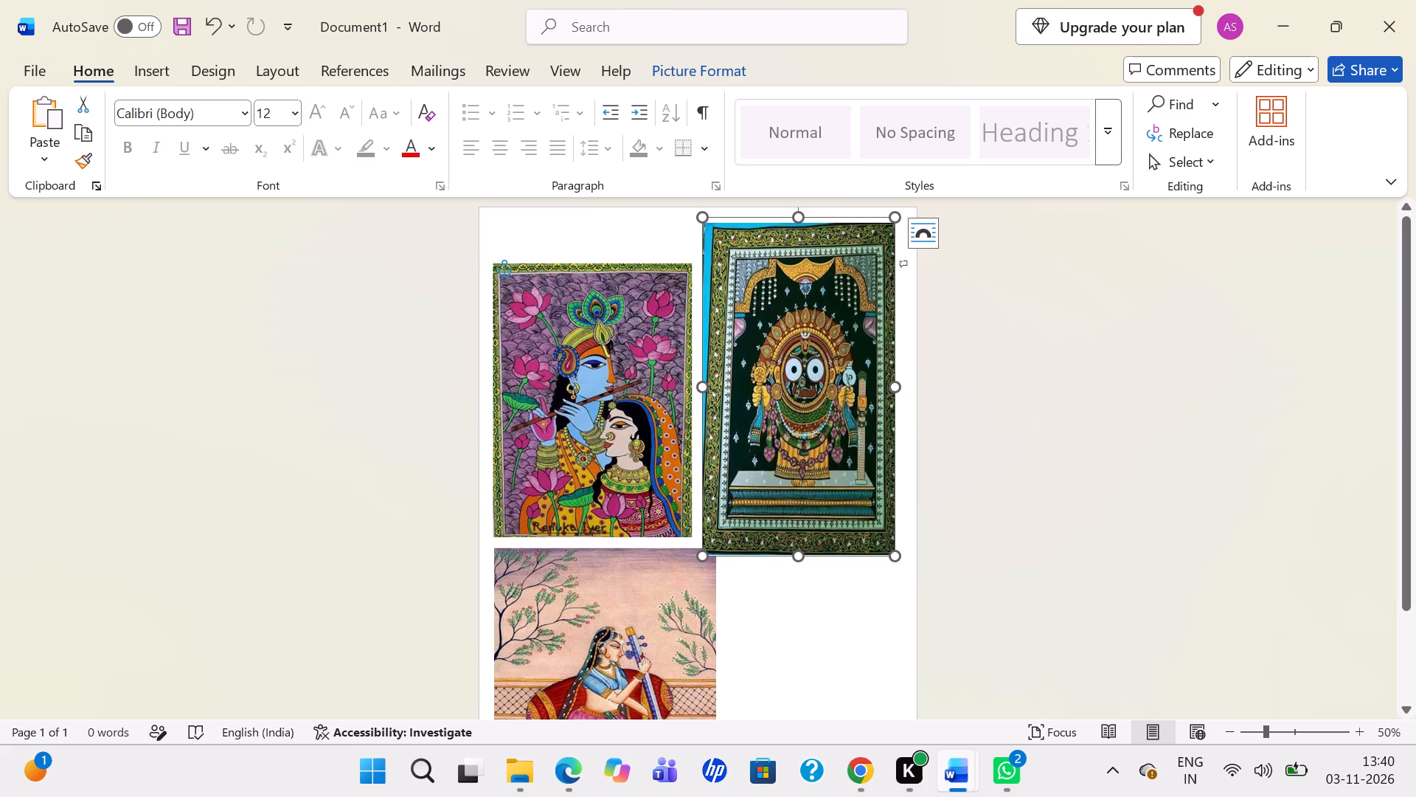
left_click_drag(705, 555, 712, 533)
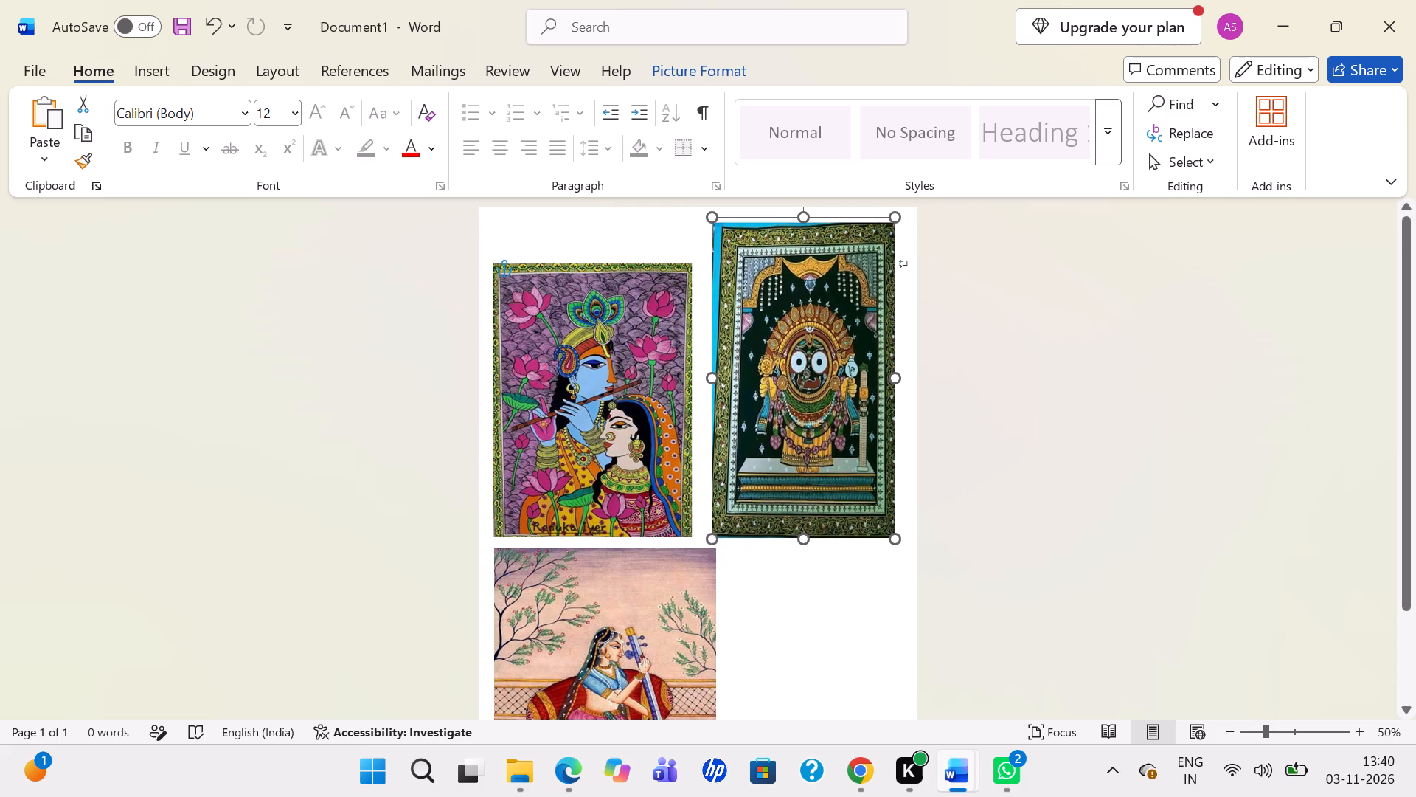
left_click_drag(712, 533, 710, 527)
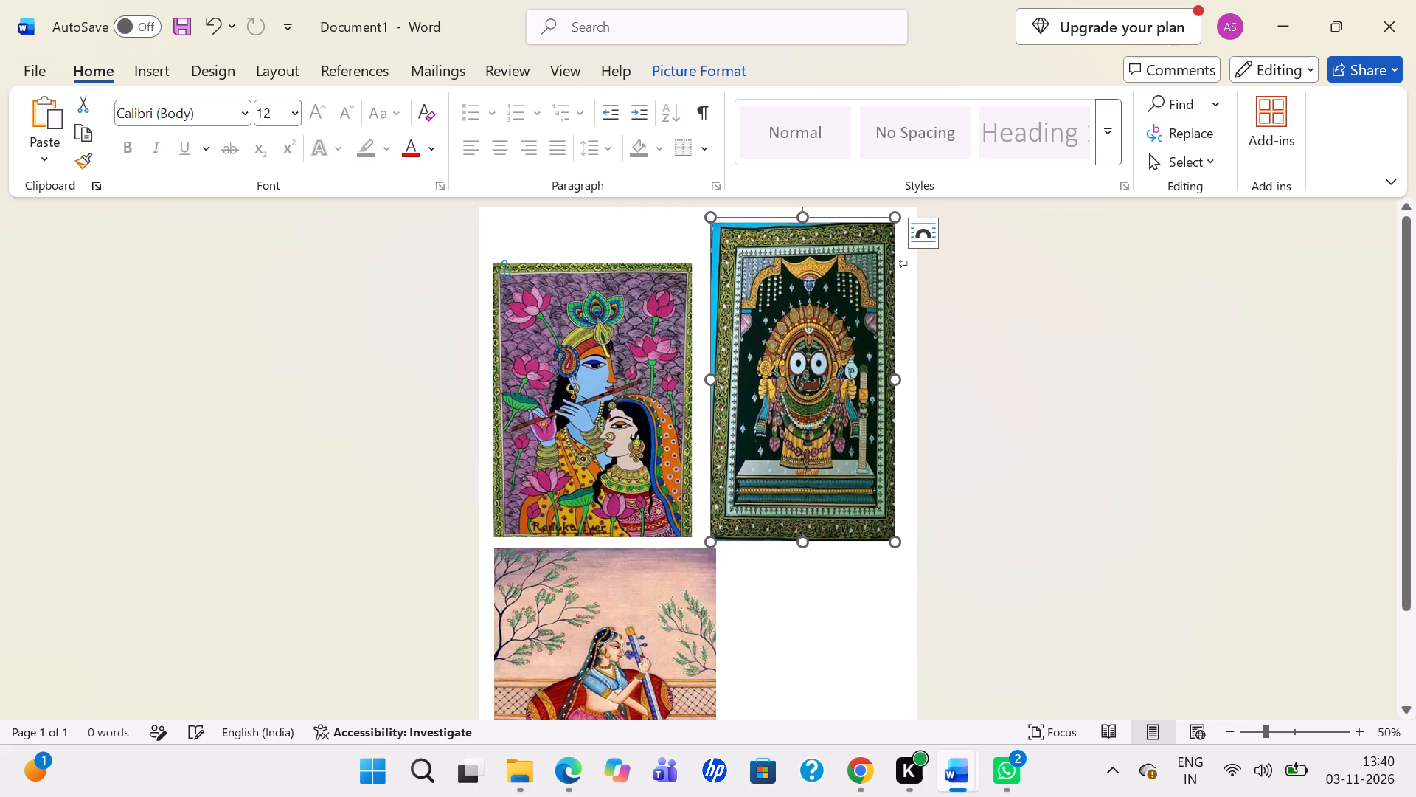
Stretch the Radha-Krishna painting upward into the top margin, level with the top of the Jagannath picture.
left_click(521, 290)
left_click_drag(594, 259, 596, 246)
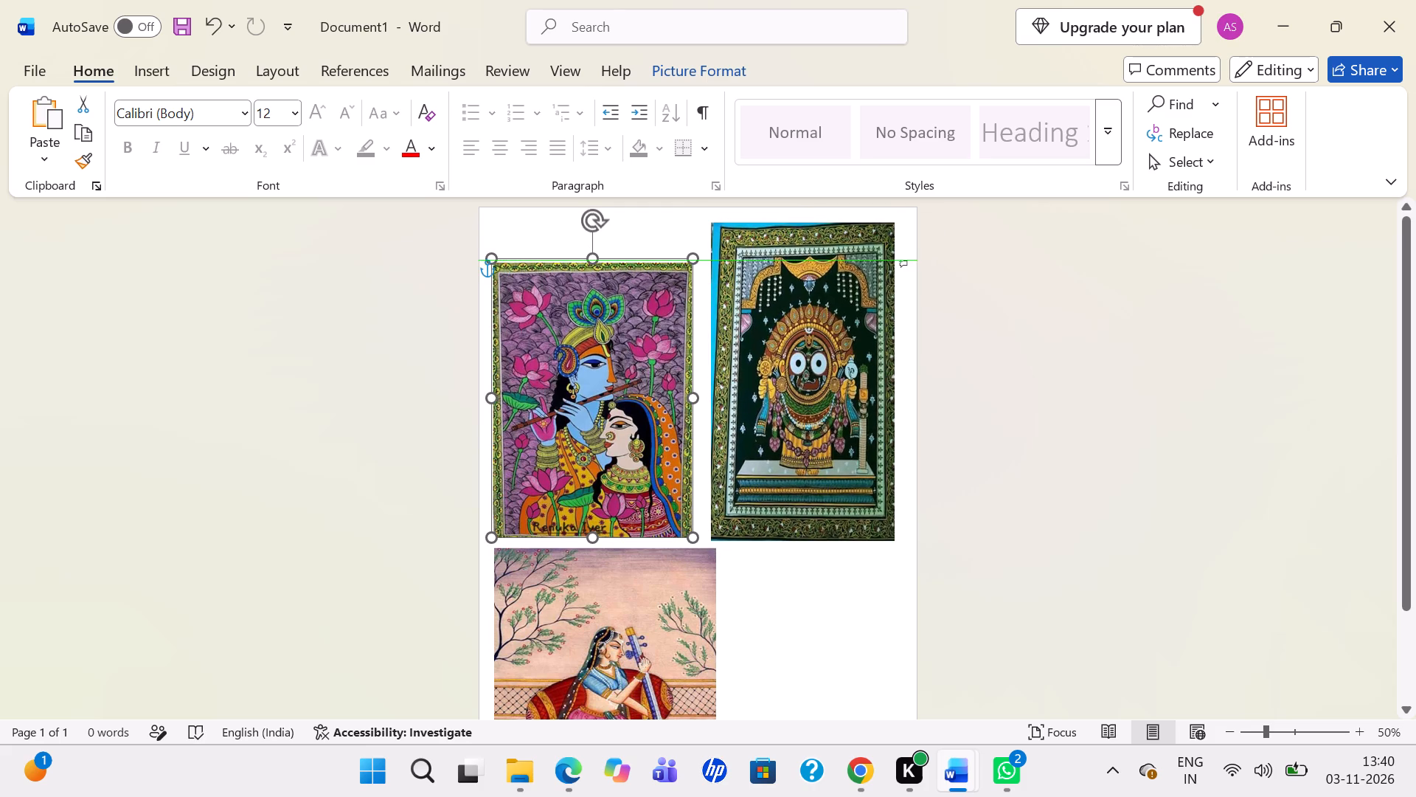
left_click_drag(596, 246, 598, 224)
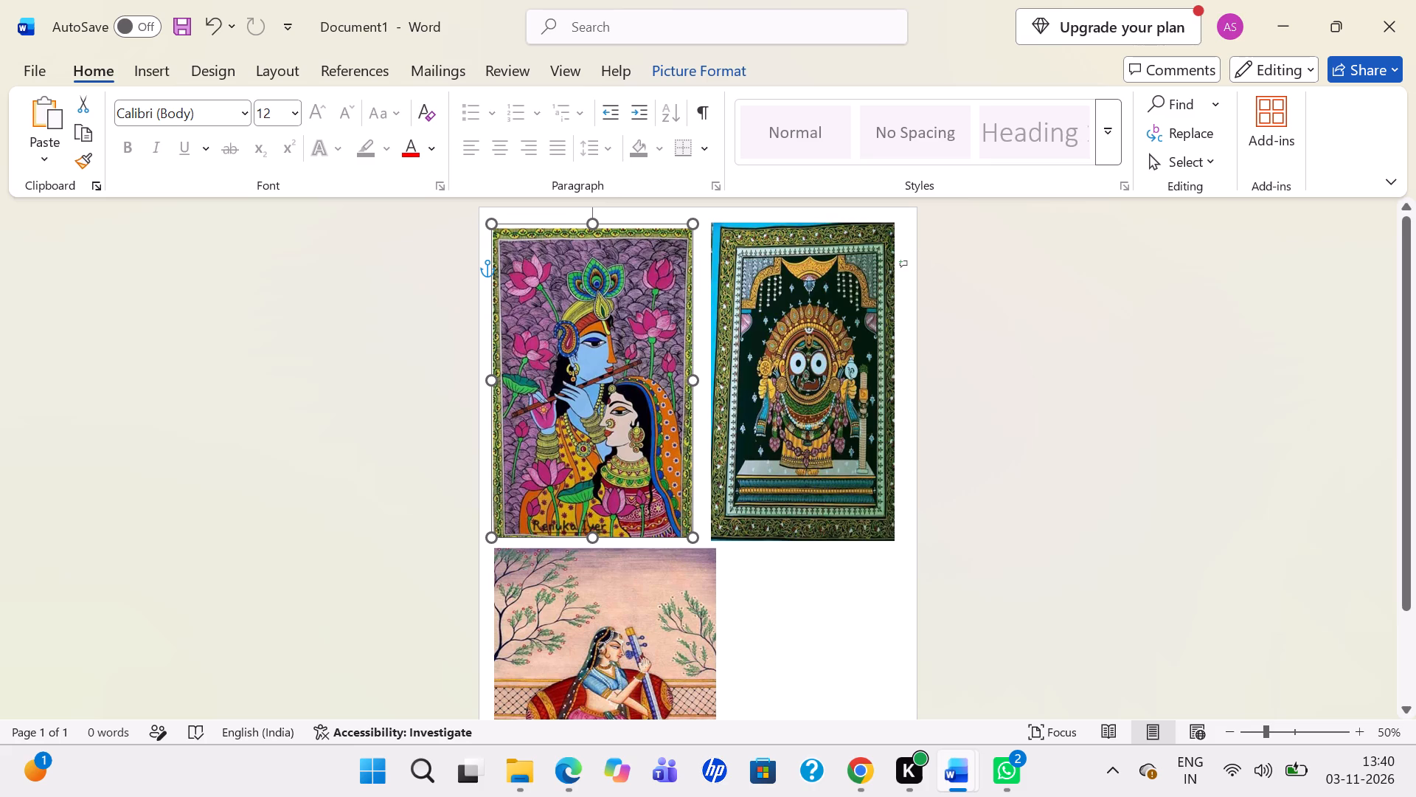
left_click_drag(598, 224, 597, 220)
scroll(752, 527, "down", 1)
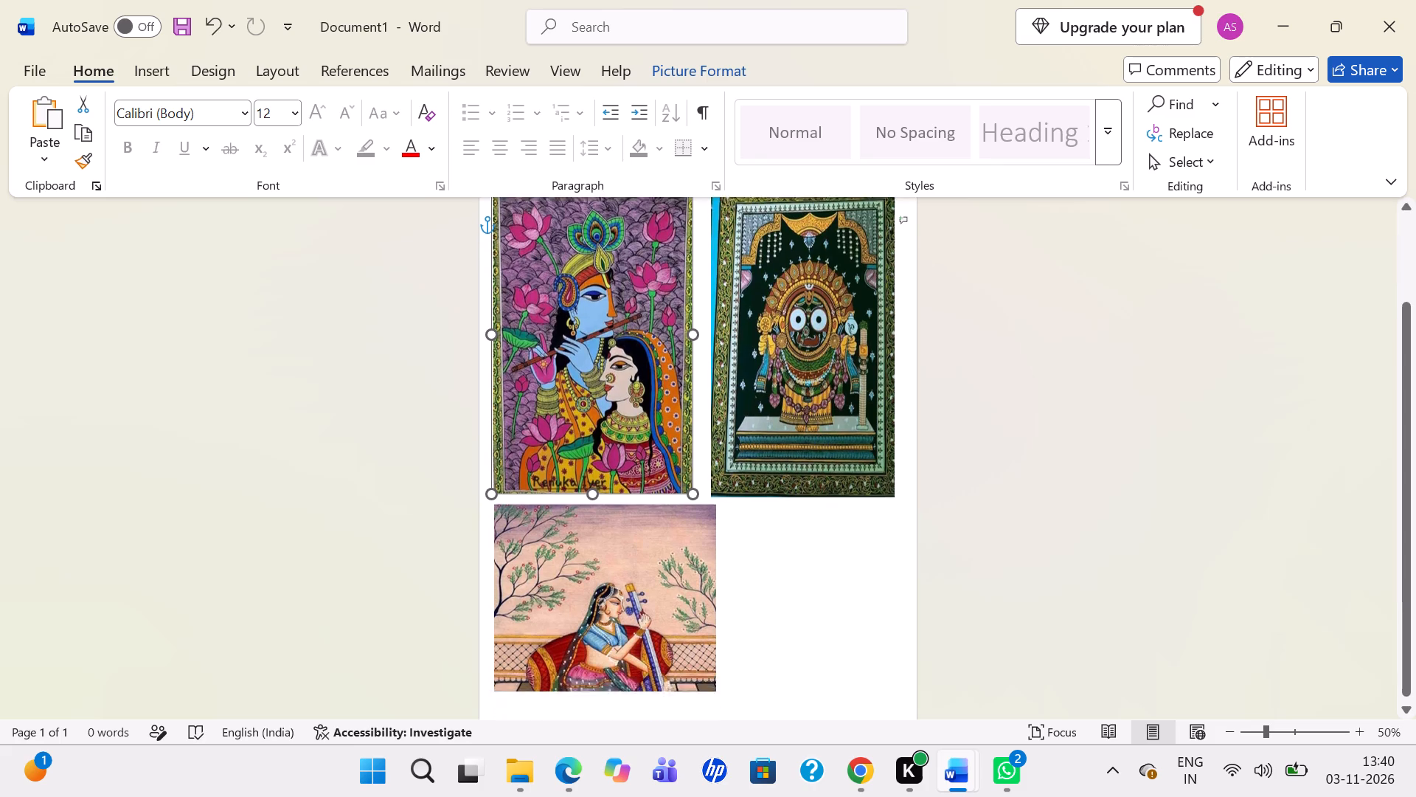
scroll(752, 527, "down", 1)
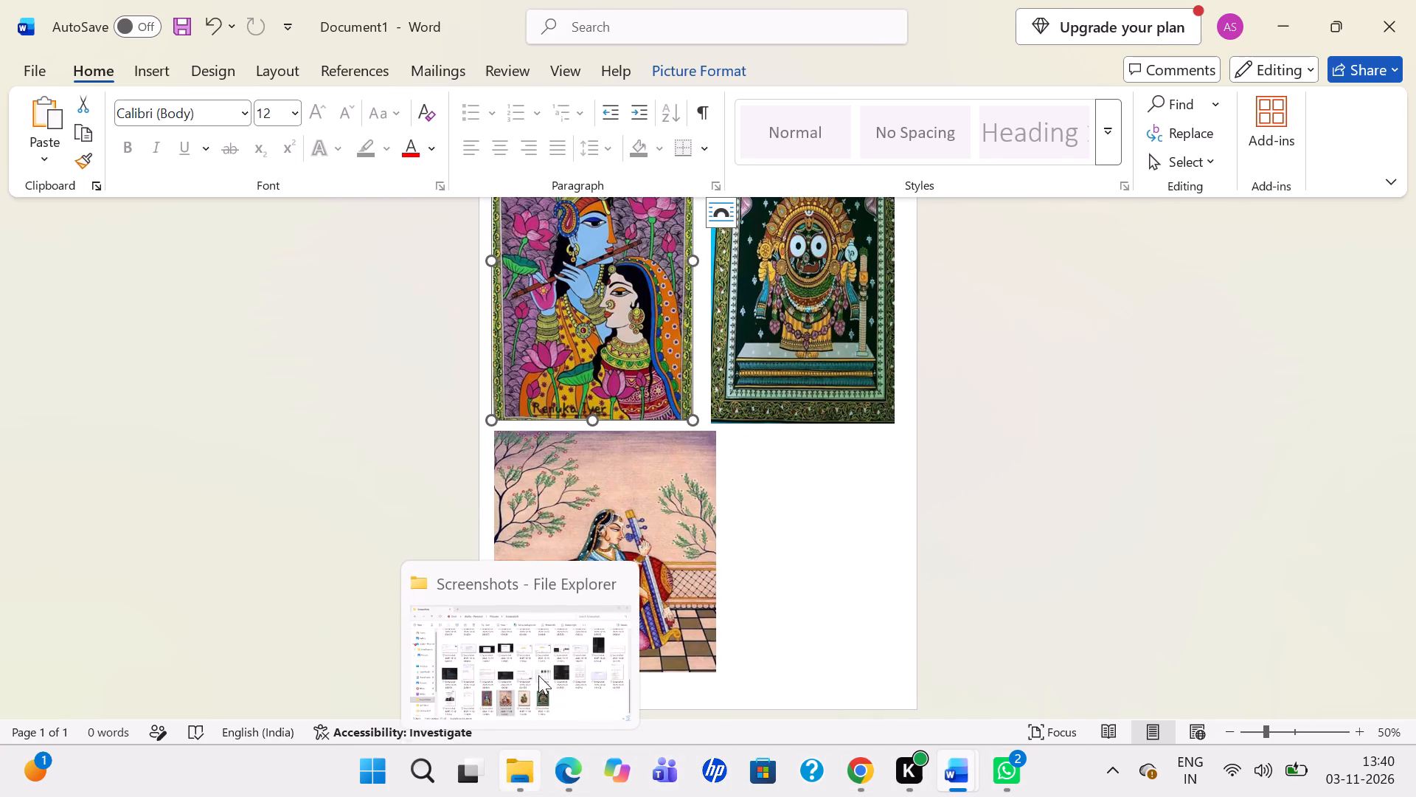
left_click(543, 651)
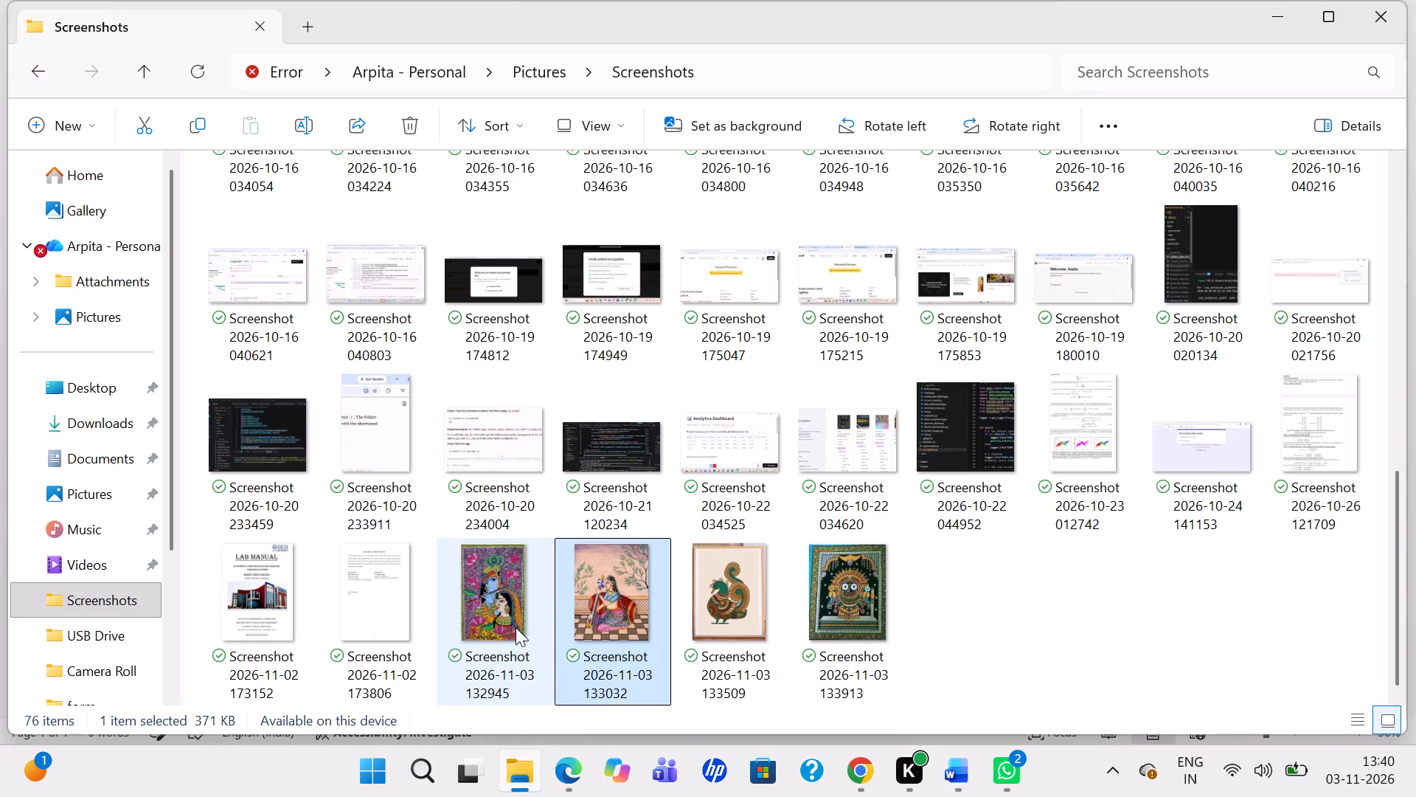
left_click(736, 605)
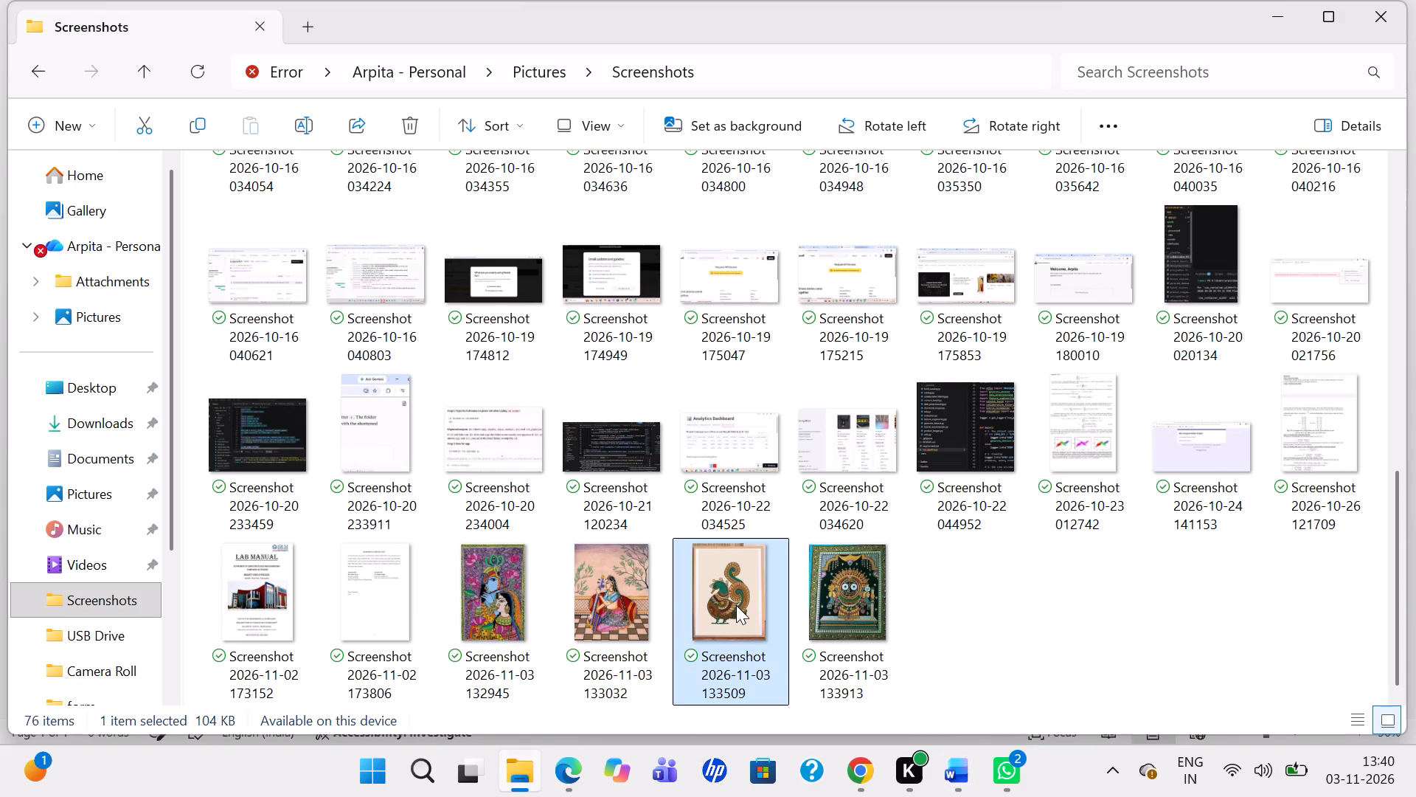
right_click(736, 605)
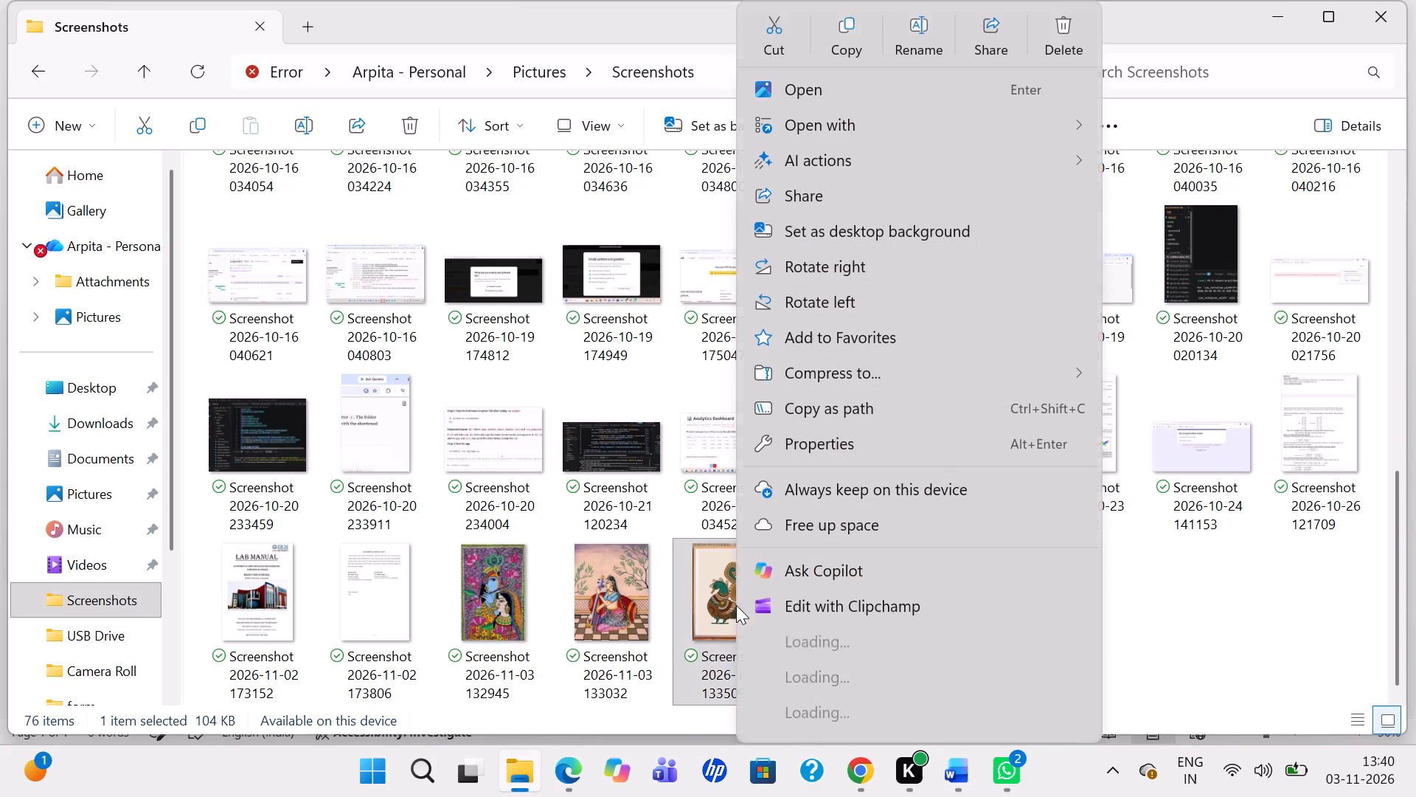
left_click(853, 43)
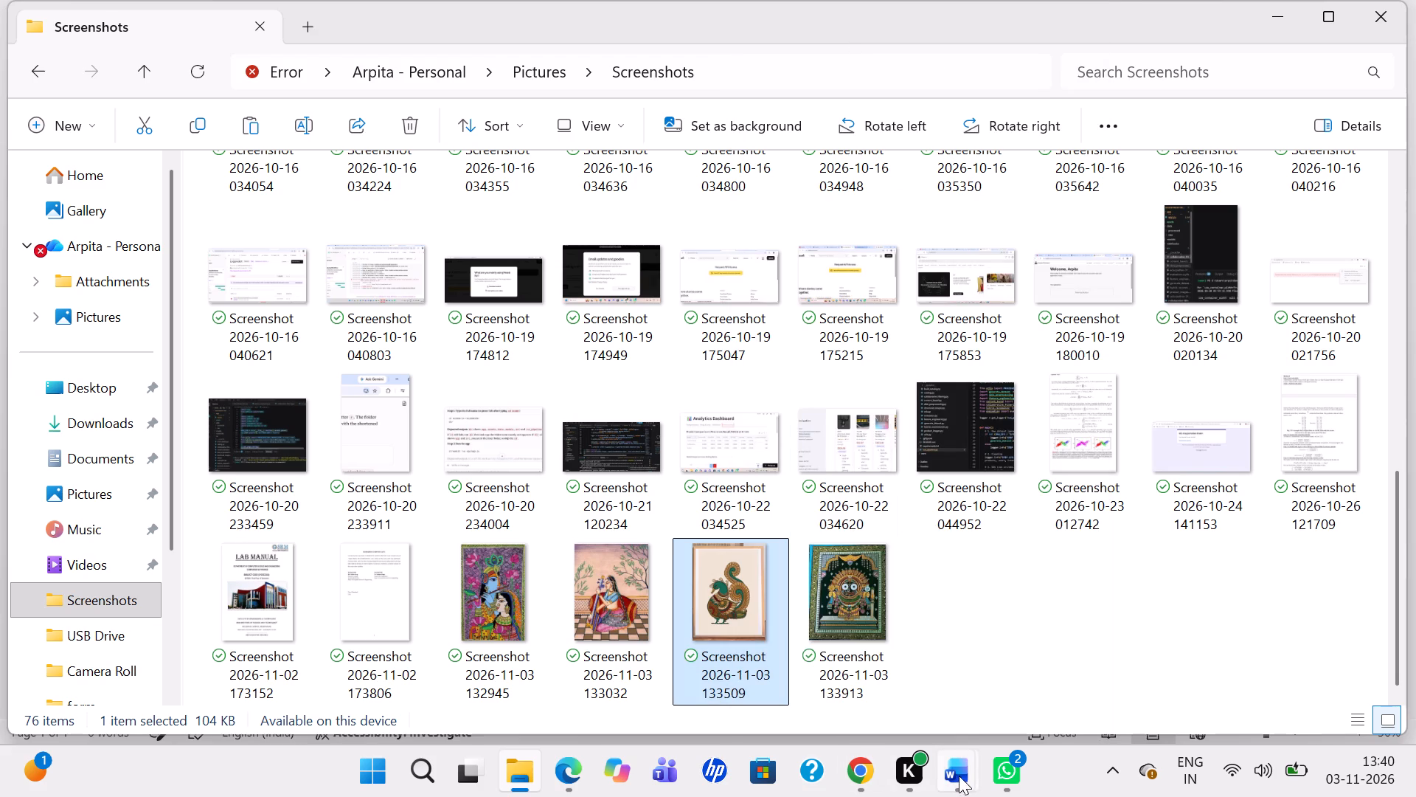
left_click(1170, 674)
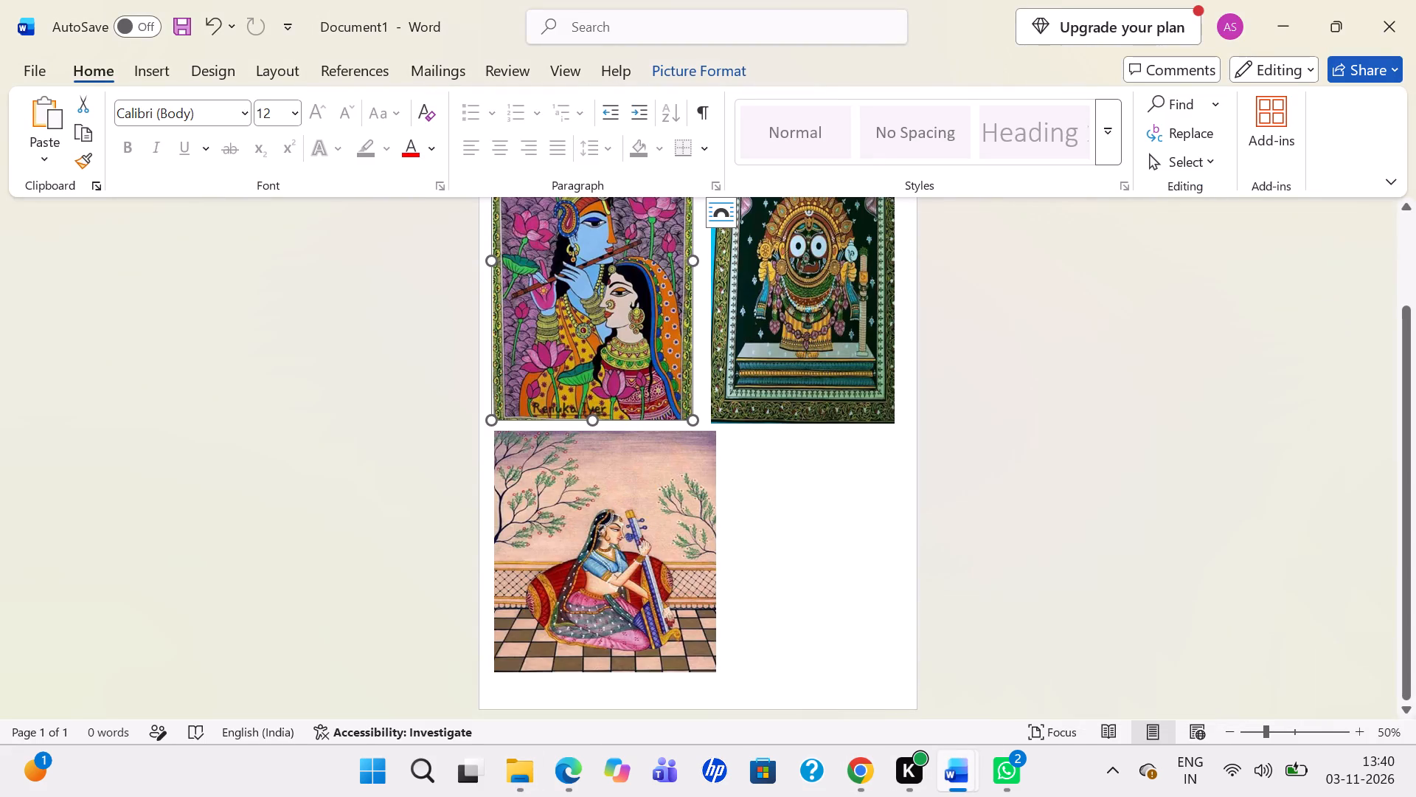
left_click(854, 578)
key("ctrl+v")
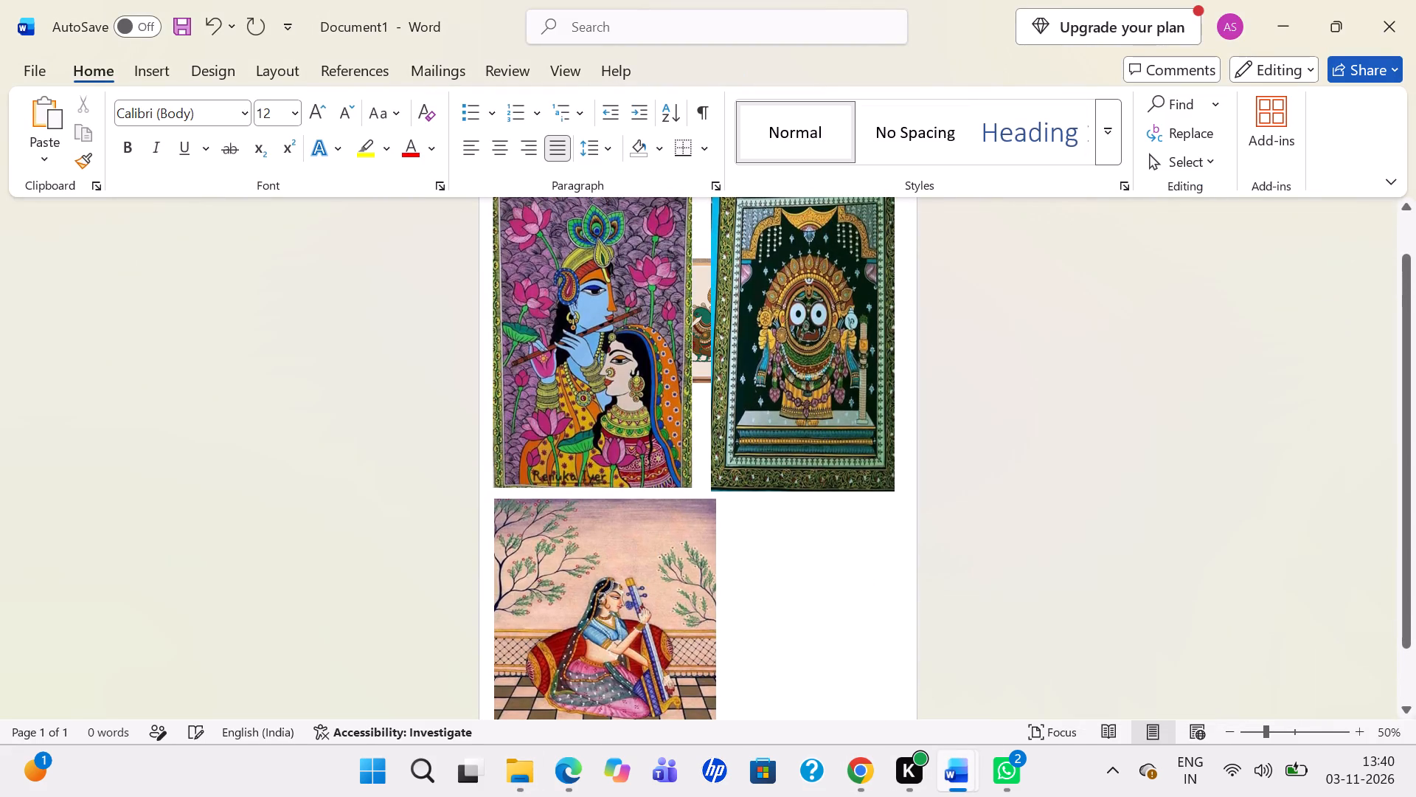
Set the pasted bird picture in front of text and reshape it into a narrow strip beside the seated musician, below the Jagannath picture.
right_click(704, 325)
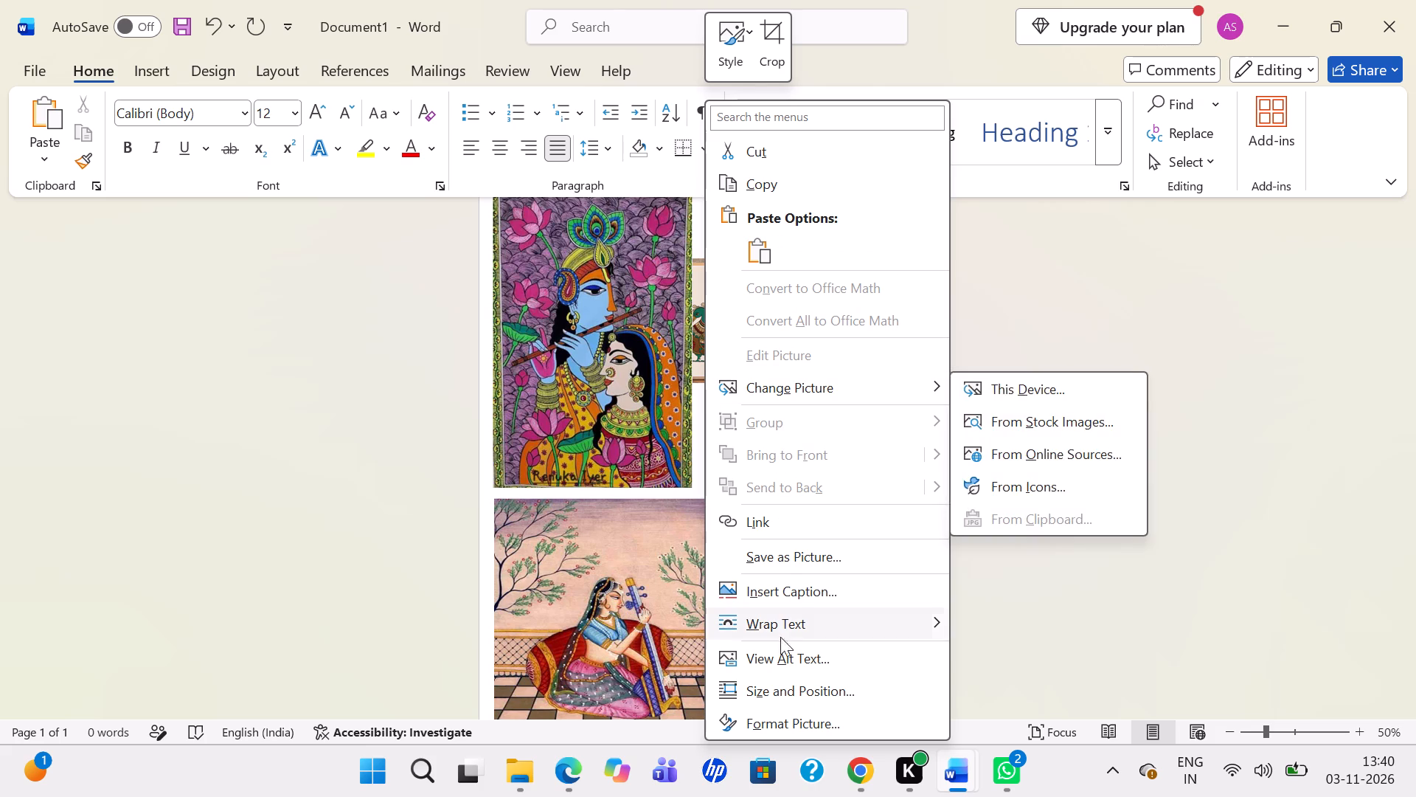
left_click(782, 613)
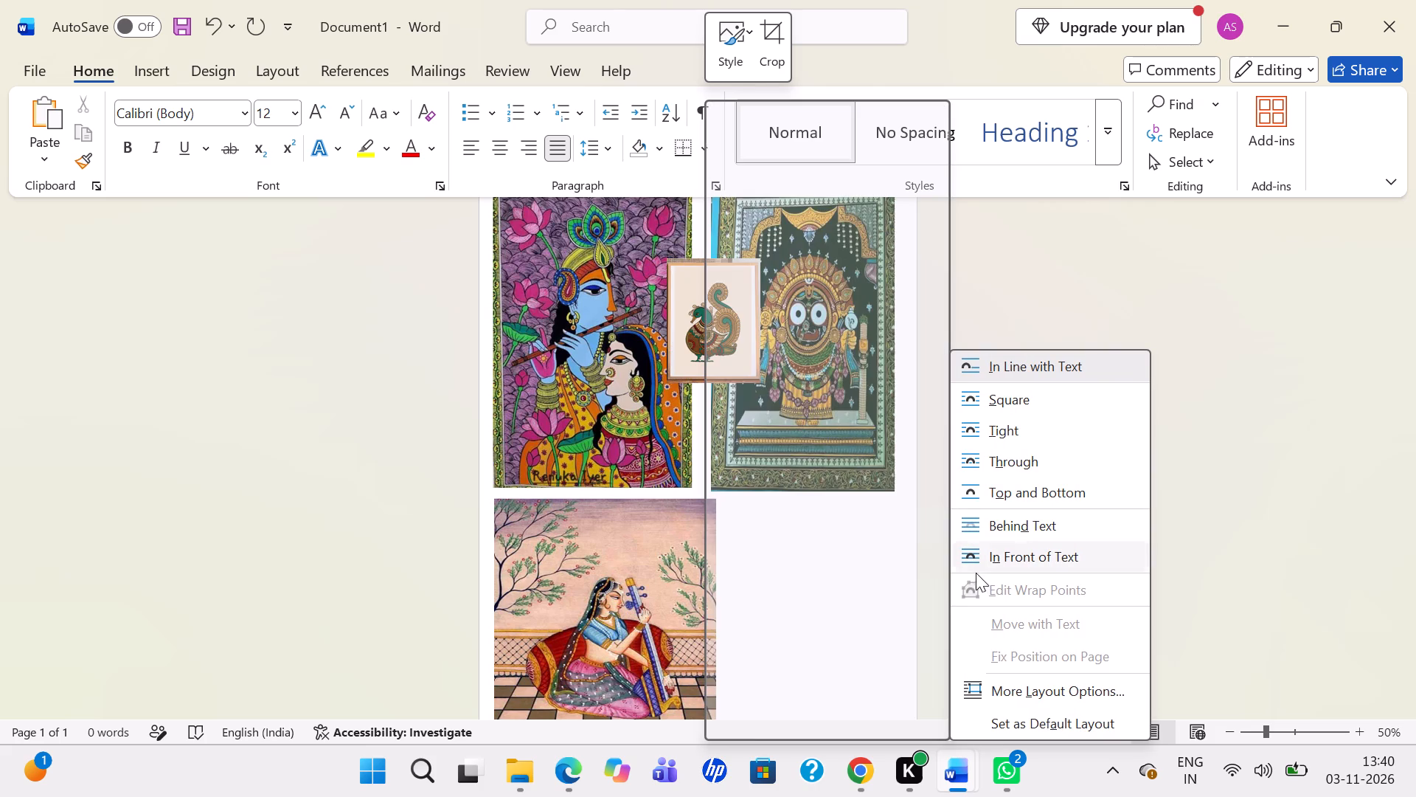
left_click(999, 557)
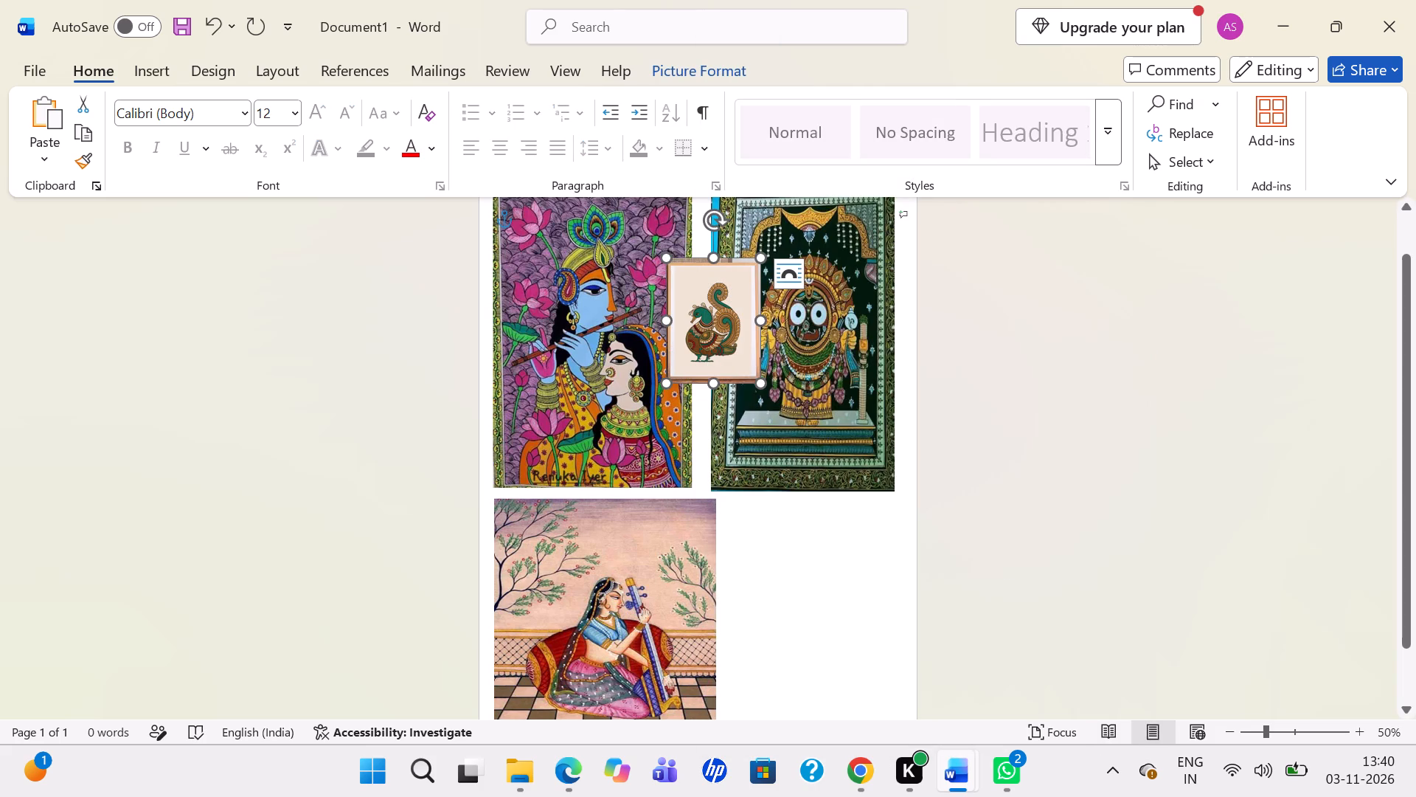
left_click_drag(714, 382, 746, 524)
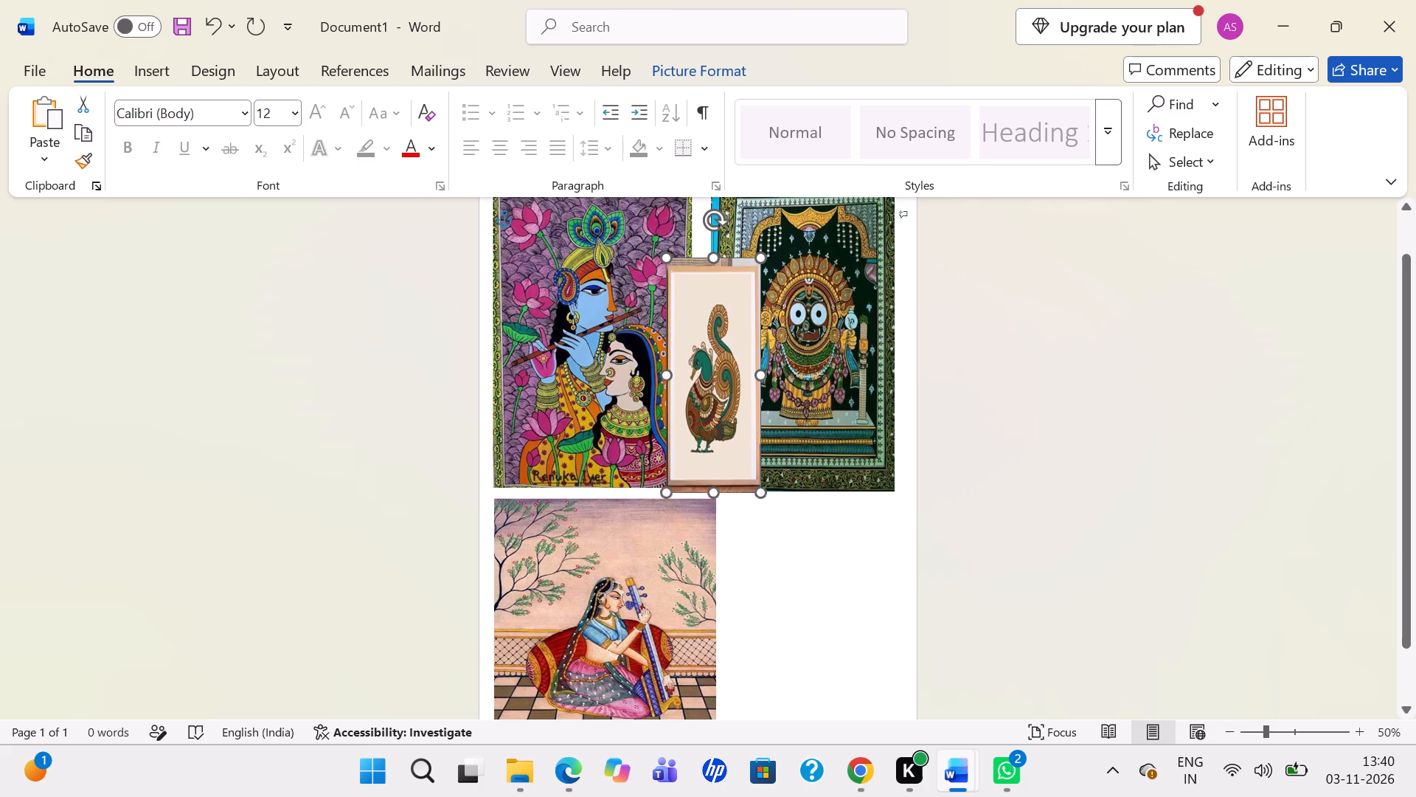
left_click_drag(746, 524, 774, 709)
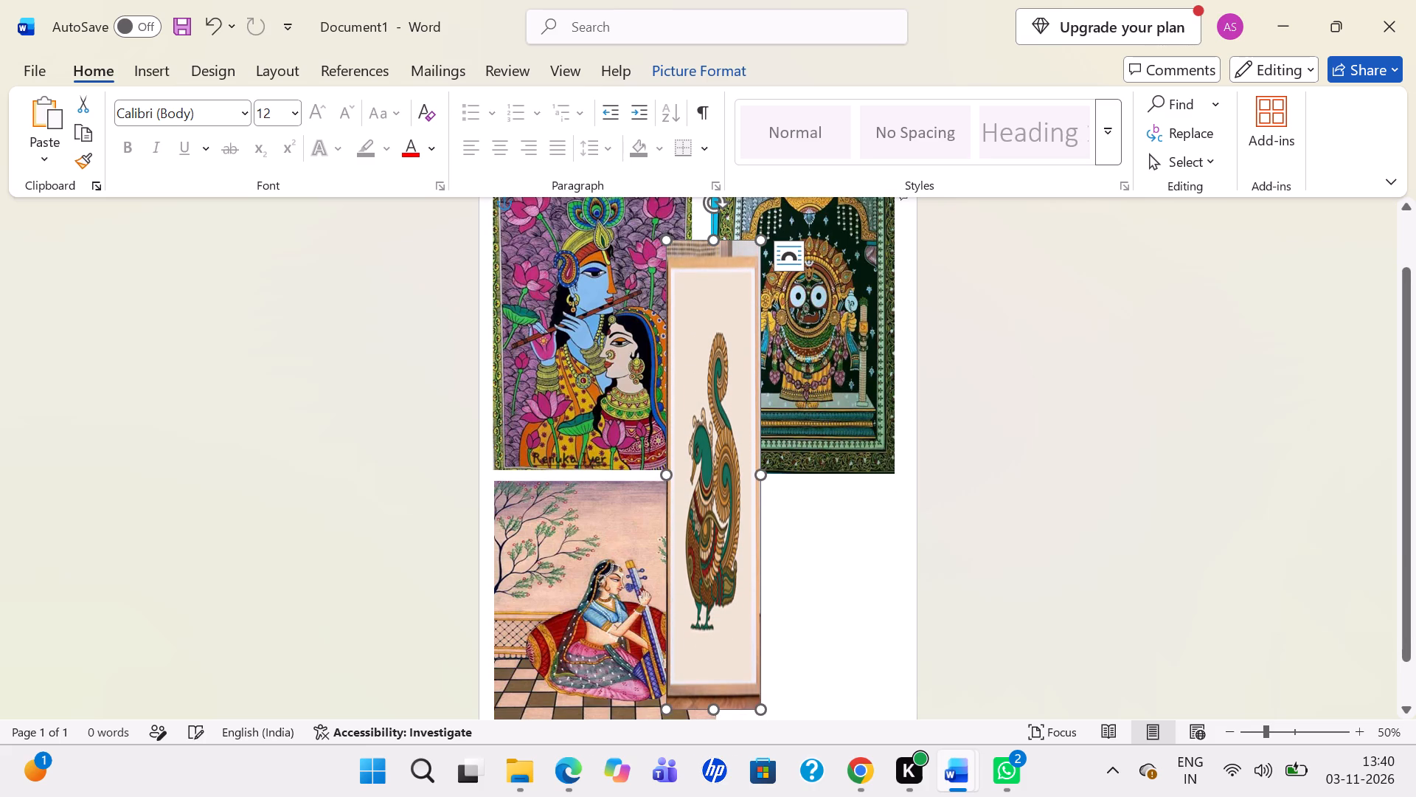
left_click_drag(662, 241, 711, 438)
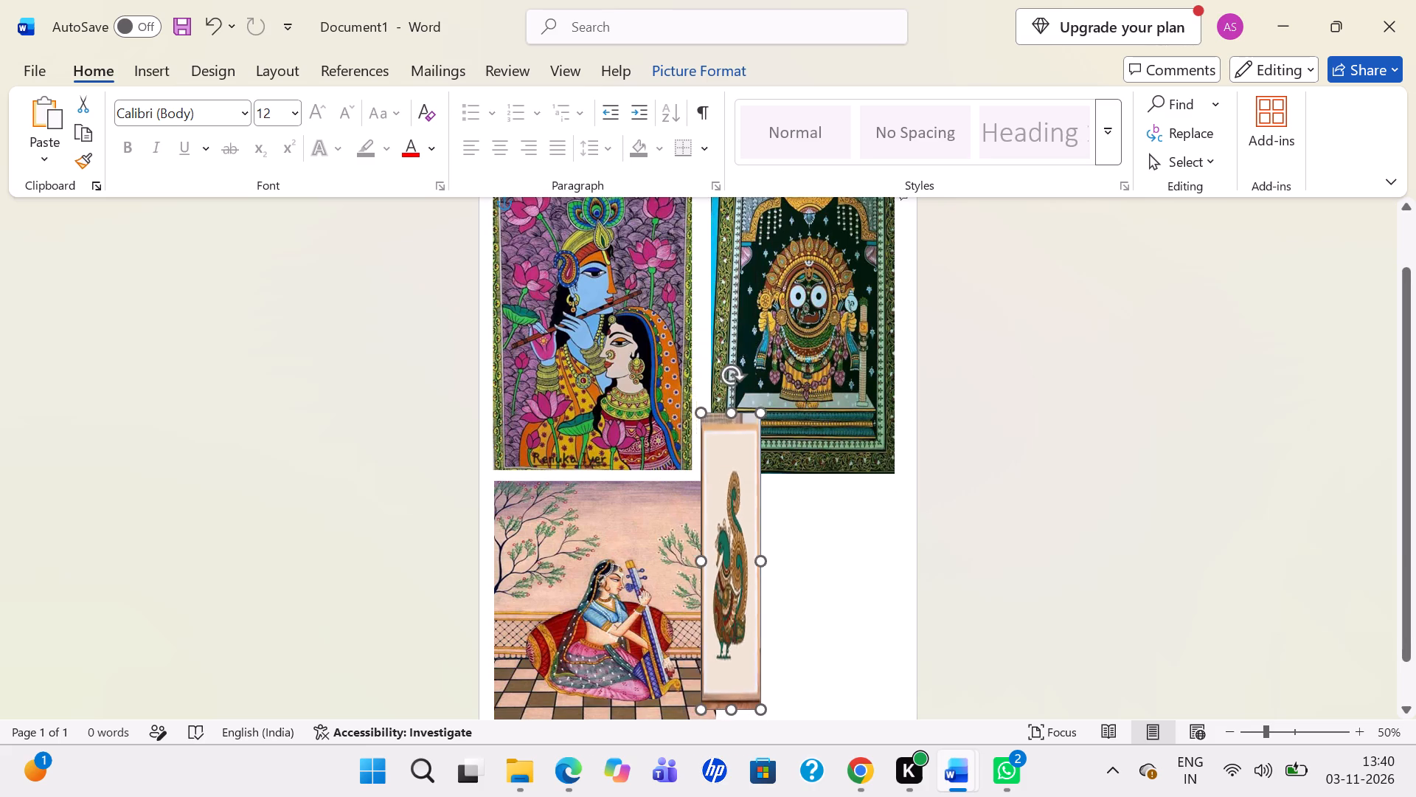
left_click_drag(711, 438, 750, 509)
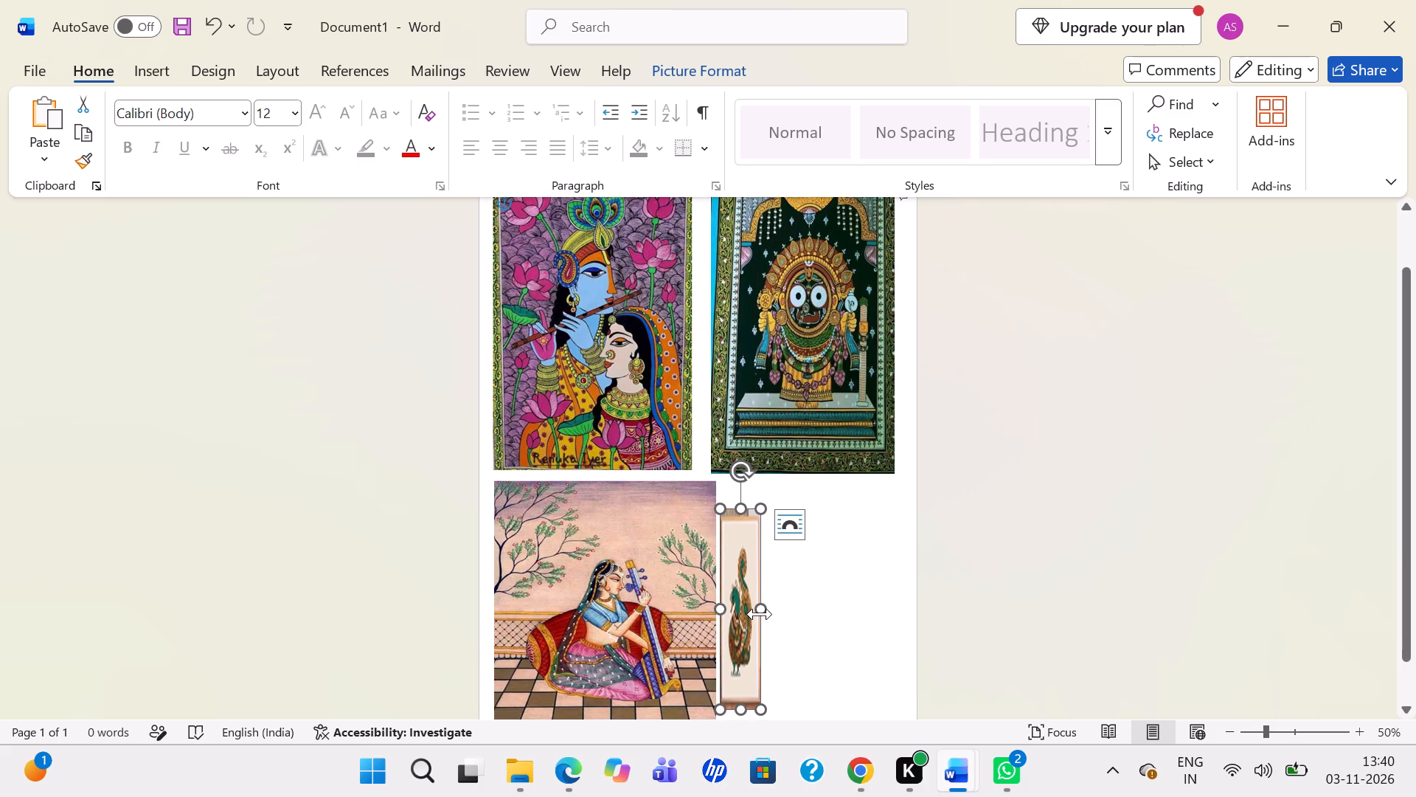
Widen the bird picture almost to the page edge and stretch its height to fill the space from below the Jagannath picture to near the page bottom.
left_click_drag(760, 614, 917, 621)
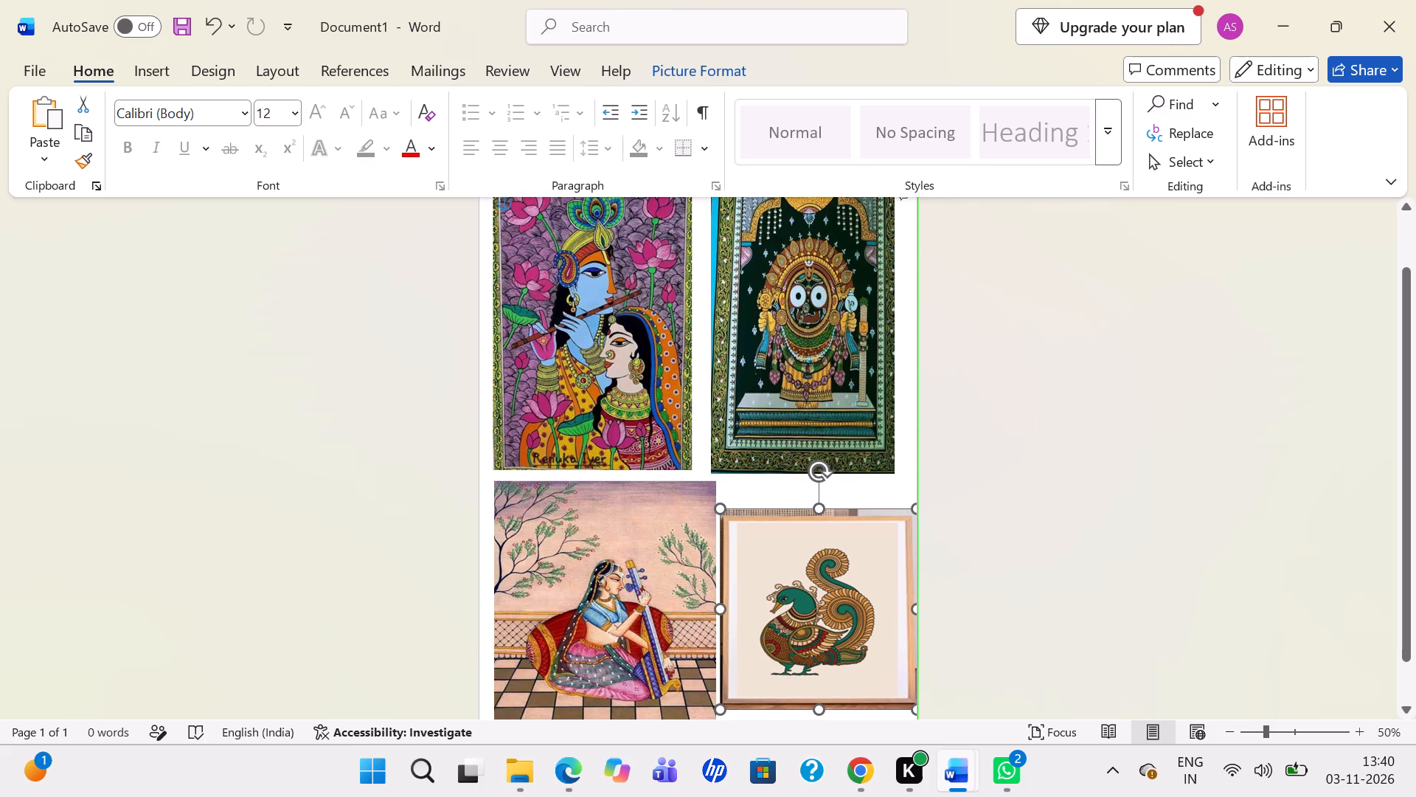
left_click_drag(917, 621, 906, 621)
scroll(906, 621, "down", 2)
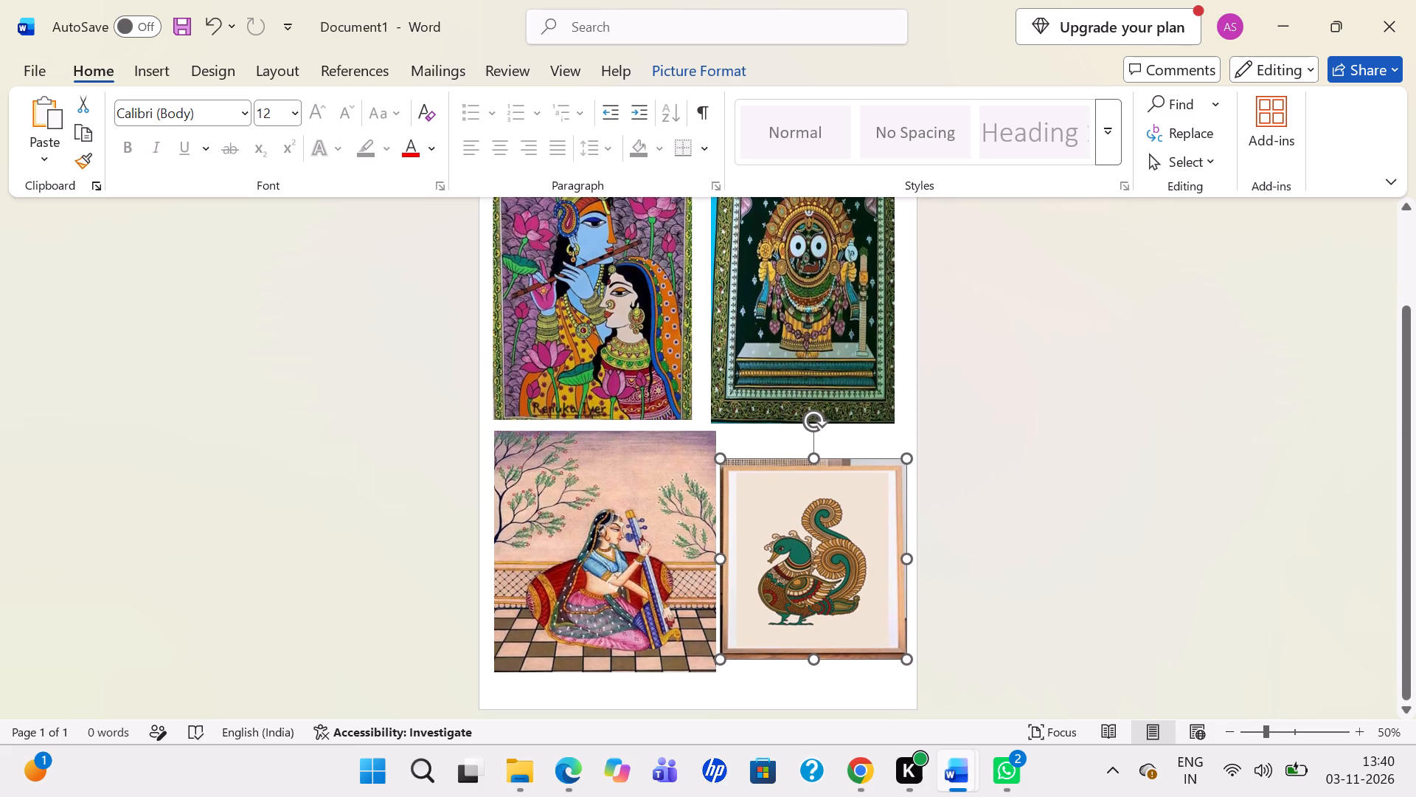
left_click_drag(810, 660, 816, 686)
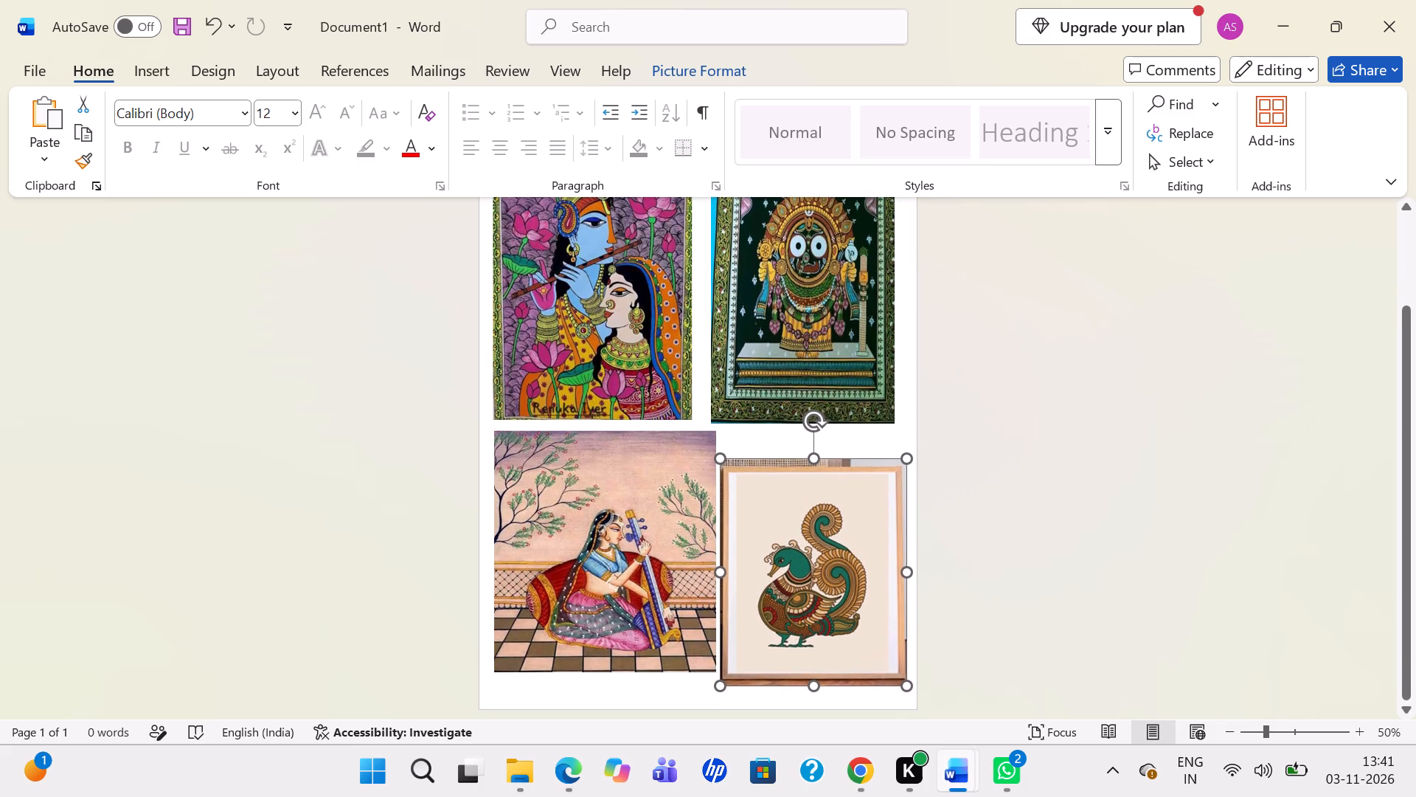
left_click_drag(816, 686, 821, 700)
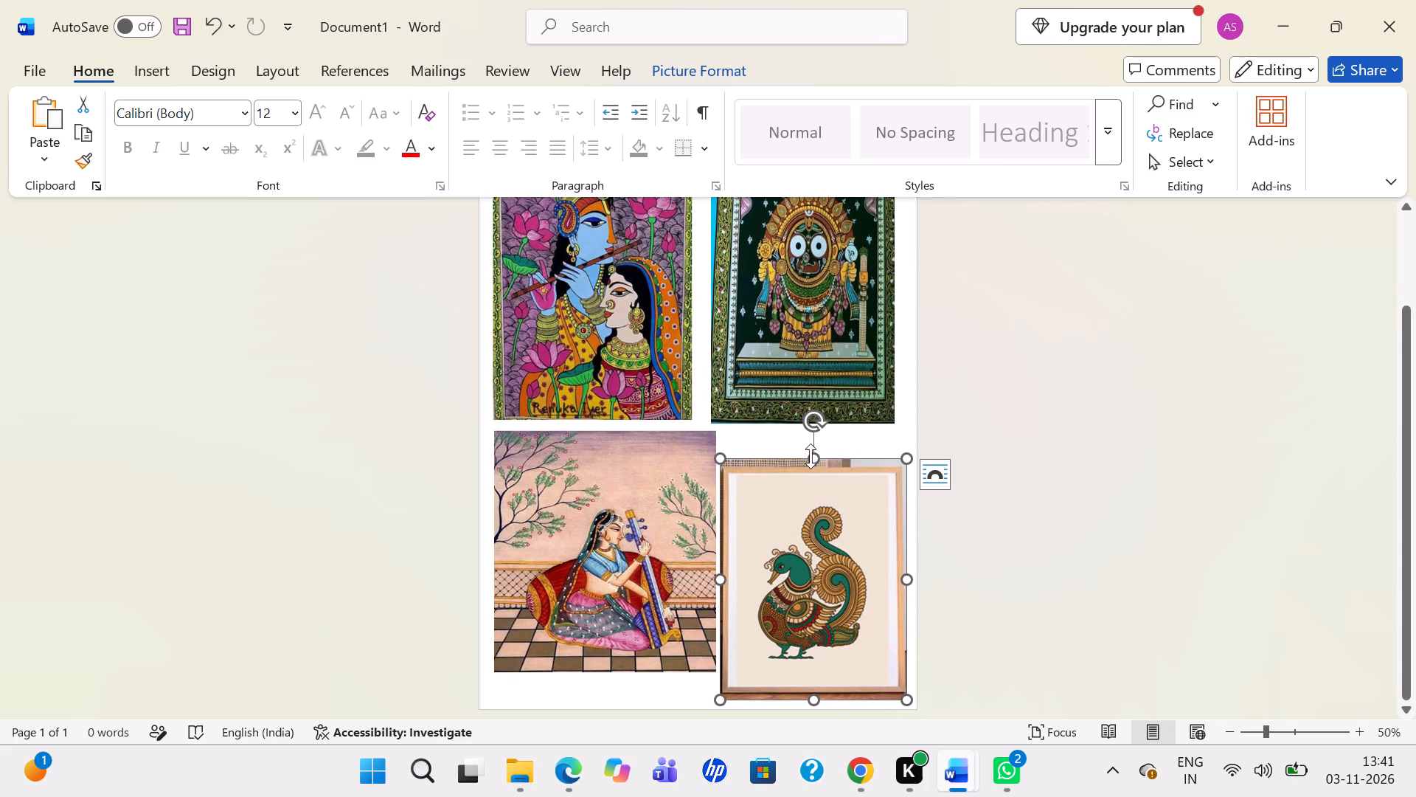
left_click_drag(813, 456, 820, 434)
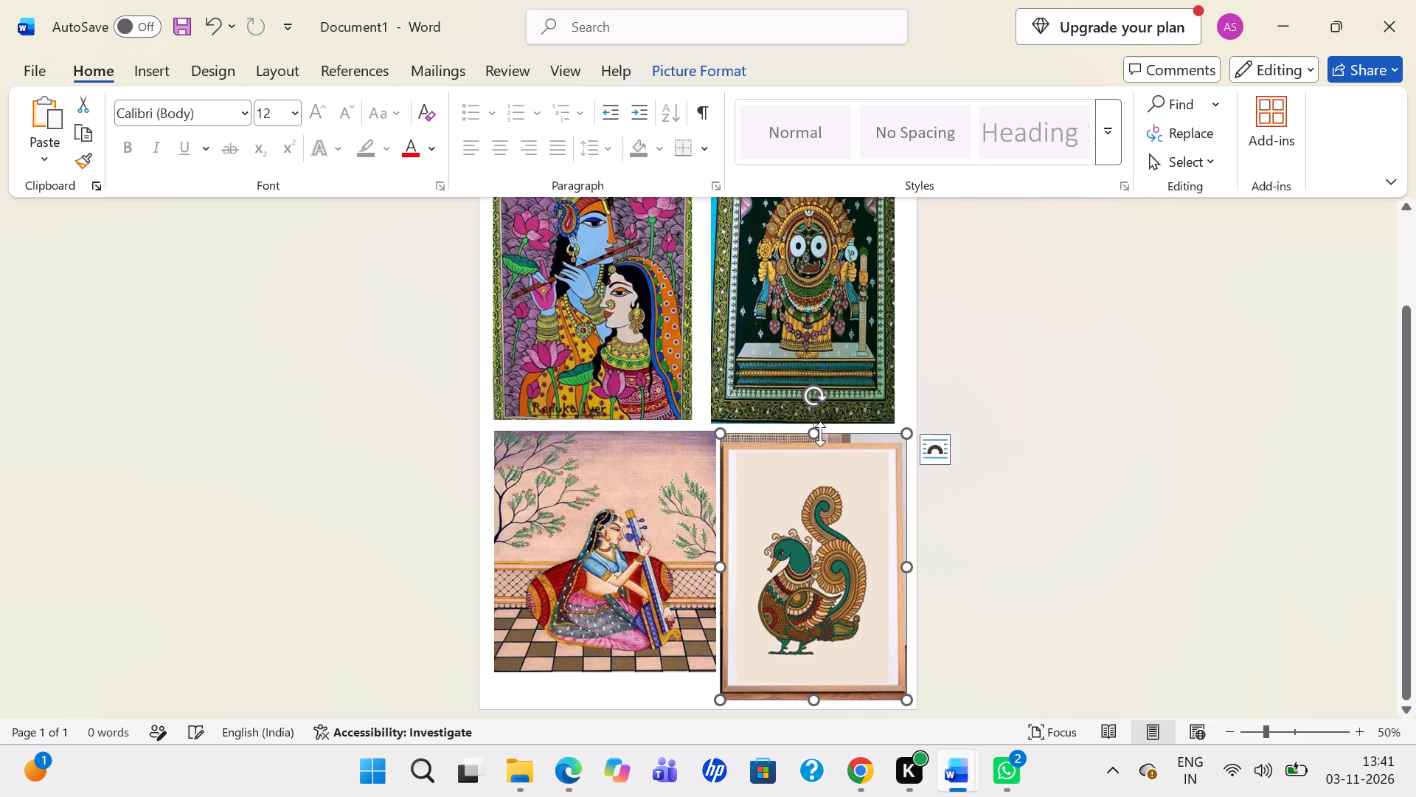
Stretch the seated musician picture down to near the page bottom and narrow it slightly, leaving a gap before the bird picture.
left_click(613, 635)
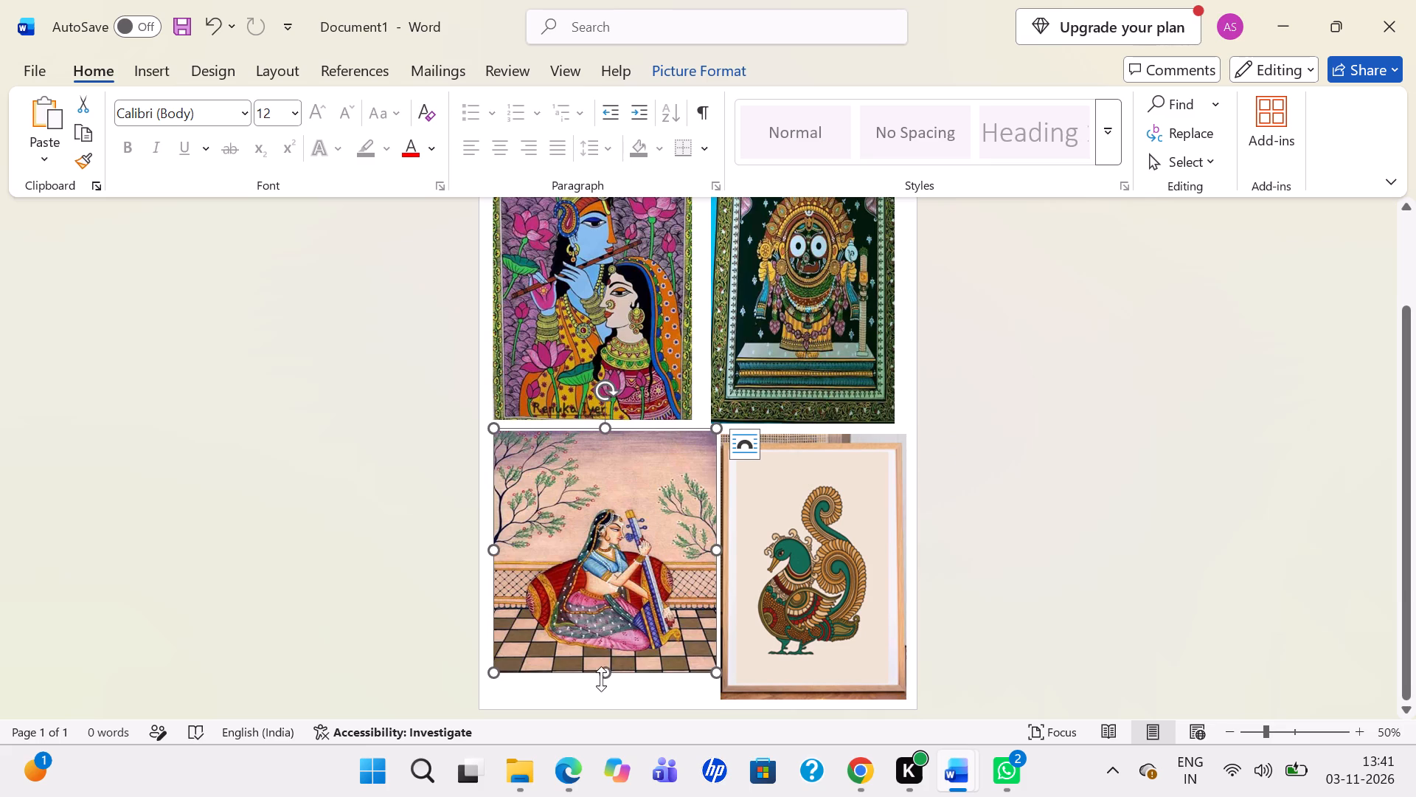
left_click_drag(606, 672, 605, 696)
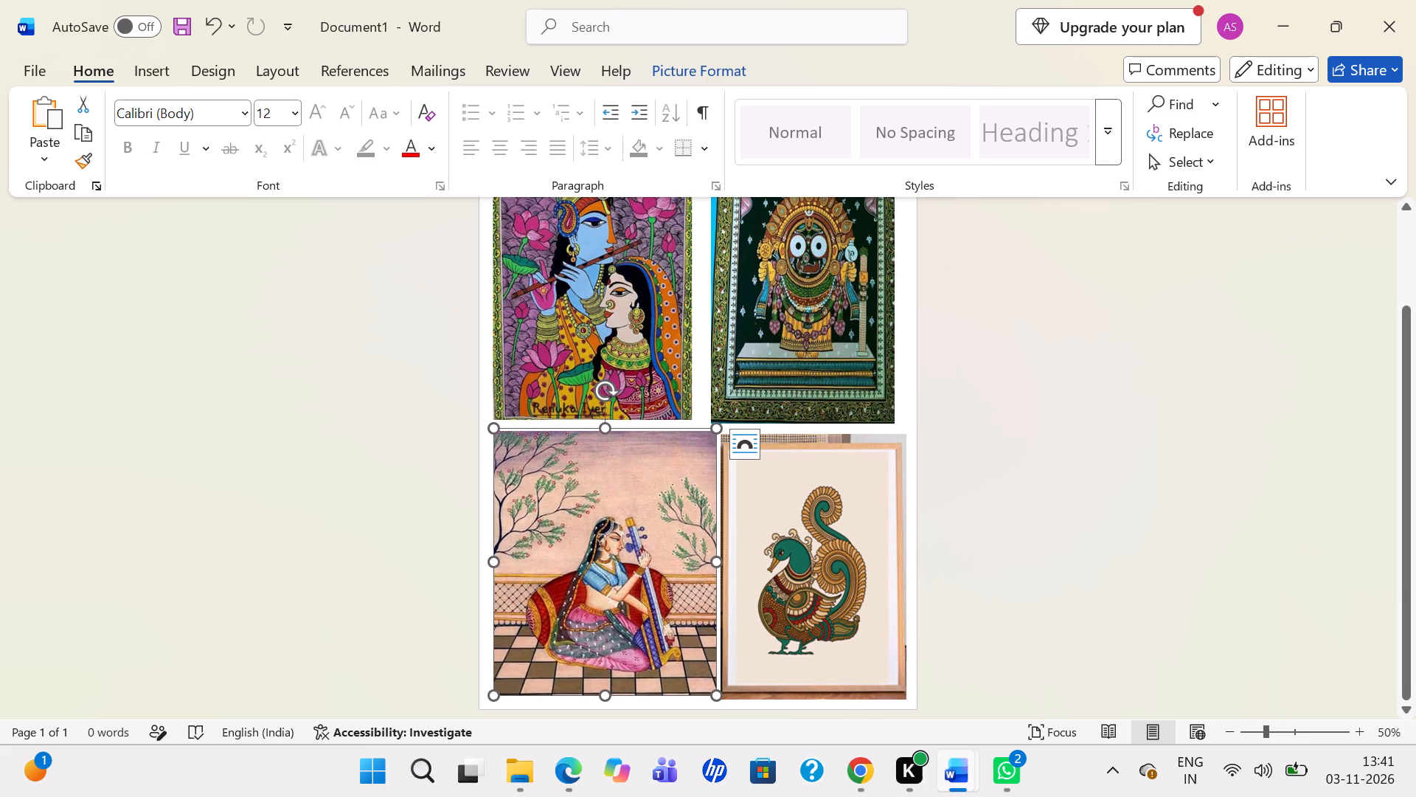
left_click_drag(716, 557, 704, 562)
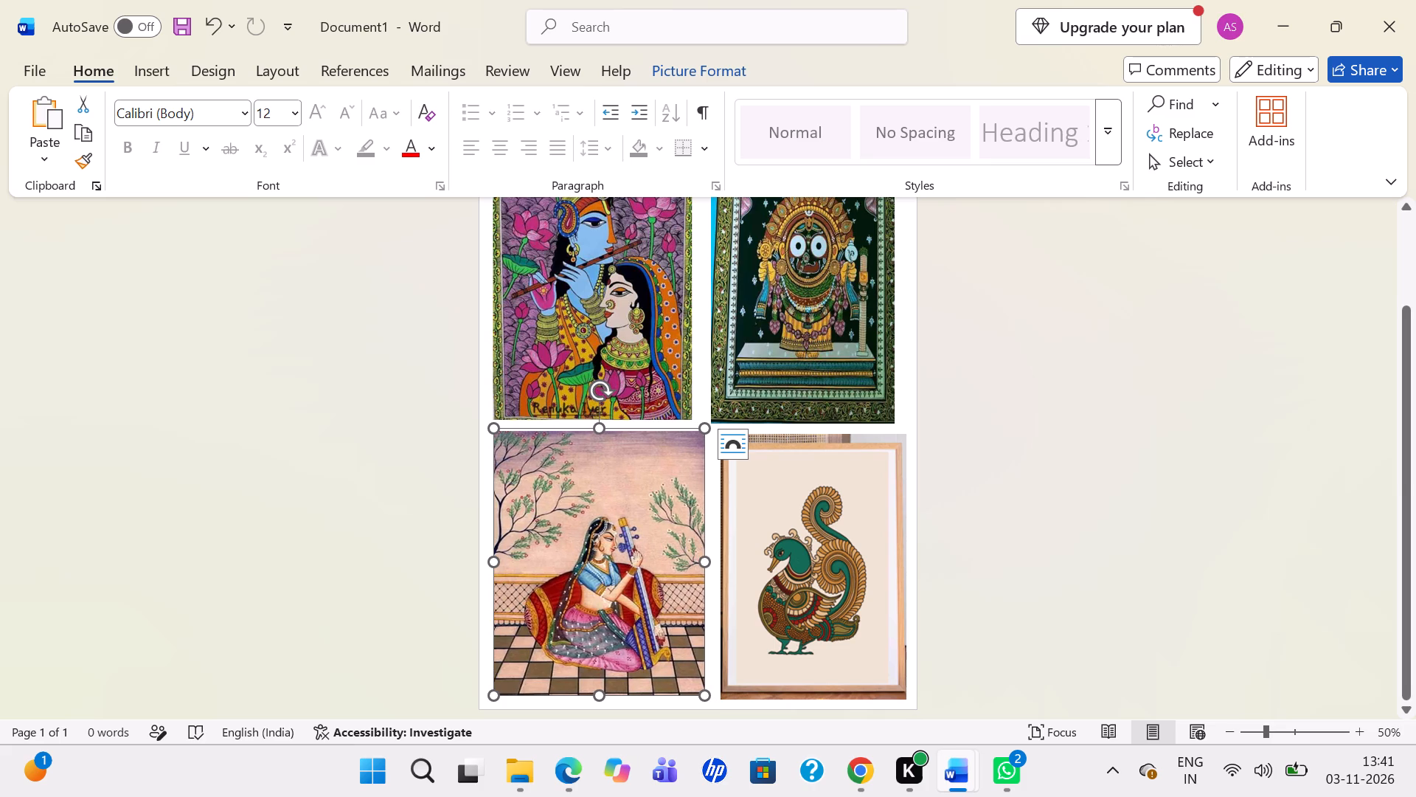
Widen the framed bird picture slightly toward the seated musician, keeping a thin gap between the two pictures.
left_click(741, 557)
left_click(720, 562)
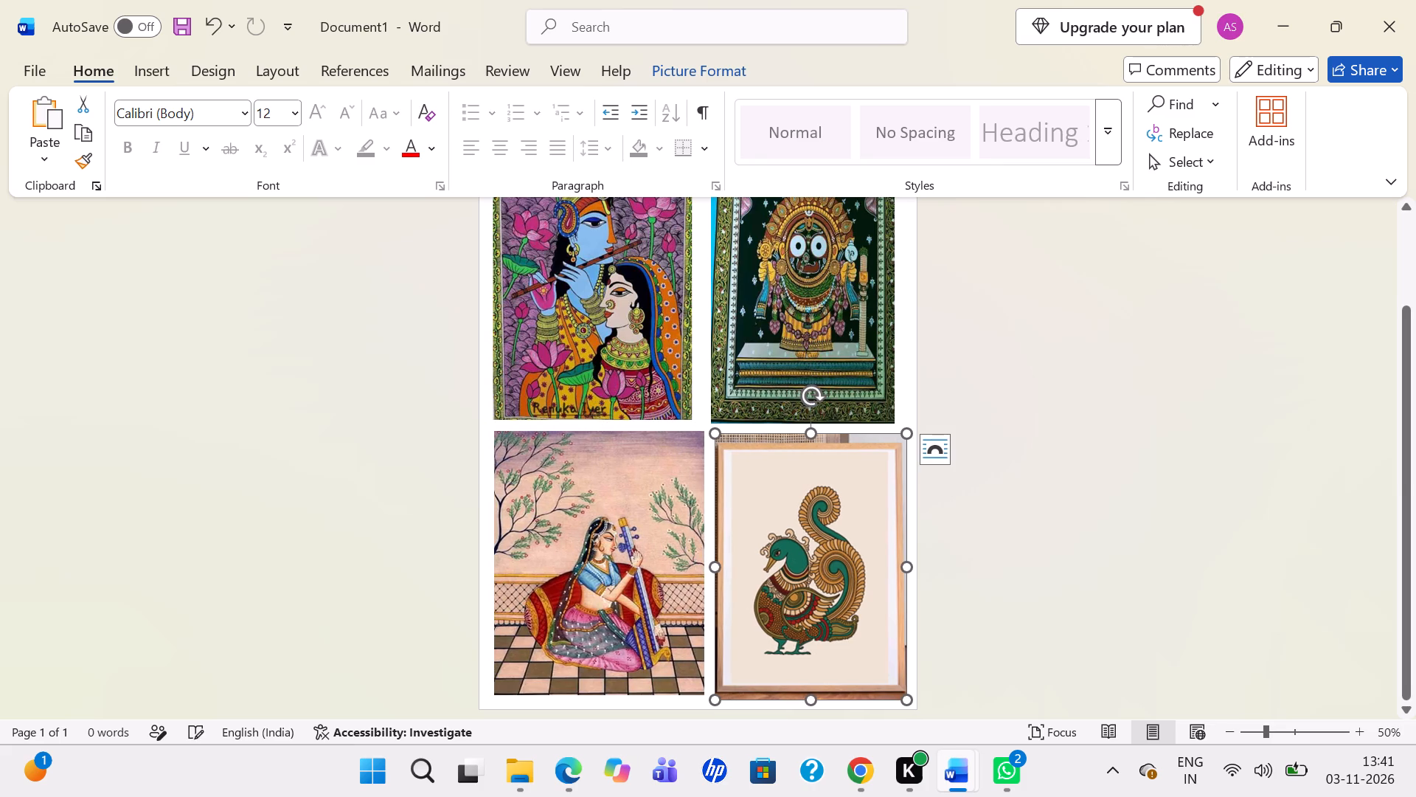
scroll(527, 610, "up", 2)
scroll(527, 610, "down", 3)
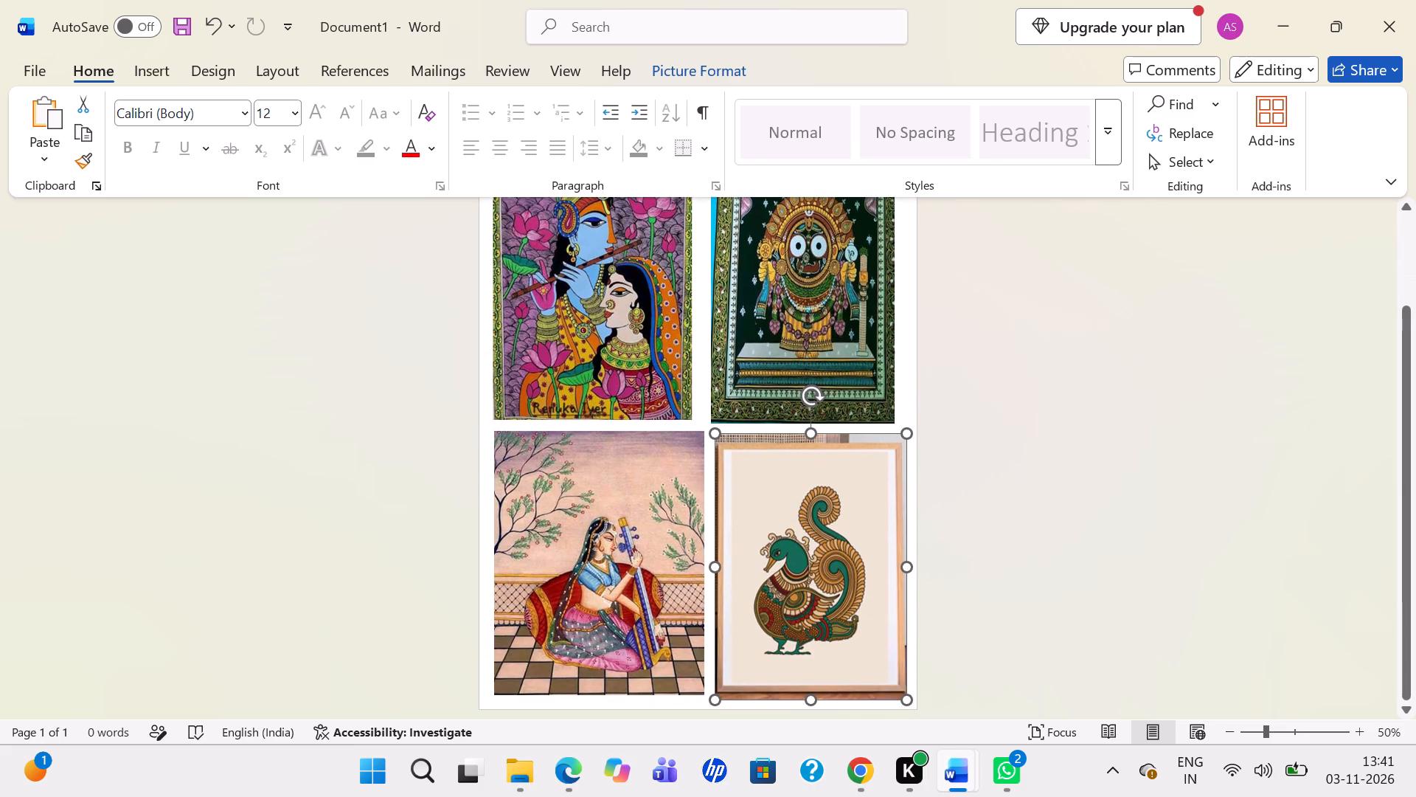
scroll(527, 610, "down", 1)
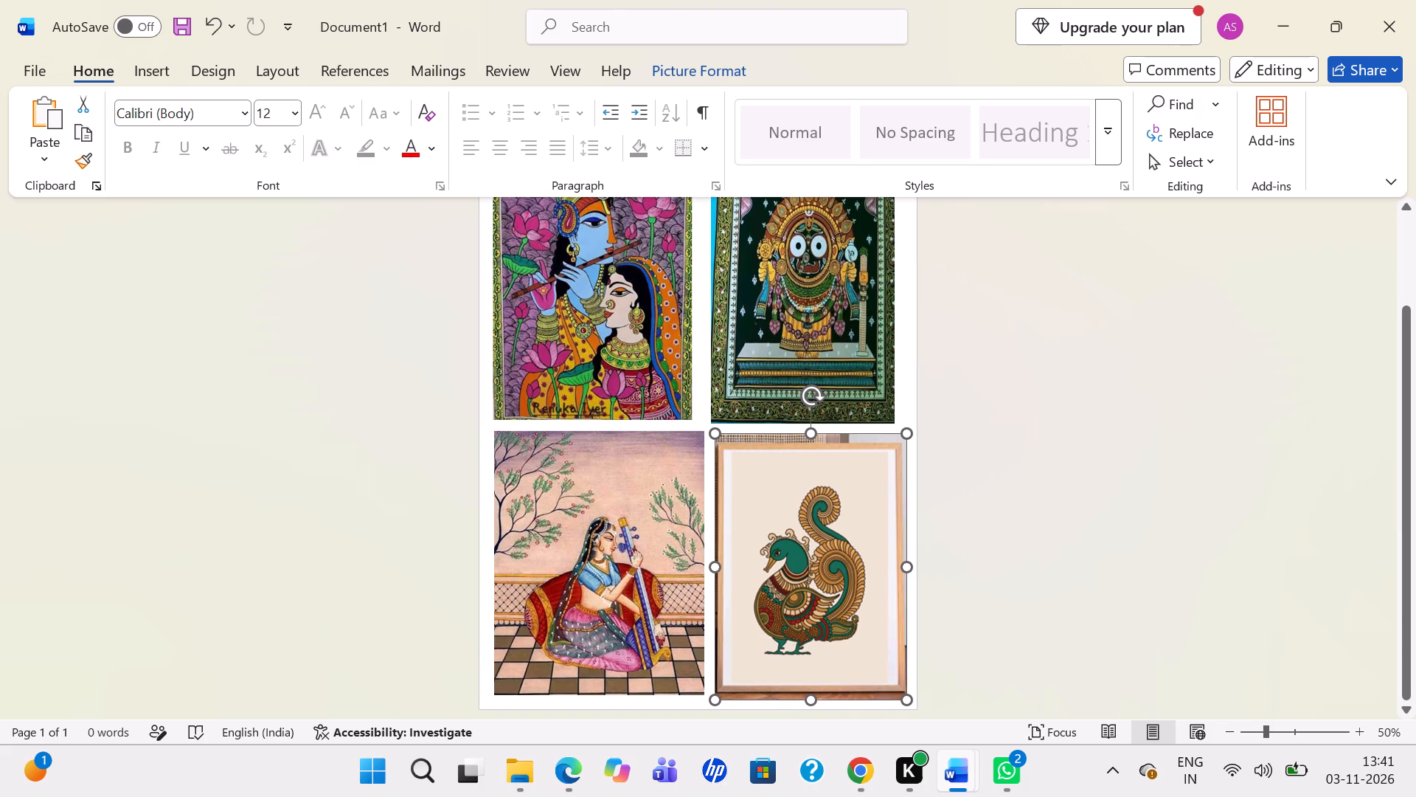
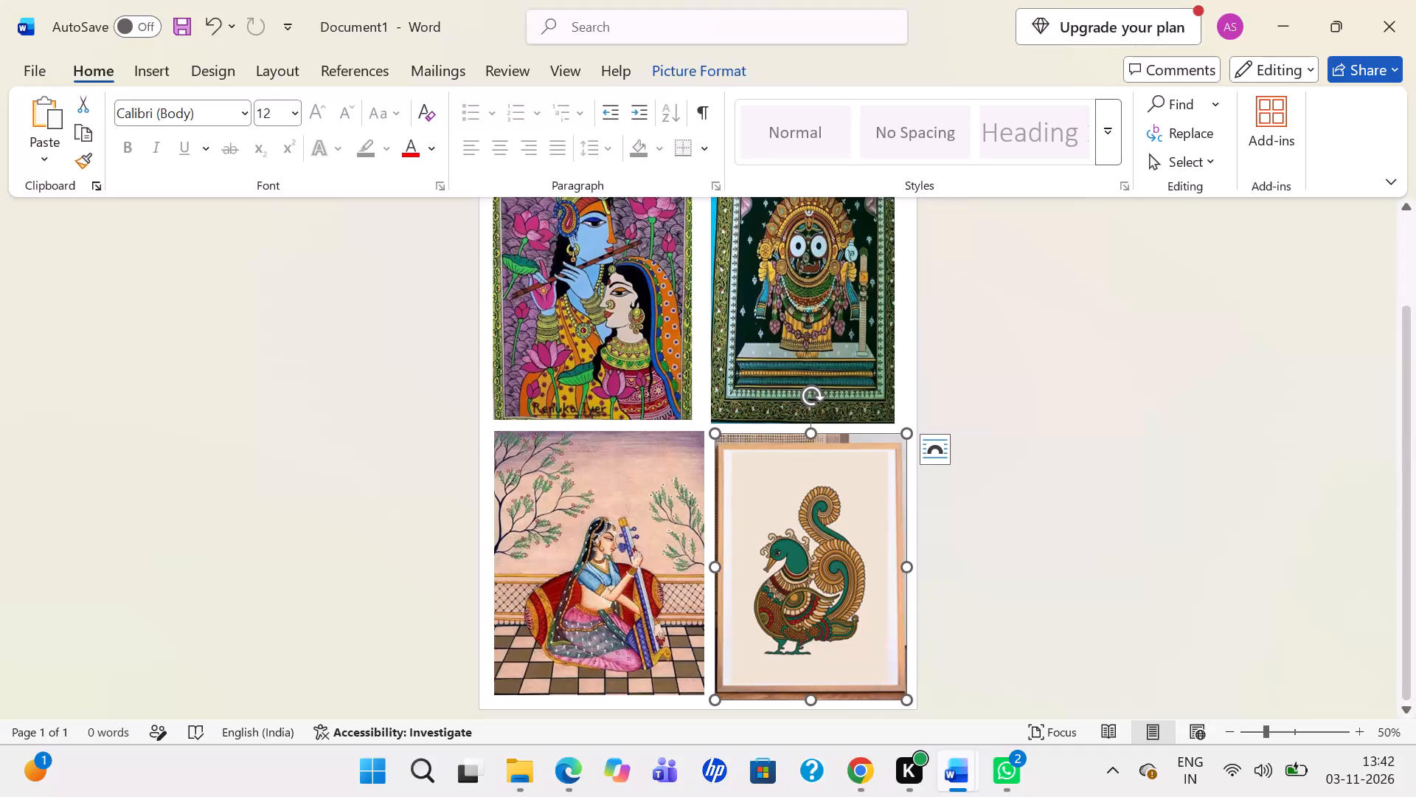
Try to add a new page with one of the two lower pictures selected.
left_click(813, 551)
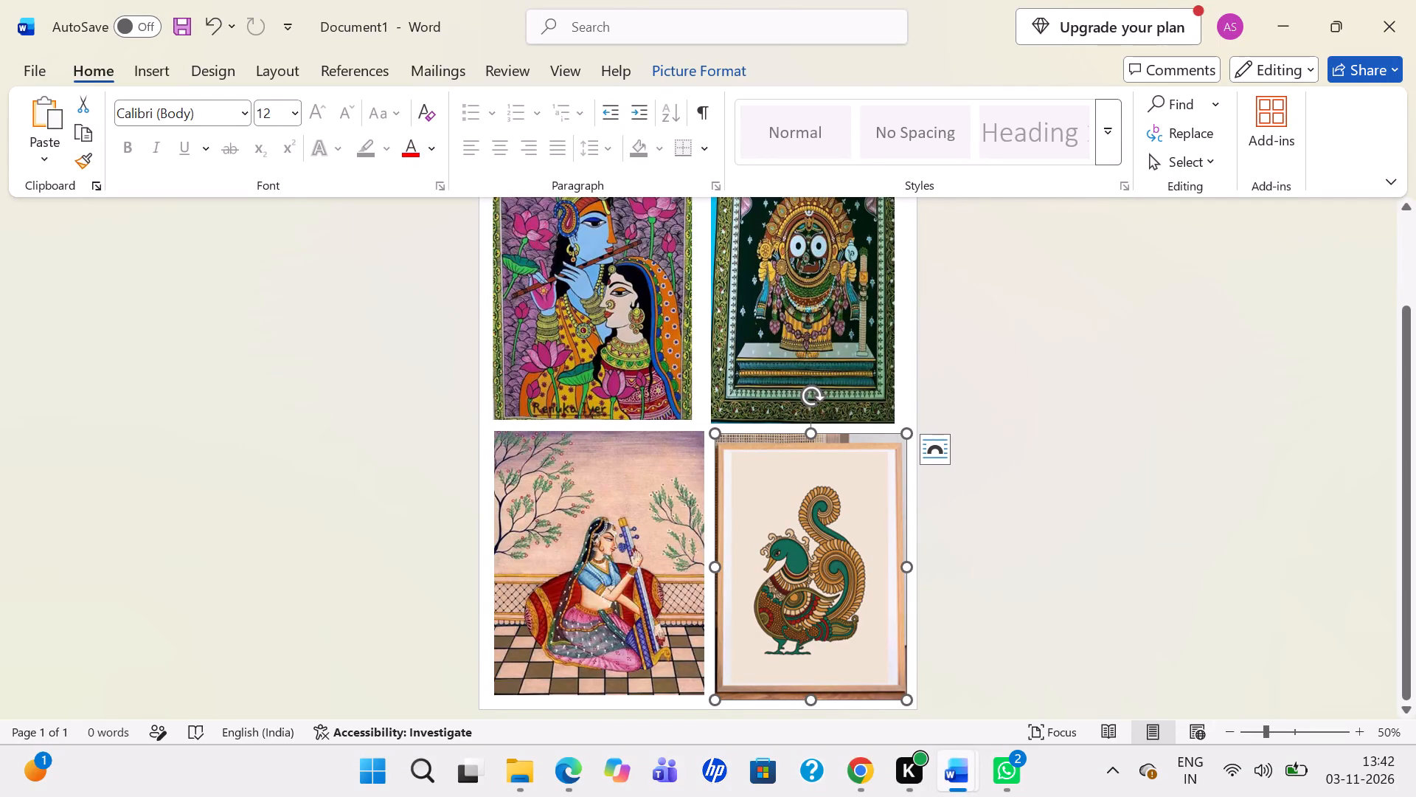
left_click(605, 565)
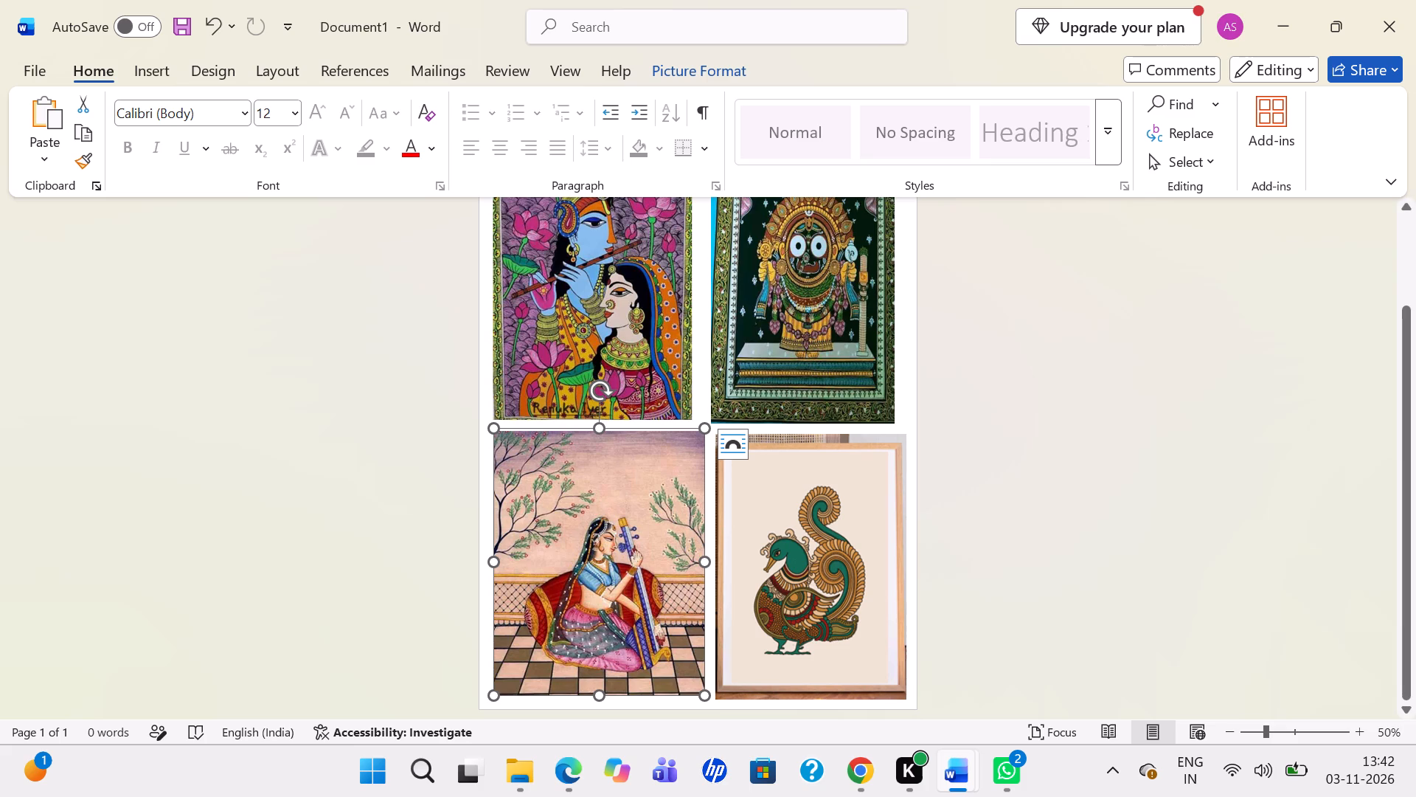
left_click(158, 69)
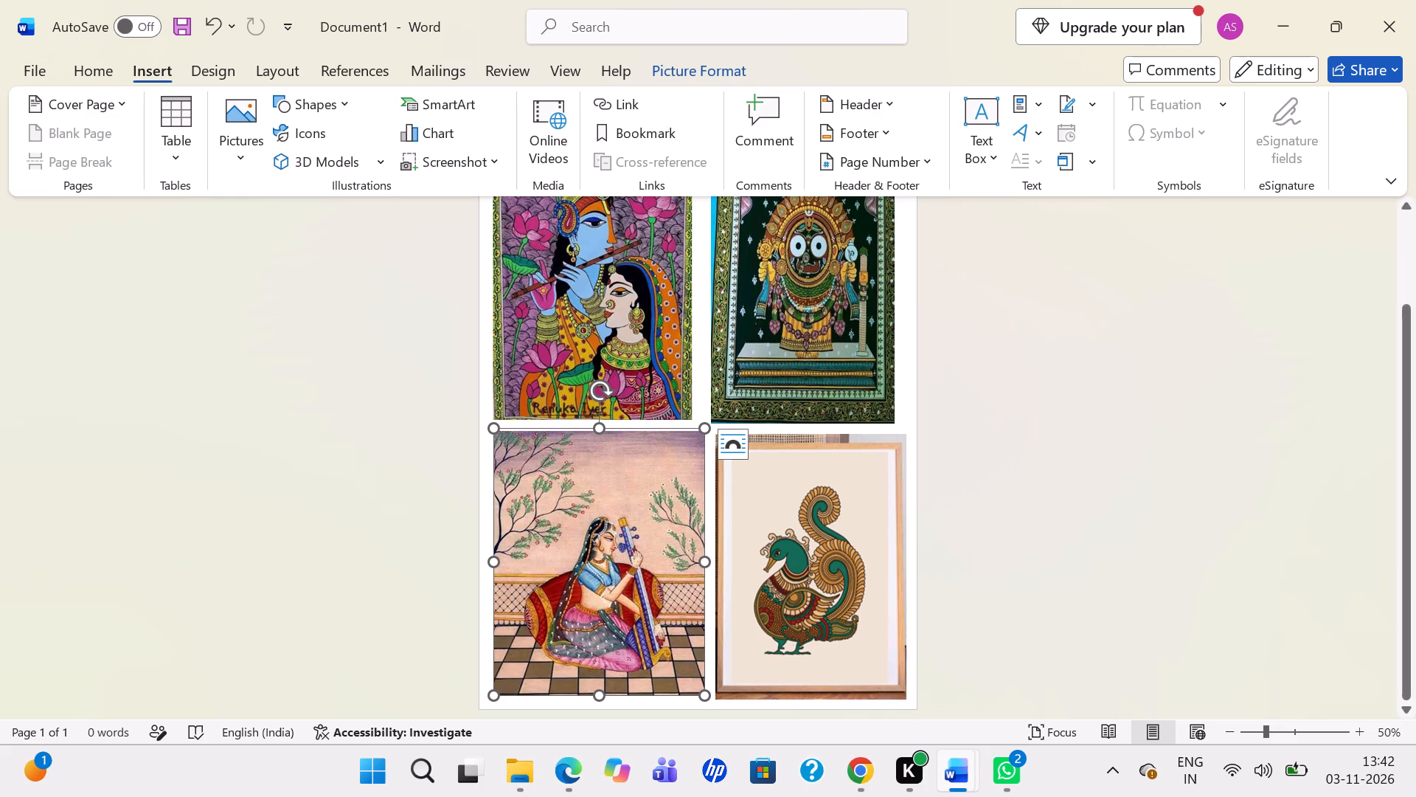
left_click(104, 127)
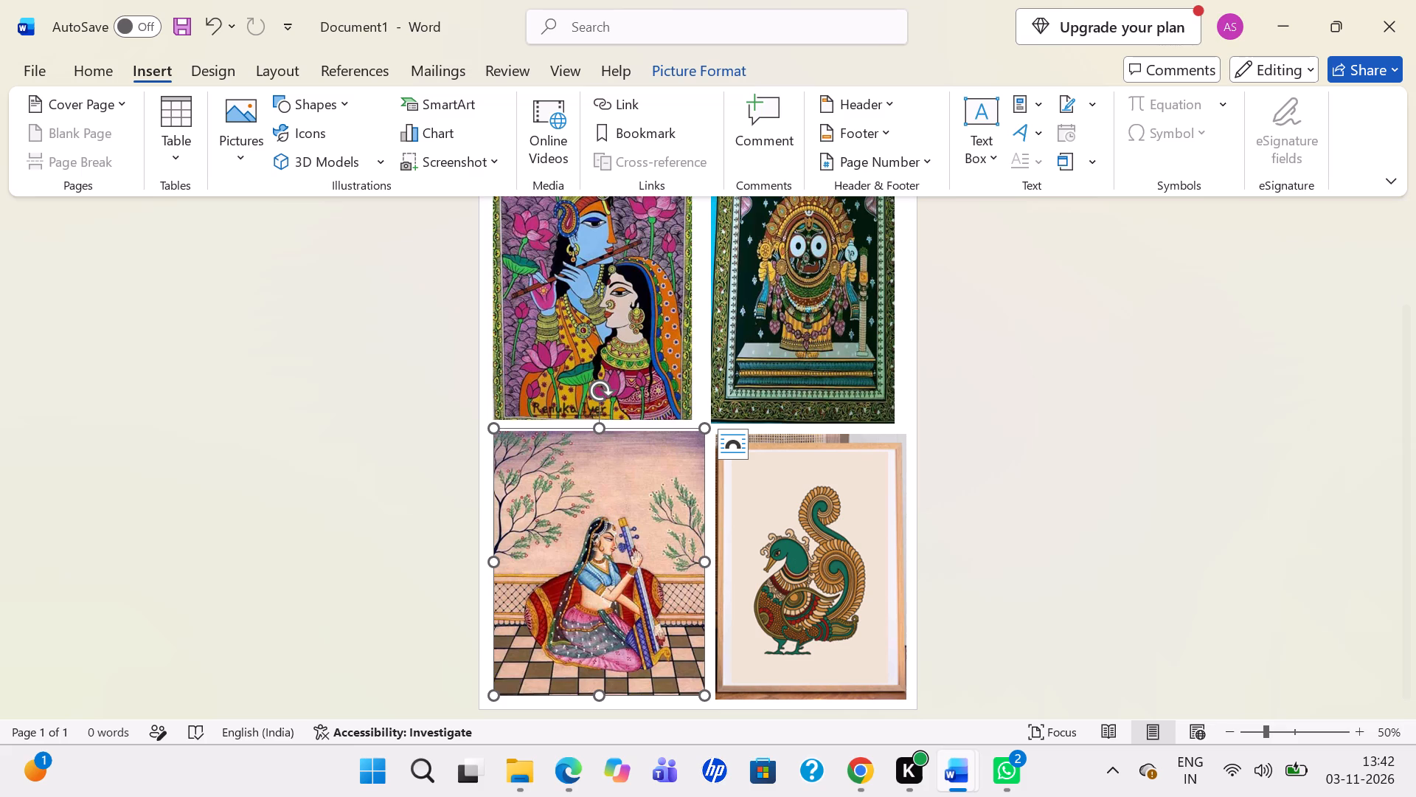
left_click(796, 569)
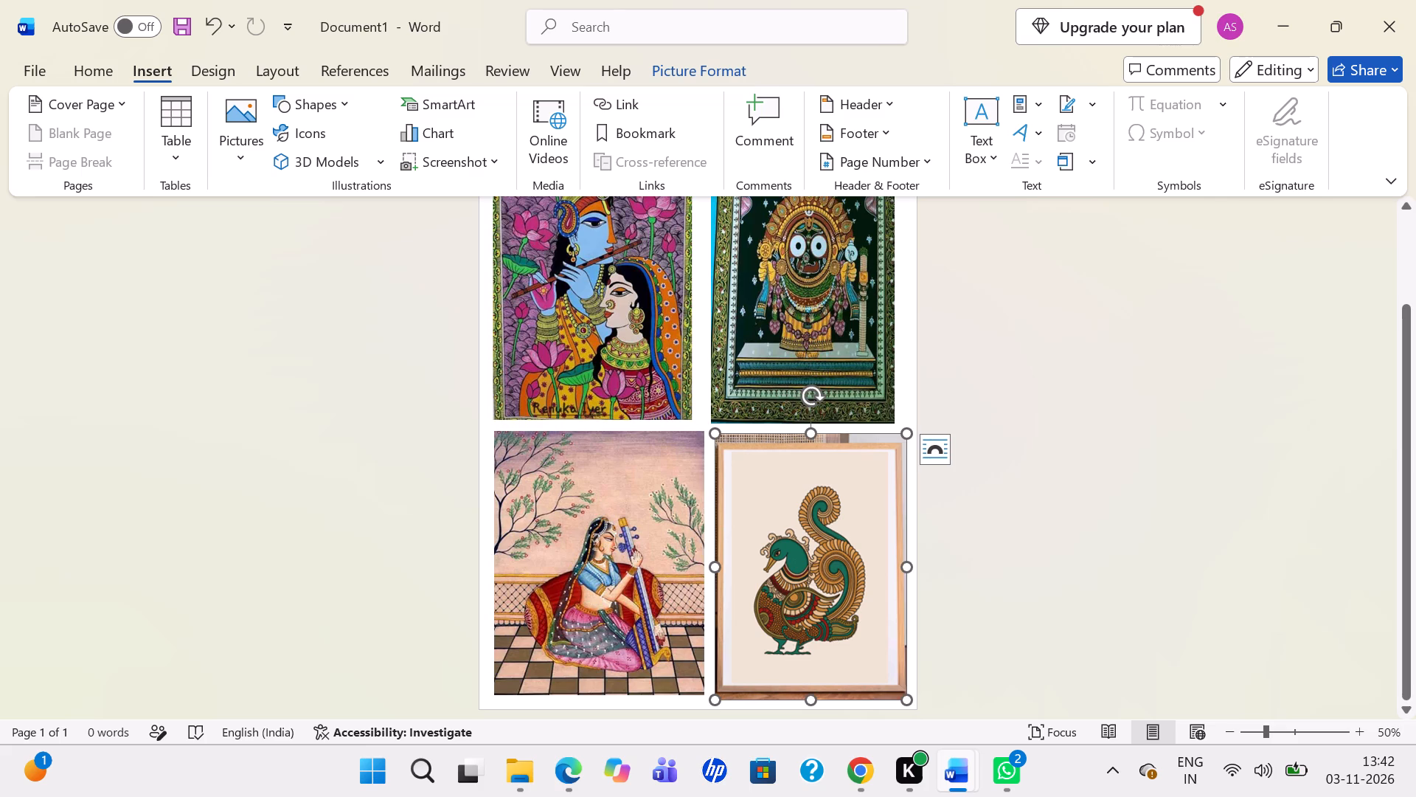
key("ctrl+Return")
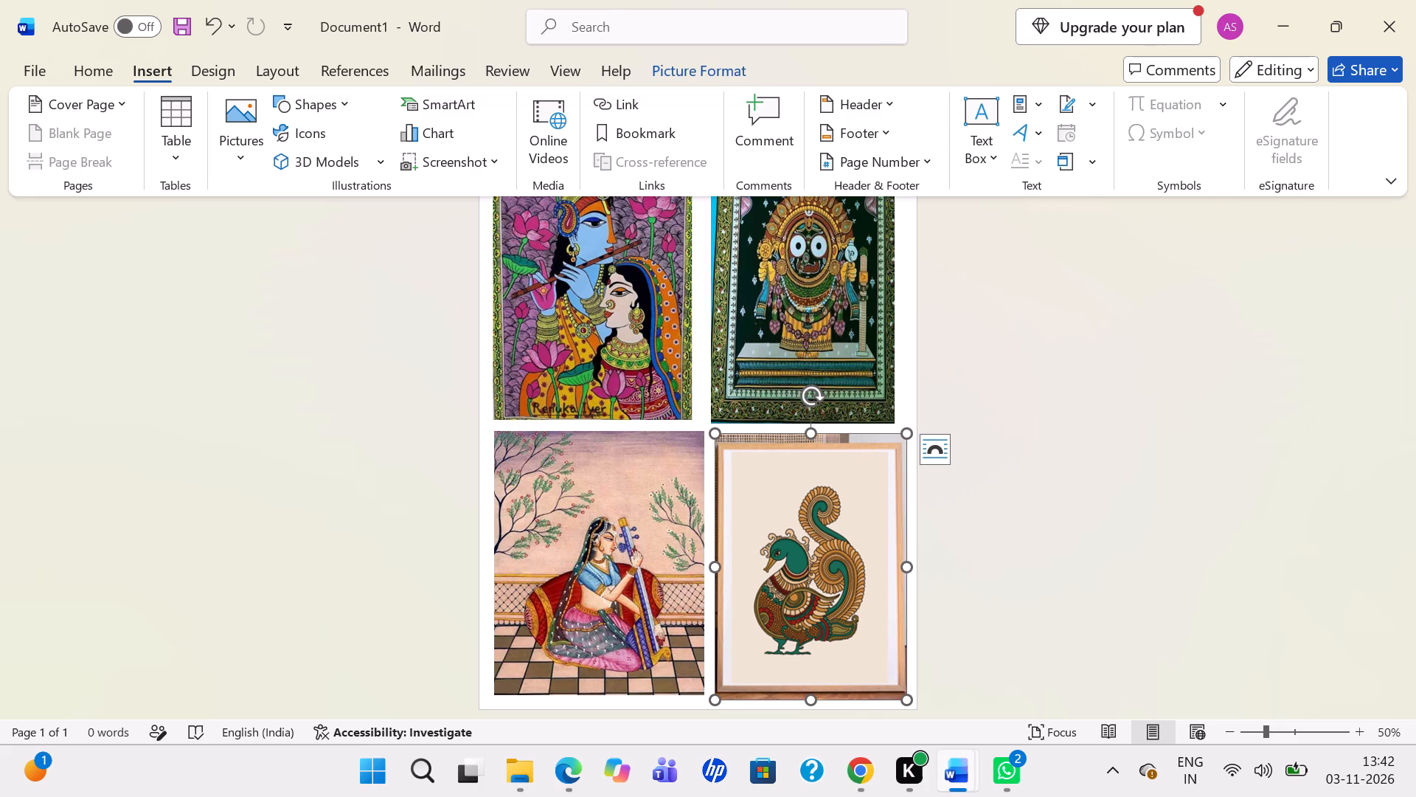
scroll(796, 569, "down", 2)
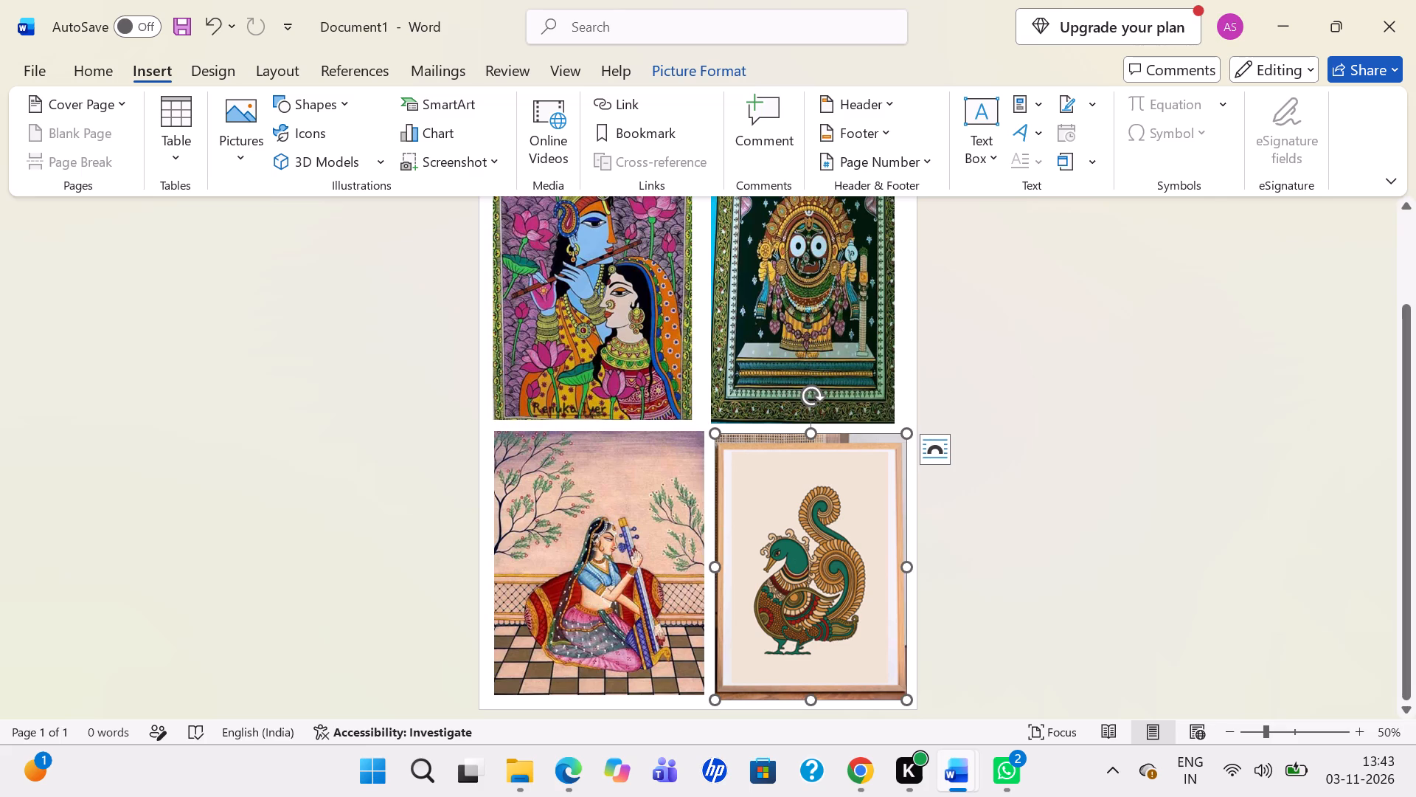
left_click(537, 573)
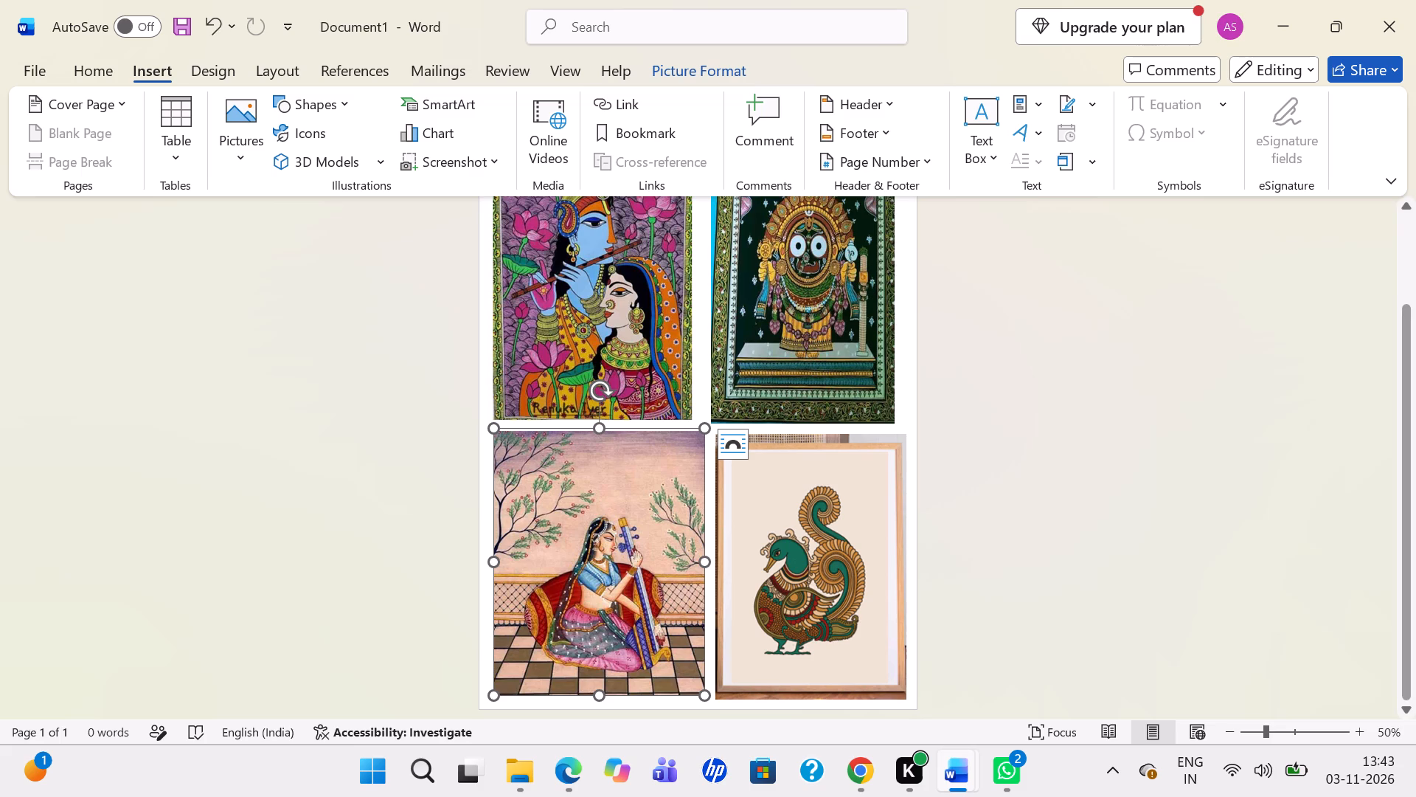
Add an empty paragraph at the end of the document, followed by a page break that starts a blank second page.
key("ctrl+End")
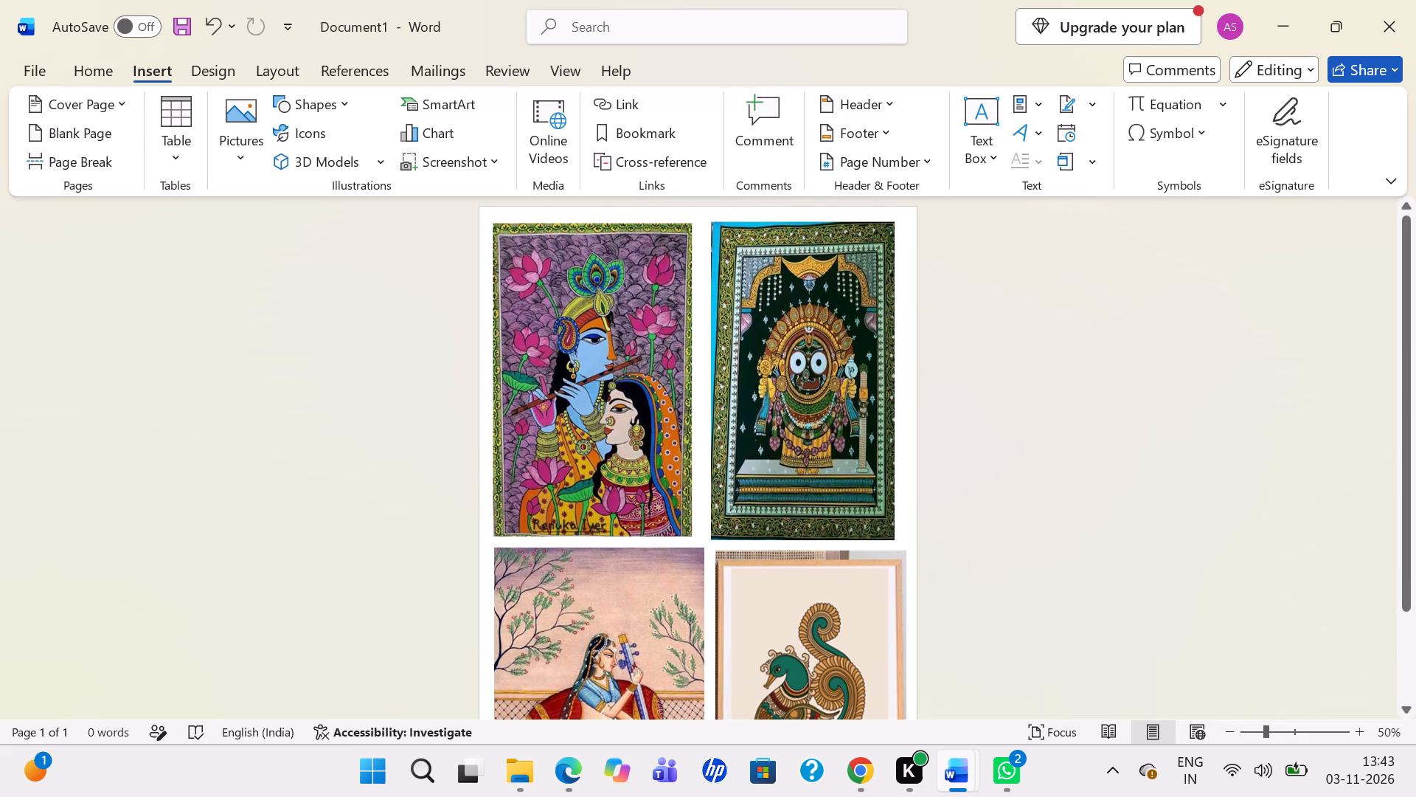
key("Right")
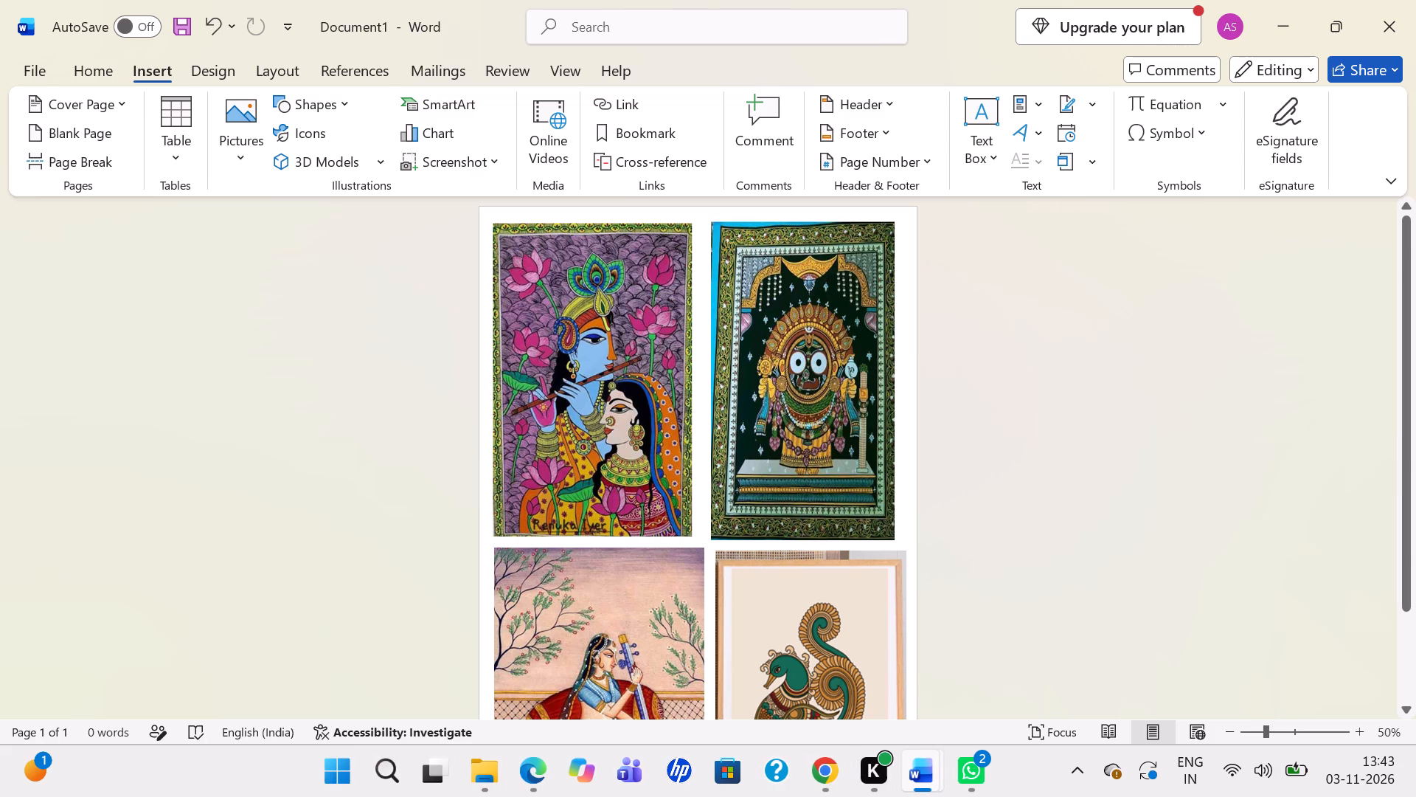
left_click(82, 66)
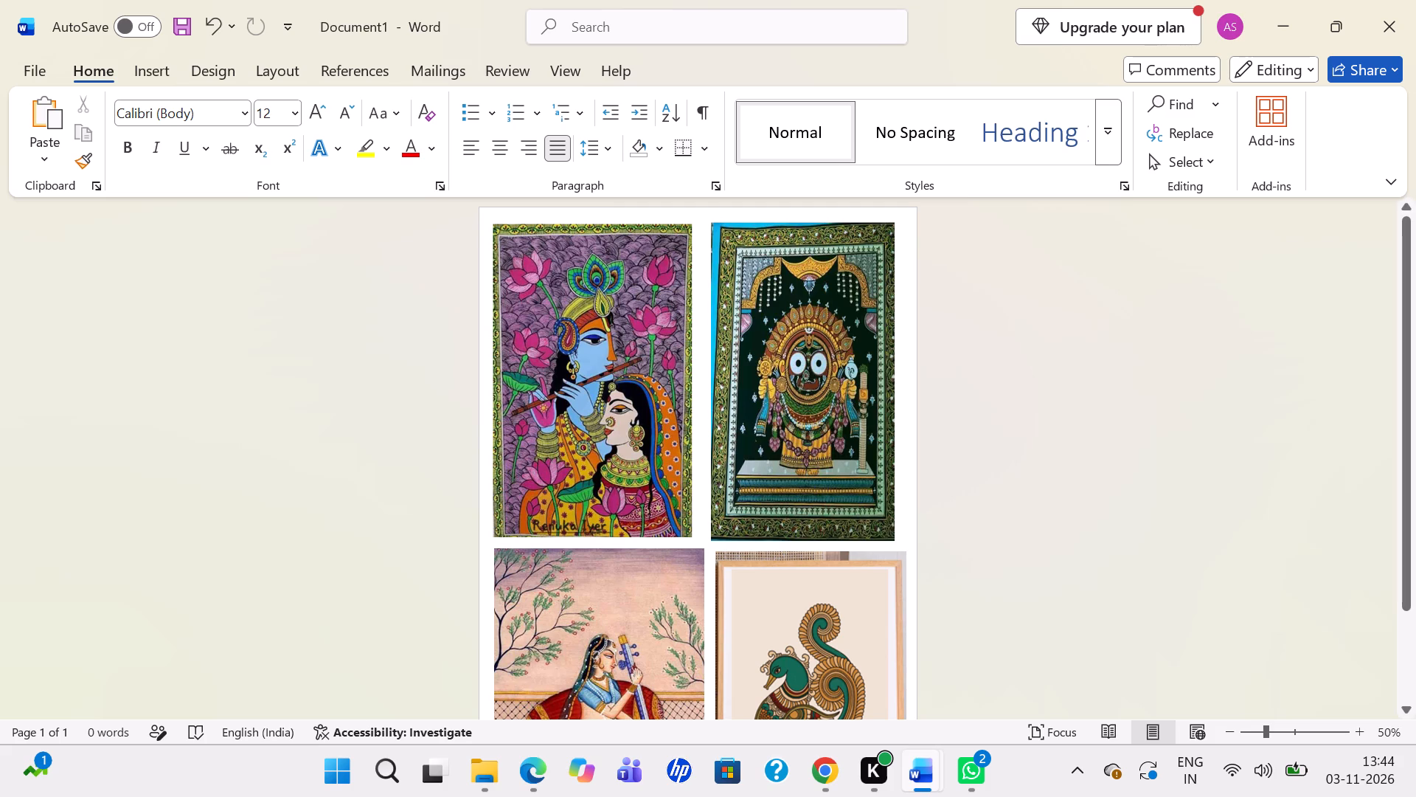
left_click(760, 647)
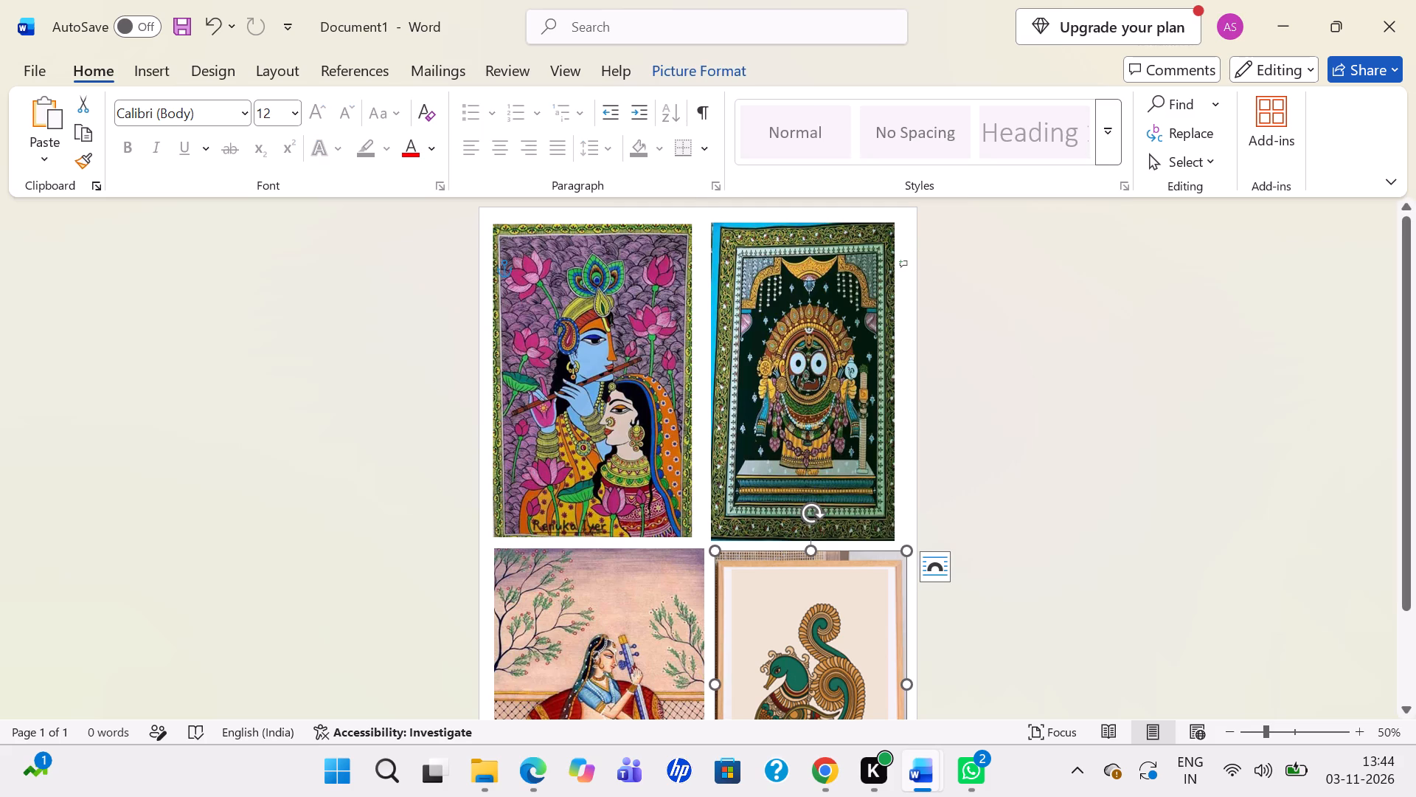
key("Right")
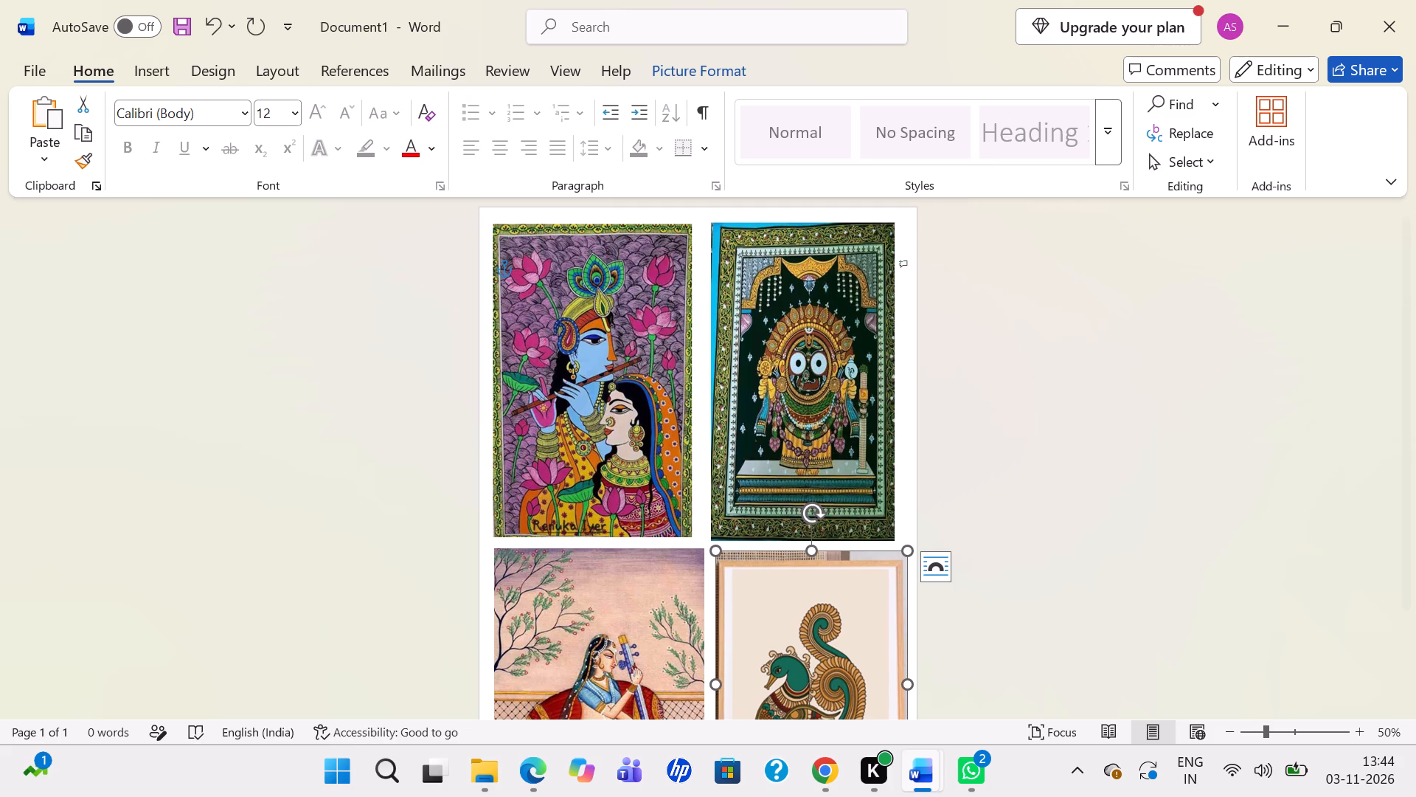
key("ctrl+End")
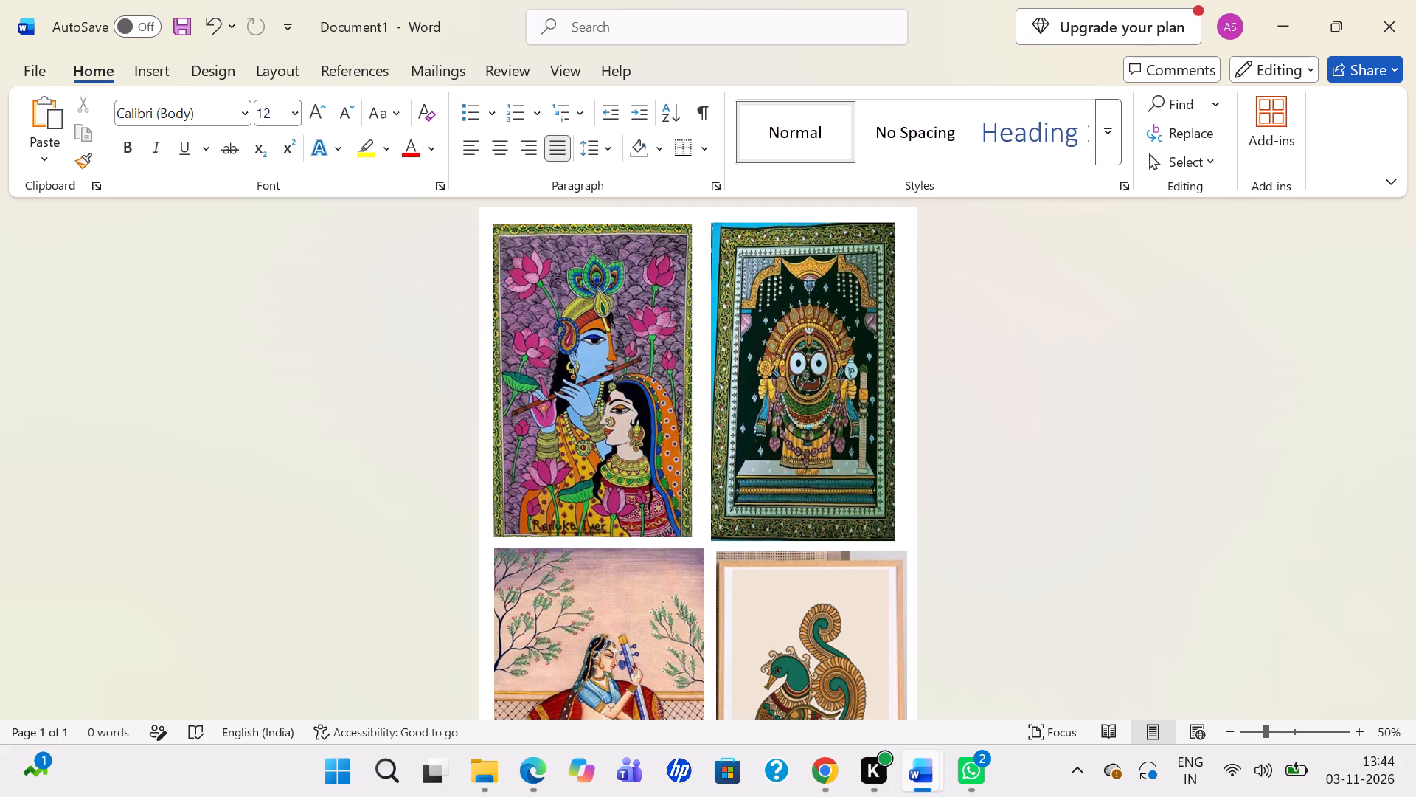
key("Return")
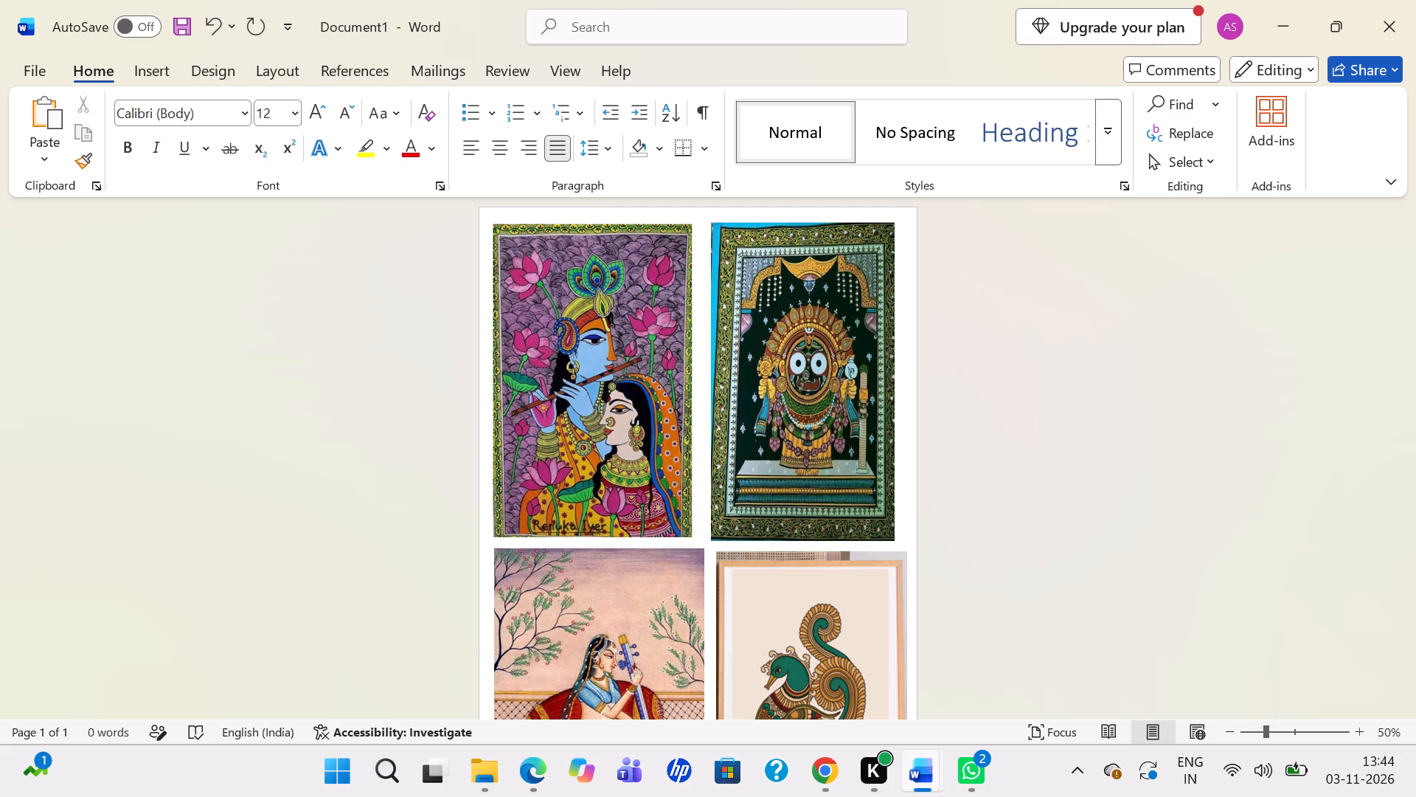
key("ctrl+Return")
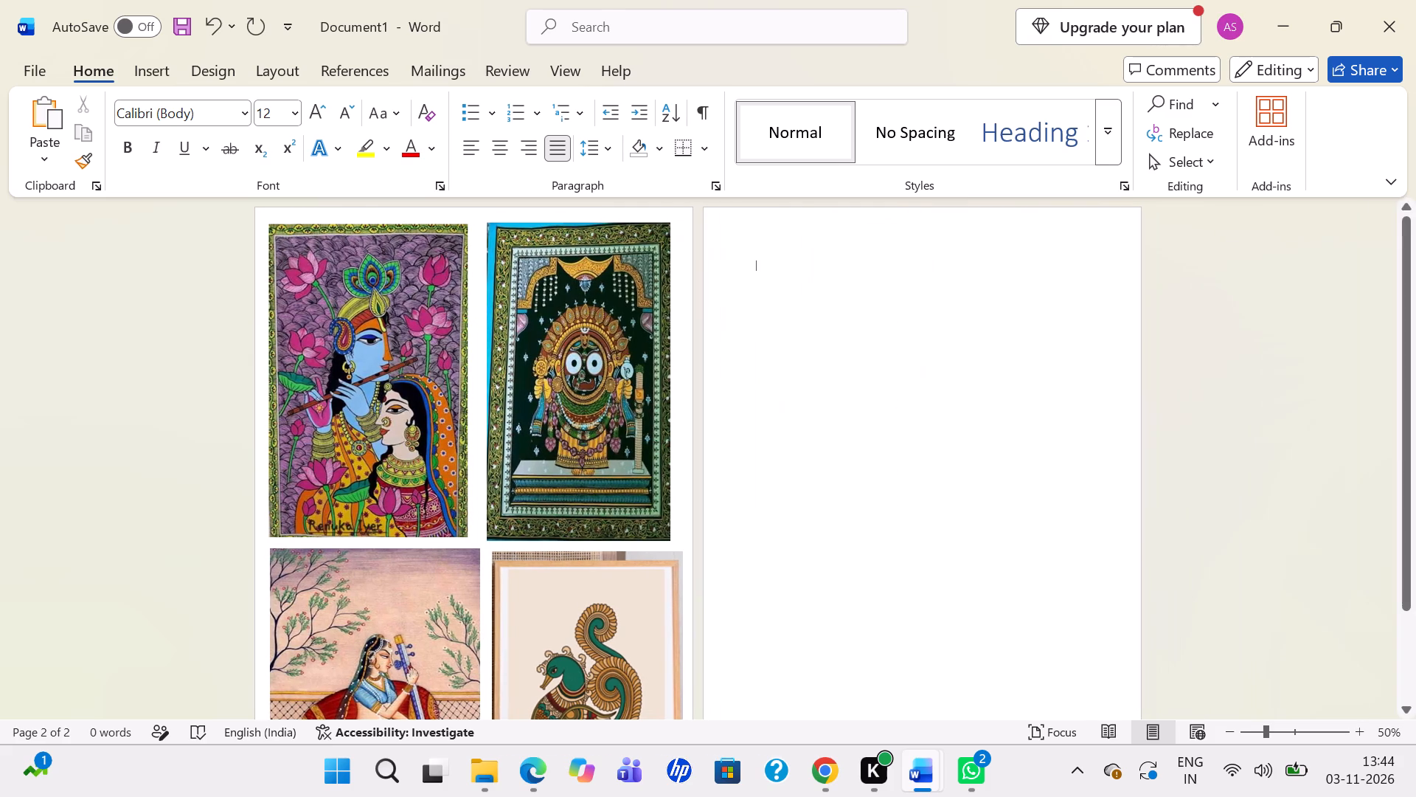
left_click(792, 293)
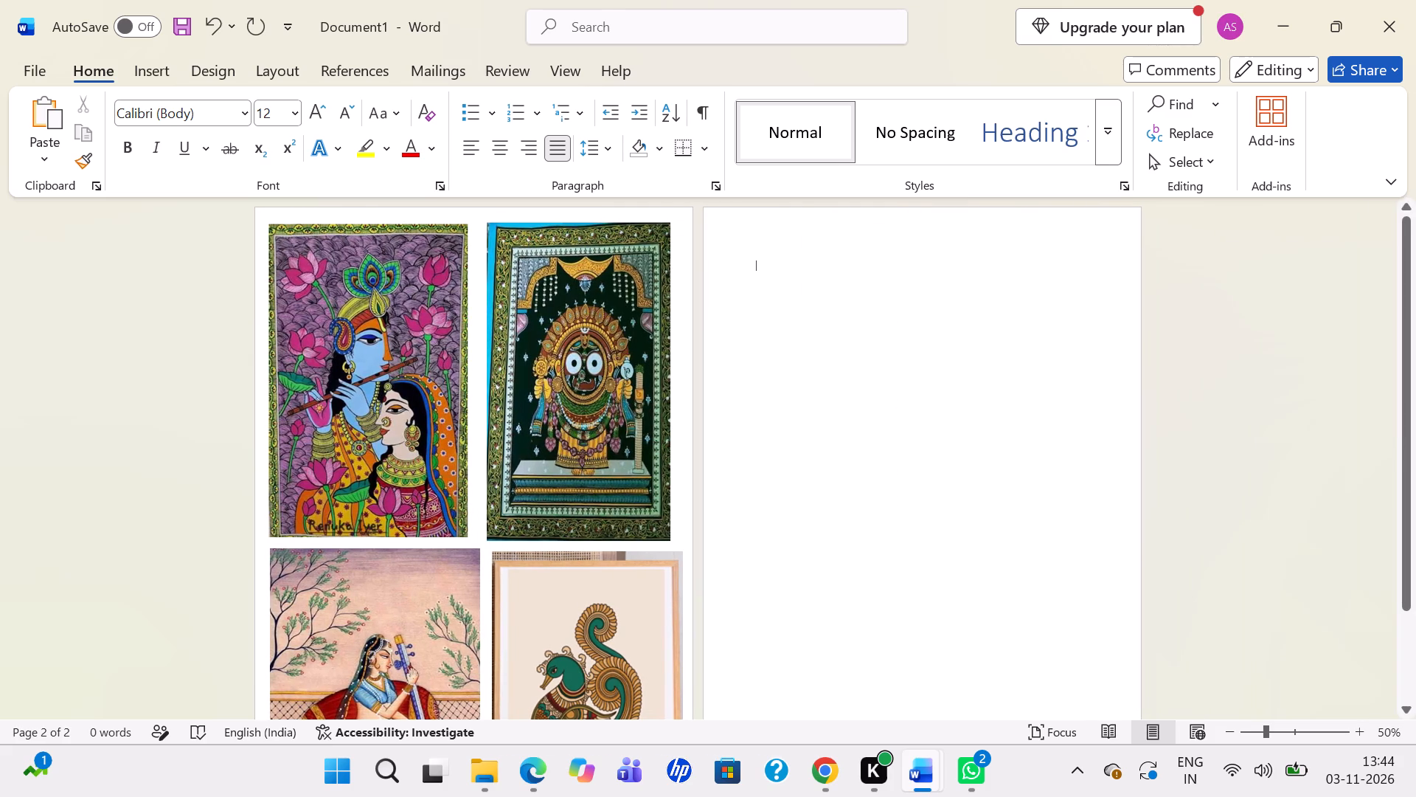
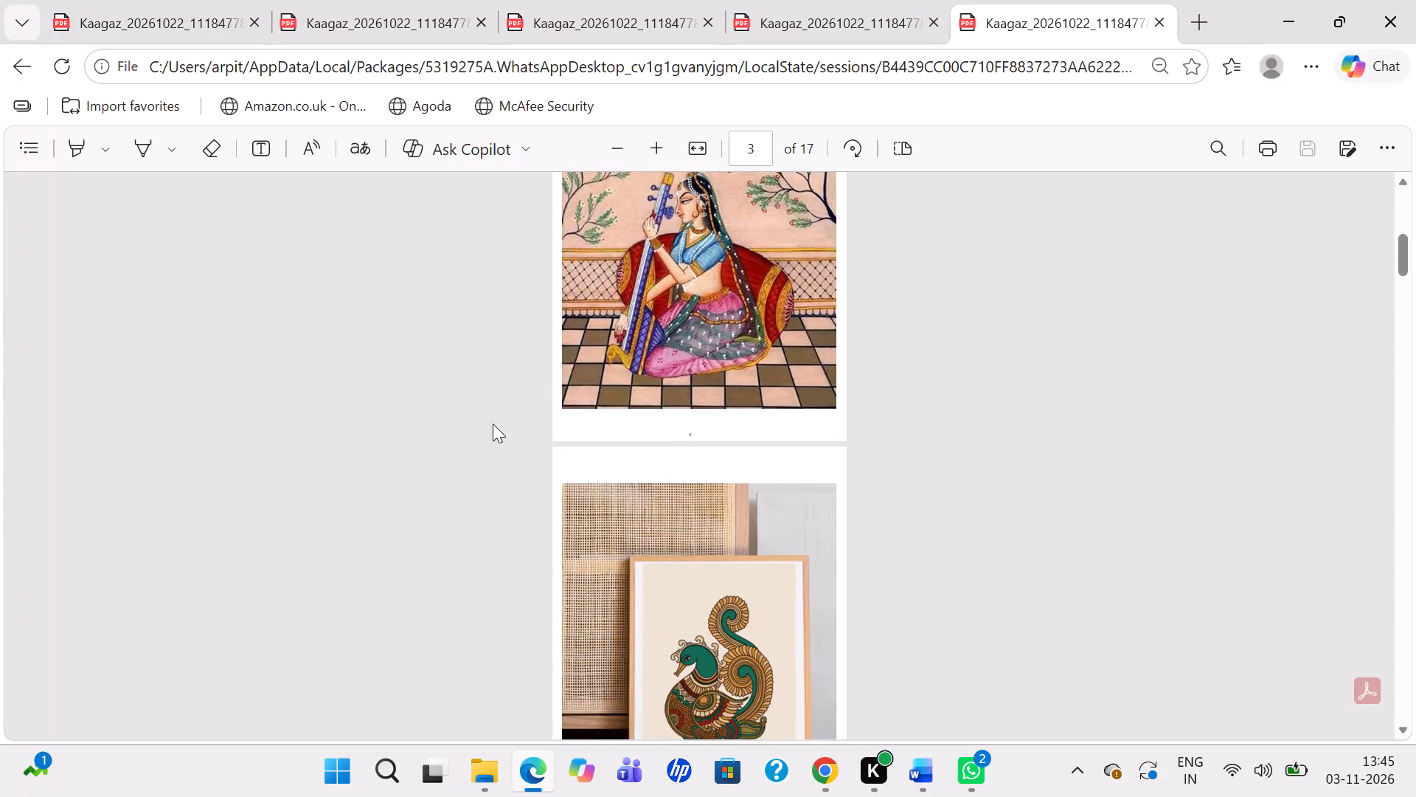
Capture a rectangular screenshot of the orange woman-and-child painting on page 5 of the PDF in Edge.
scroll(493, 424, "down", 2)
scroll(493, 424, "up", 1)
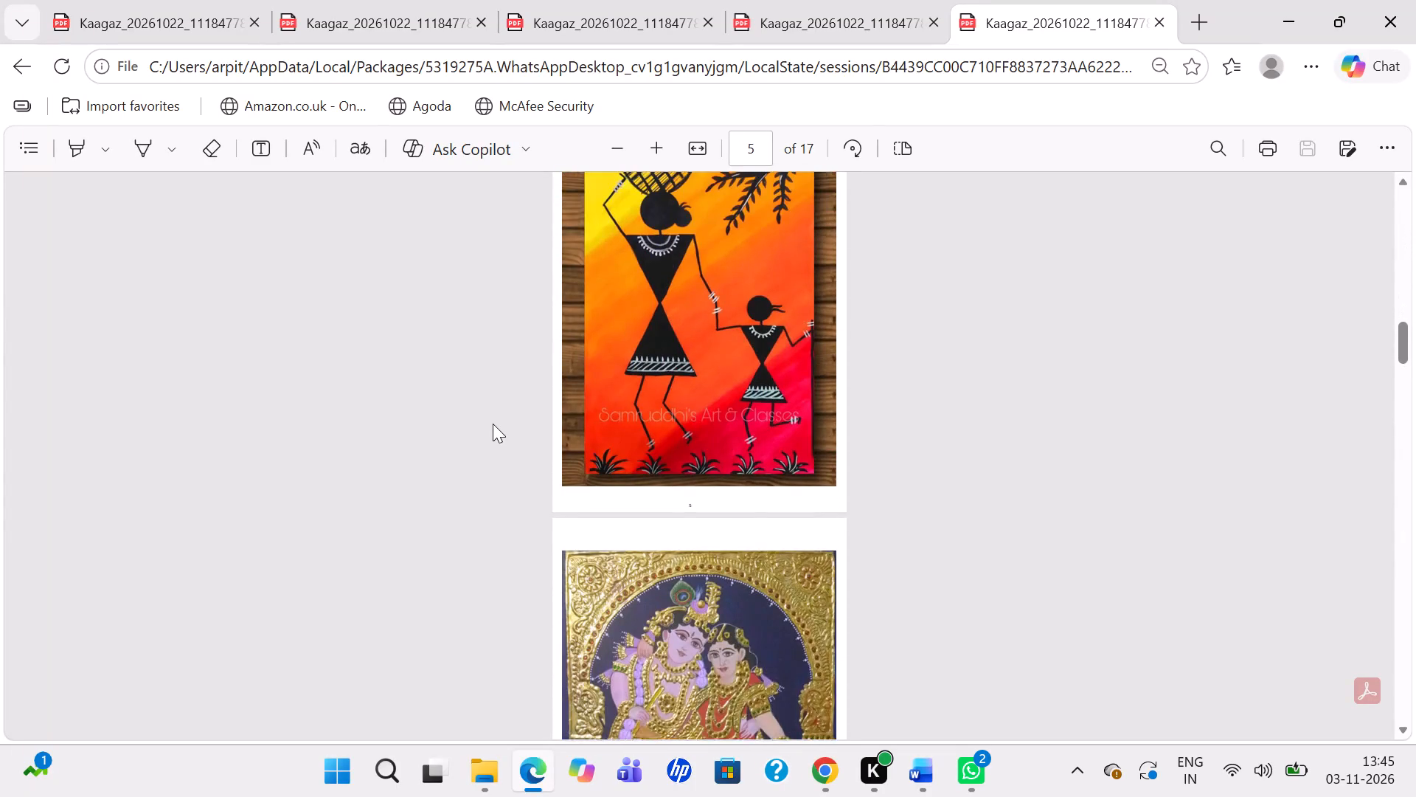
scroll(493, 424, "up", 1)
key("Print")
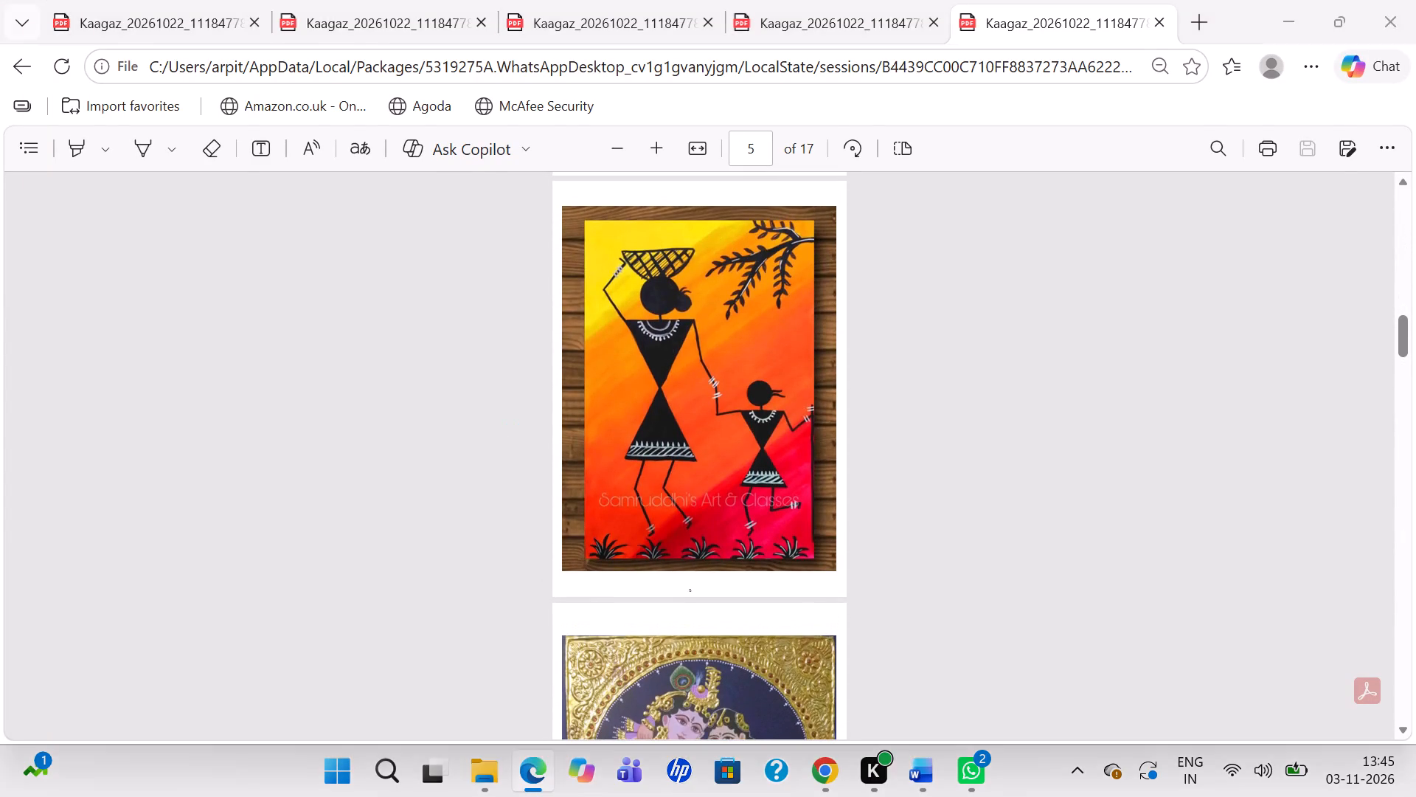
left_click(546, 40)
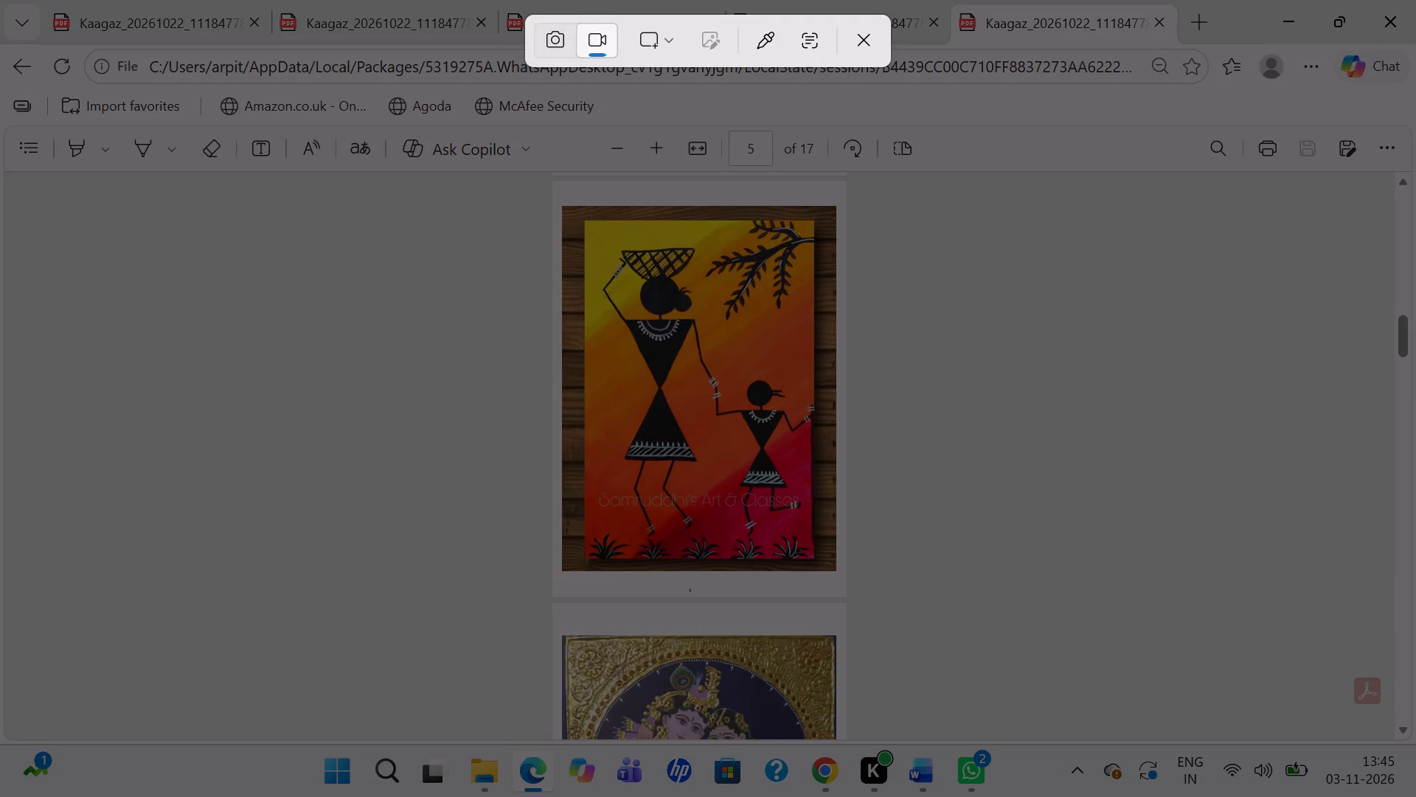
left_click(551, 36)
left_click_drag(560, 193, 844, 575)
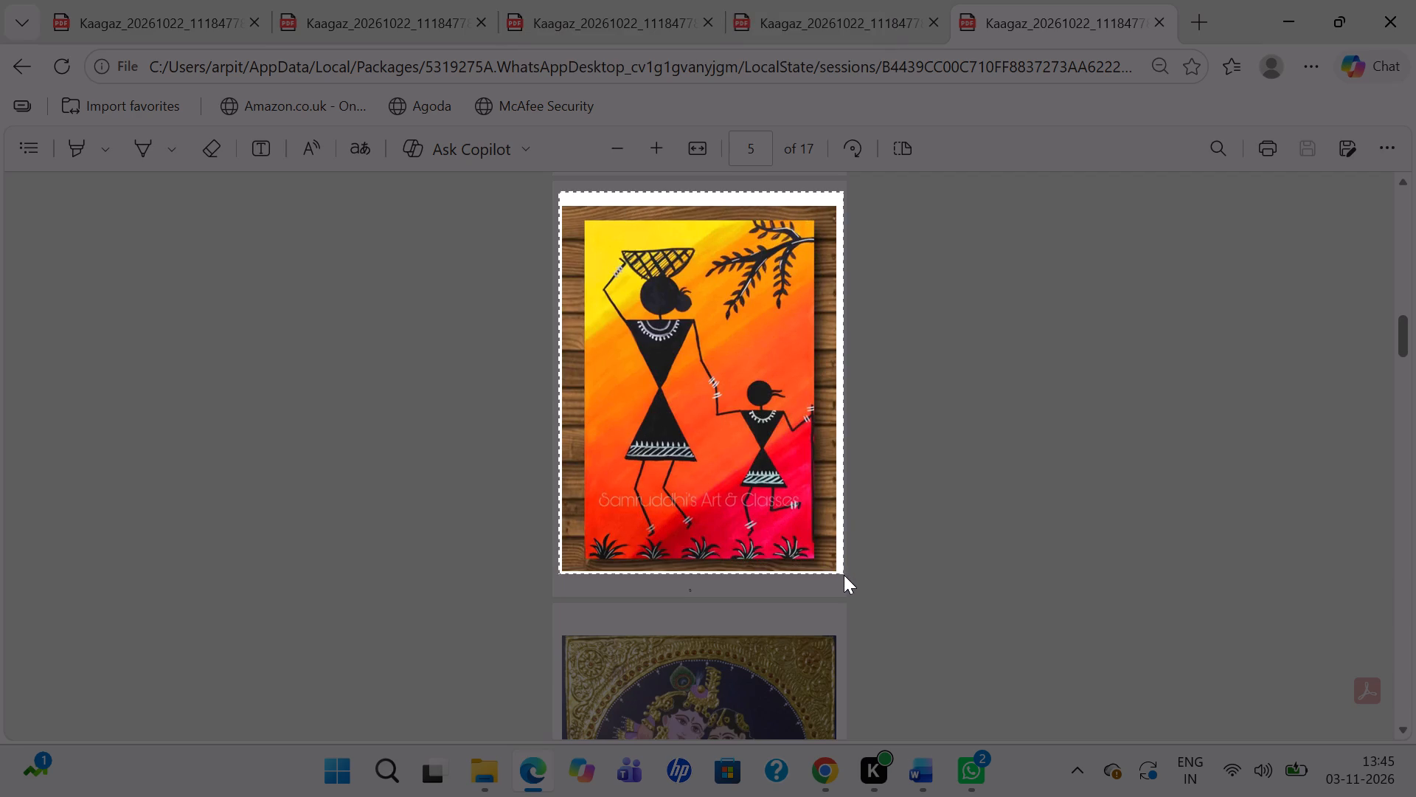
left_click_drag(844, 575, 836, 577)
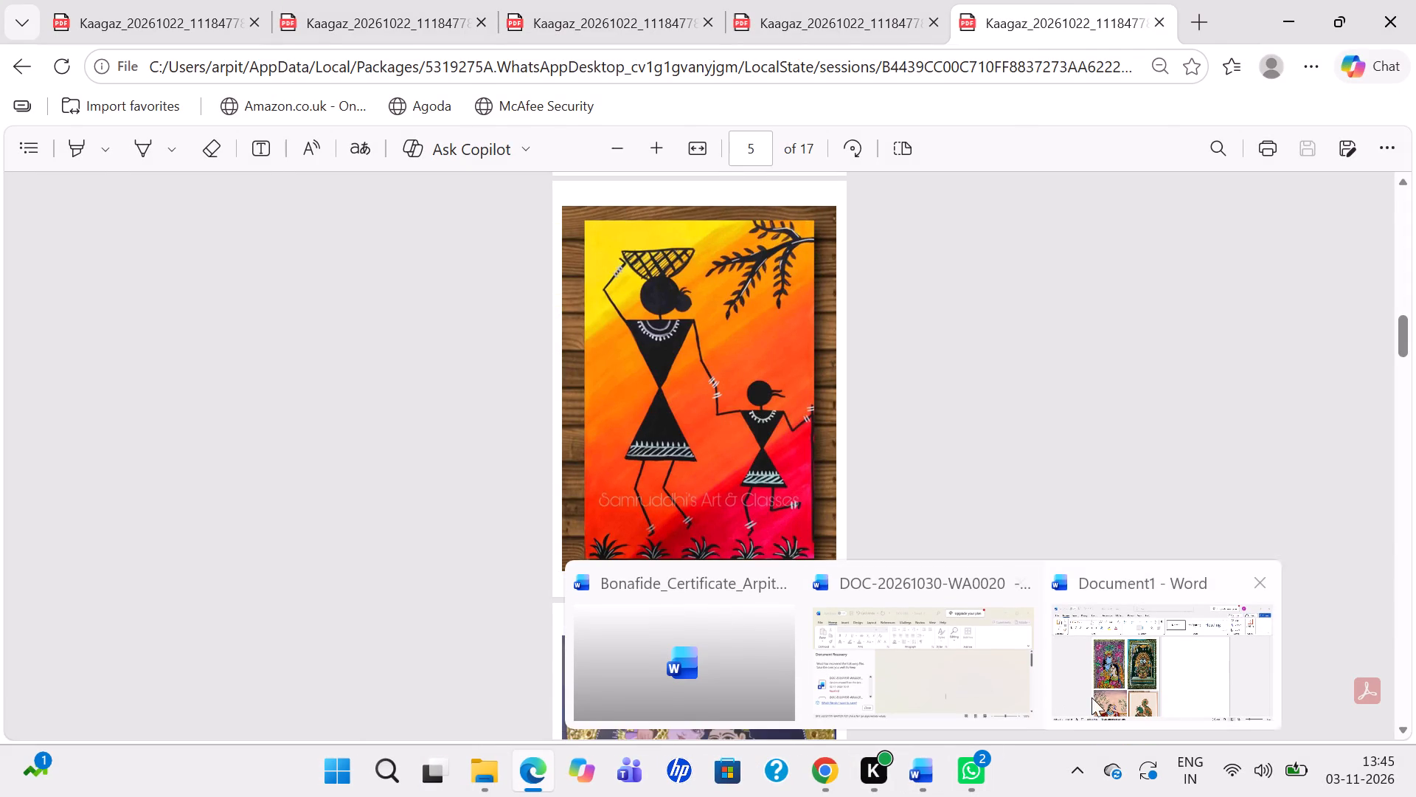
Switch to Document1 in Word, paste the captured painting on page two and set its text wrapping to In Front of Text.
left_click(1142, 686)
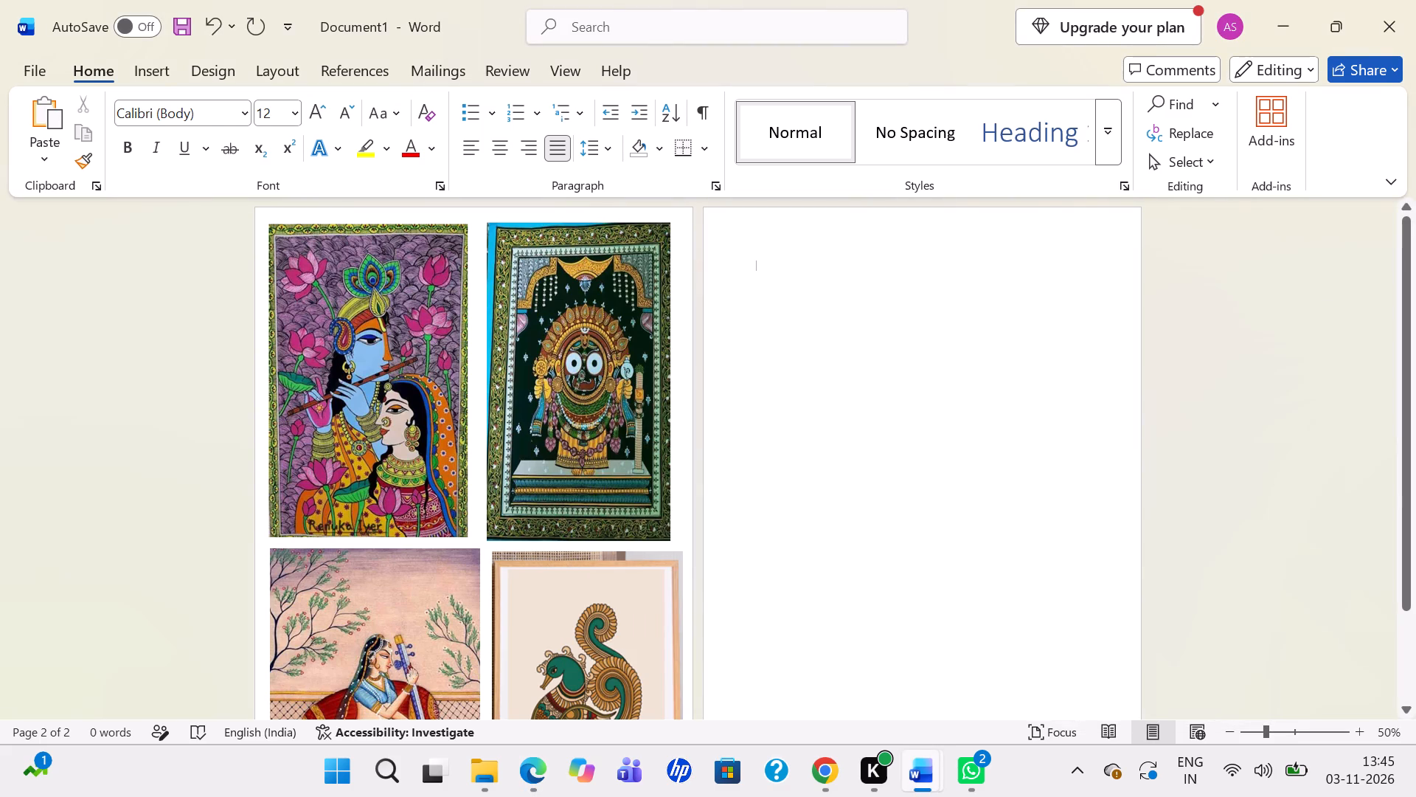
key("ctrl+v")
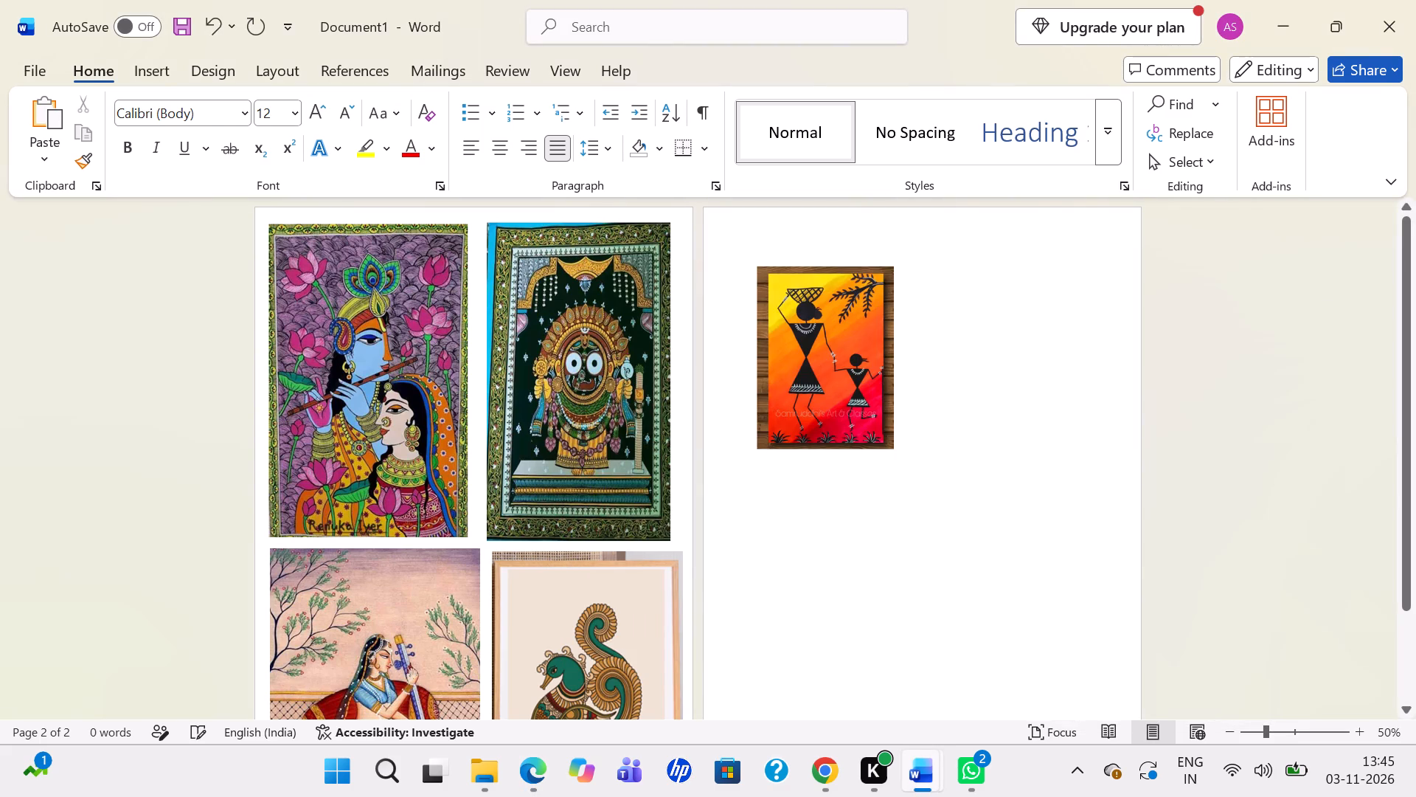
right_click(830, 356)
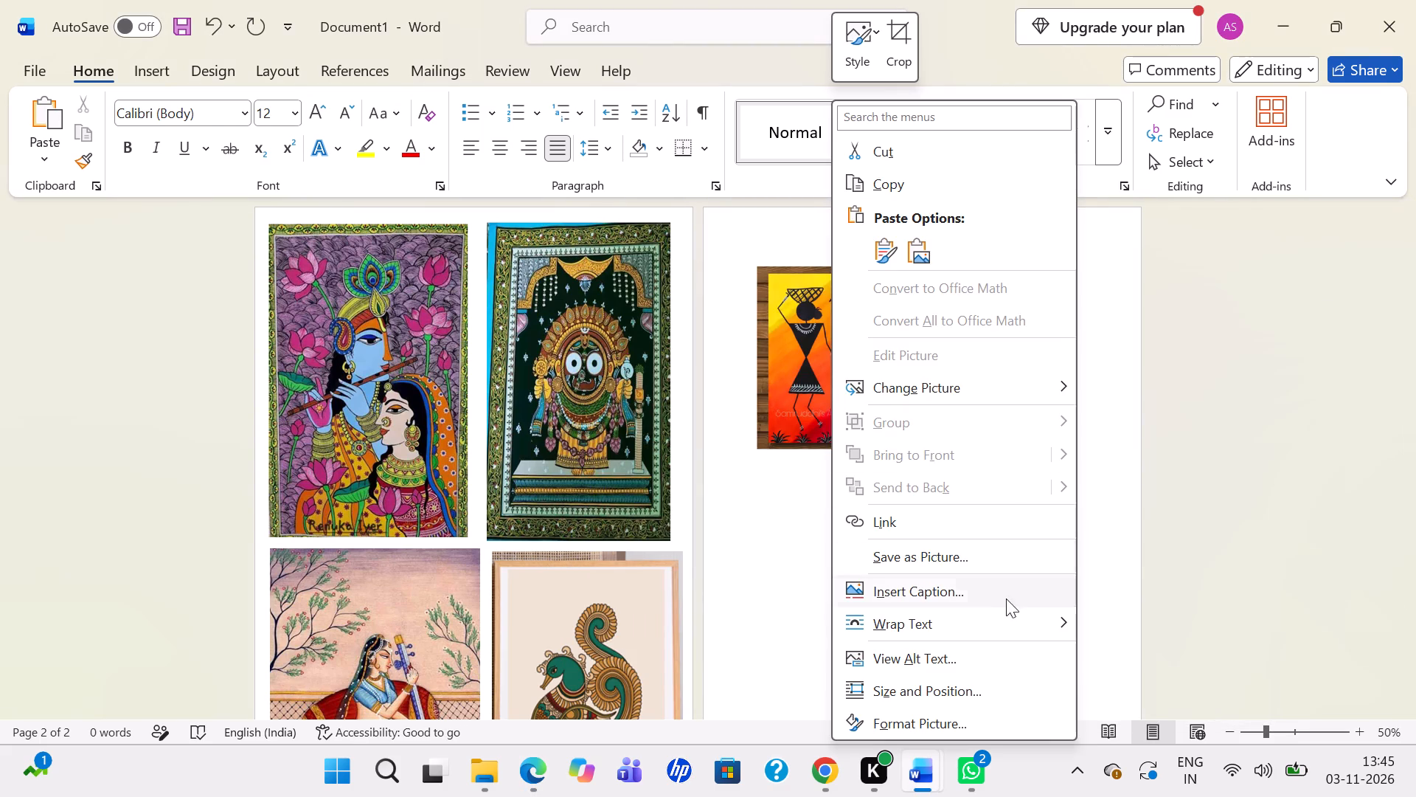
left_click(988, 621)
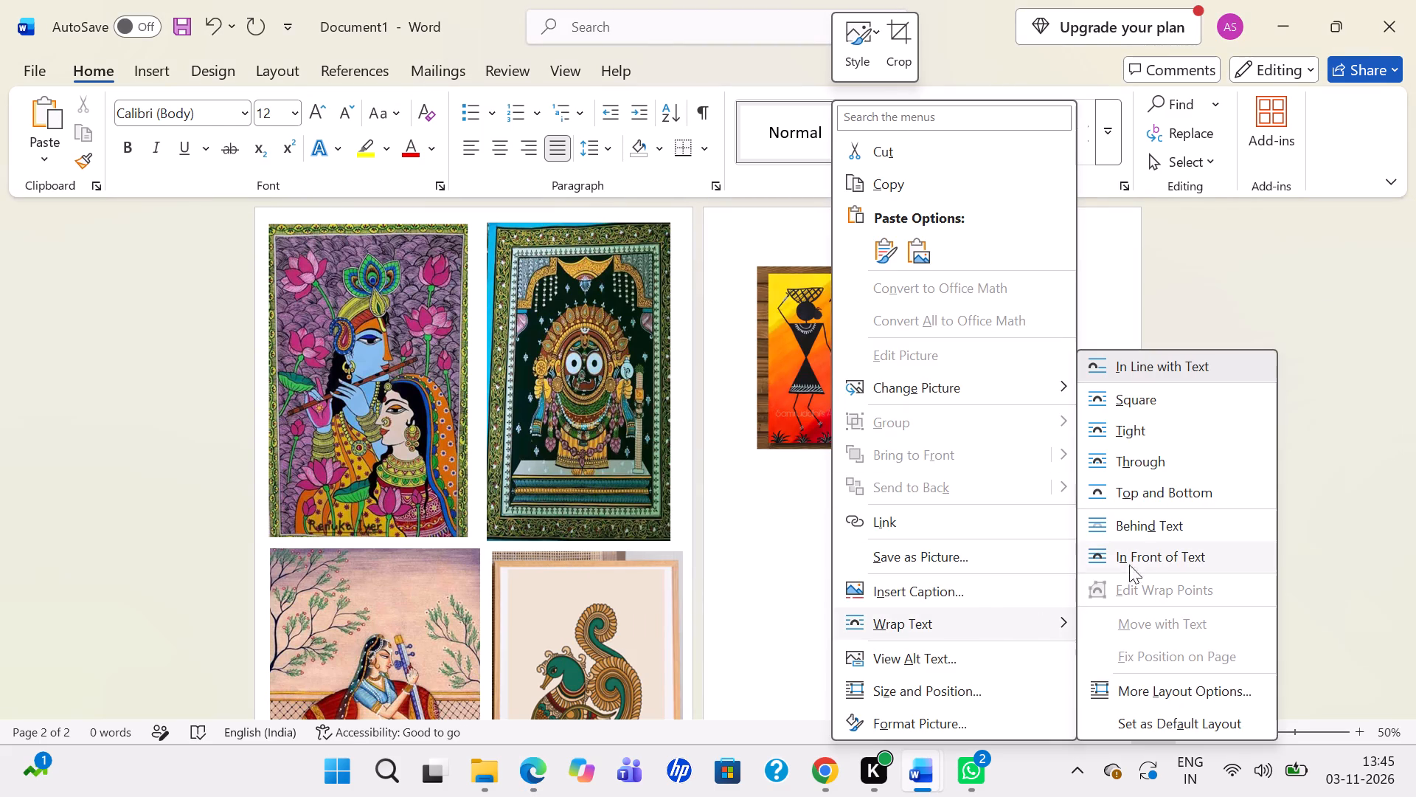
left_click(1151, 553)
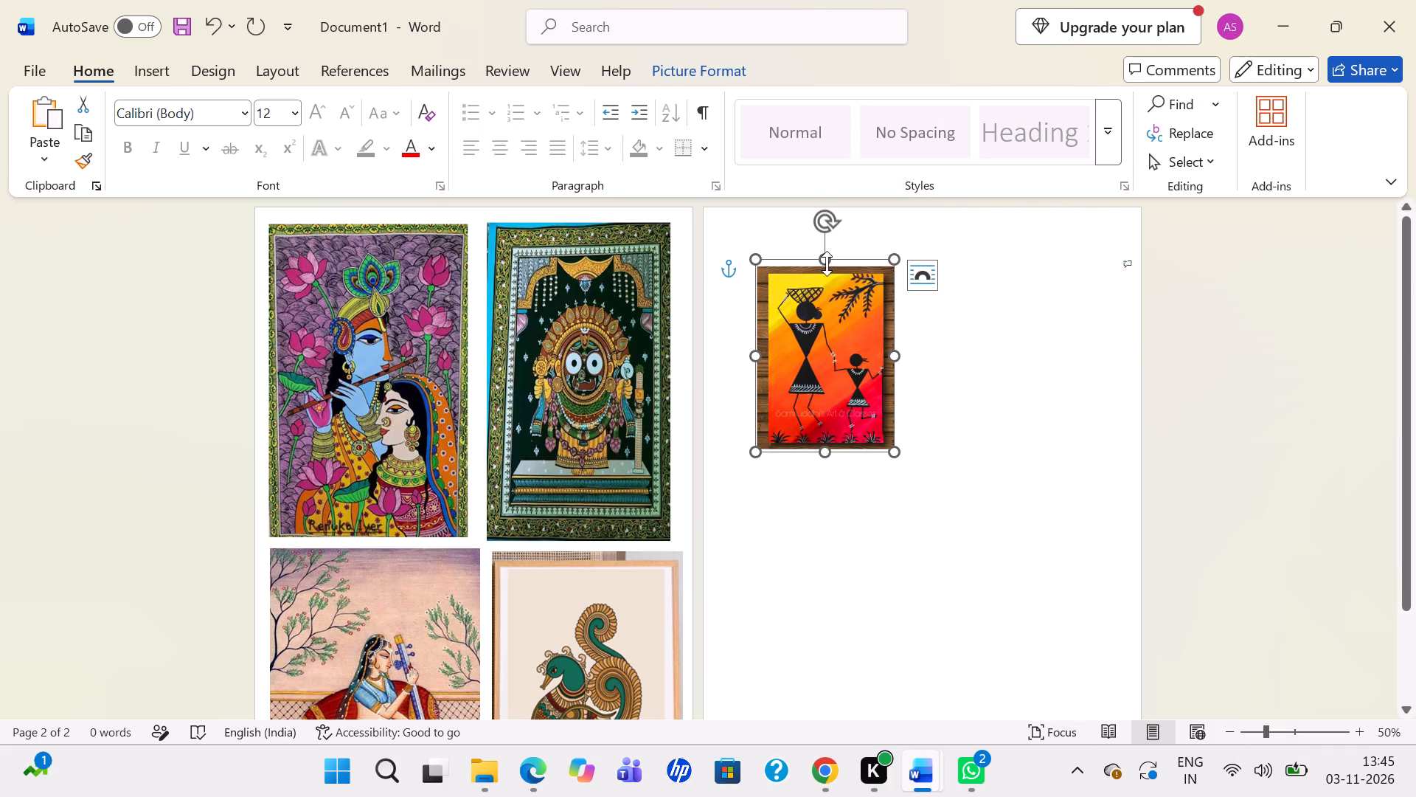
Enlarge the woman-and-child picture to fill roughly the upper-left quarter of page two, close to the page's top and left edges.
left_click_drag(827, 263, 816, 225)
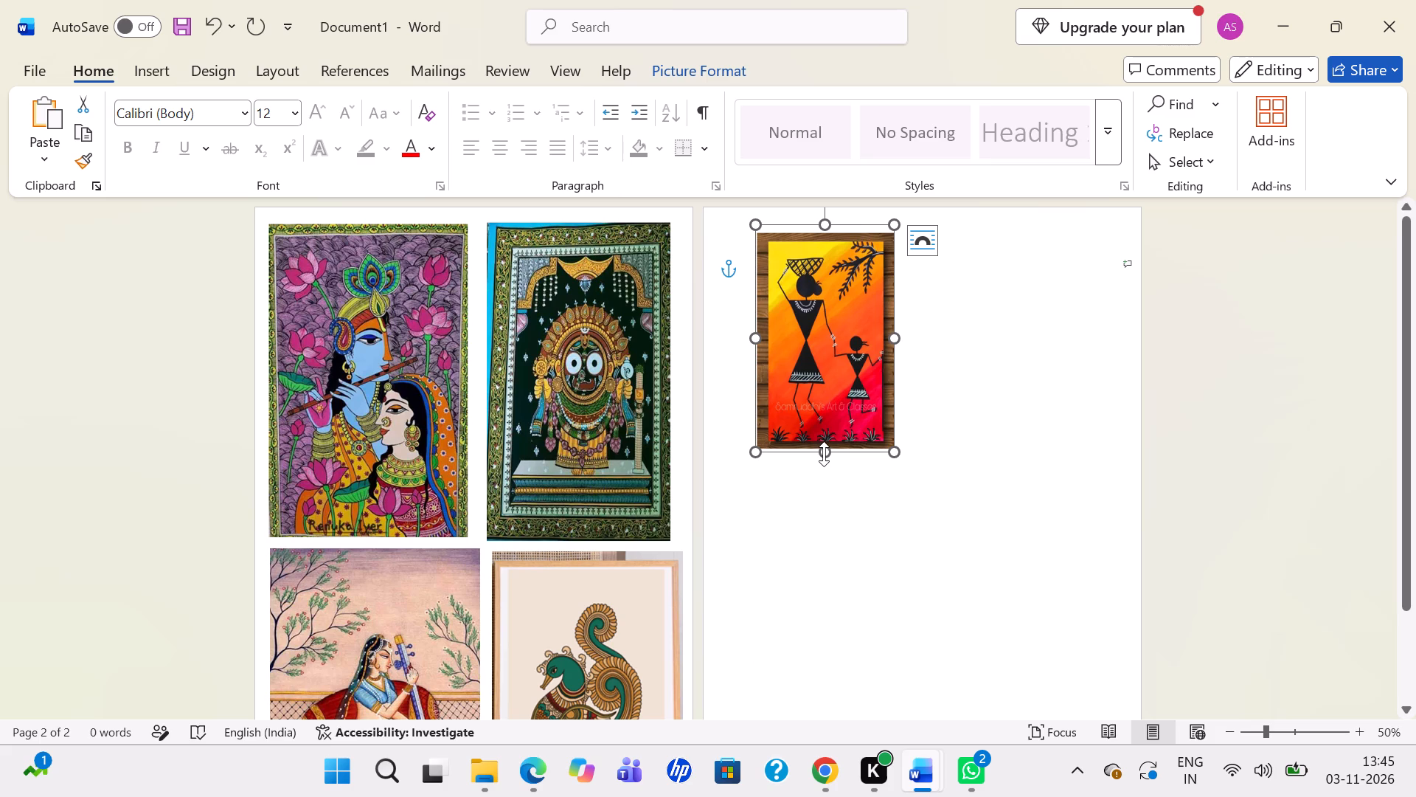
left_click_drag(824, 454, 822, 532)
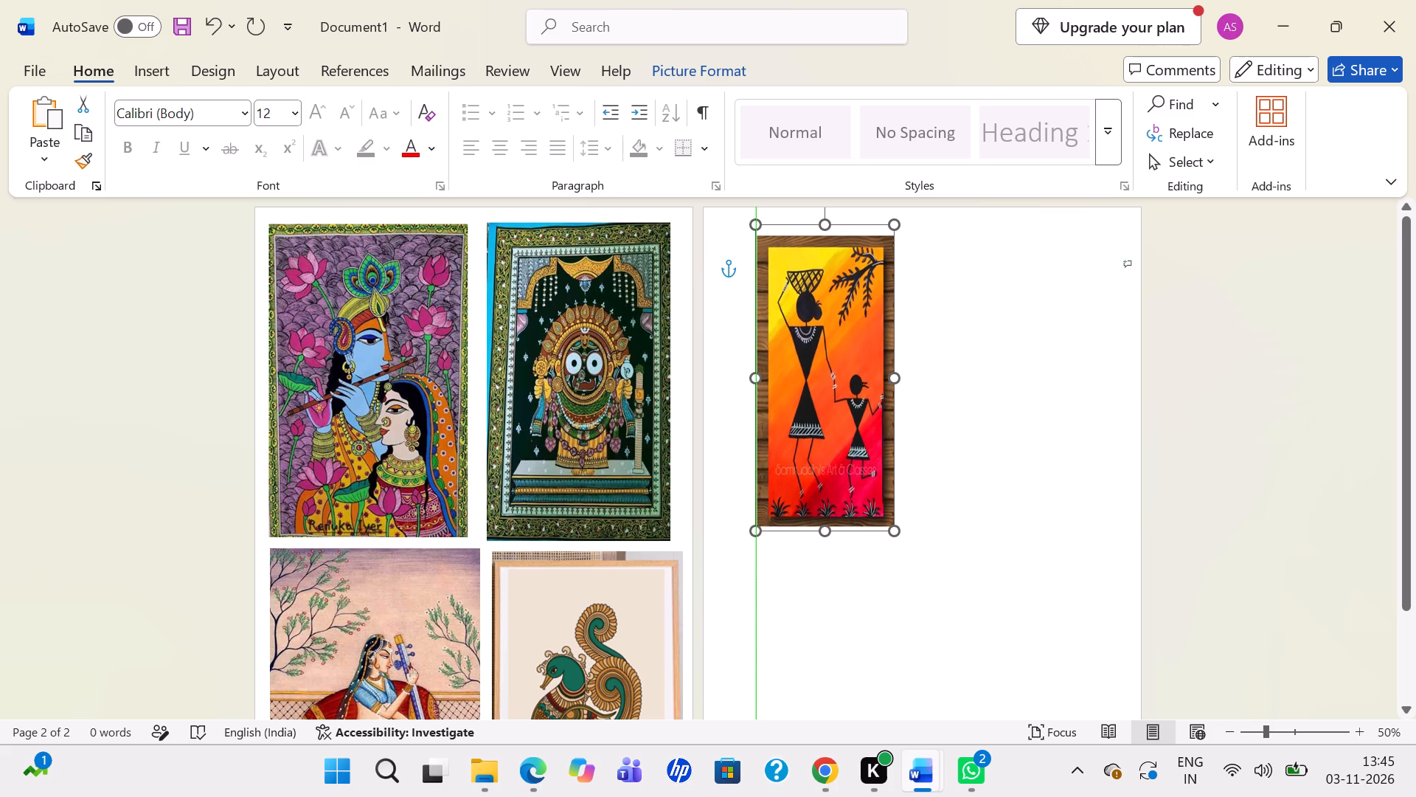
left_click_drag(822, 532, 822, 534)
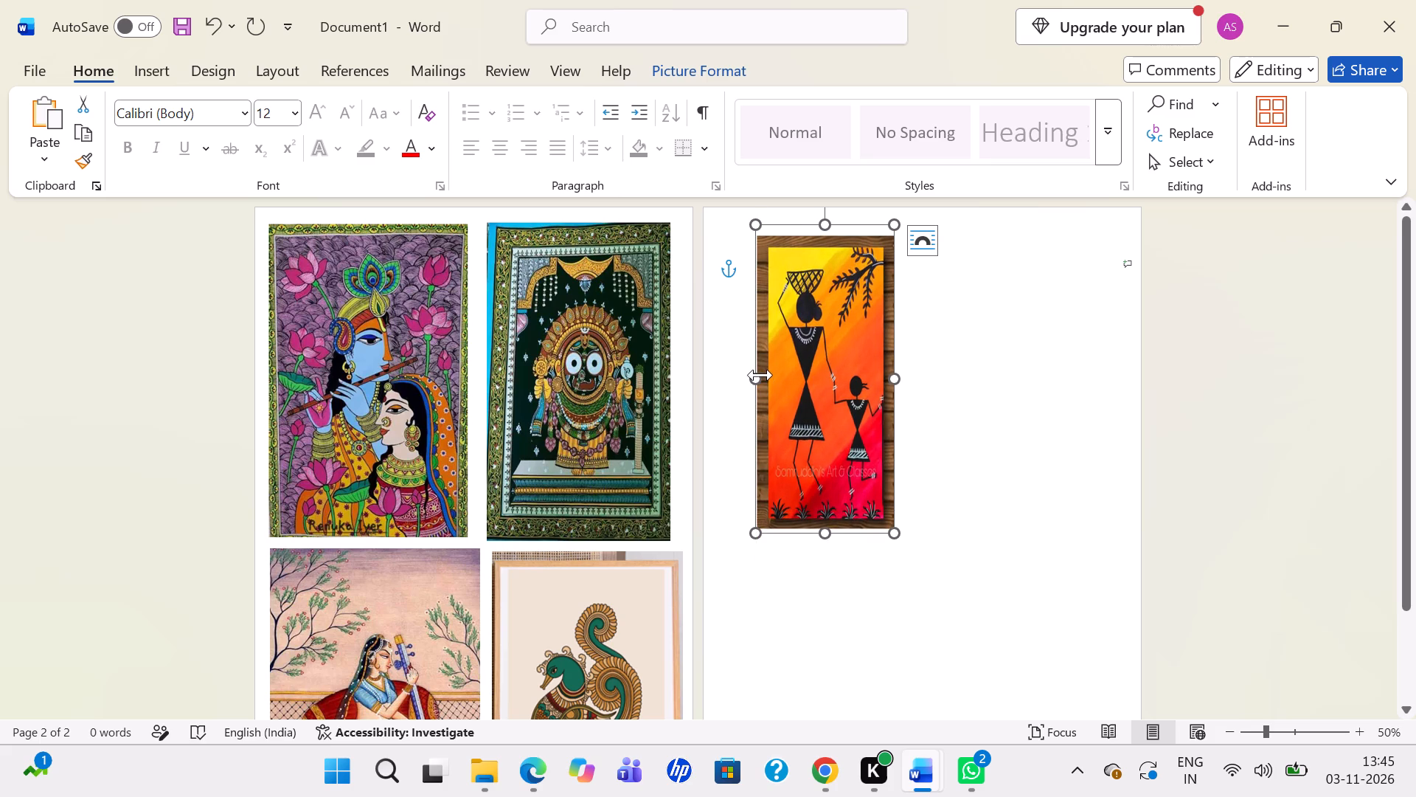
left_click_drag(760, 375, 712, 379)
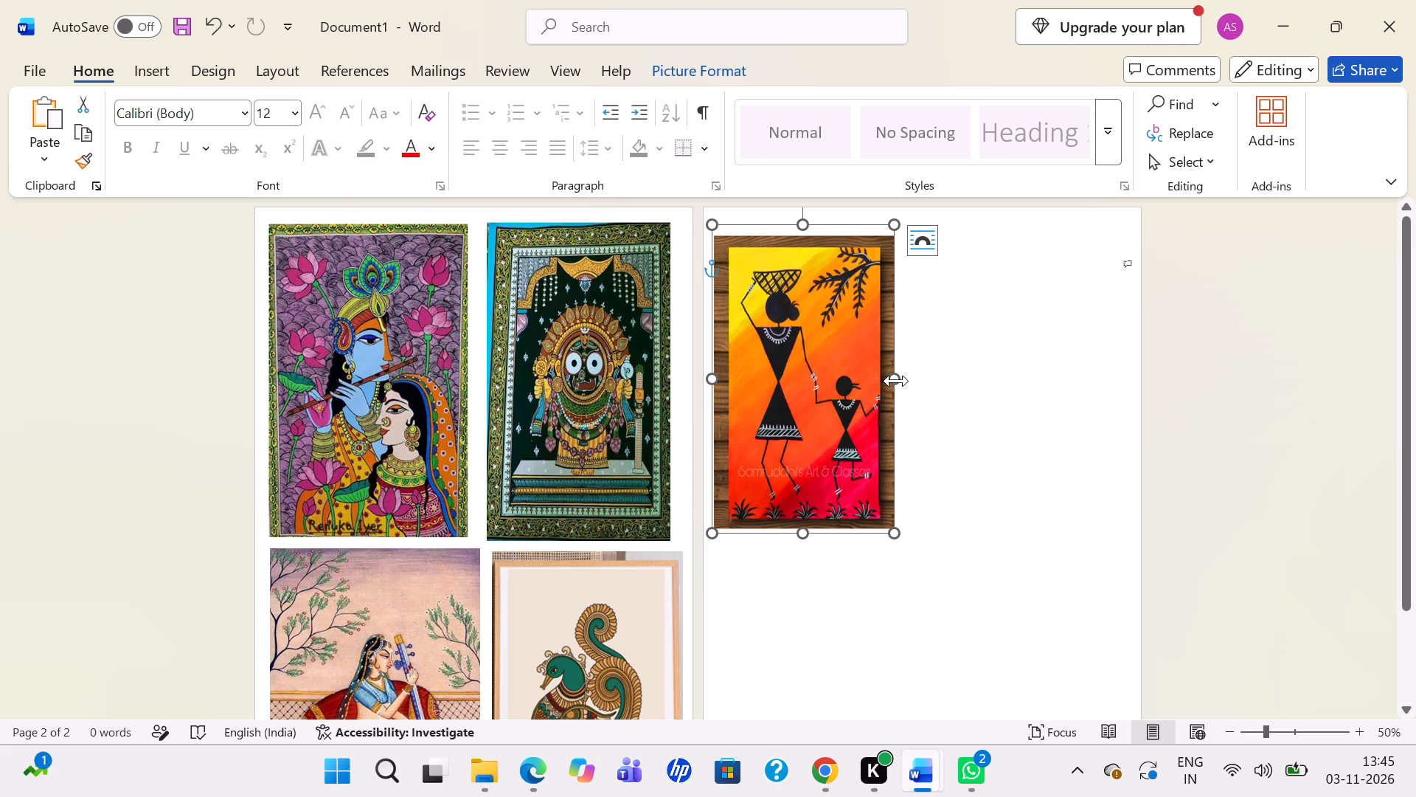
left_click_drag(896, 381, 909, 384)
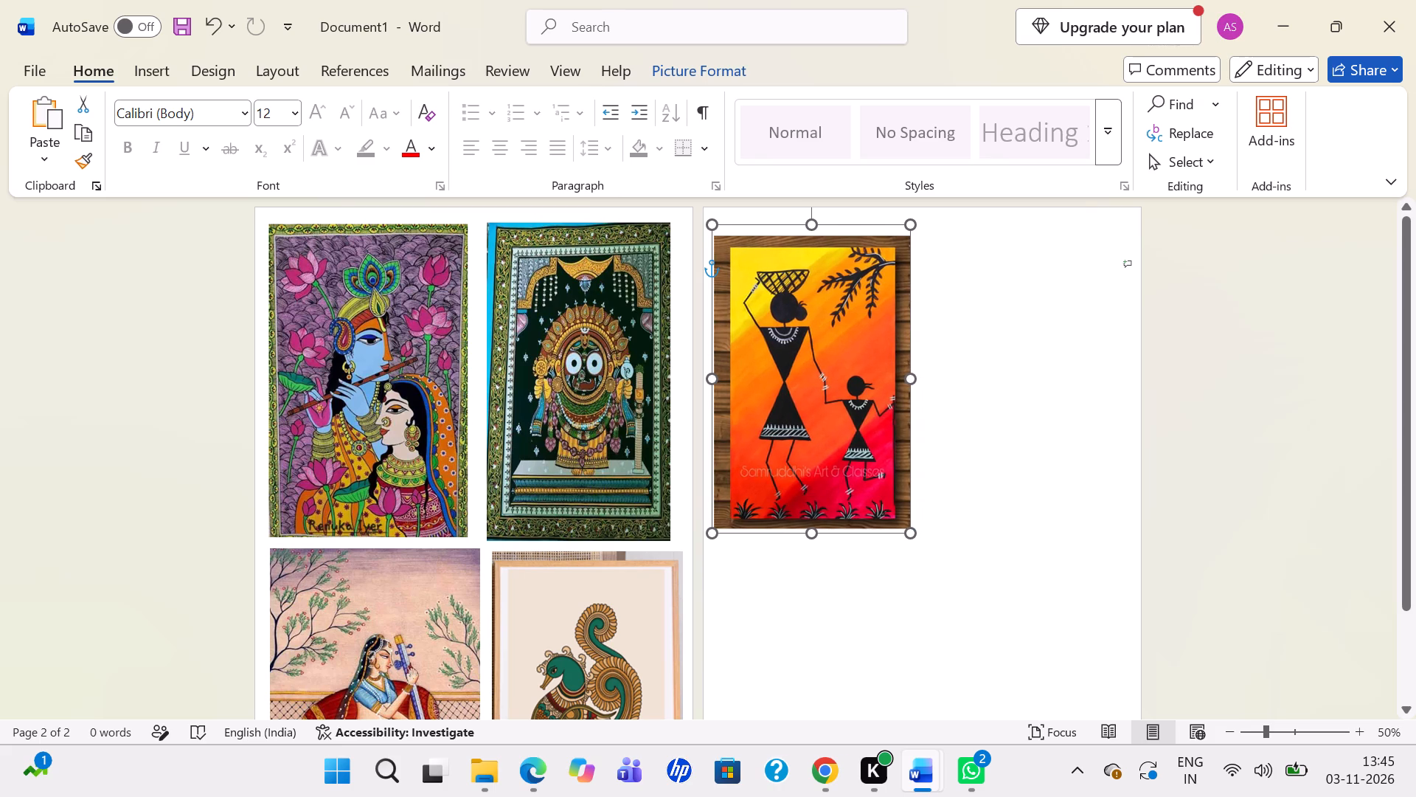
left_click_drag(909, 384, 906, 385)
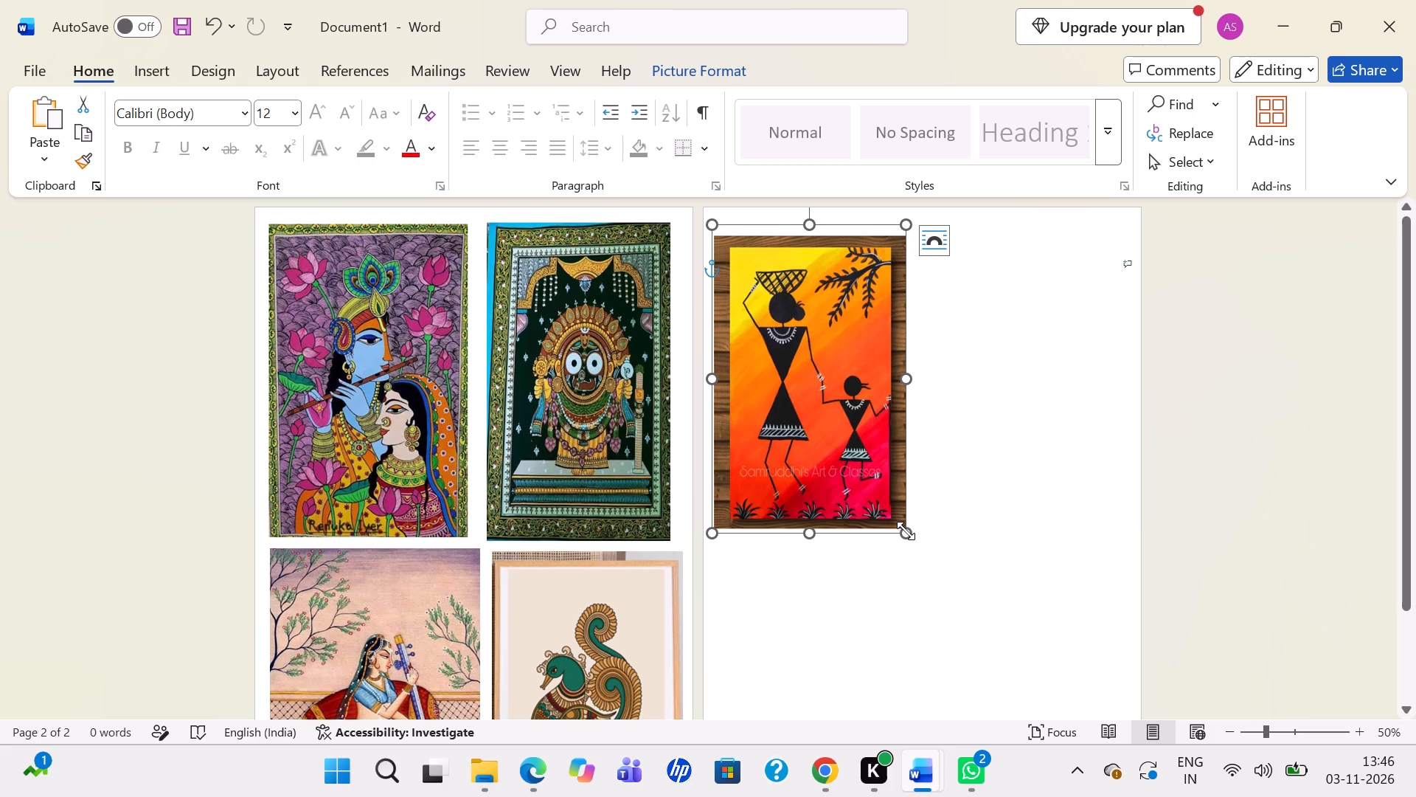
left_click_drag(906, 531, 914, 539)
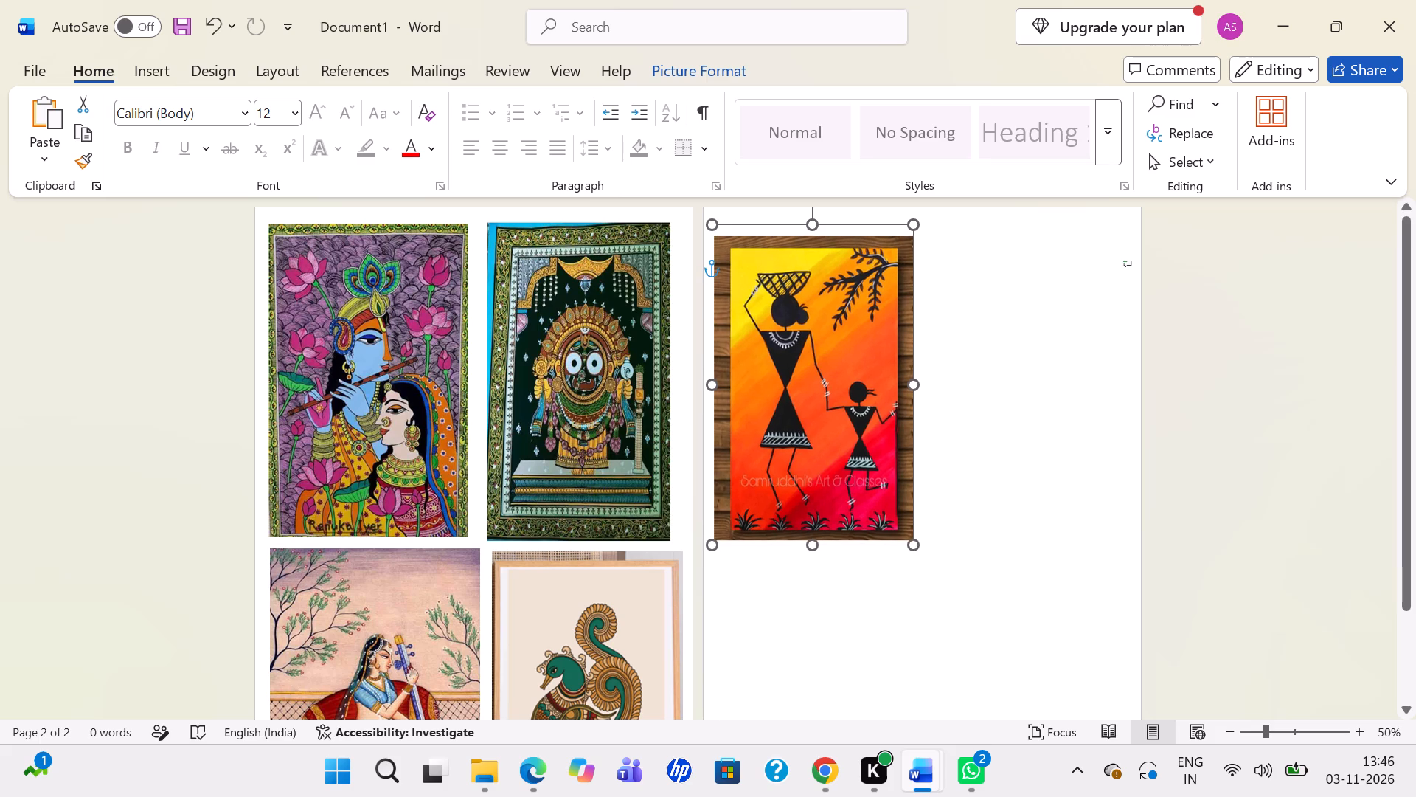
left_click_drag(914, 539, 924, 550)
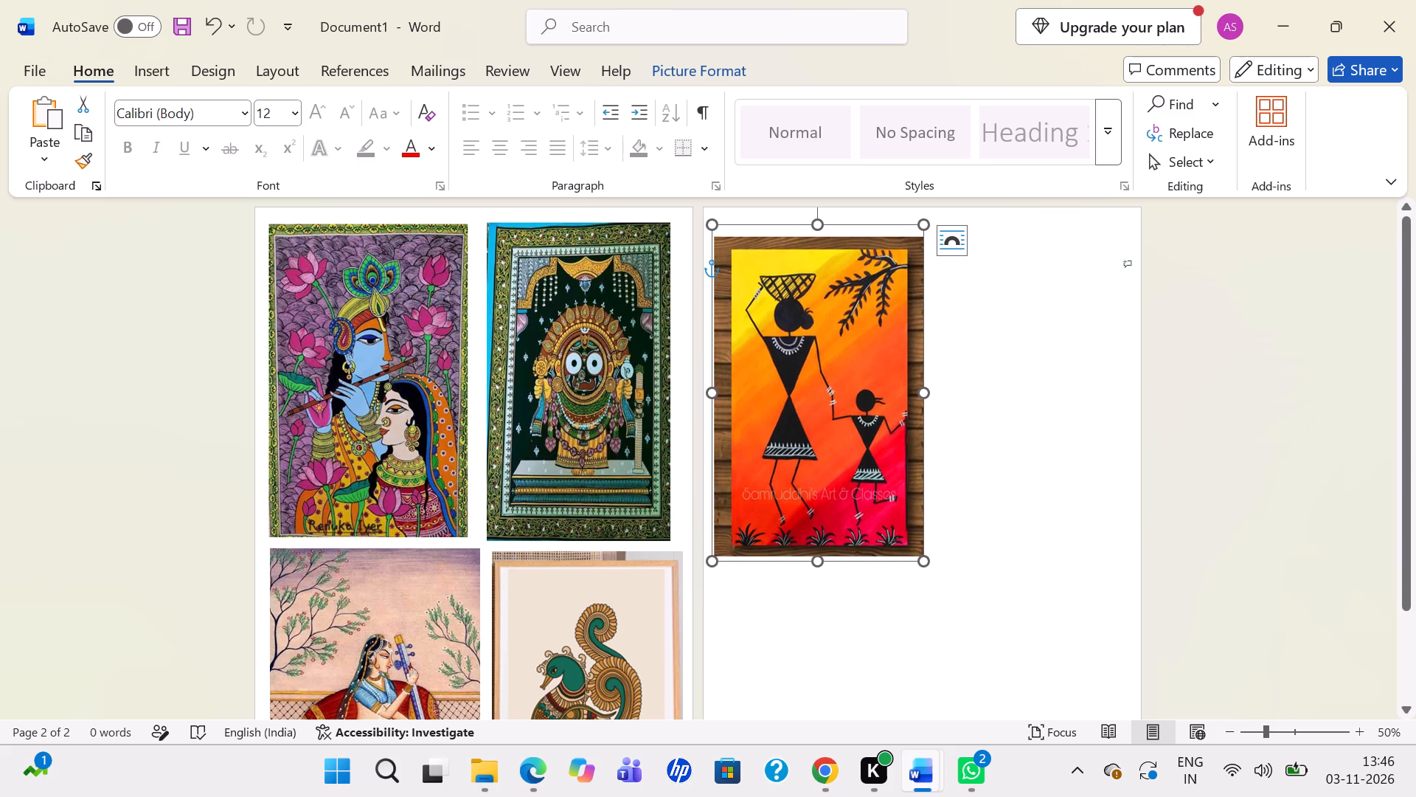
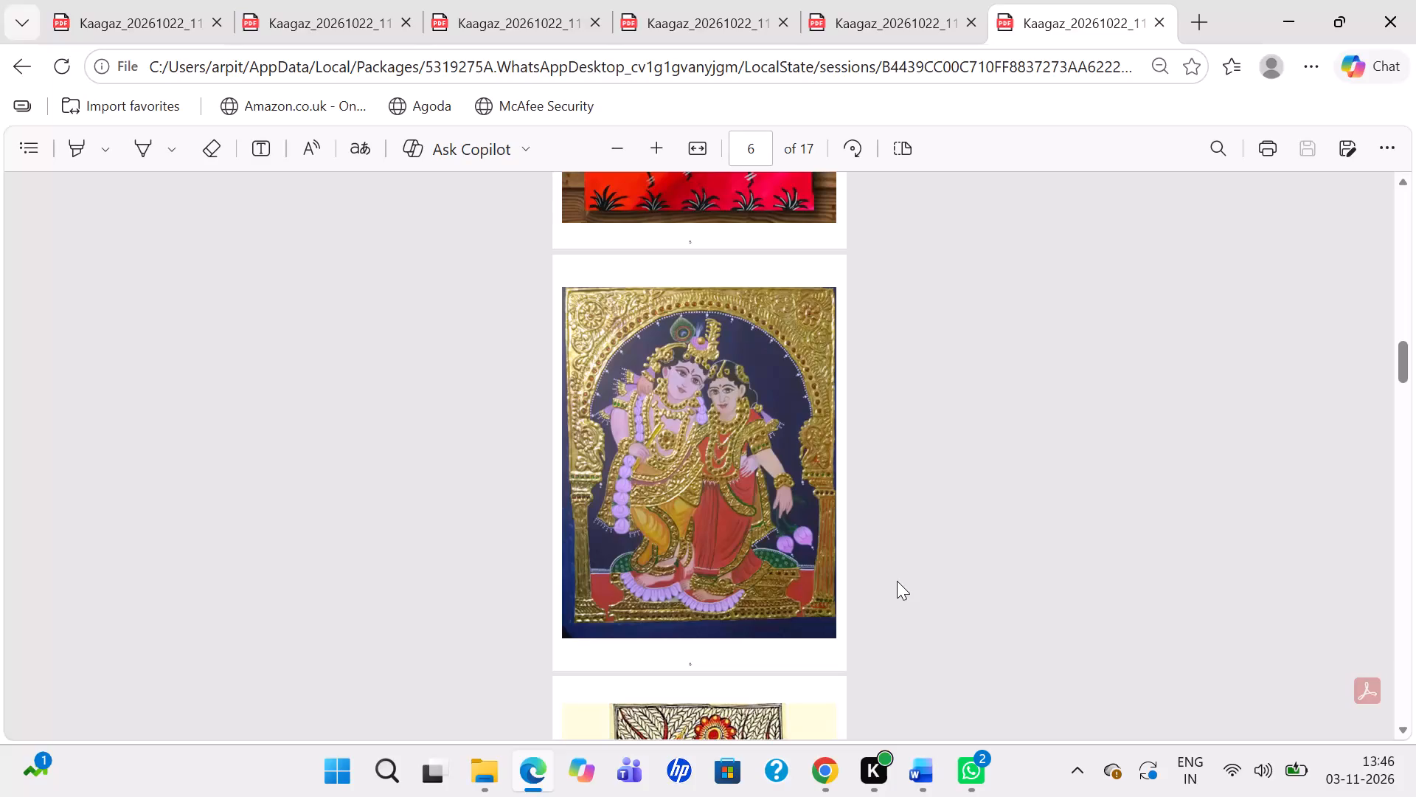
Capture a rectangular screenshot of the gold-bordered painting of the divine couple on page 6 of the PDF.
key("Print")
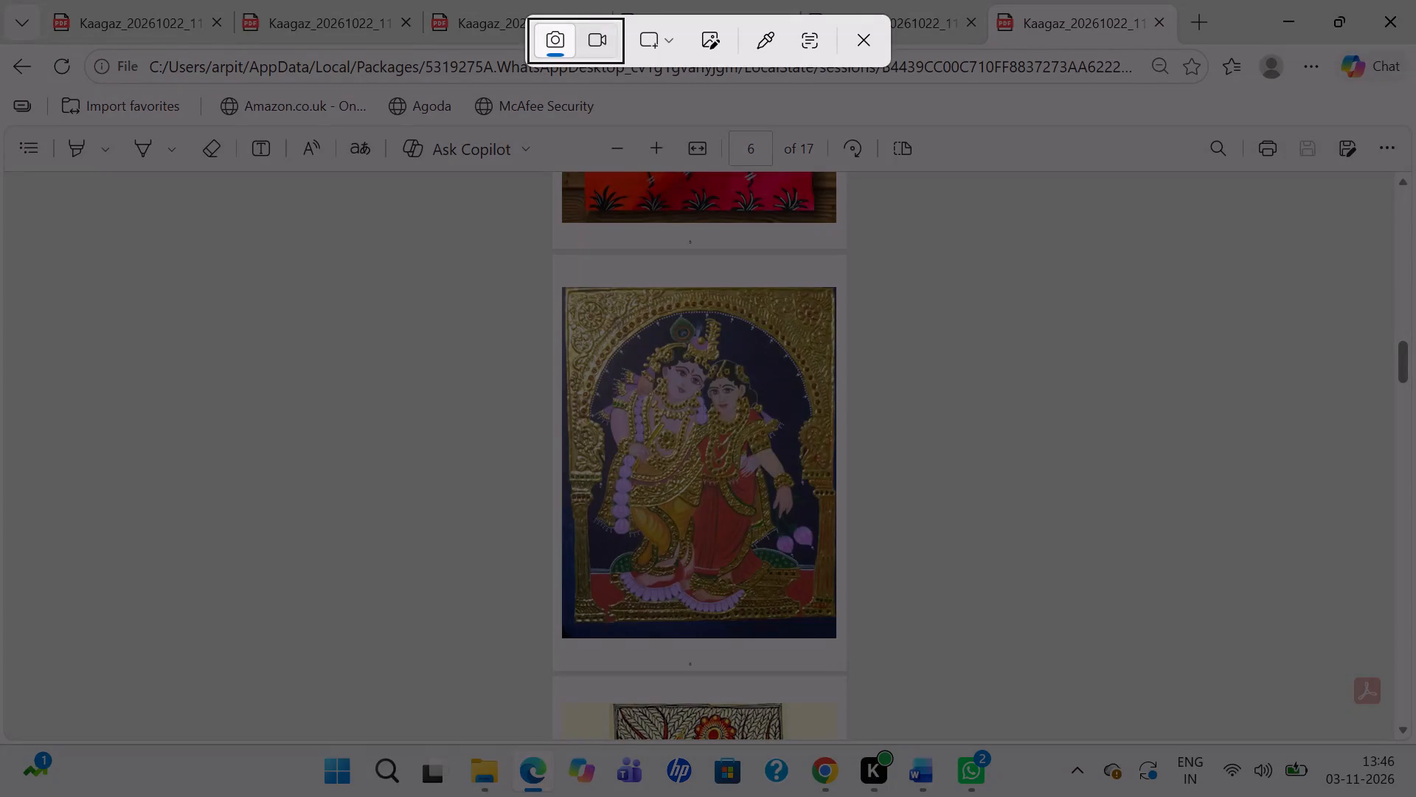
left_click(554, 52)
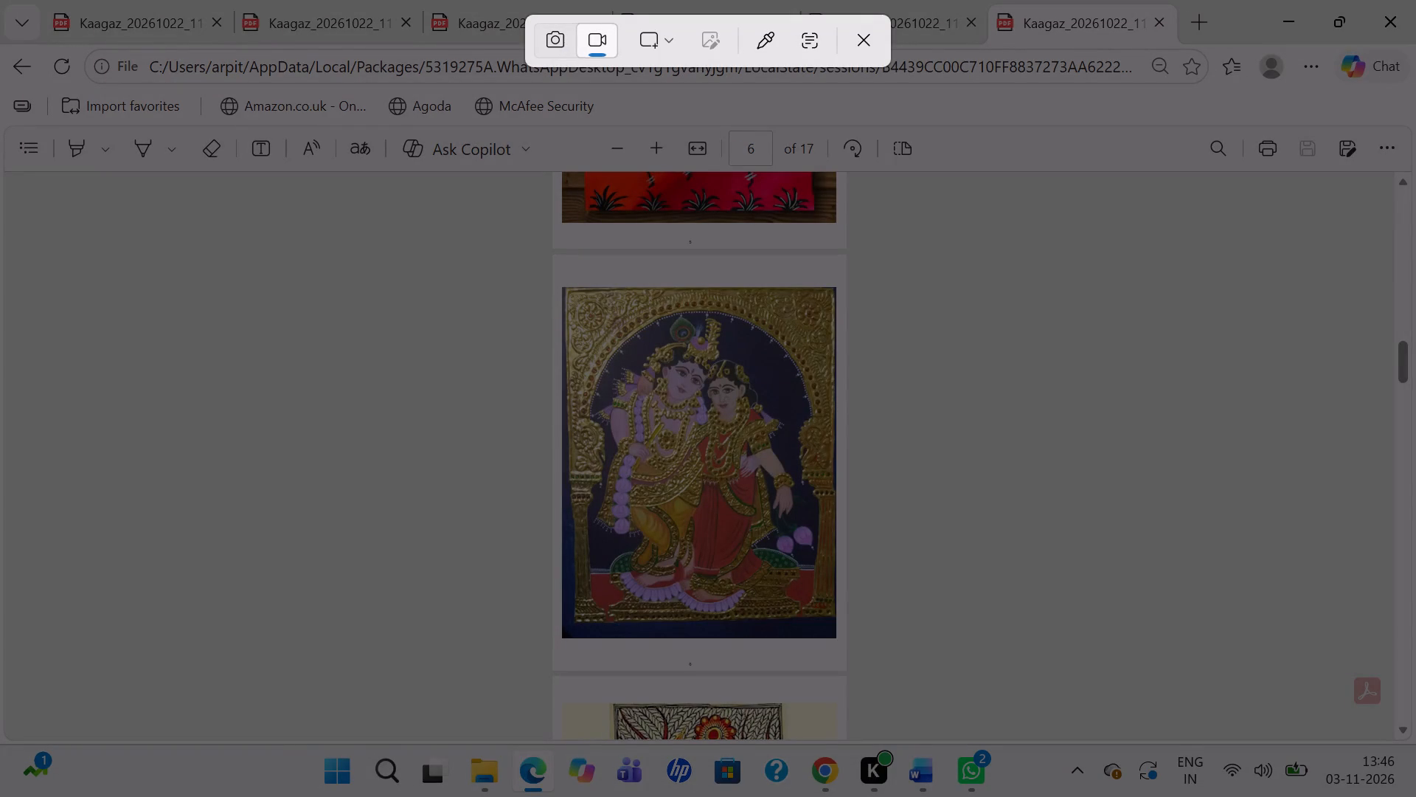
left_click(551, 40)
left_click_drag(560, 271, 845, 660)
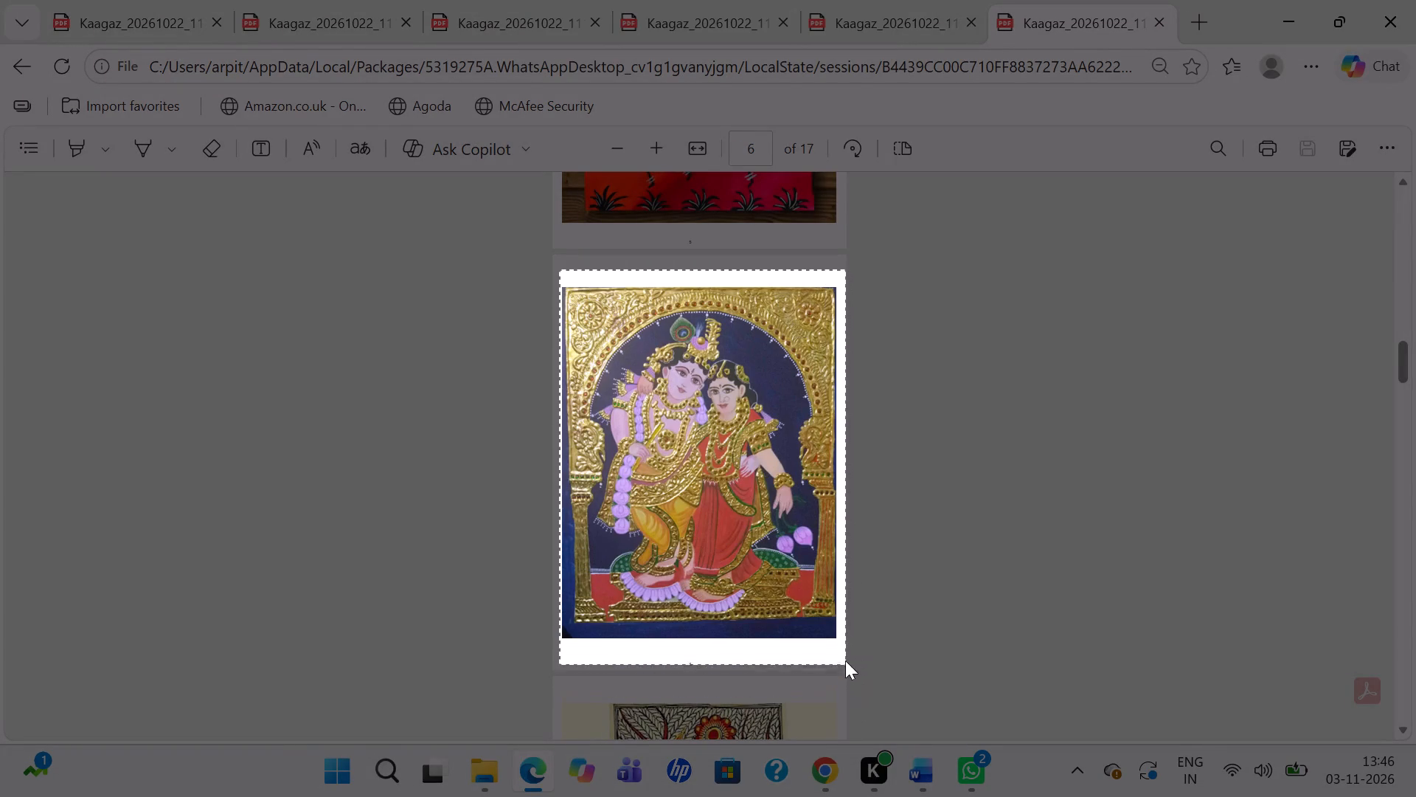
left_click_drag(845, 660, 845, 644)
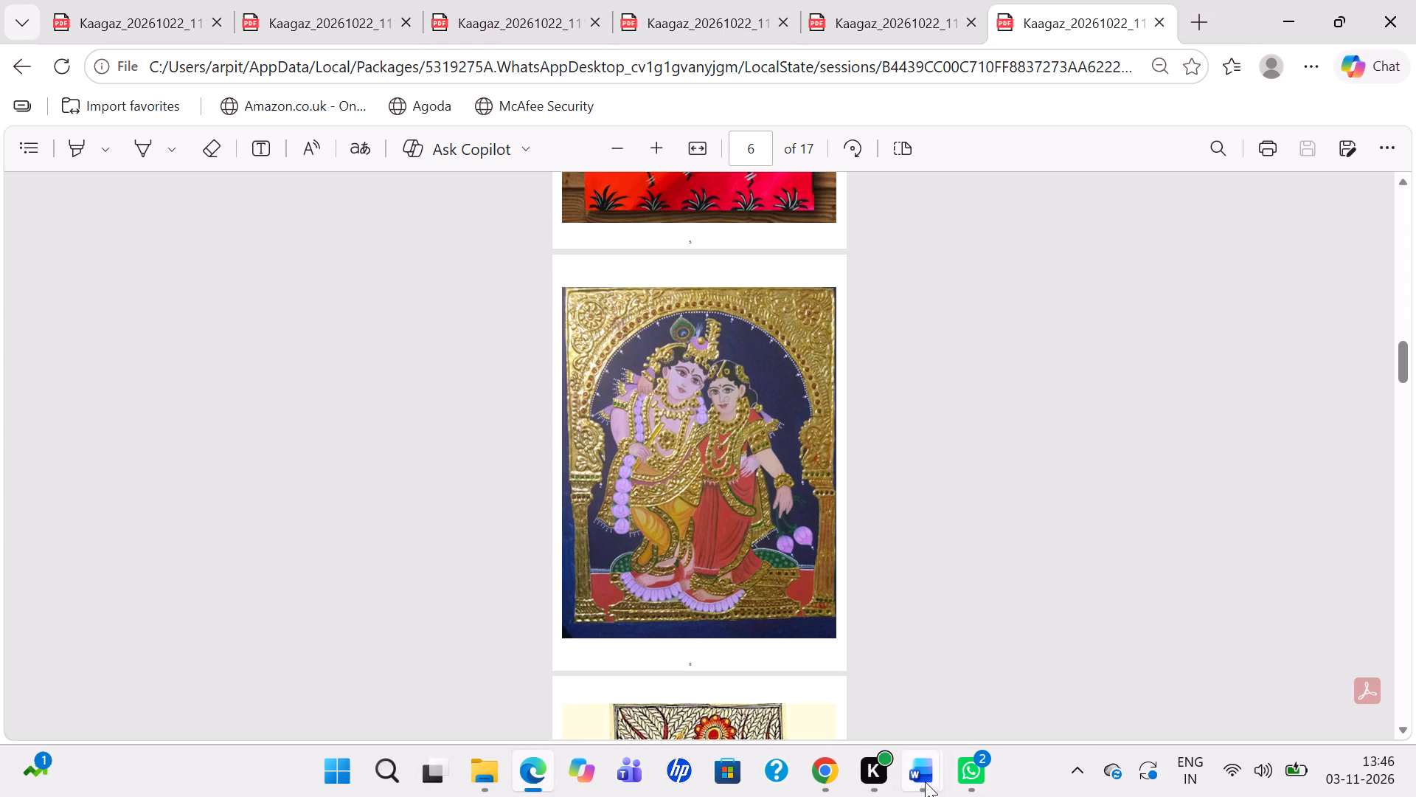
Switch to Document1 in Word, paste the captured gold-bordered painting on page two and set its text wrapping to In Front of Text.
left_click(1124, 666)
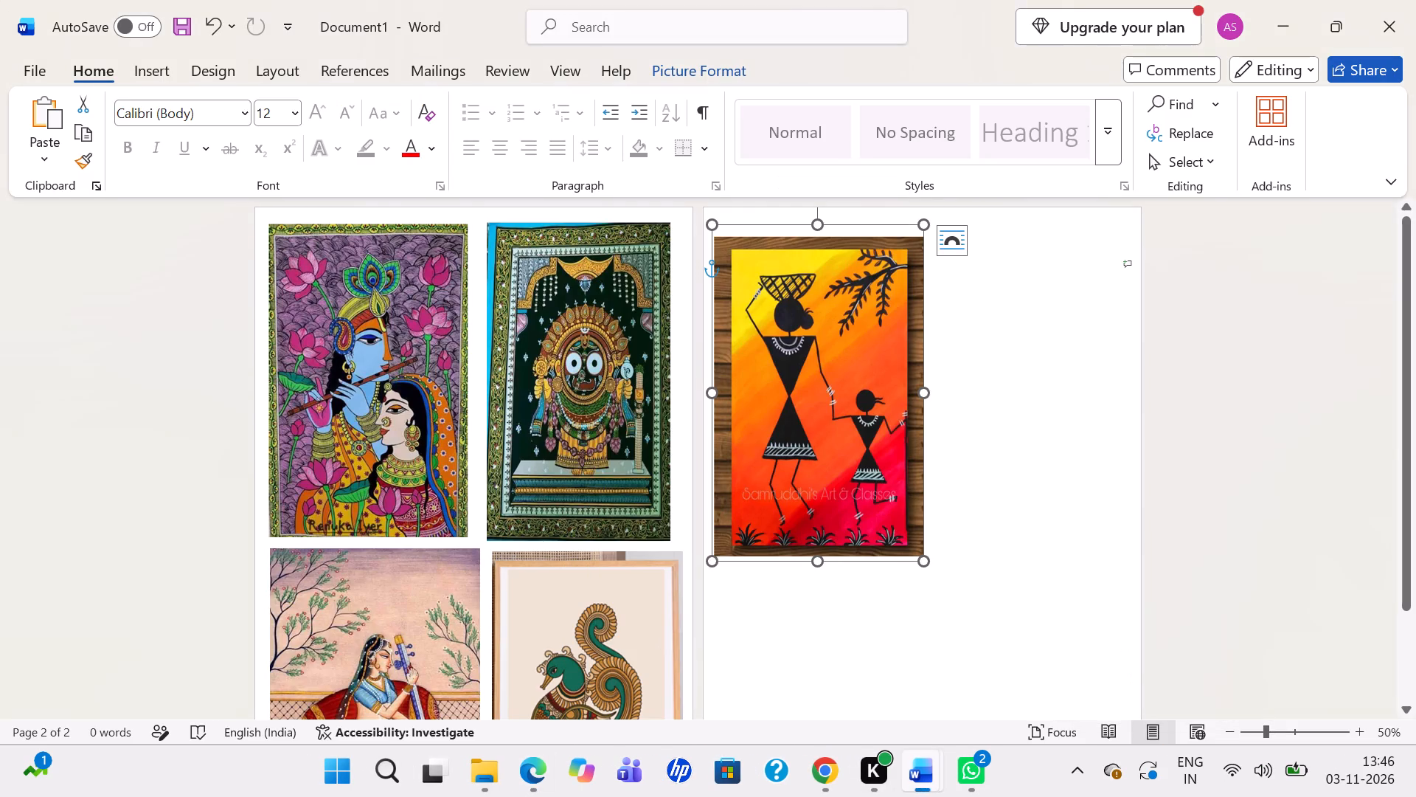
left_click(1075, 427)
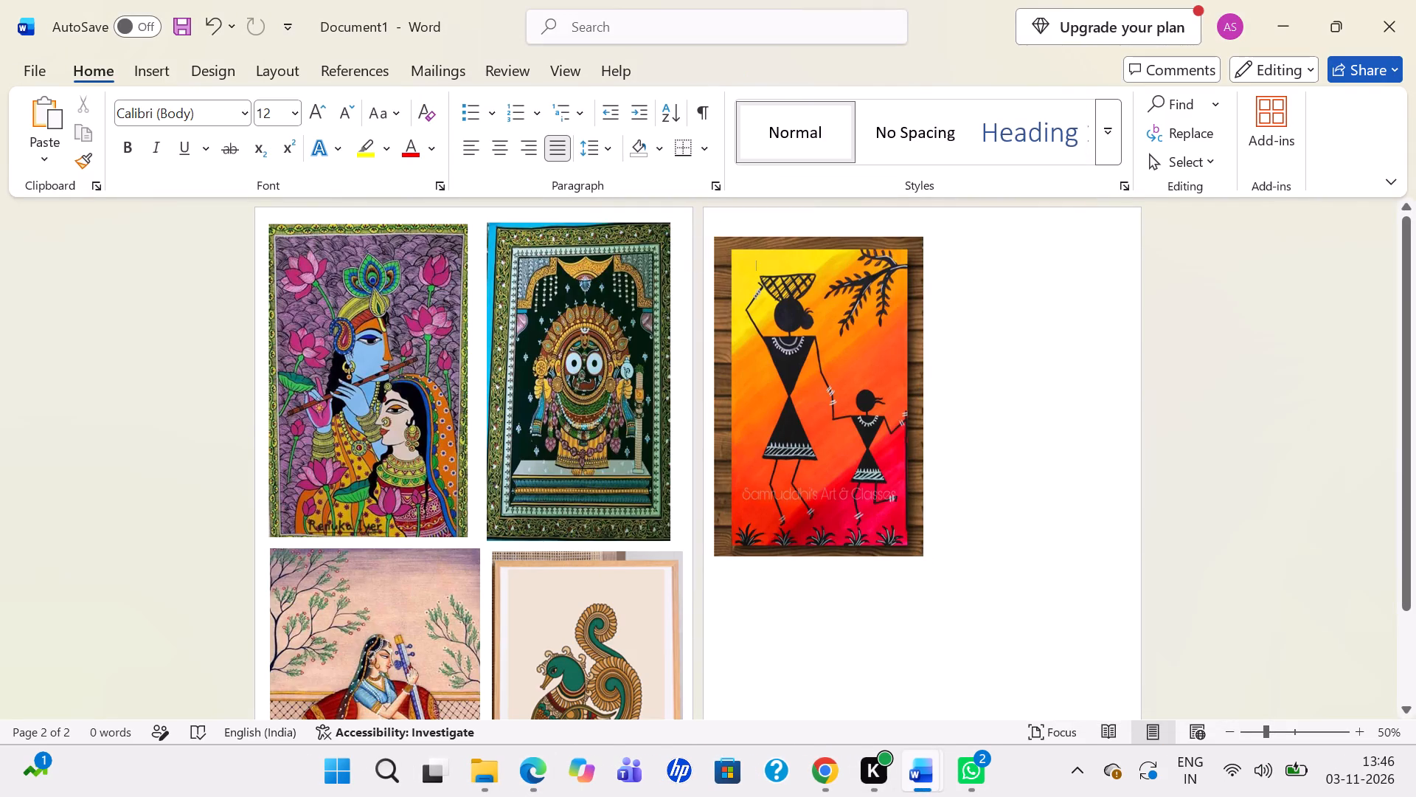
key("ctrl+v")
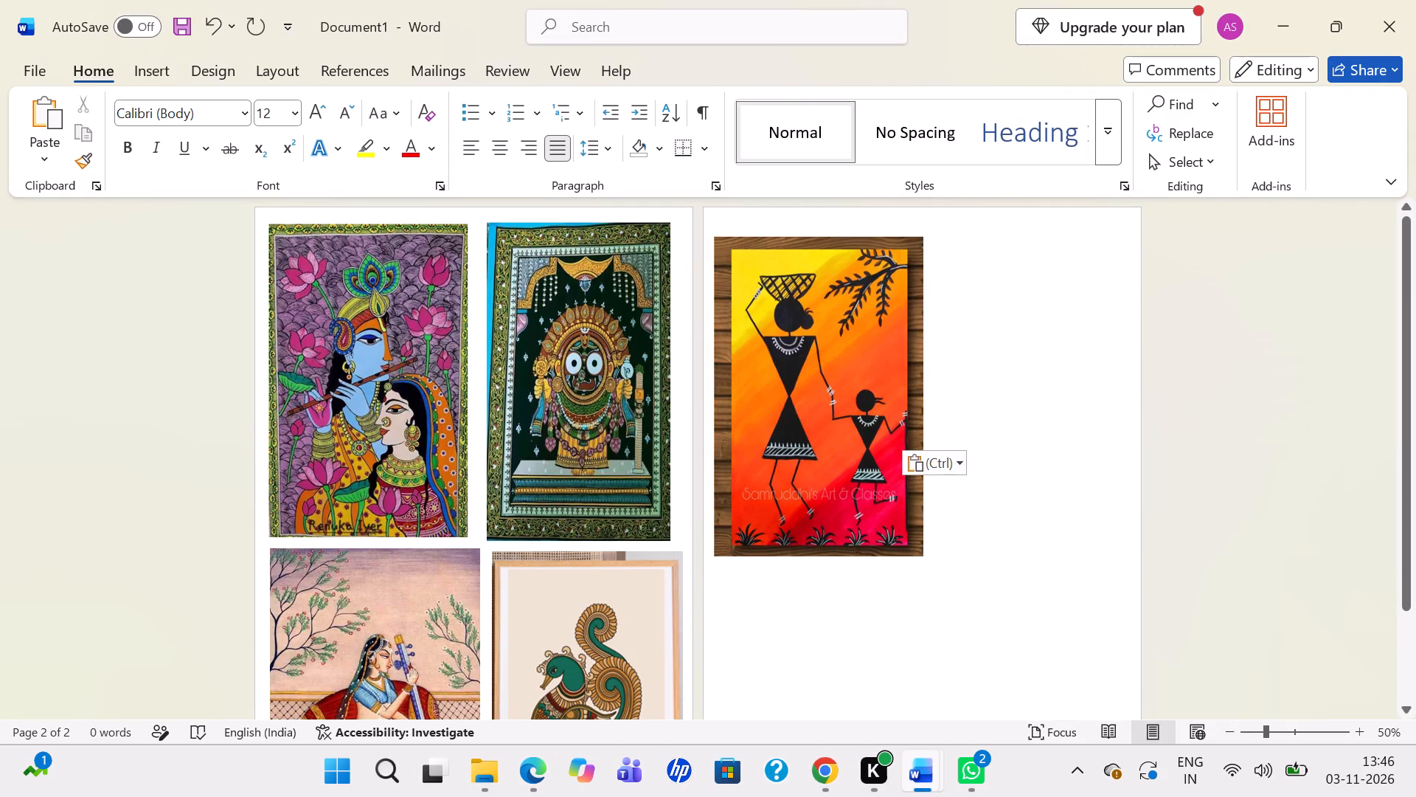
key("ctrl+v")
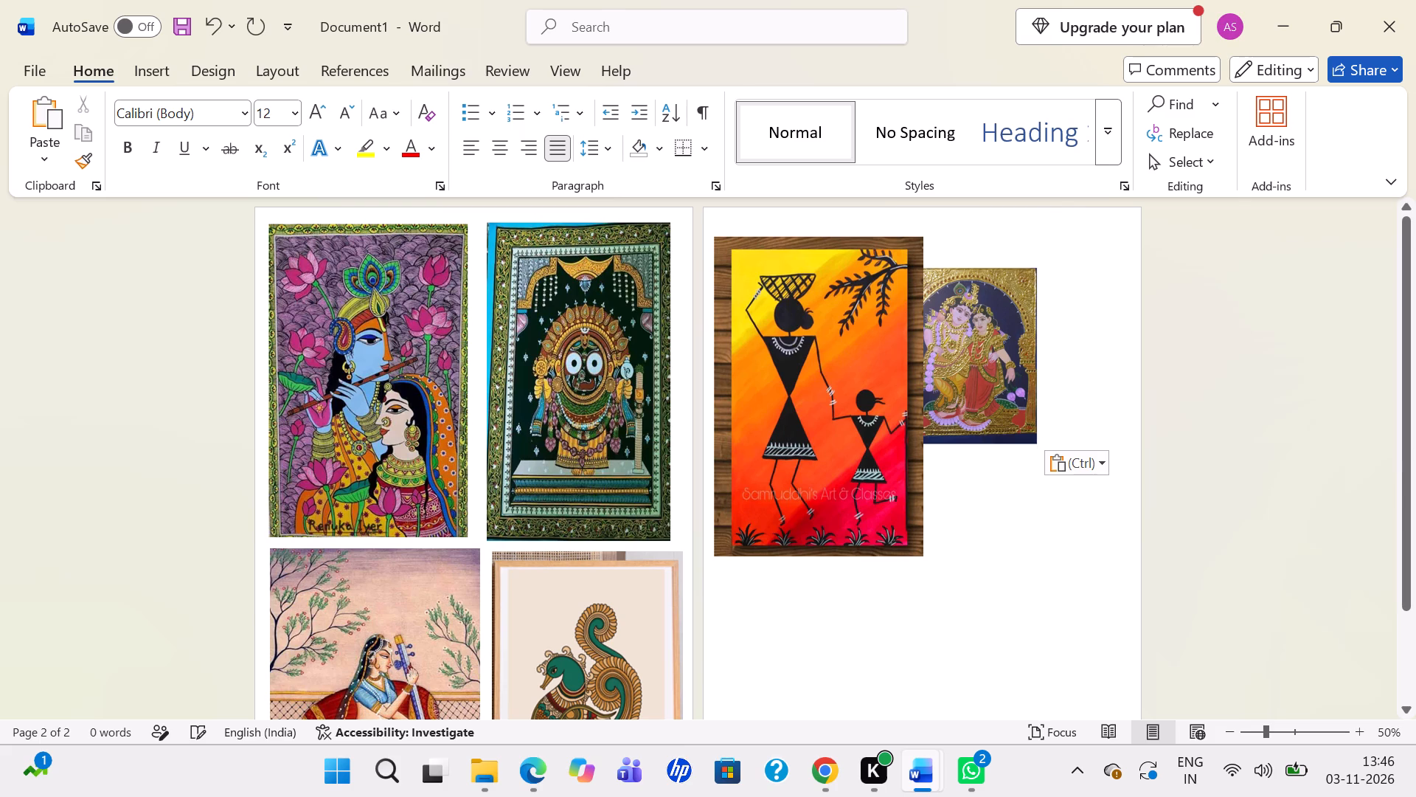
right_click(992, 361)
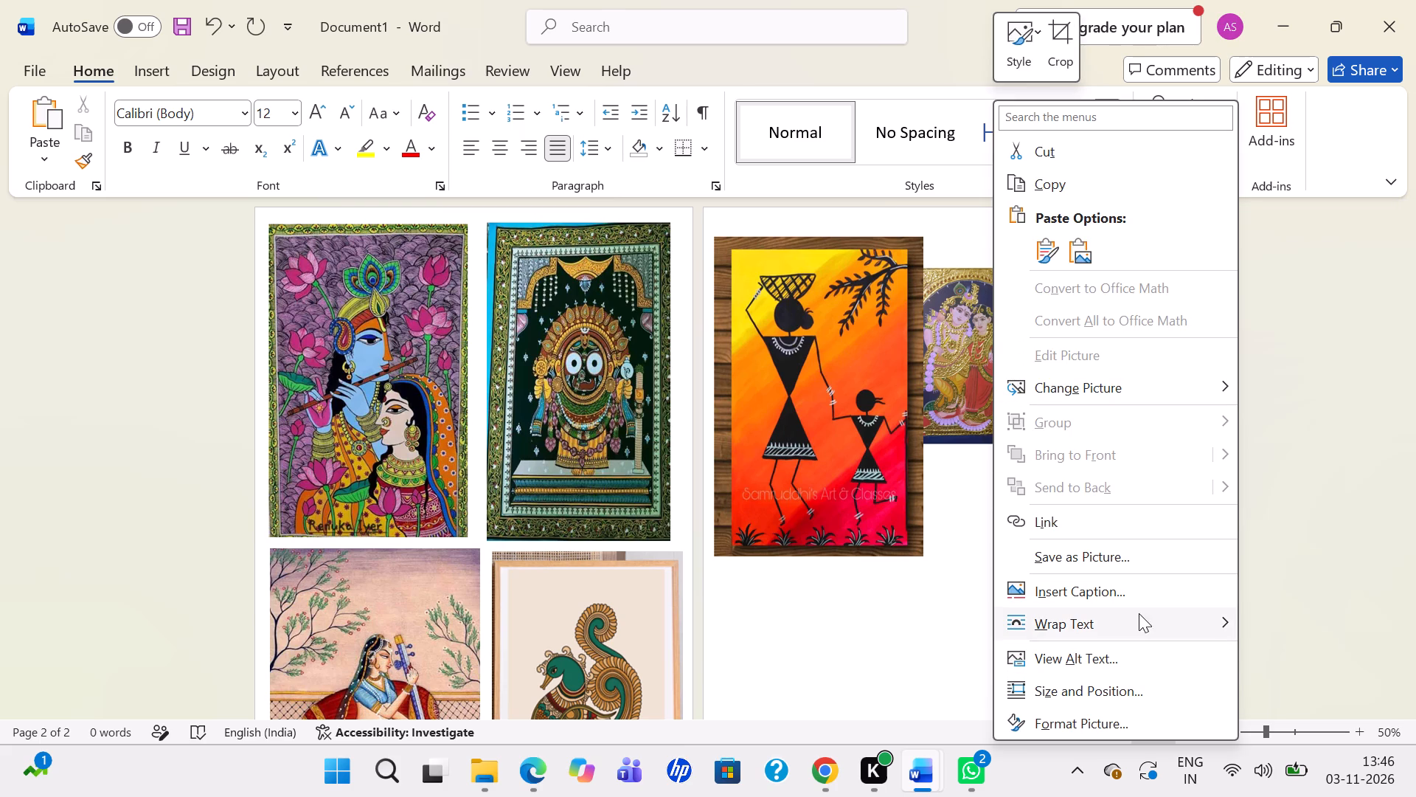
left_click(1138, 628)
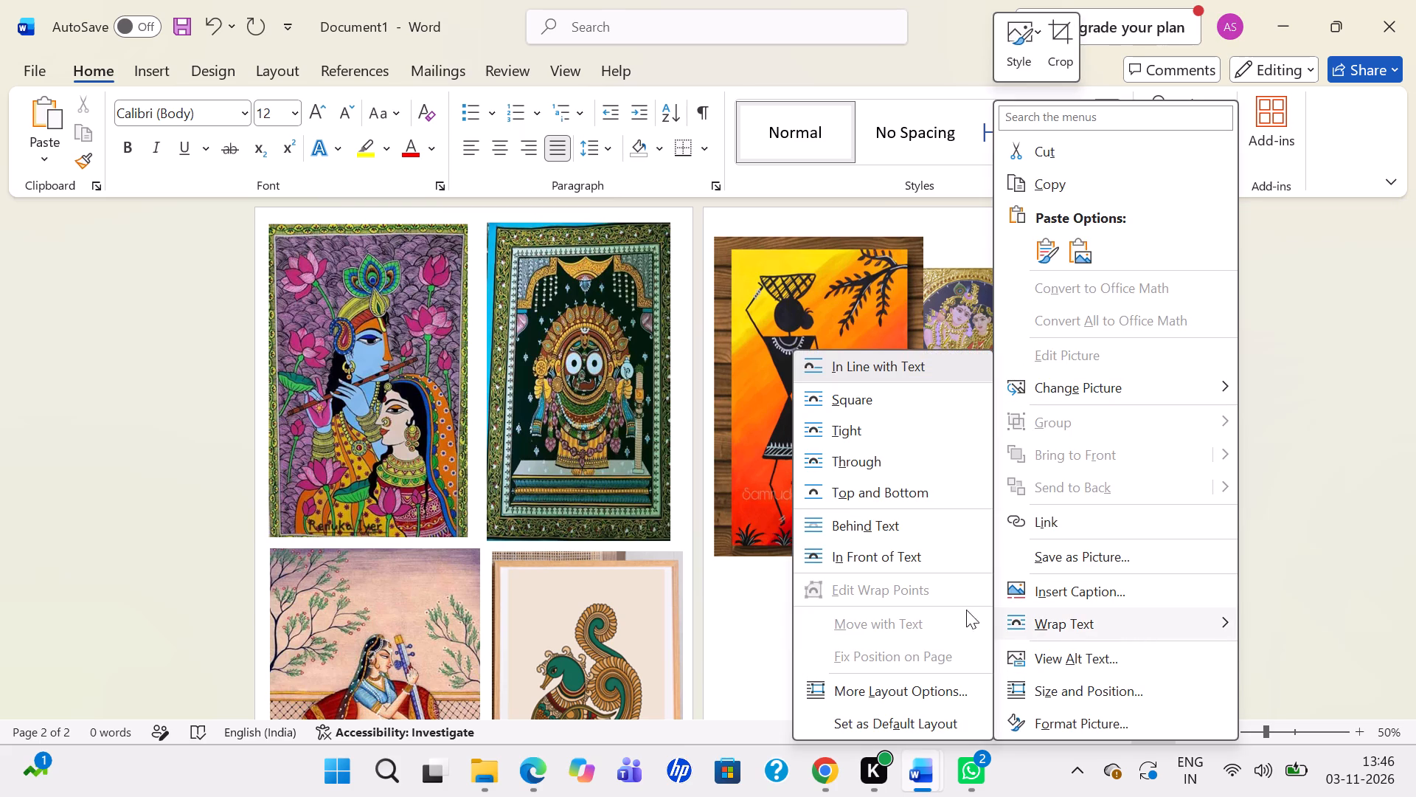
left_click(909, 557)
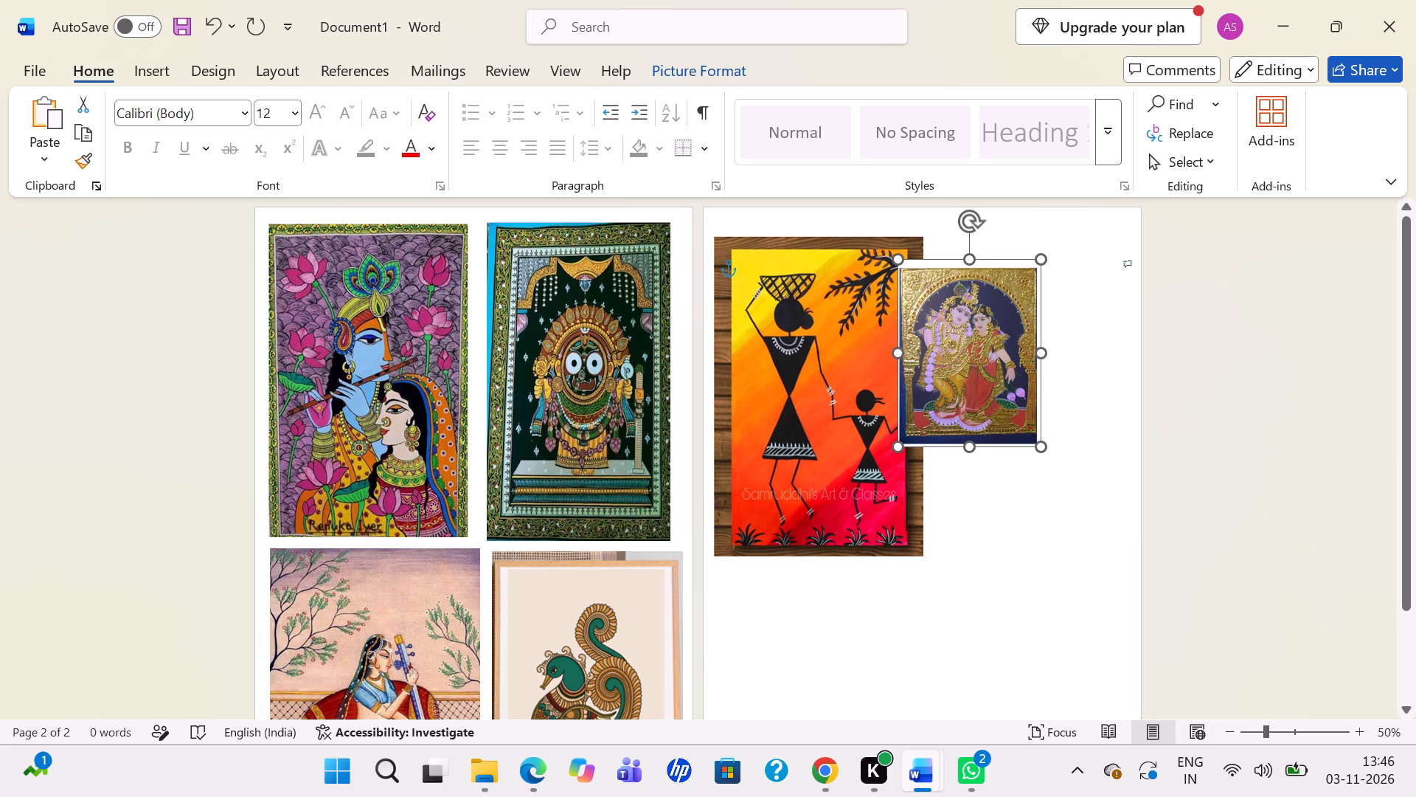
Resize the gold-bordered couple picture to fill the space beside the woman-and-child picture in page two's upper-right quarter, stretching it wider and taller.
left_click_drag(895, 351, 943, 362)
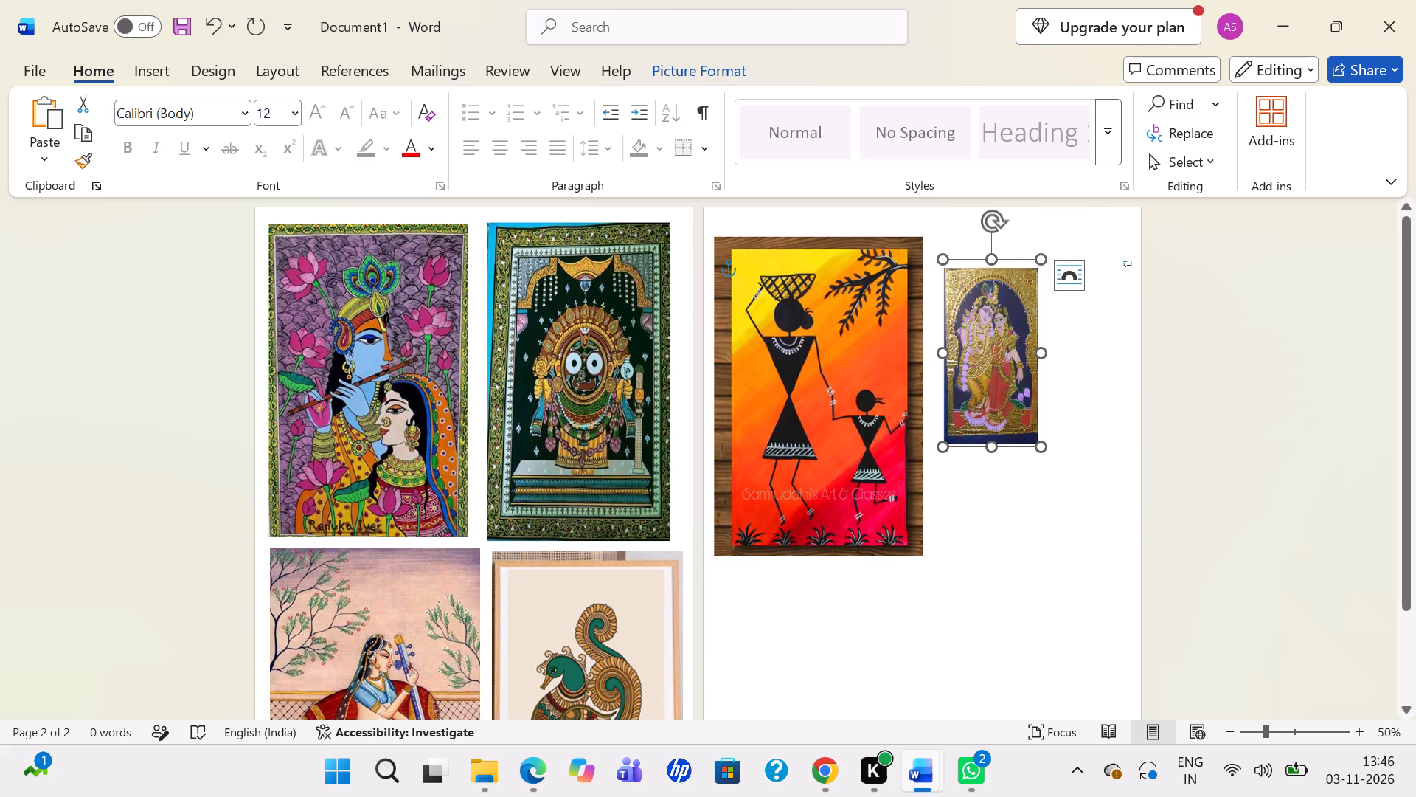
left_click_drag(1047, 353, 1122, 365)
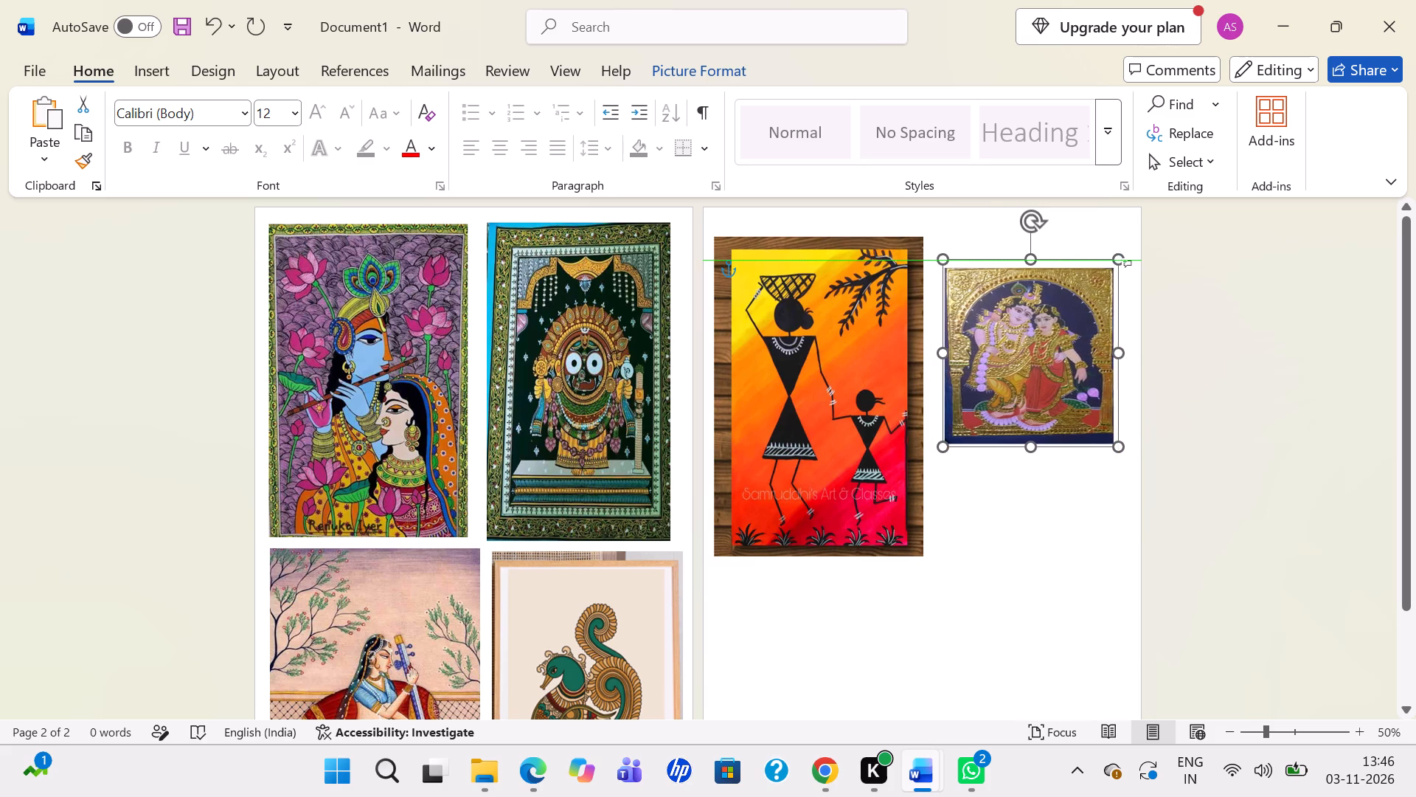
left_click_drag(1122, 365, 1136, 370)
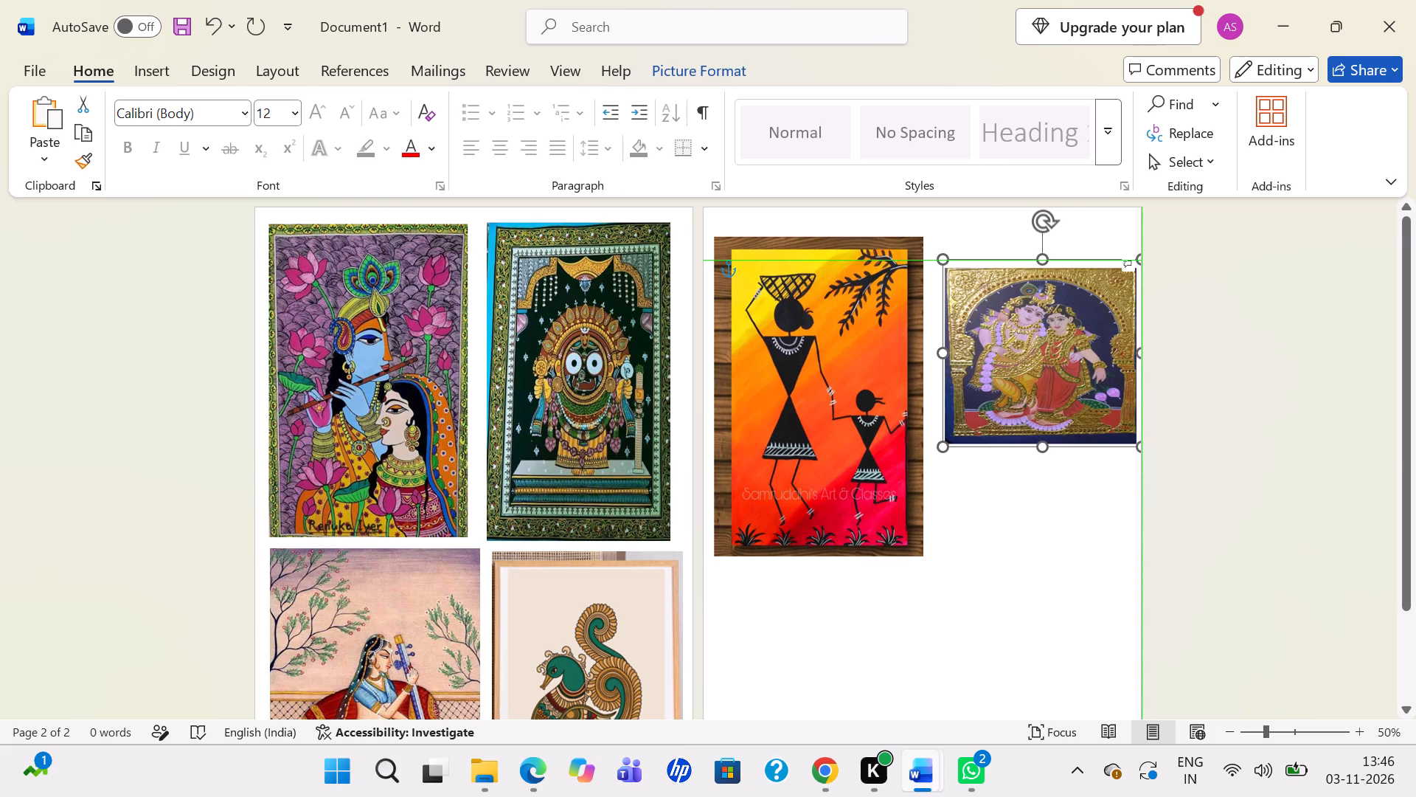
left_click_drag(1136, 370, 1117, 368)
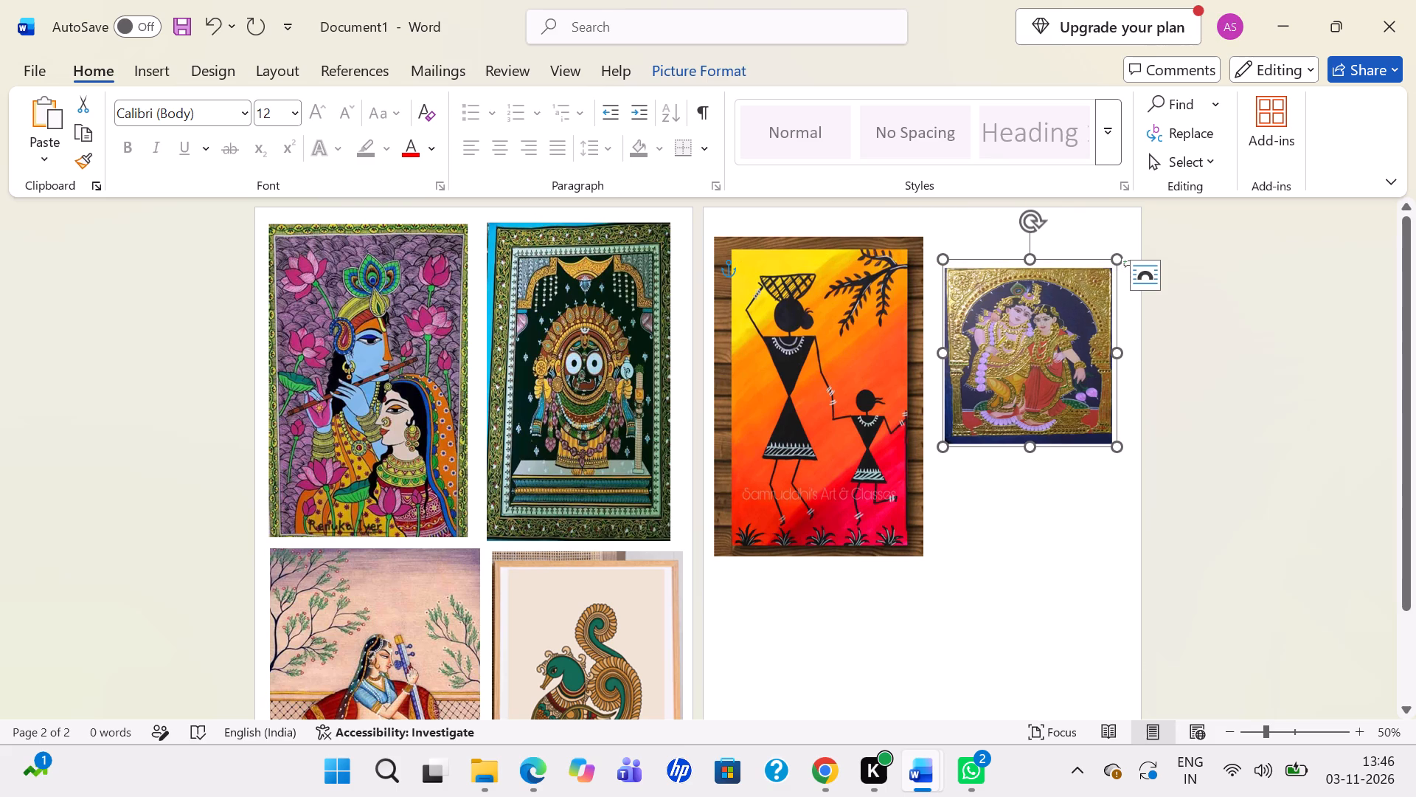
left_click_drag(1032, 254, 1027, 215)
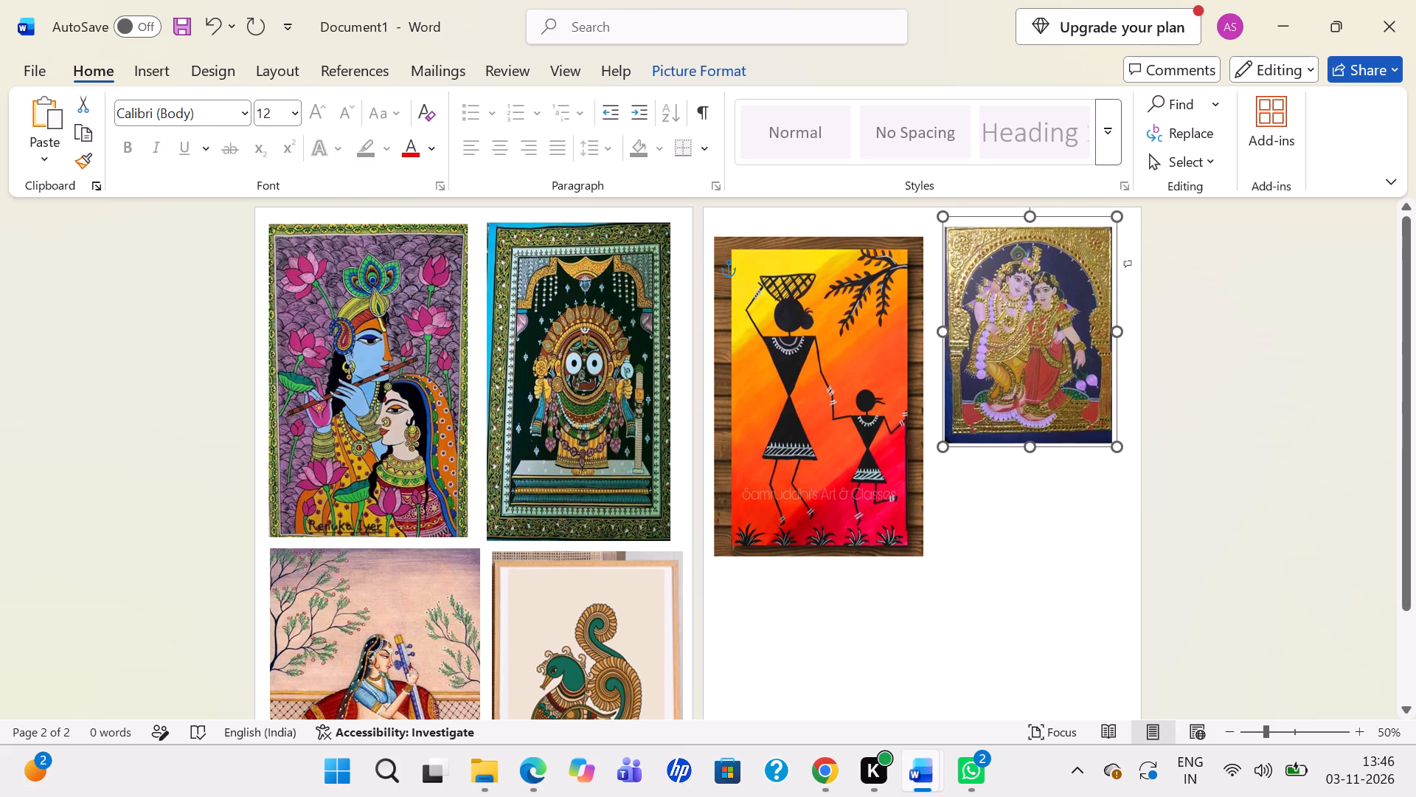
left_click_drag(1027, 215, 1024, 167)
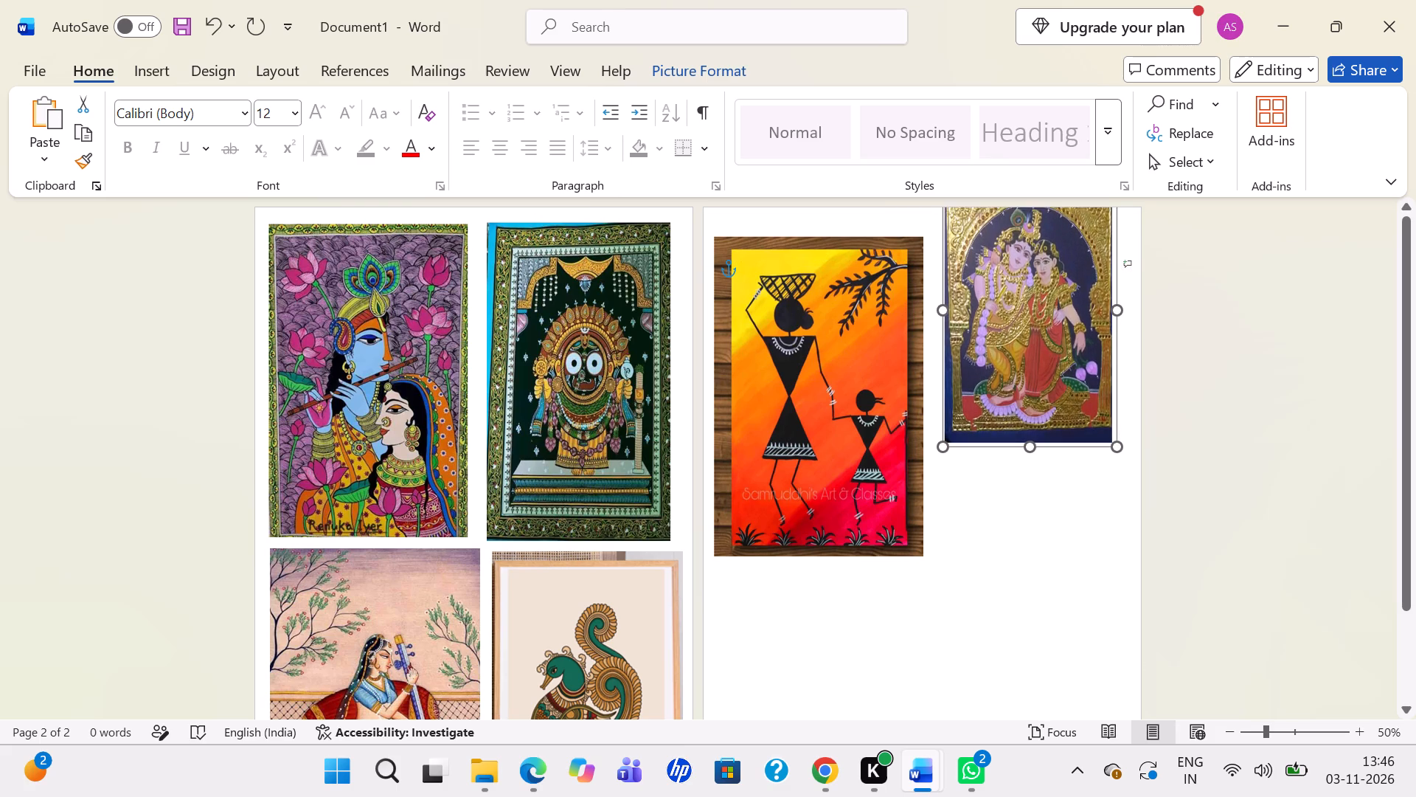
left_click_drag(1024, 167, 1026, 209)
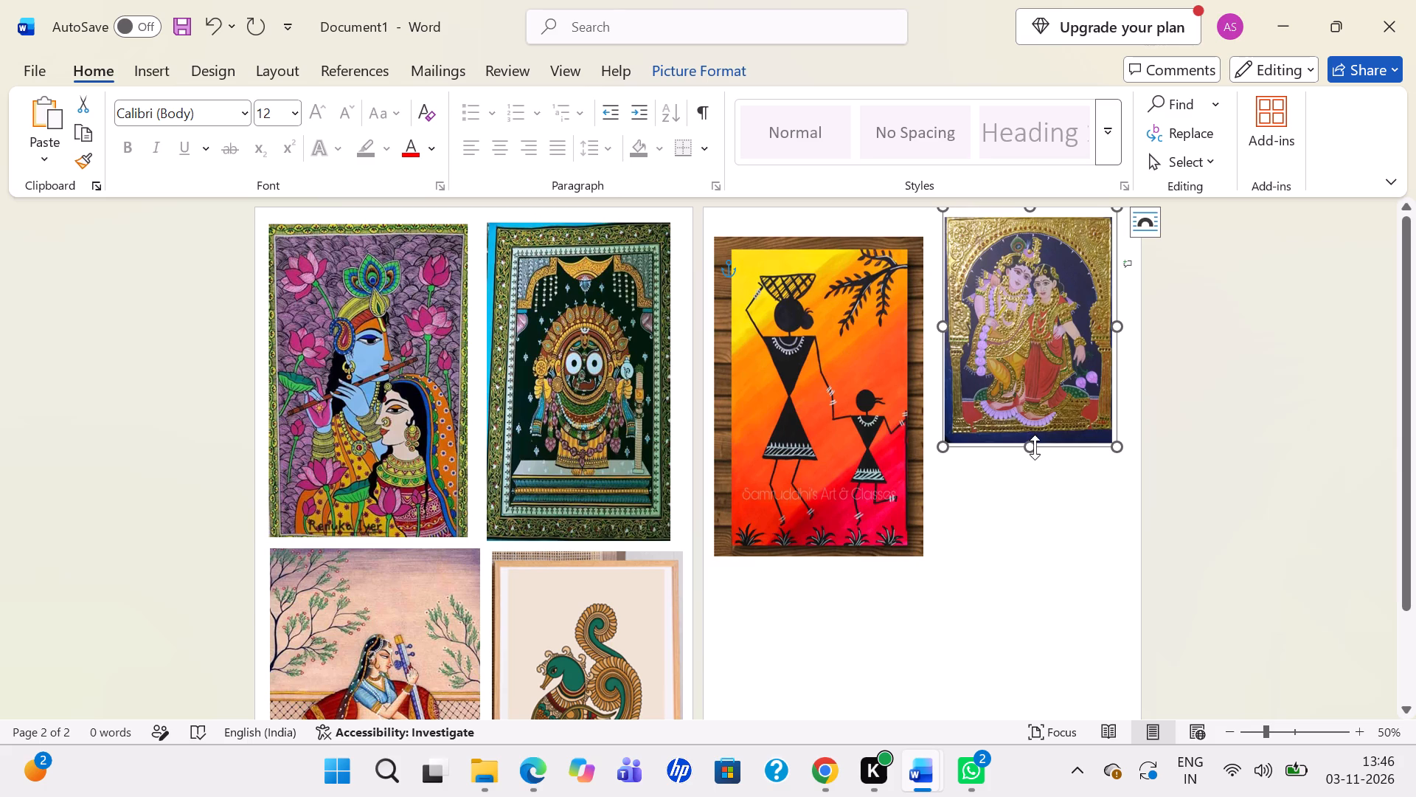
left_click_drag(1035, 447, 1036, 568)
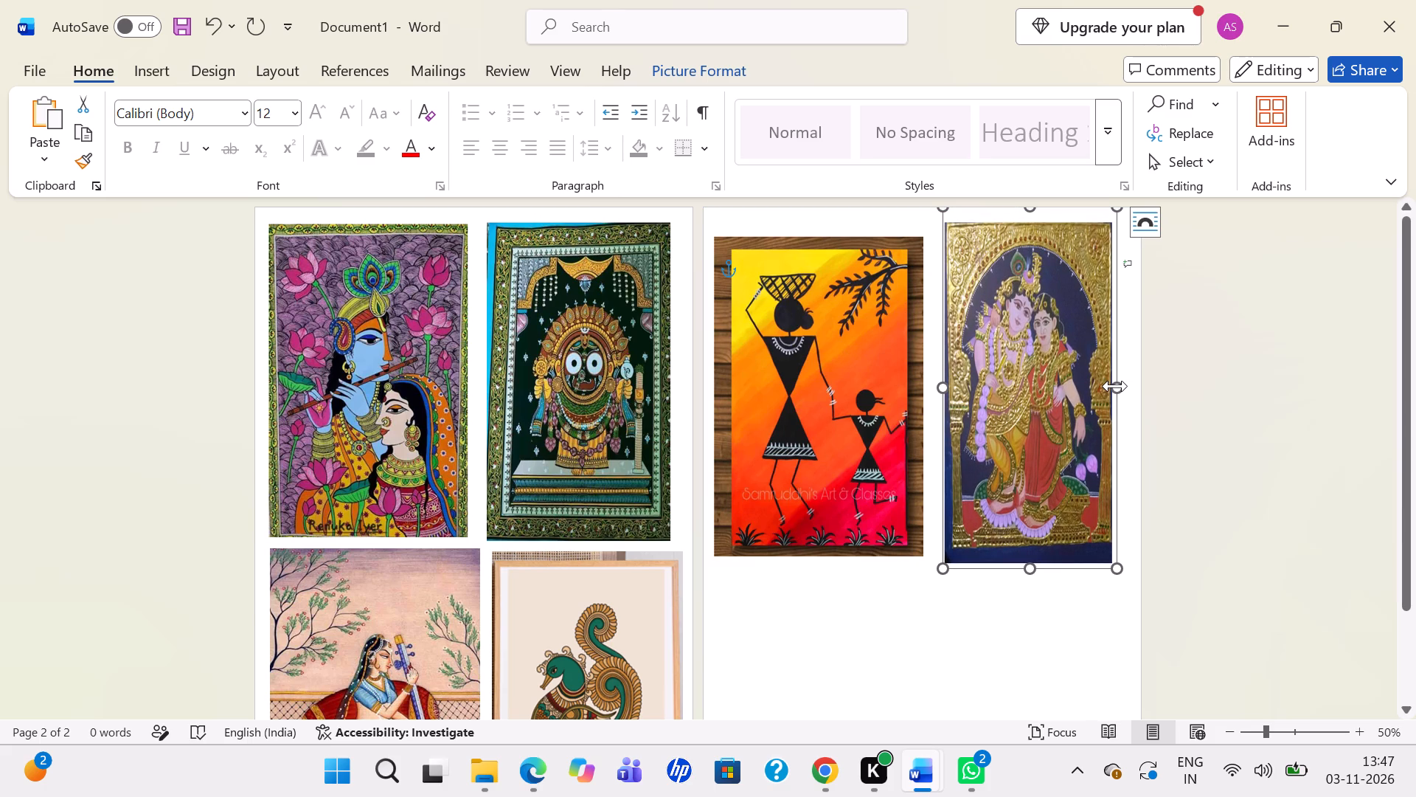
left_click_drag(1115, 385, 1131, 386)
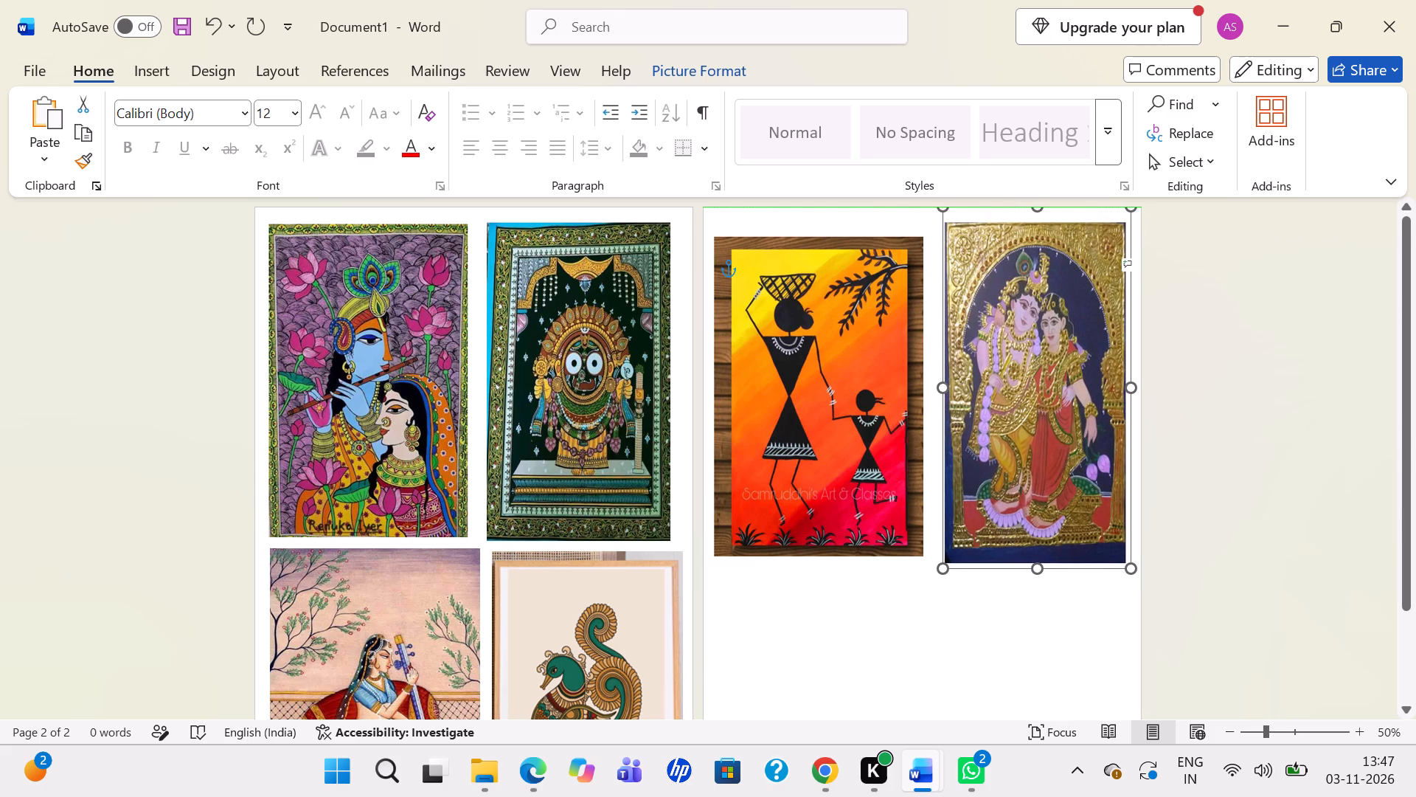
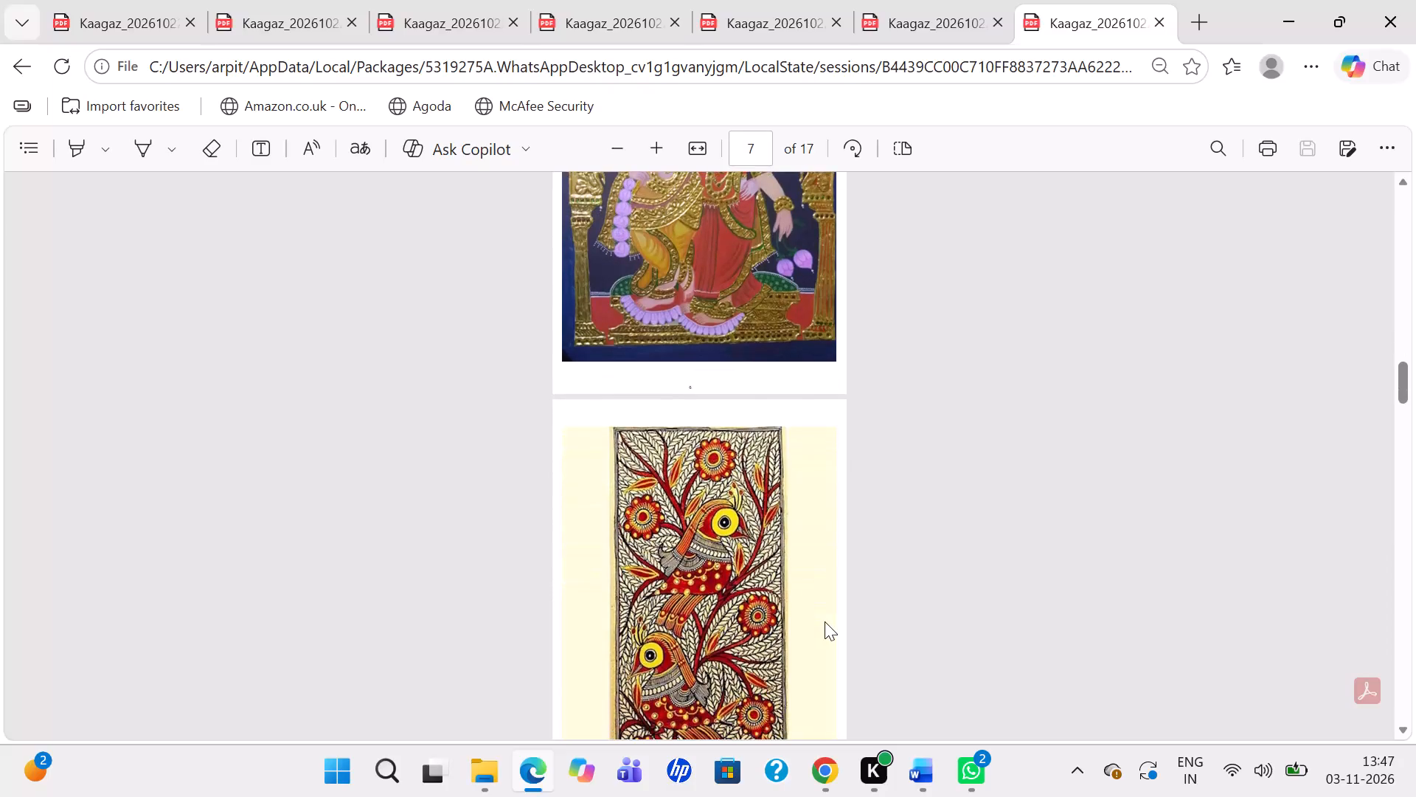
Capture a rectangular screenshot of the tall painting of two red birds among branches on page 7 of the PDF.
scroll(825, 621, "down", 1)
scroll(825, 621, "up", 6)
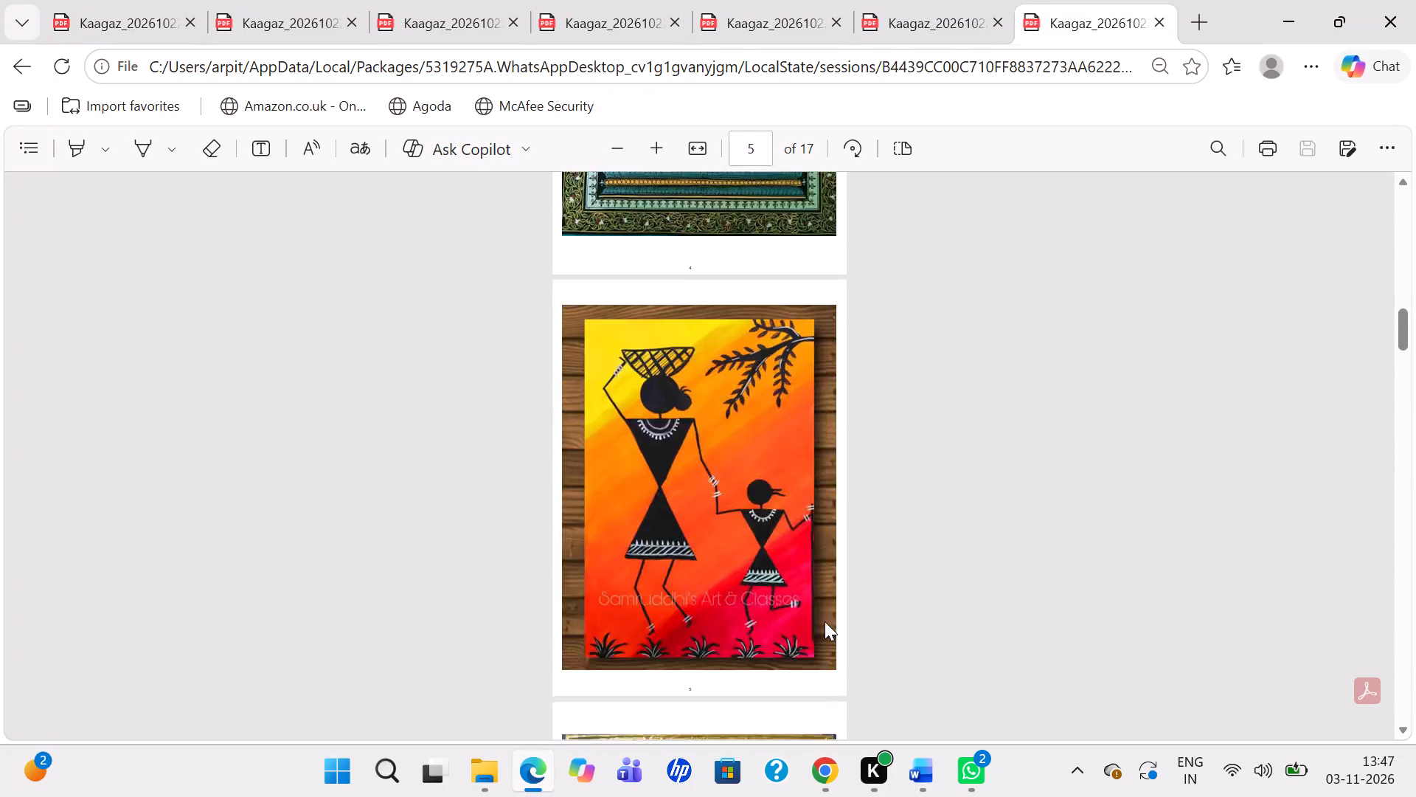
scroll(825, 621, "down", 3)
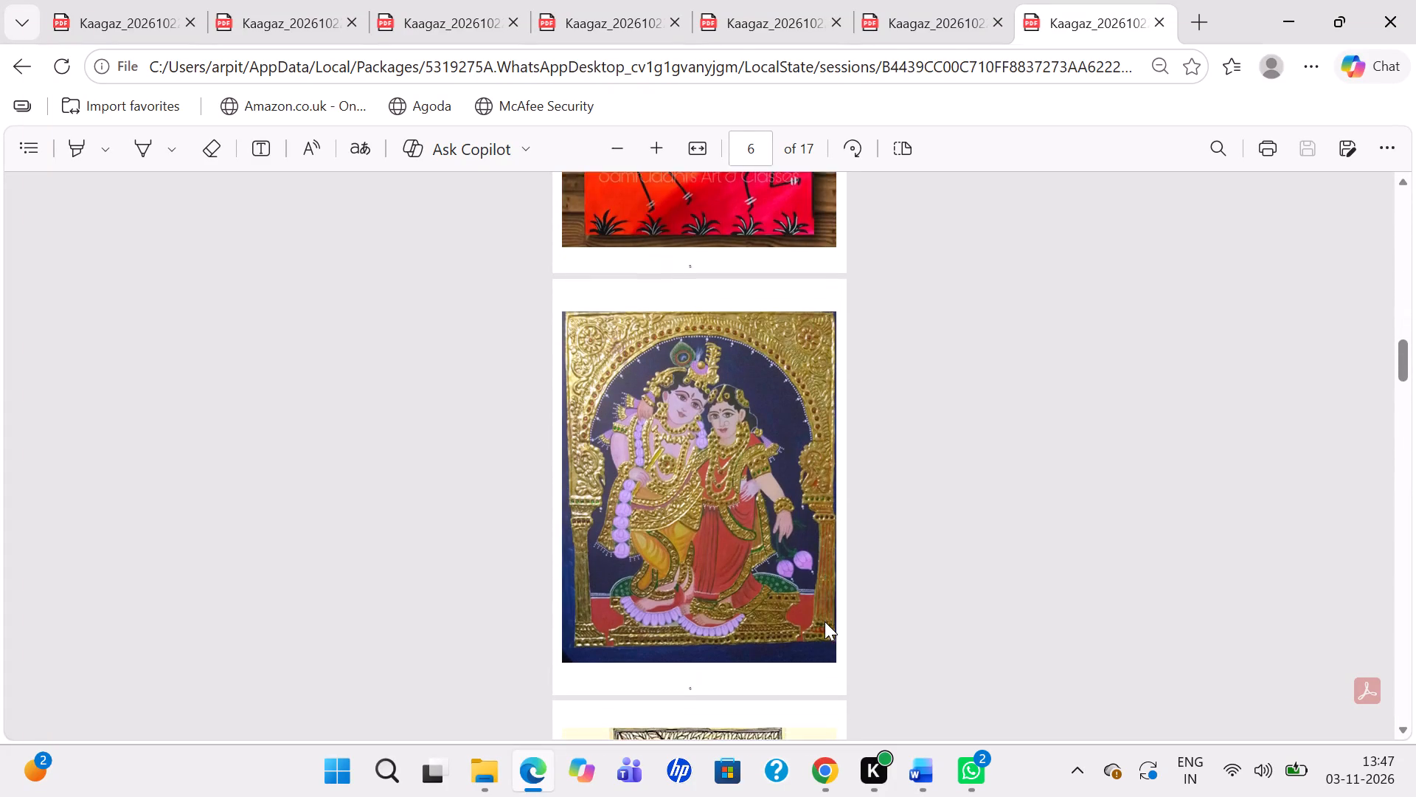
scroll(825, 621, "down", 2)
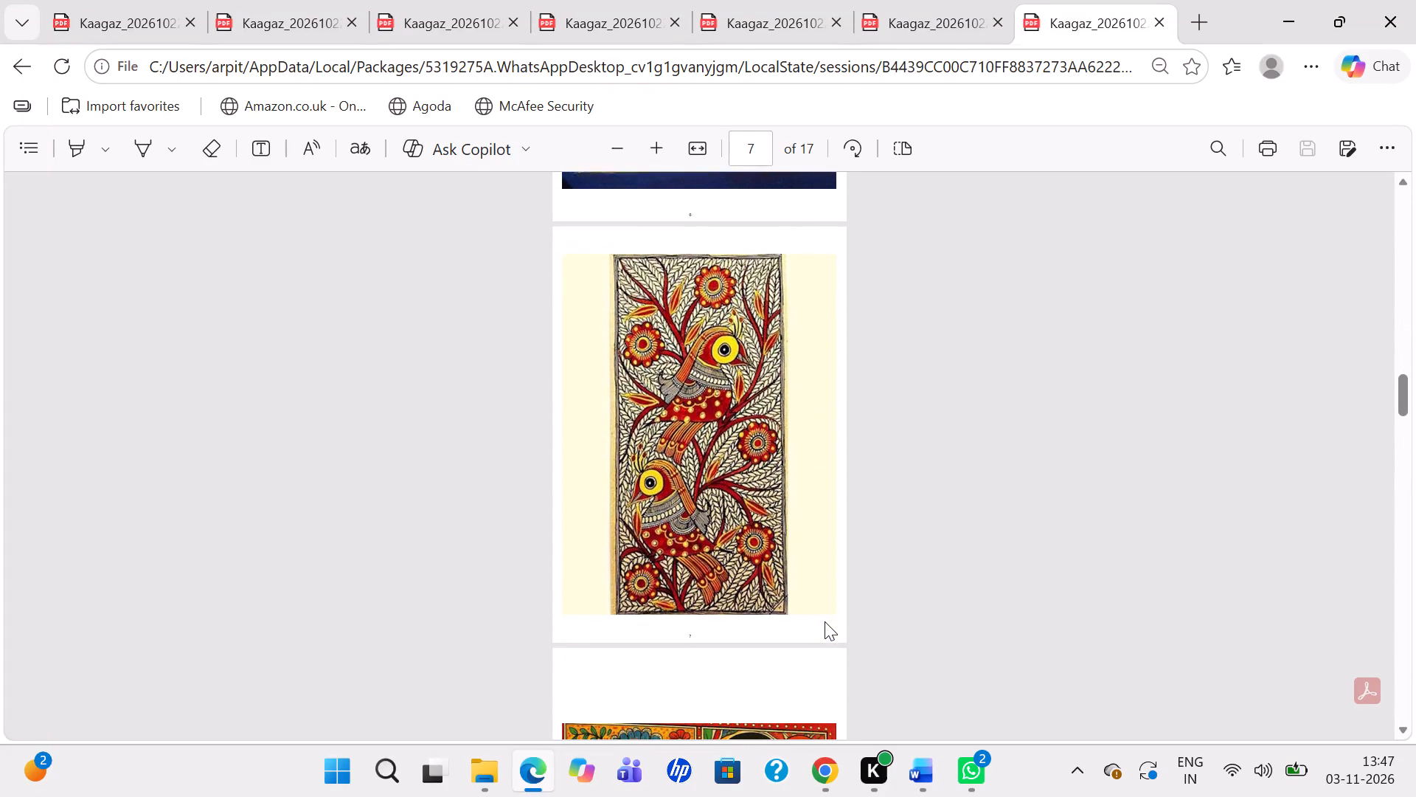
scroll(825, 621, "down", 1)
key("Print")
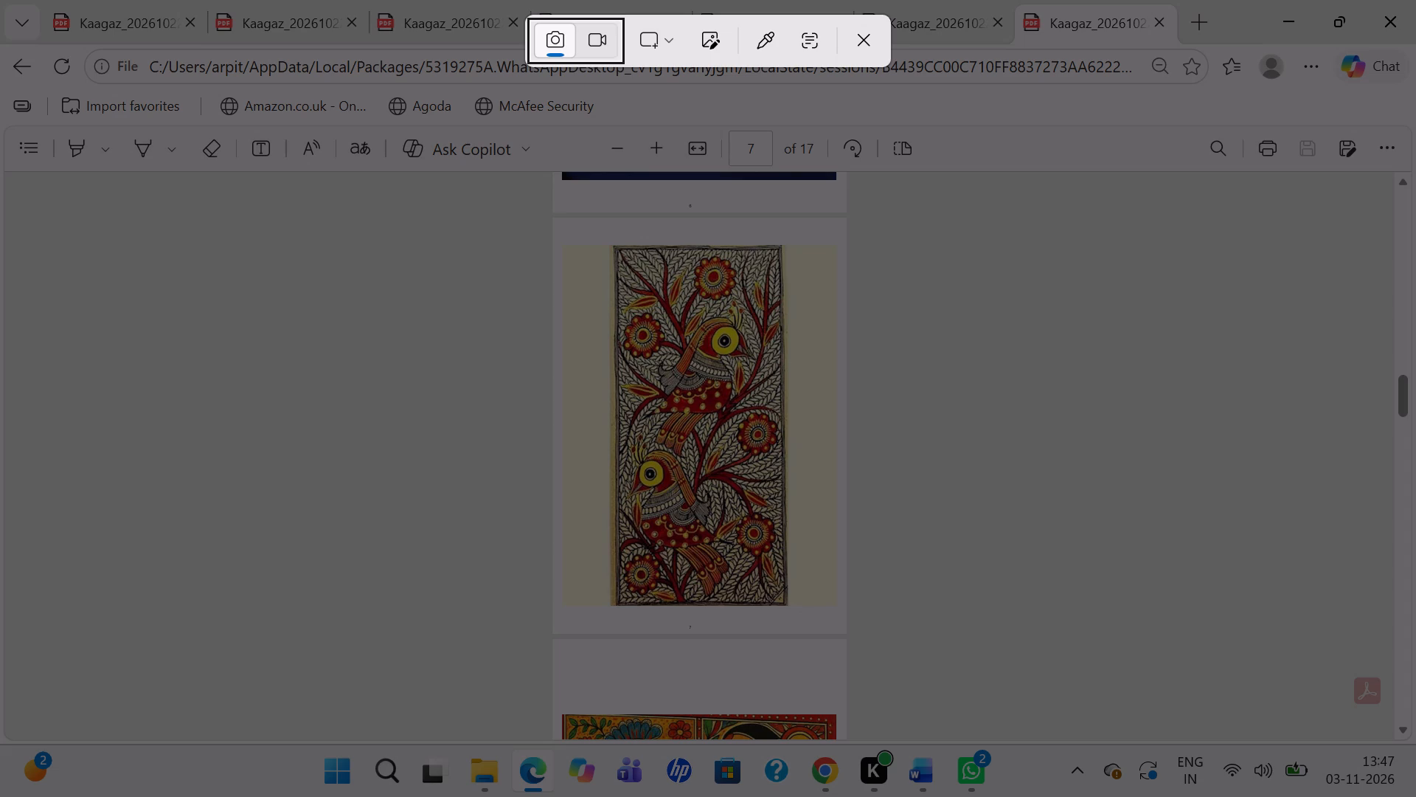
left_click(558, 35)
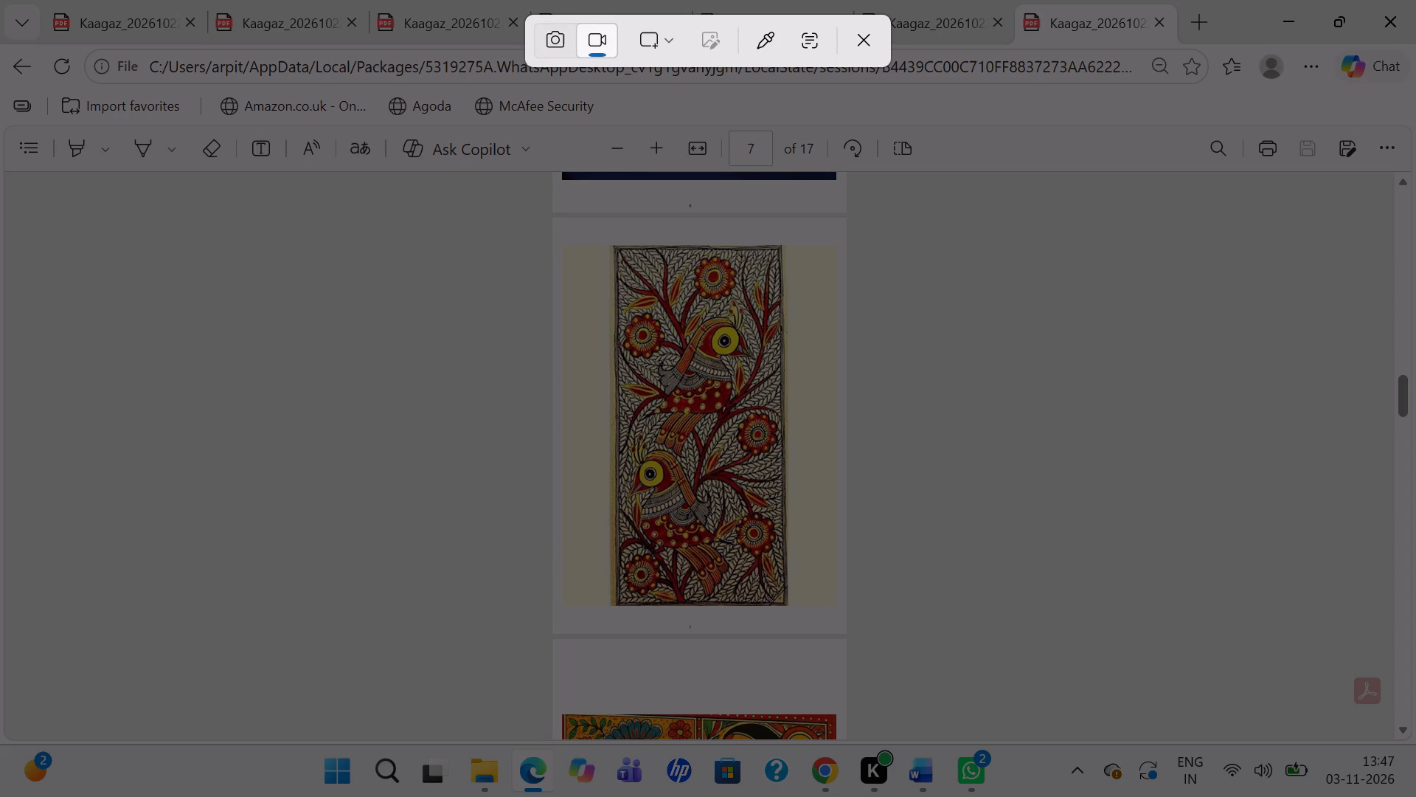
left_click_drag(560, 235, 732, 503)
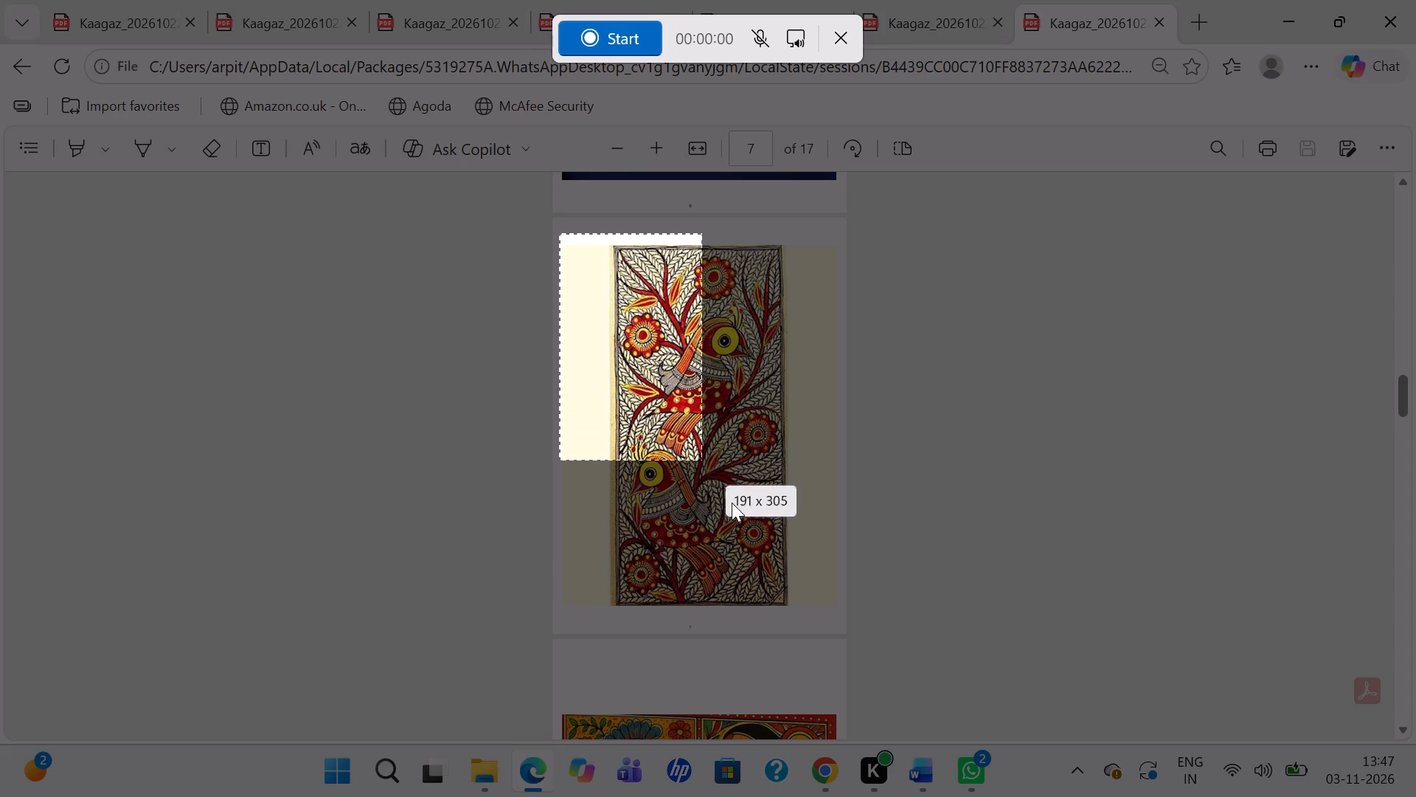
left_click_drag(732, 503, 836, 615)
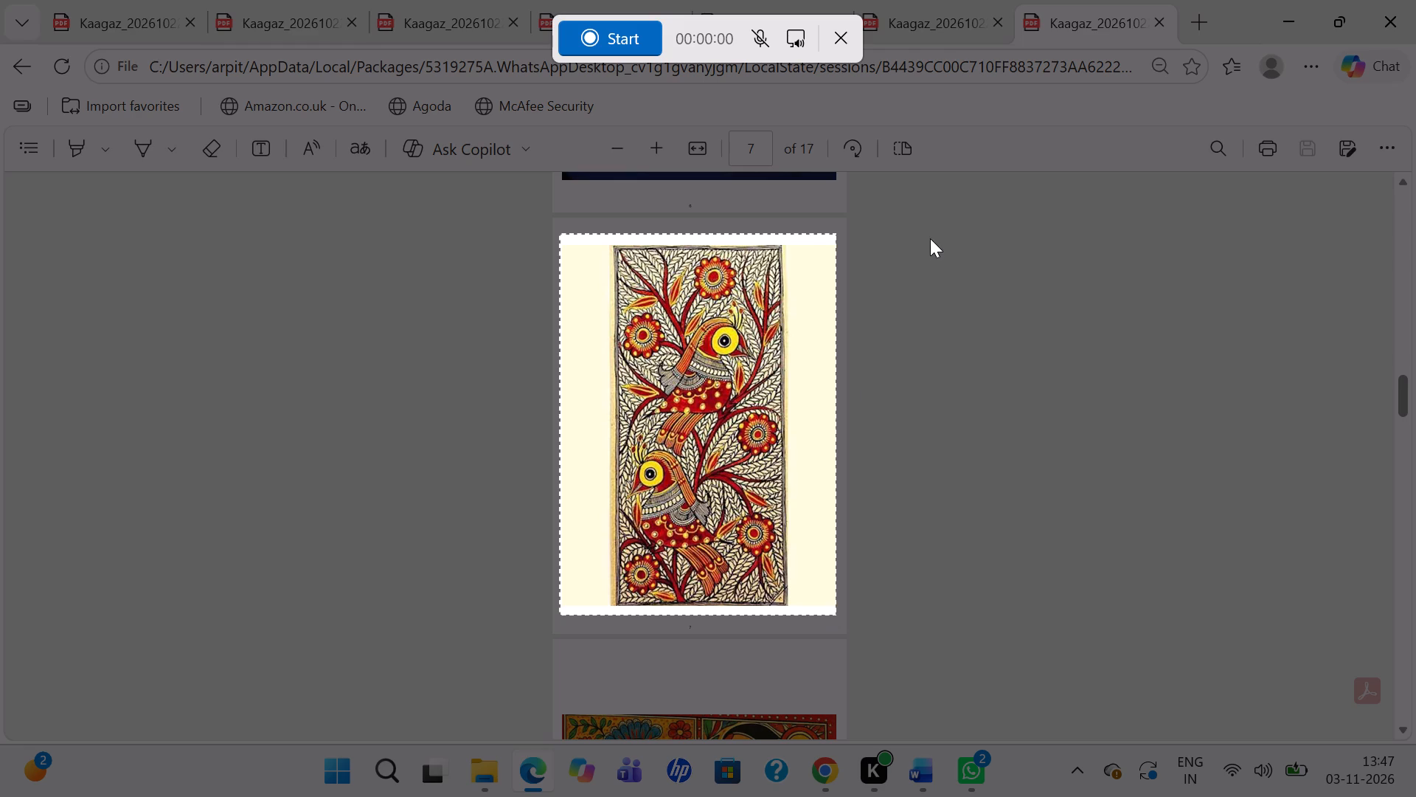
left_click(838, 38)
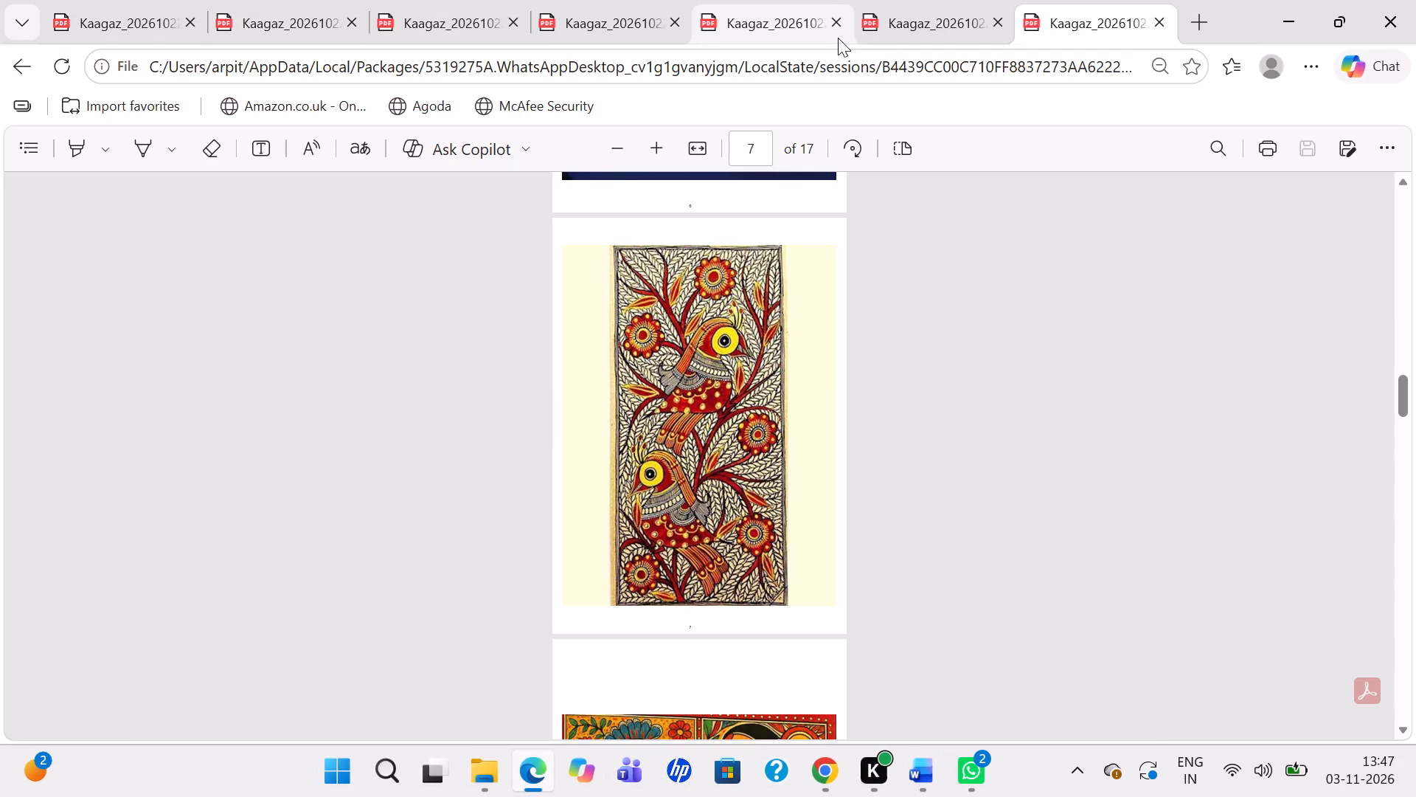
Capture a rectangular screenshot of the two-bird Madhubani painting on page 7 of the PDF.
key("Print")
left_click(544, 38)
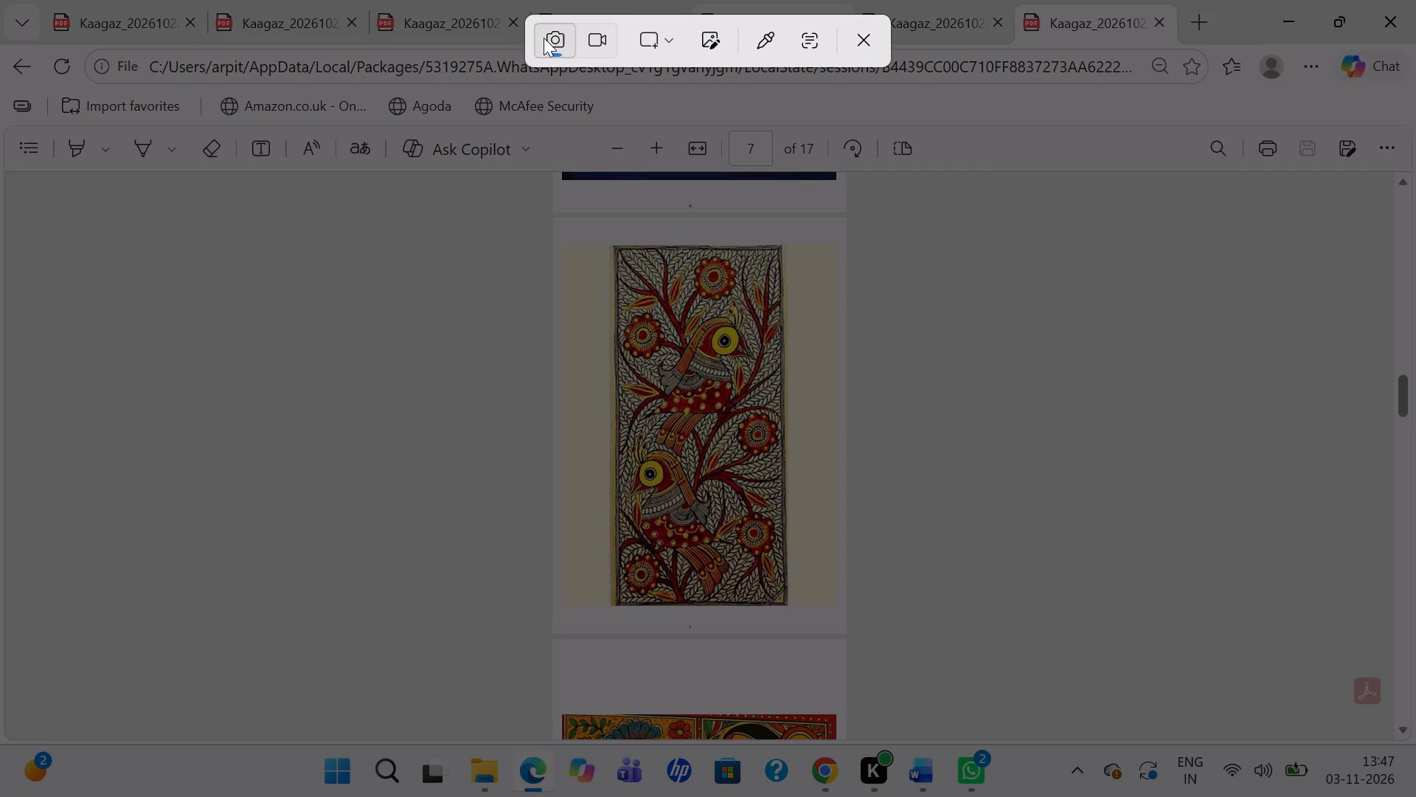
left_click(541, 38)
left_click_drag(562, 238, 841, 638)
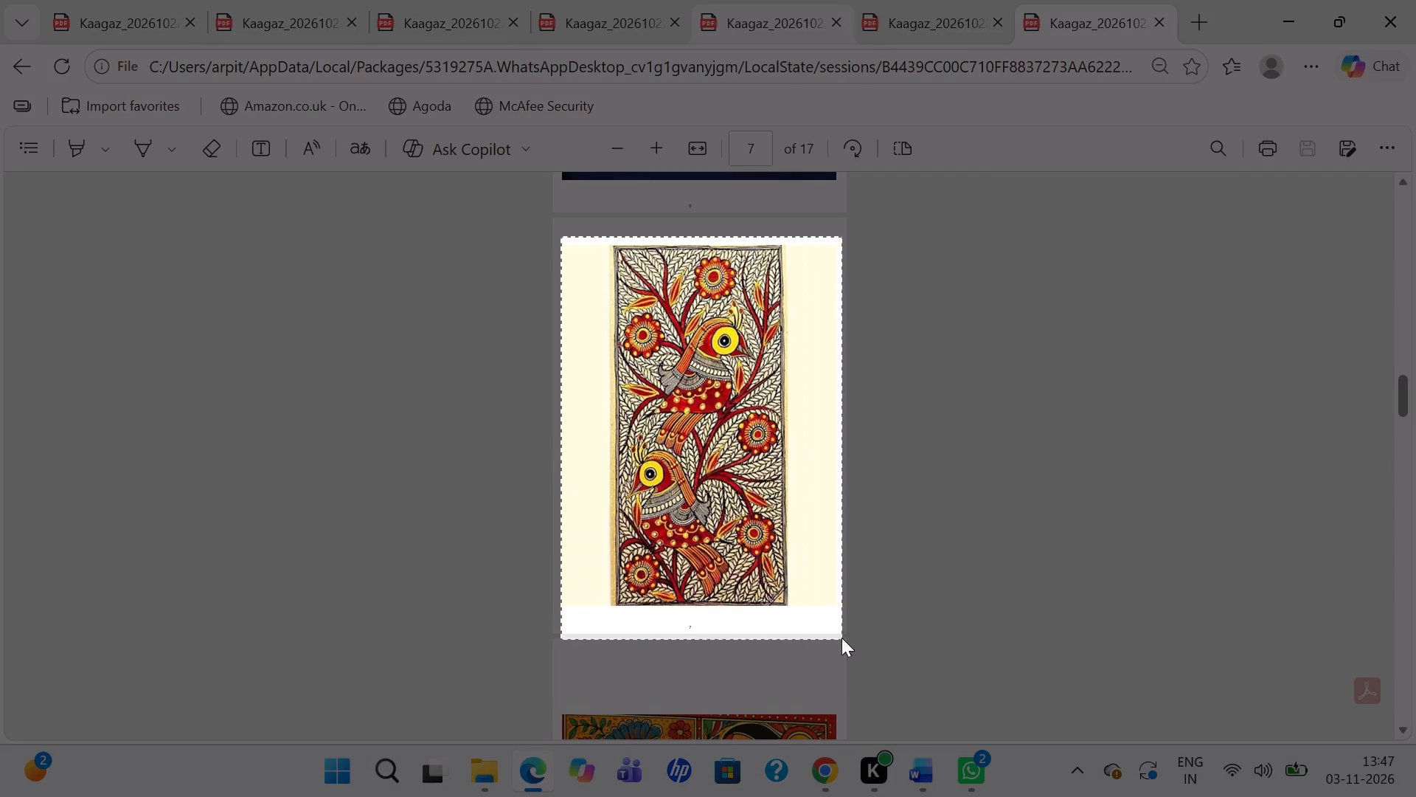
left_click_drag(841, 638, 845, 611)
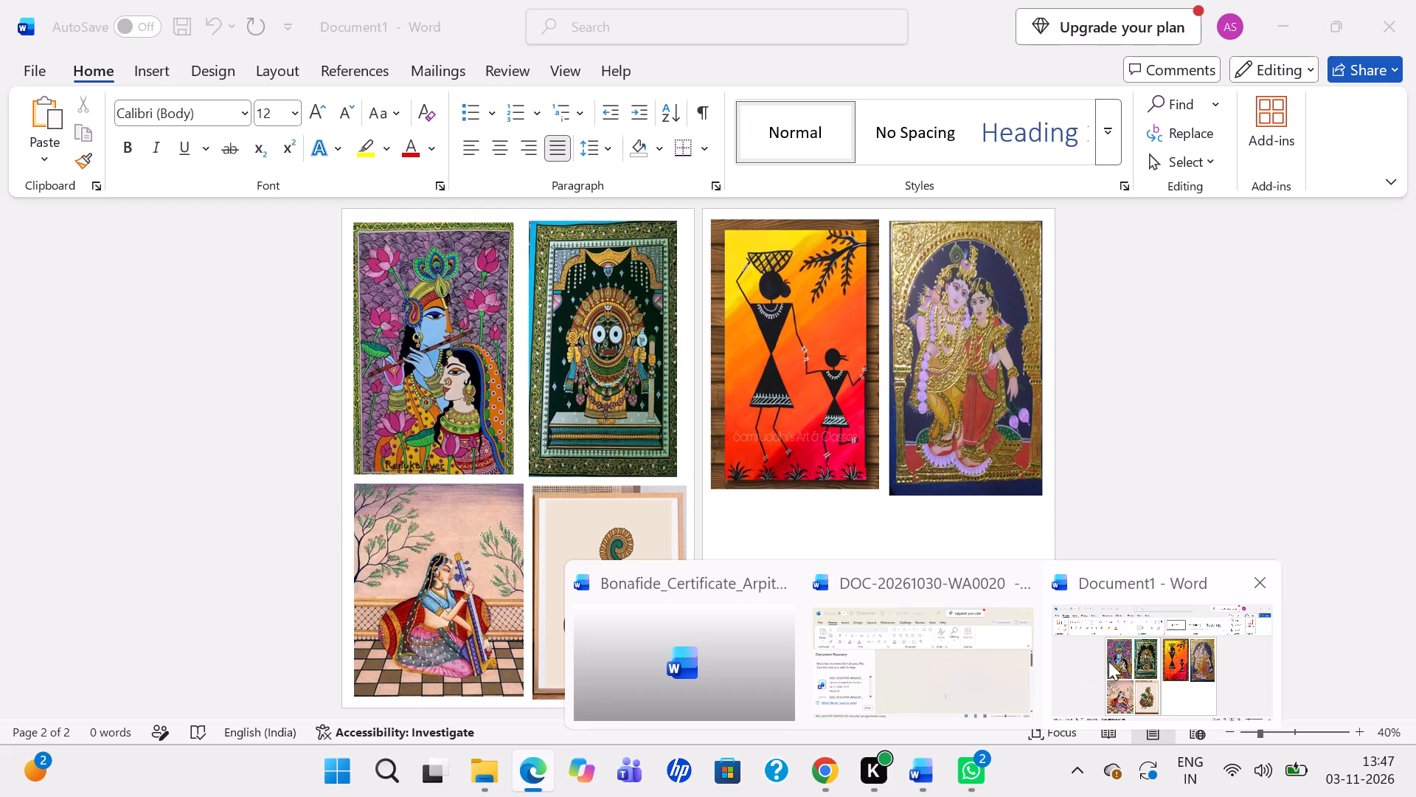
Switch to Document1 in Word and paste the captured two-bird painting on page two.
left_click(1108, 661)
left_click(819, 595)
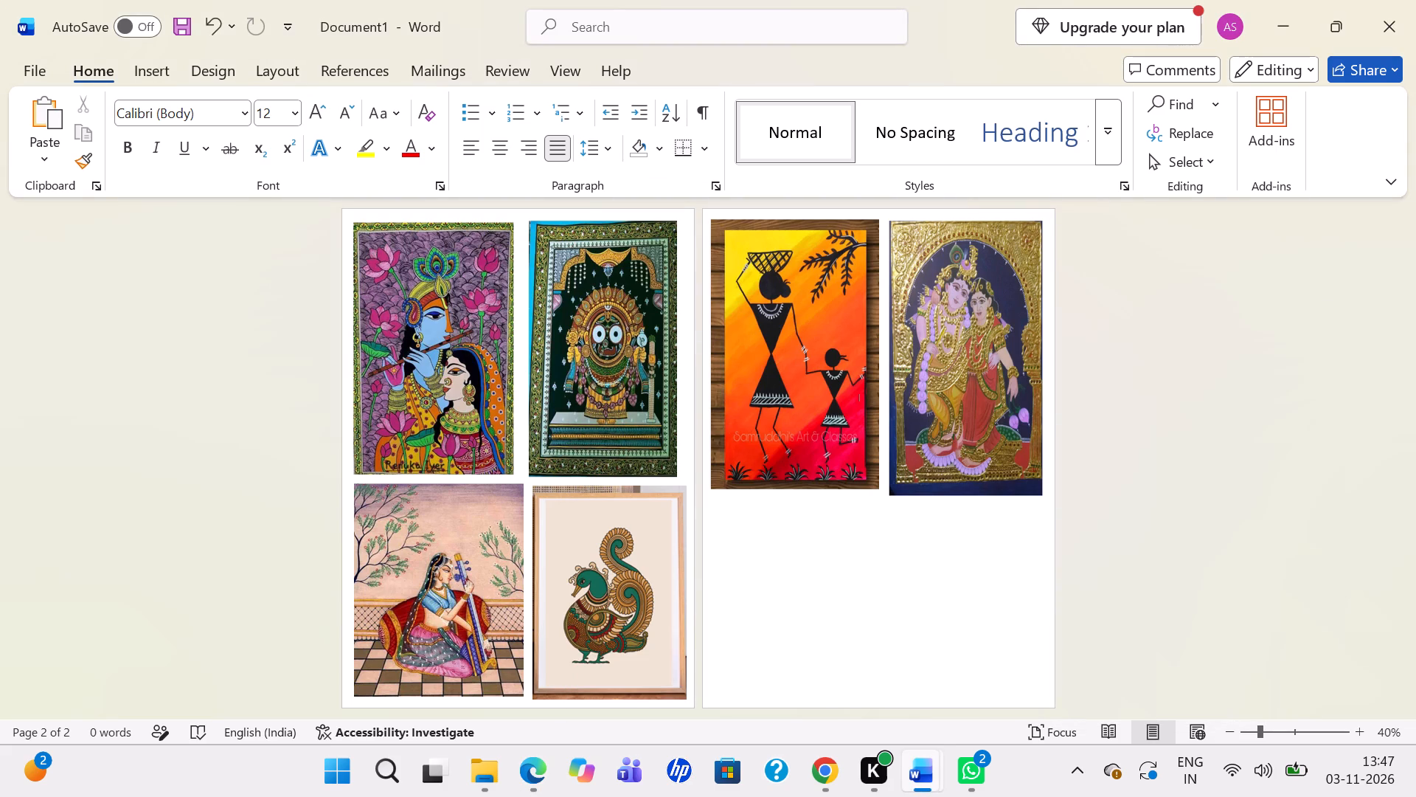
key("ctrl+v")
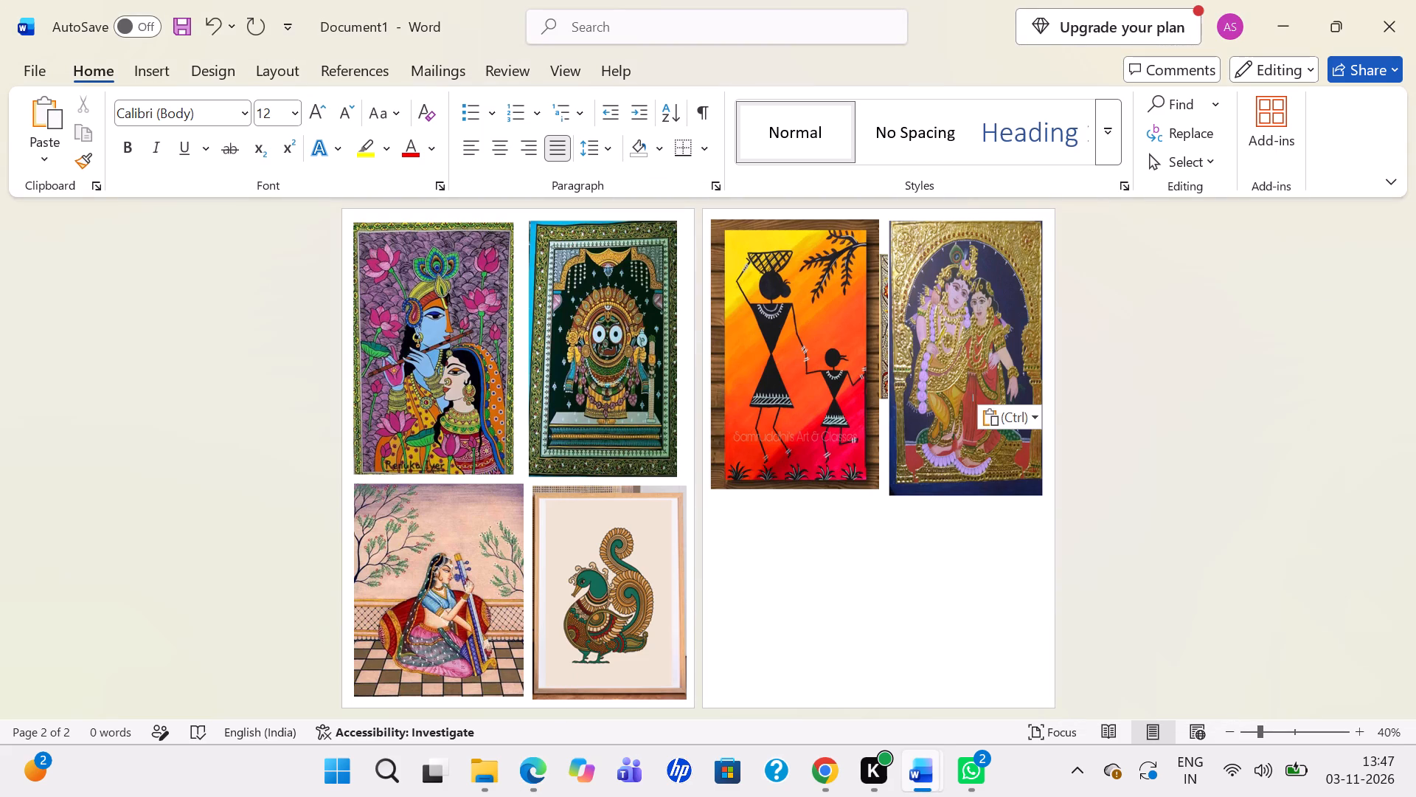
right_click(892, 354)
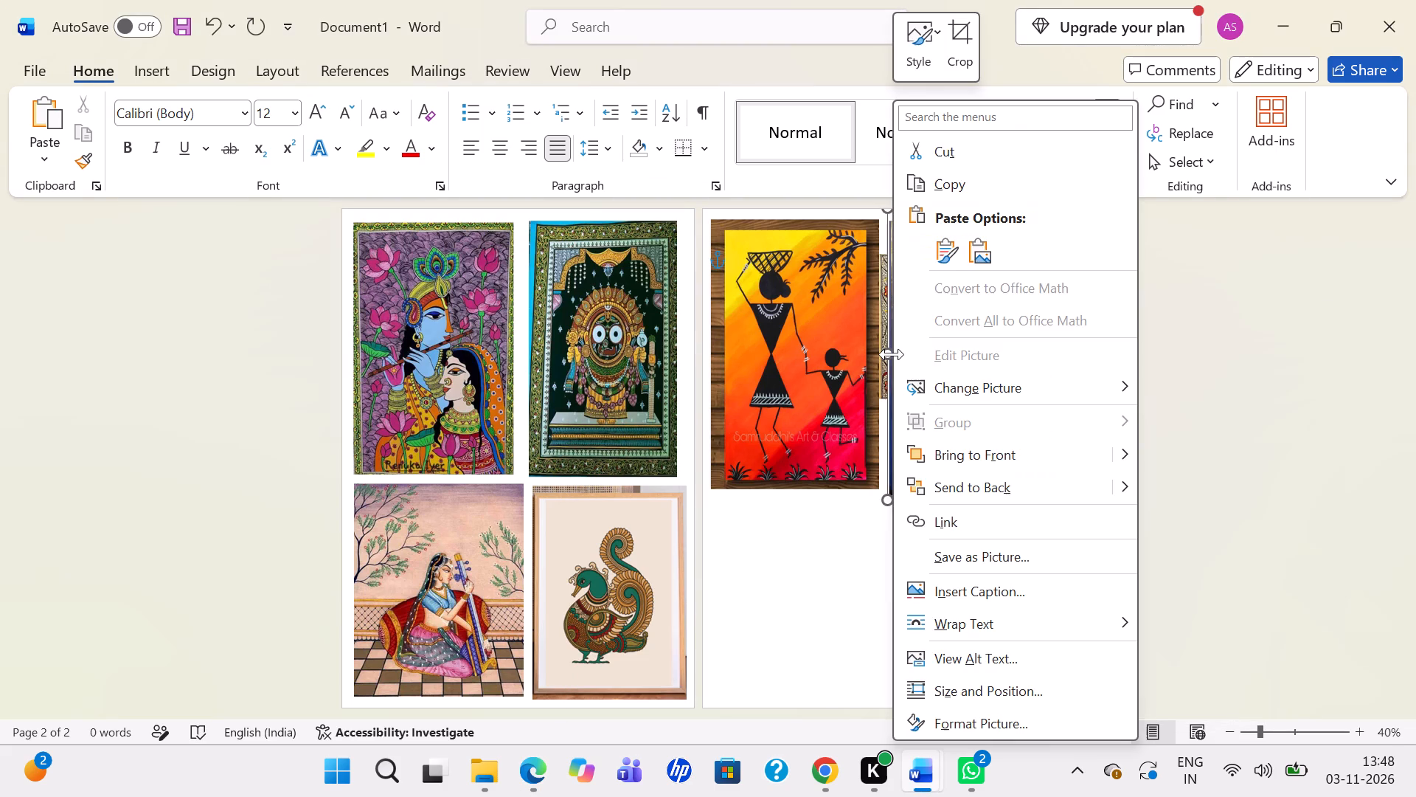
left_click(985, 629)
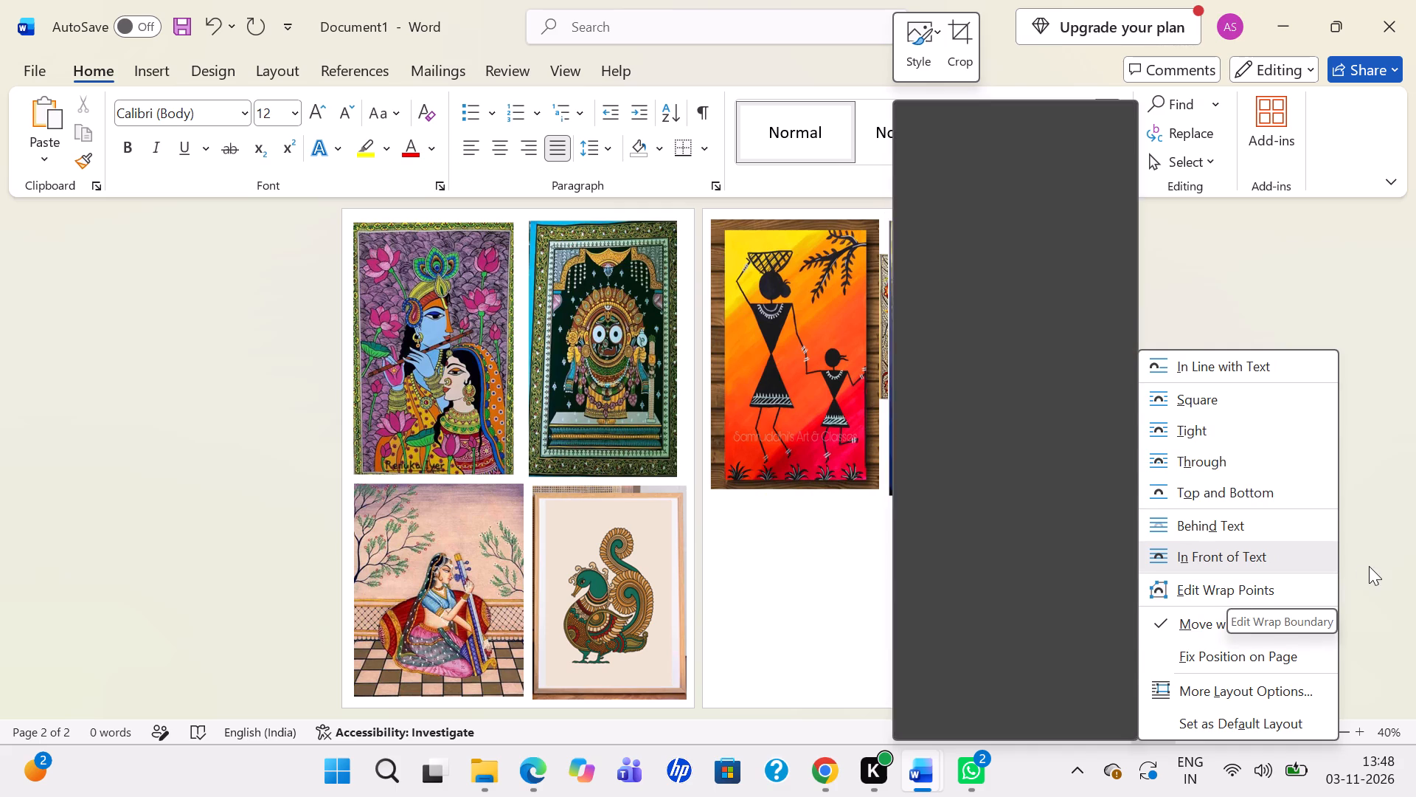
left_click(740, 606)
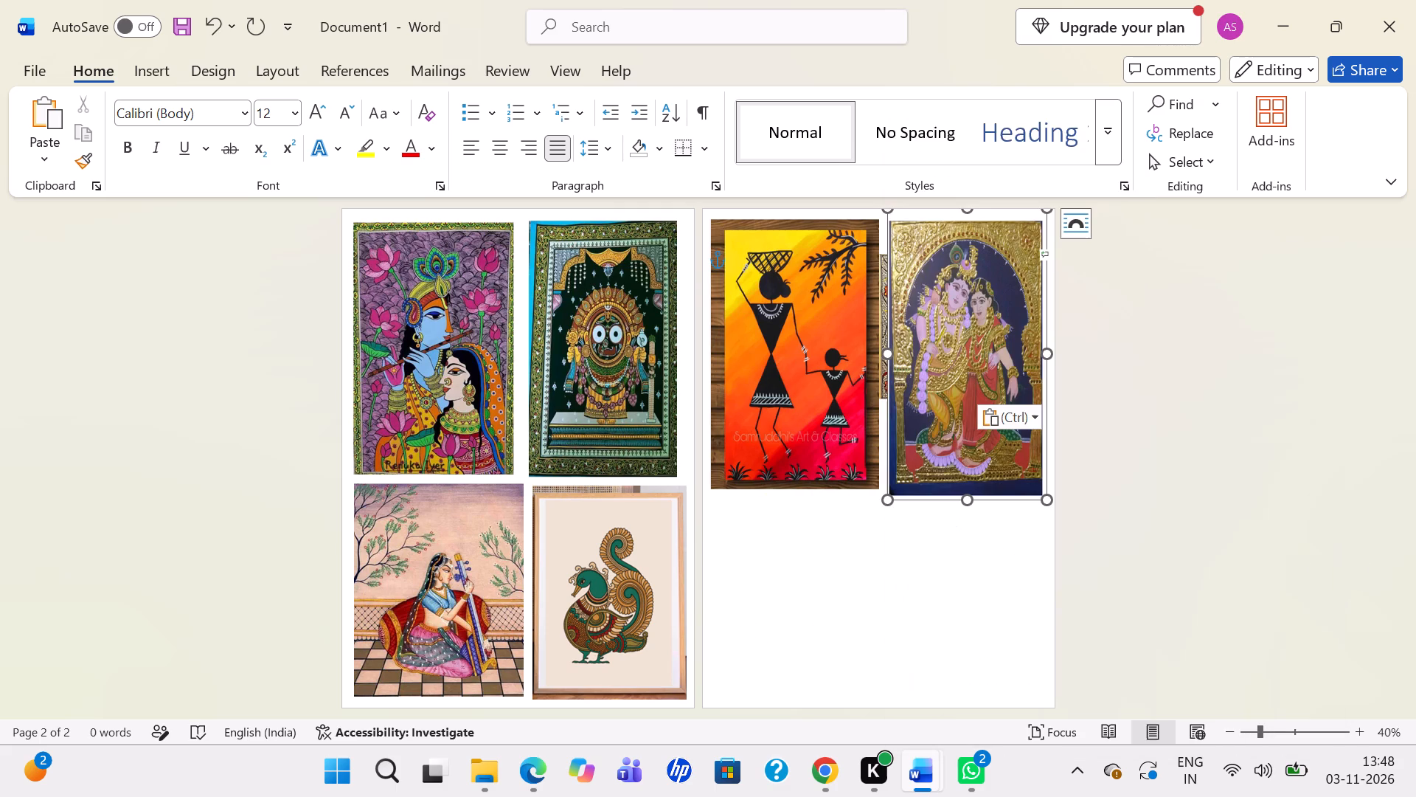
Set the text wrapping of the pasted two-bird picture, hidden behind the page-two pictures, to In Front of Text.
left_click(879, 389)
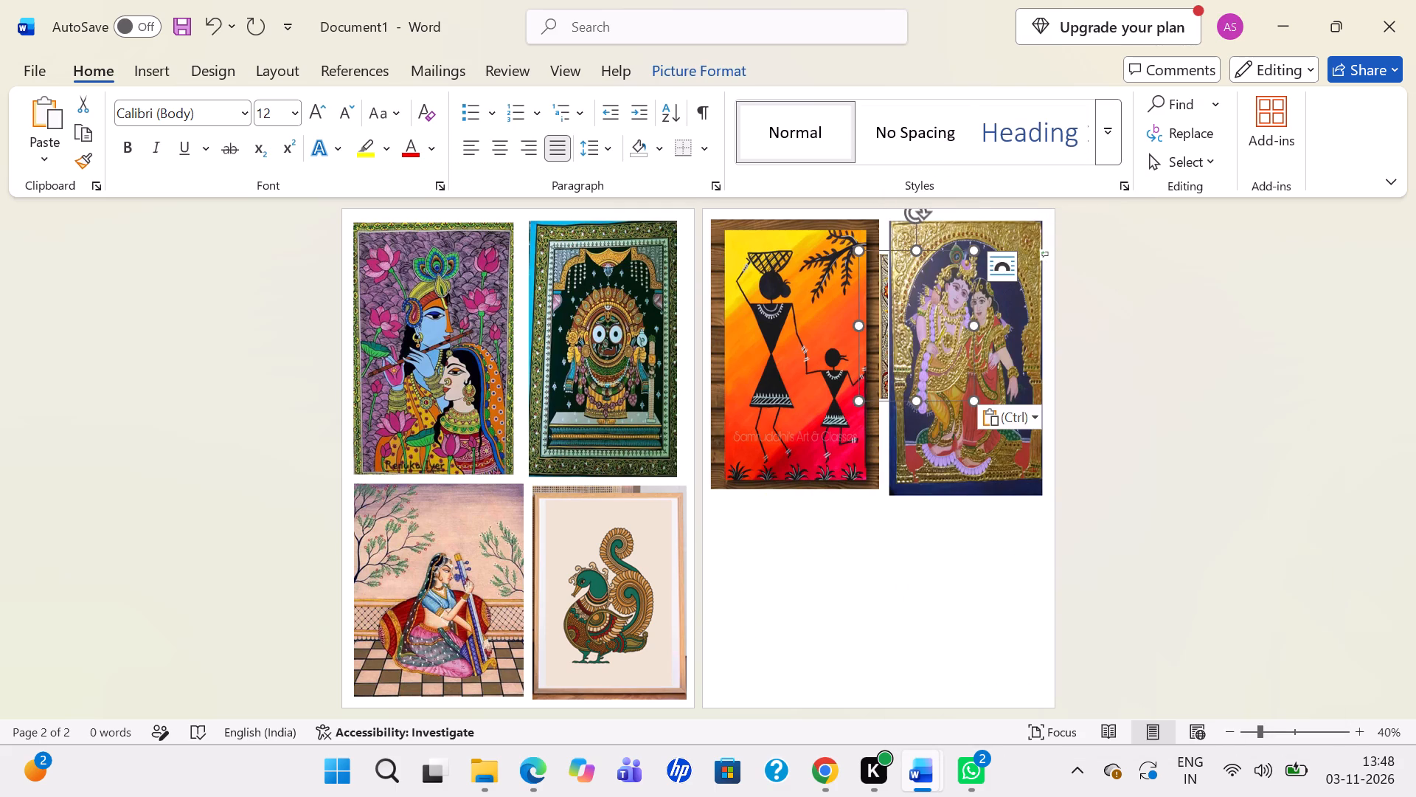
right_click(884, 389)
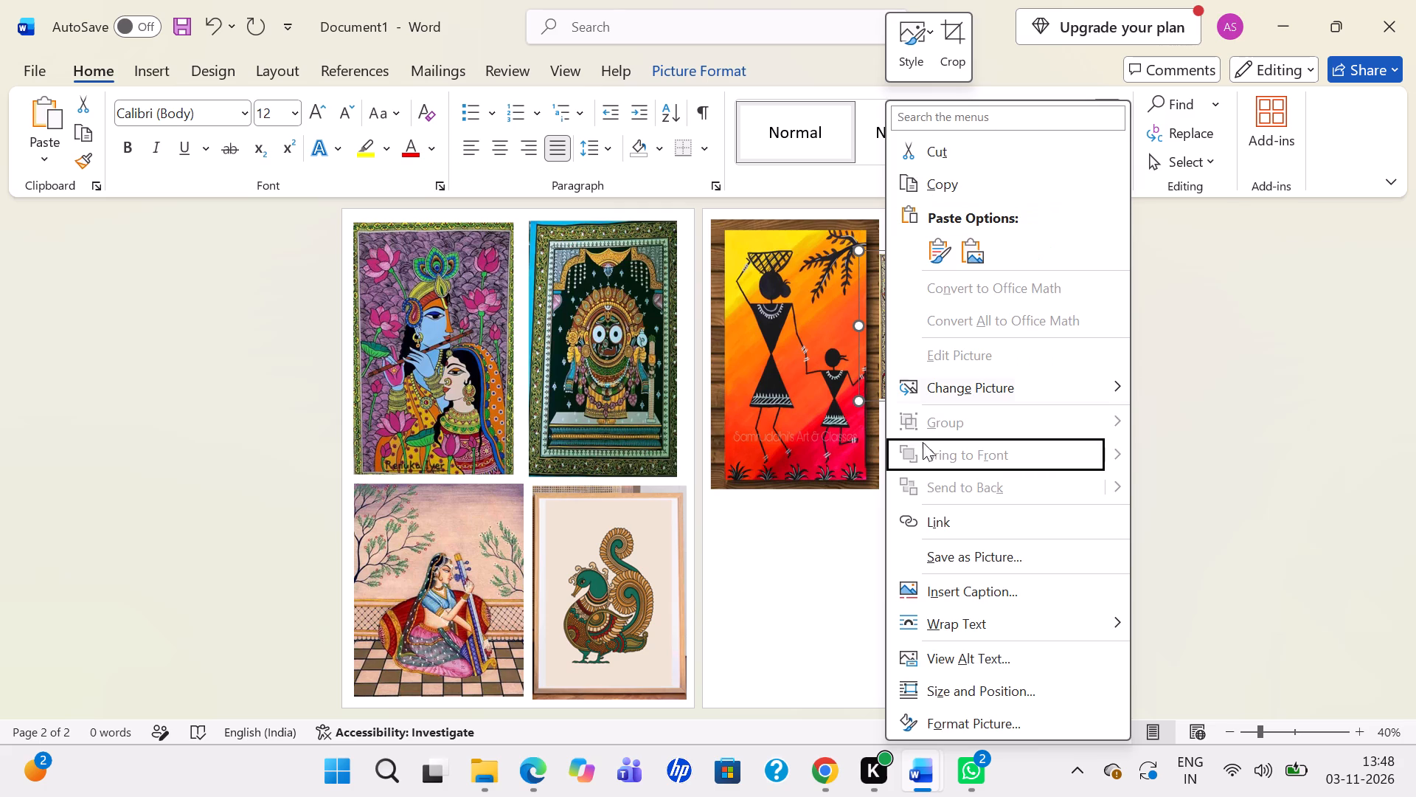
left_click(942, 622)
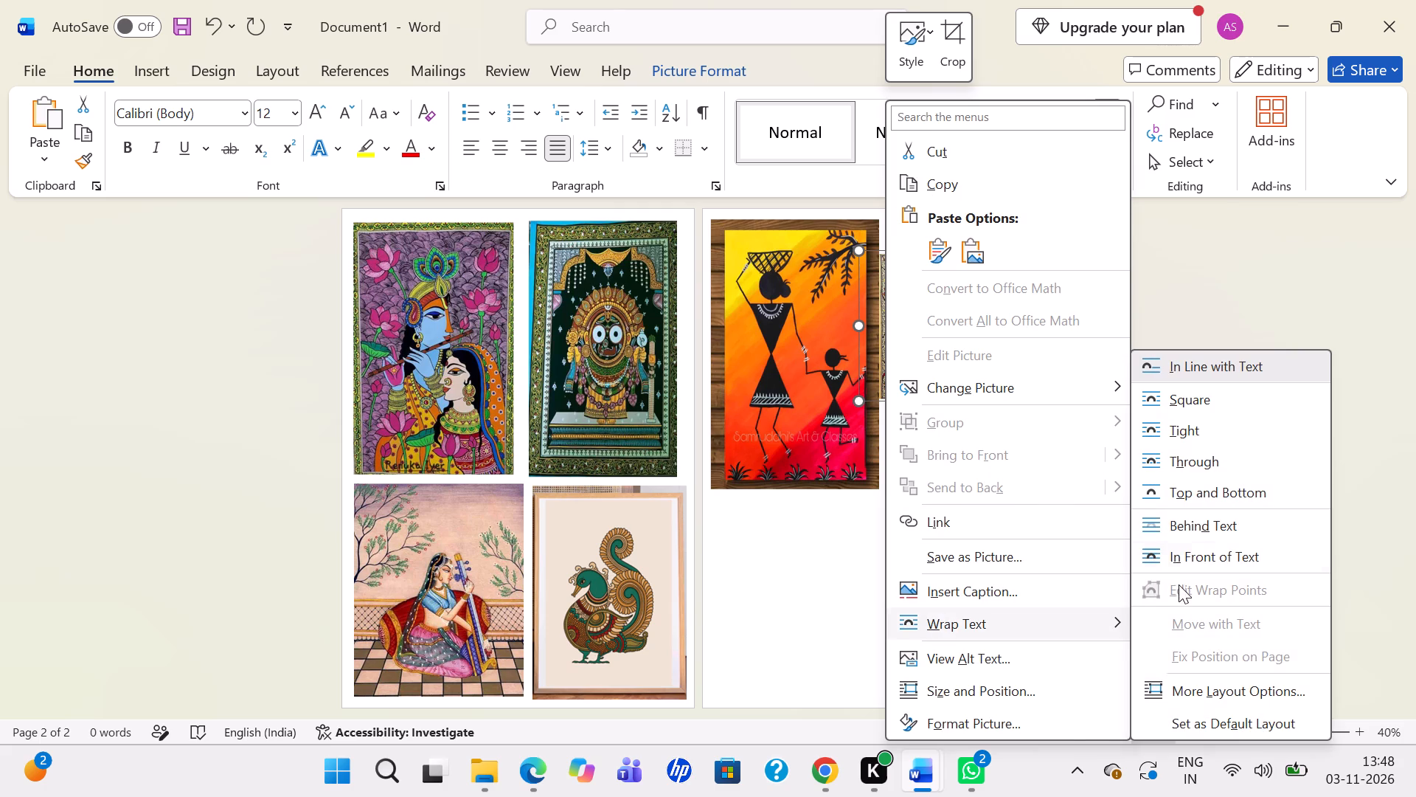
left_click(1191, 556)
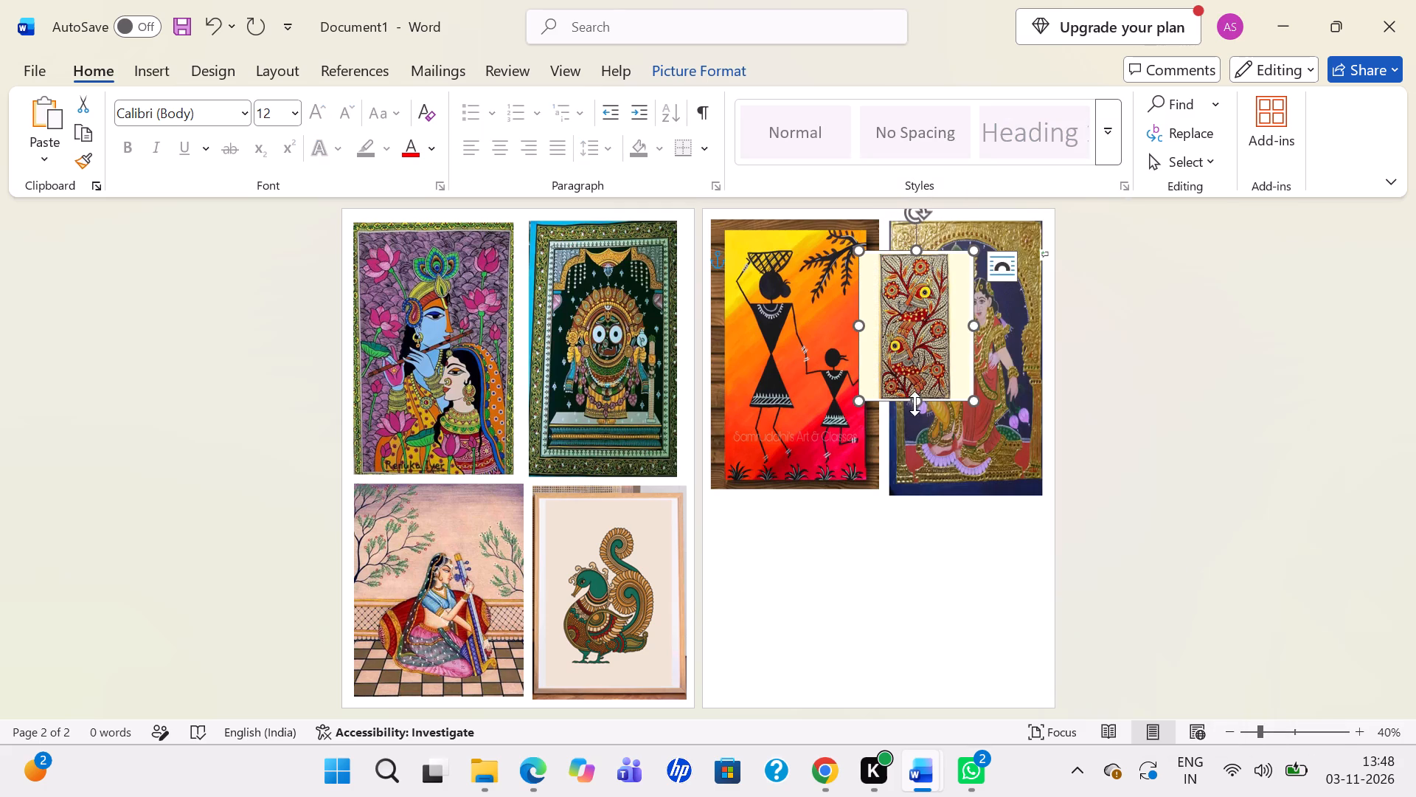
Shift the two-bird picture down towards page two's empty lower half by extending its bottom edge and lowering its top edge.
left_click_drag(920, 399, 919, 605)
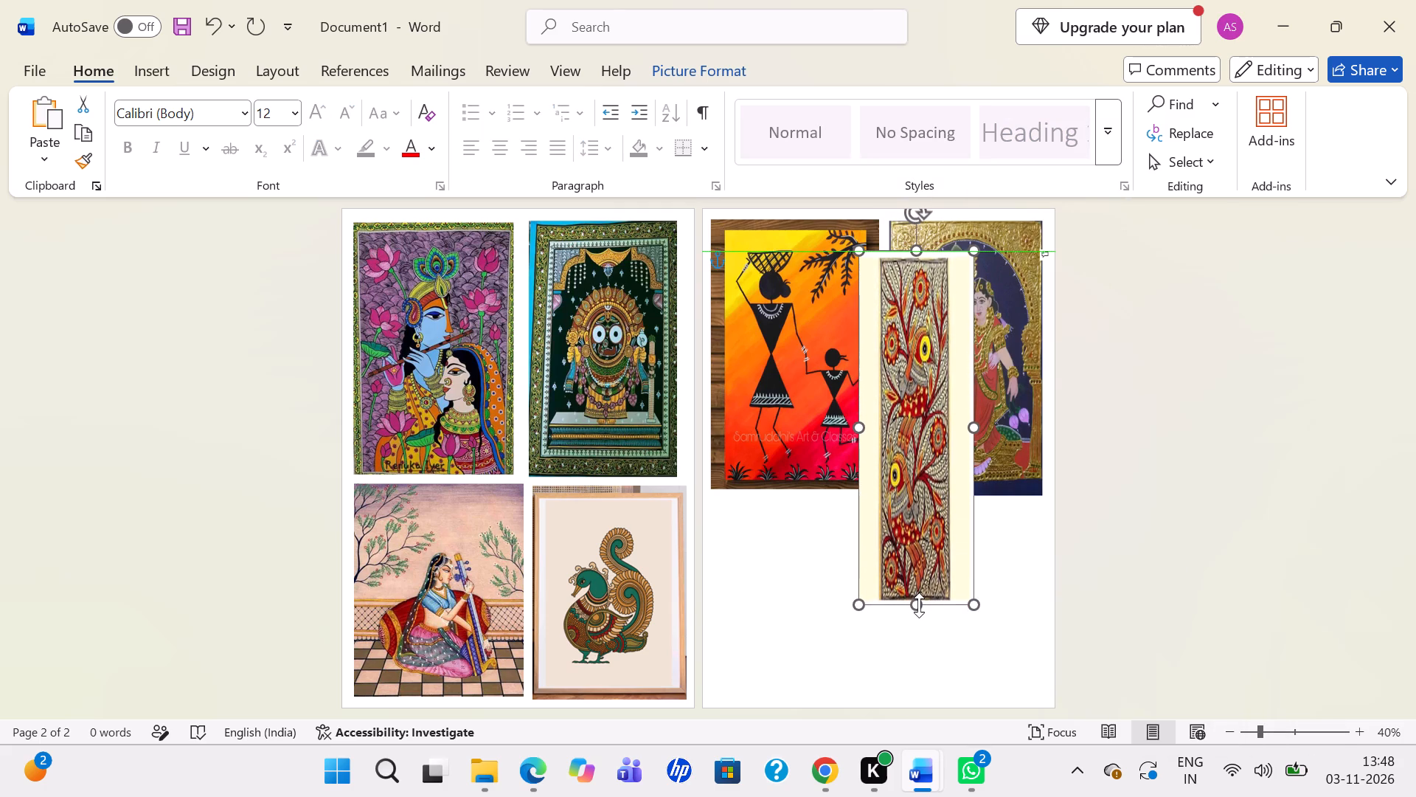
left_click_drag(918, 250, 921, 462)
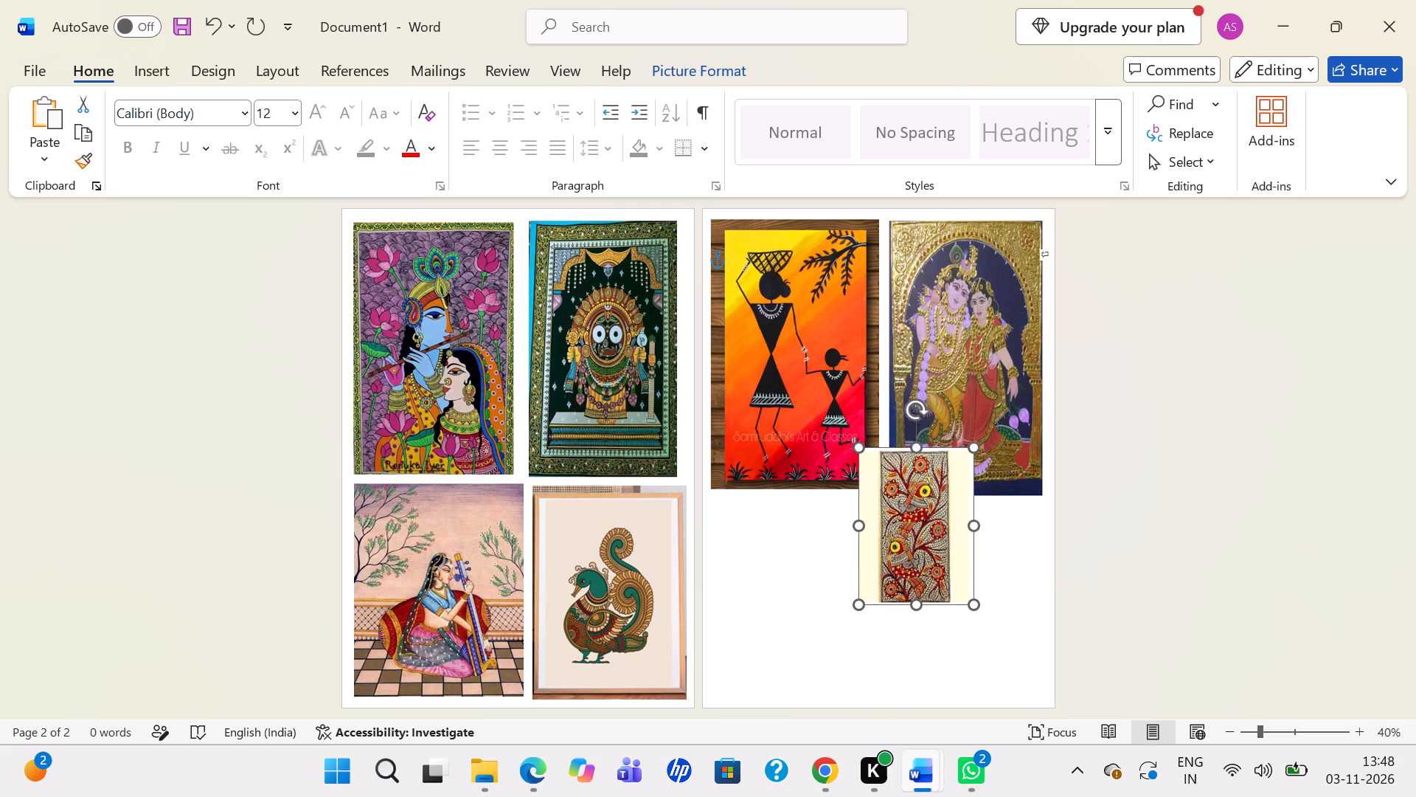
Resize the two-bird picture to fill the space beneath the orange Warli painting, matching its width and reaching page two's bottom edge.
left_click_drag(921, 462, 923, 504)
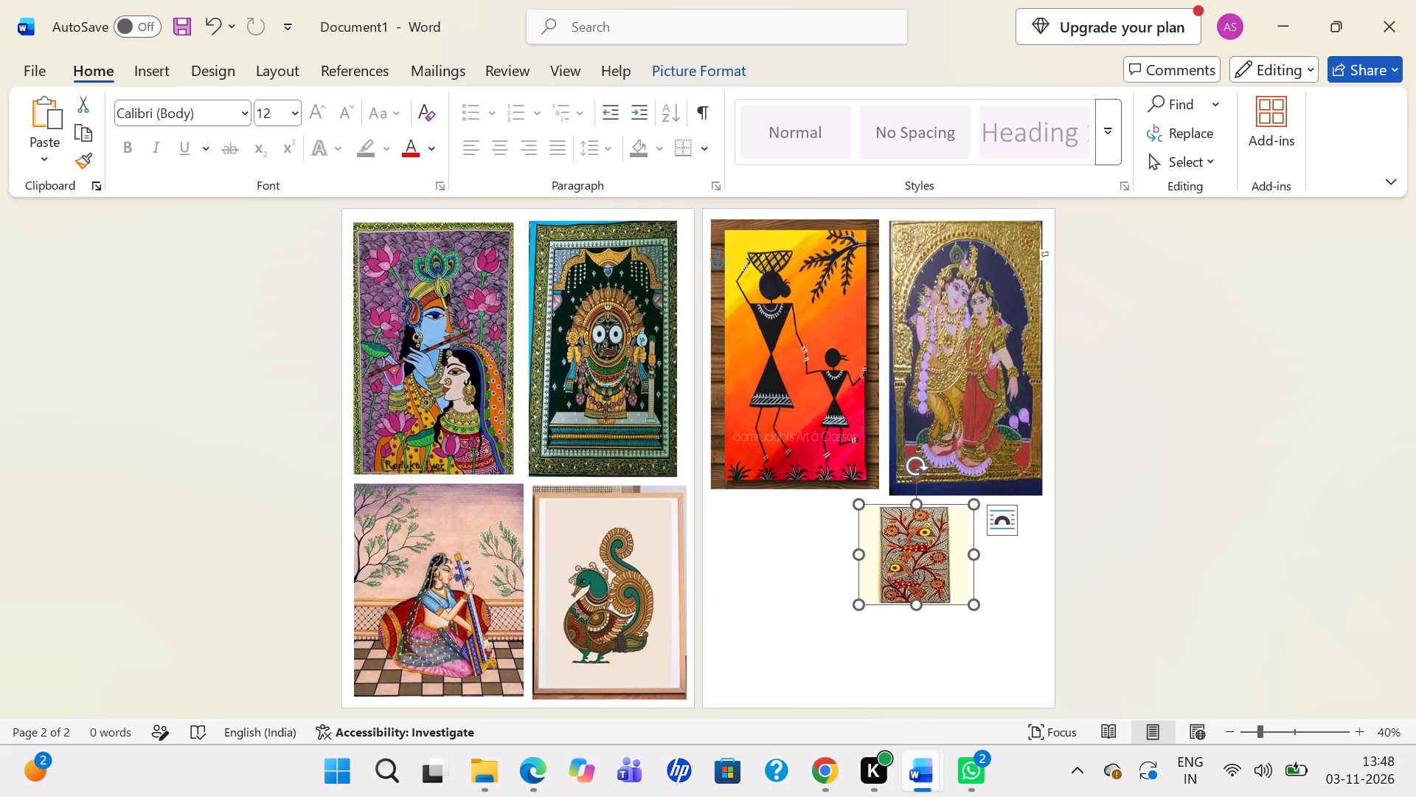
left_click_drag(855, 553, 722, 574)
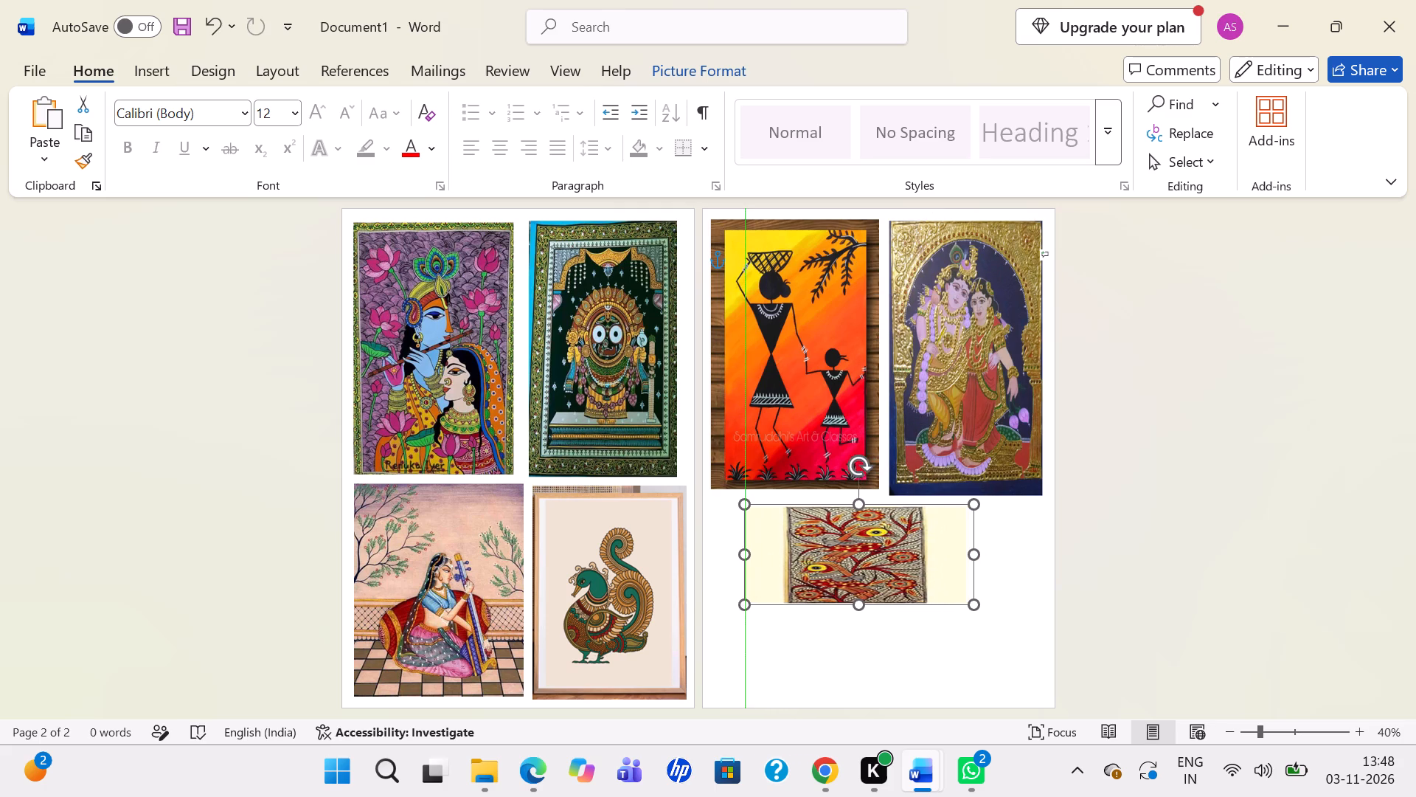
left_click_drag(722, 574, 709, 567)
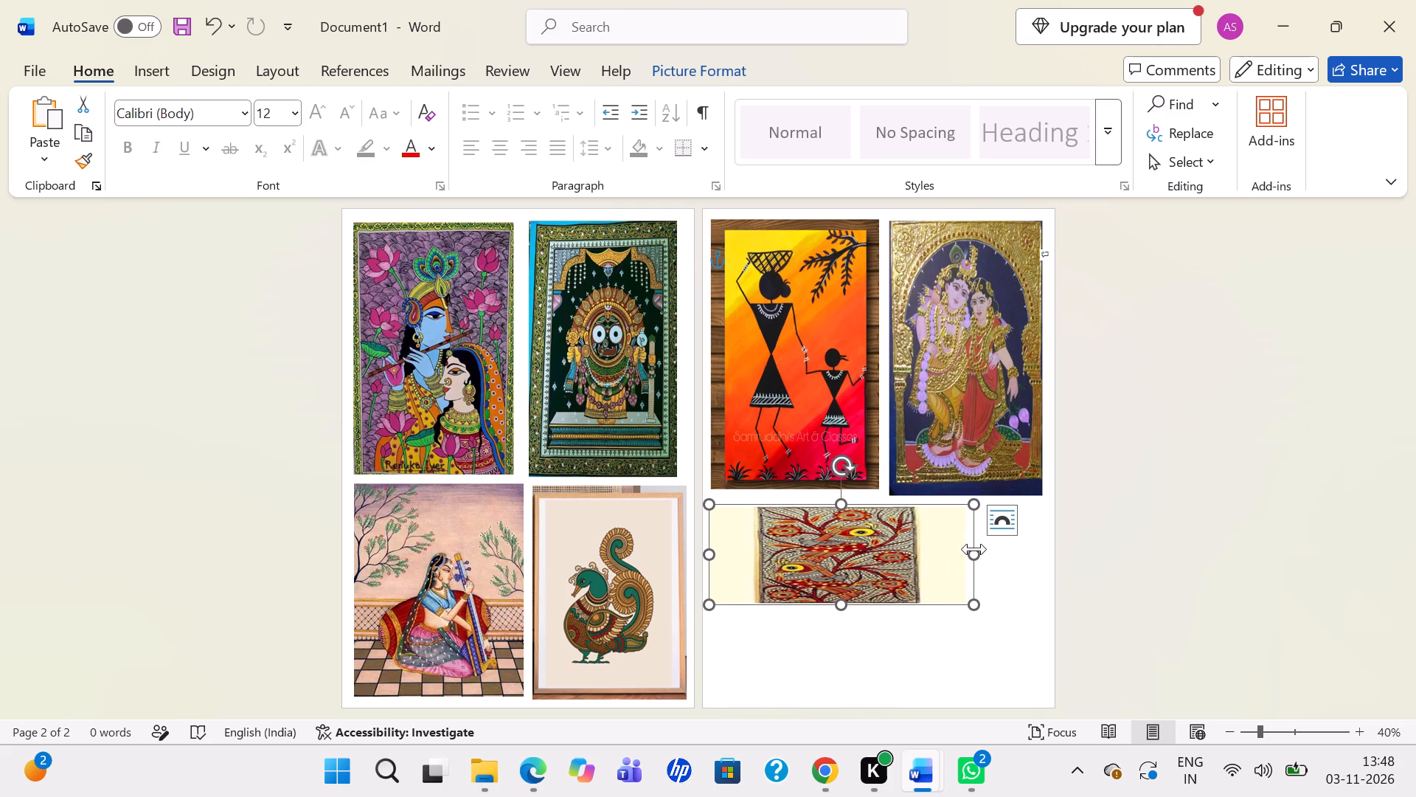
left_click_drag(975, 549, 877, 549)
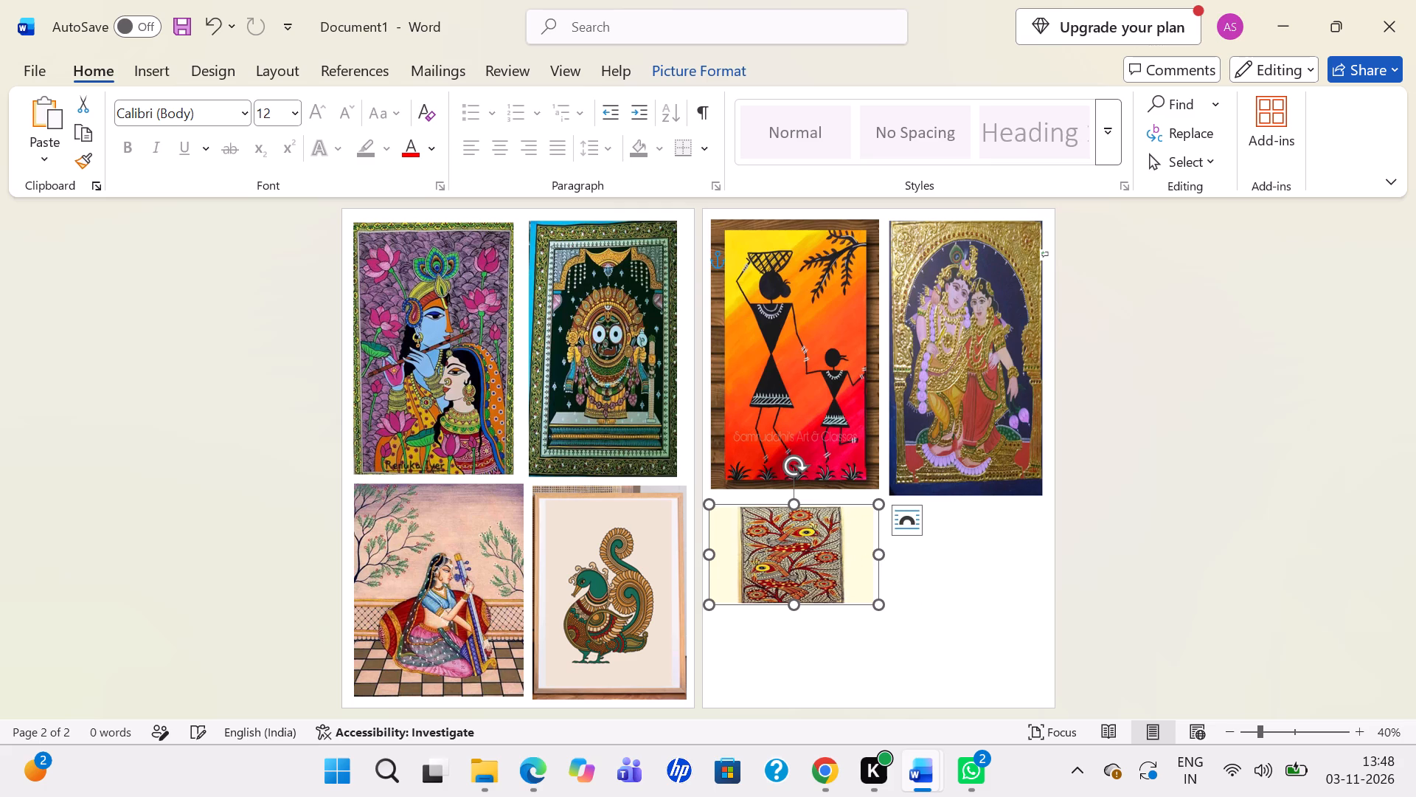
left_click_drag(796, 604, 790, 694)
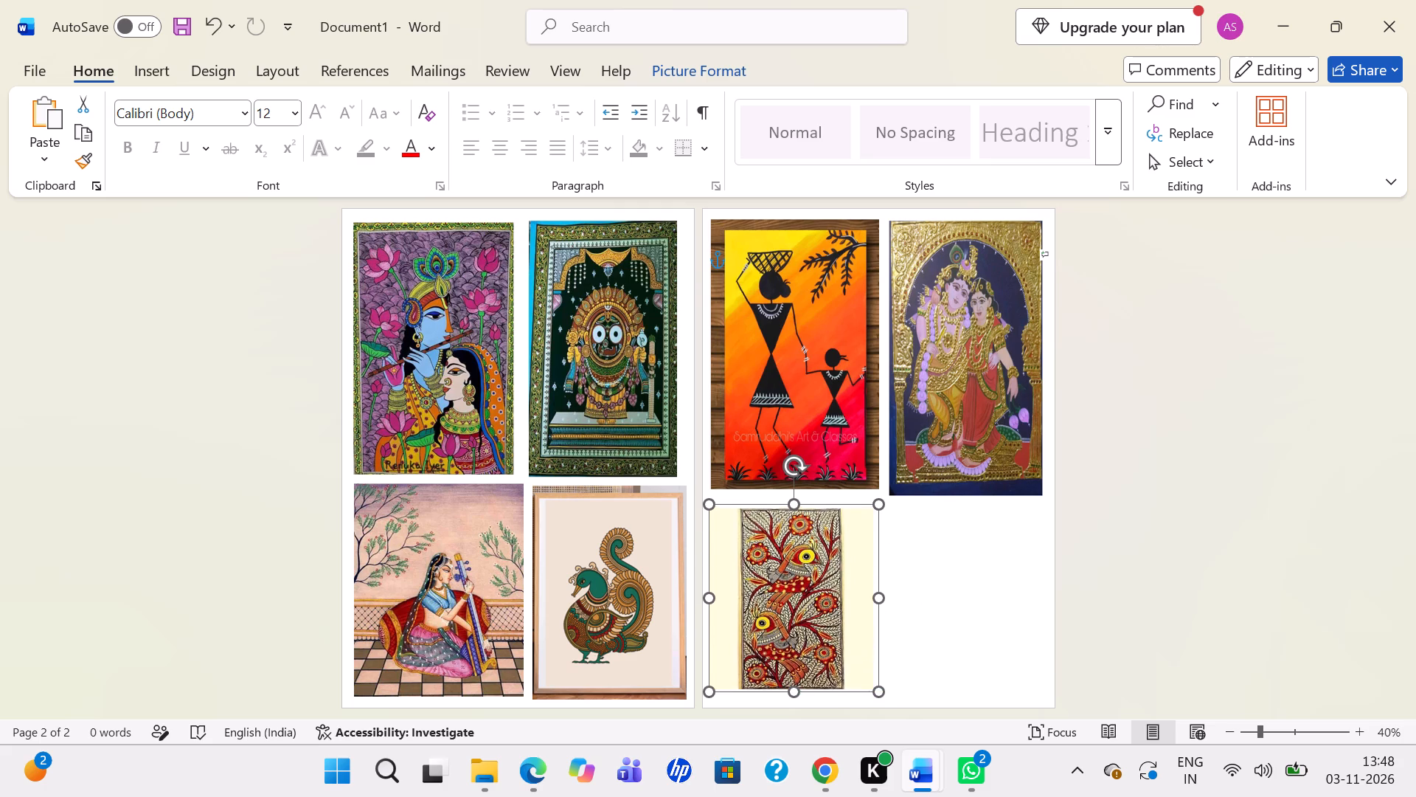
left_click_drag(790, 694, 783, 703)
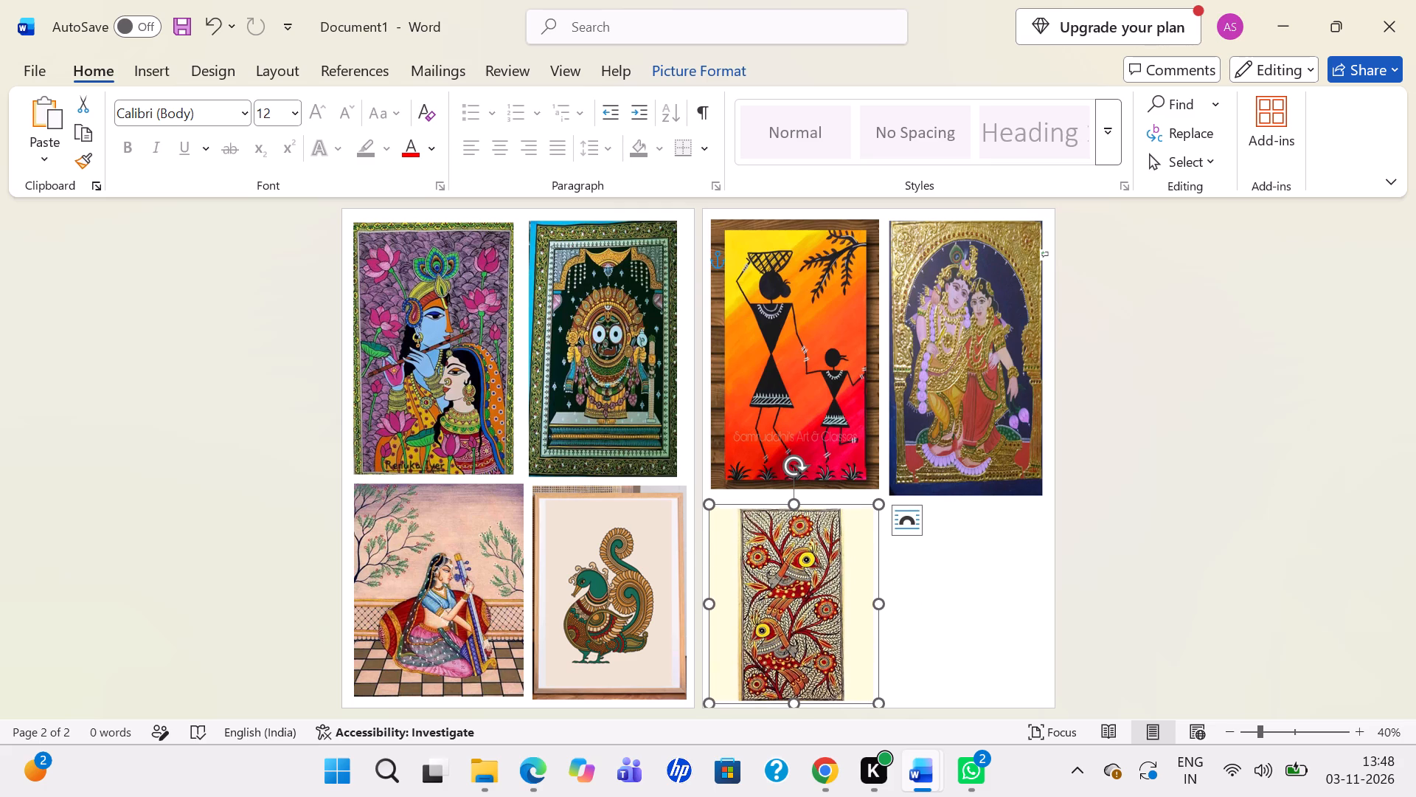
left_click_drag(796, 509, 796, 506)
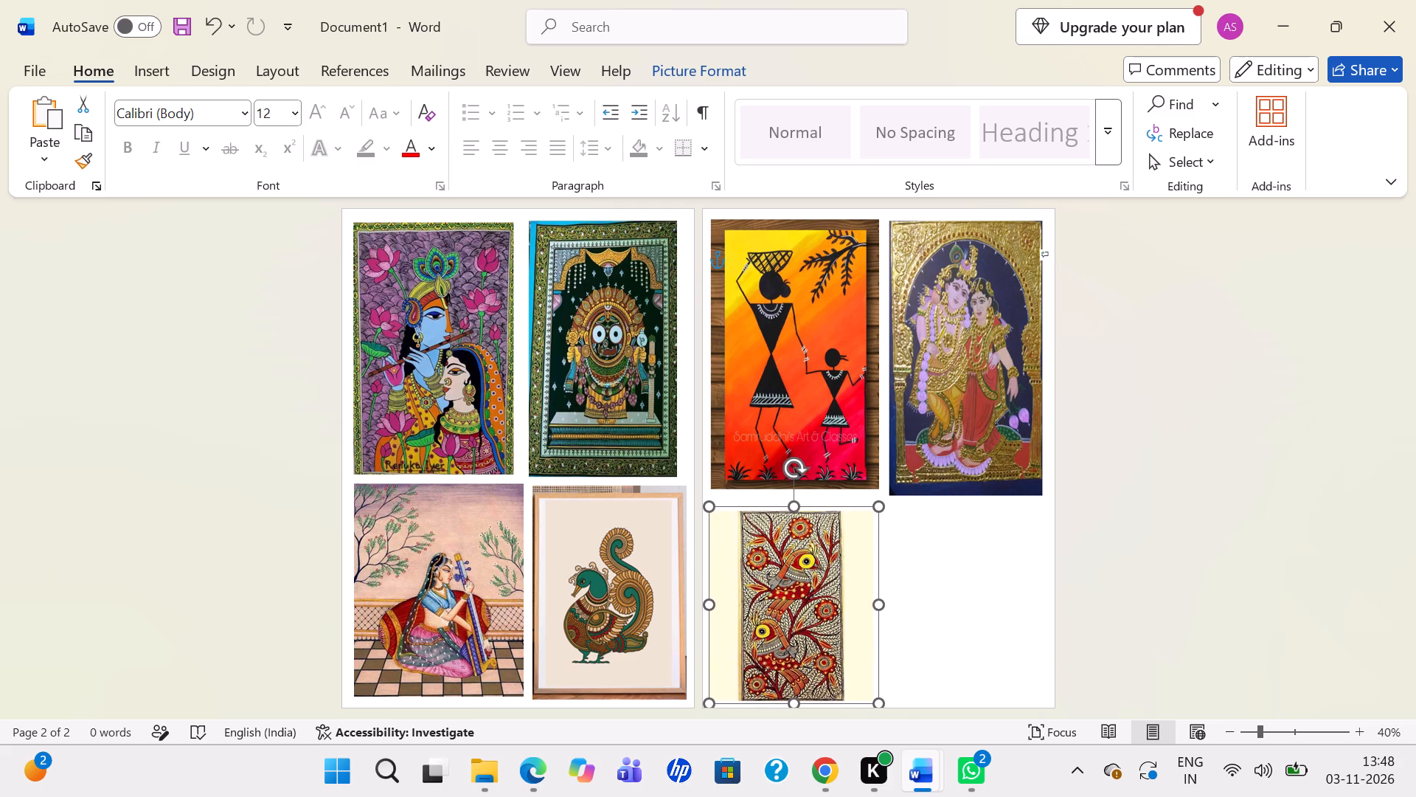
left_click_drag(796, 506, 795, 494)
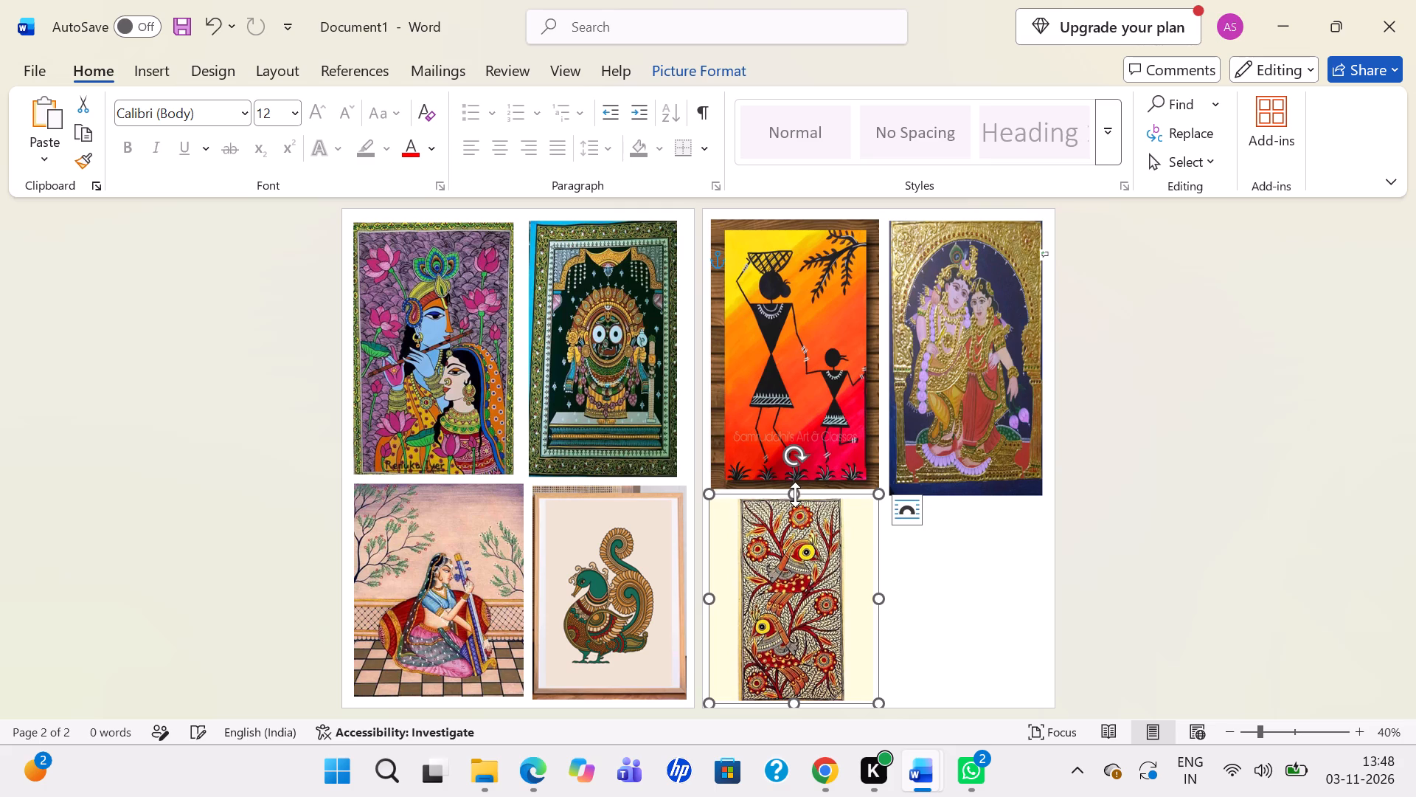
Shorten the orange Warli painting slightly by raising its bottom edge.
left_click(824, 439)
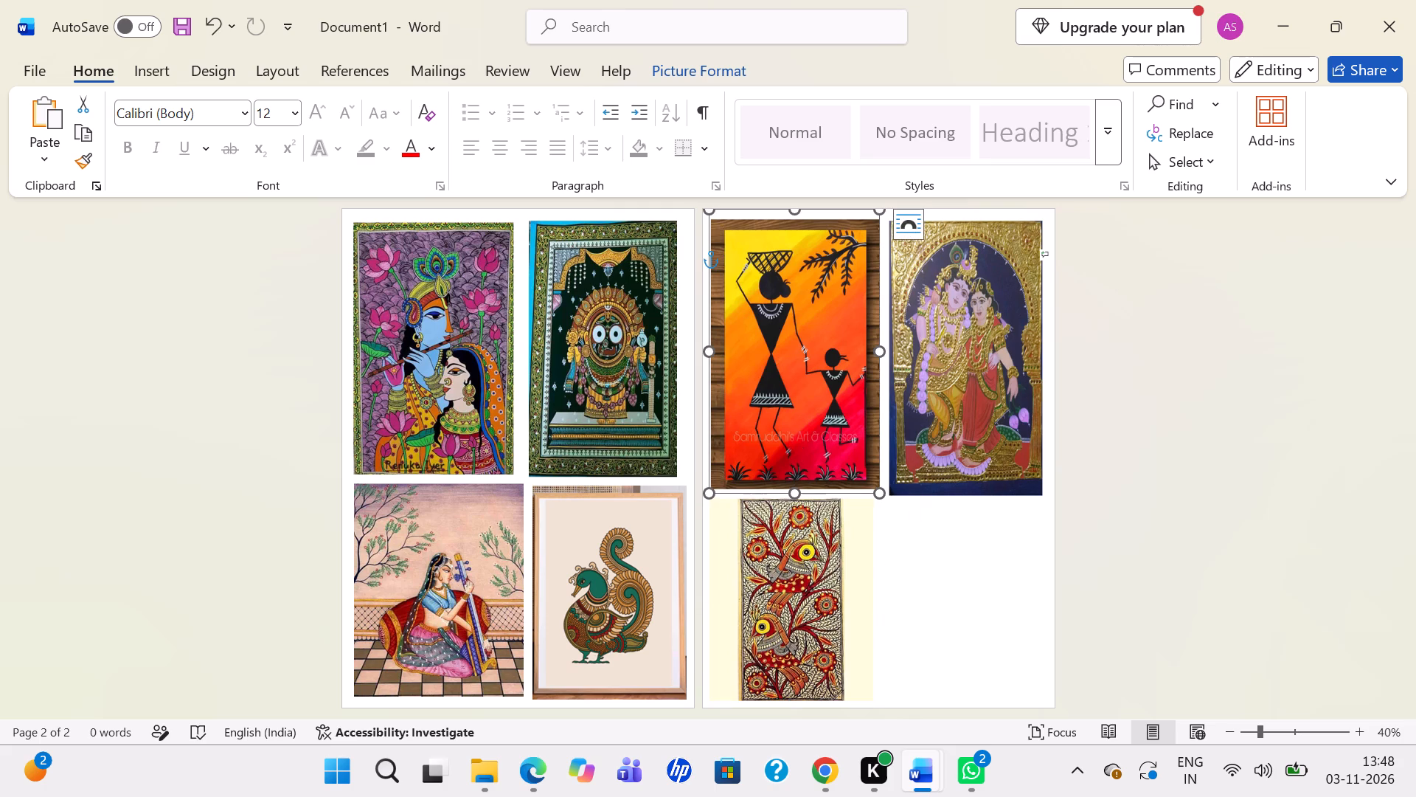
left_click(796, 489)
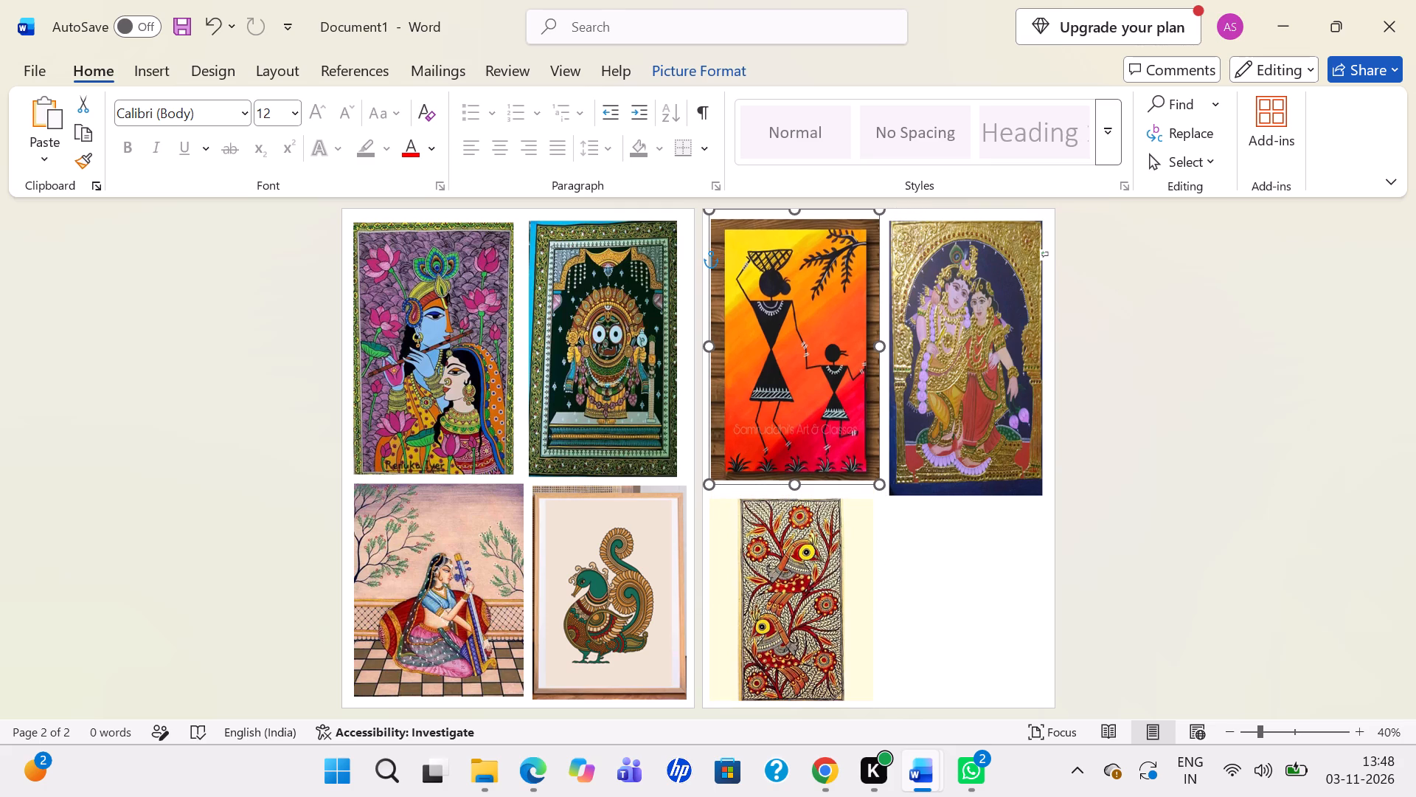
Extend the two-bird picture's top edge up close to the Warli painting's bottom edge, and deselect the picture.
left_click(788, 516)
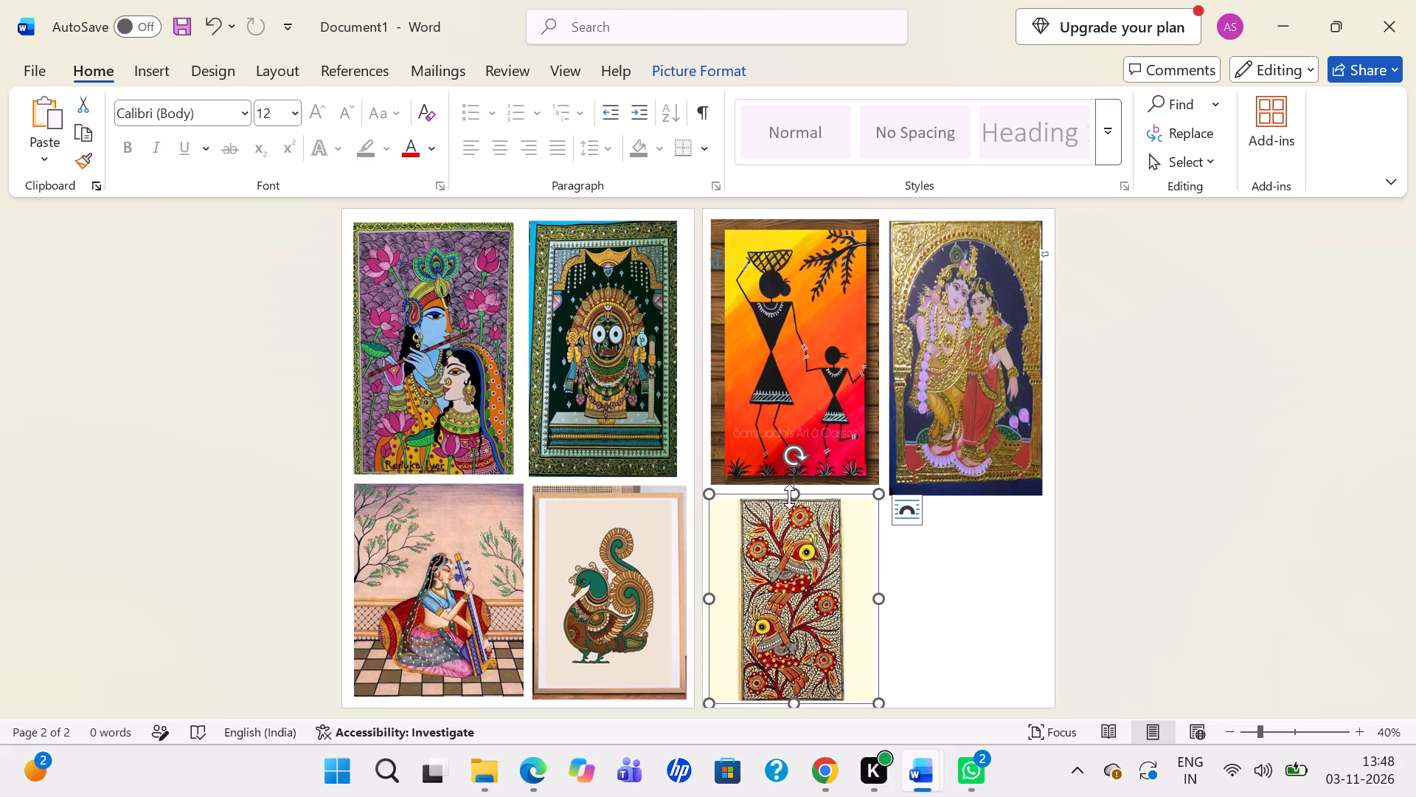
left_click(790, 497)
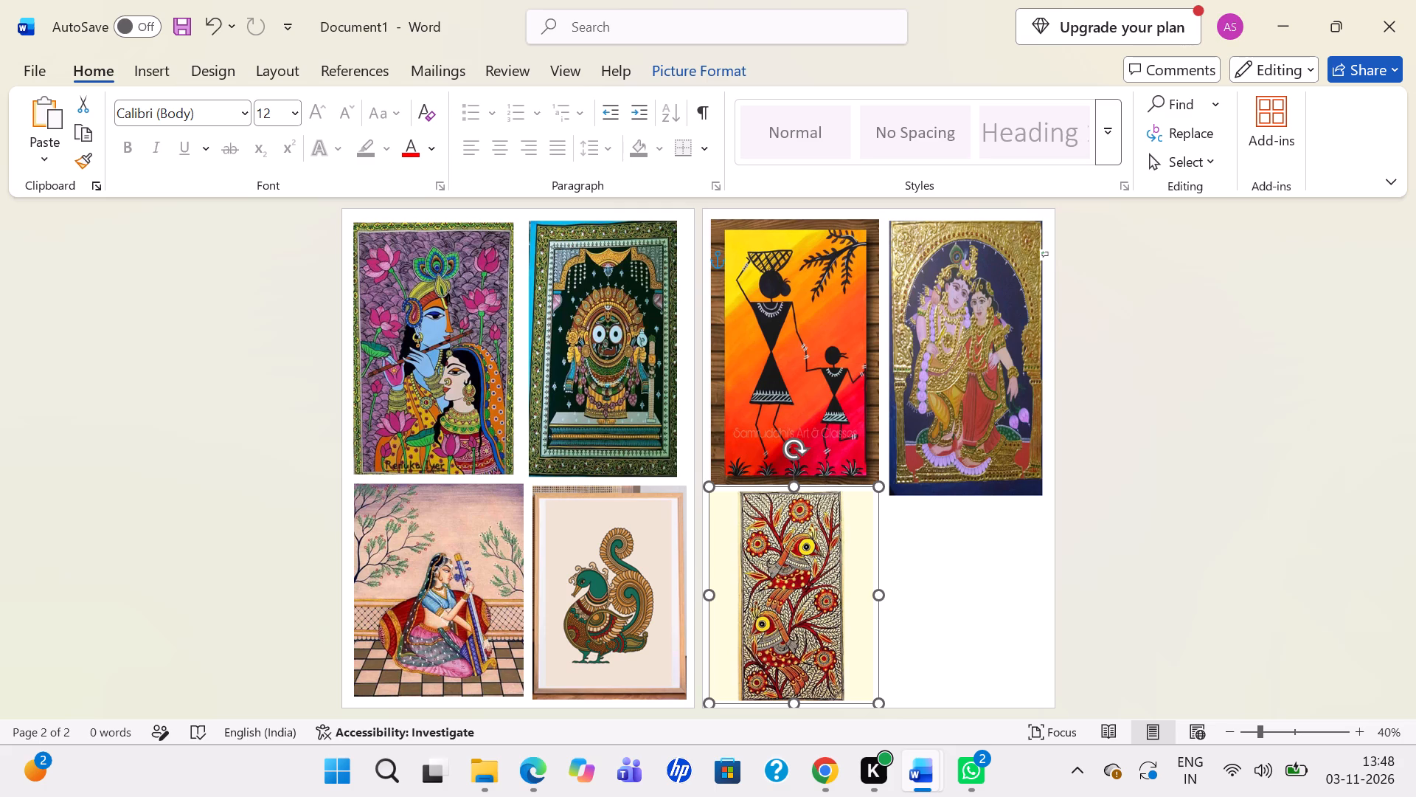
left_click(954, 587)
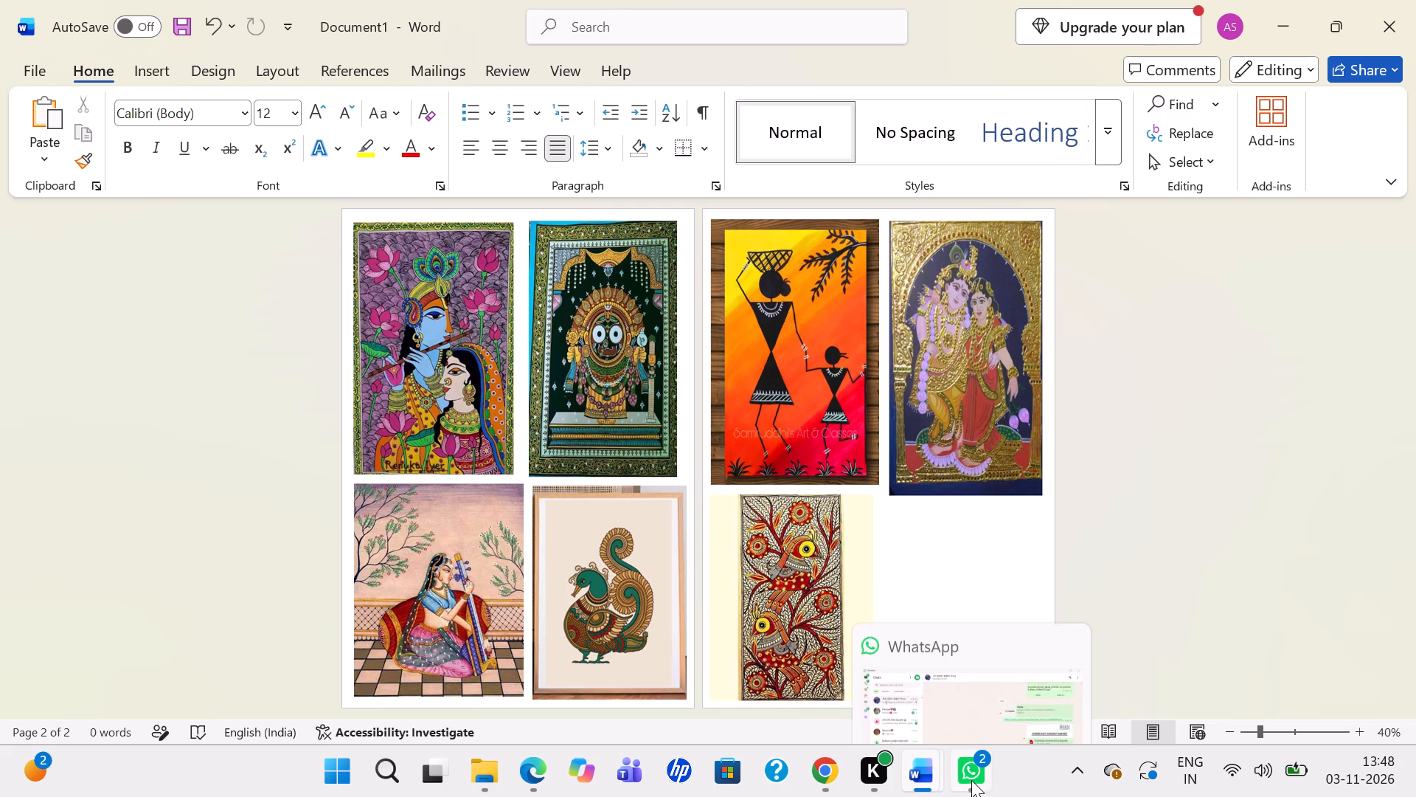
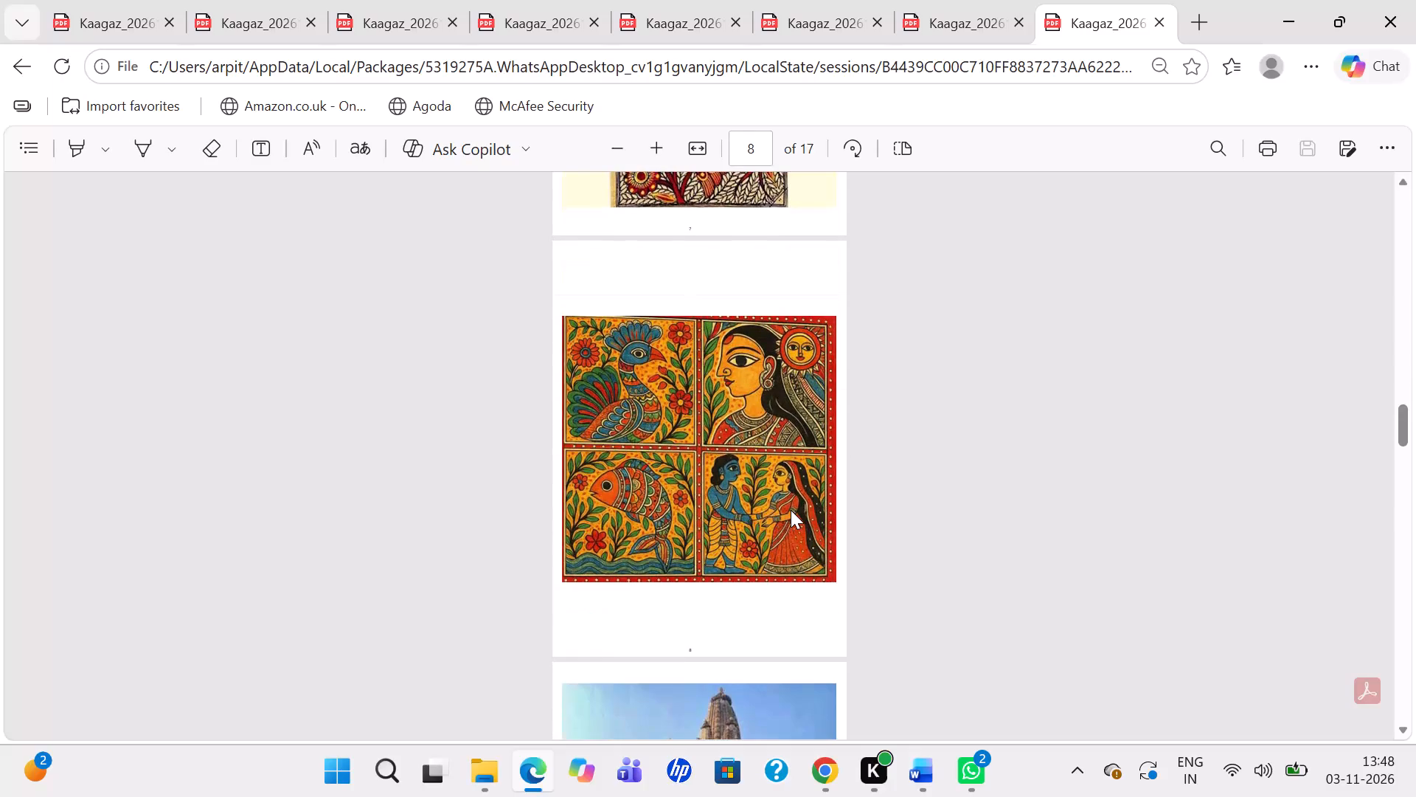
Capture a rectangular screenshot of the four-panel Madhubani painting on page 8 of the PDF.
right_click(791, 510)
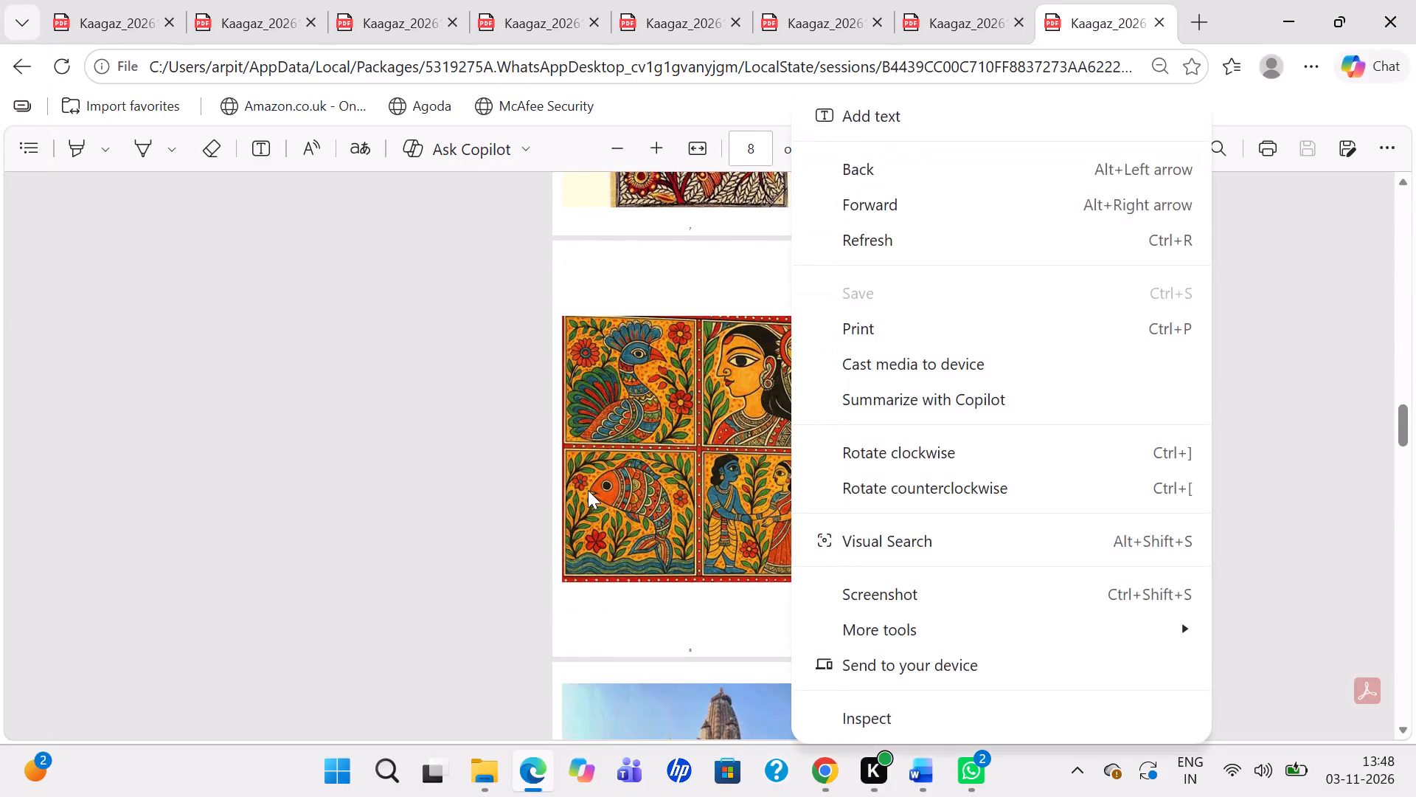
left_click(588, 490)
key("Print")
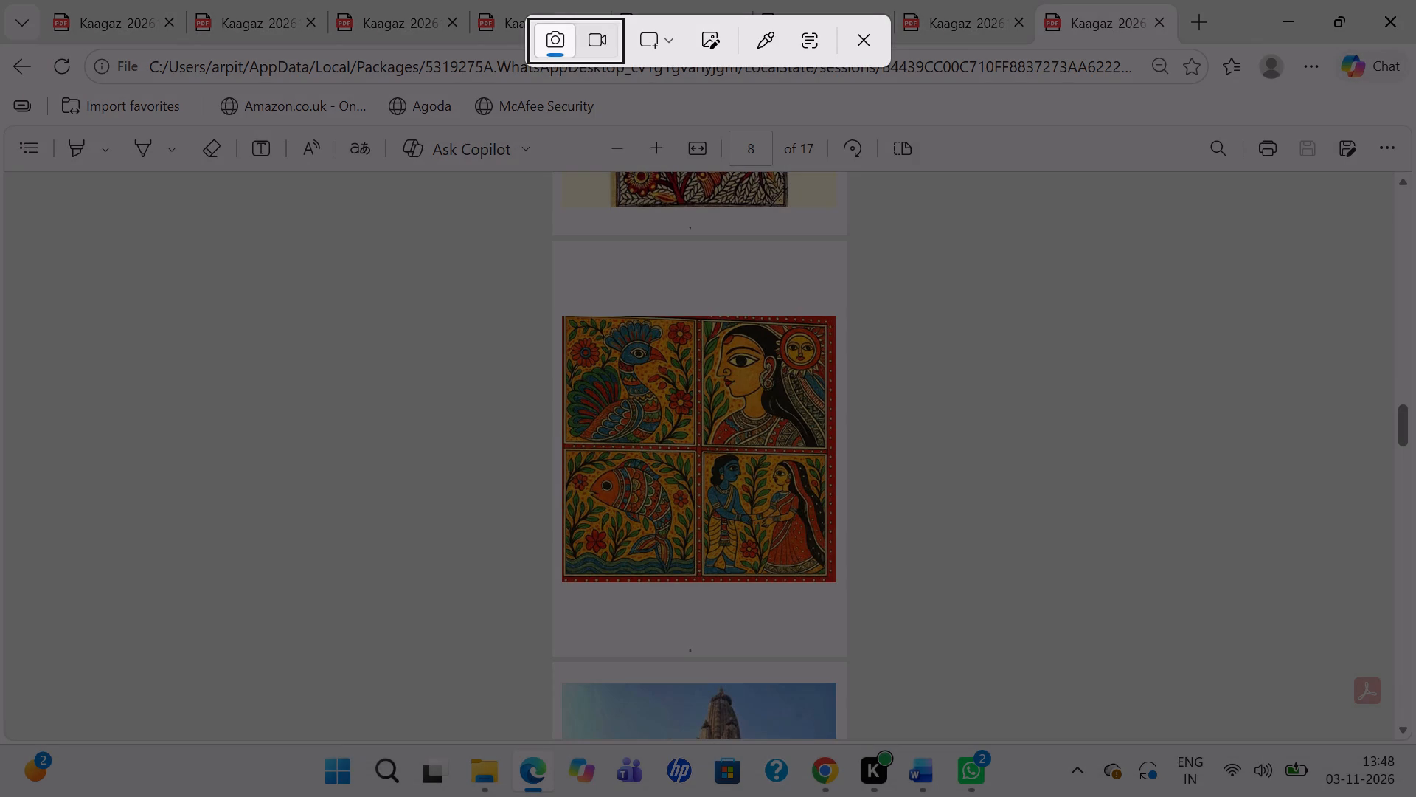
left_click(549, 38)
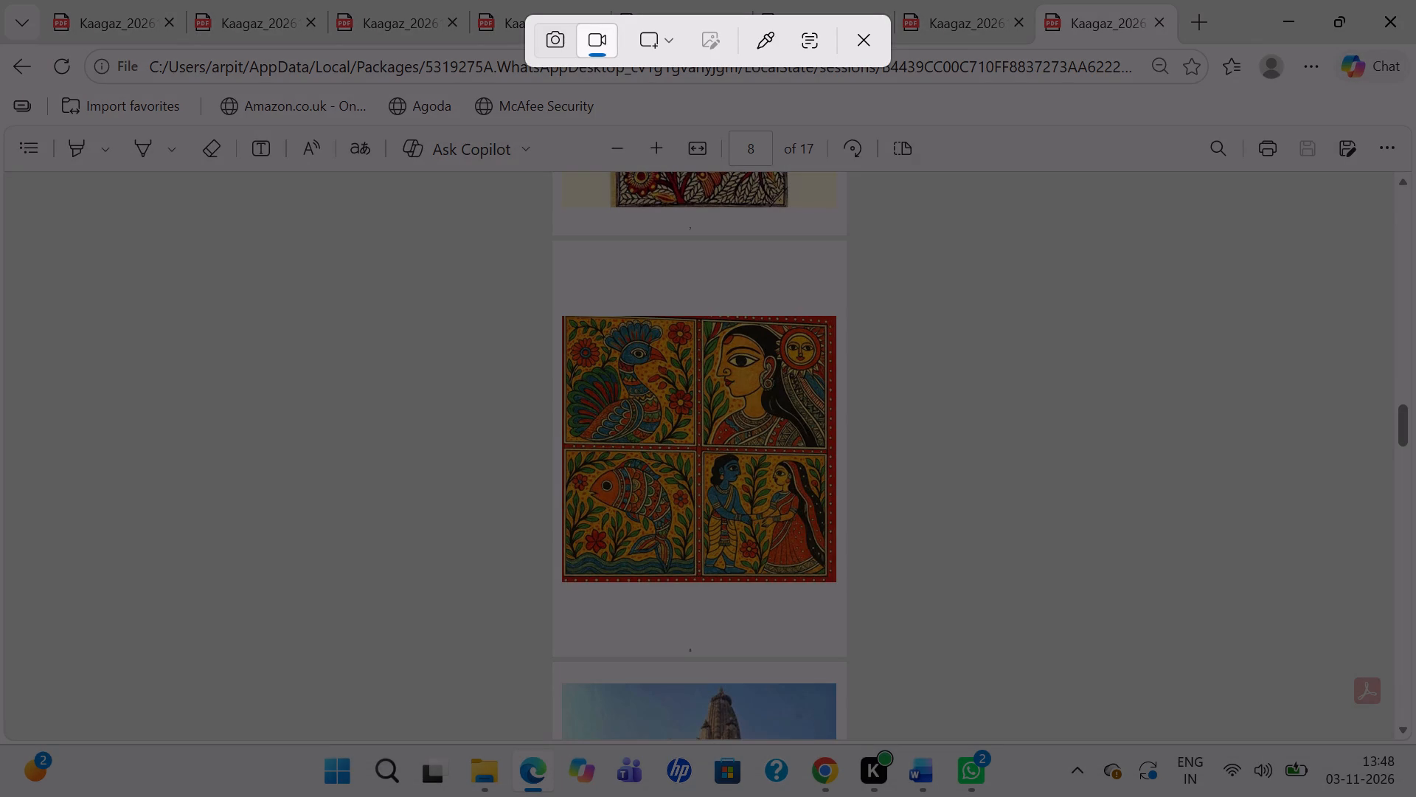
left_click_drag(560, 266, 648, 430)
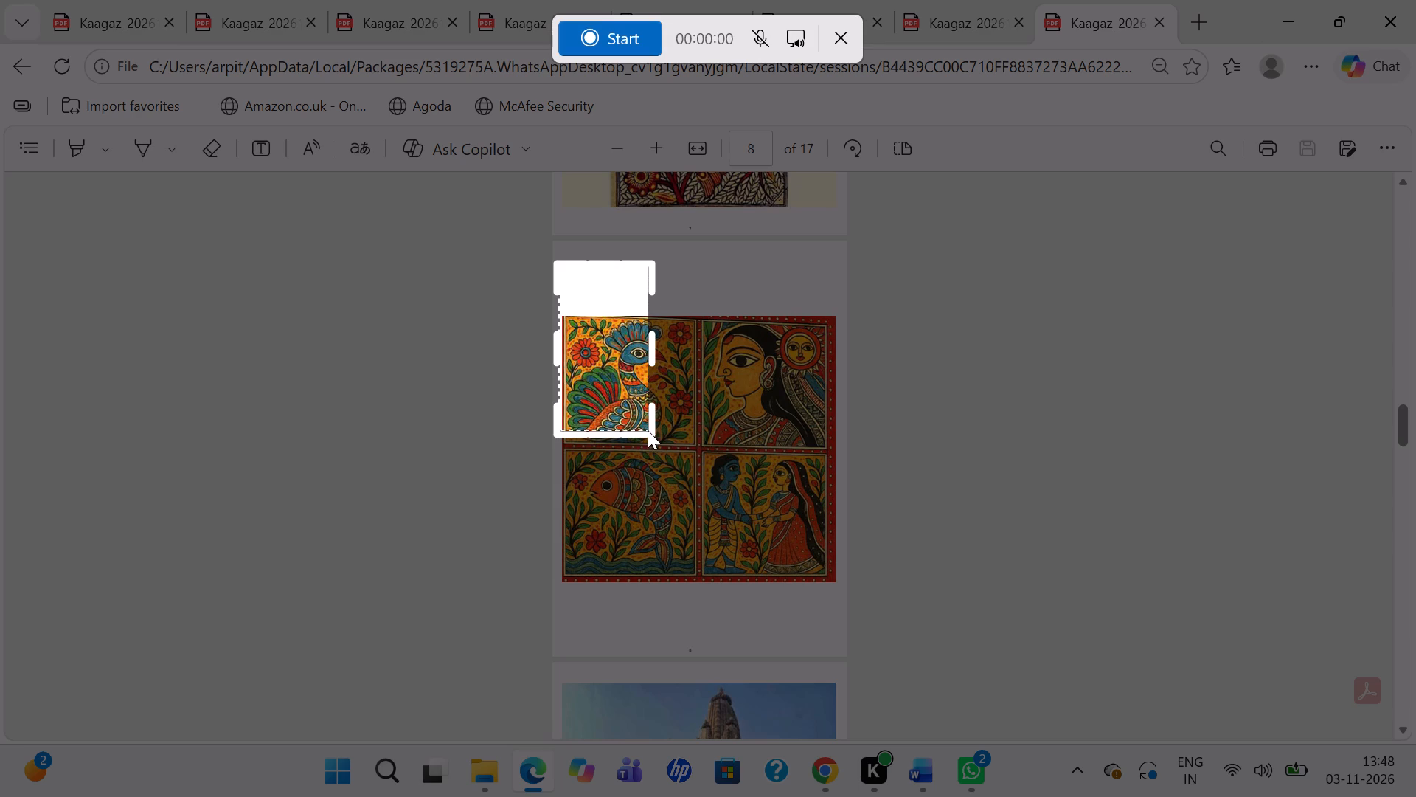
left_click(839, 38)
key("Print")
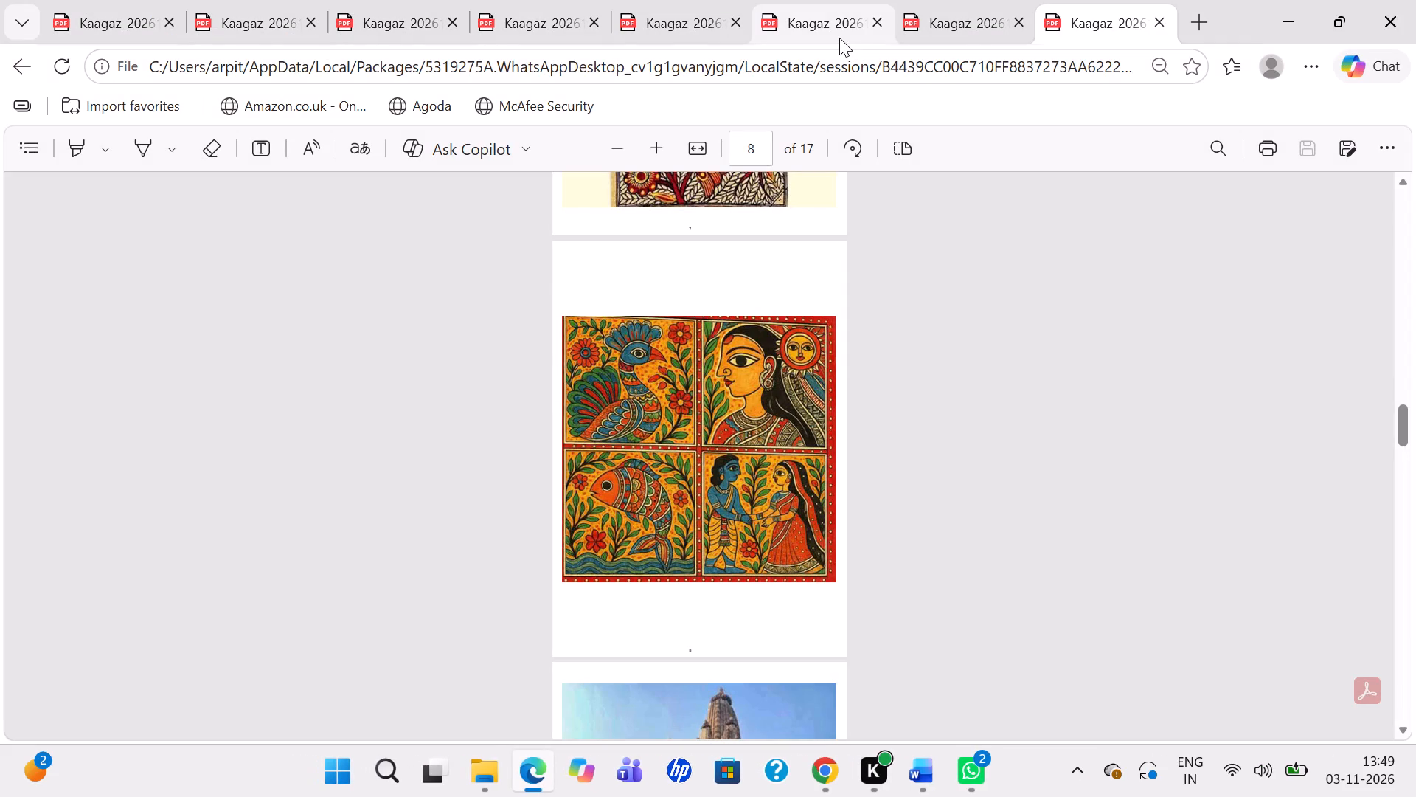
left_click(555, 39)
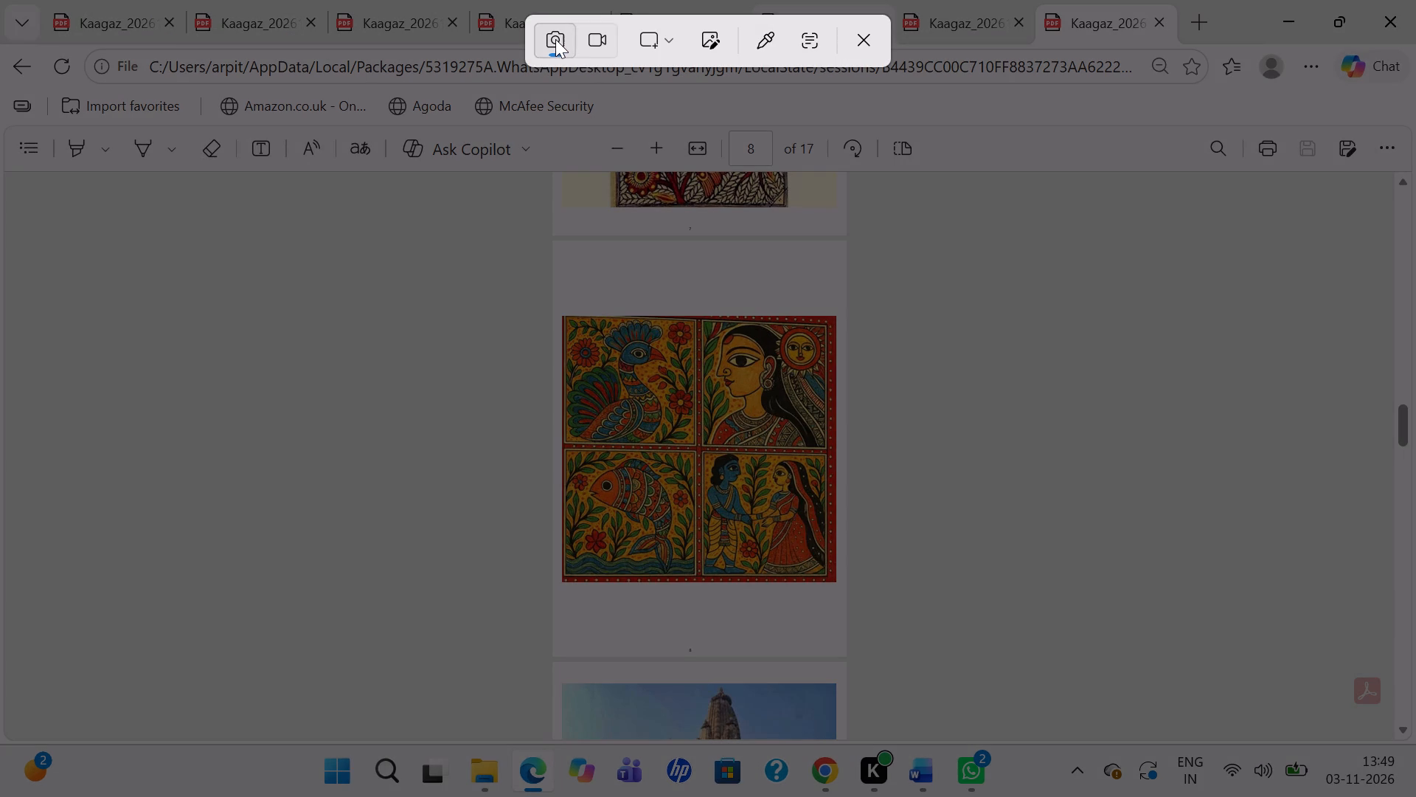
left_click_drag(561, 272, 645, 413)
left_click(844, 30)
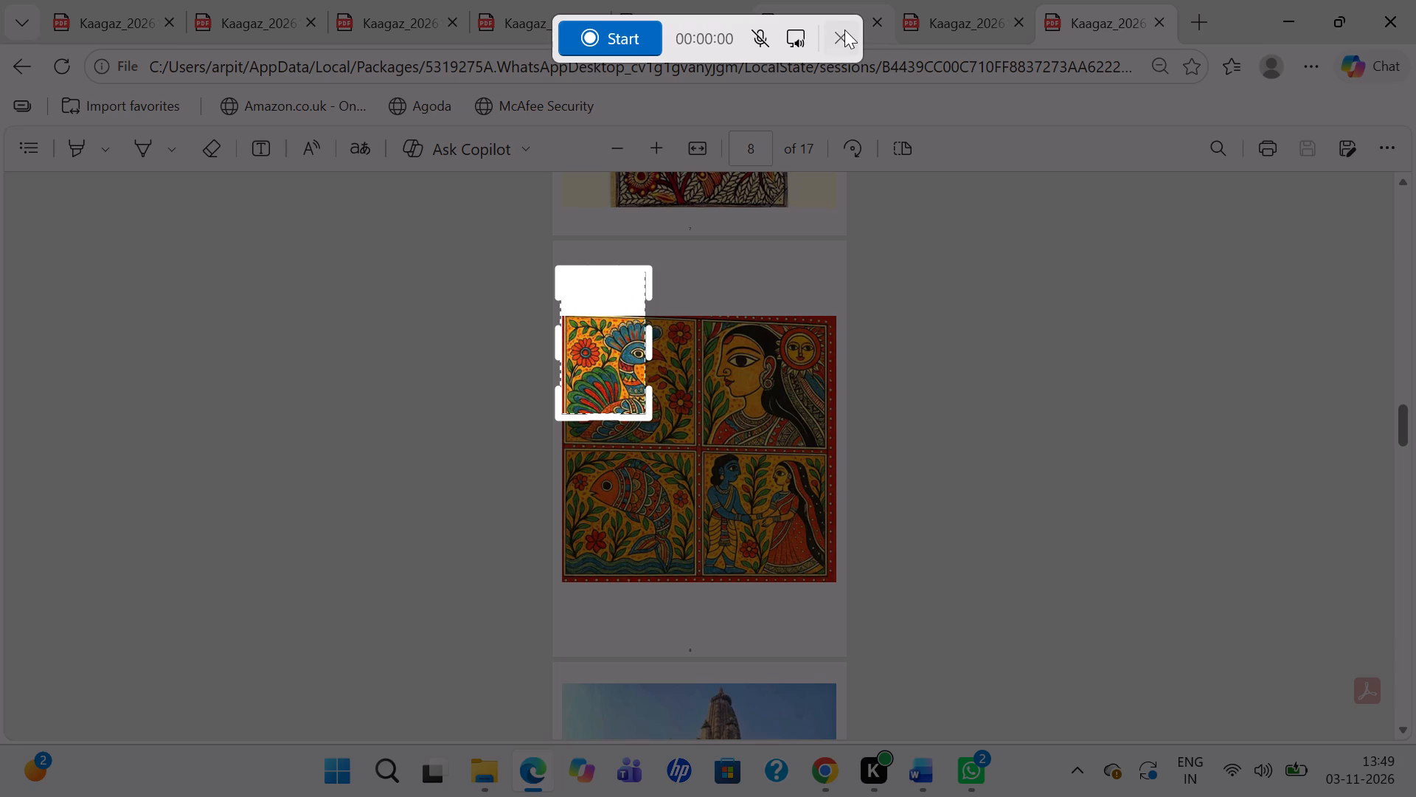
Capture a rectangular screenshot of the four-panel Madhubani painting on page 8 of the PDF.
key("Print")
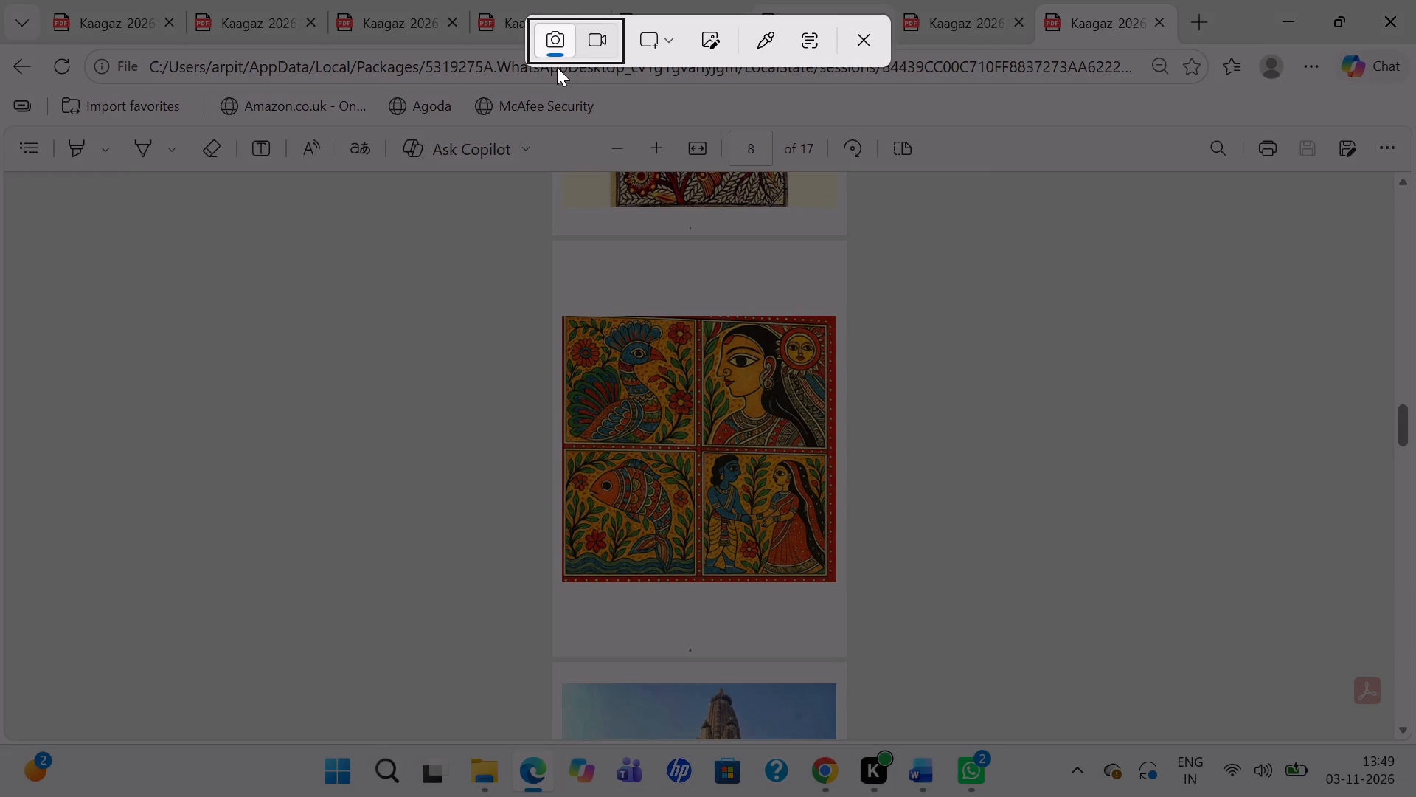
left_click(557, 42)
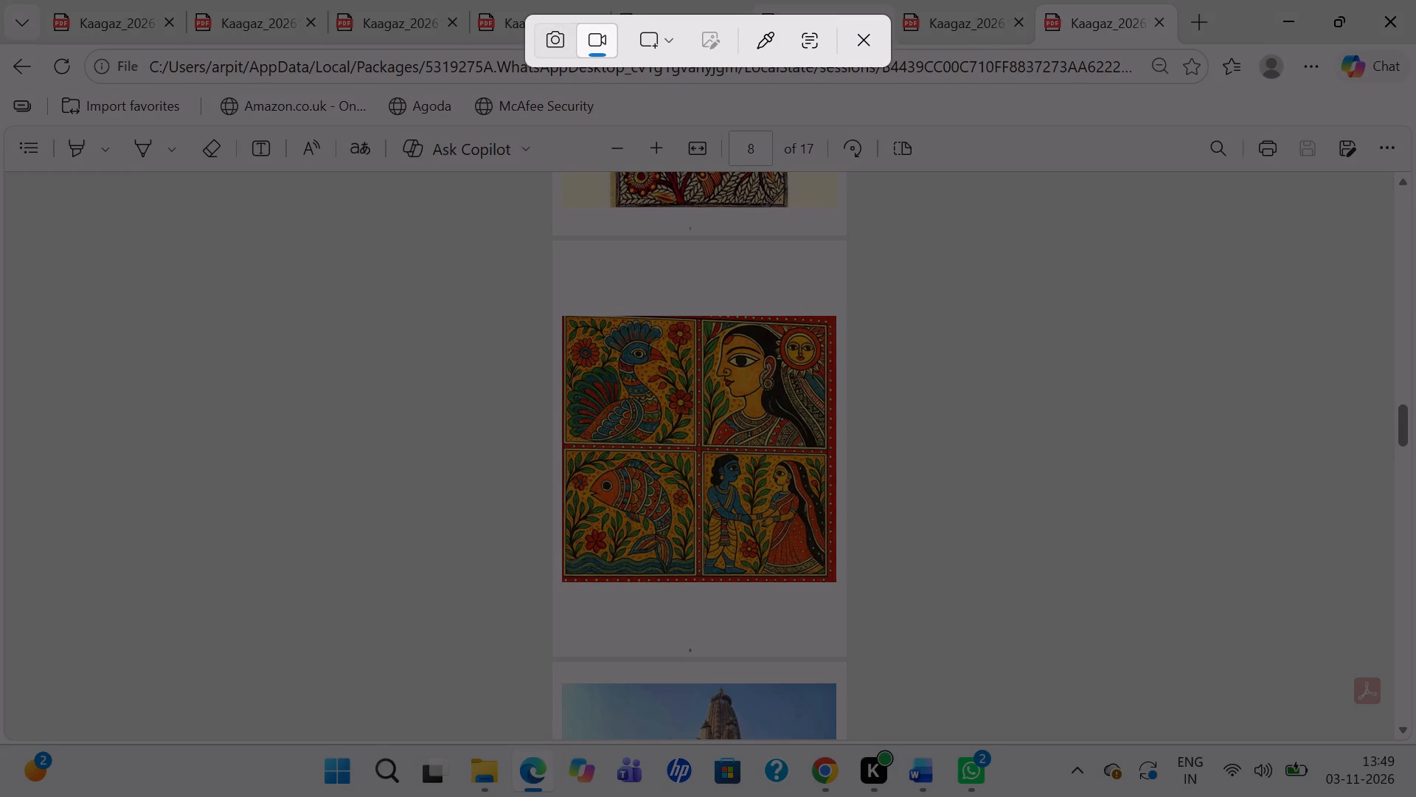
left_click(556, 32)
left_click_drag(562, 289, 622, 402)
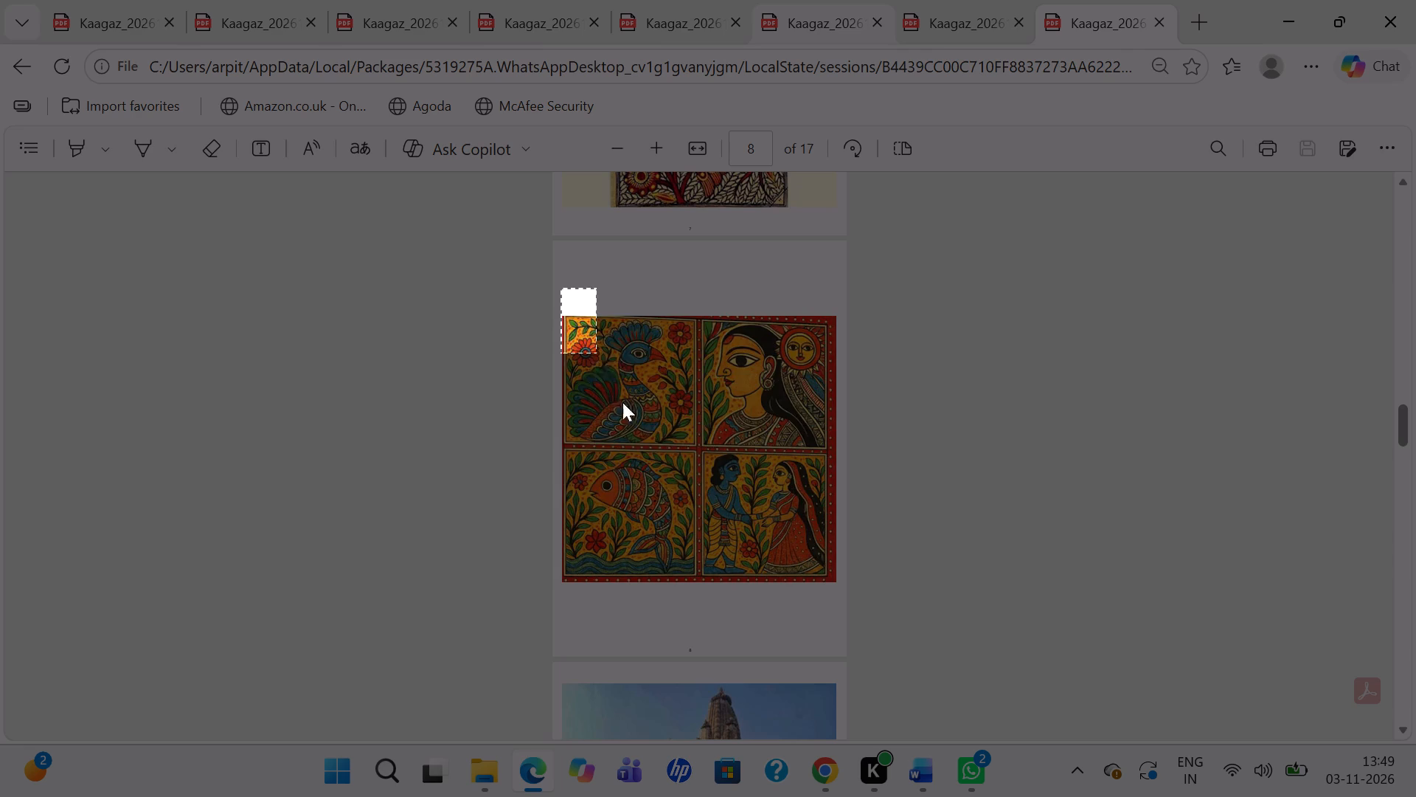
left_click_drag(622, 402, 839, 595)
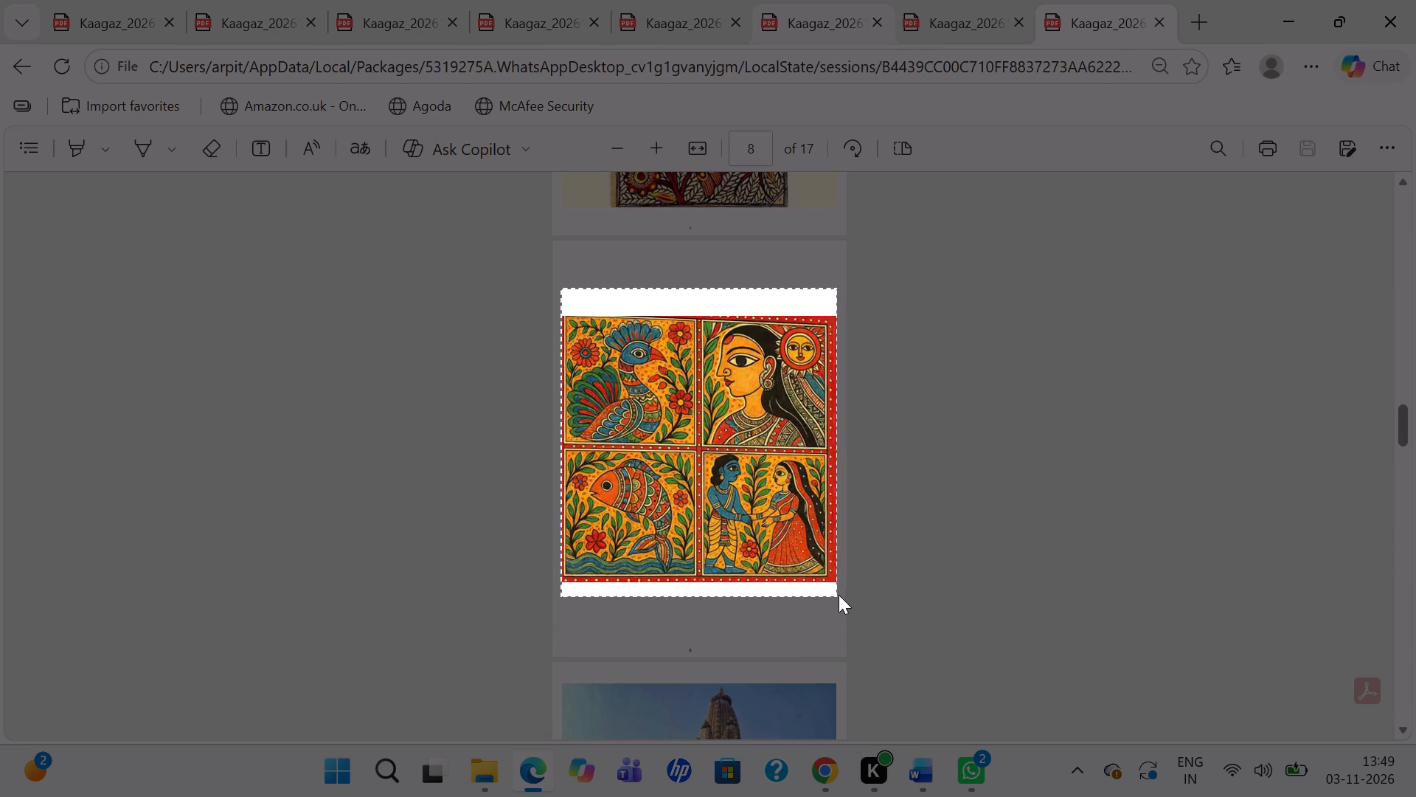
left_click_drag(839, 595, 842, 594)
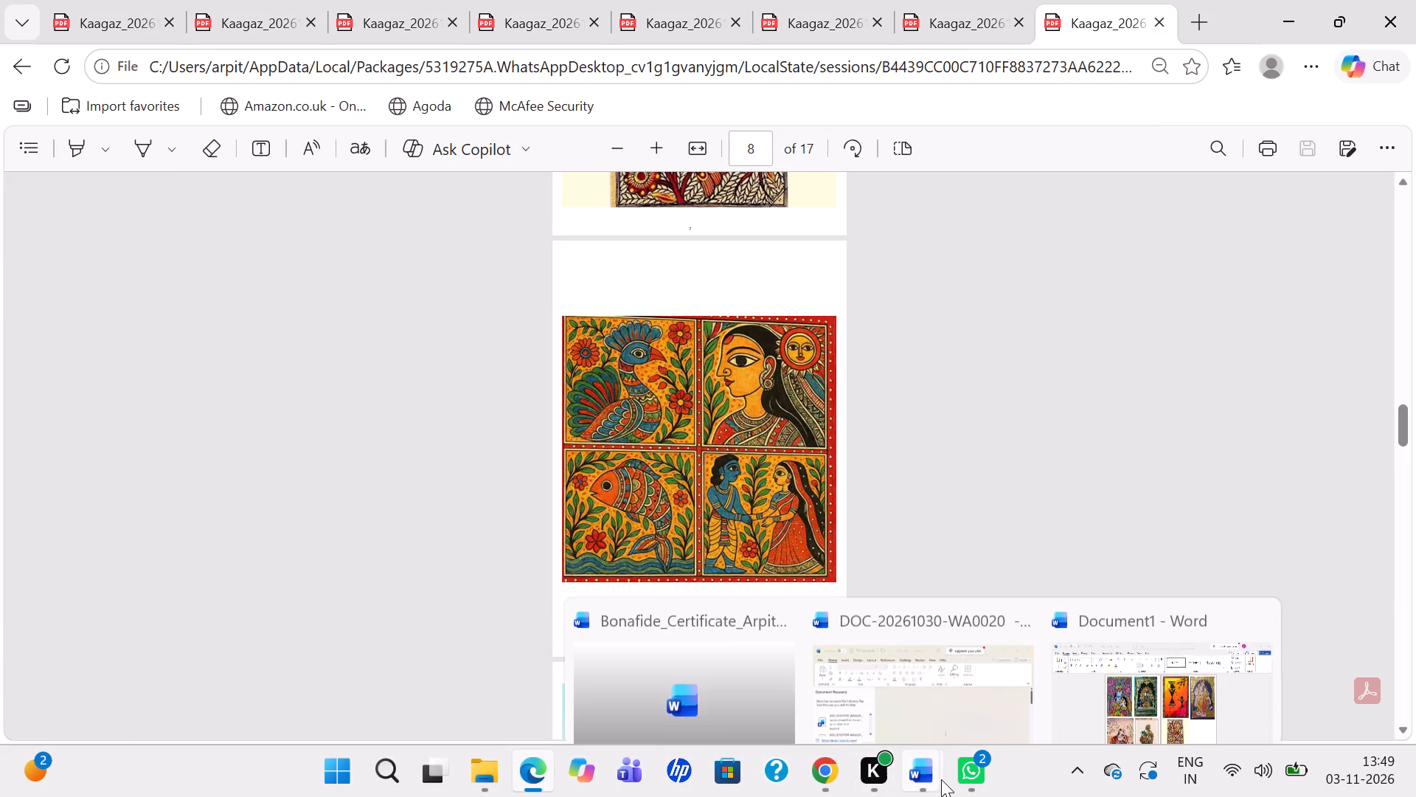
Switch to Document1 in Word and paste the captured four-panel painting on page two.
left_click(1121, 646)
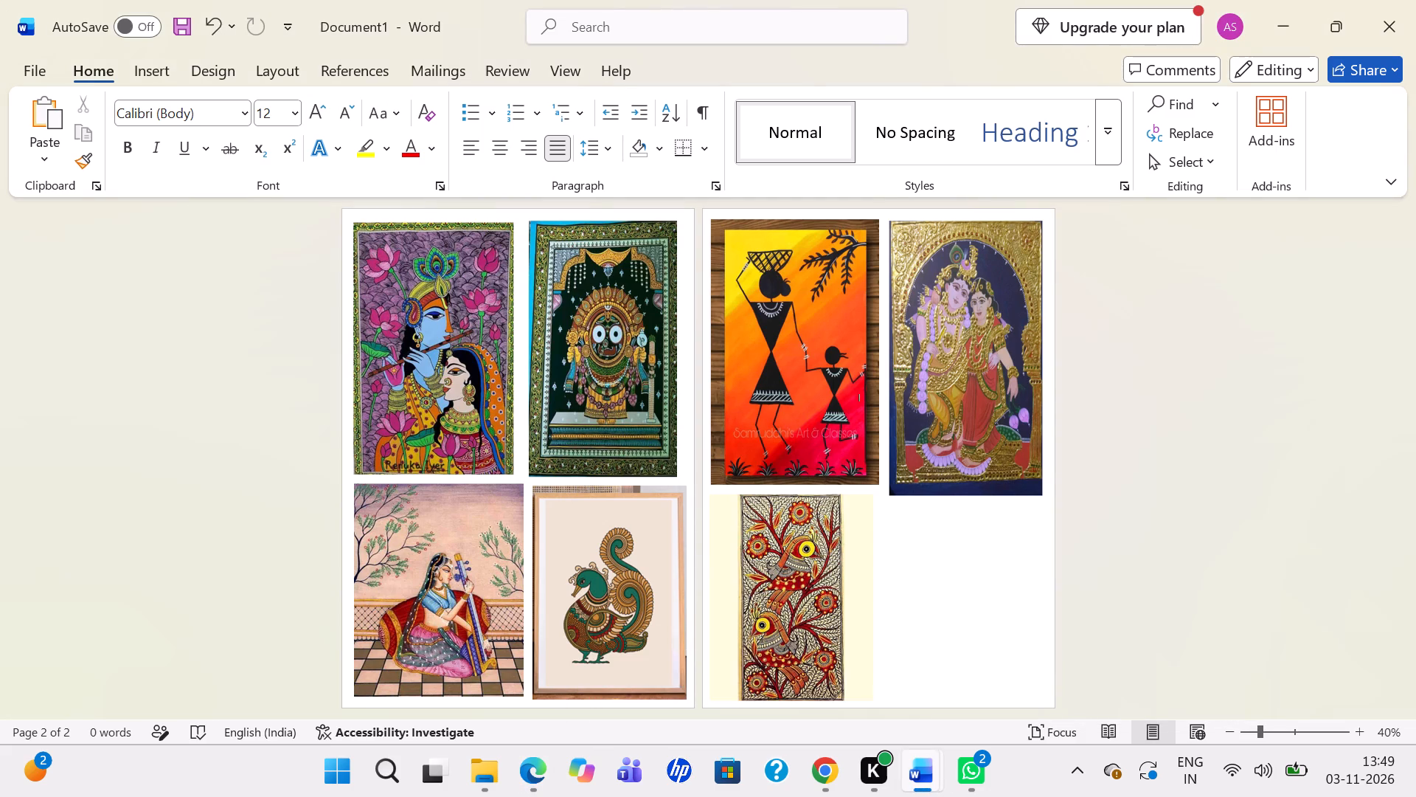
double_click(968, 579)
left_click(968, 579)
key("ctrl+v")
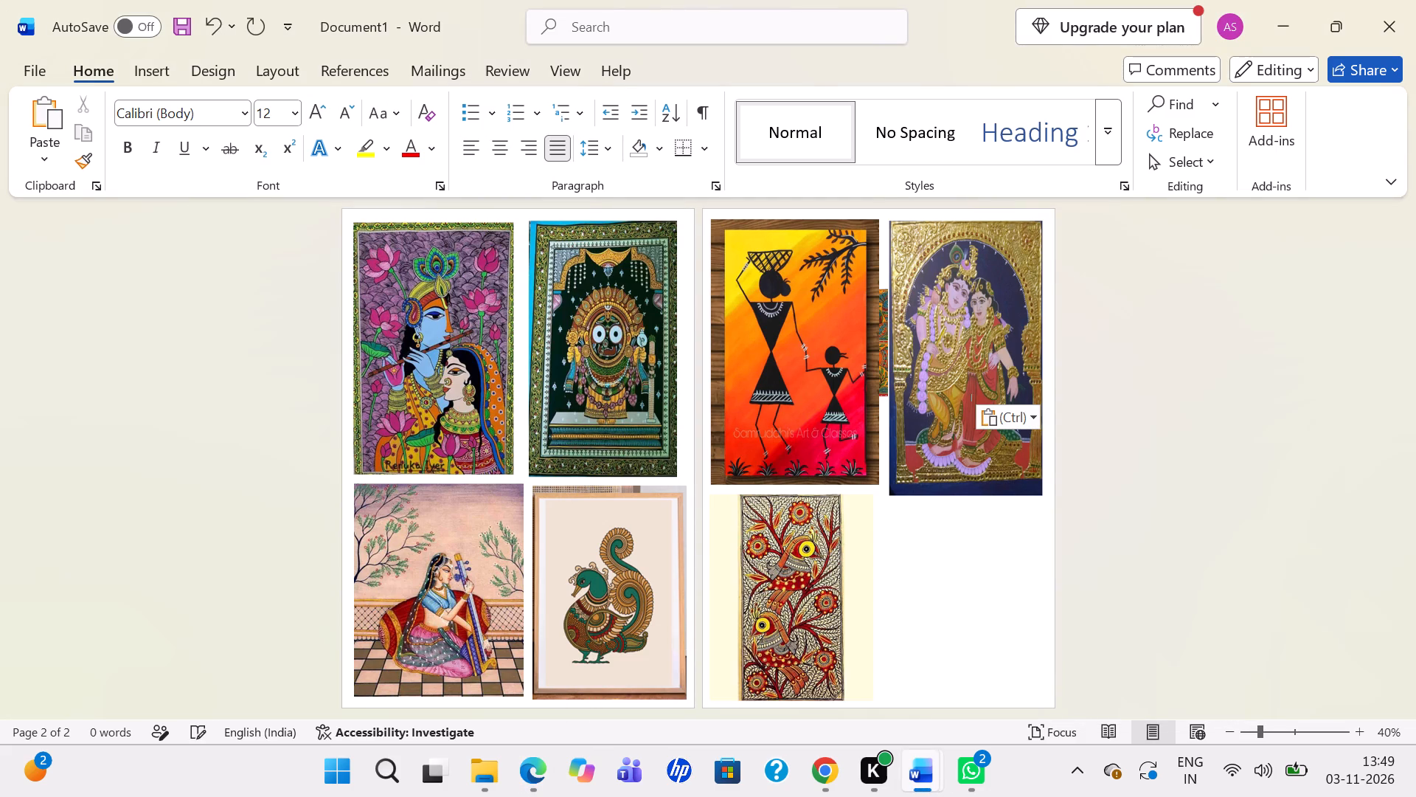
Set the text wrapping of the pasted four-panel picture, hidden behind page two's upper pictures, to In Front of Text.
left_click(892, 390)
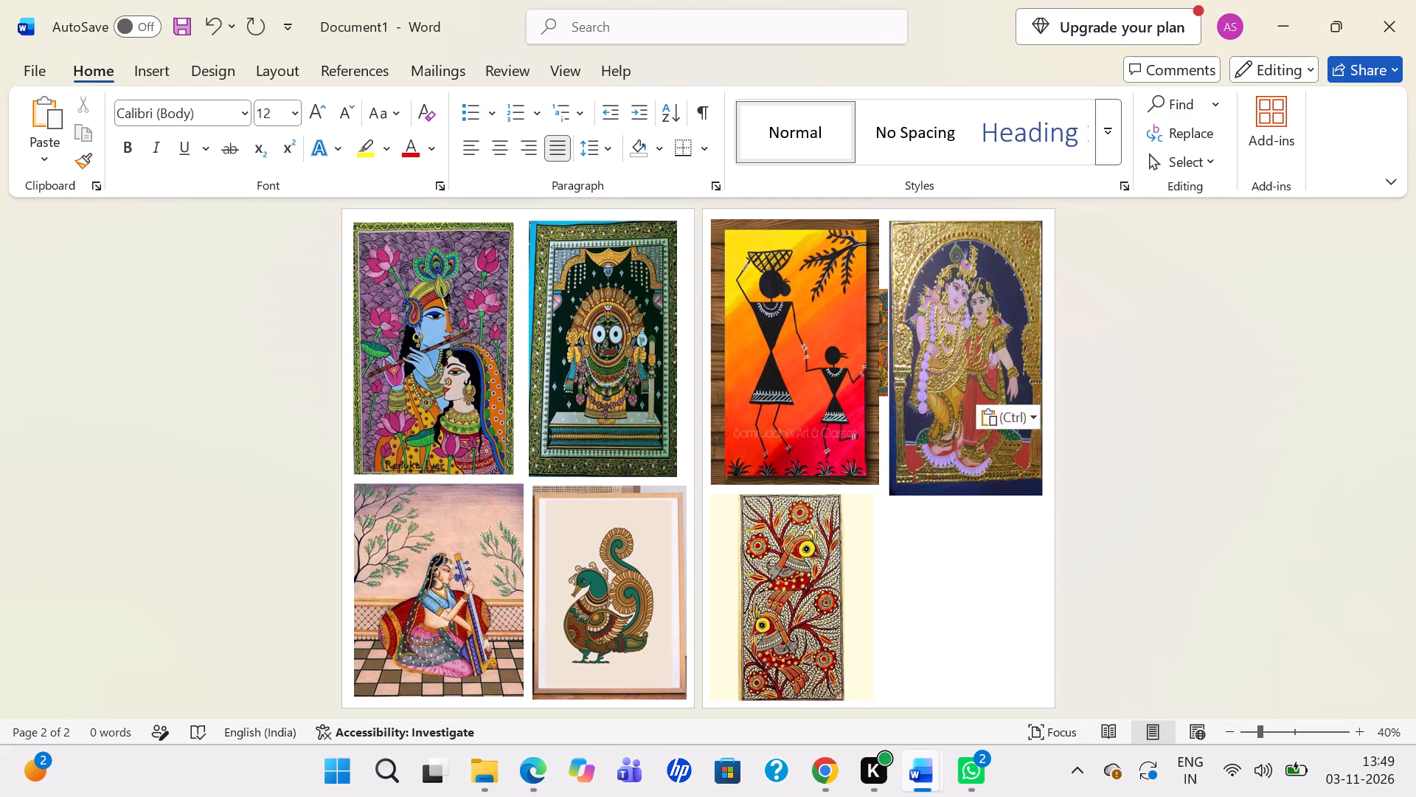
left_click(881, 381)
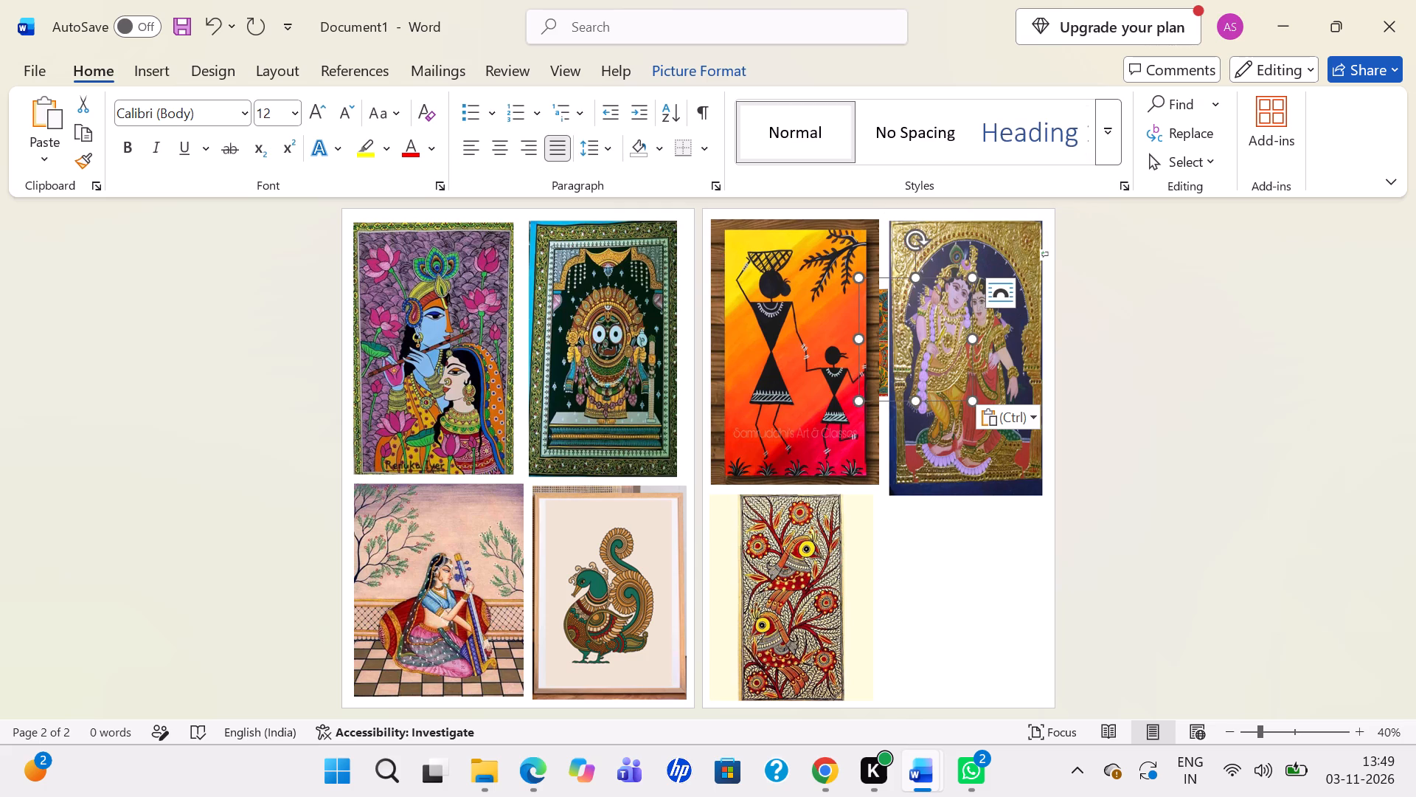
right_click(881, 381)
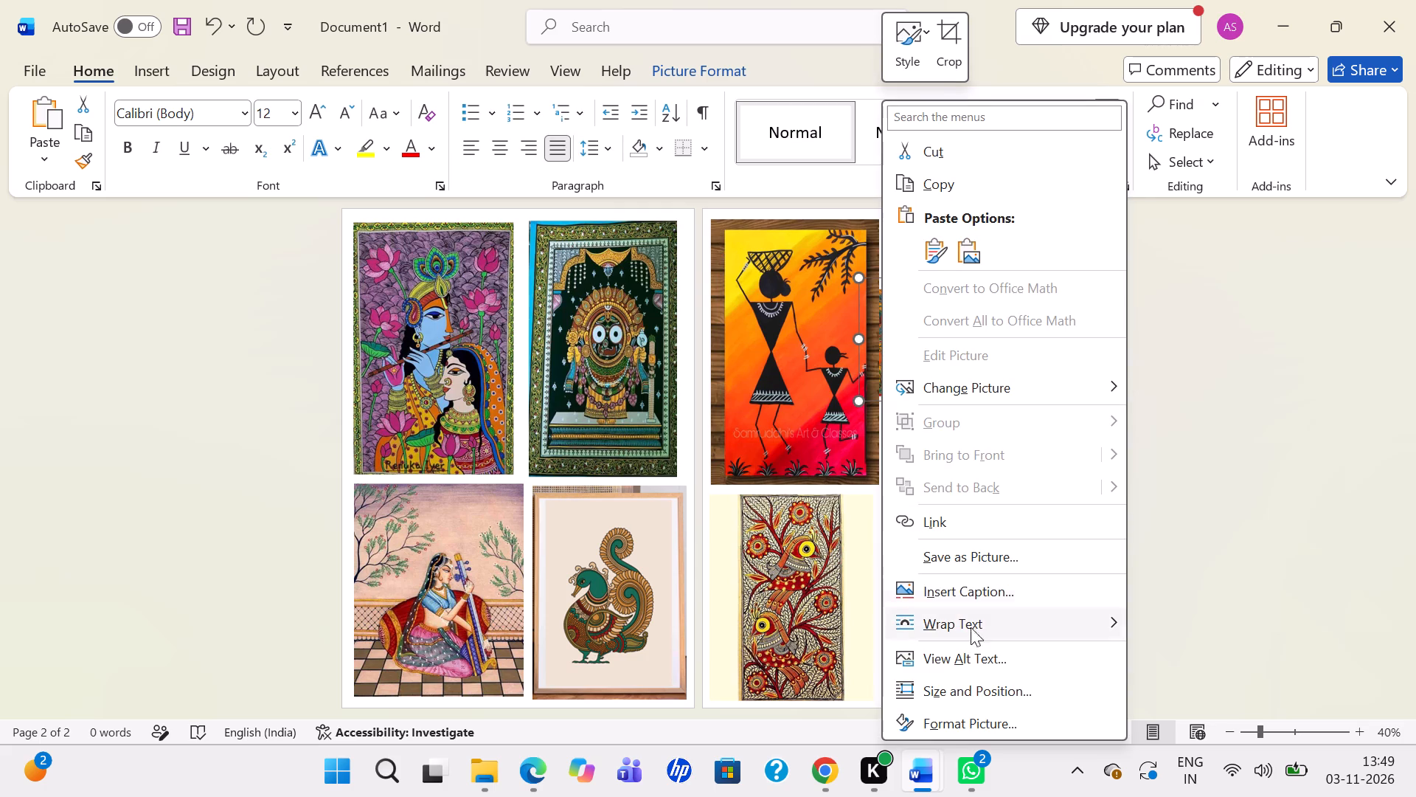
left_click(973, 625)
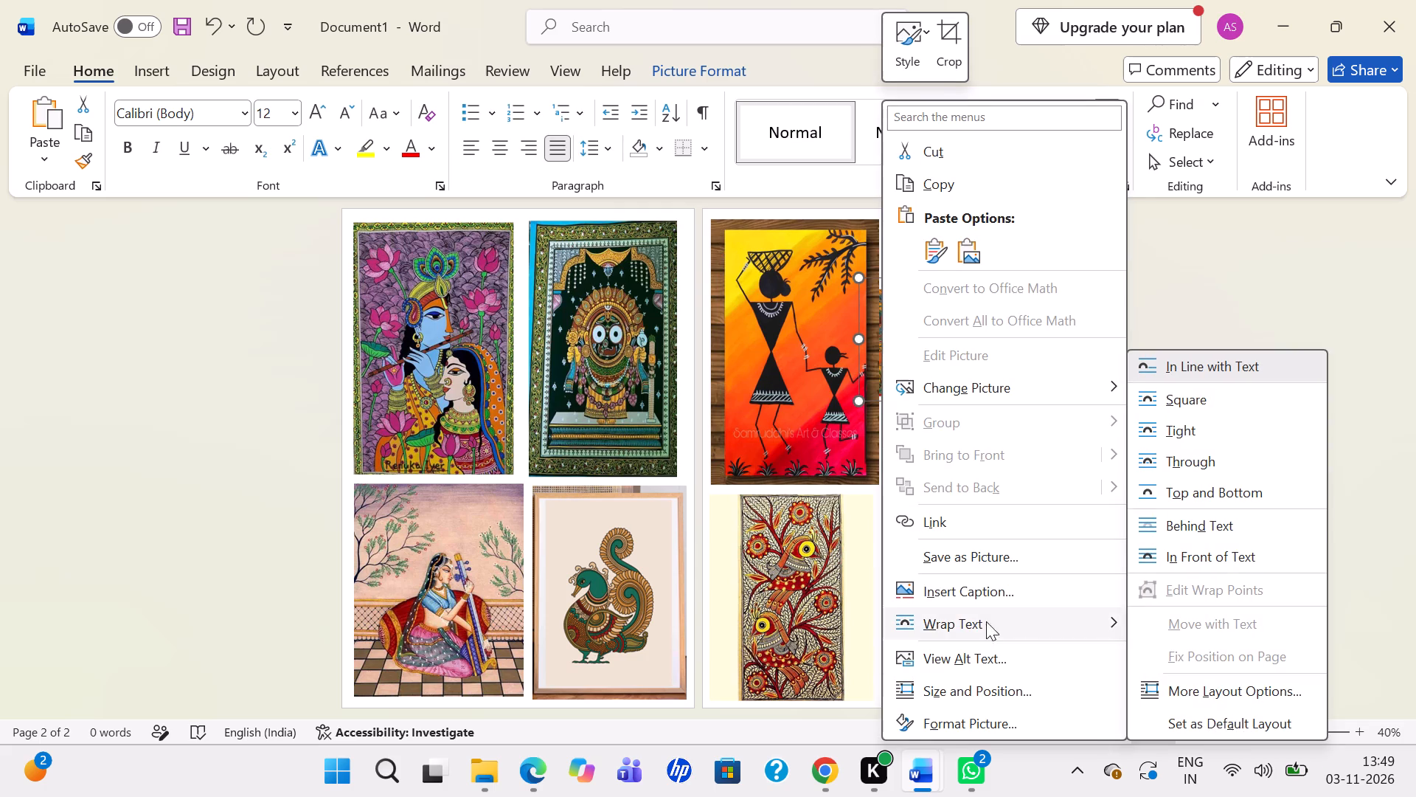
left_click(1165, 559)
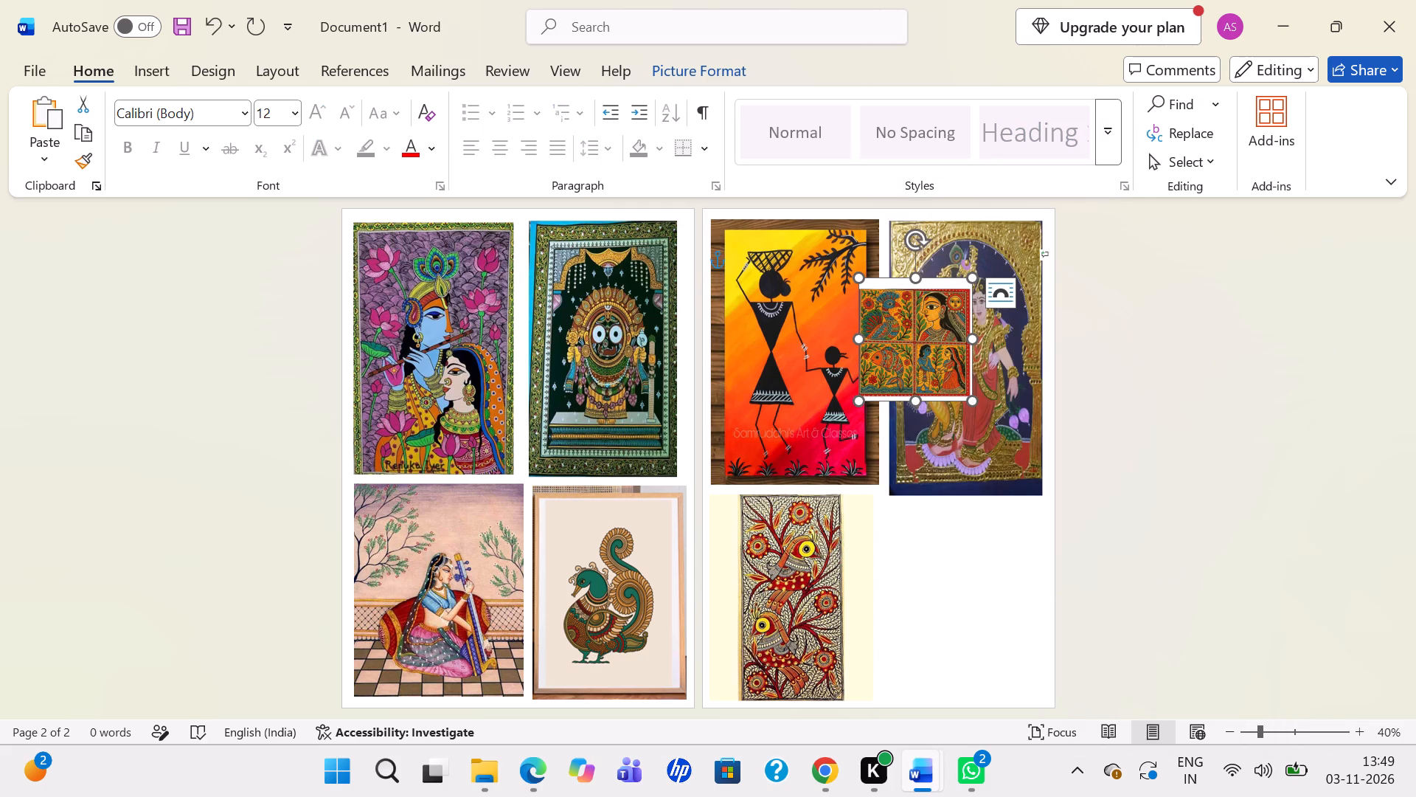
Reshape the four-panel picture by its edges to fill page two's empty lower-right quarter, beside the two-bird painting.
left_click_drag(918, 404, 978, 671)
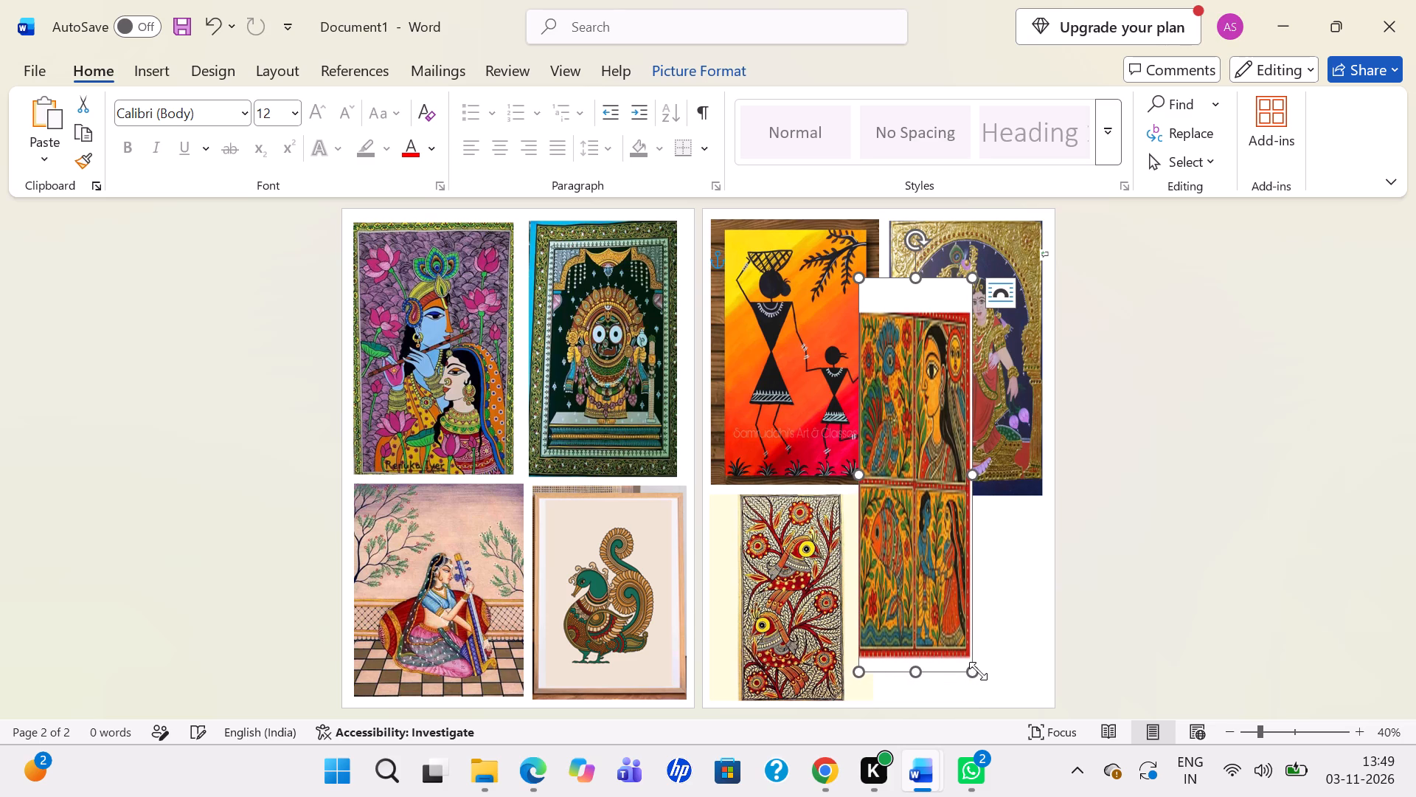
left_click_drag(918, 275, 937, 500)
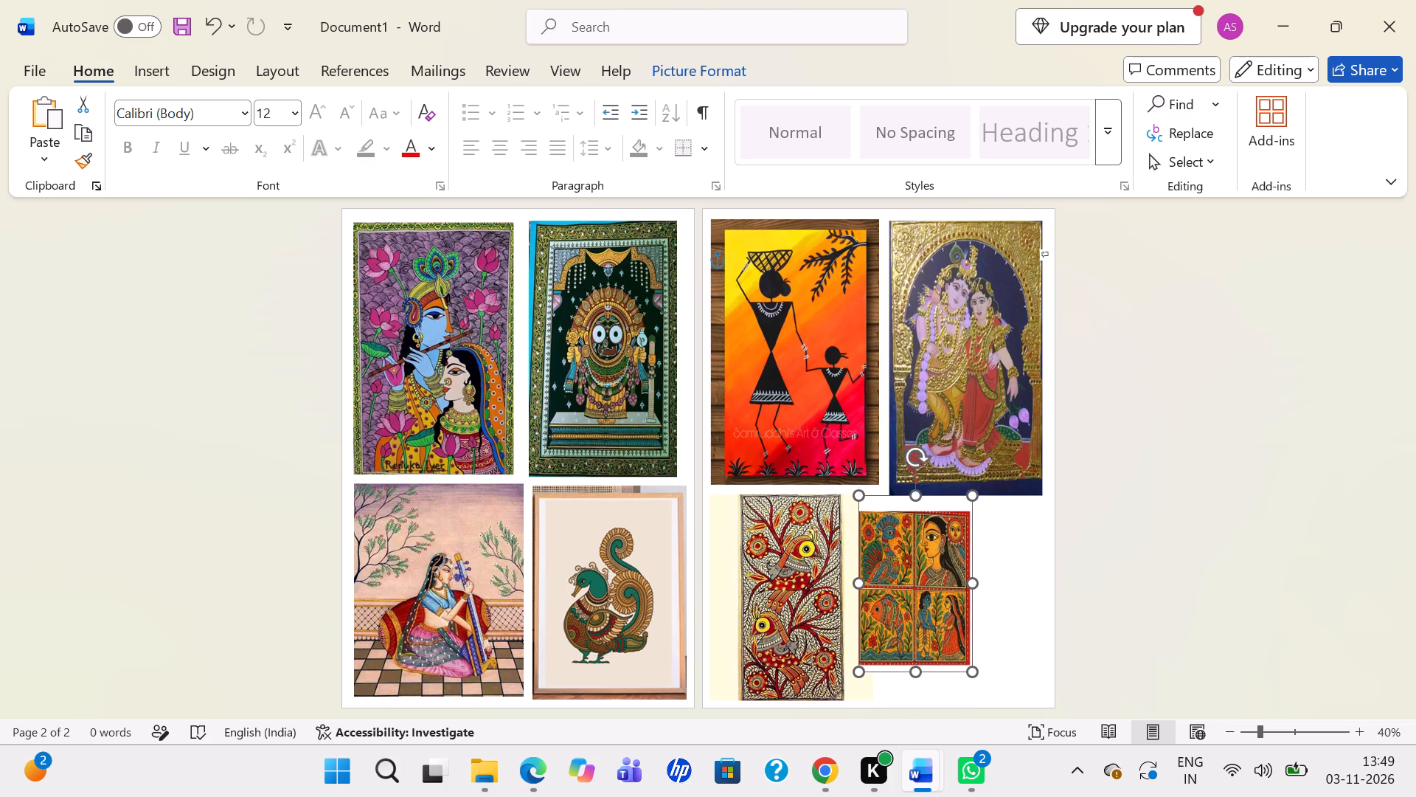
left_click_drag(937, 500, 940, 495)
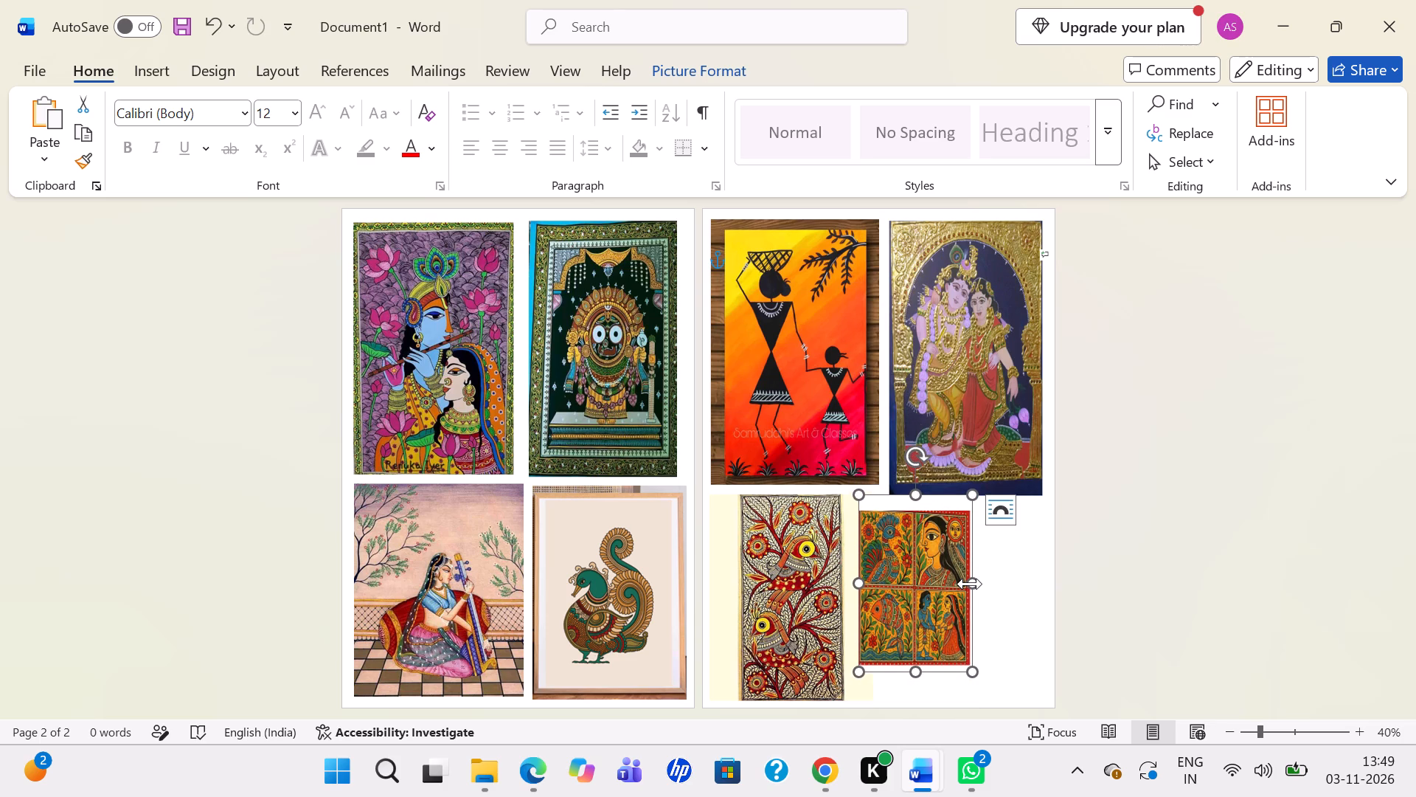
left_click_drag(970, 584, 1052, 593)
left_click_drag(959, 678, 966, 706)
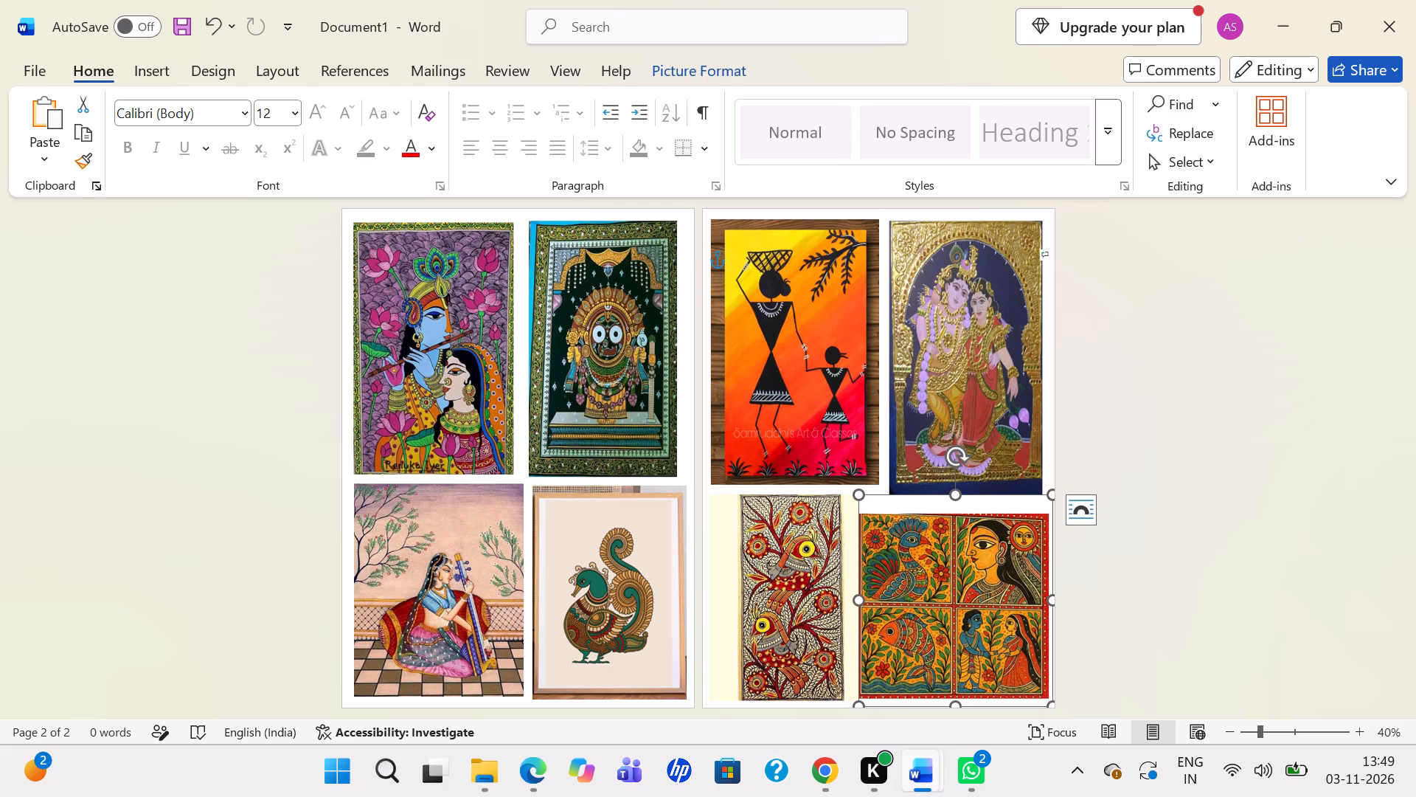
left_click_drag(856, 601, 878, 604)
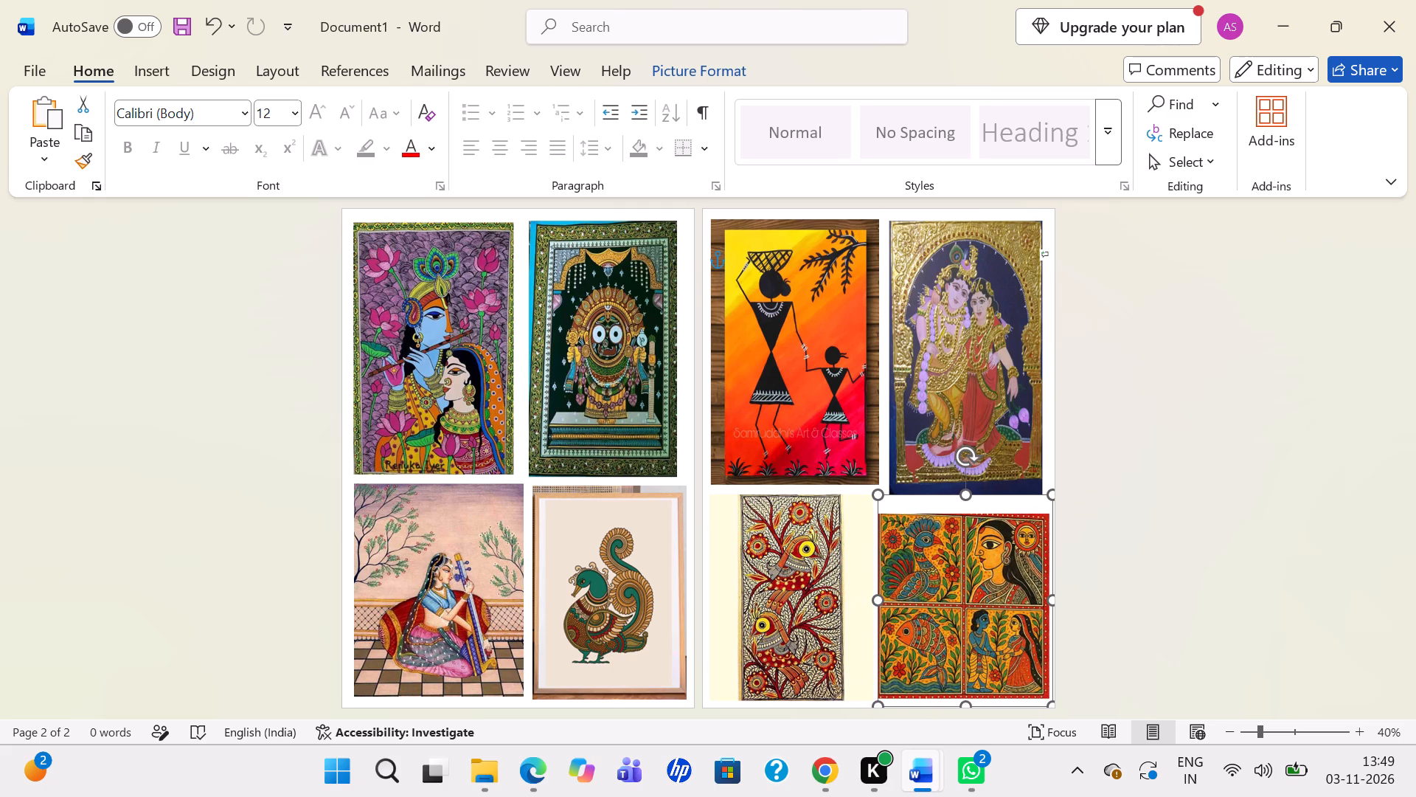
left_click_drag(878, 604, 875, 604)
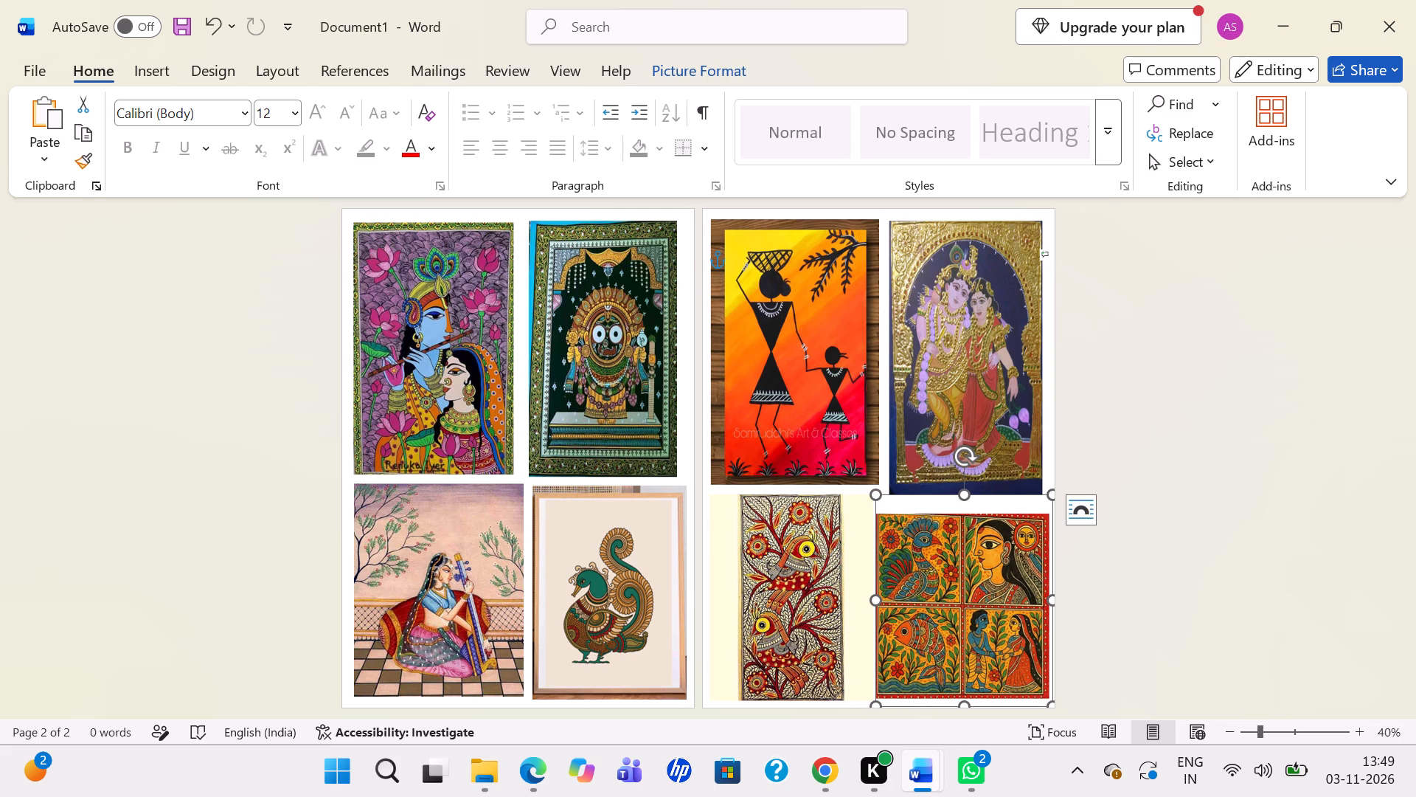
left_click_drag(965, 489, 965, 488)
left_click_drag(965, 488, 971, 495)
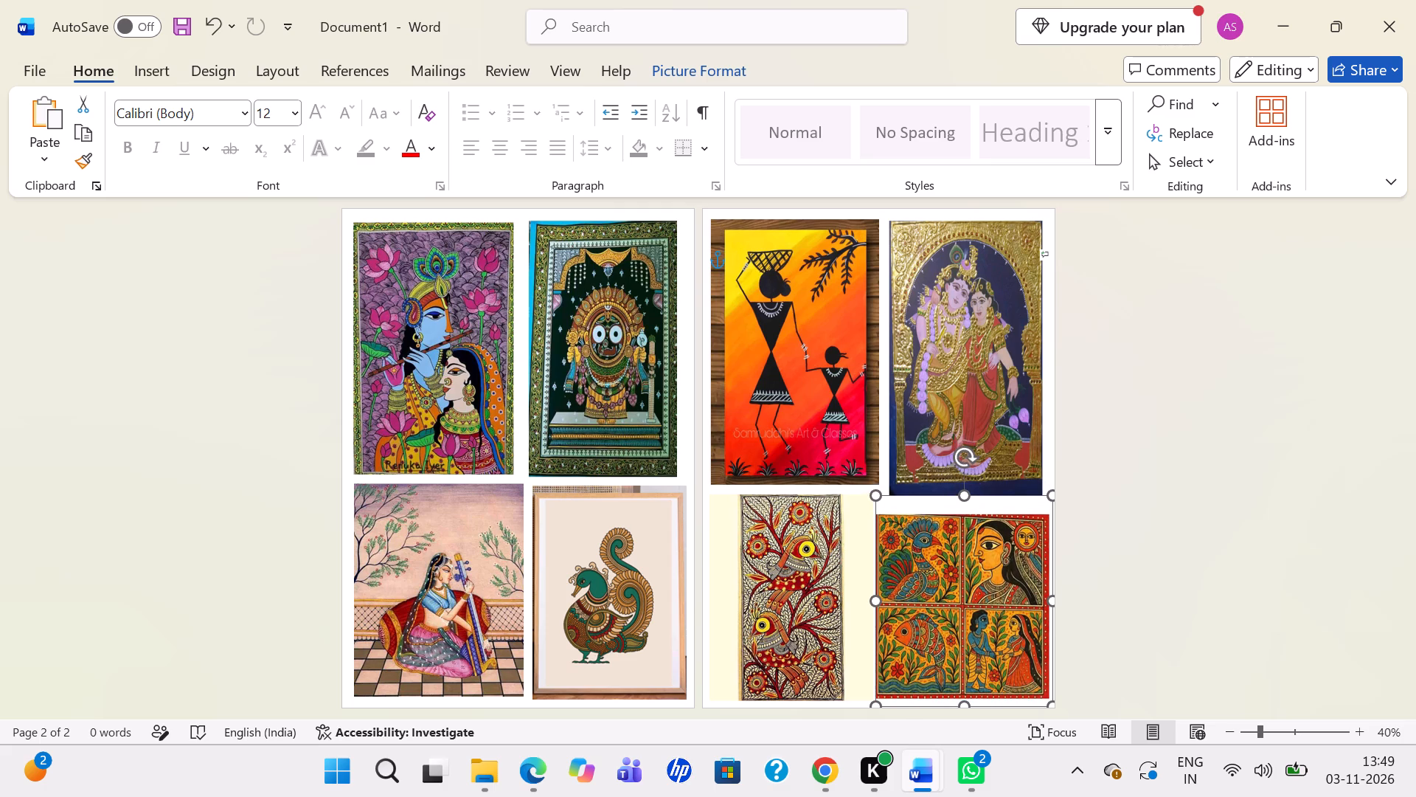
left_click_drag(971, 495, 968, 489)
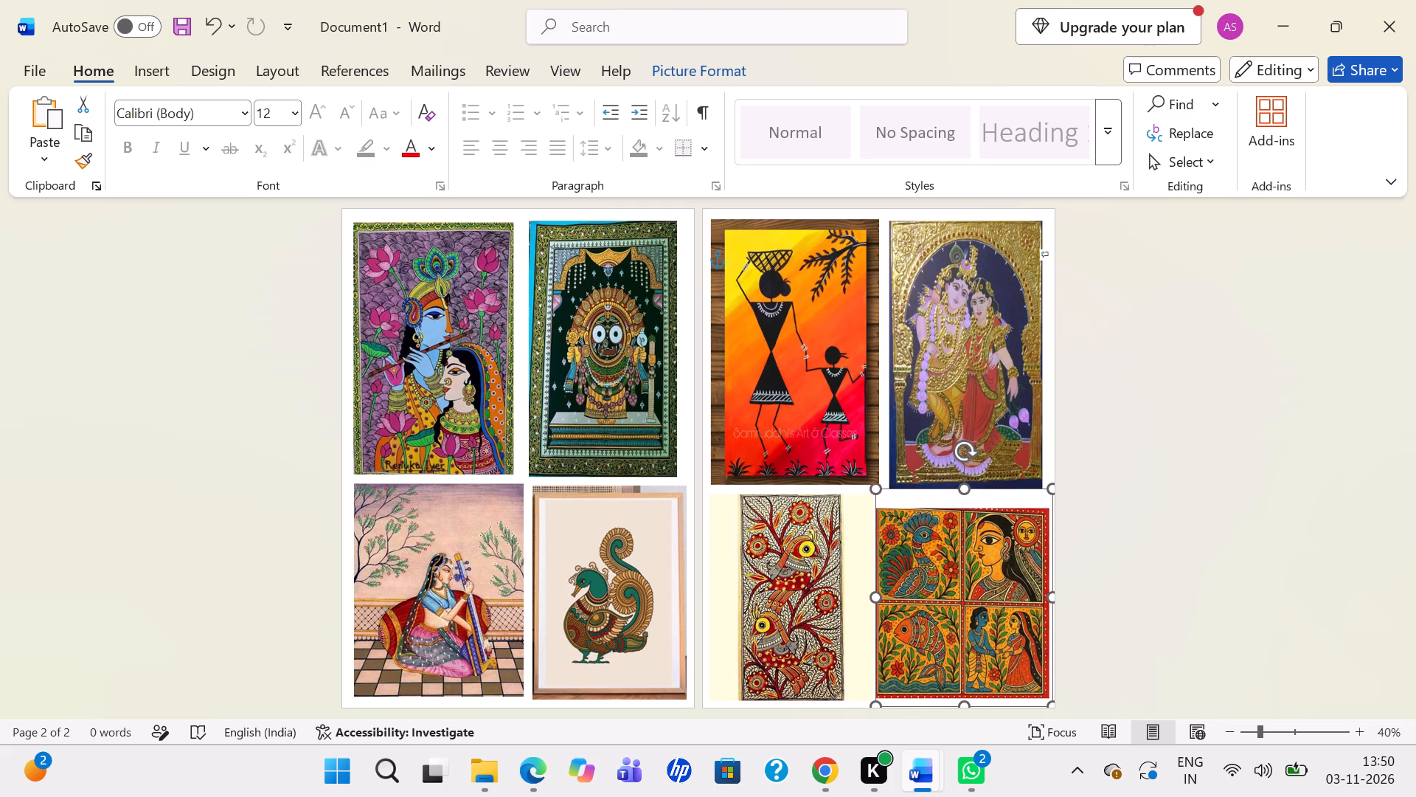
left_click_drag(968, 489, 976, 493)
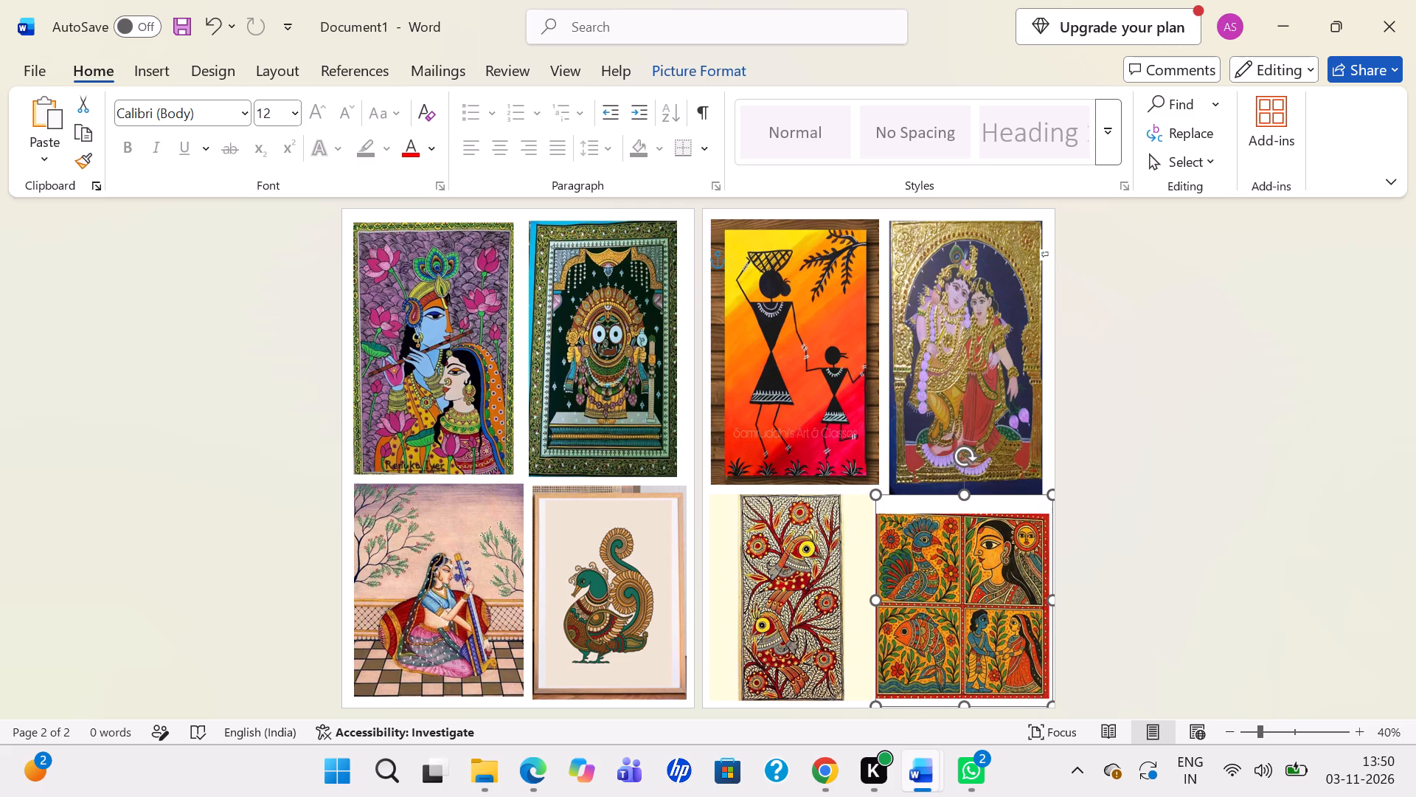
left_click_drag(976, 493, 975, 489)
Raise the bottom edge of page two's gold-framed couple painting to leave a gap above the four-panel picture.
left_click(973, 417)
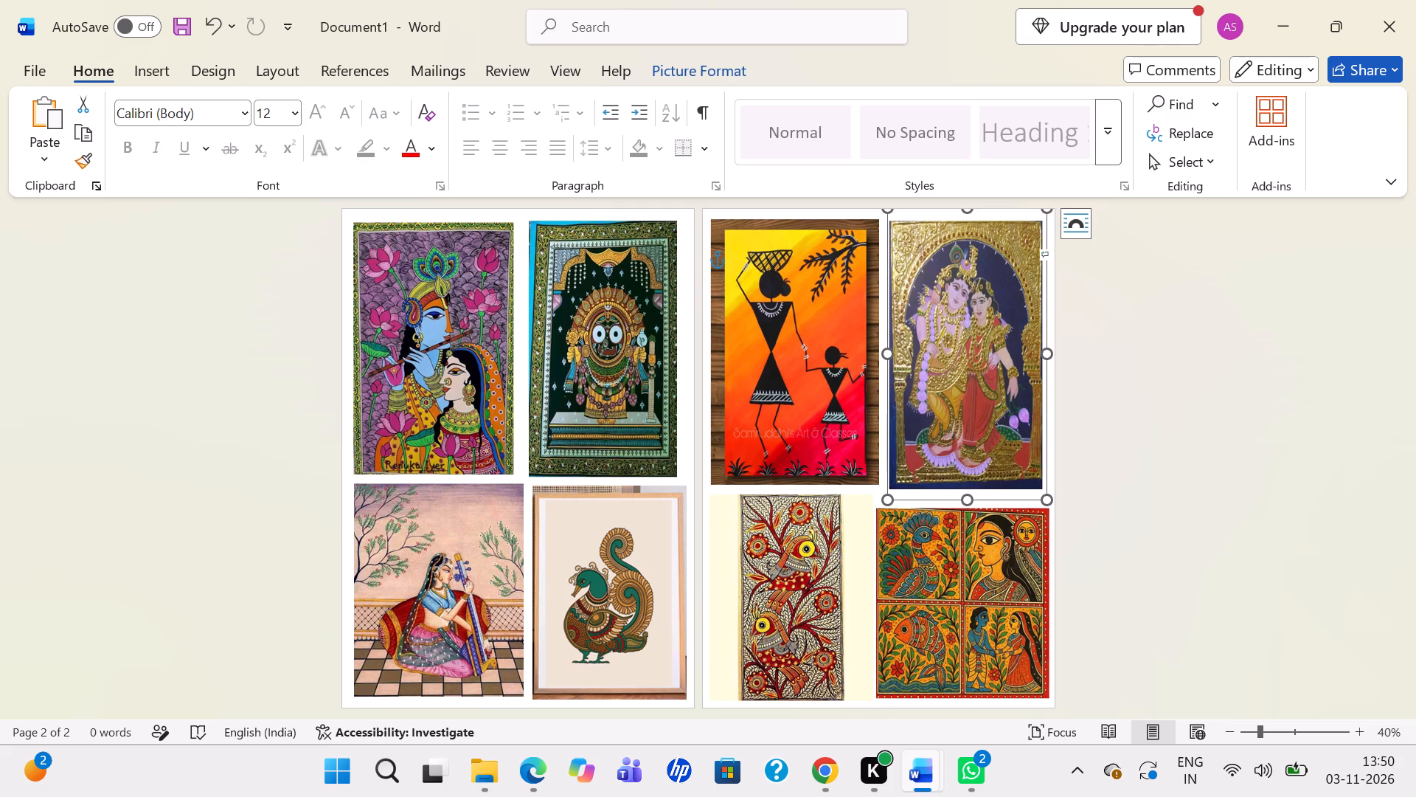
left_click_drag(966, 500, 967, 513)
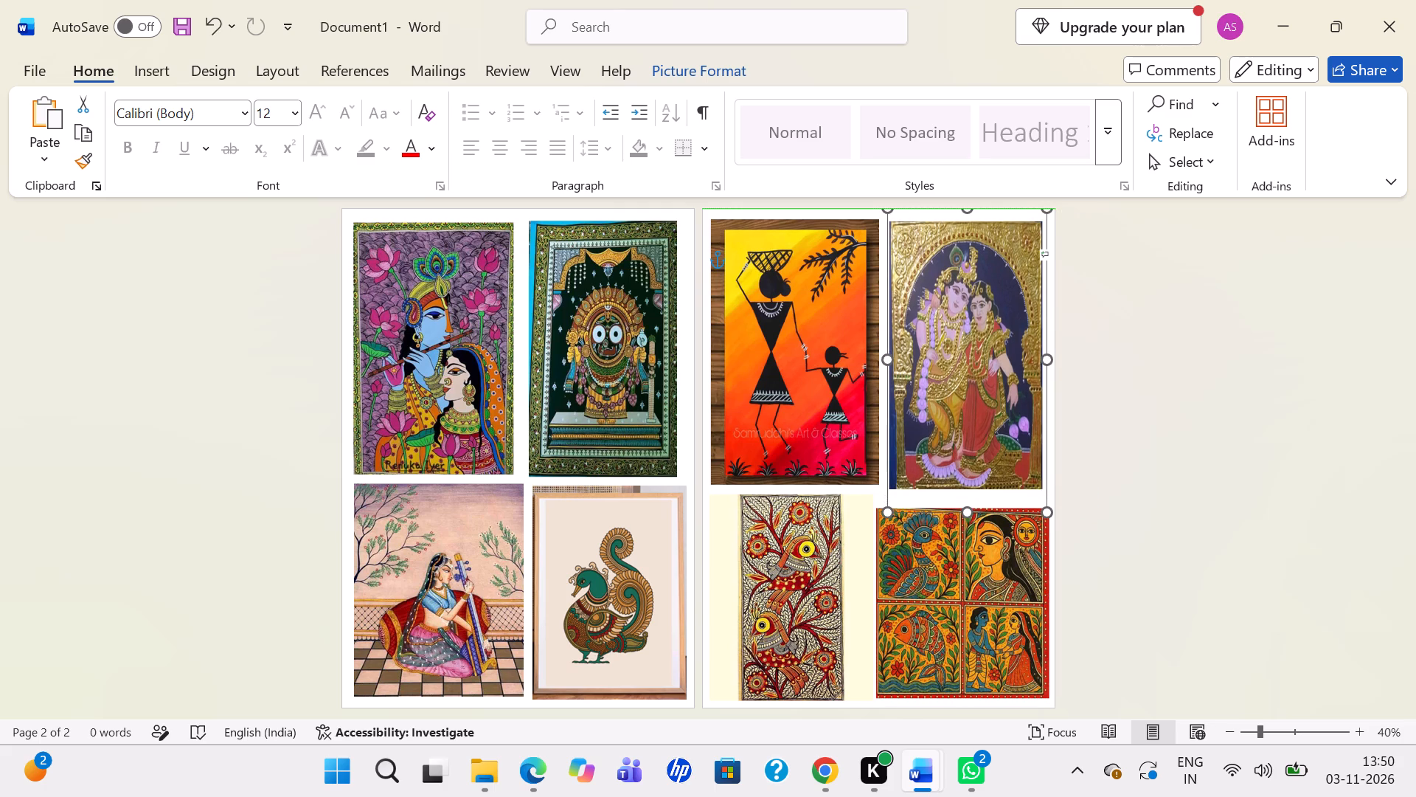
left_click_drag(967, 513, 968, 489)
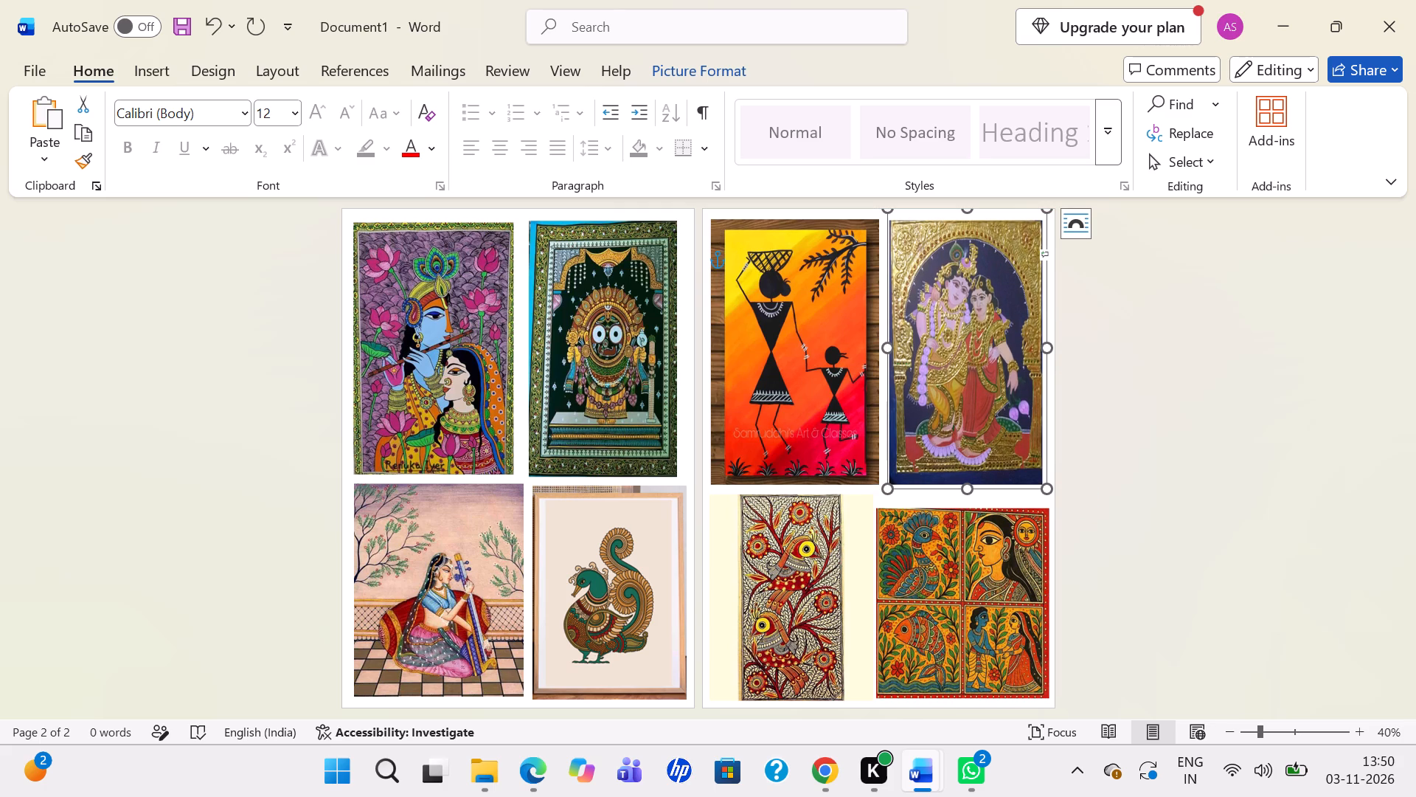
scroll(997, 563, "down", 1)
left_click(1144, 542)
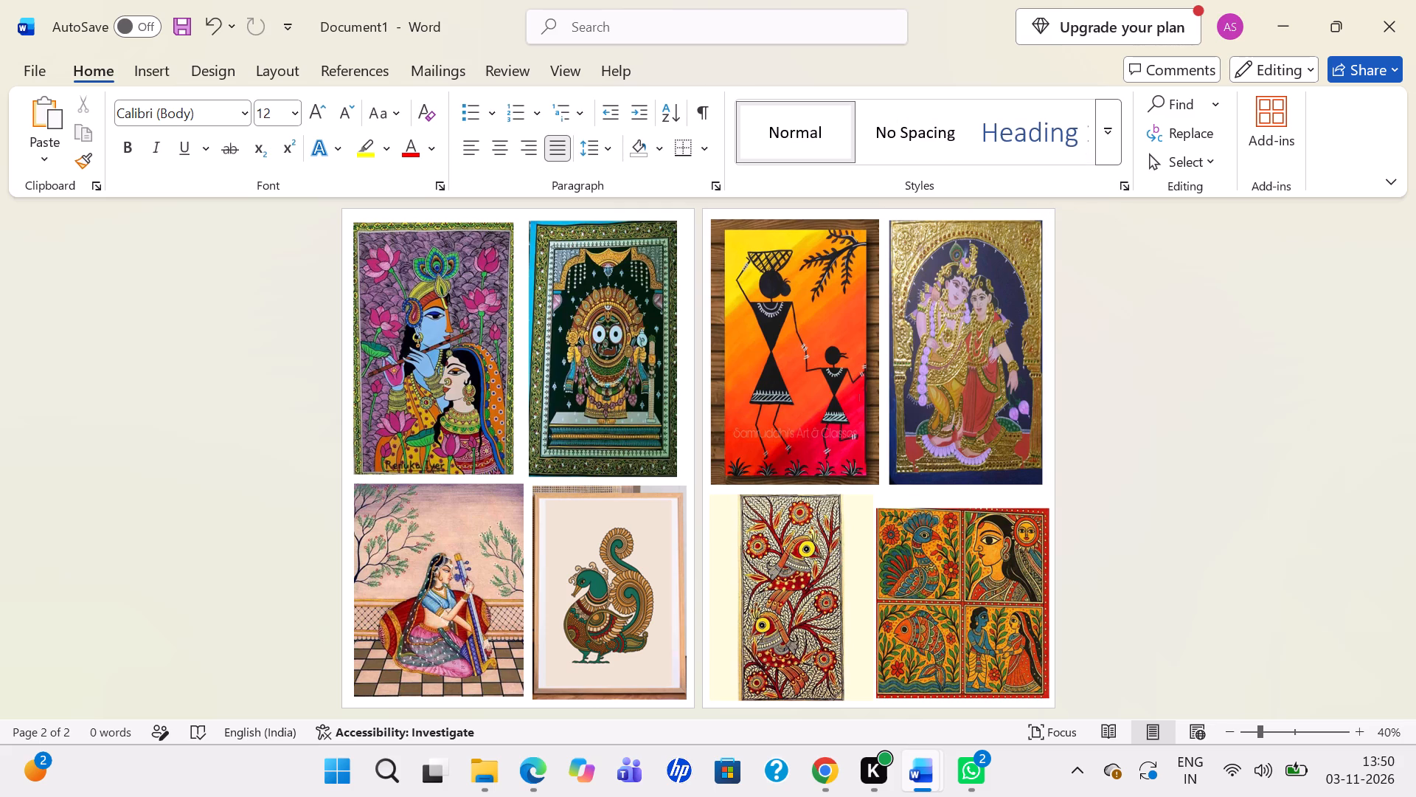
Nudge the four-panel picture on page two slightly to the right.
left_click(1008, 582)
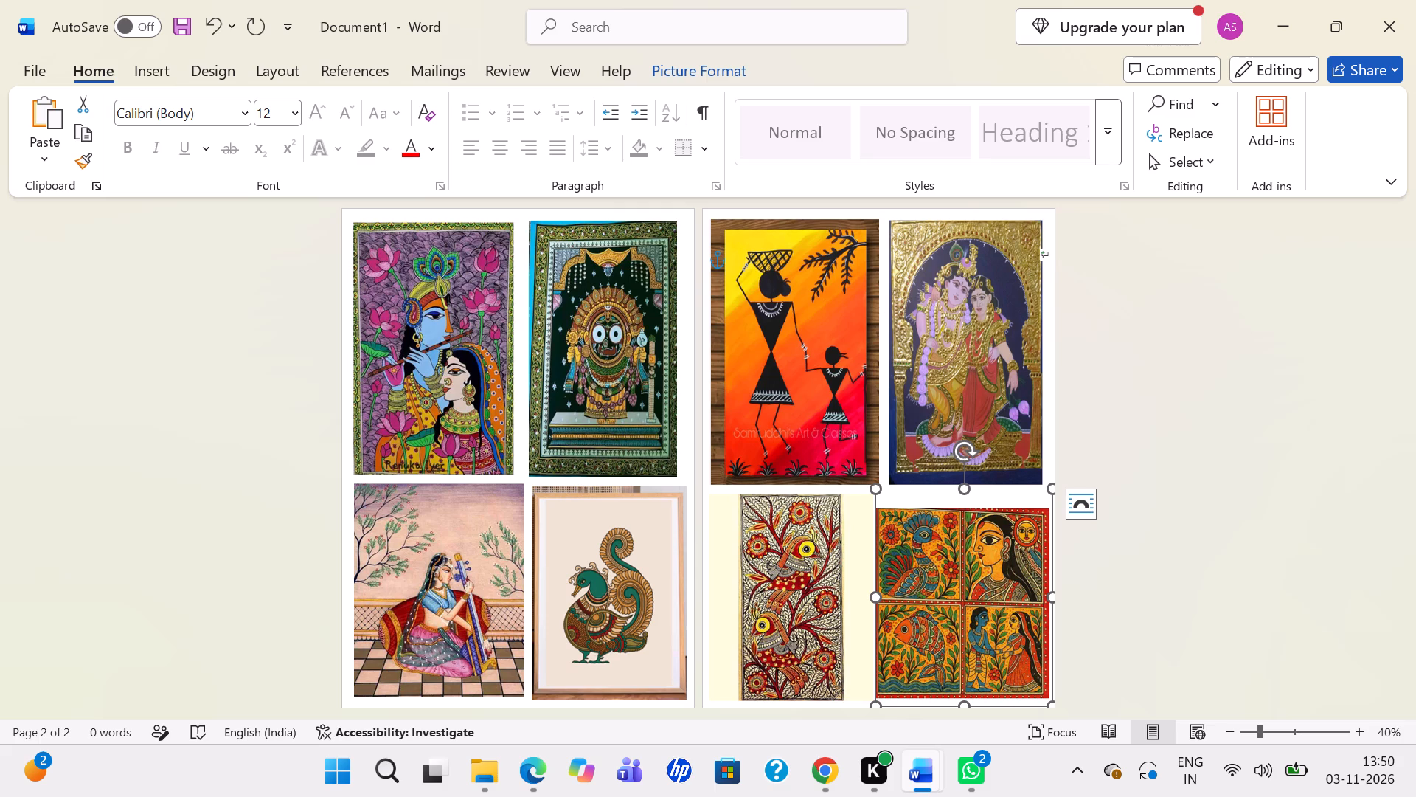
left_click(1018, 666)
key("Right")
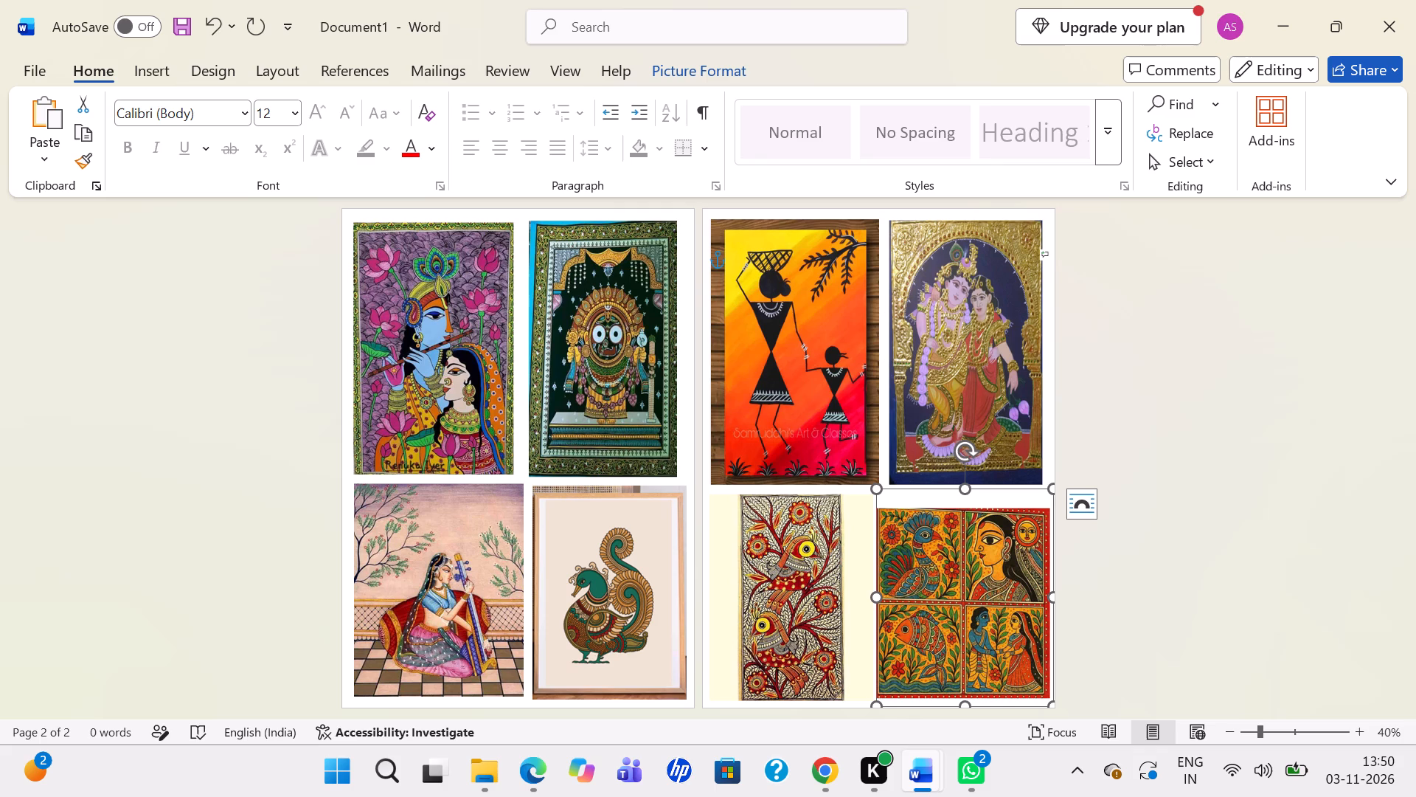
Add an empty line and a page break at the document's end to start a blank page three.
key("ctrl+End")
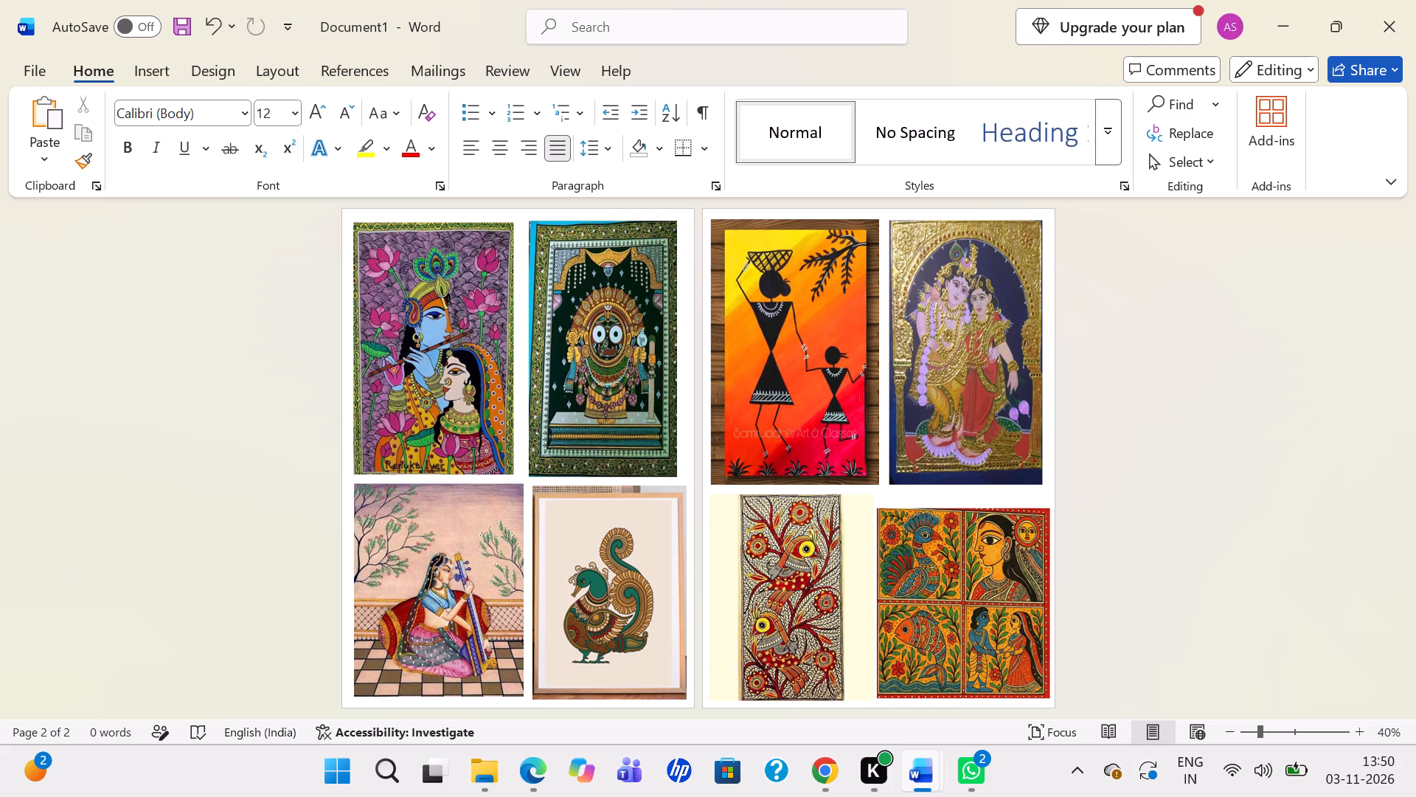
key("Return")
key("ctrl+Return")
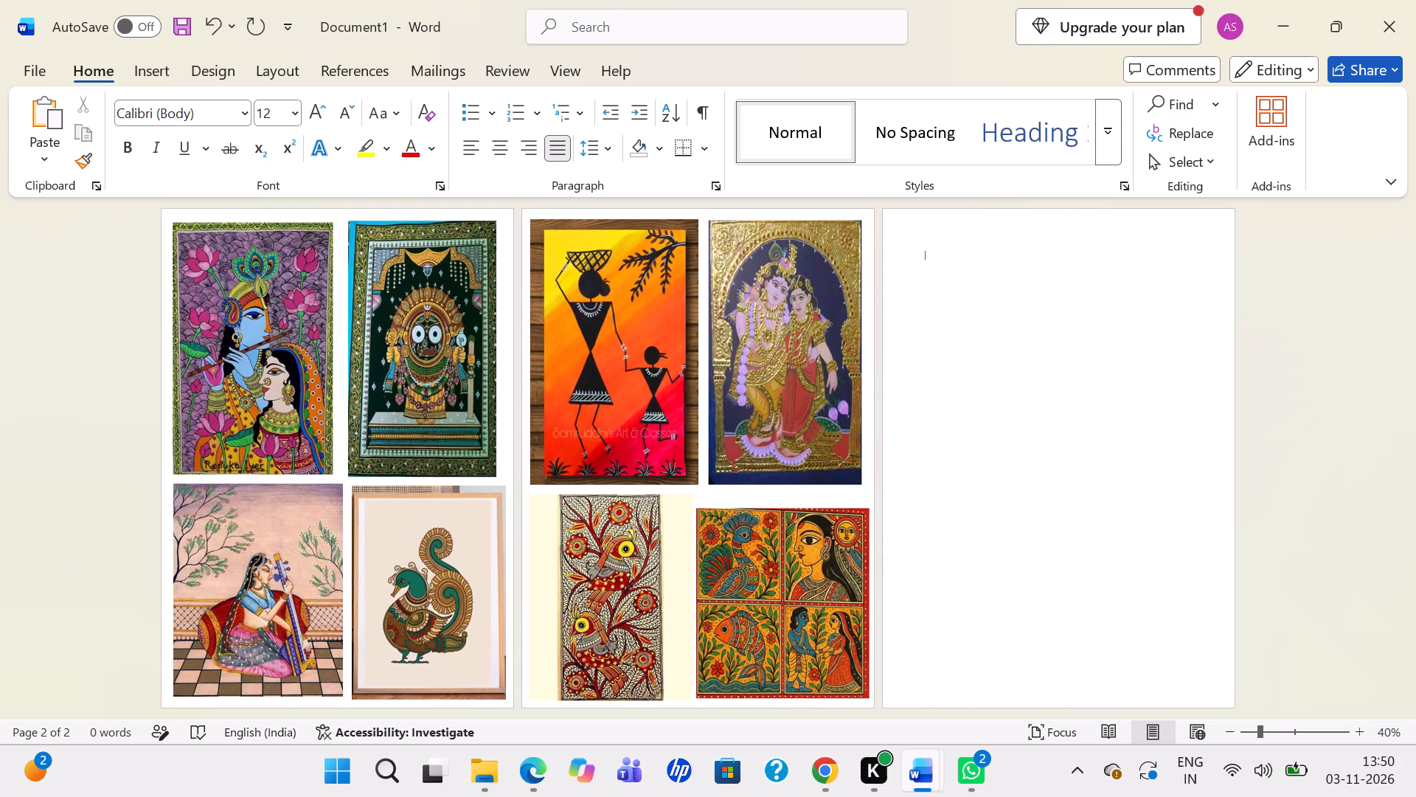
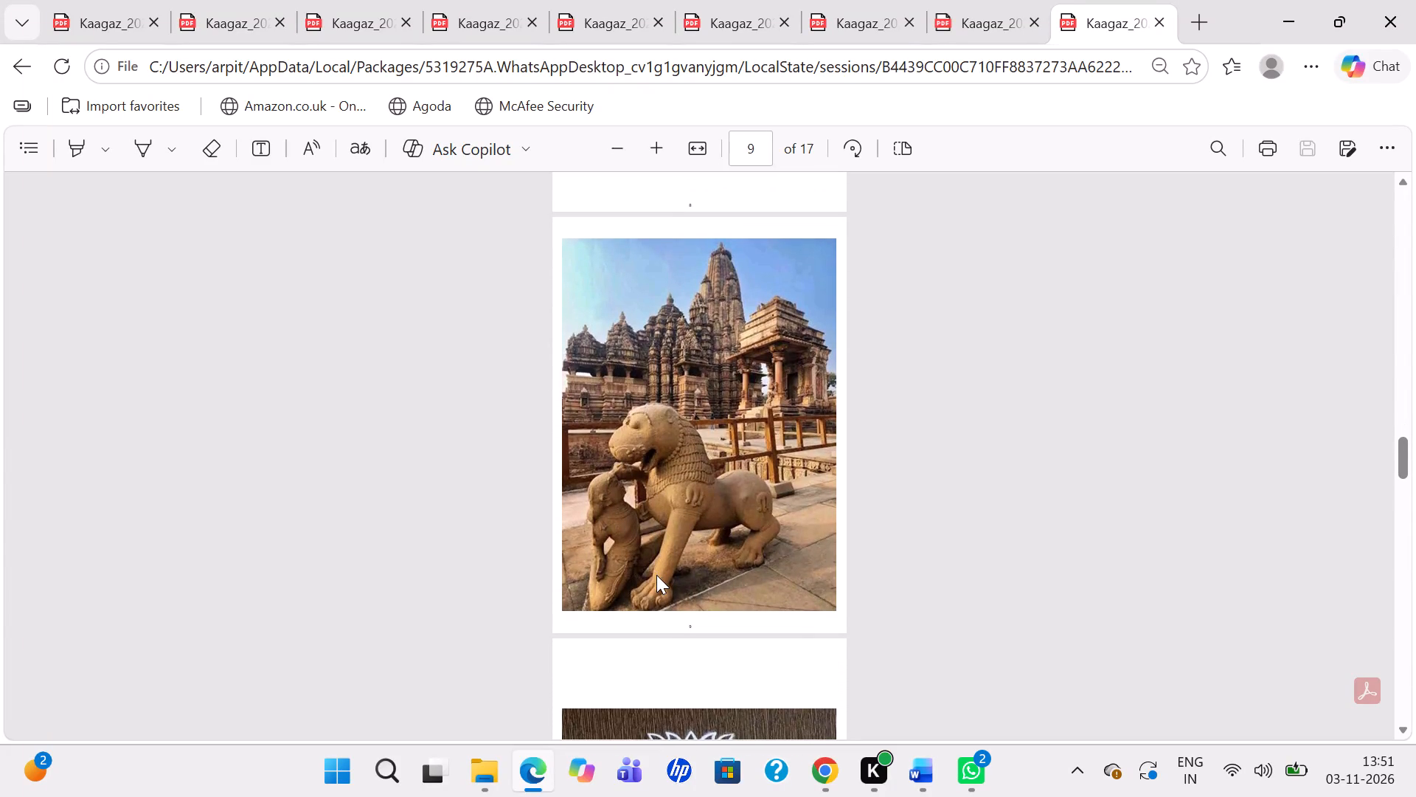
Capture a rectangular snip of the temple and stone lion photo on page 9 of the PDF.
key("Print")
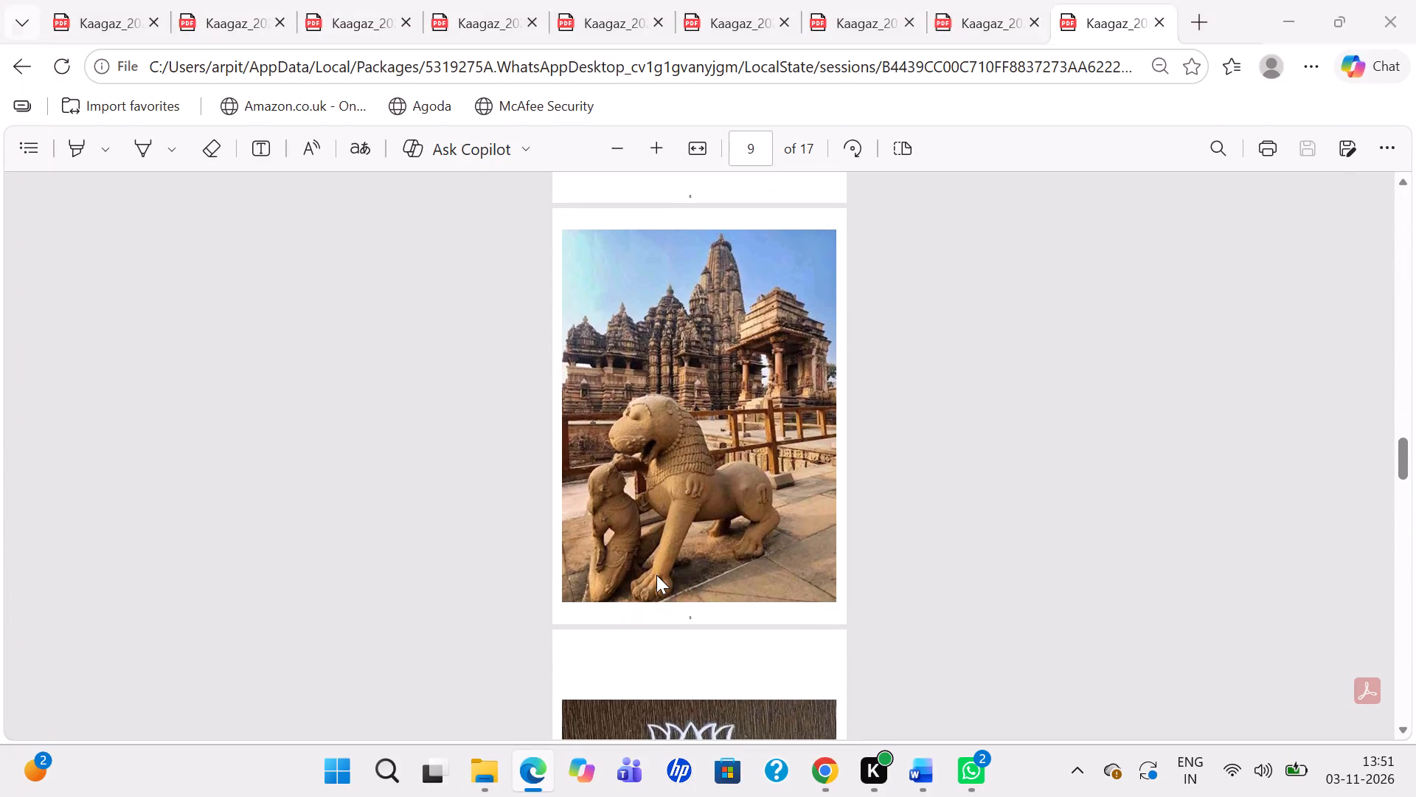
left_click(549, 21)
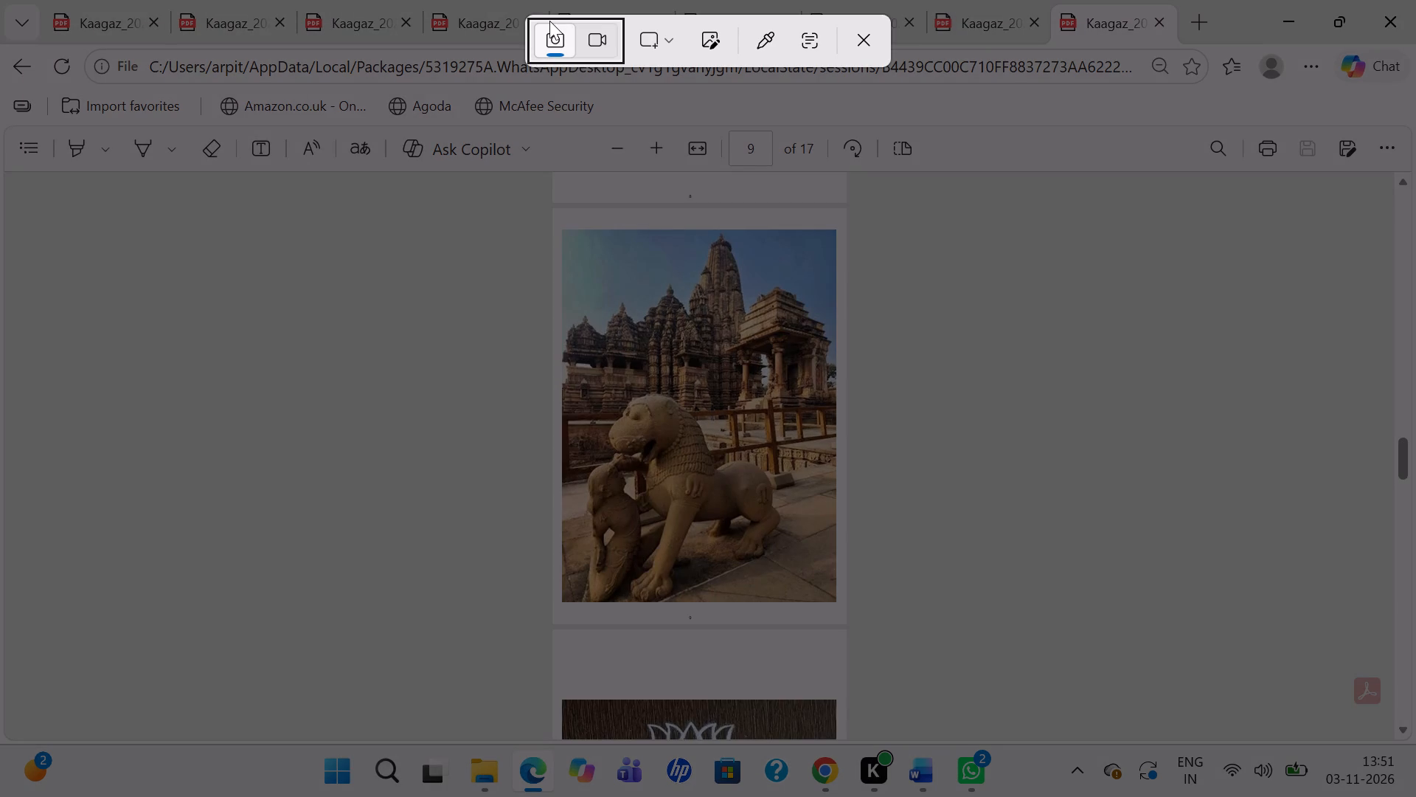
left_click(555, 41)
left_click(549, 41)
left_click_drag(565, 219, 730, 439)
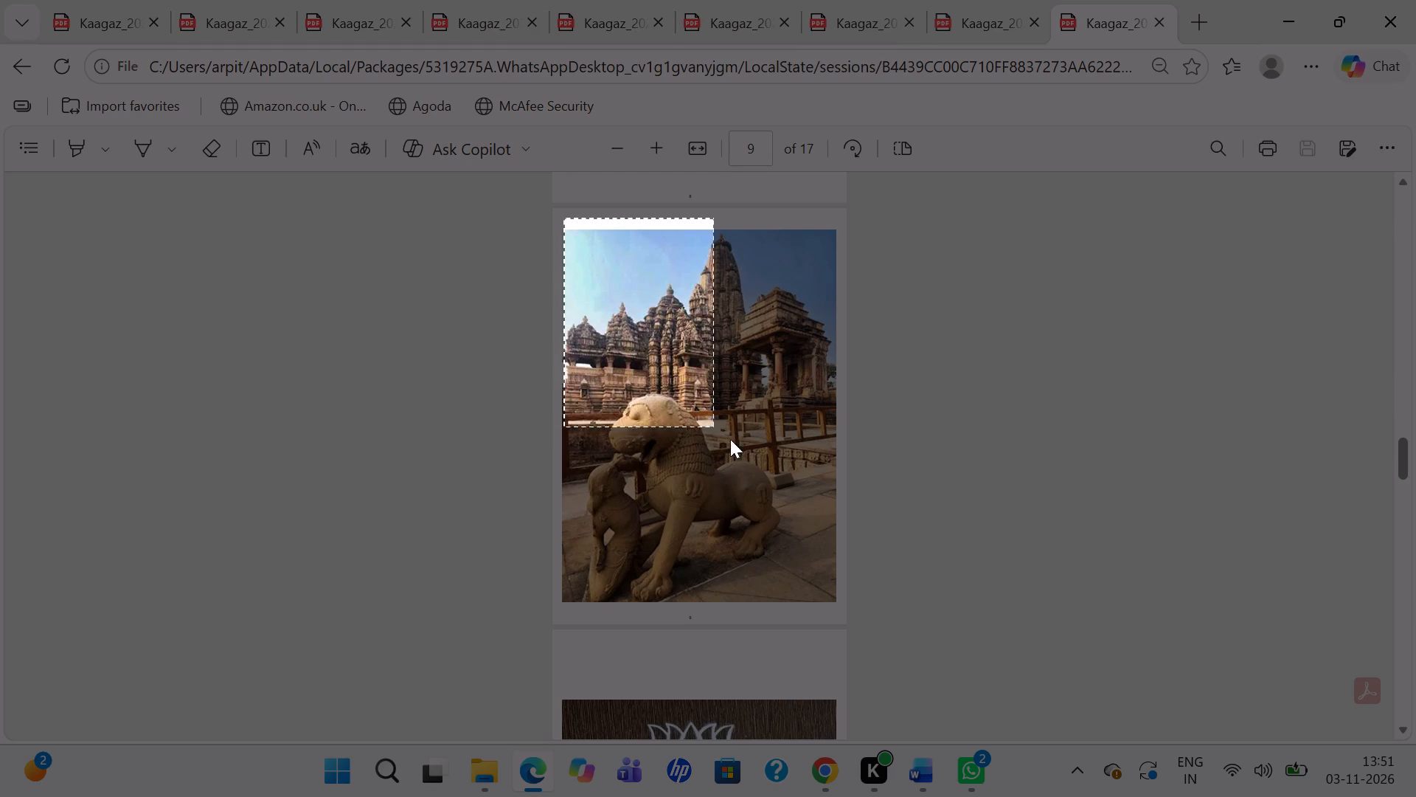
left_click_drag(730, 439, 840, 602)
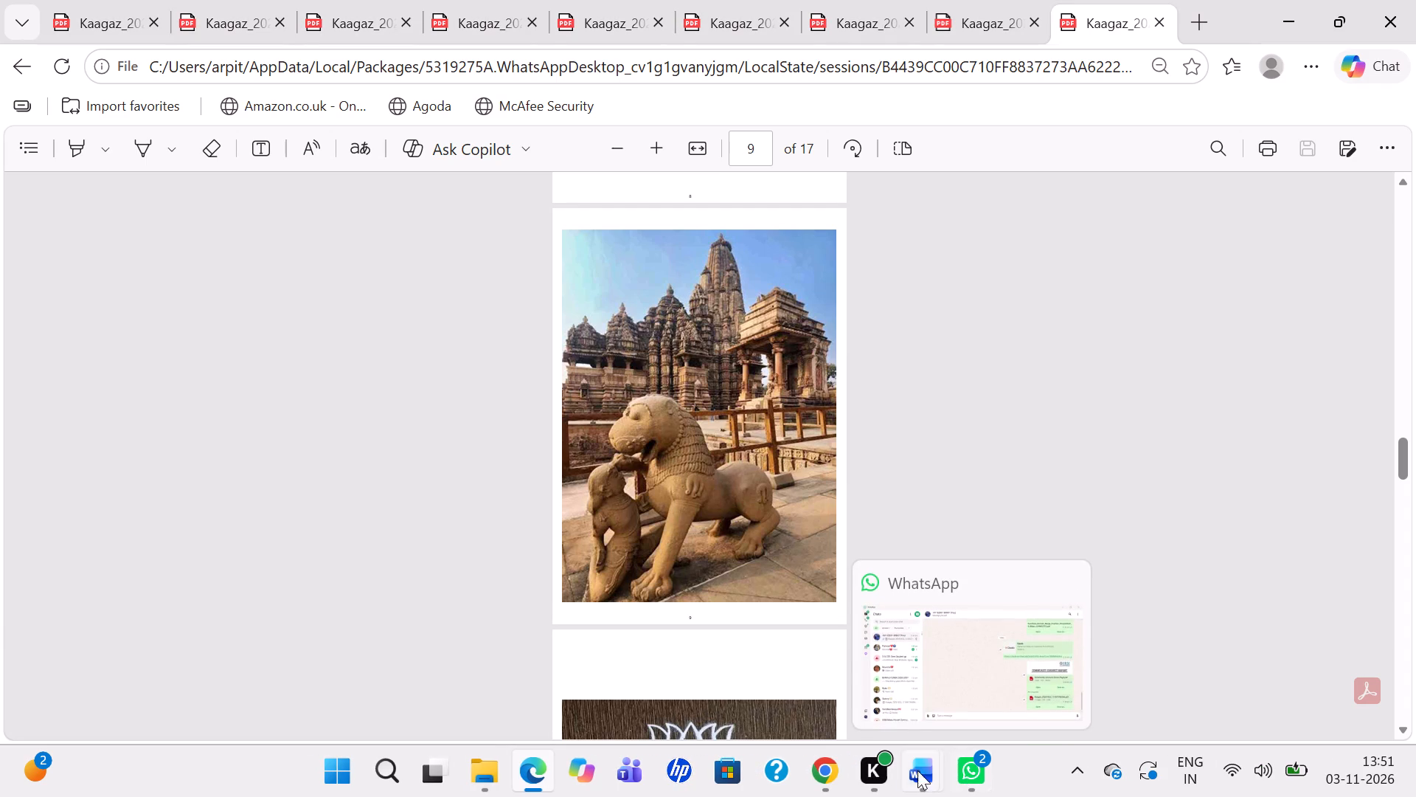
Paste the temple and lion snip onto blank page three of Document1 in Word and wrap it In Front of Text.
left_click(1153, 649)
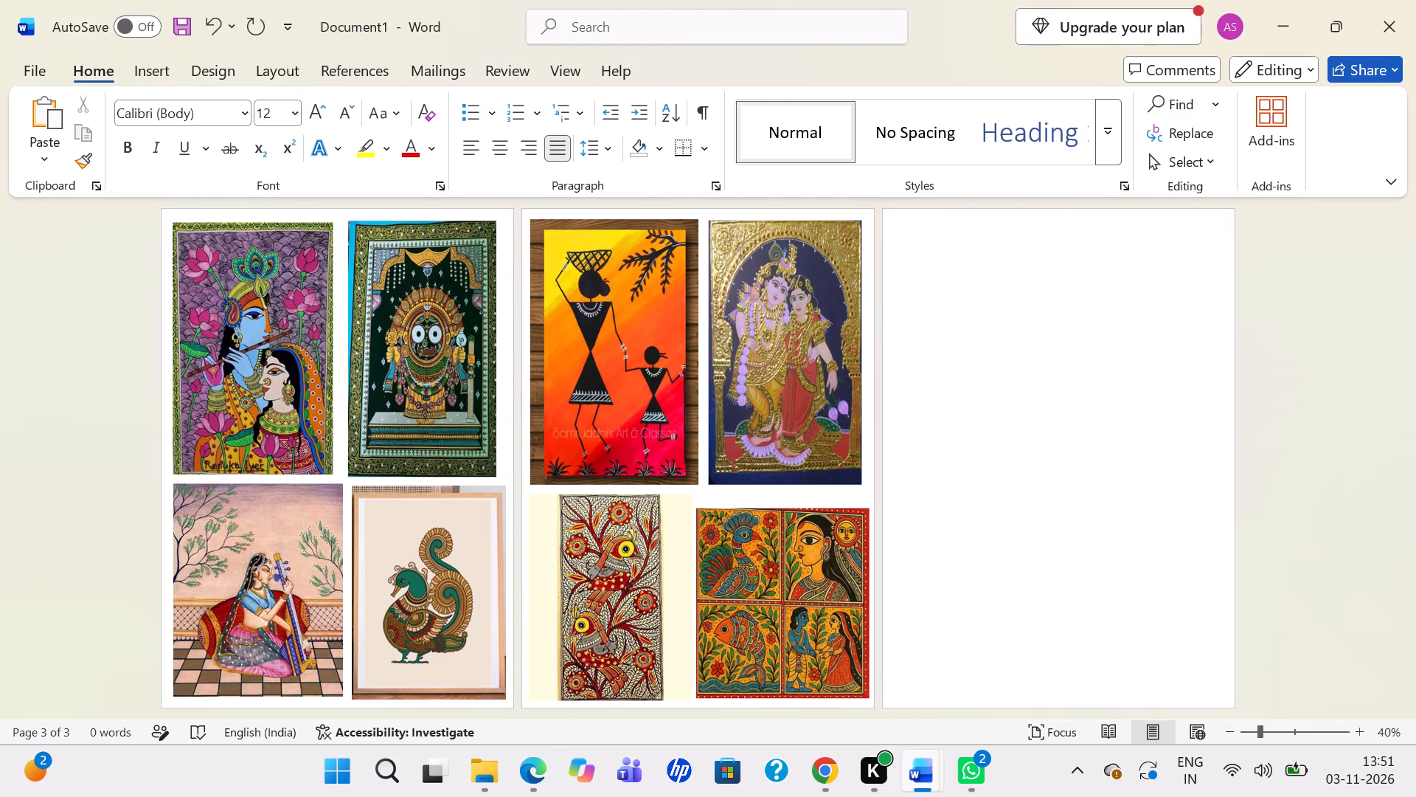
key("ctrl+v")
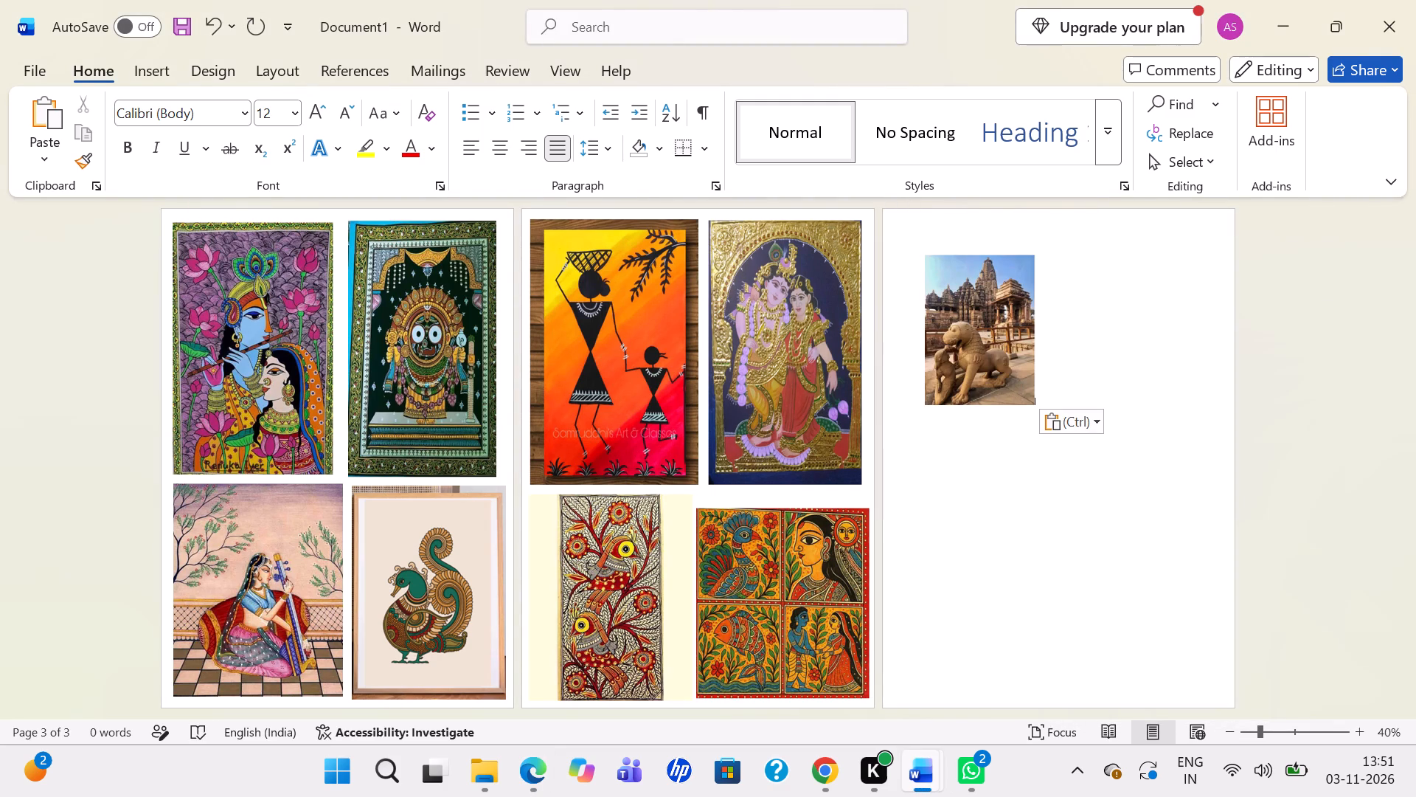
left_click(954, 327)
right_click(954, 327)
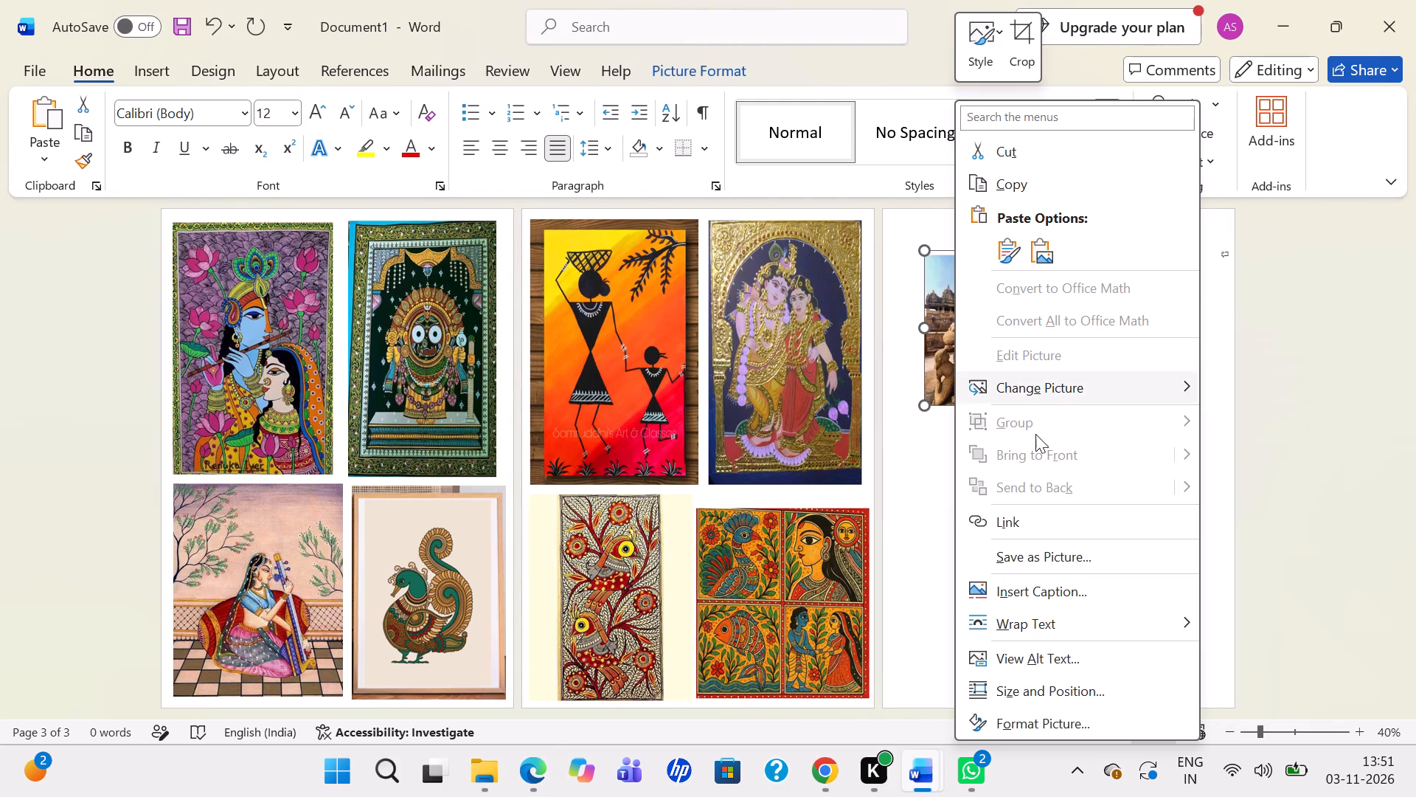
left_click(1063, 627)
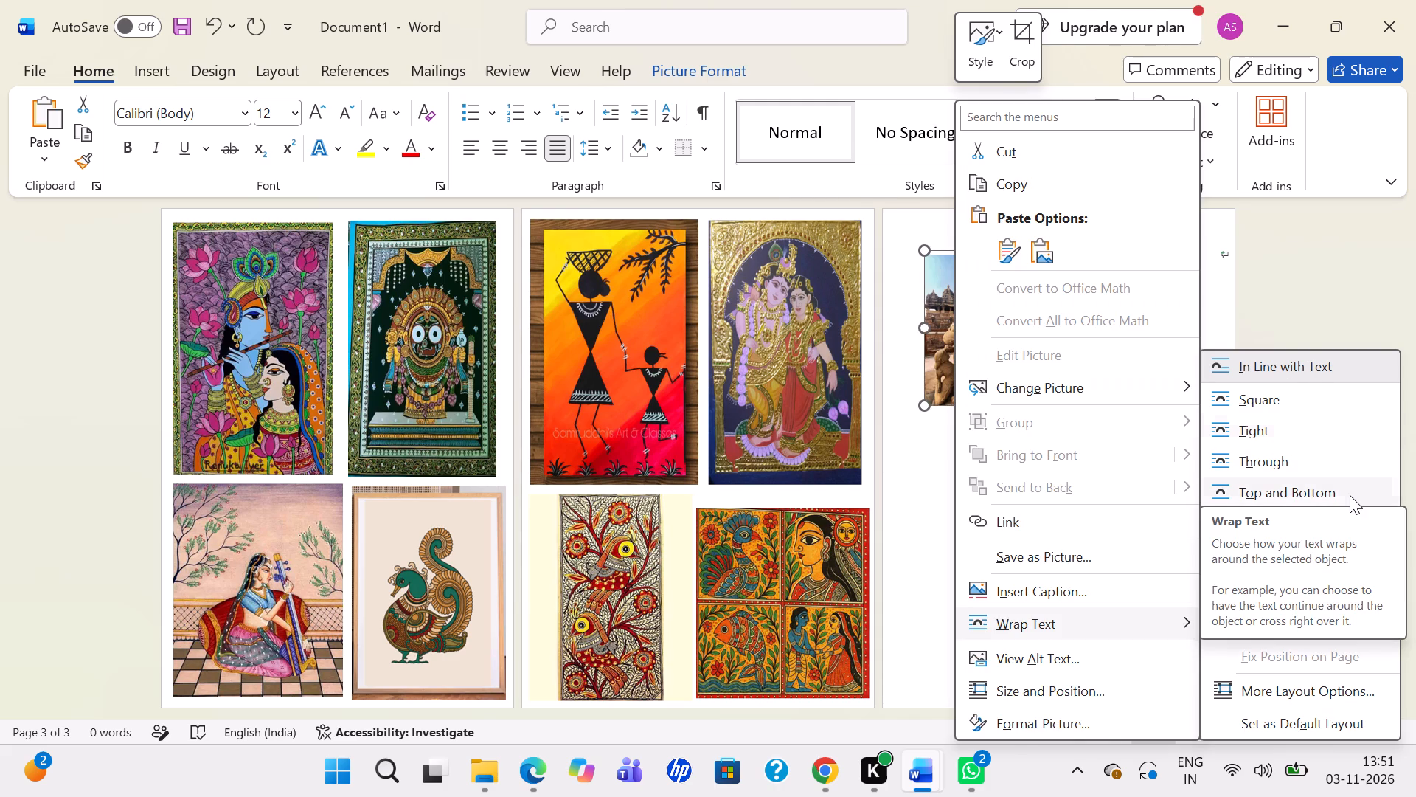
scroll(1350, 495, "down", 1)
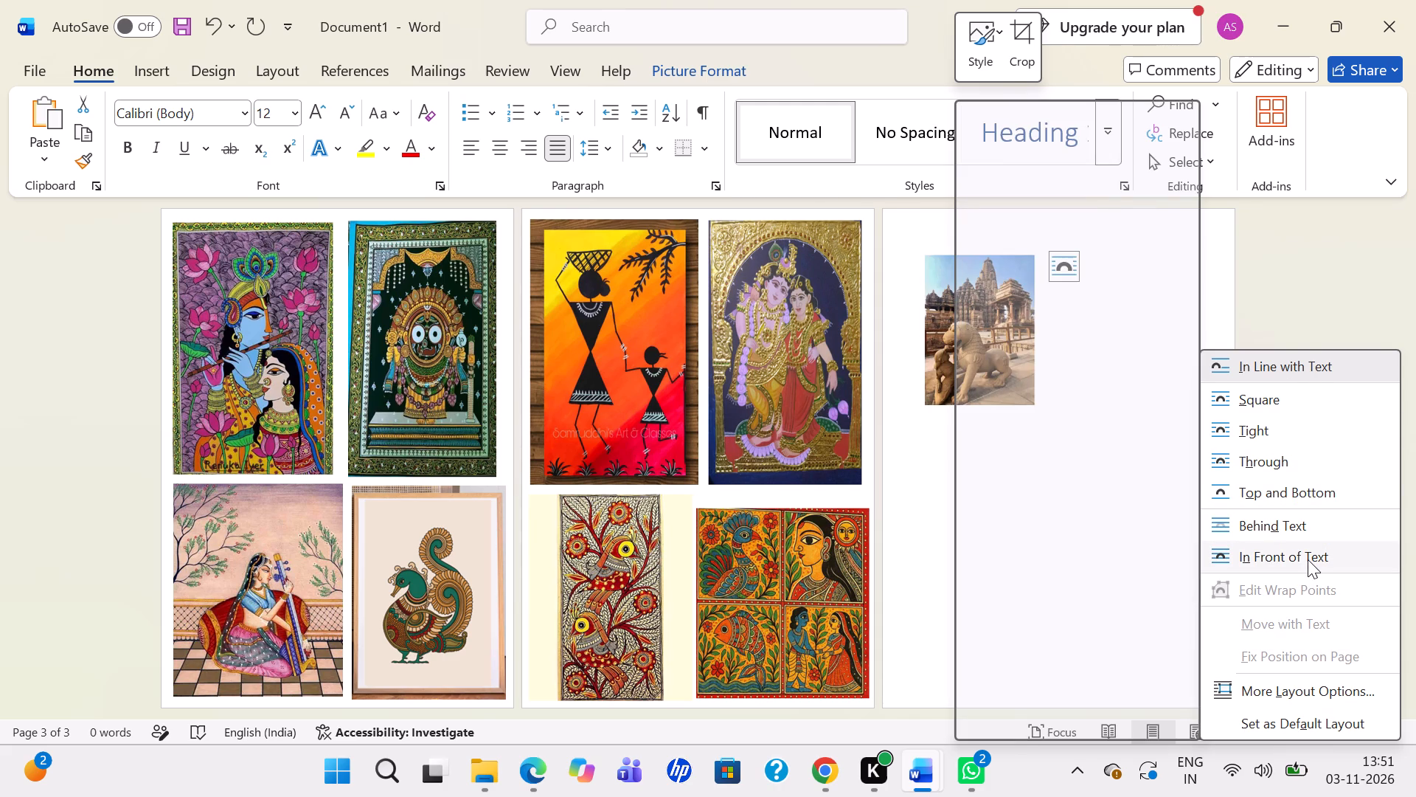
left_click(1308, 559)
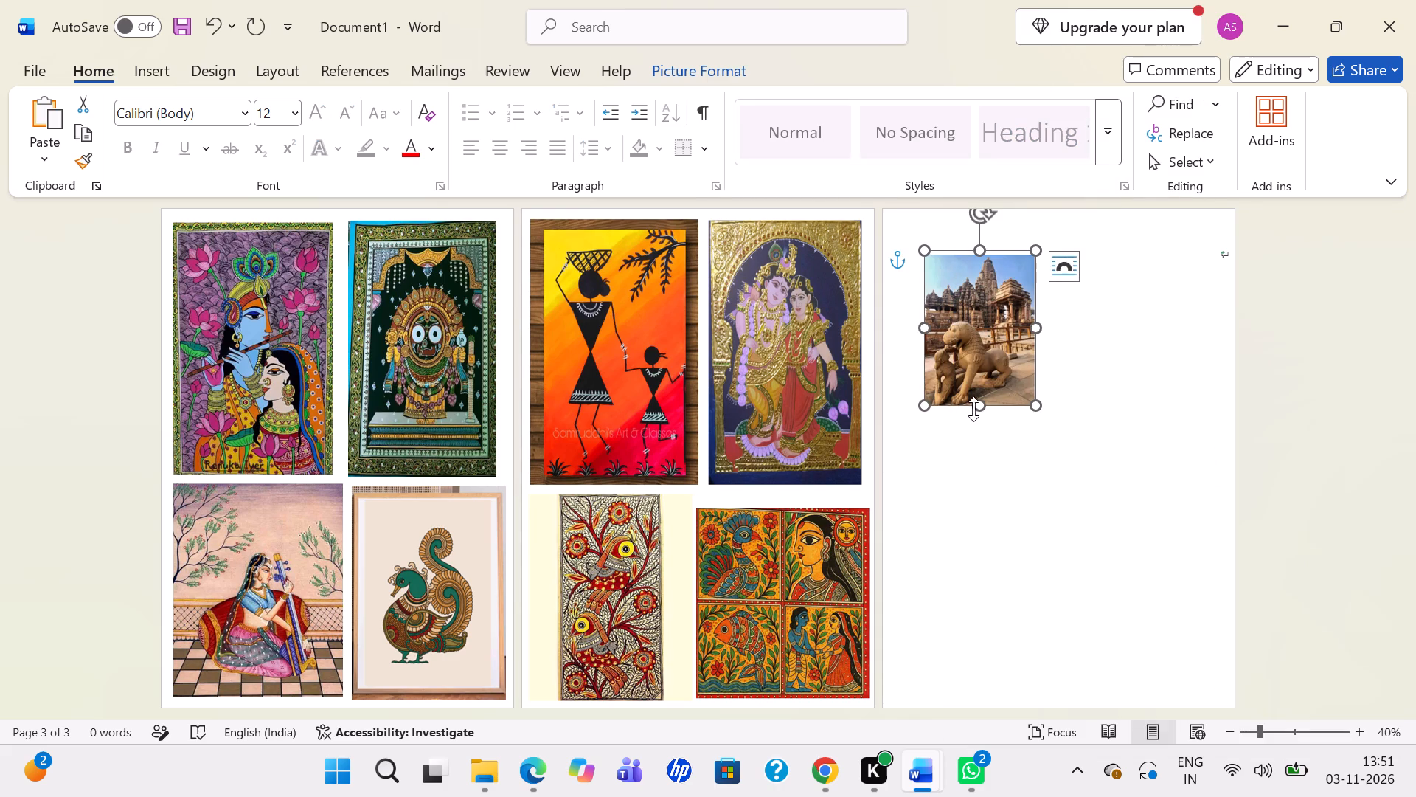
Stretch the temple and lion picture by its edges to fill page three's upper-left quarter, close to the page margins.
left_click_drag(984, 409, 981, 471)
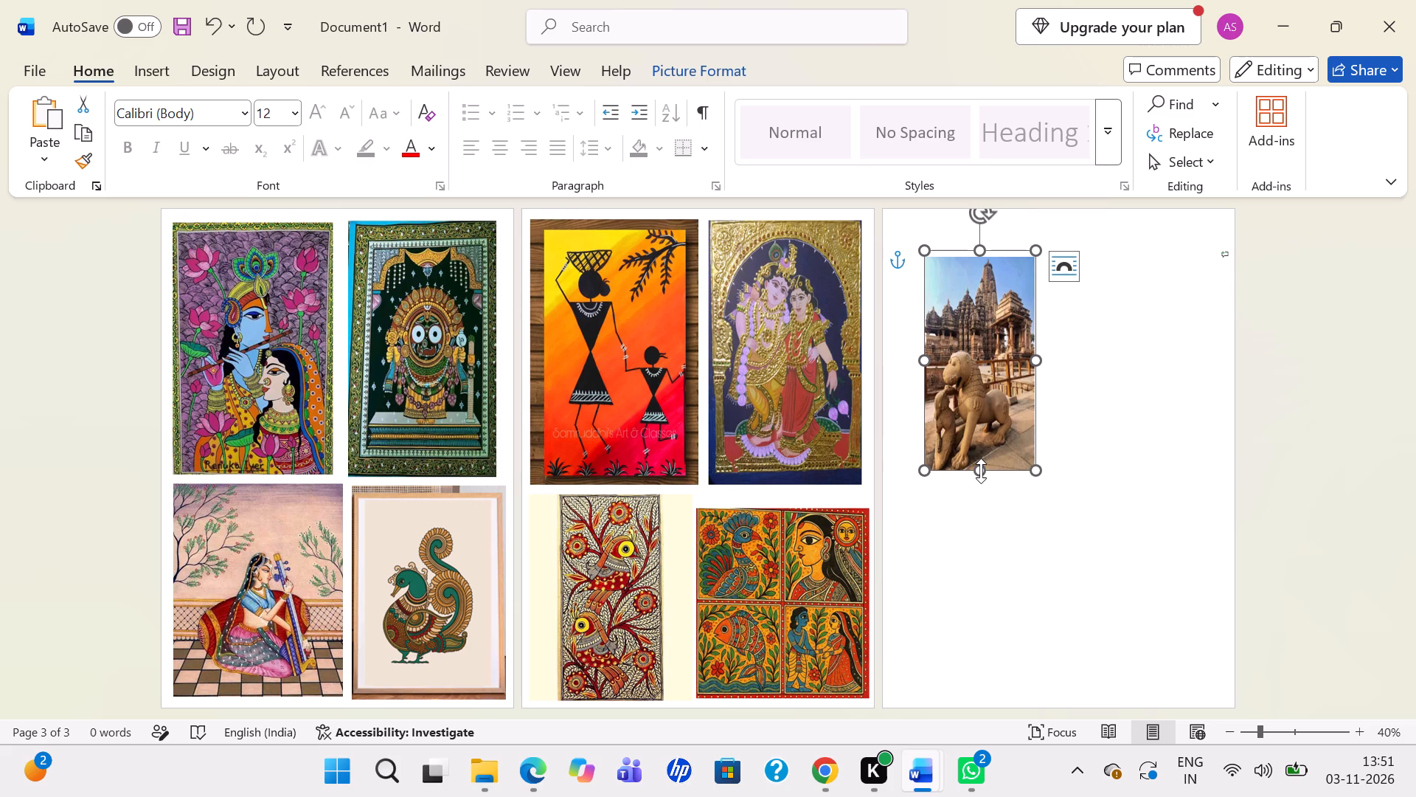
left_click(981, 471)
left_click_drag(982, 249, 981, 234)
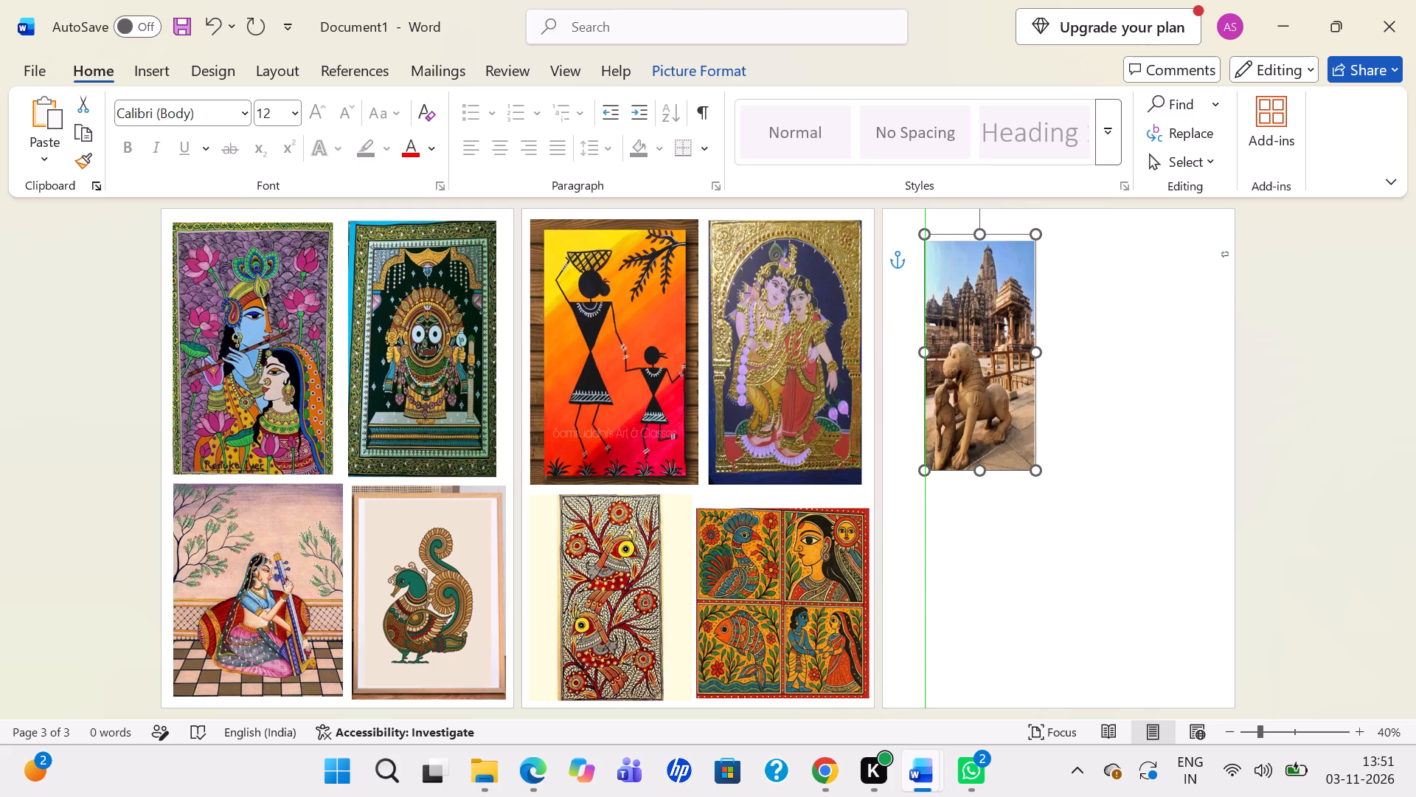
left_click_drag(981, 234, 976, 223)
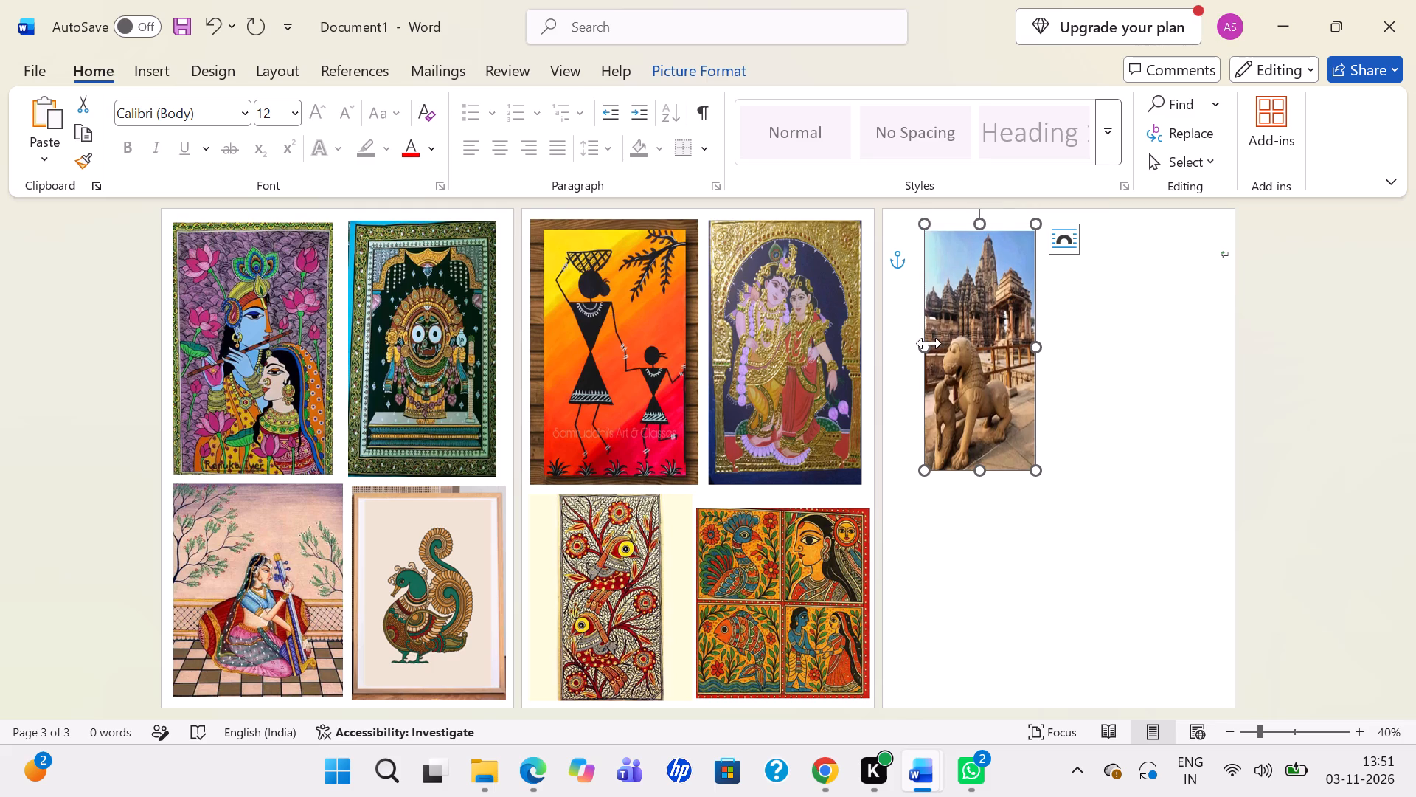
left_click_drag(929, 347, 890, 350)
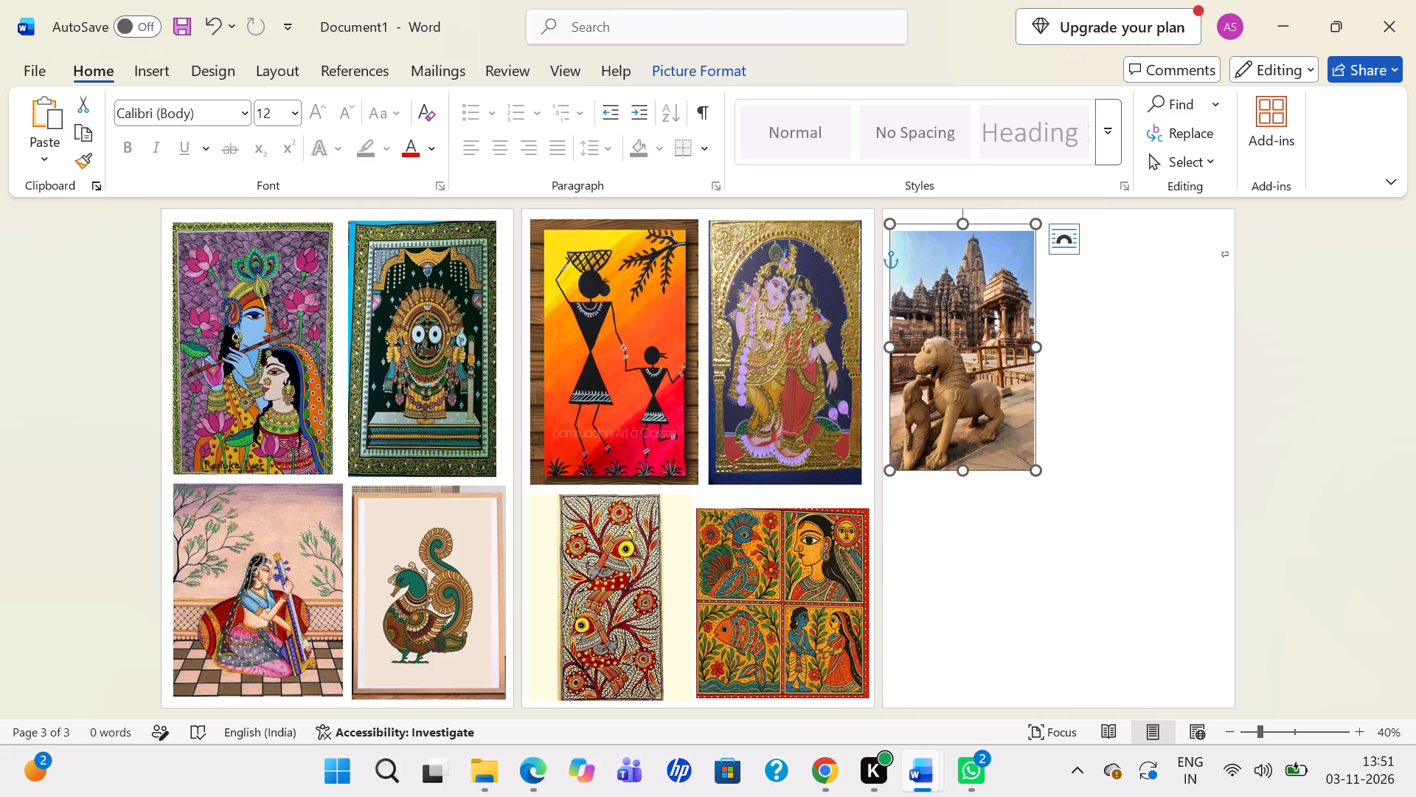
left_click_drag(961, 469, 961, 484)
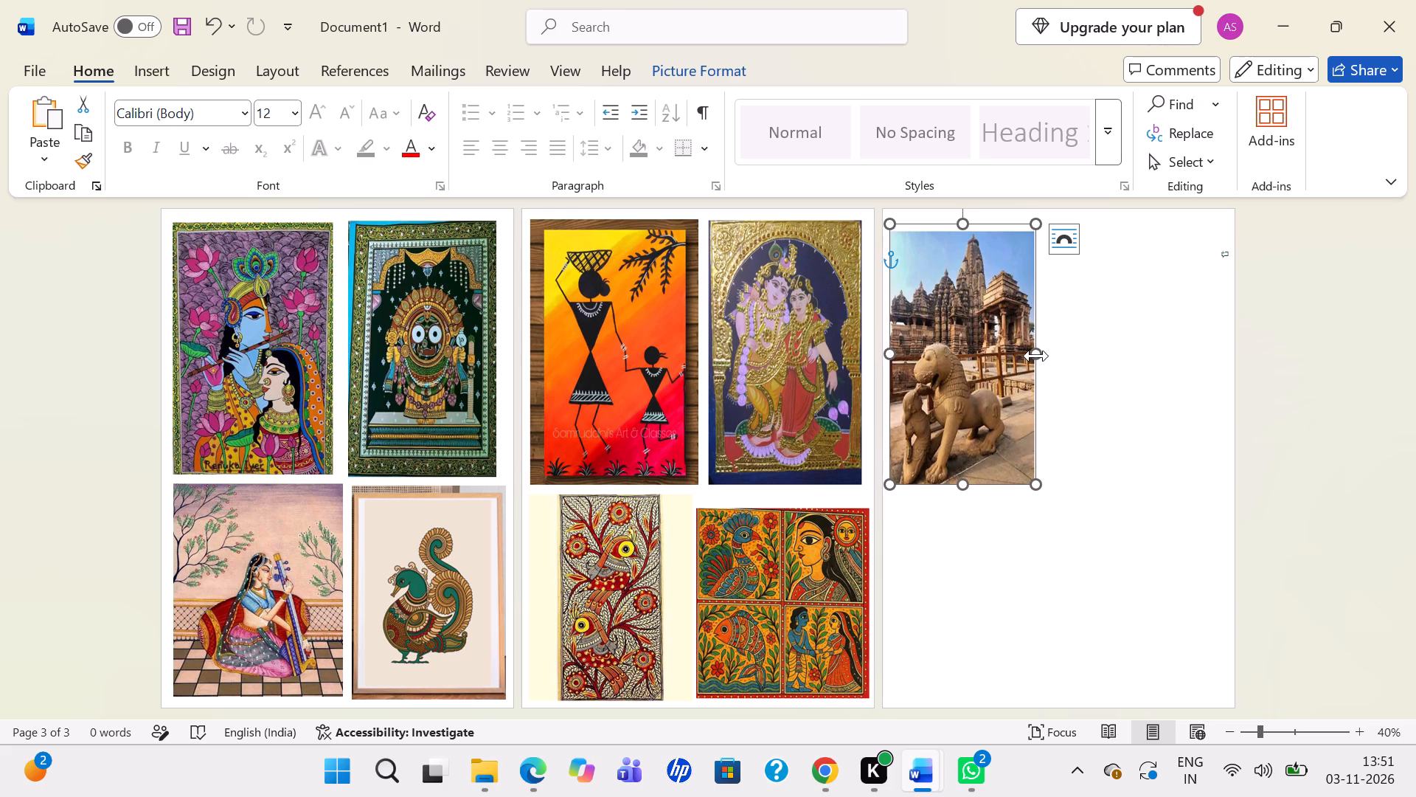
left_click_drag(1036, 356, 1072, 352)
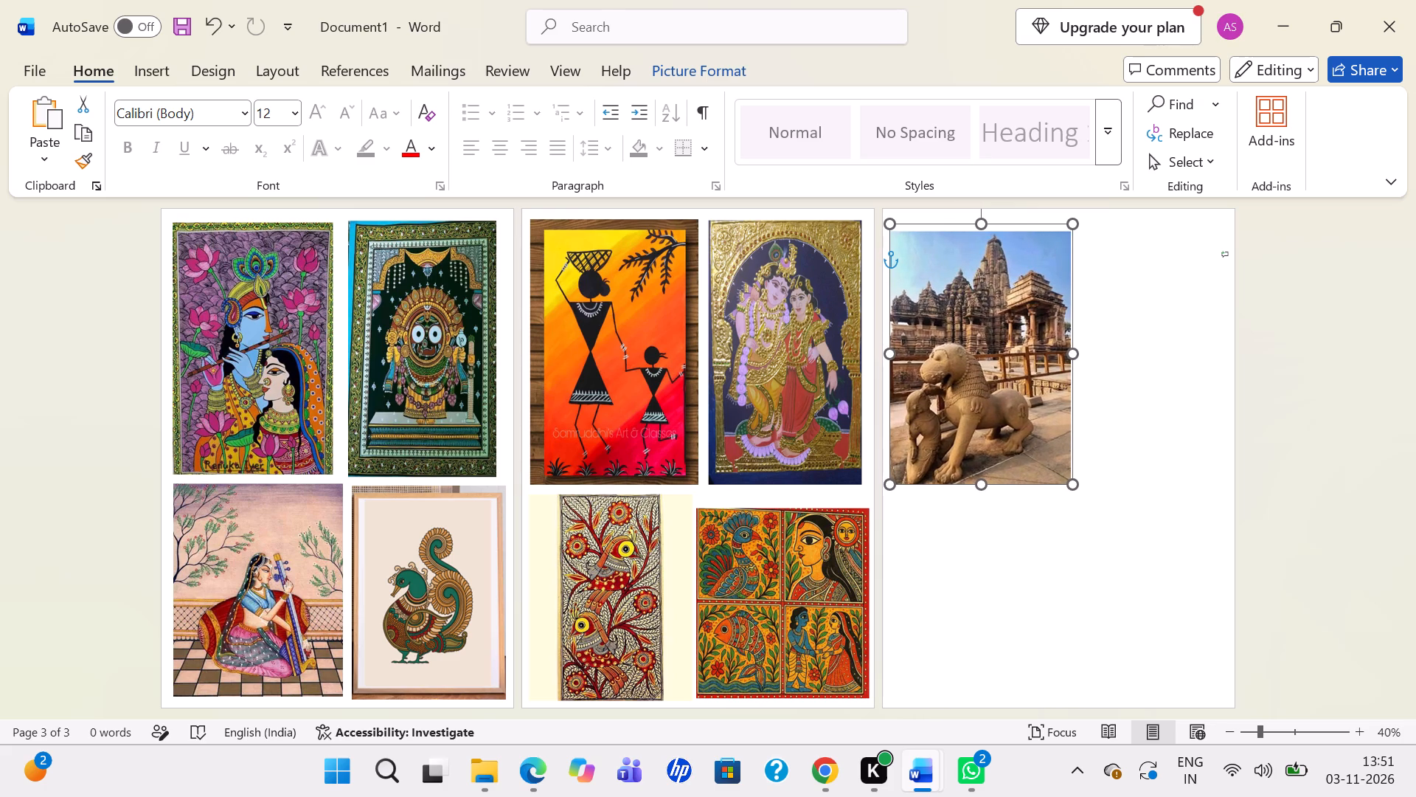
left_click_drag(1072, 352, 1067, 350)
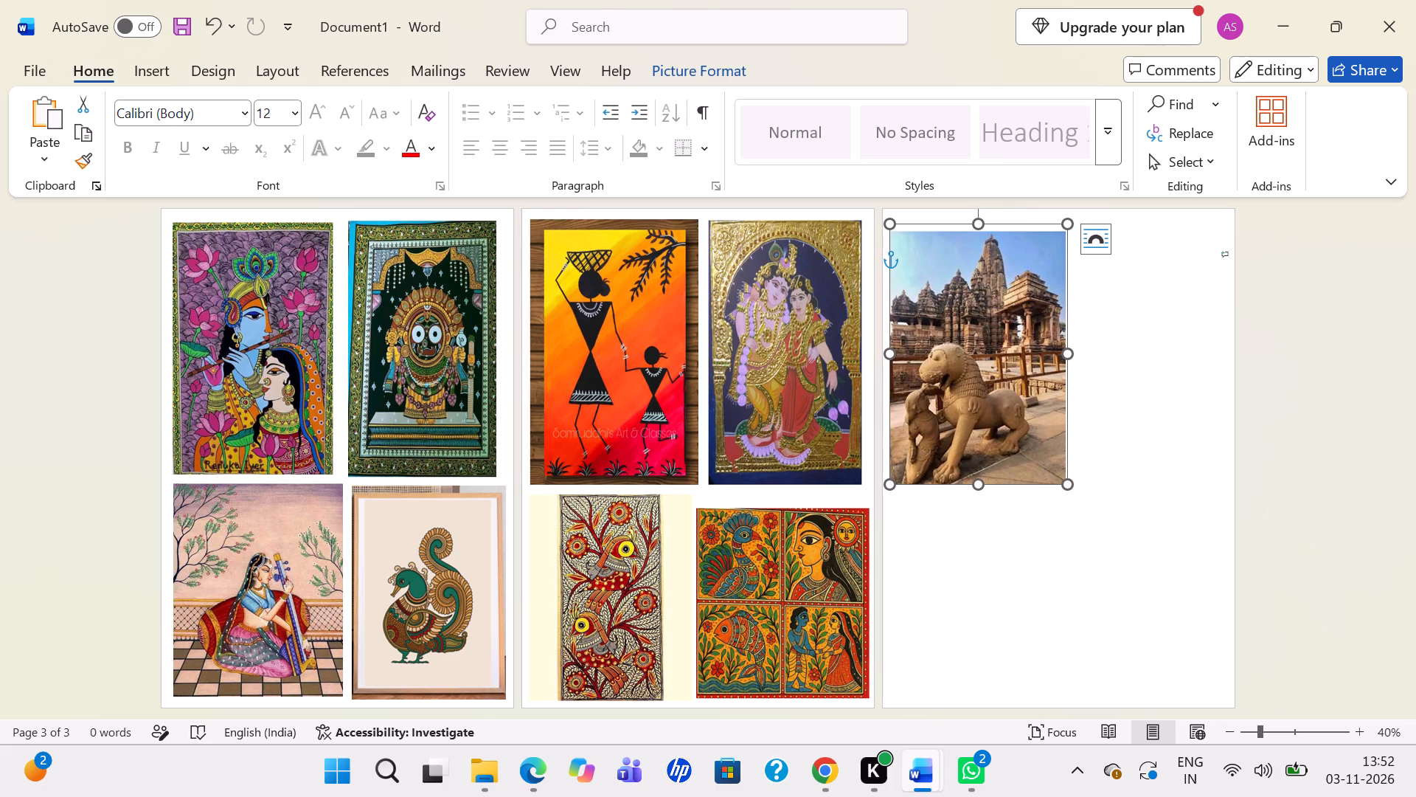
left_click_drag(979, 227, 980, 213)
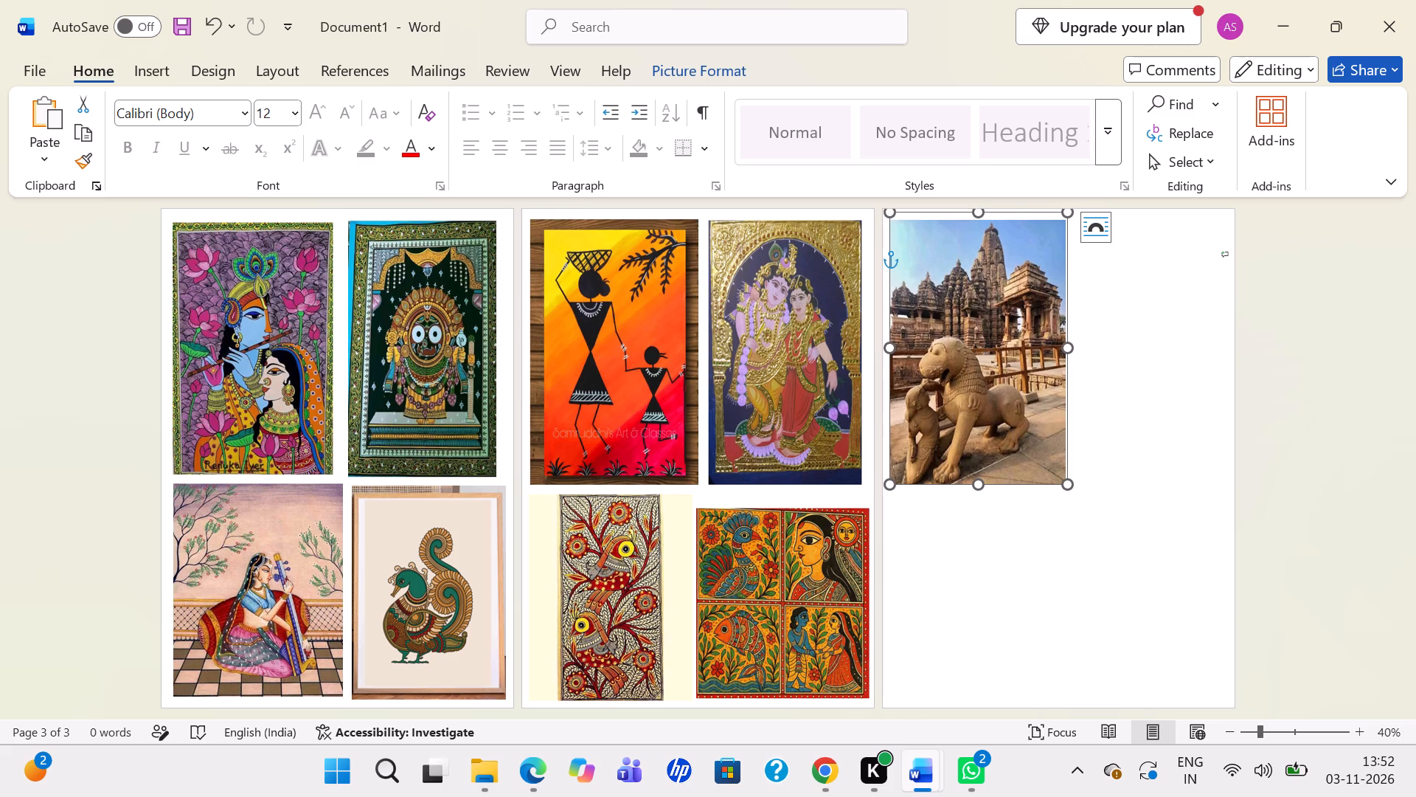
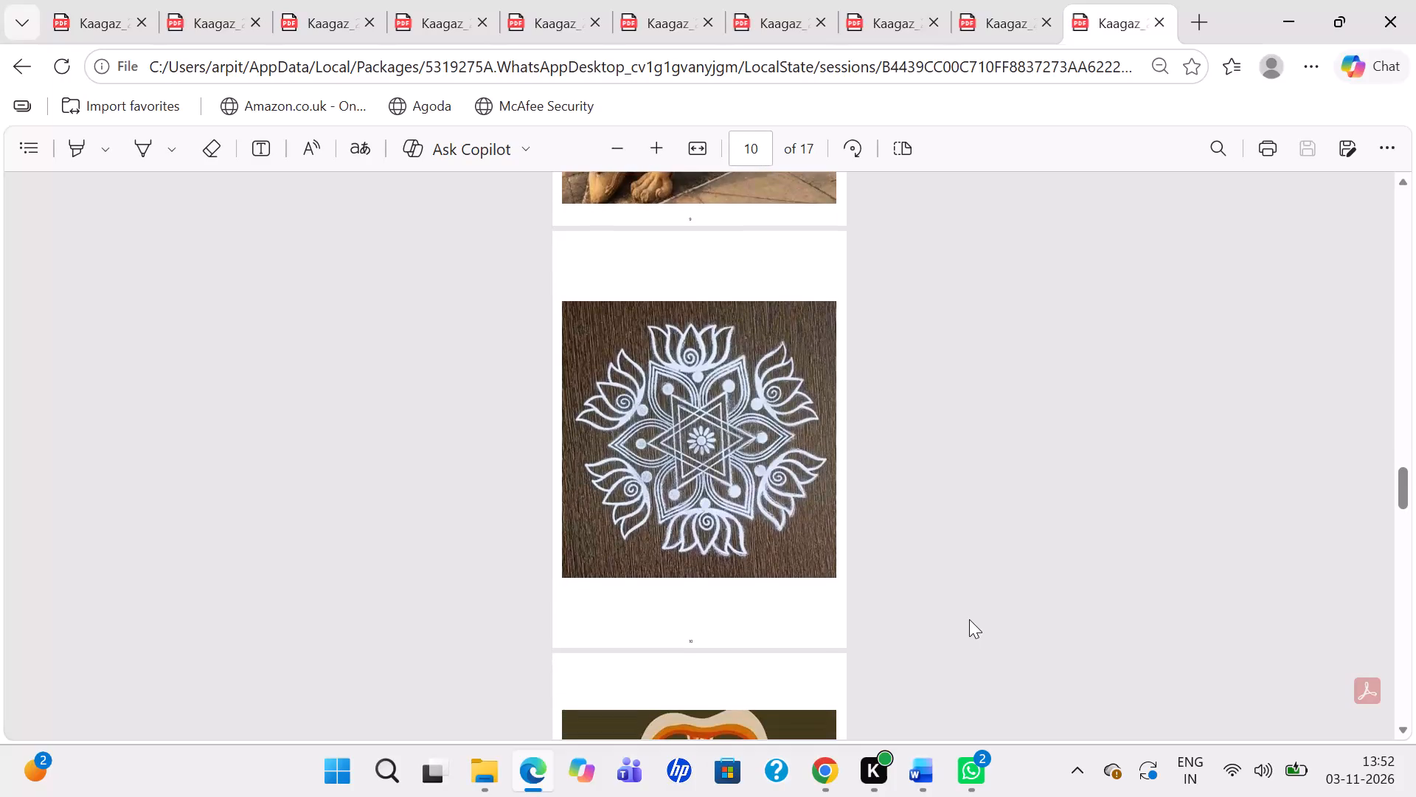
Capture a rectangular snip of the white lotus rangoli picture on page 10 of the PDF.
key("Print")
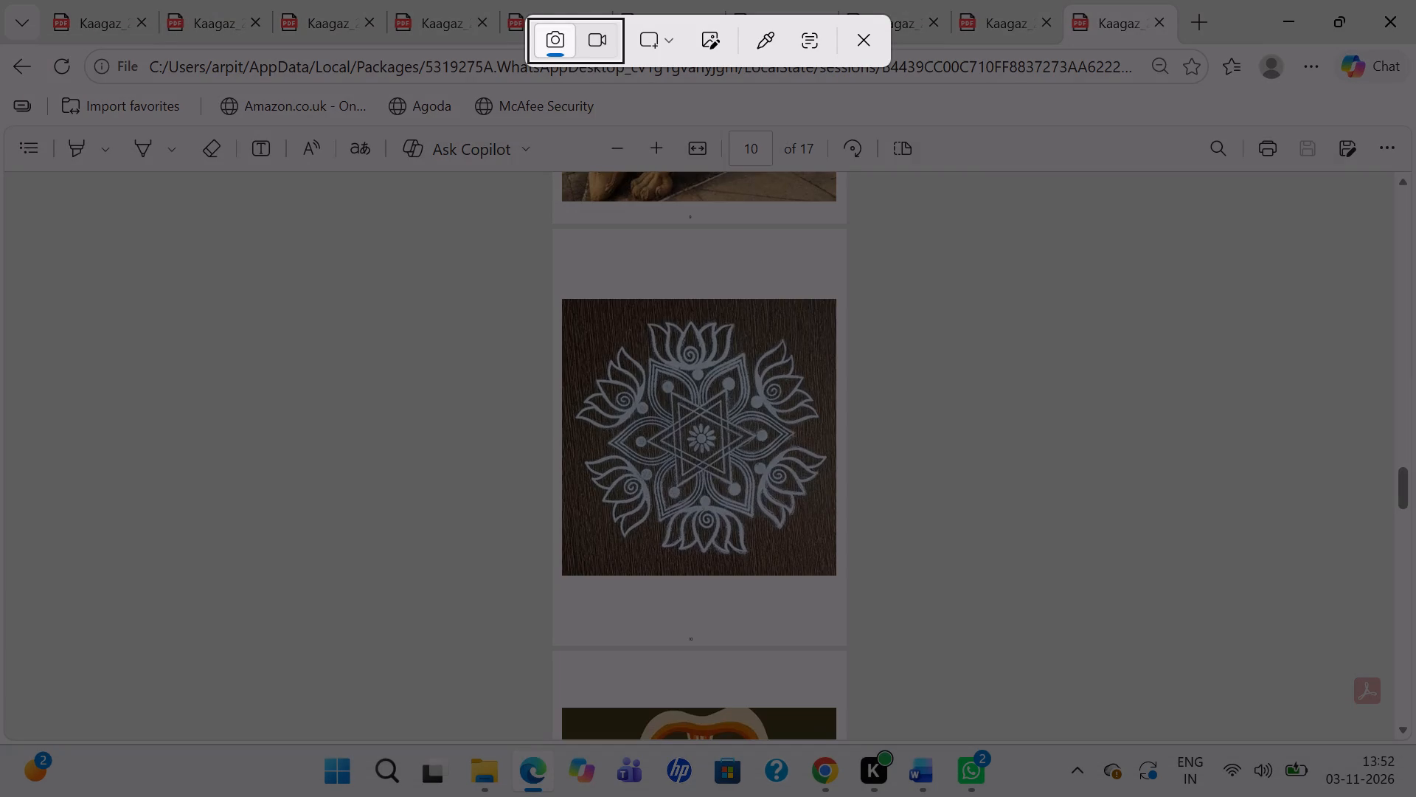
left_click(555, 41)
left_click(555, 41)
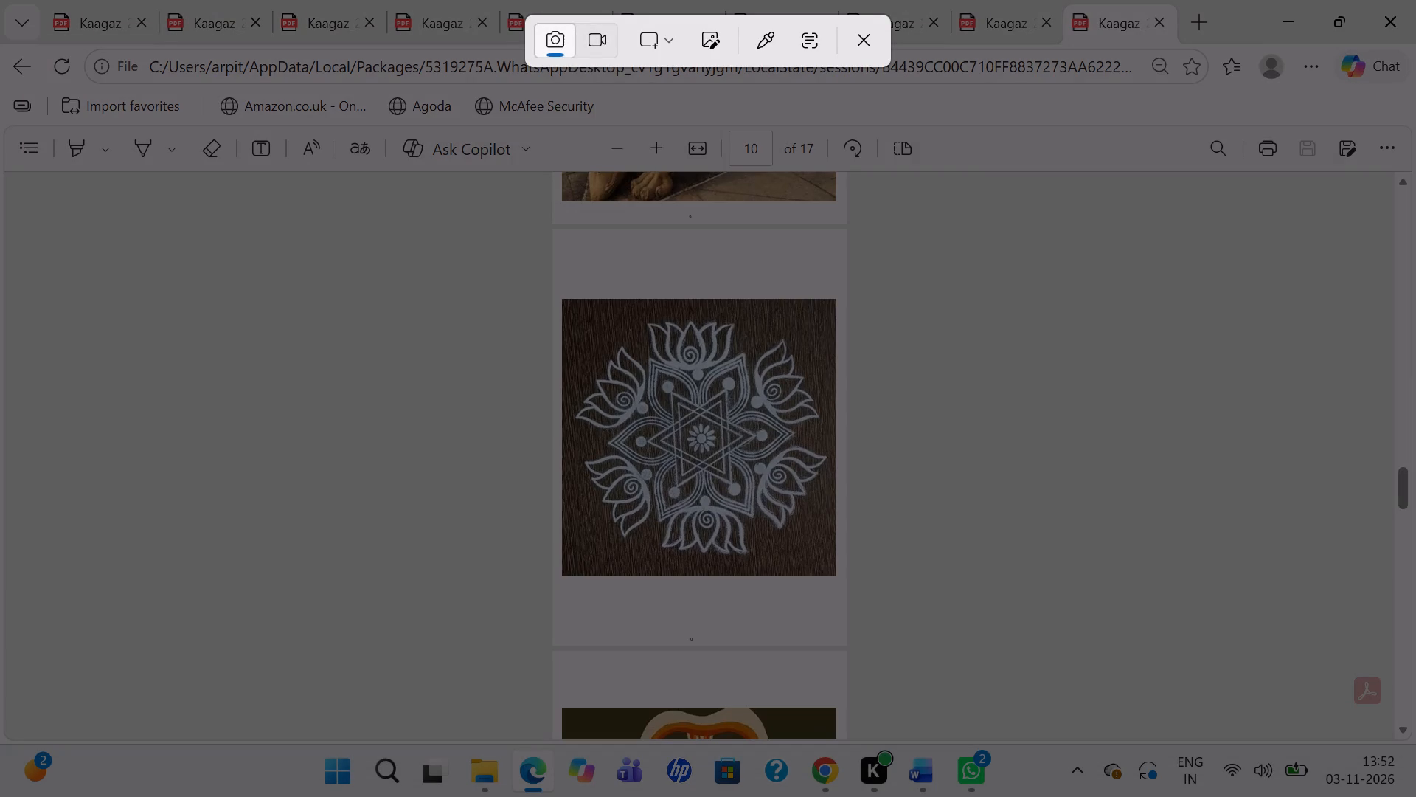
left_click_drag(563, 291, 600, 338)
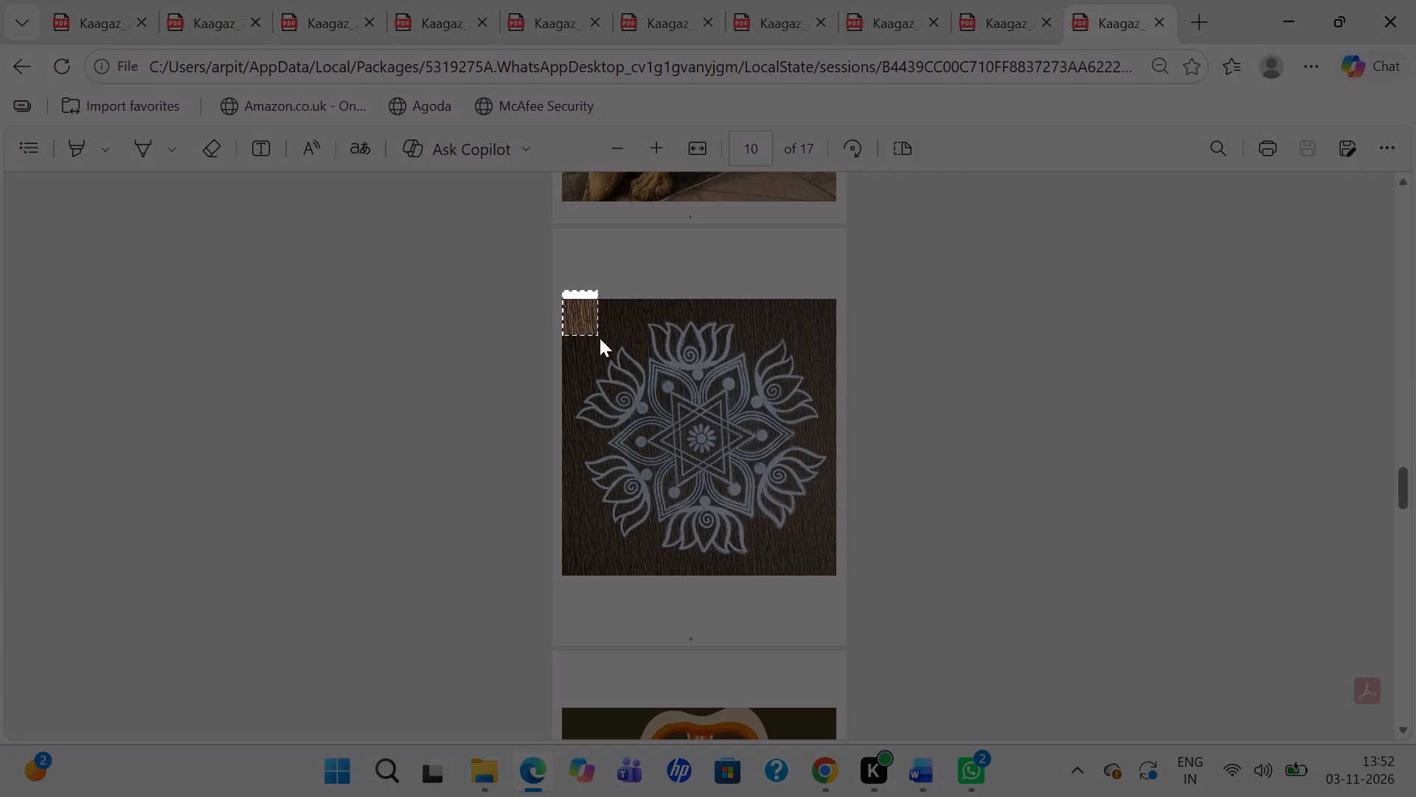
left_click_drag(600, 338, 841, 611)
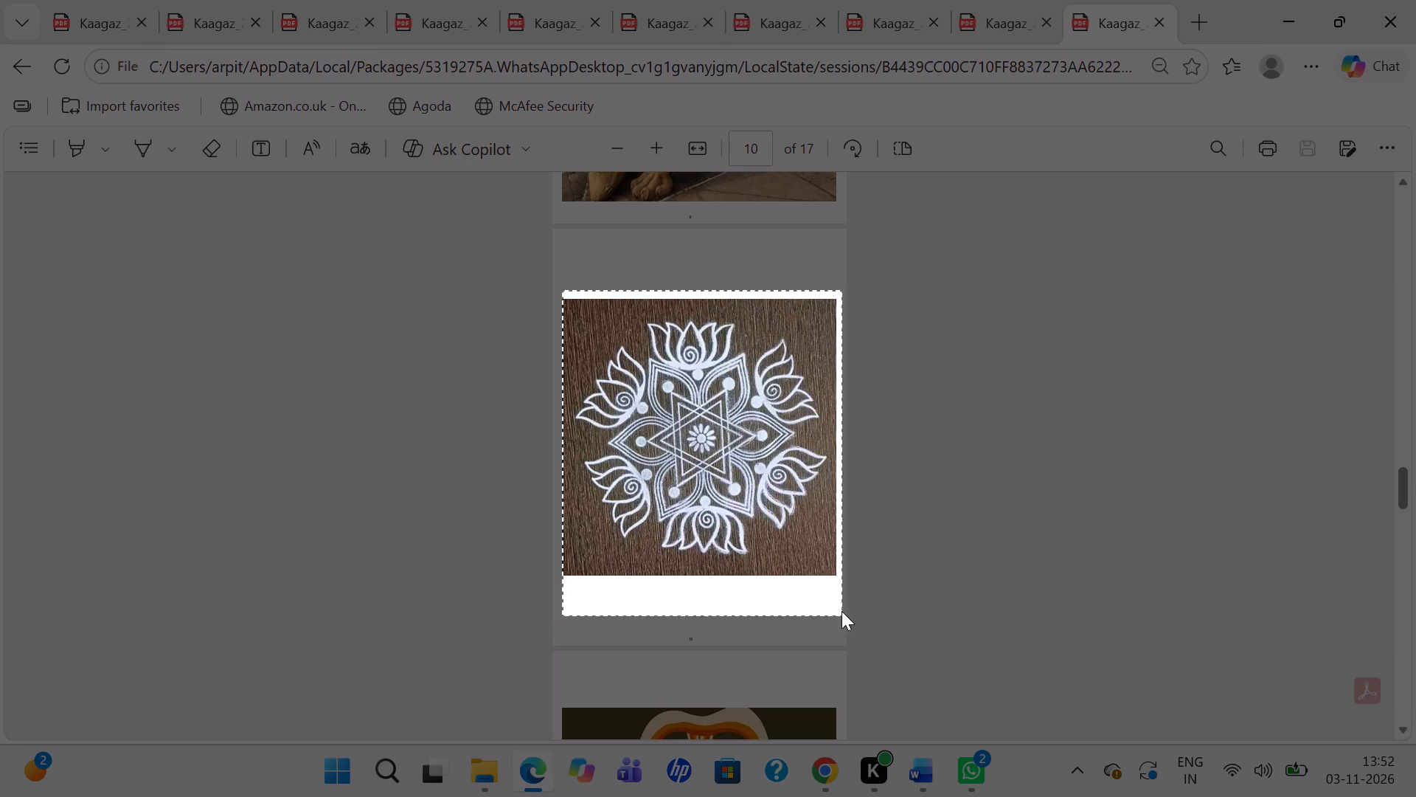
left_click_drag(841, 611, 839, 576)
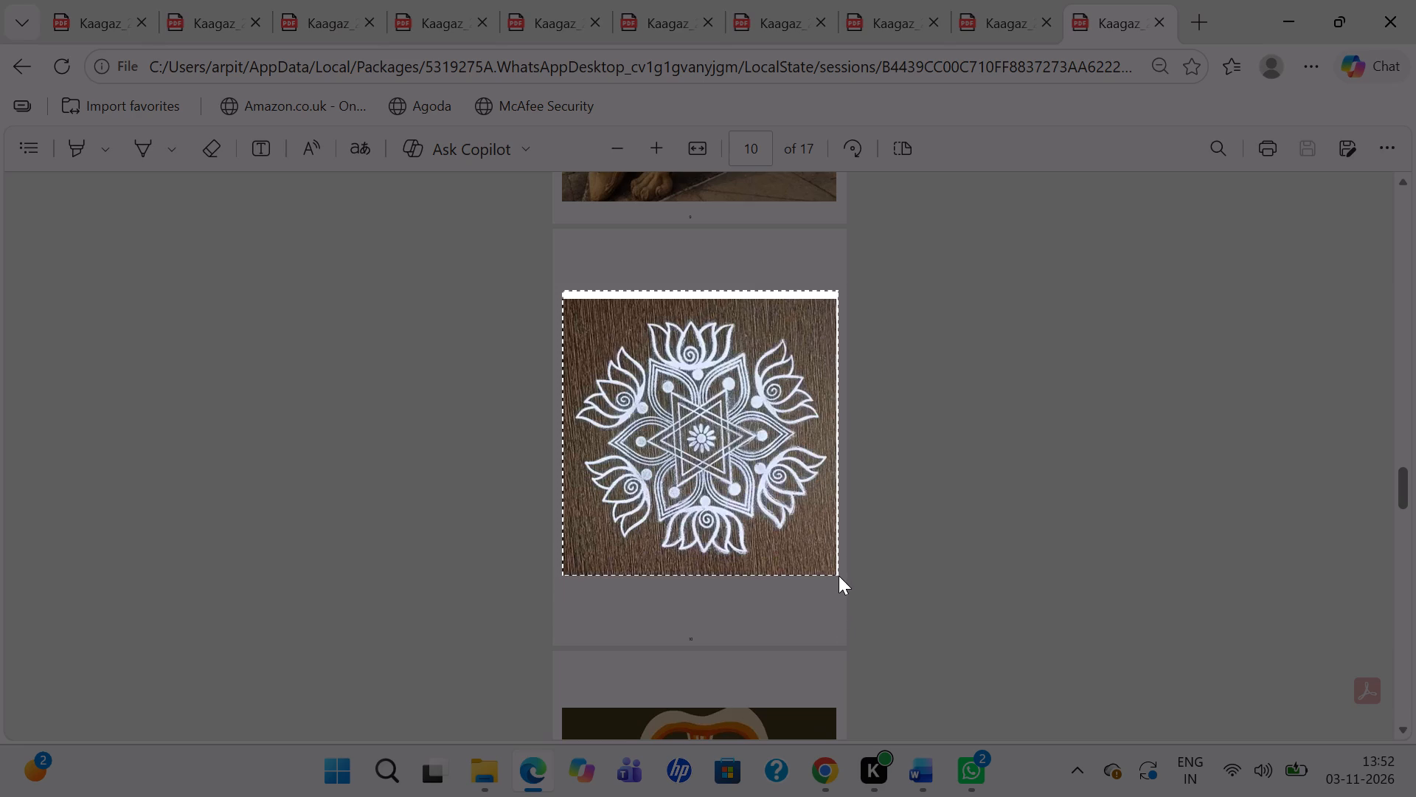
left_click_drag(839, 576, 839, 576)
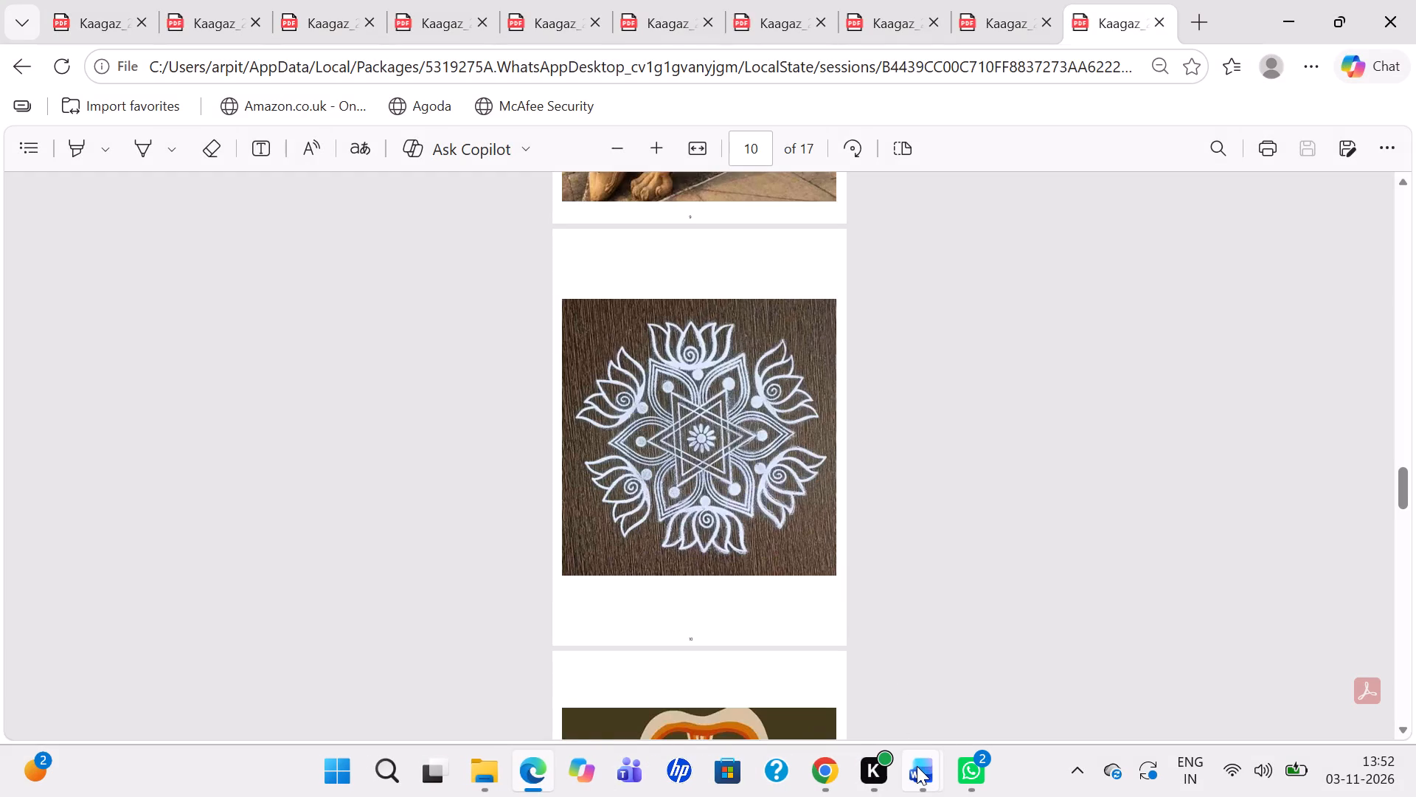
Switch to Document1 in Word and paste the rangoli snip onto page three.
left_click(1127, 630)
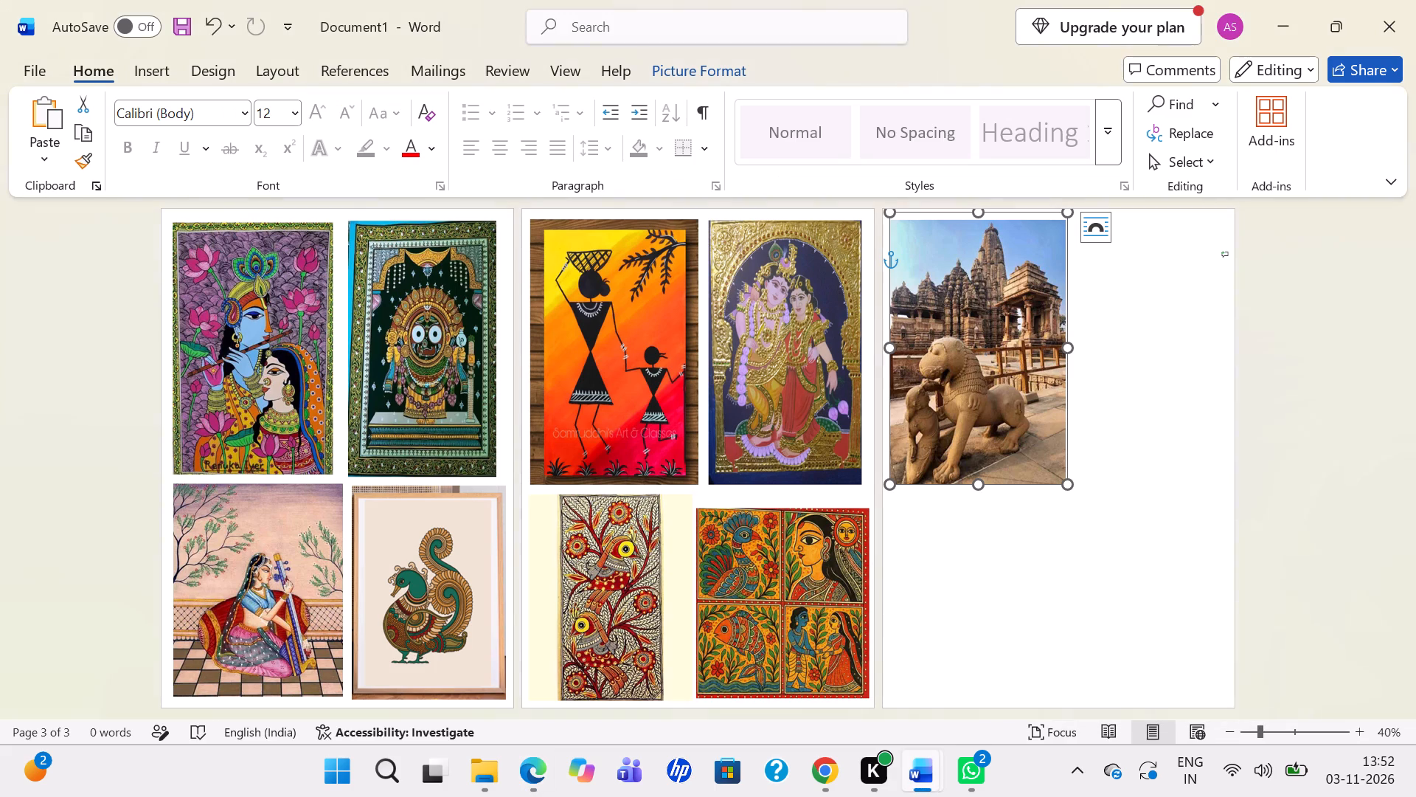
left_click(1145, 329)
left_click(1145, 329)
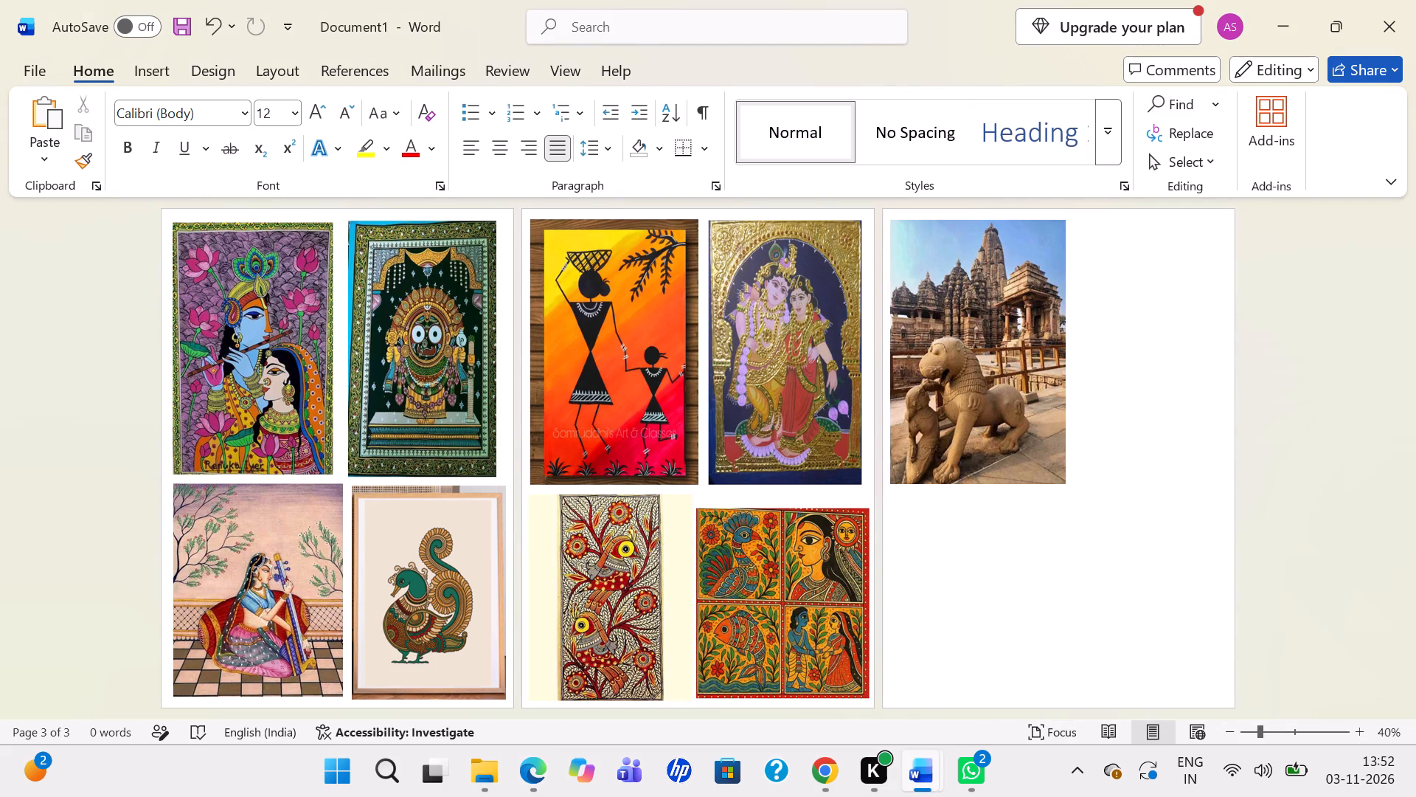
key("ctrl+v")
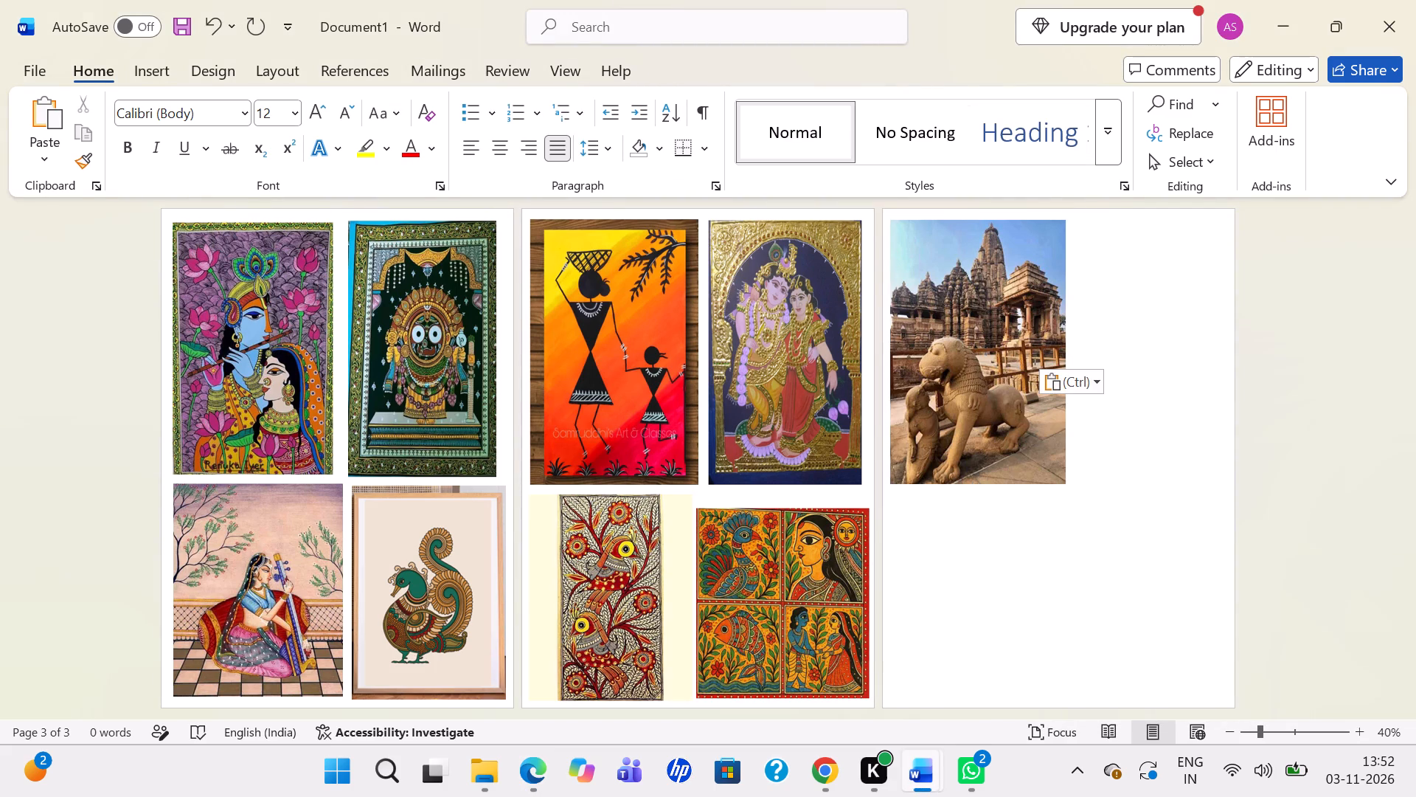
Squash the temple and lion picture from its top edge down to uncover the rangoli picture pasted behind it.
right_click(1024, 333)
scroll(1024, 333, "up", 1)
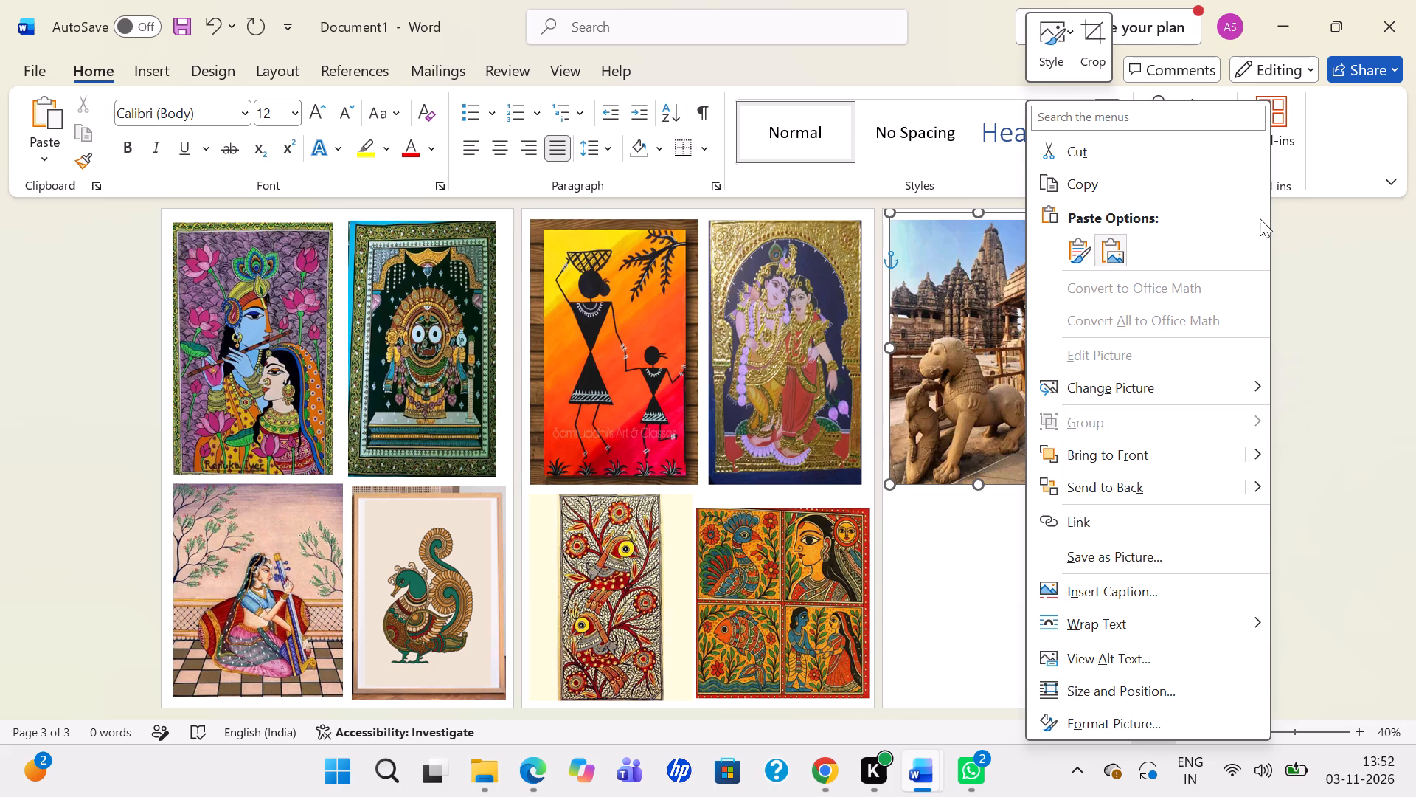
left_click(899, 628)
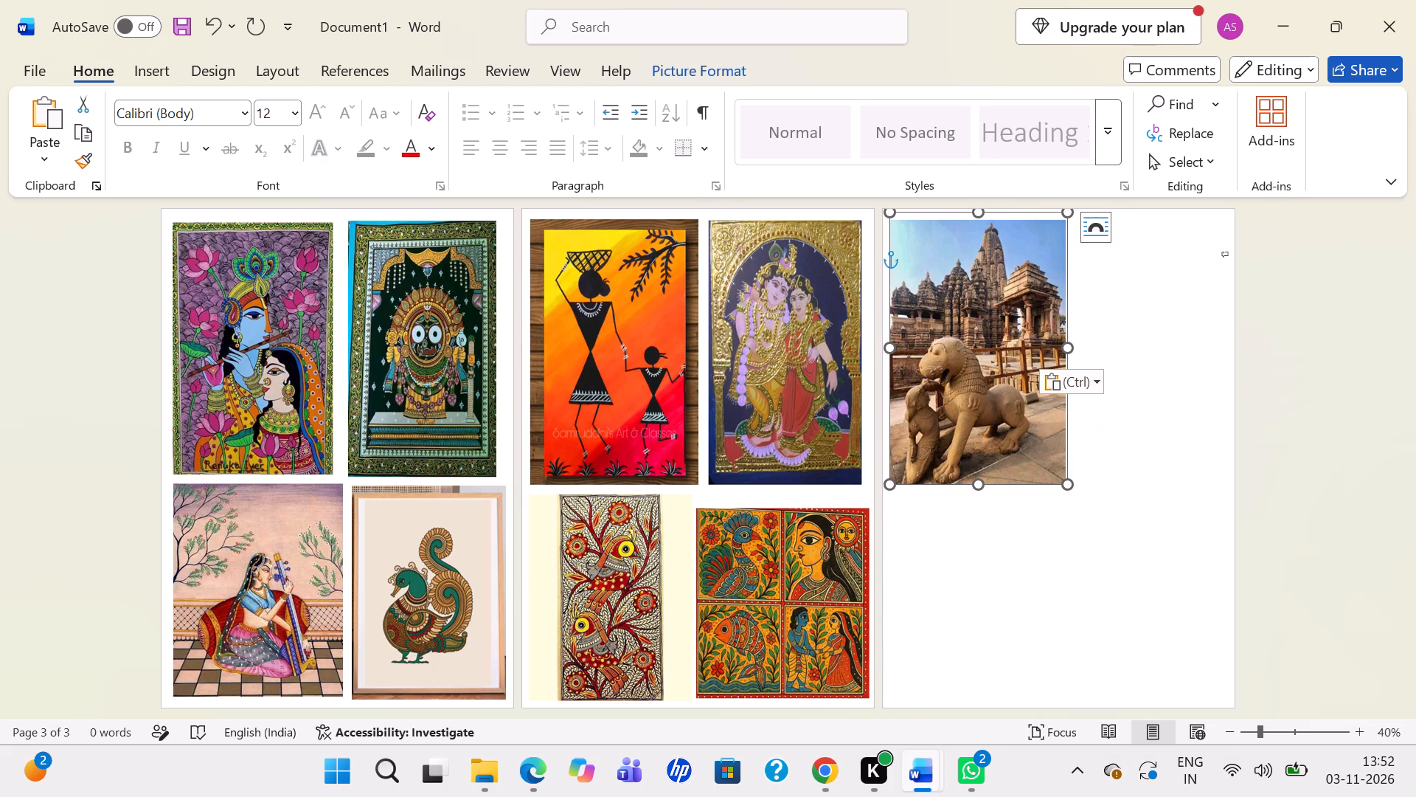
left_click_drag(979, 213, 970, 395)
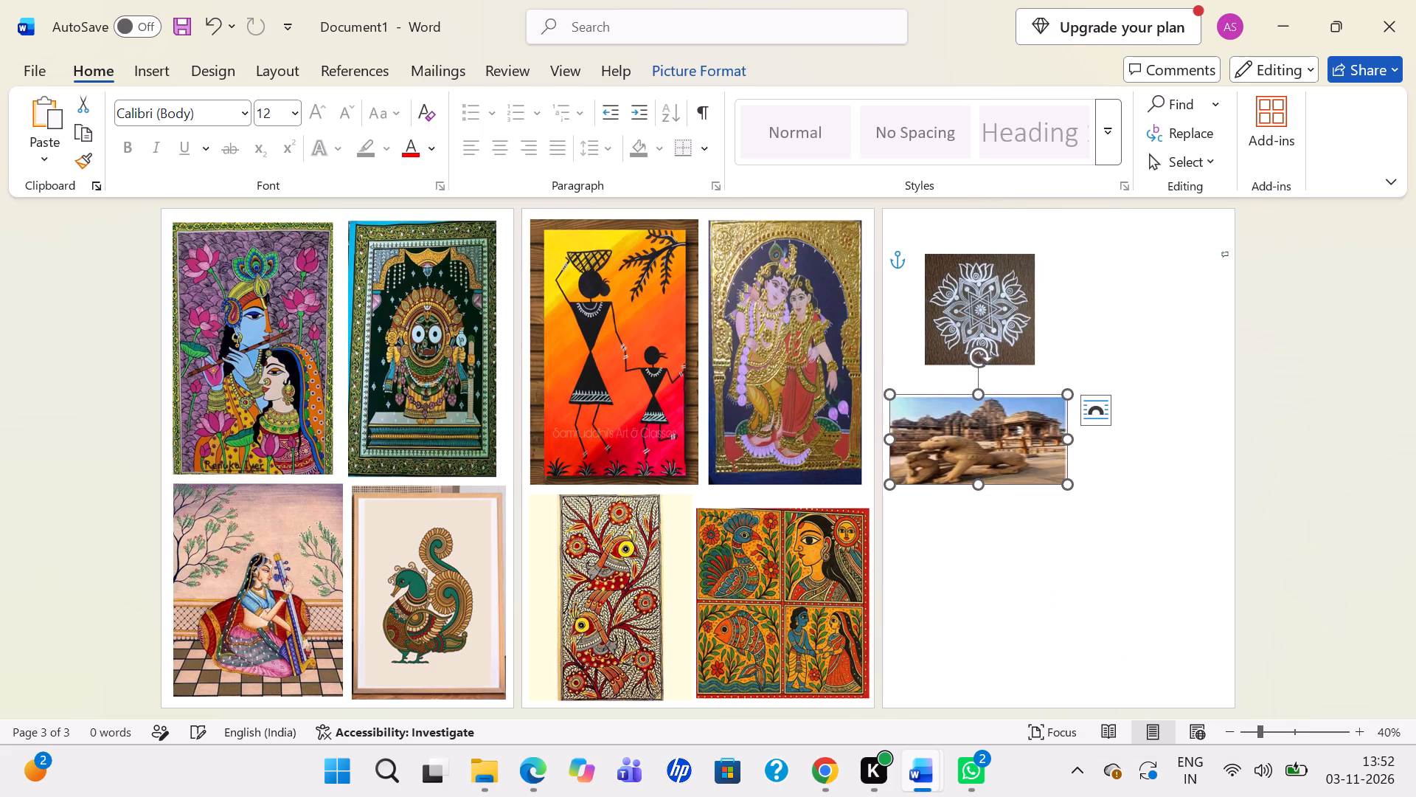
Set the rangoli picture's text wrapping to In Front of Text.
left_click(979, 302)
right_click(979, 302)
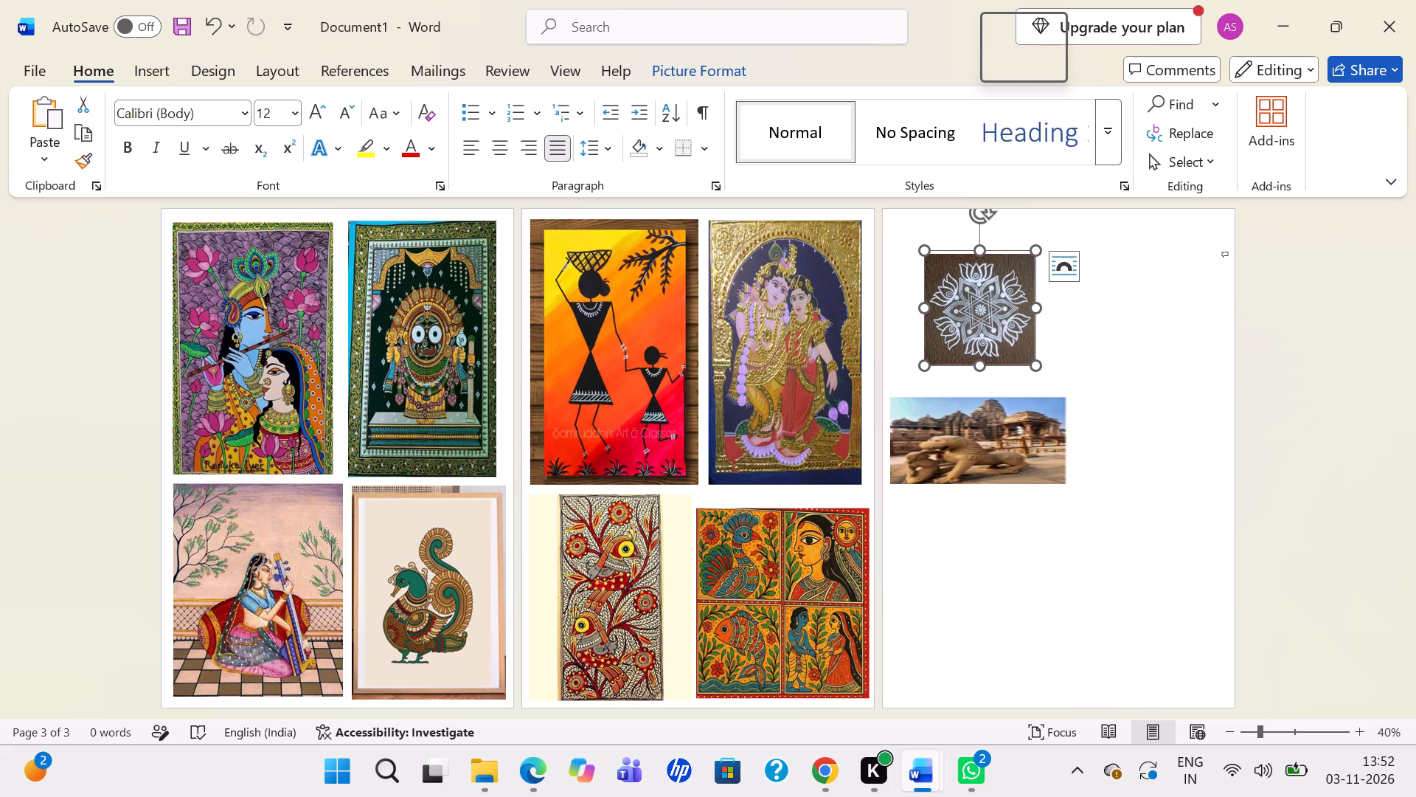
left_click(1075, 638)
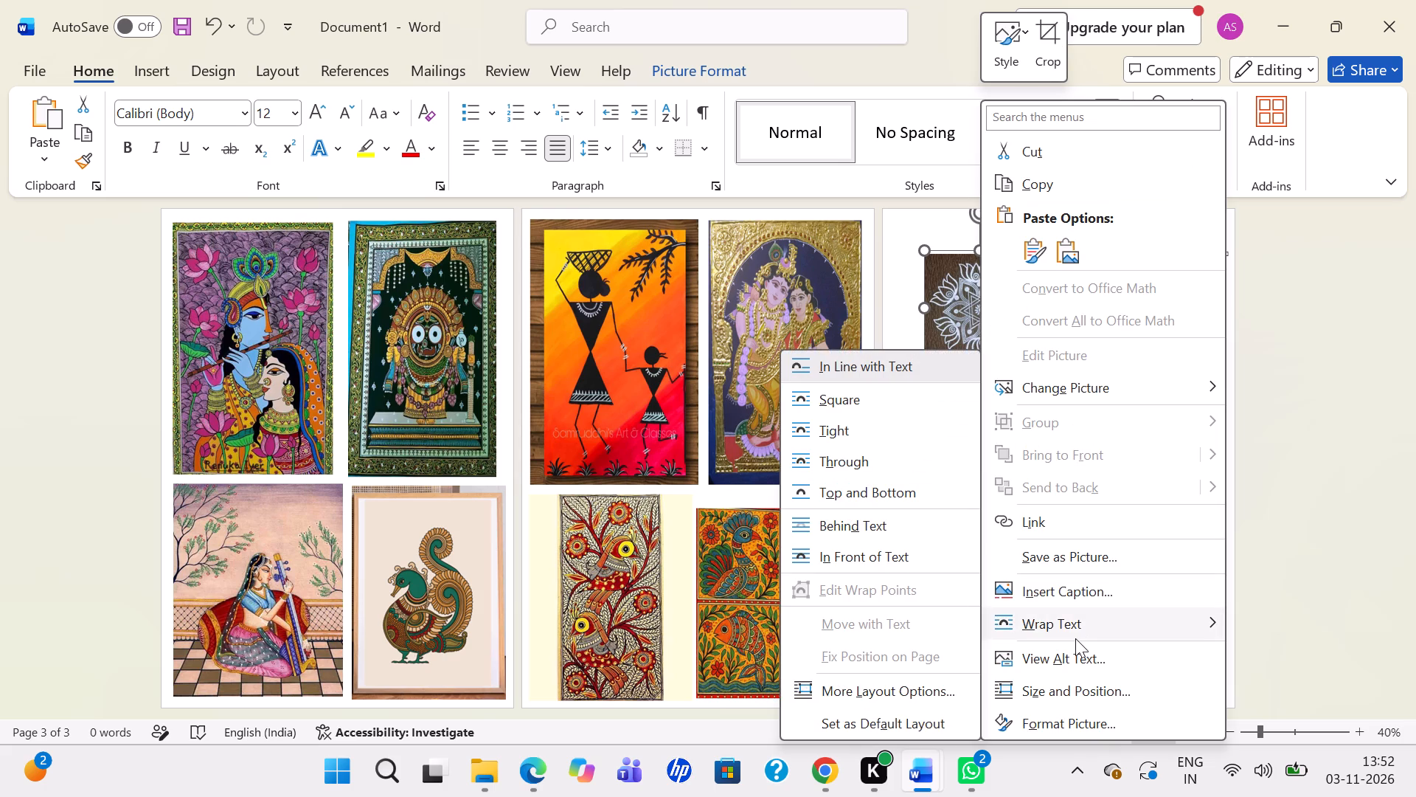
left_click(940, 562)
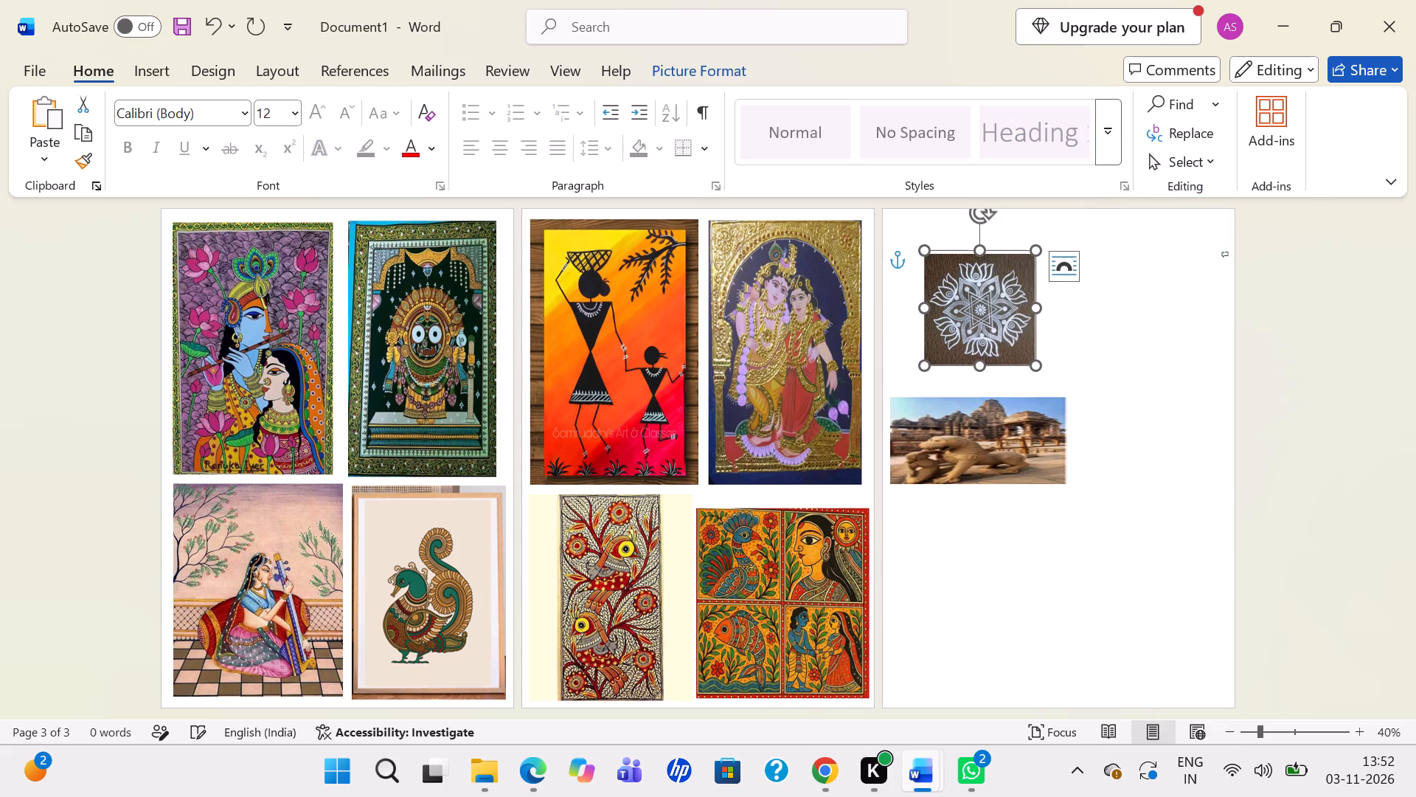
Move the rangoli picture's side edges across so it sits in page three's upper-right area, clear of the temple picture.
left_click_drag(1036, 308, 1120, 305)
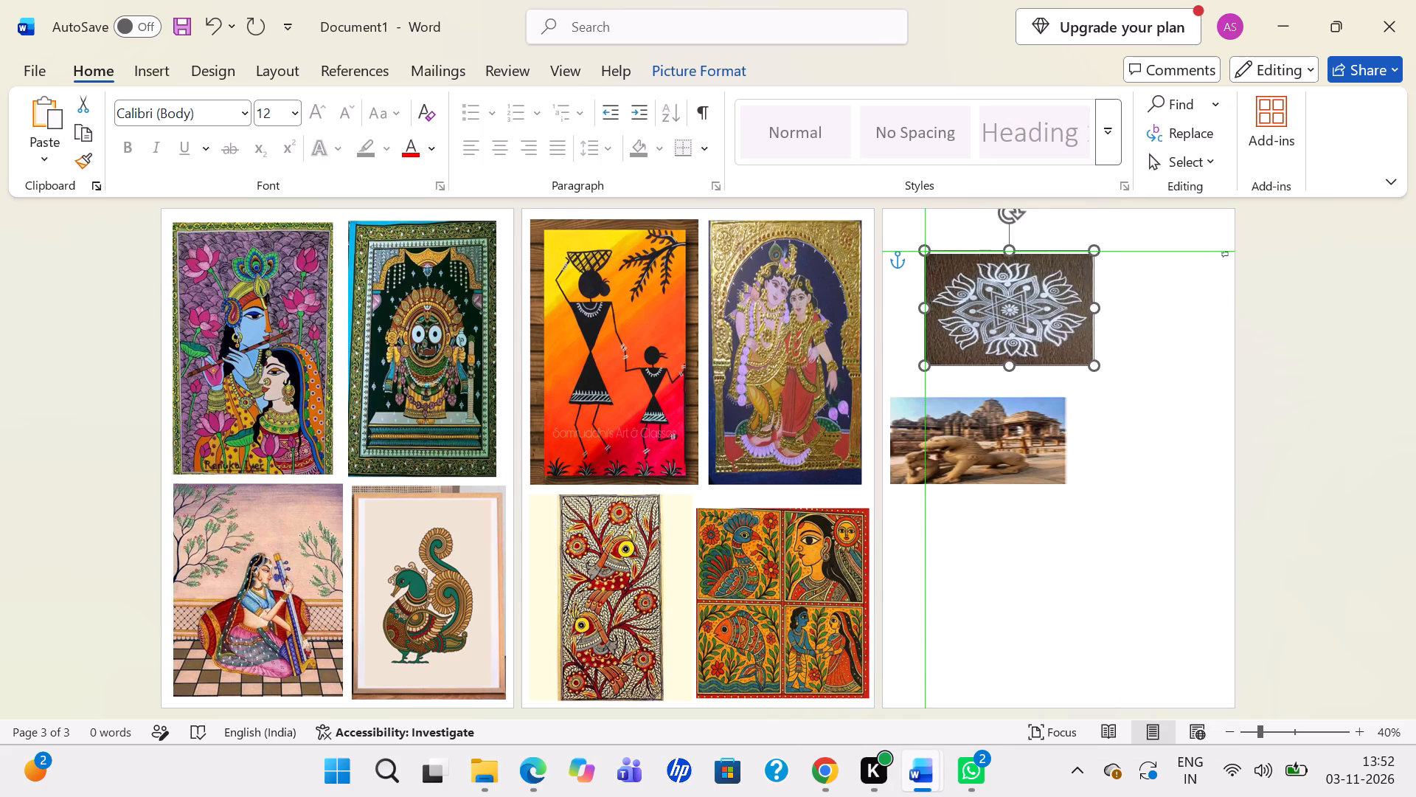
left_click_drag(1120, 305, 1217, 298)
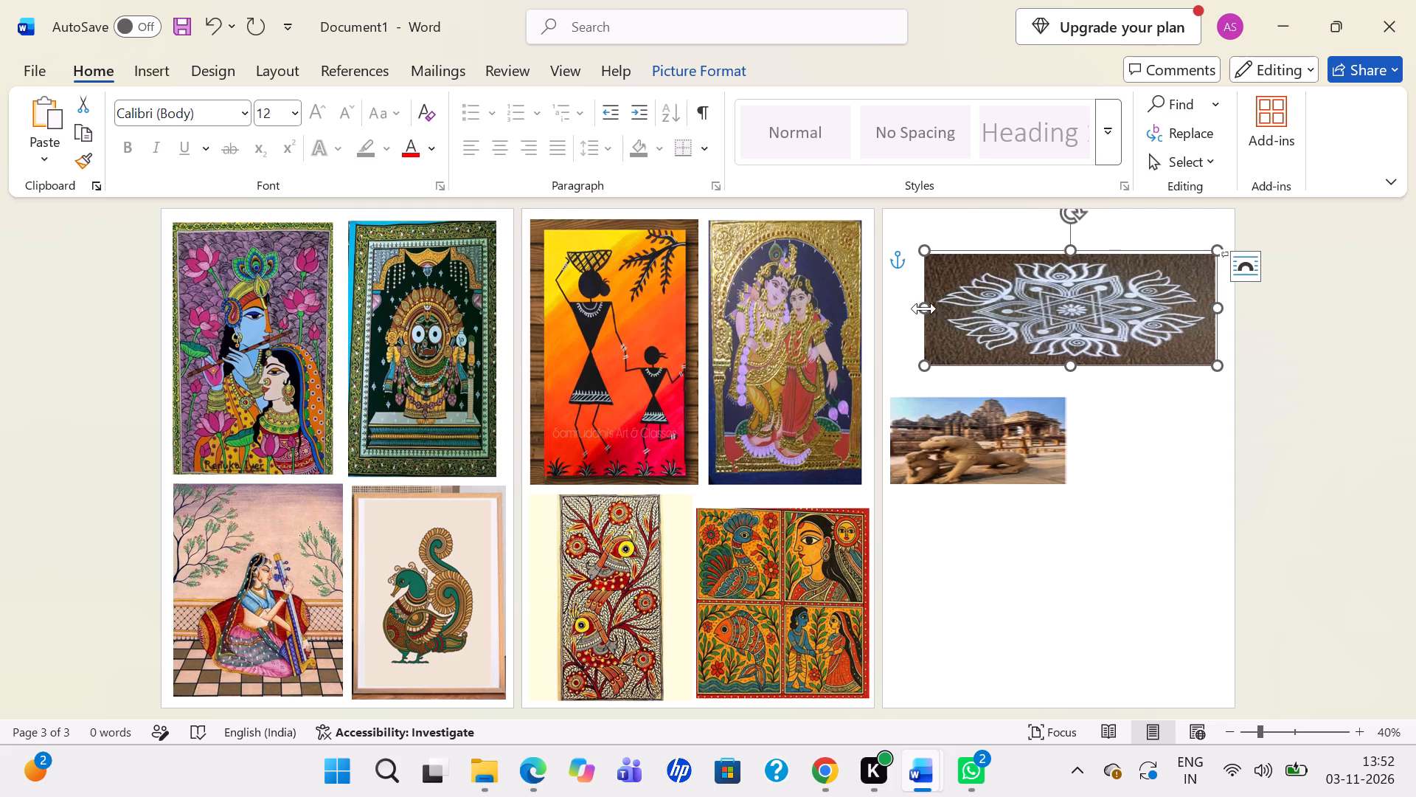
left_click_drag(924, 307, 1122, 319)
Stretch the temple and lion picture's top edge back up to near the top of page three.
left_click(971, 415)
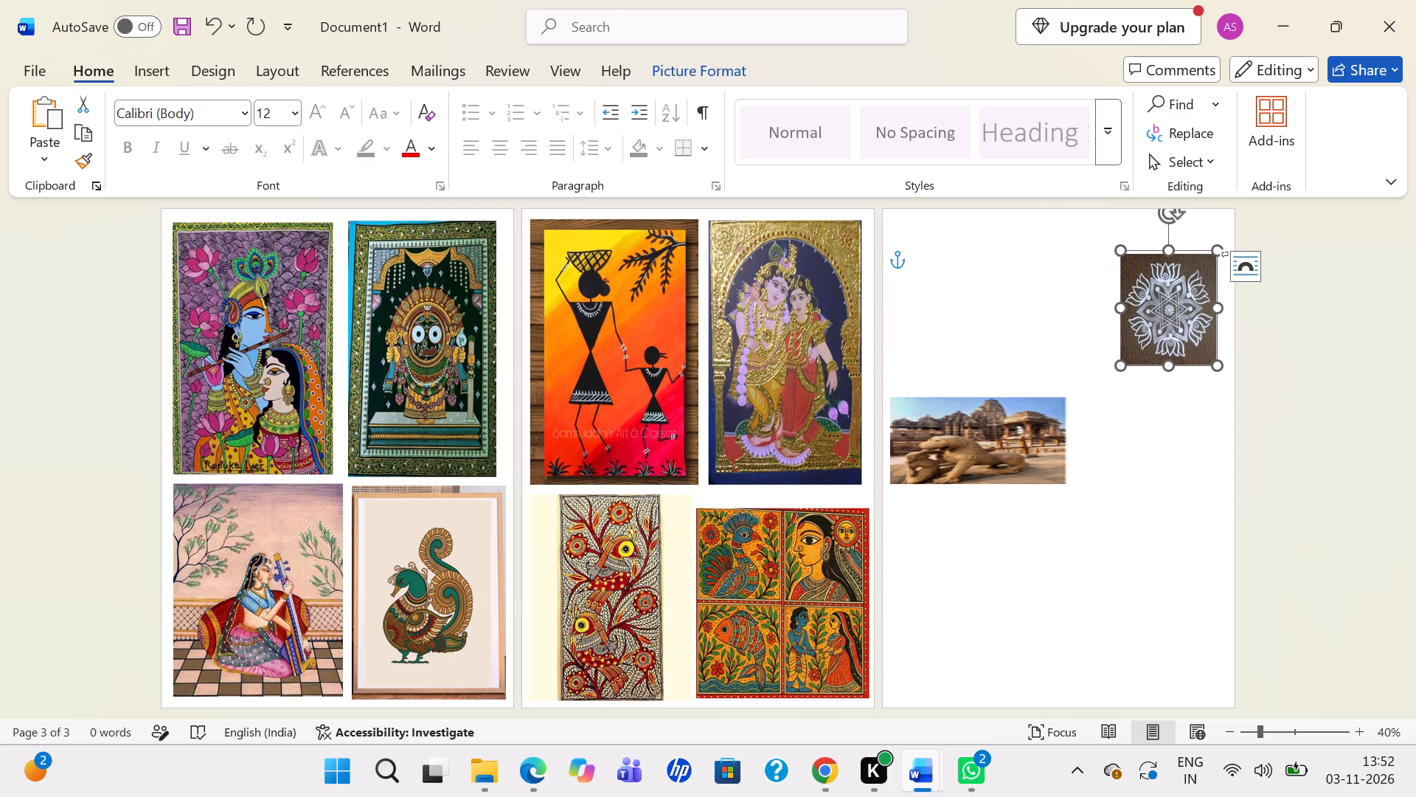
left_click_drag(977, 393, 983, 217)
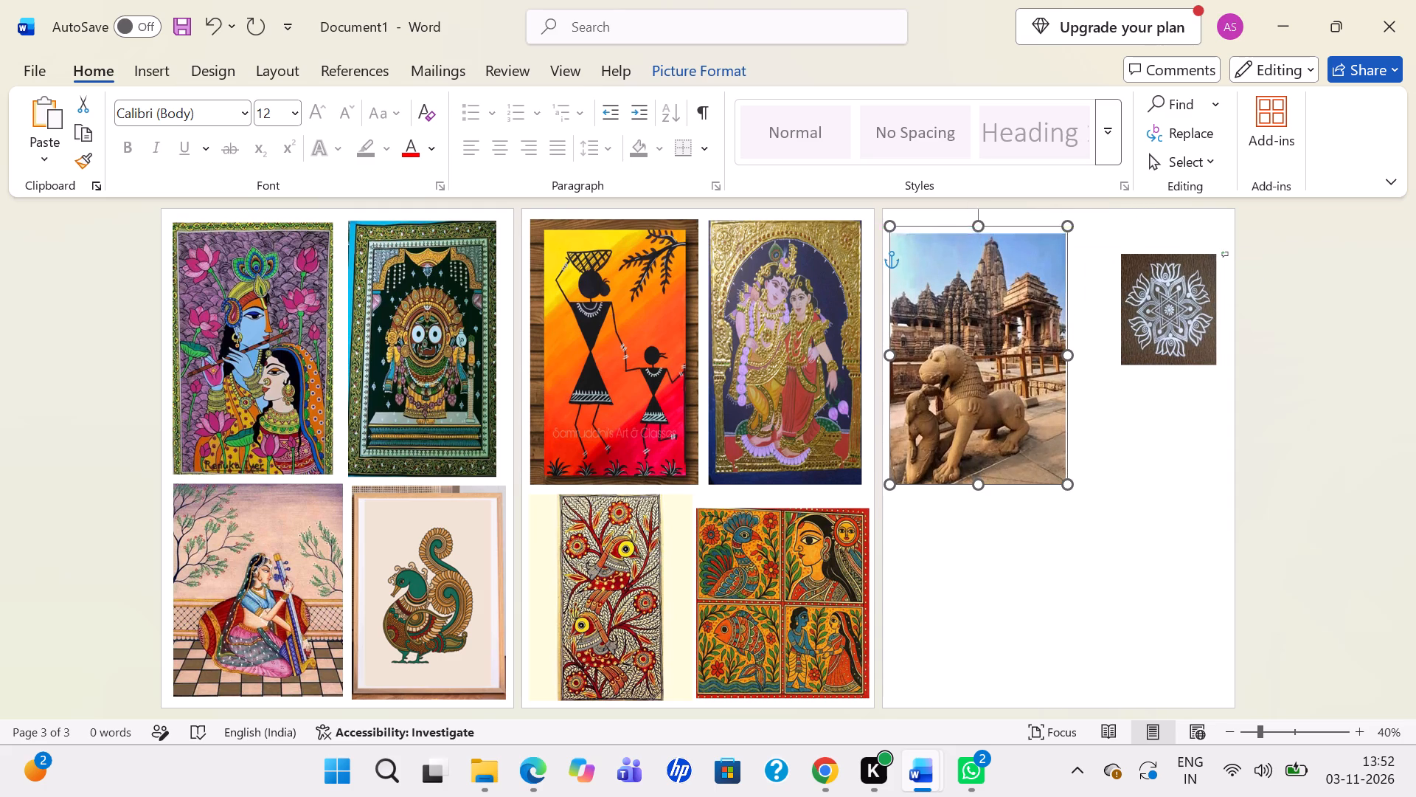
left_click_drag(983, 217, 966, 218)
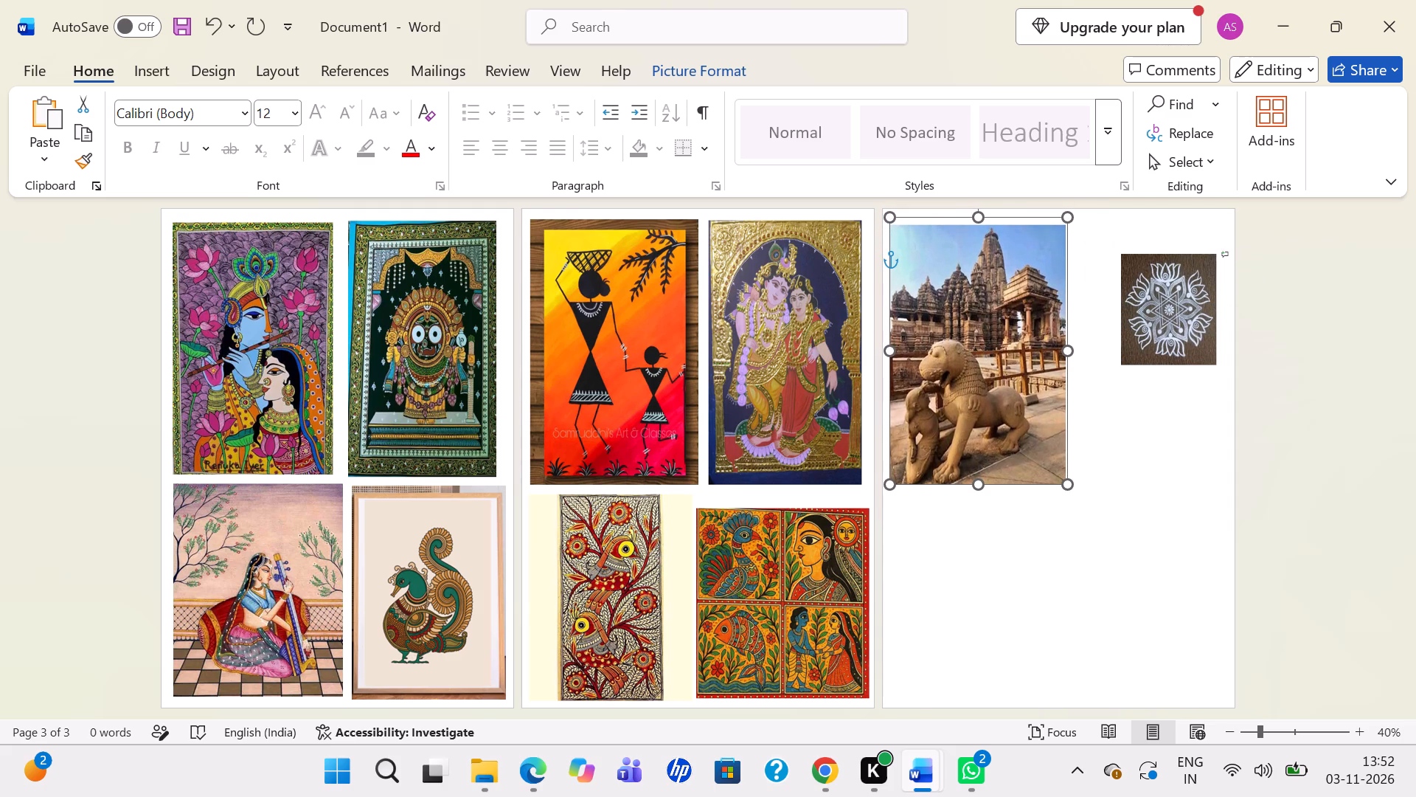
left_click_drag(966, 218, 968, 211)
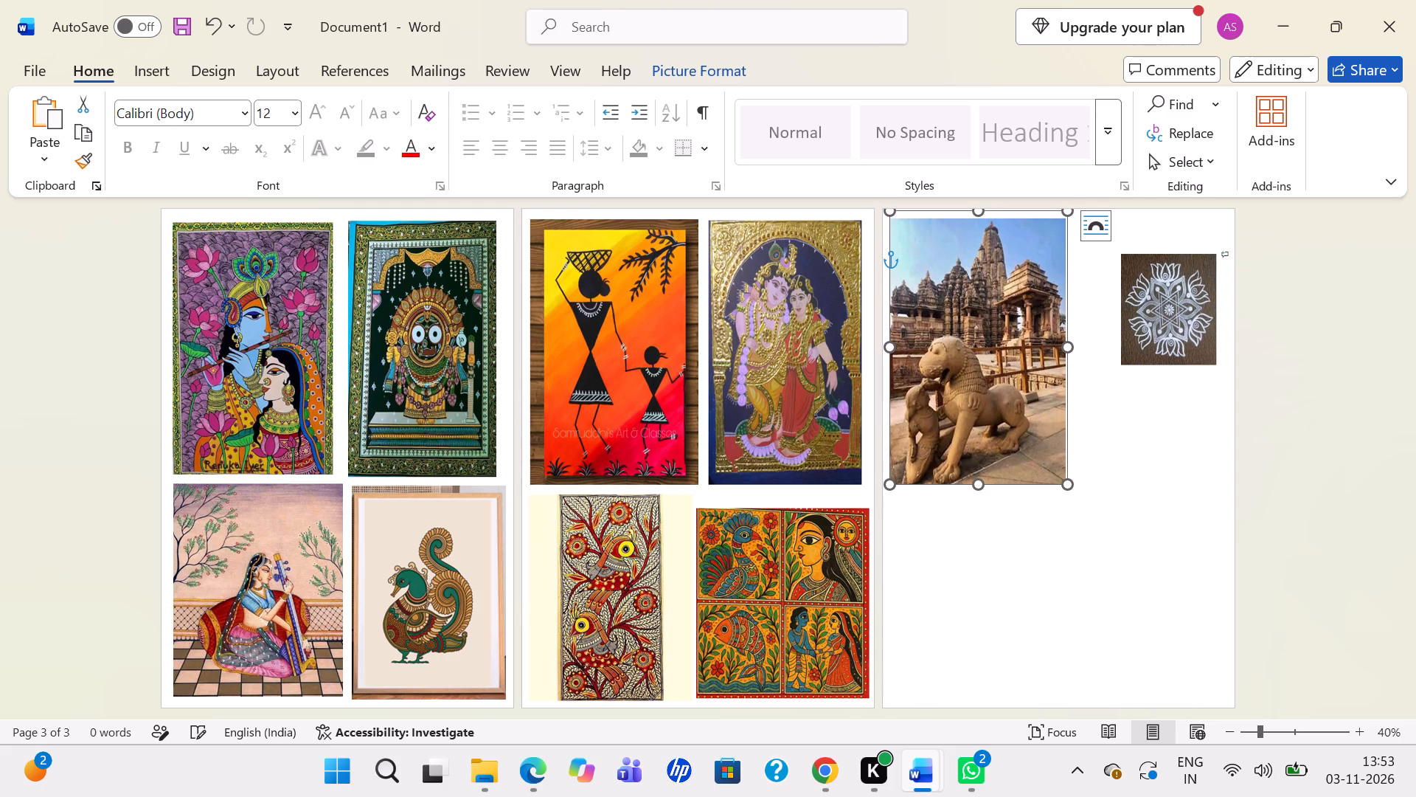
Stretch the rangoli picture's top edge up to near the top of page three, level with the temple picture.
left_click(1150, 292)
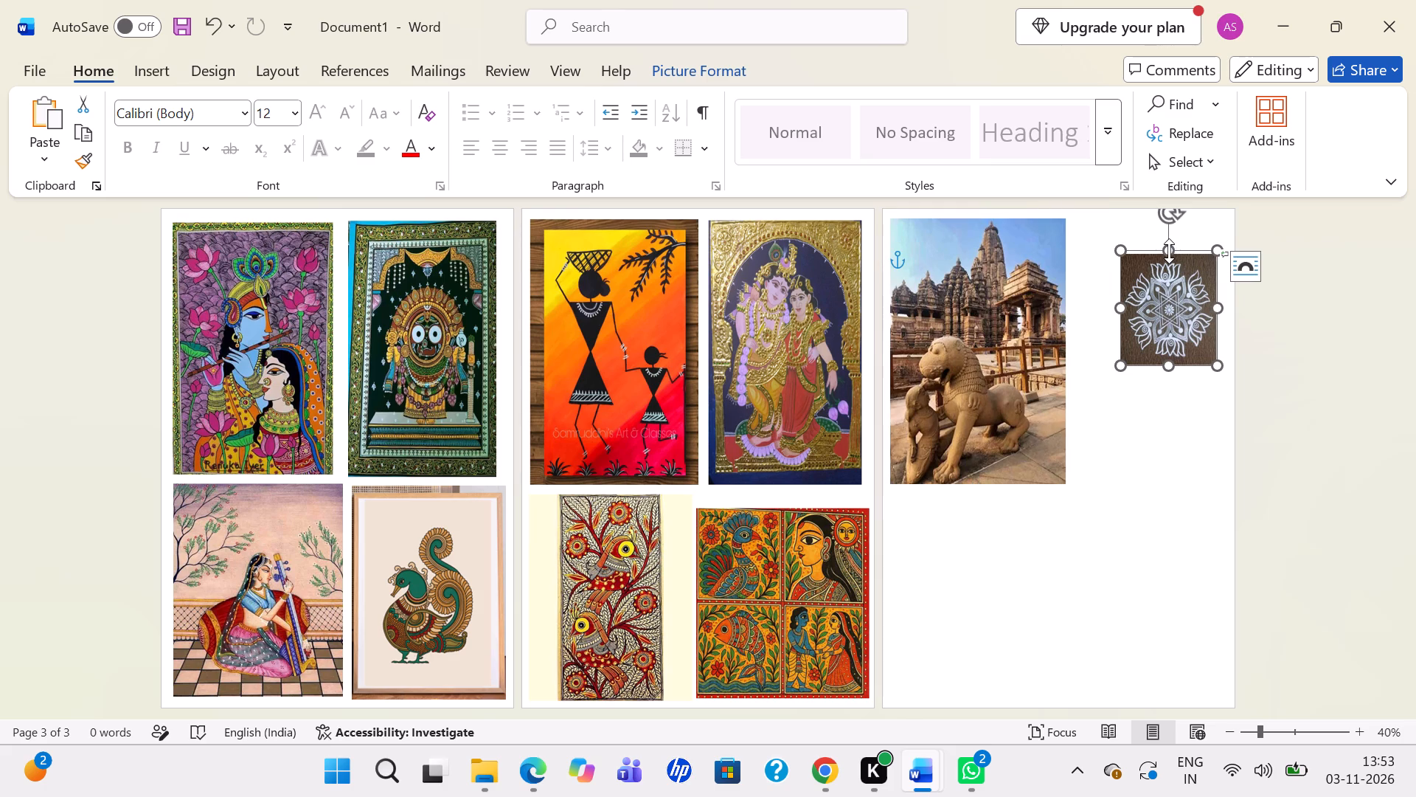
left_click_drag(1169, 251, 1167, 222)
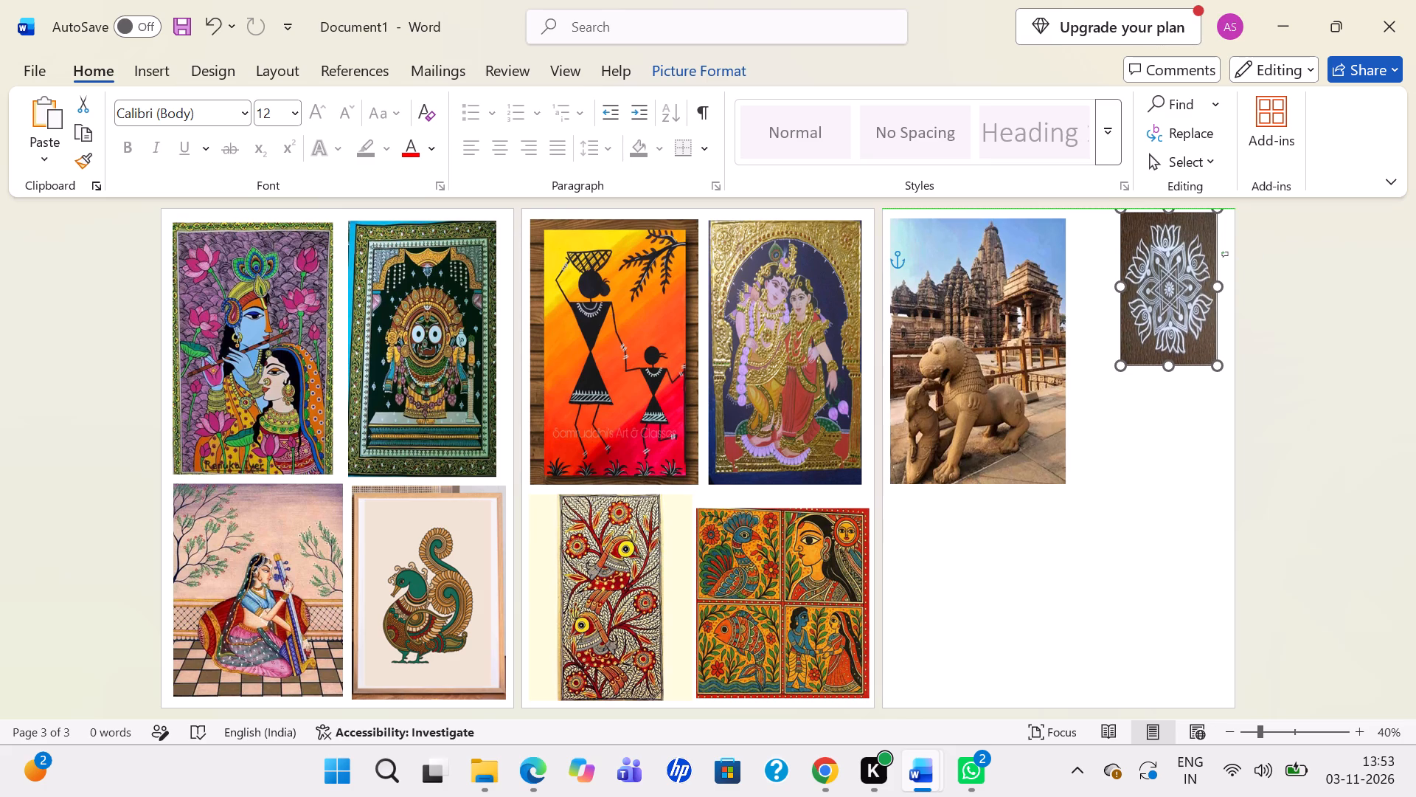
left_click_drag(1167, 222, 1159, 216)
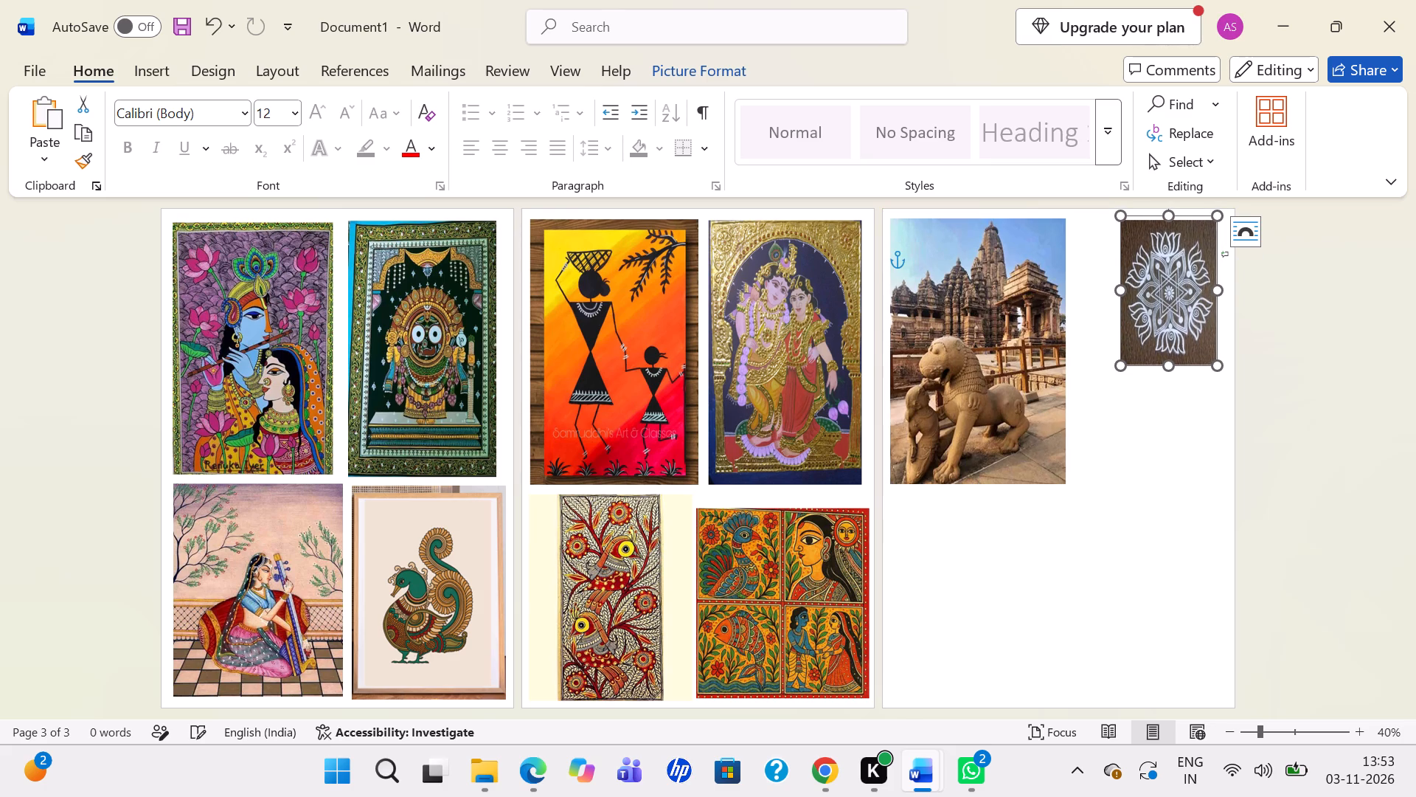
Enlarge the rangoli picture to about 15.1 cm high and 8.9 cm wide, filling the space beside the temple picture on page three.
left_click_drag(1124, 291, 1084, 295)
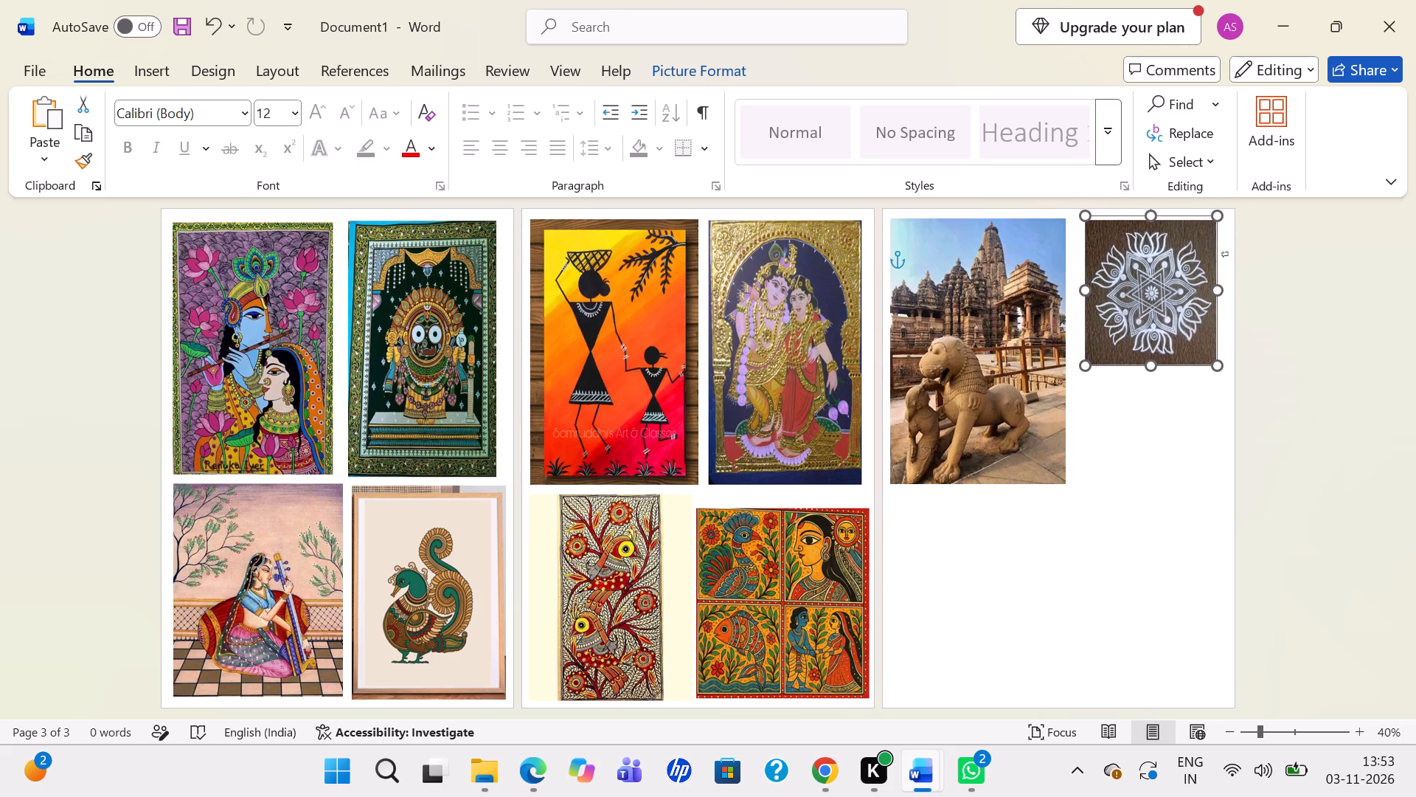
left_click_drag(1084, 295, 1075, 295)
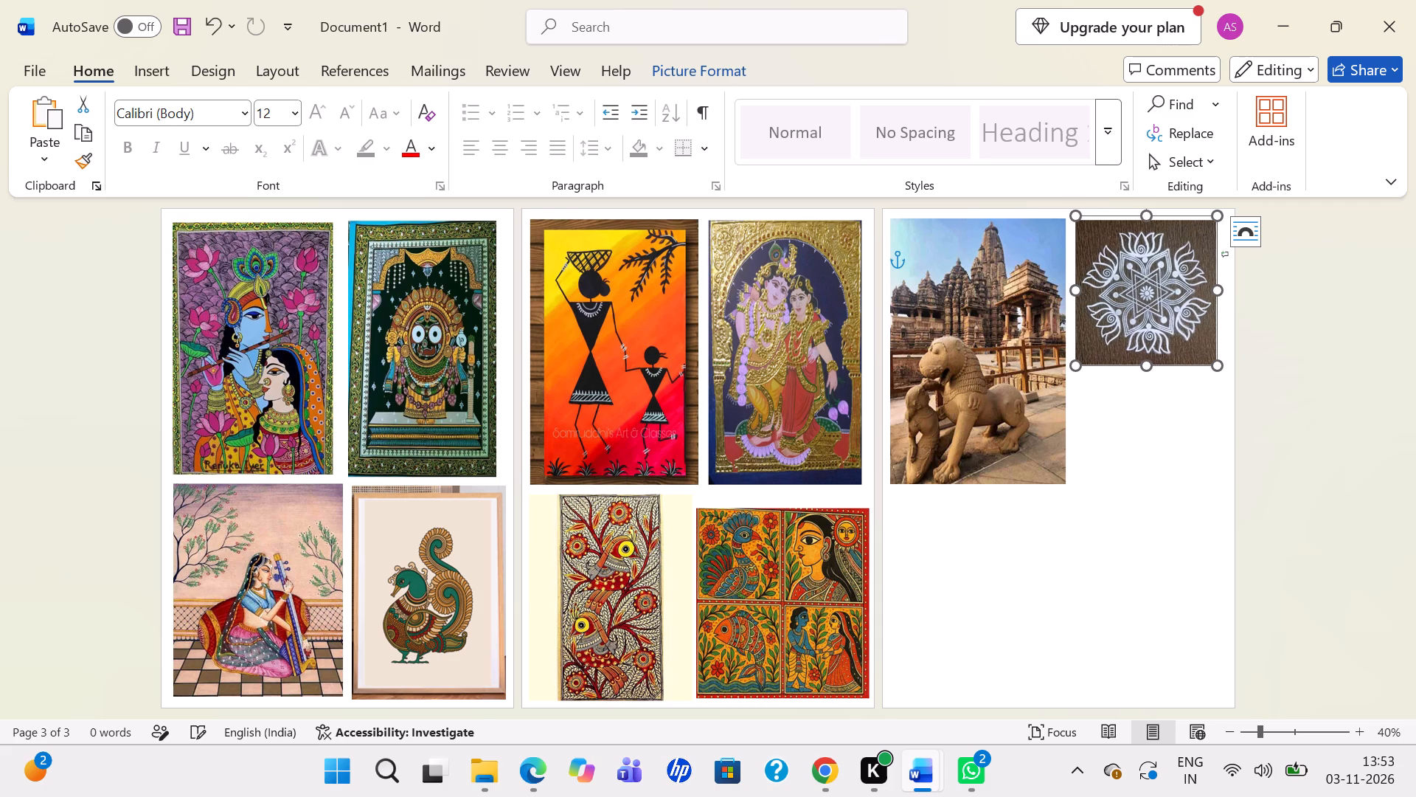
left_click_drag(1147, 364, 1145, 470)
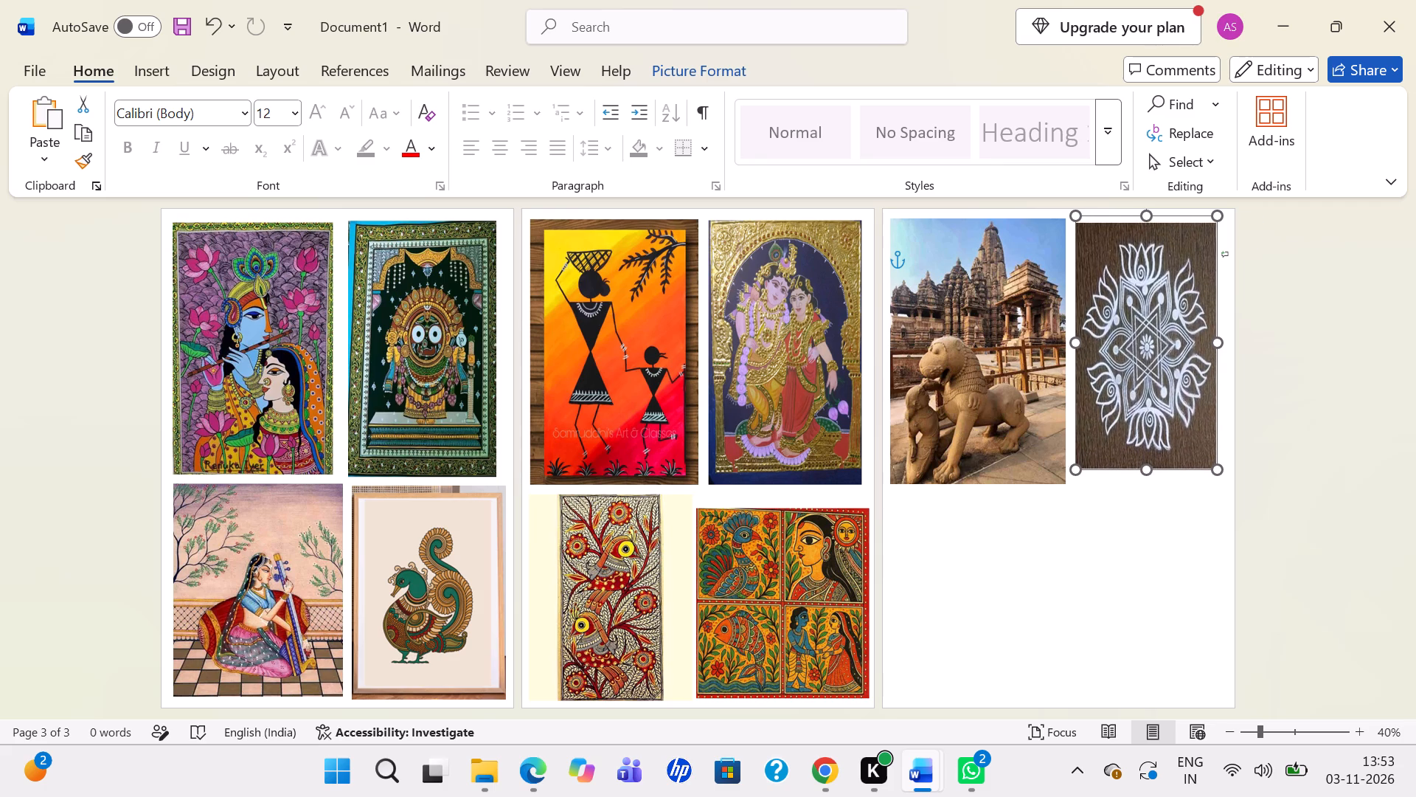
left_click_drag(1145, 470, 1145, 472)
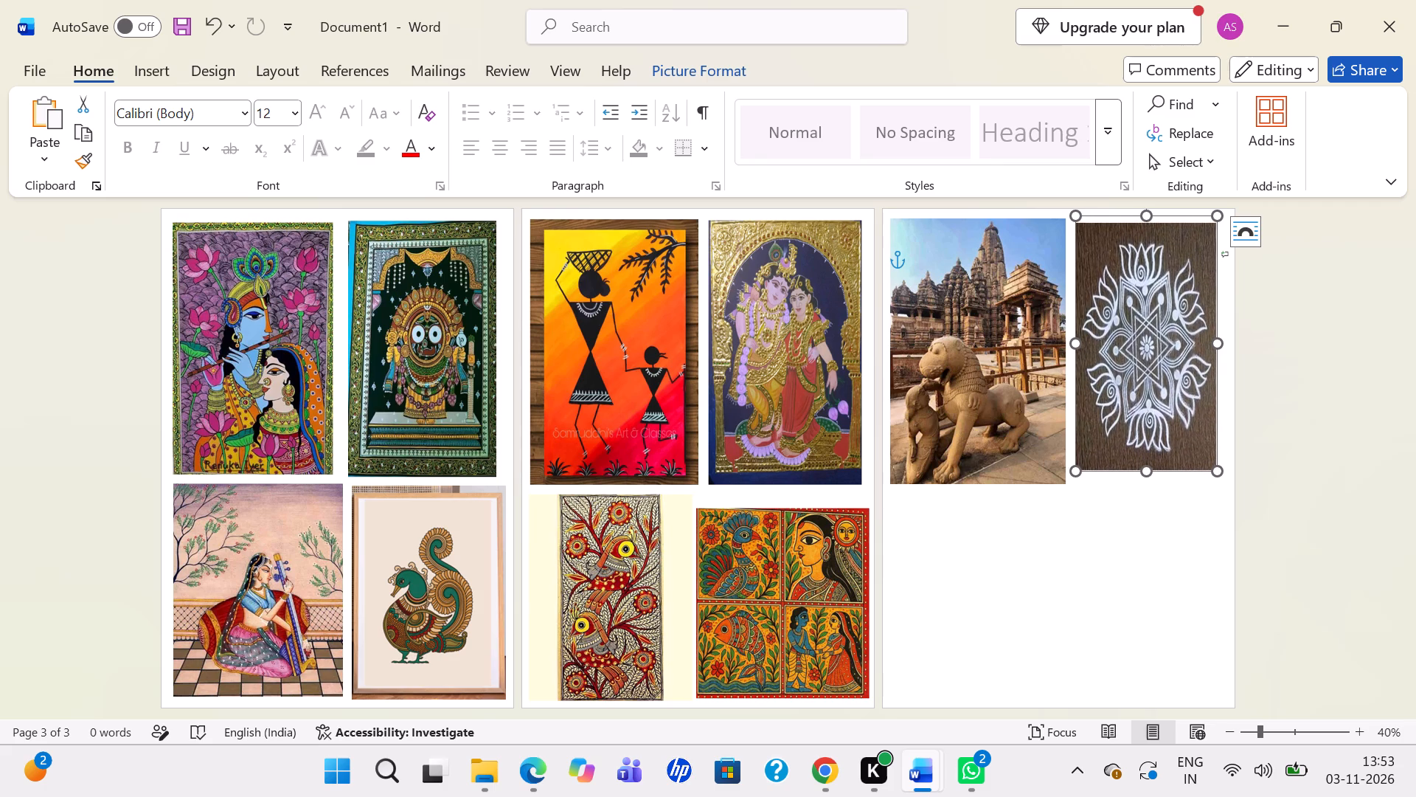
left_click_drag(1219, 345, 1224, 351)
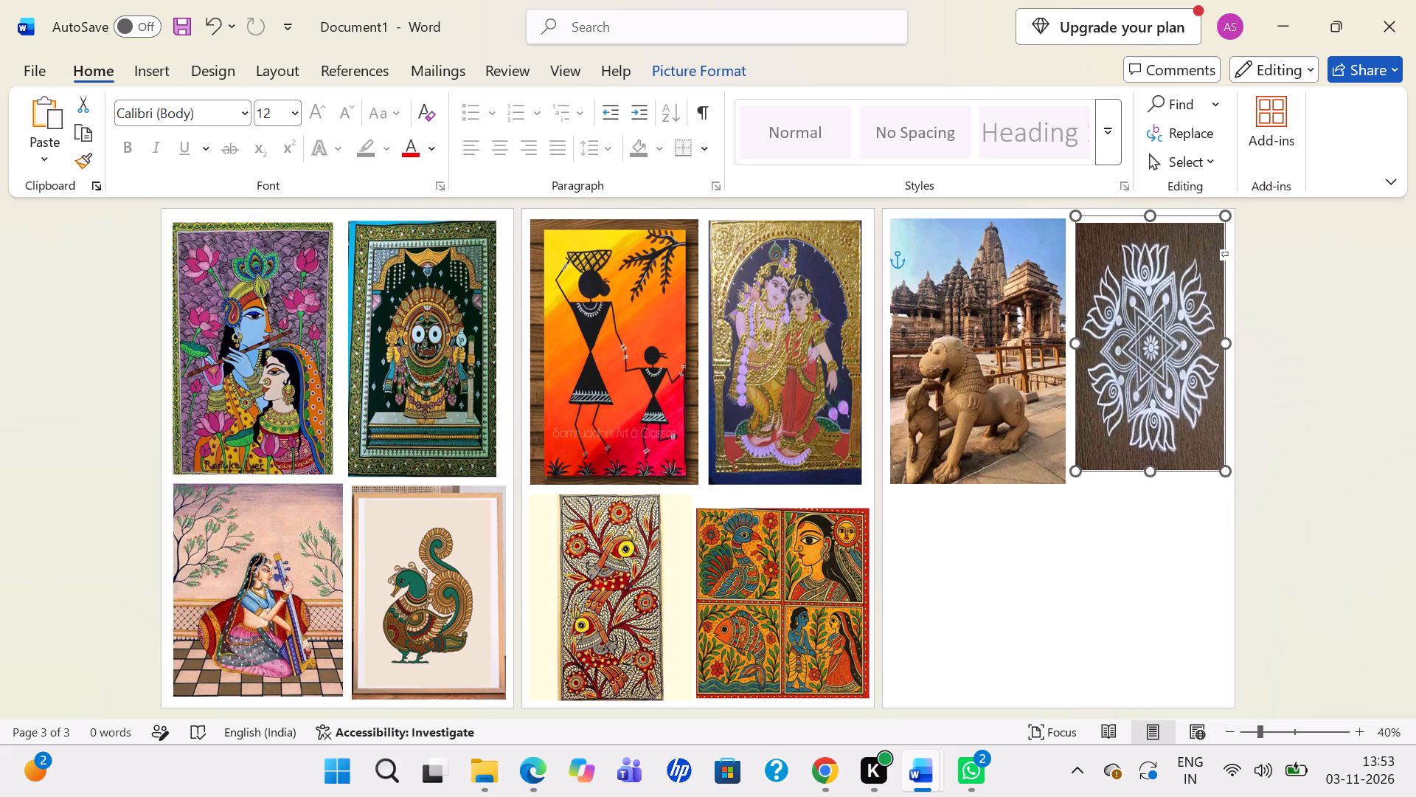
left_click_drag(1224, 351, 1227, 351)
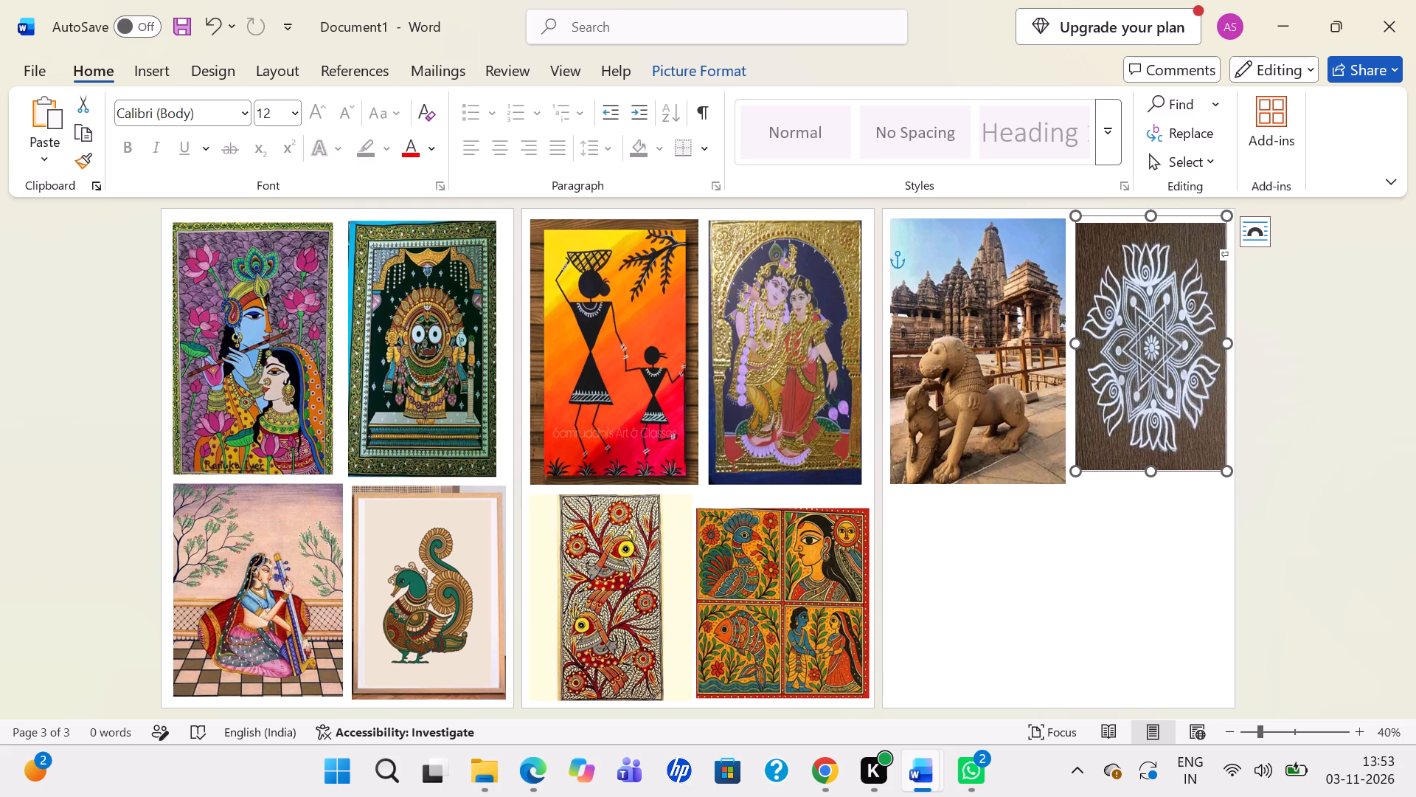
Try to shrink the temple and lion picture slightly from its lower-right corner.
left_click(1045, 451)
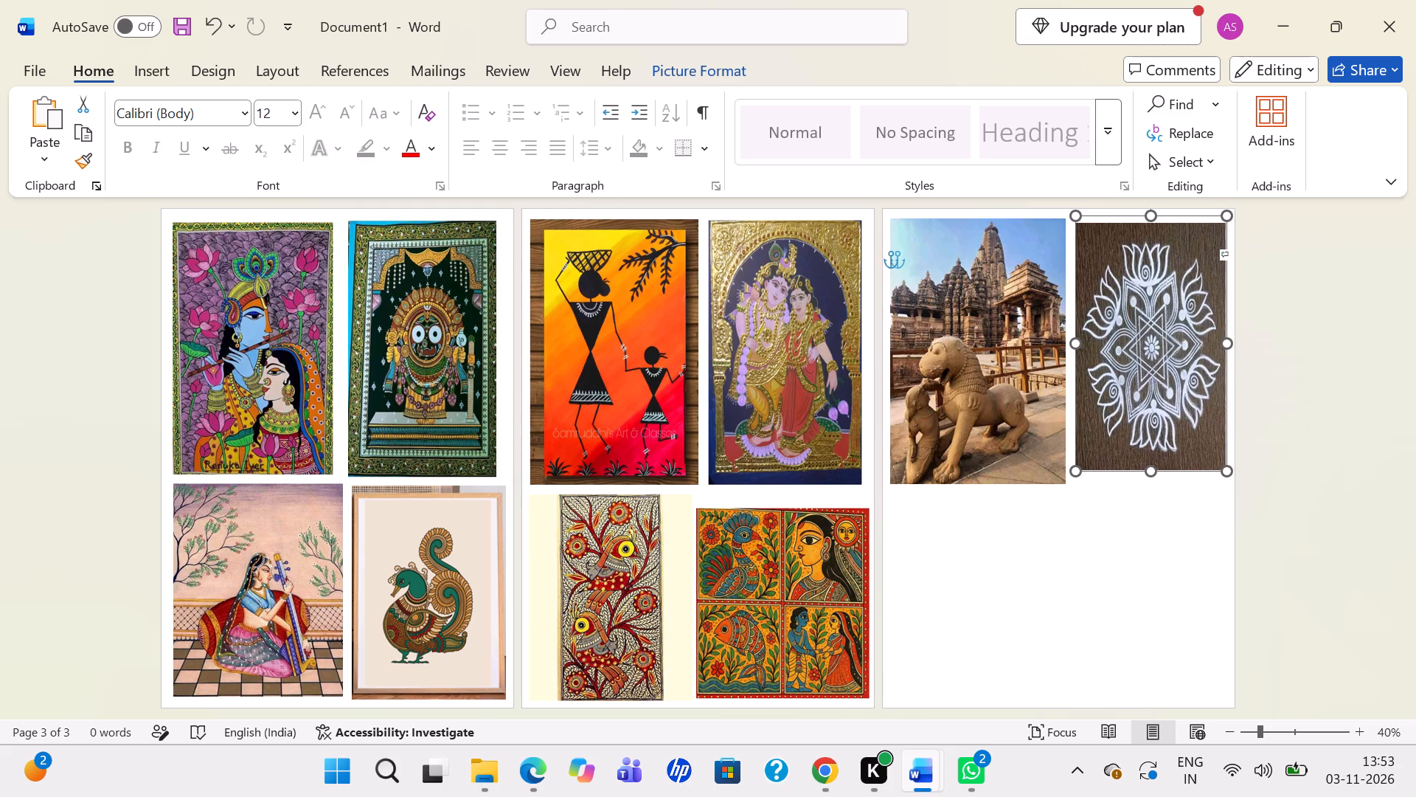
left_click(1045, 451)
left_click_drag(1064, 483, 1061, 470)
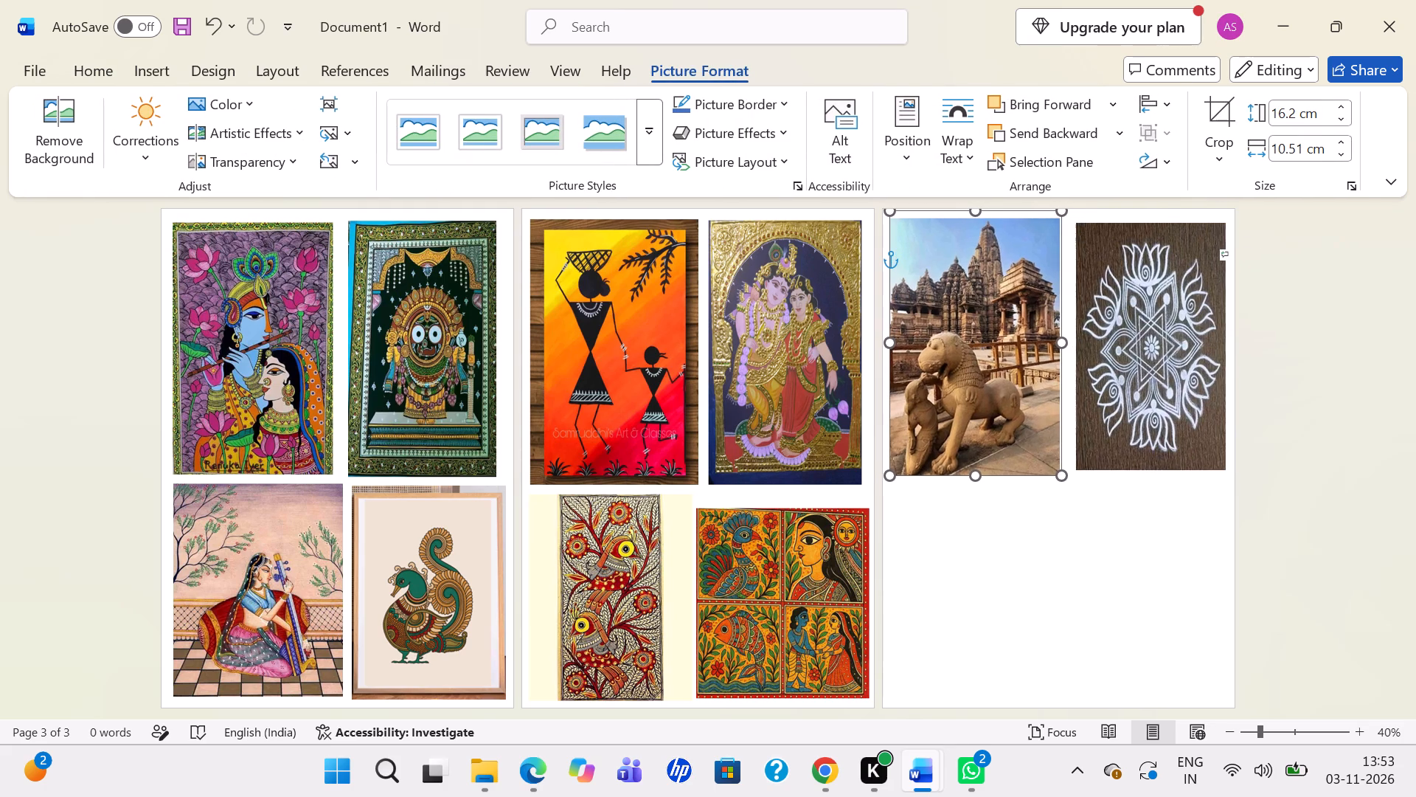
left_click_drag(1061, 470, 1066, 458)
Stretch the rangoli picture's bottom edge down to a height of about 15.7 cm, nearly level with the temple picture's bottom.
left_click(1138, 457)
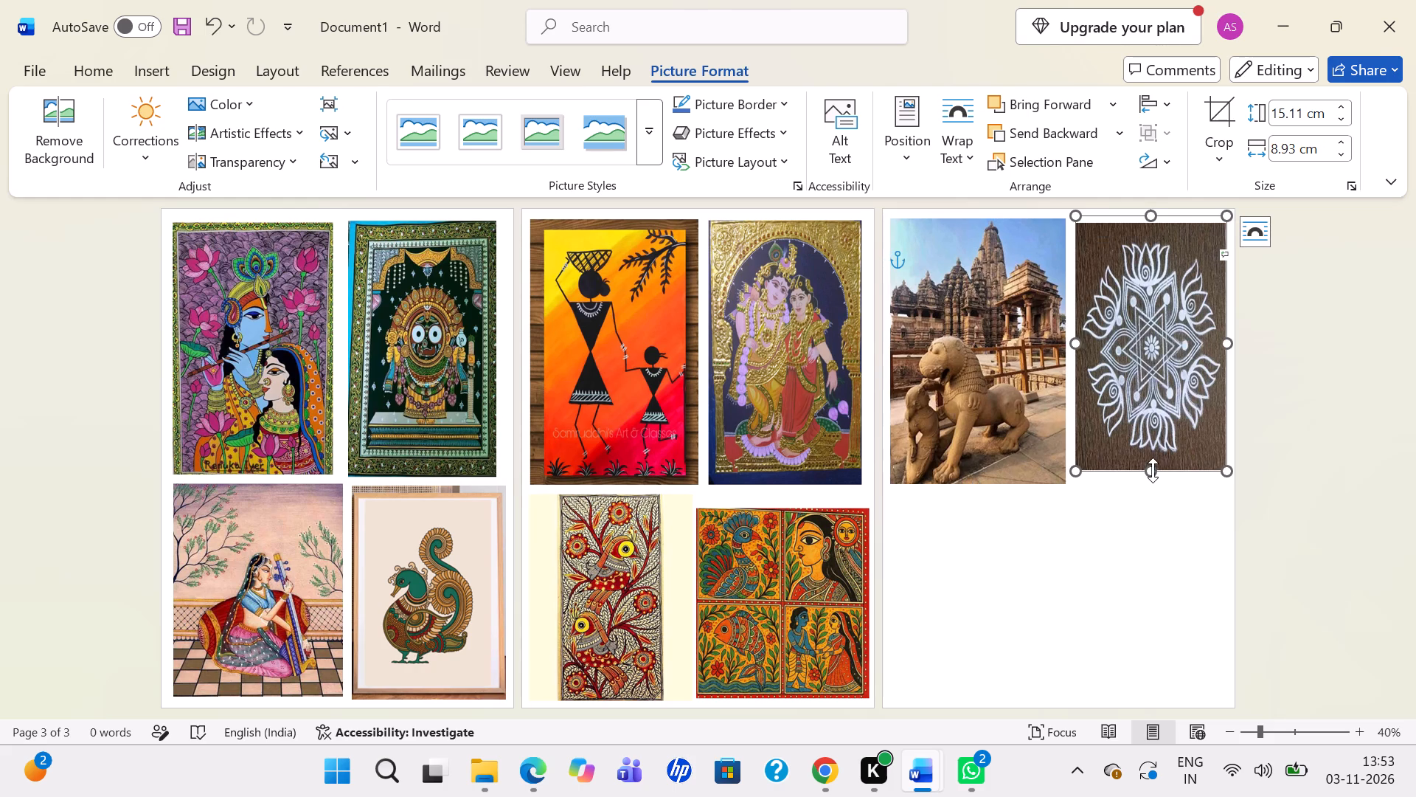
left_click_drag(1153, 470, 1153, 478)
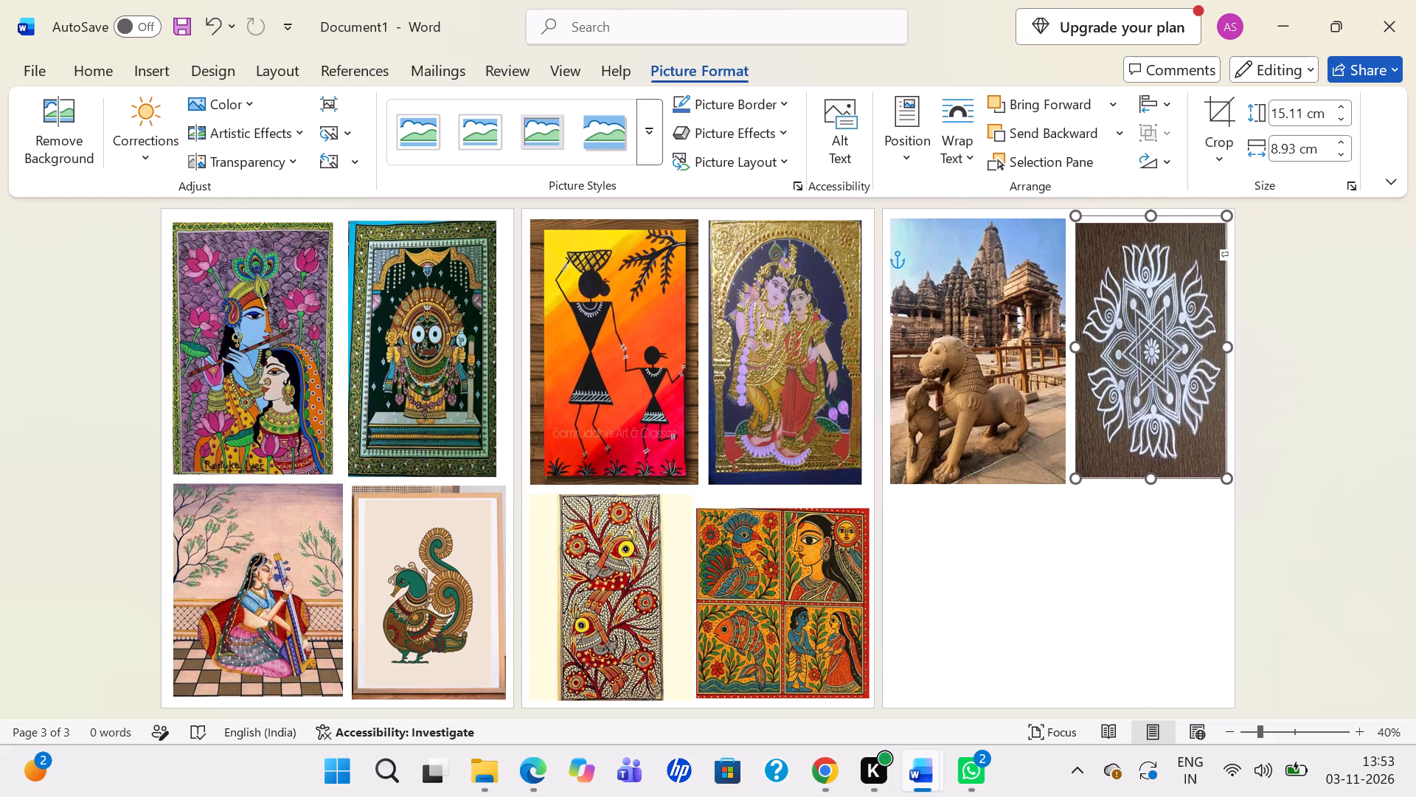
left_click_drag(1153, 478, 1153, 481)
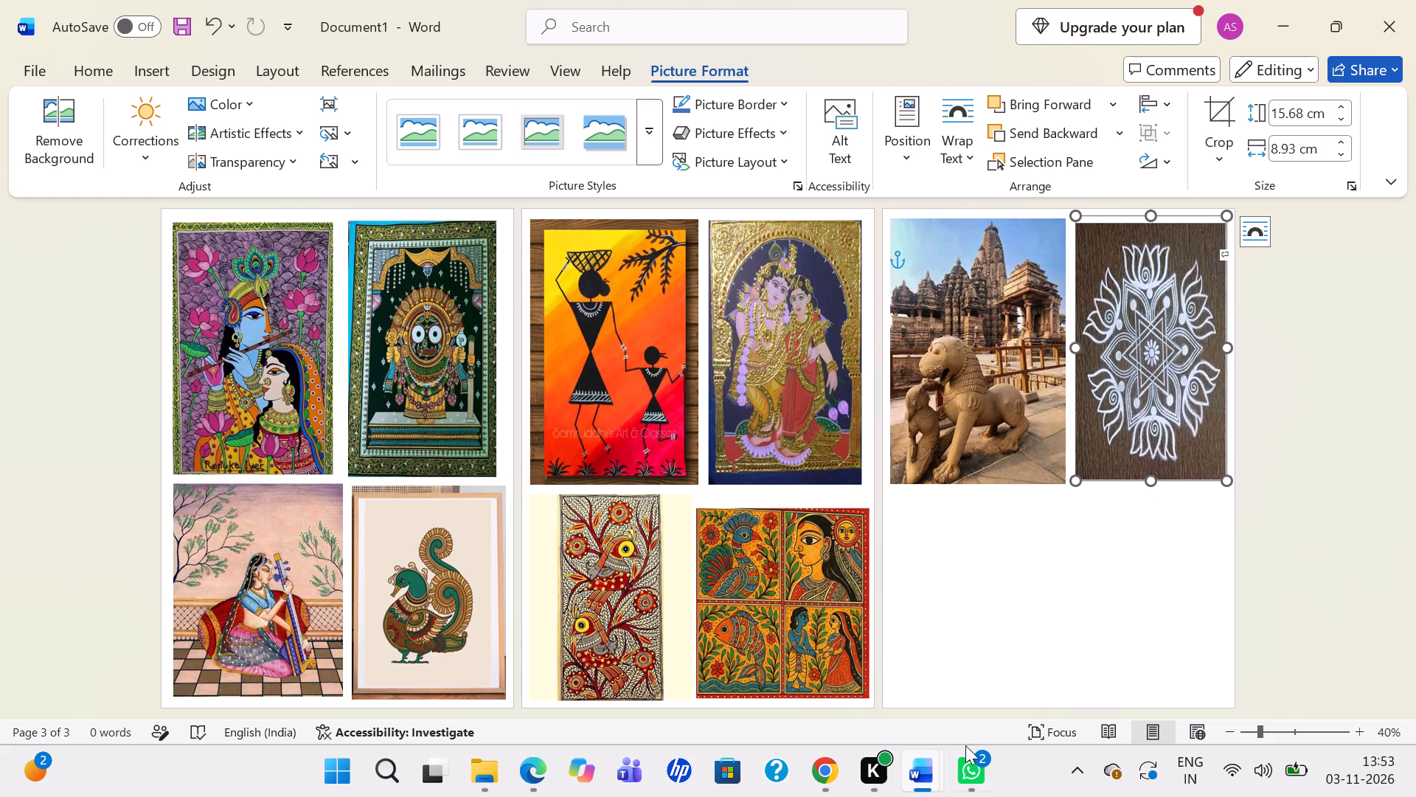
left_click_drag(1004, 663, 1122, 654)
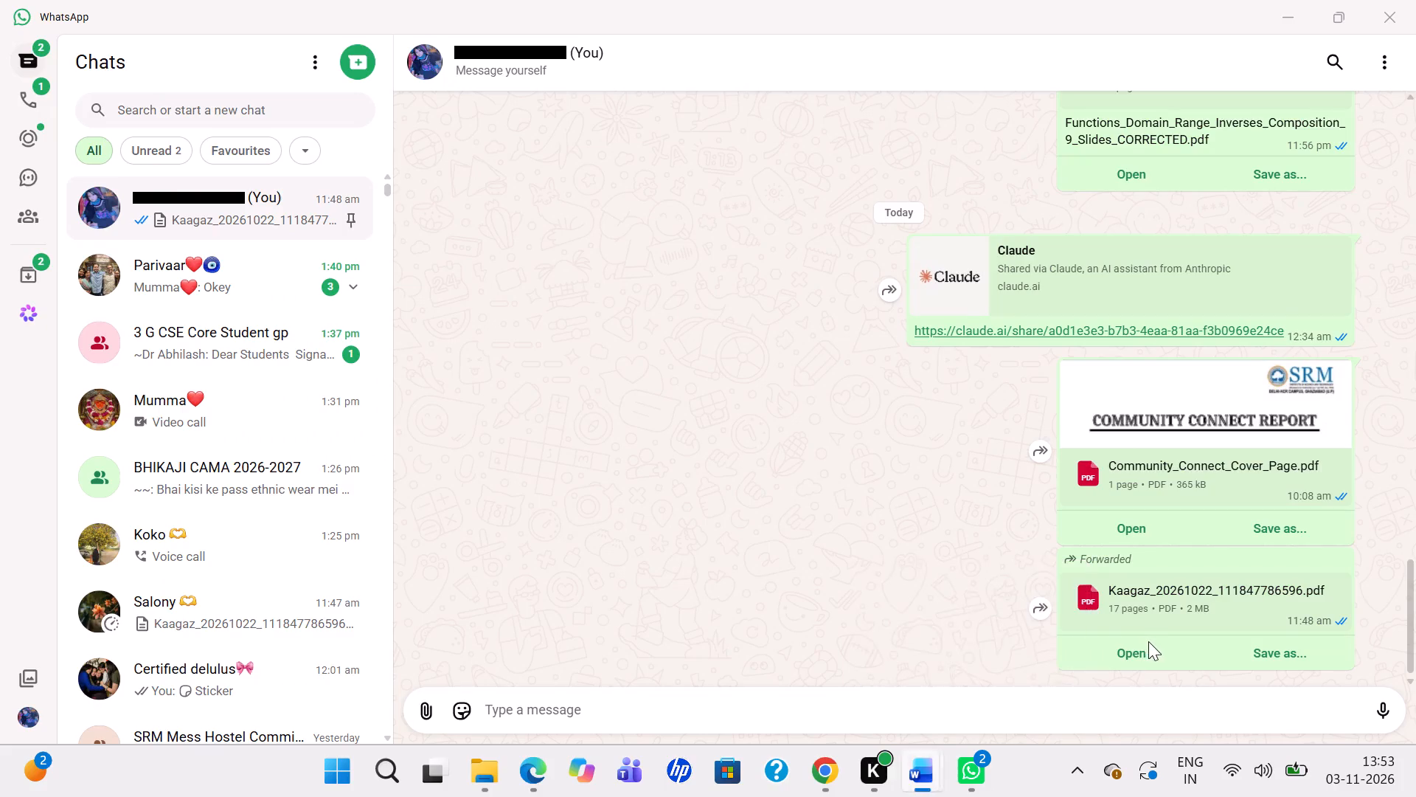
left_click(1148, 641)
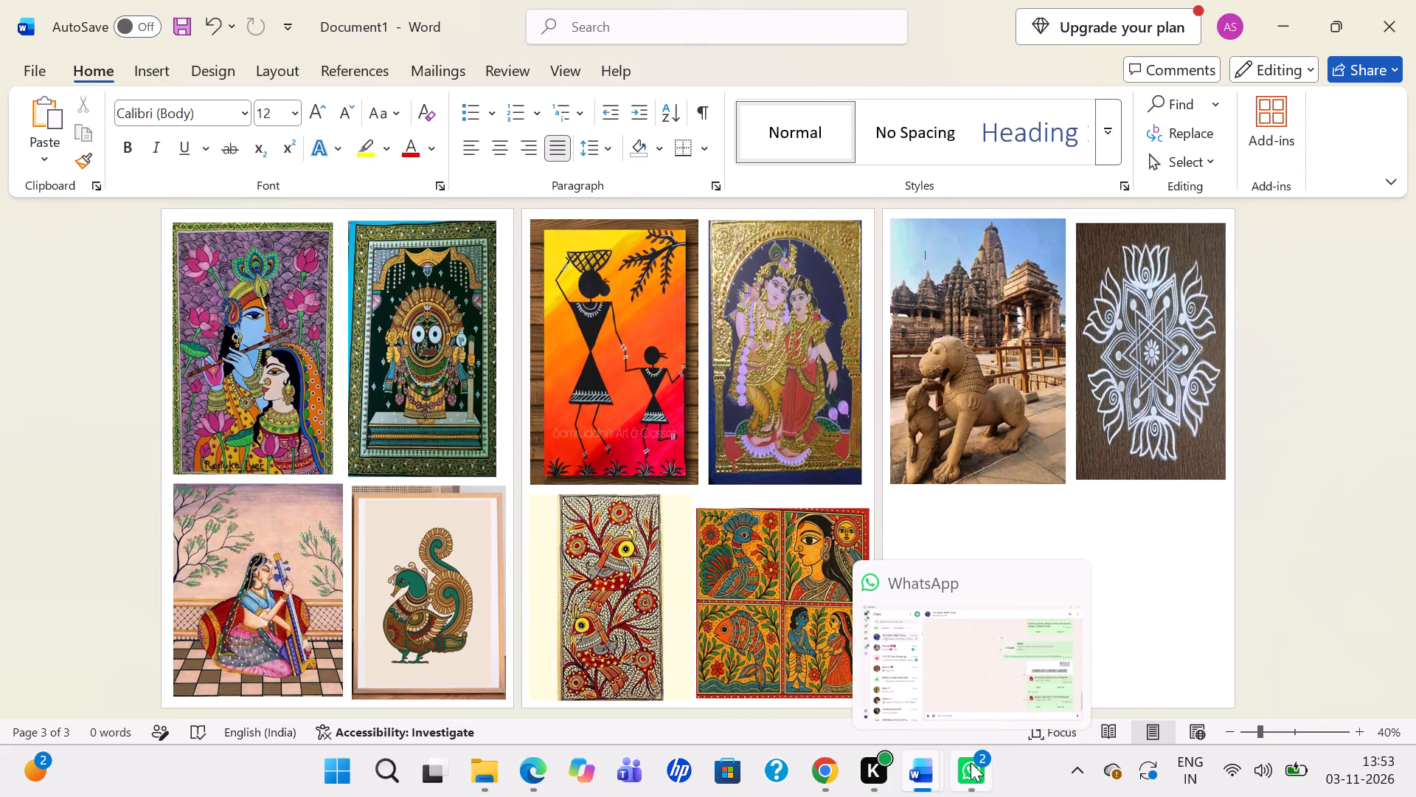
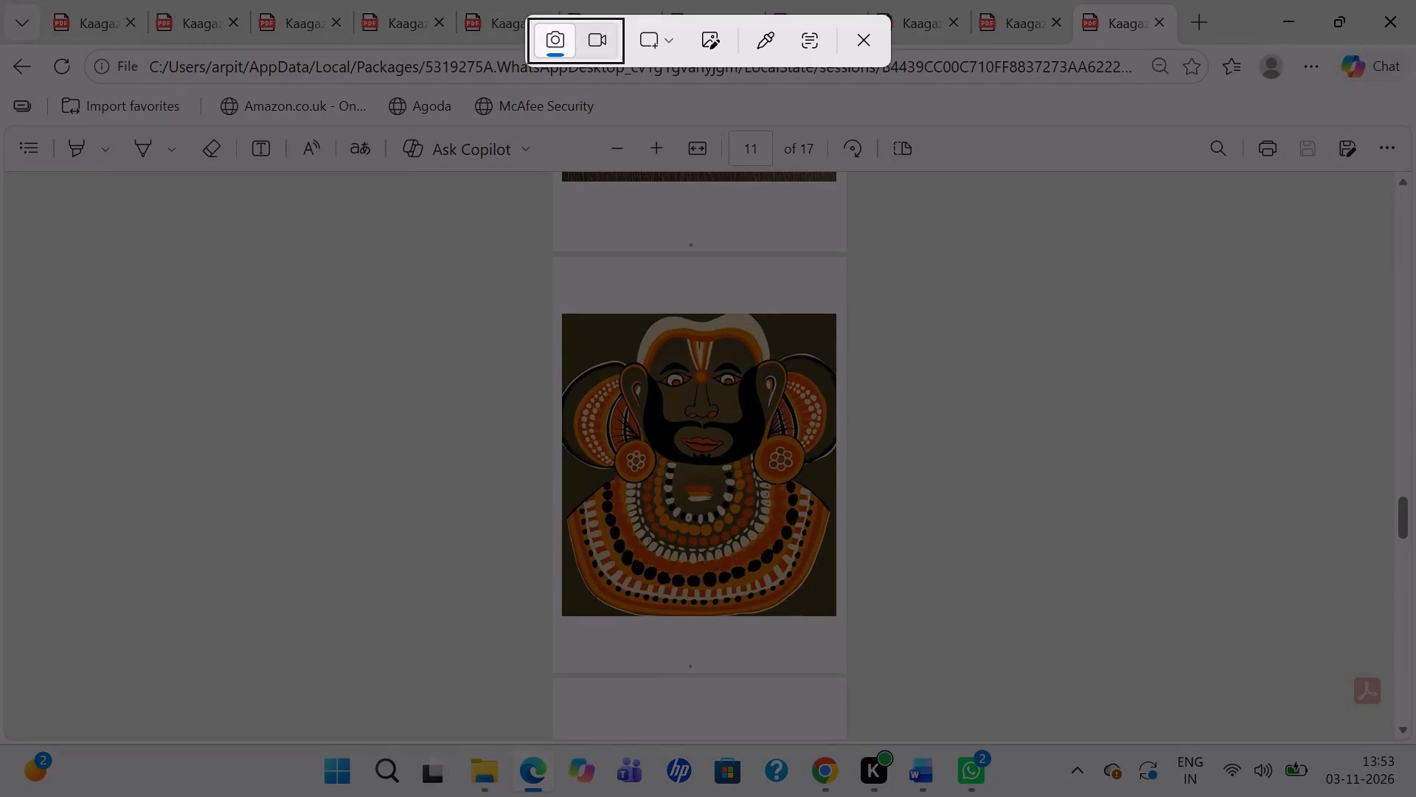
Capture a rectangular screenshot of the bearded face painting with orange and white necklaces on page 11 of the PDF.
left_click(561, 33)
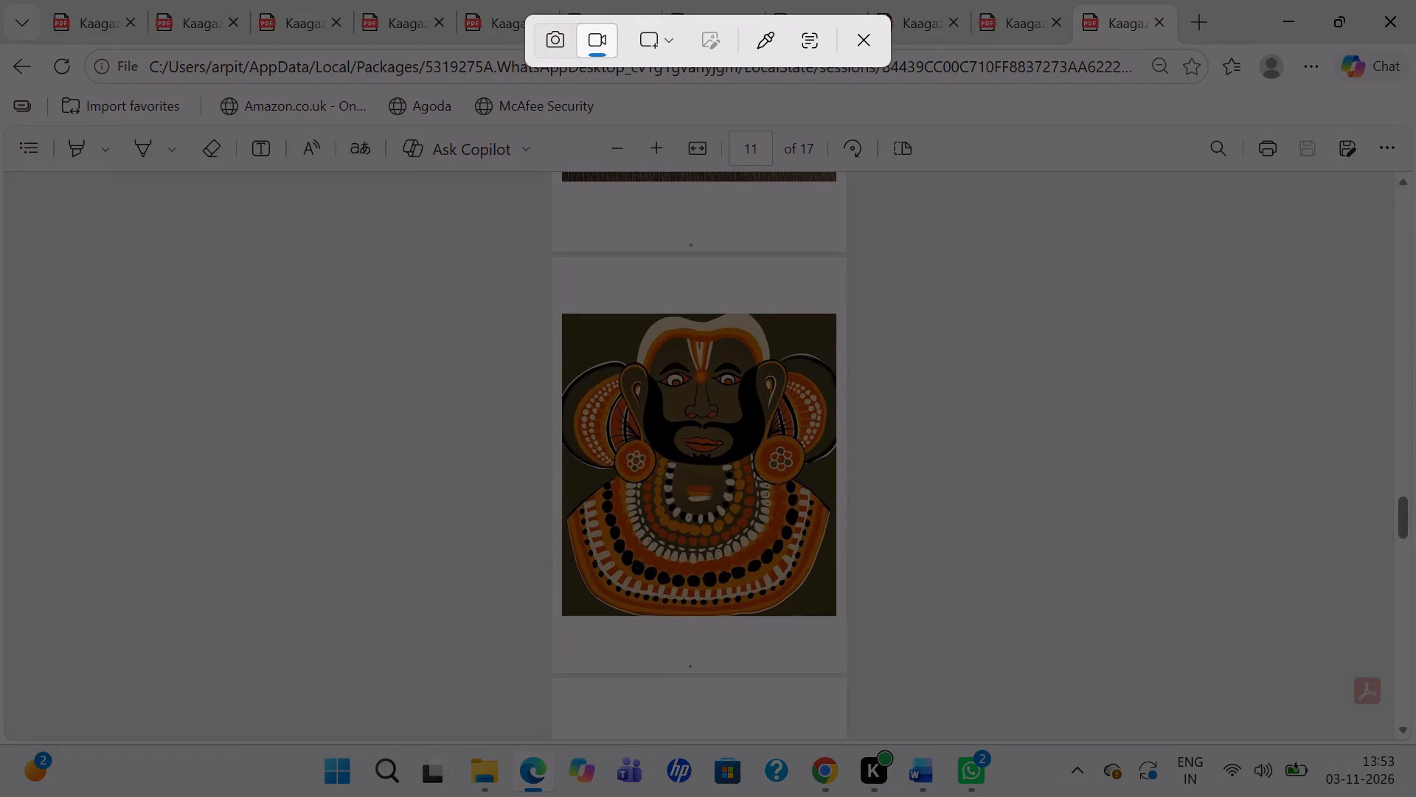
left_click(551, 38)
left_click_drag(565, 299, 704, 552)
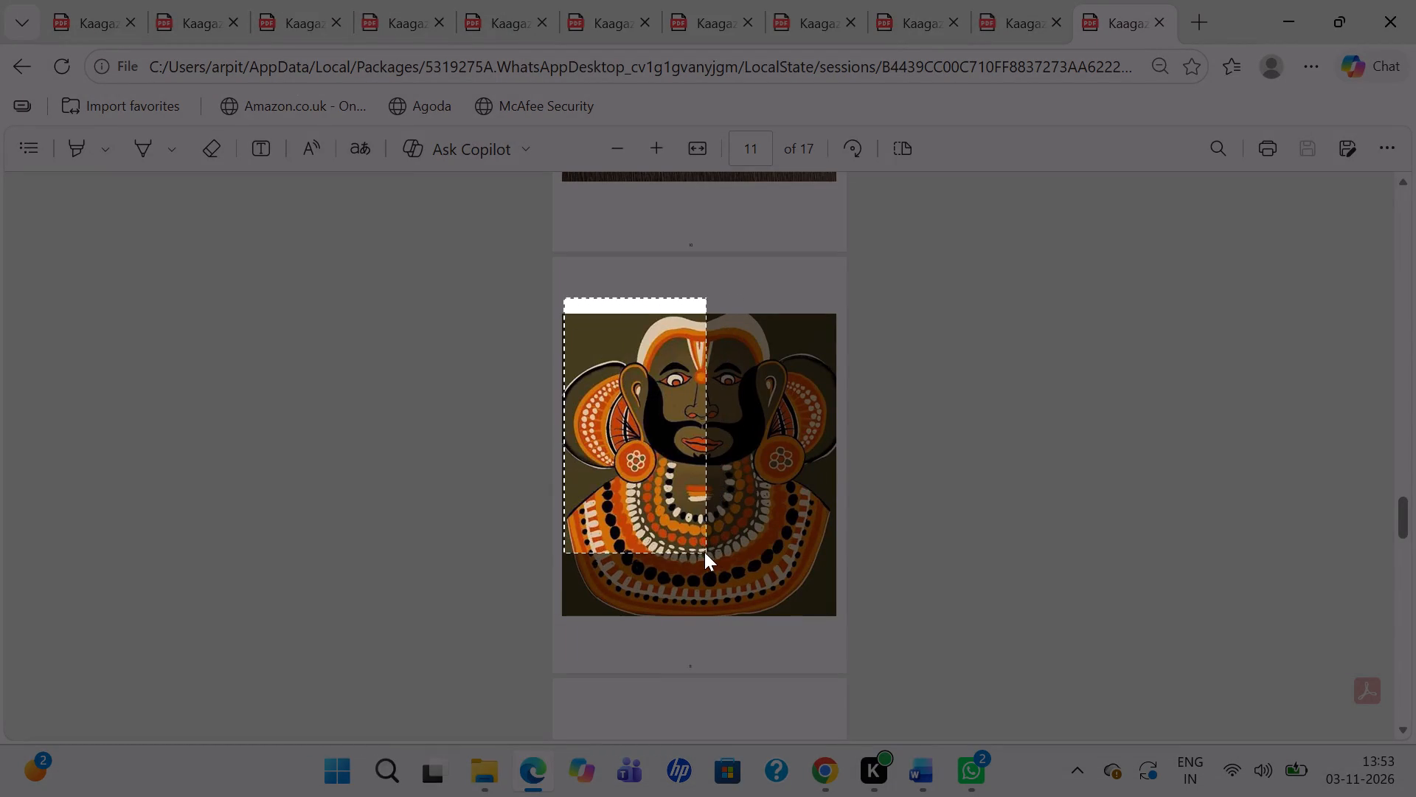
left_click_drag(704, 552, 836, 613)
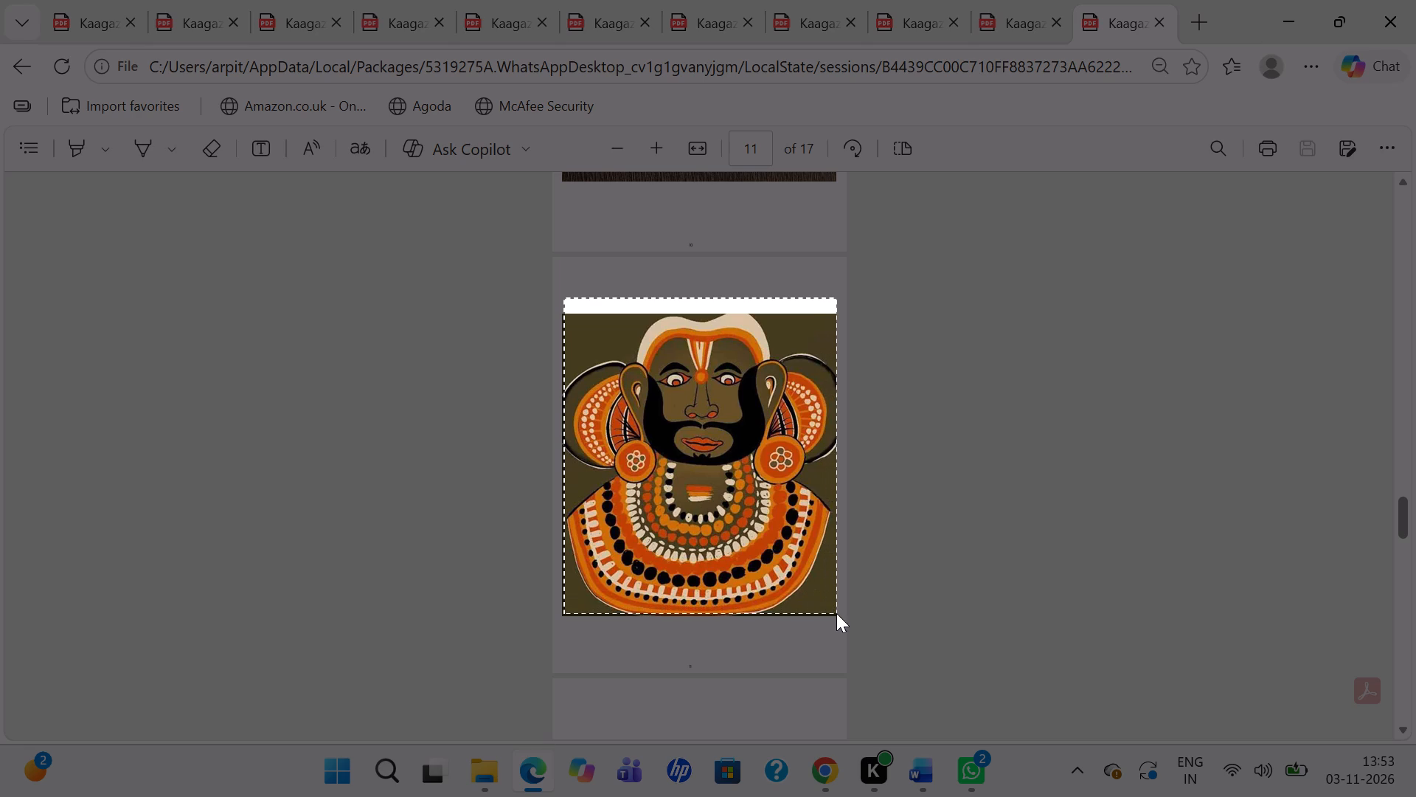
left_click_drag(836, 613, 836, 618)
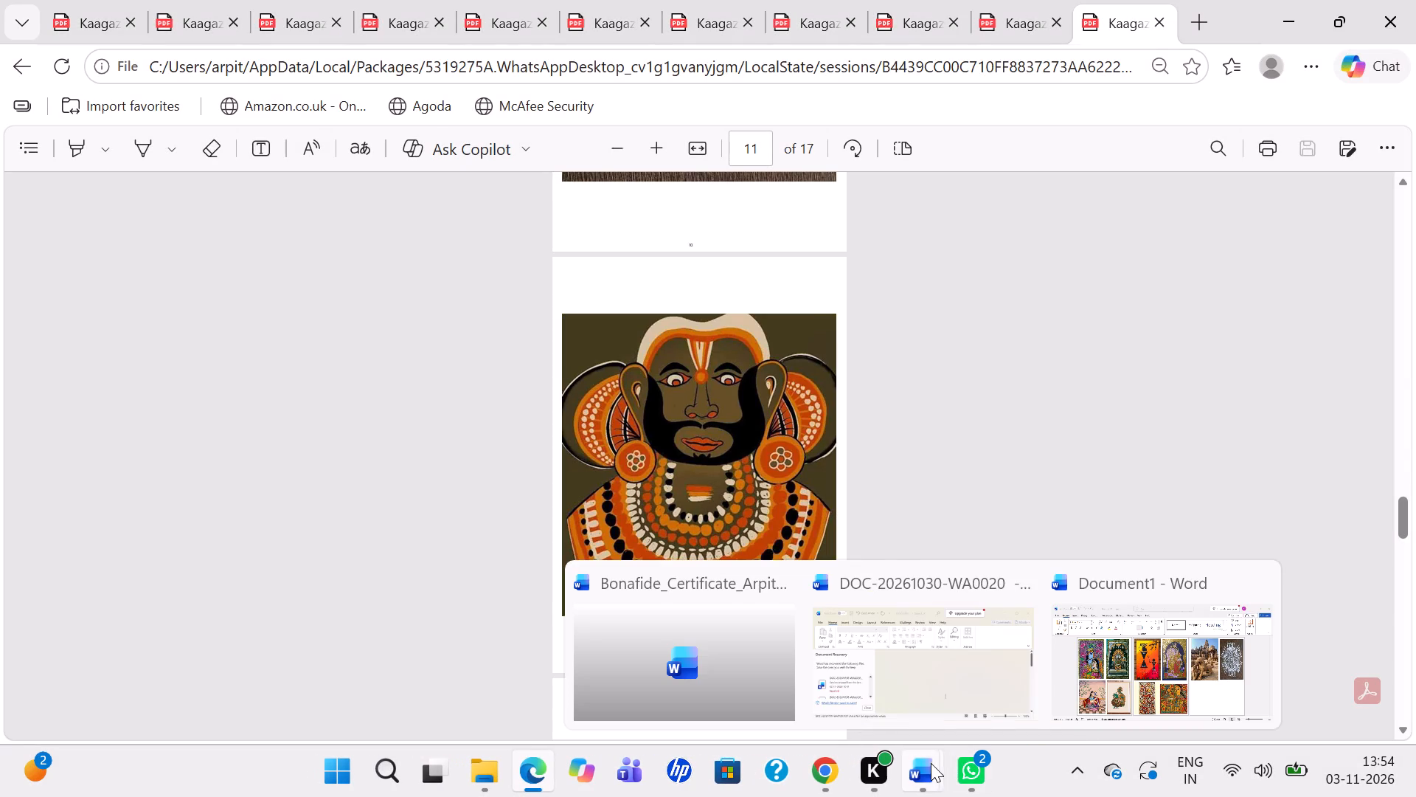
Switch to Document1 in Word and paste the captured face painting on page three.
left_click(1133, 655)
left_click(1027, 559)
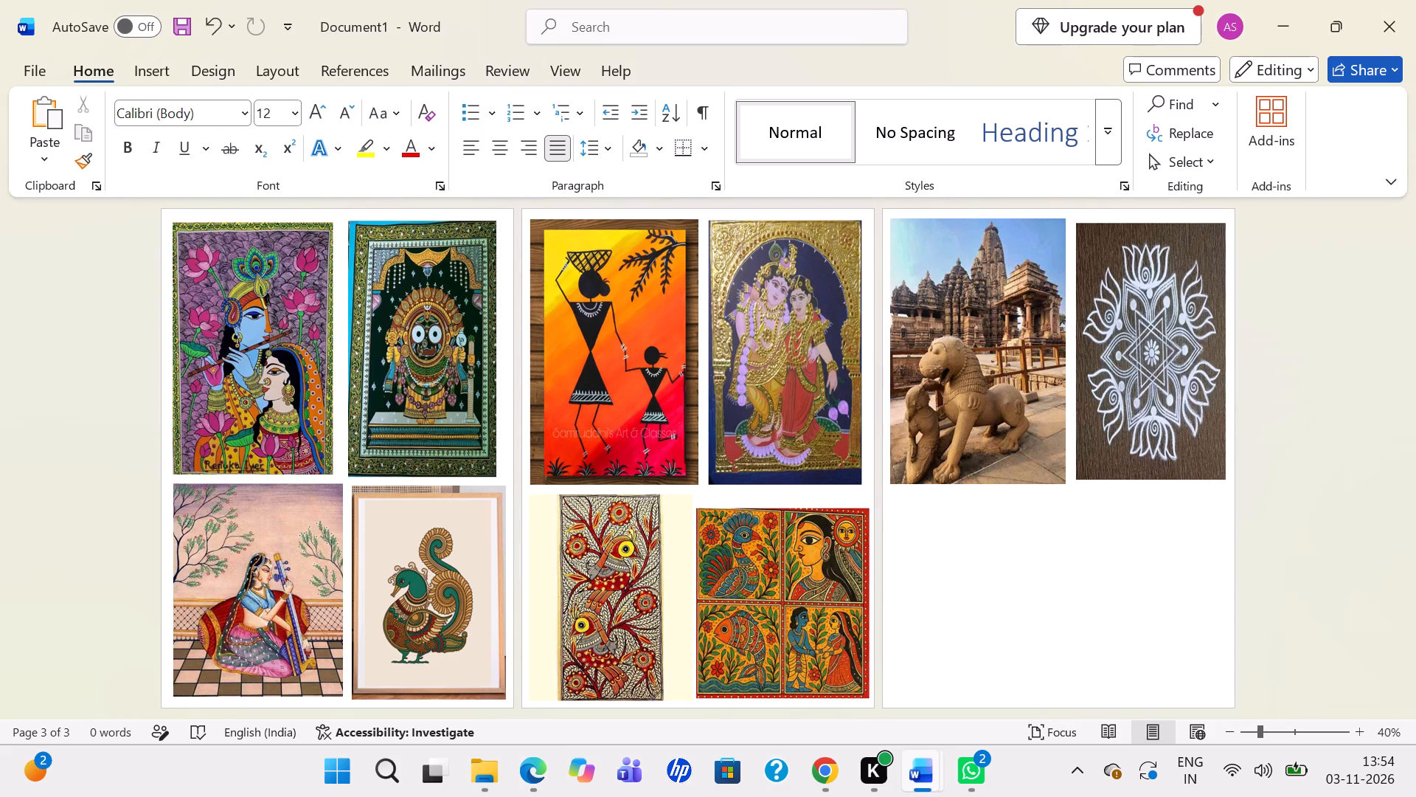
key("ctrl+v")
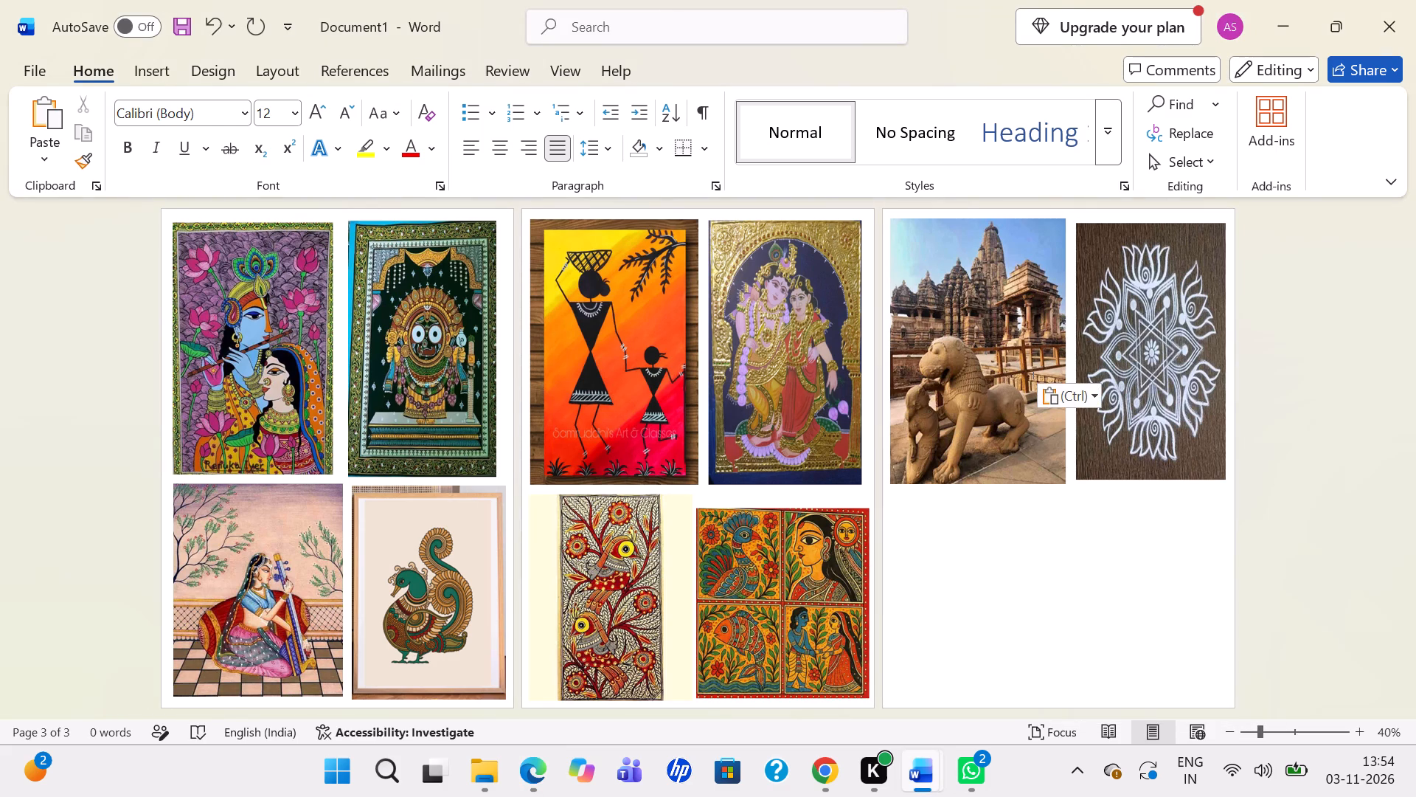
Shrink the temple and lion picture by lowering its top edge to uncover the face painting pasted behind it.
left_click(968, 252)
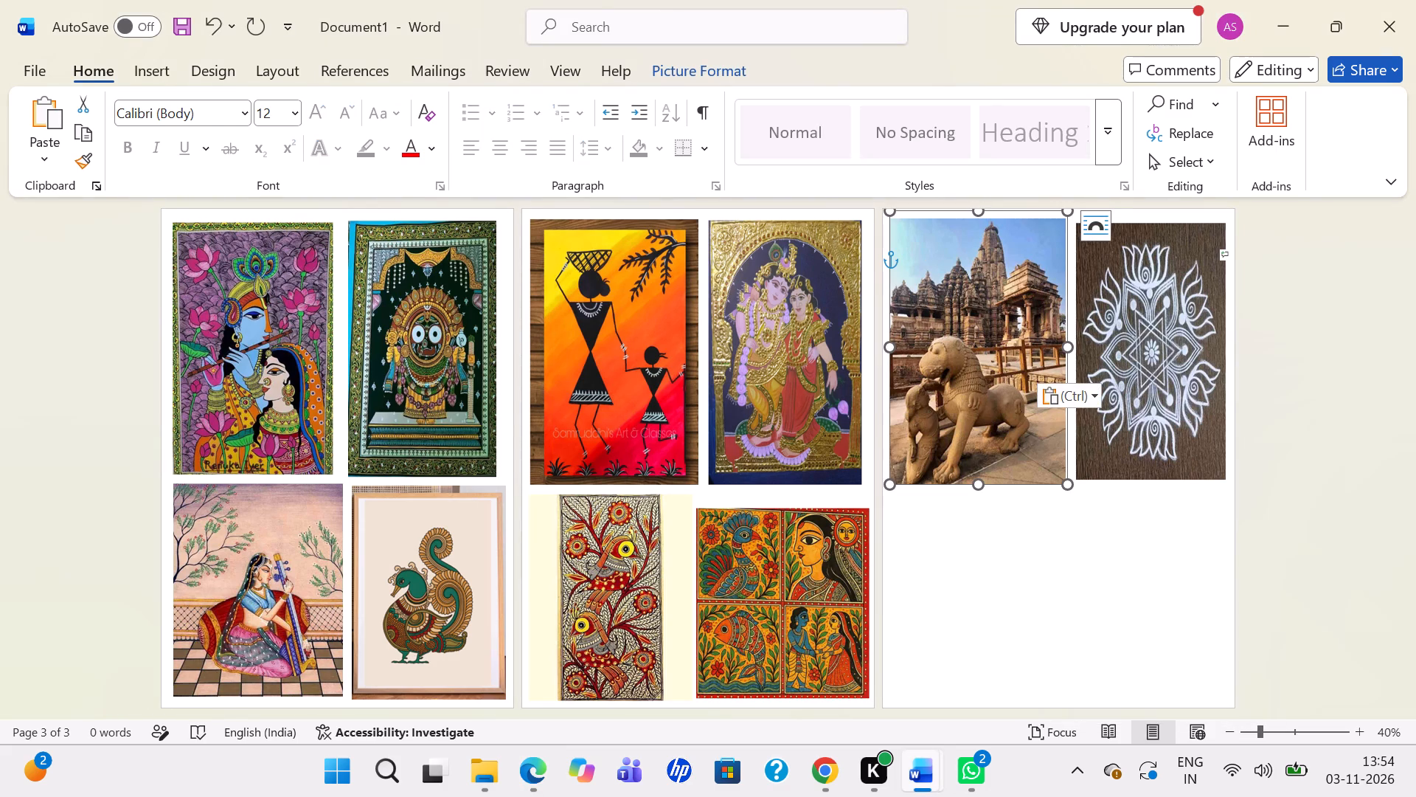
left_click_drag(979, 213, 976, 391)
Open the picture options for the pasted face painting on page three.
right_click(986, 291)
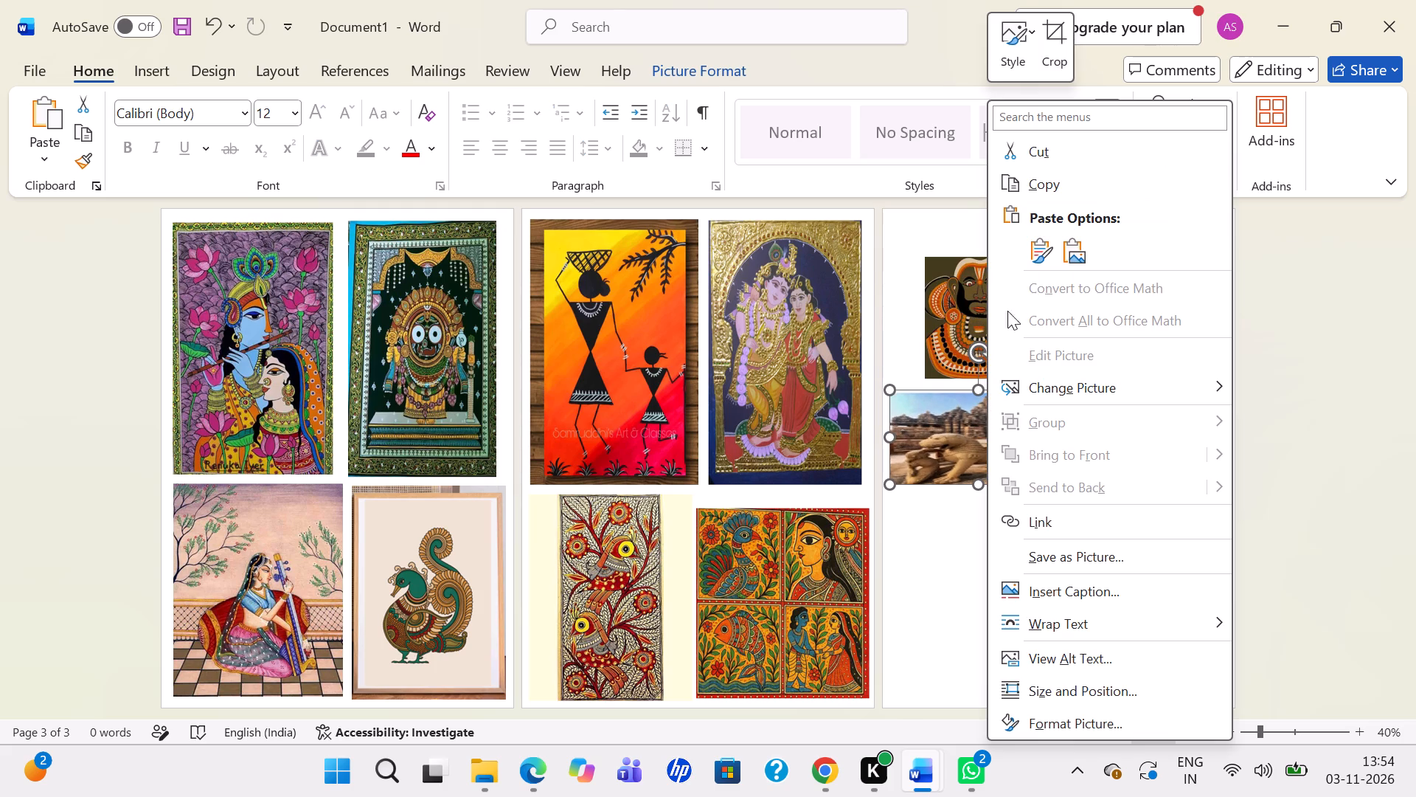
Set the text wrapping of the bearded face painting on page three to In Front of Text.
left_click(1052, 616)
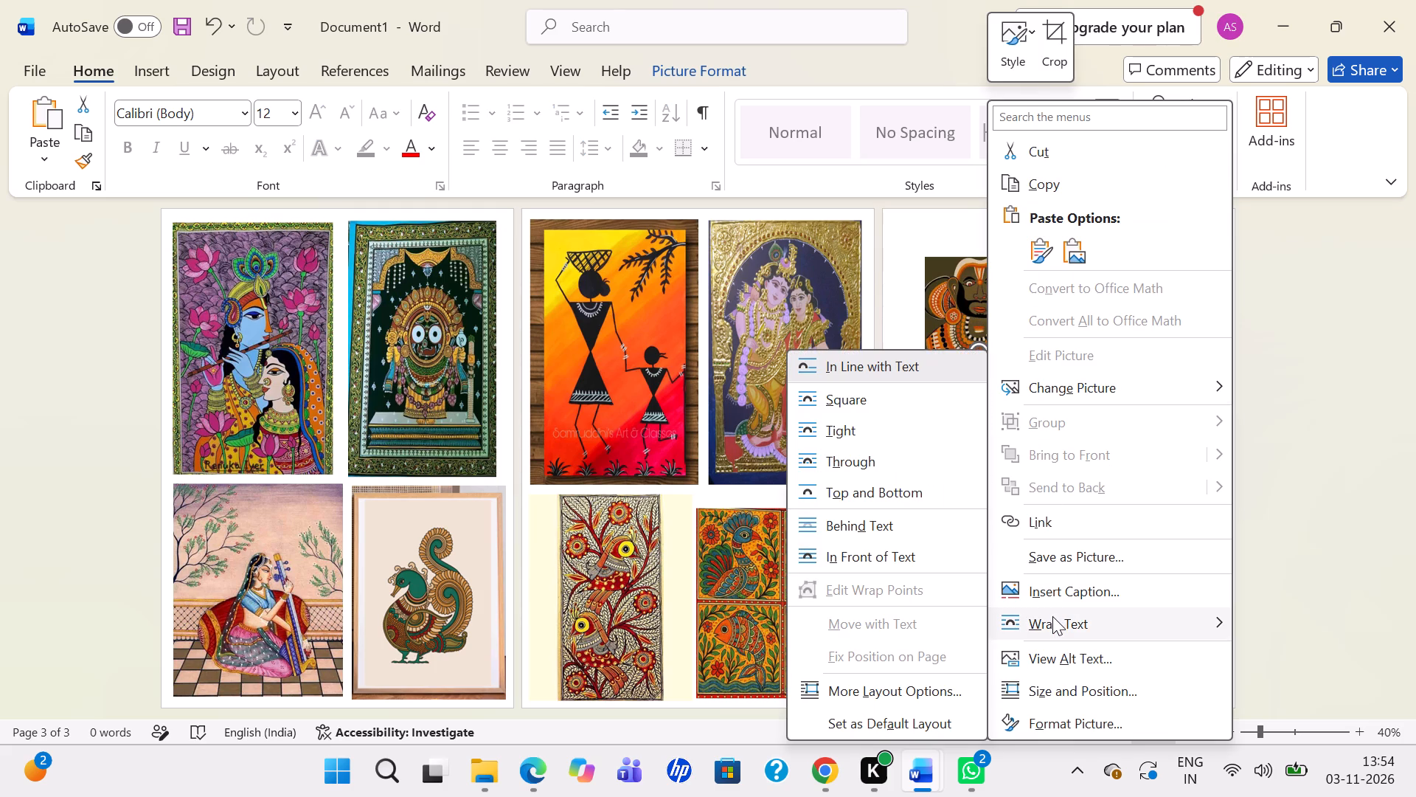
left_click(900, 551)
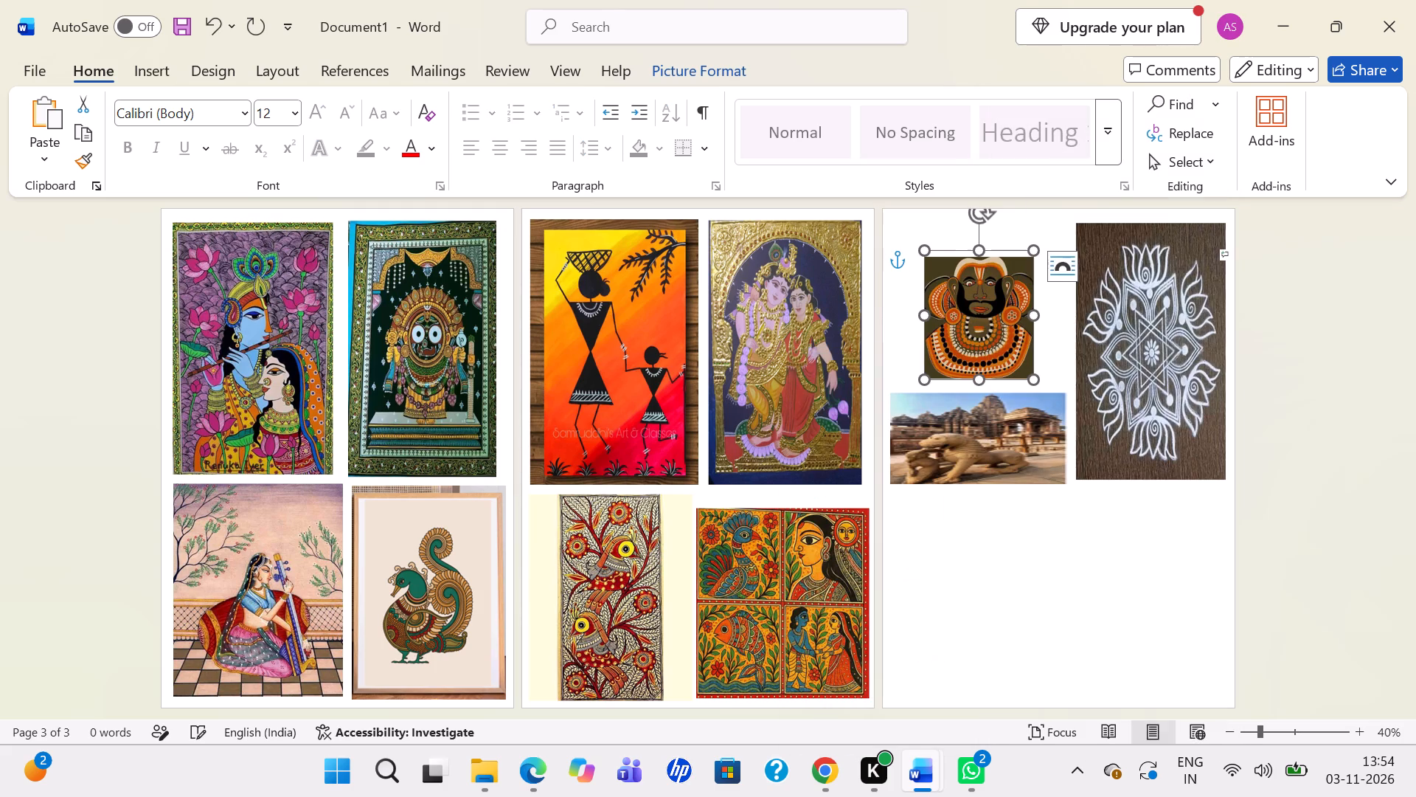
Shift the bearded face painting's bottom and top edges down so it sits in page three's lower-left area, below the temple picture.
left_click_drag(976, 380, 989, 685)
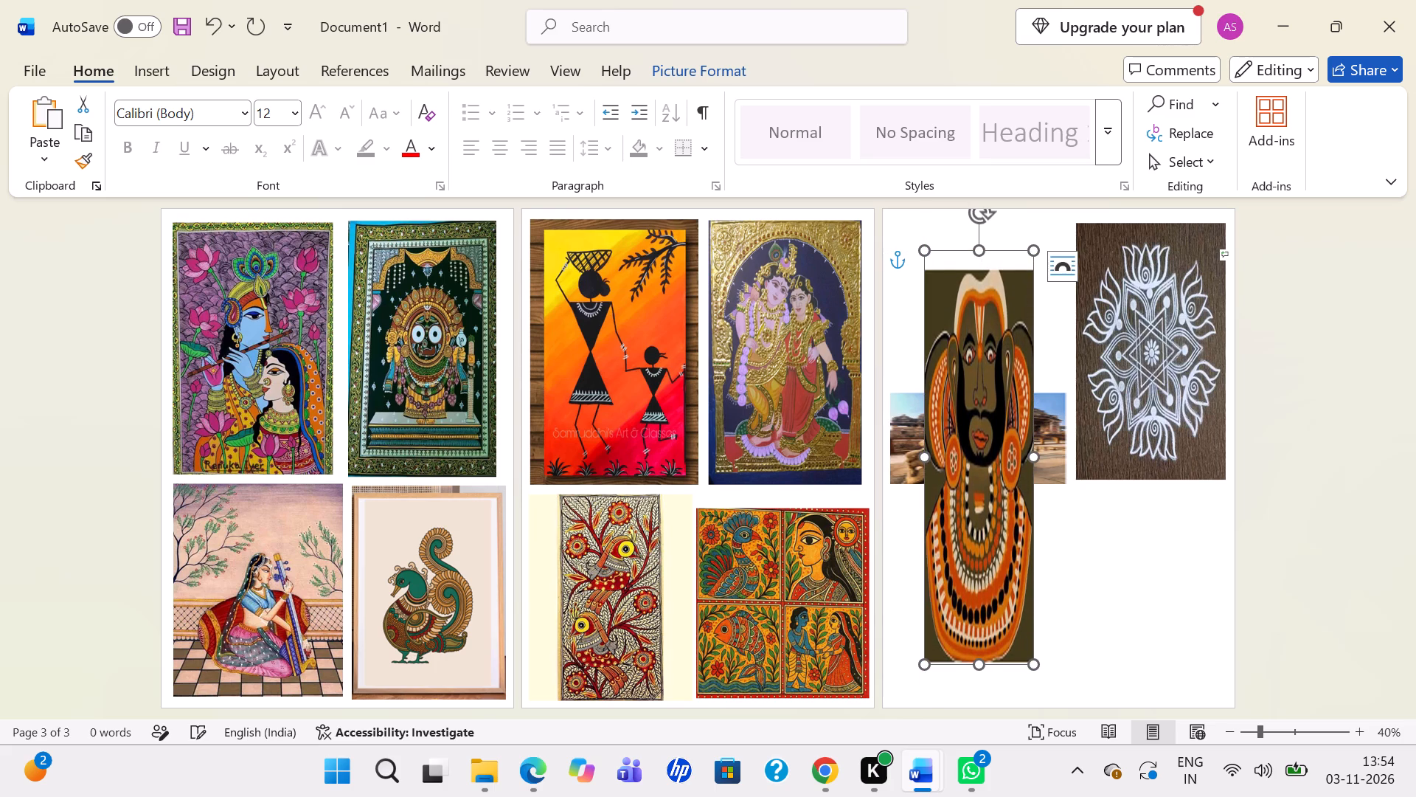
left_click_drag(981, 246, 1004, 530)
Select the temple and lion picture on page three for resizing.
left_click(990, 420)
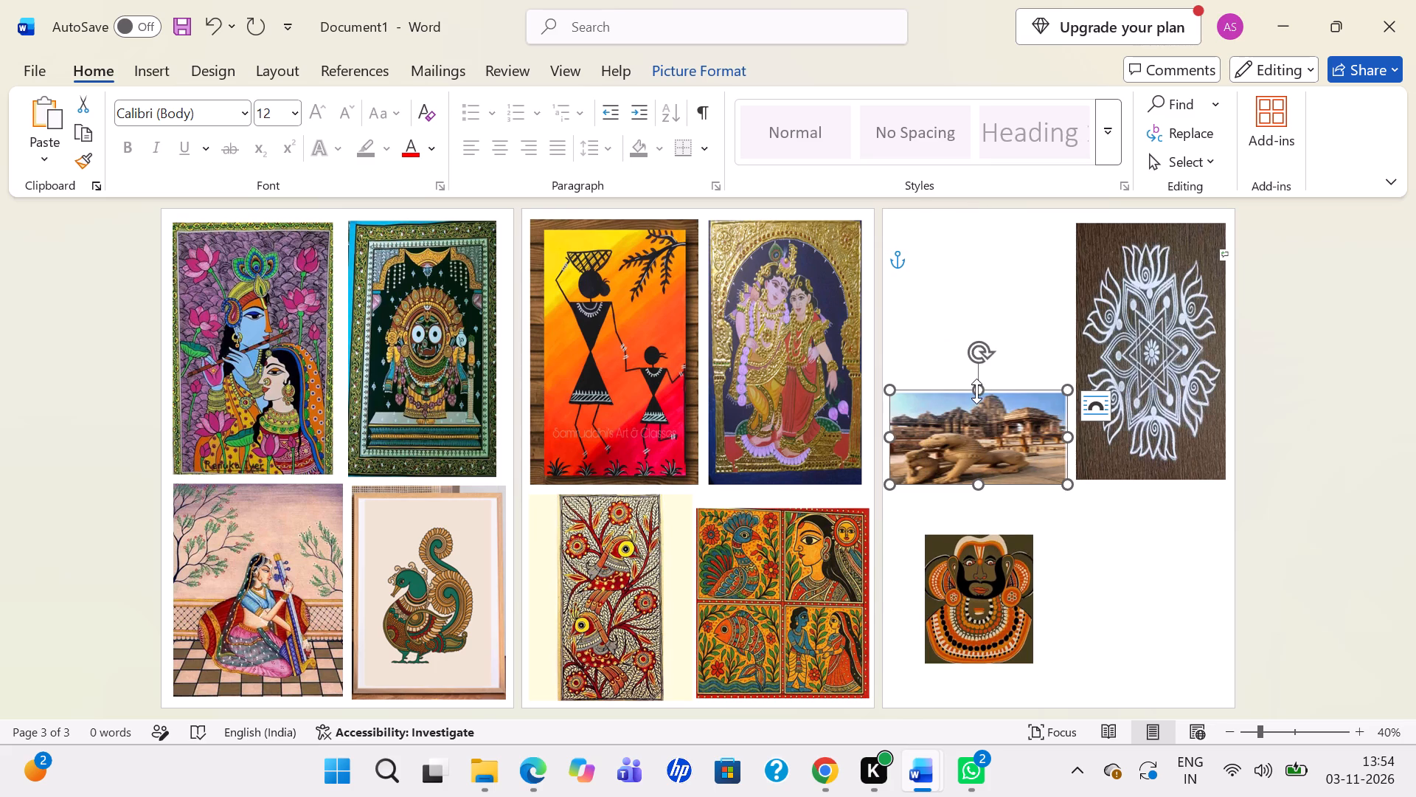
Stretch the temple and lion picture up to the top of page three and raise its bottom edge slightly.
left_click_drag(976, 391, 986, 209)
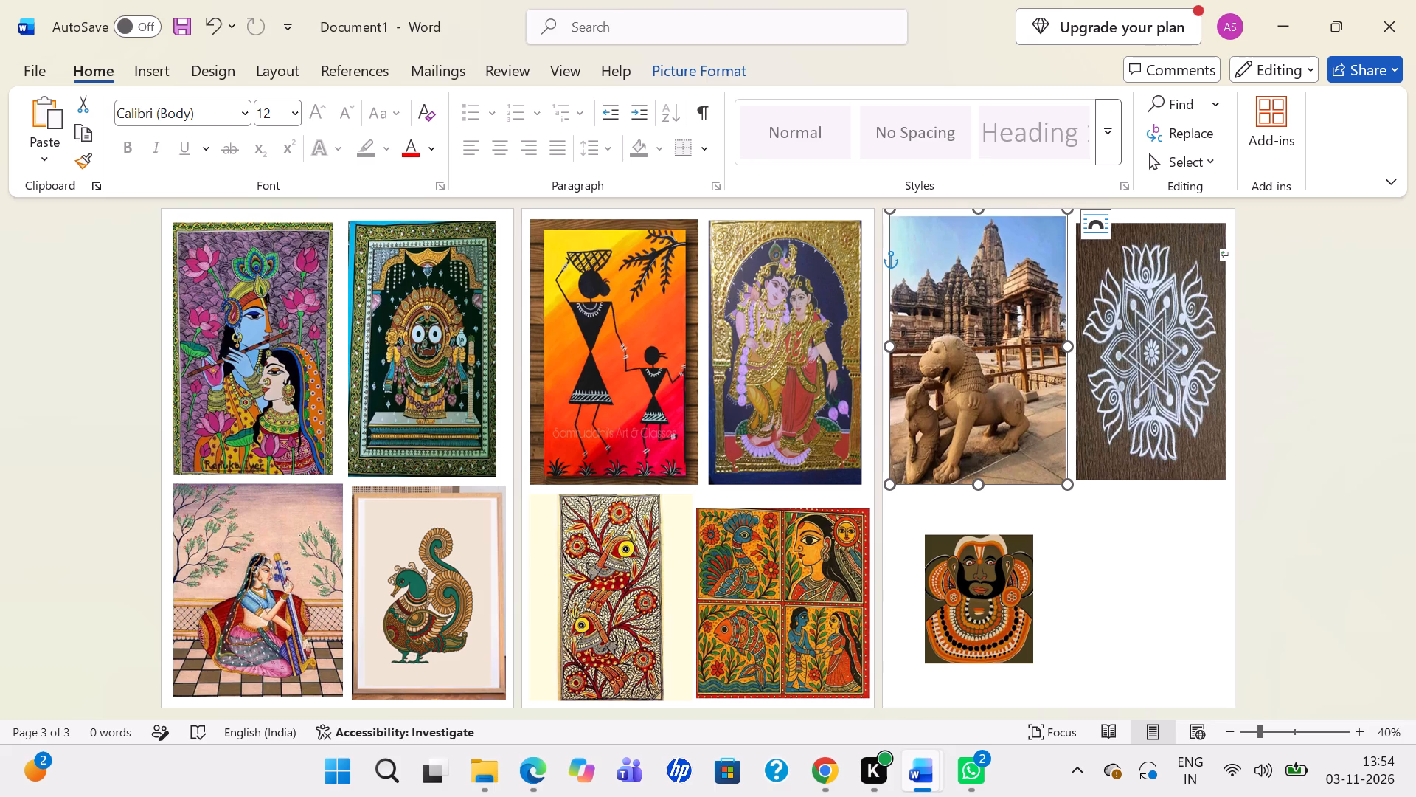
left_click_drag(979, 484, 979, 475)
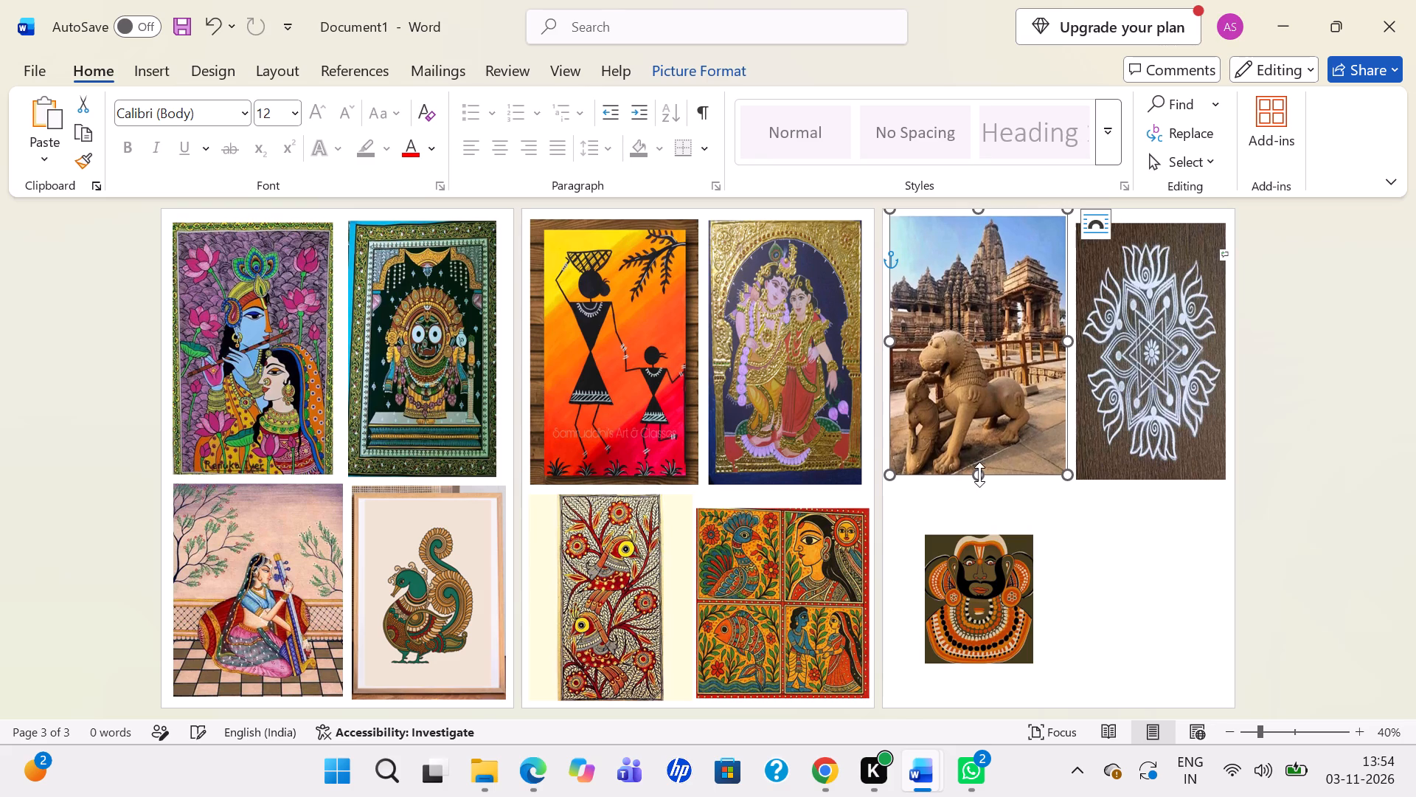
Enlarge the bearded face painting to fill page three's lower-left area, matching the temple picture's width and reaching near the page bottom.
left_click(976, 562)
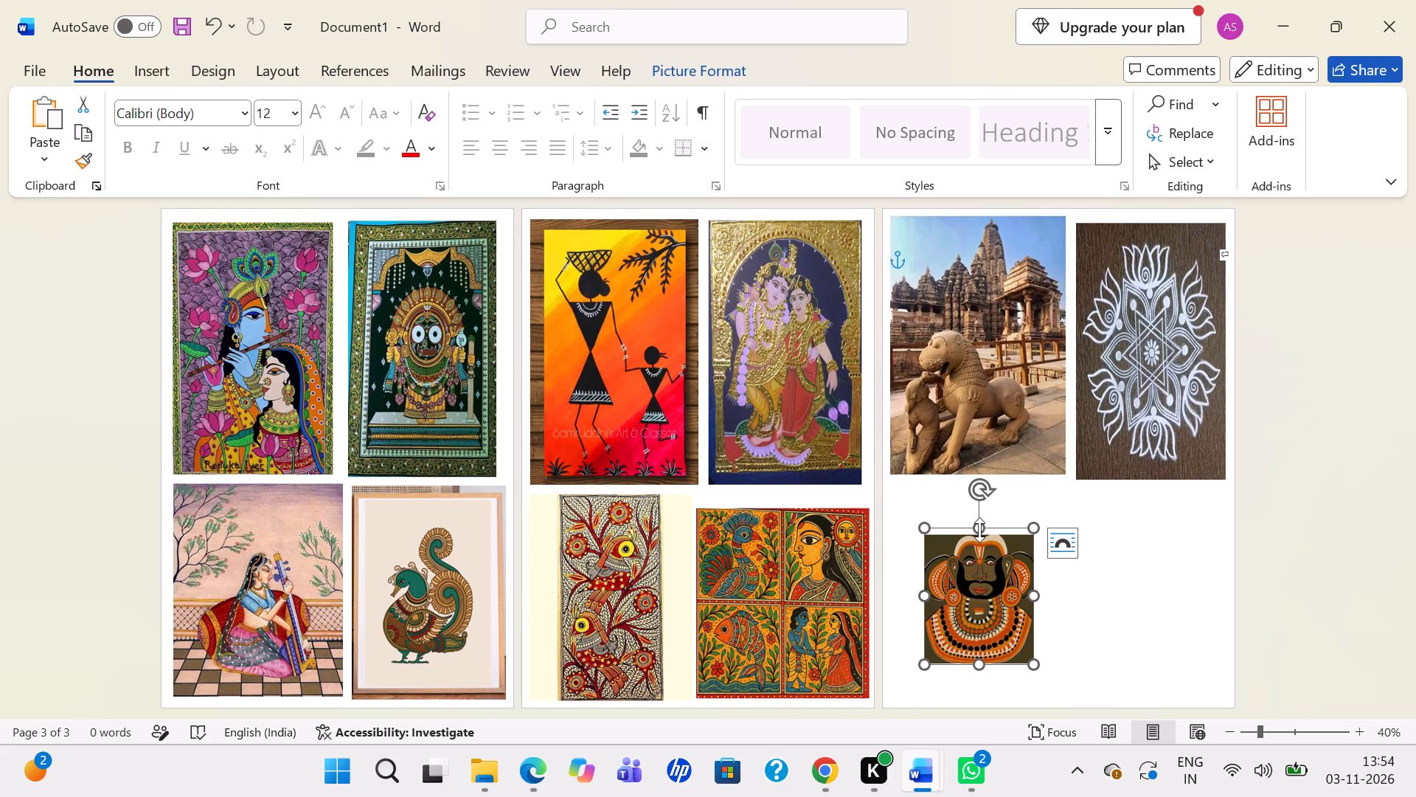
left_click_drag(979, 530, 970, 484)
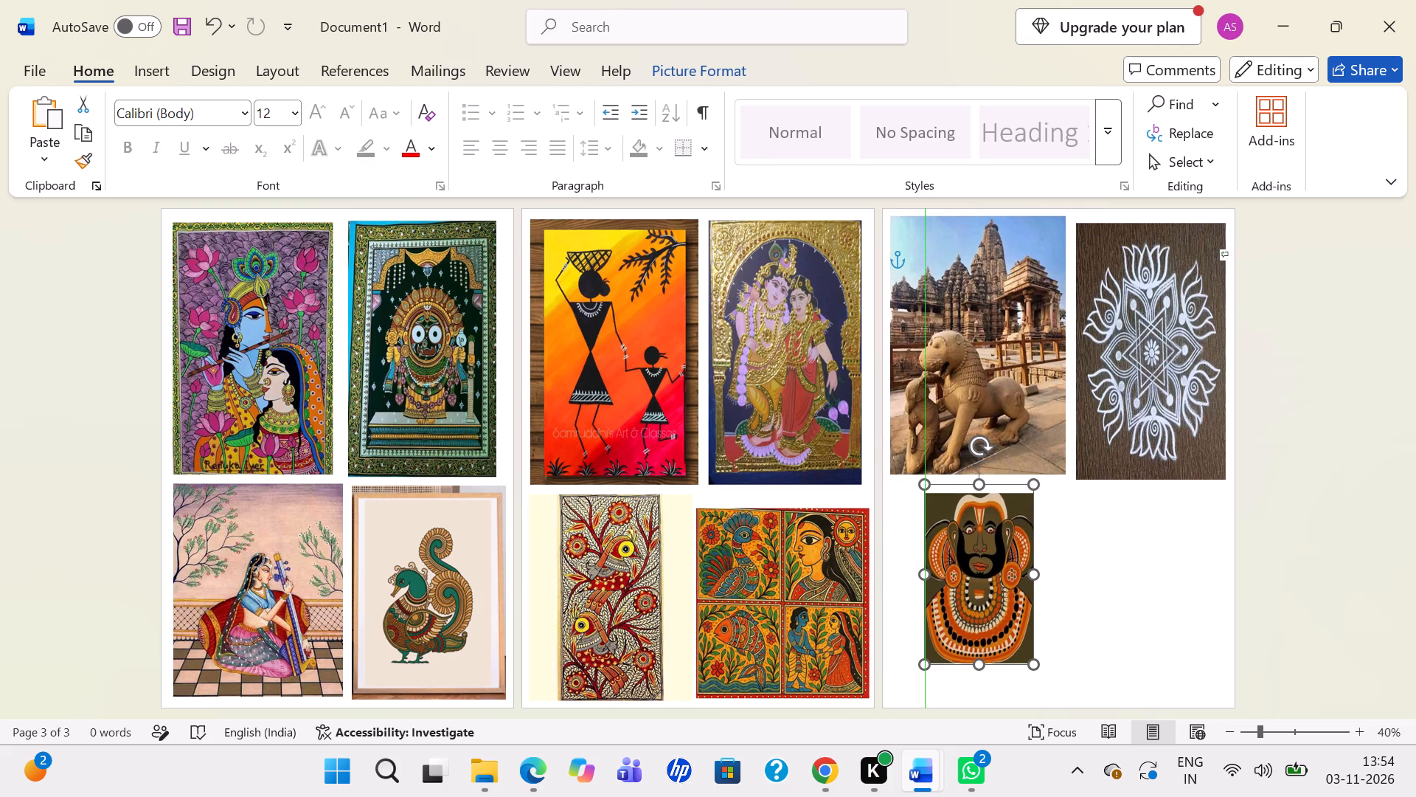
left_click_drag(970, 484, 967, 477)
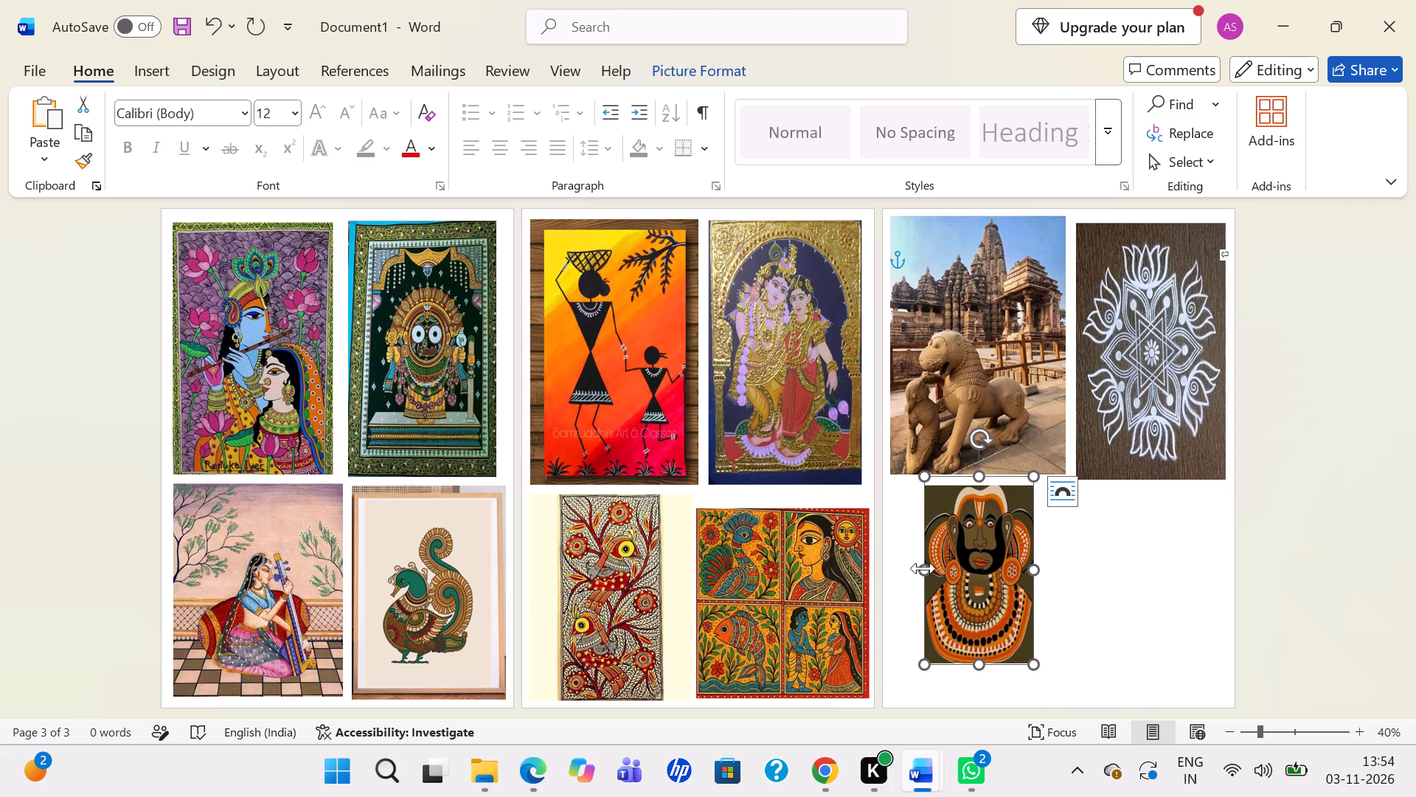
left_click_drag(926, 569, 895, 568)
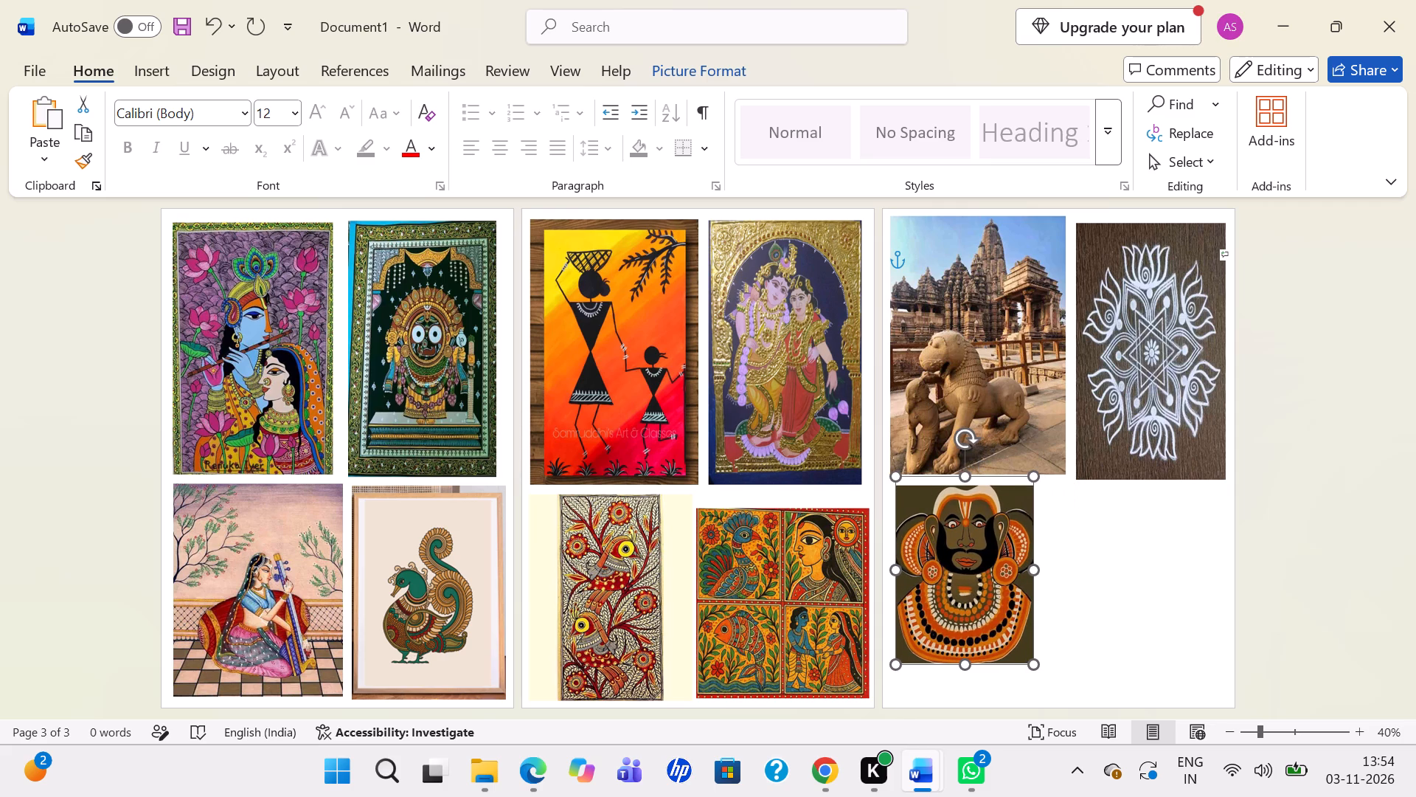
left_click_drag(895, 568, 895, 567)
left_click_drag(965, 665, 954, 697)
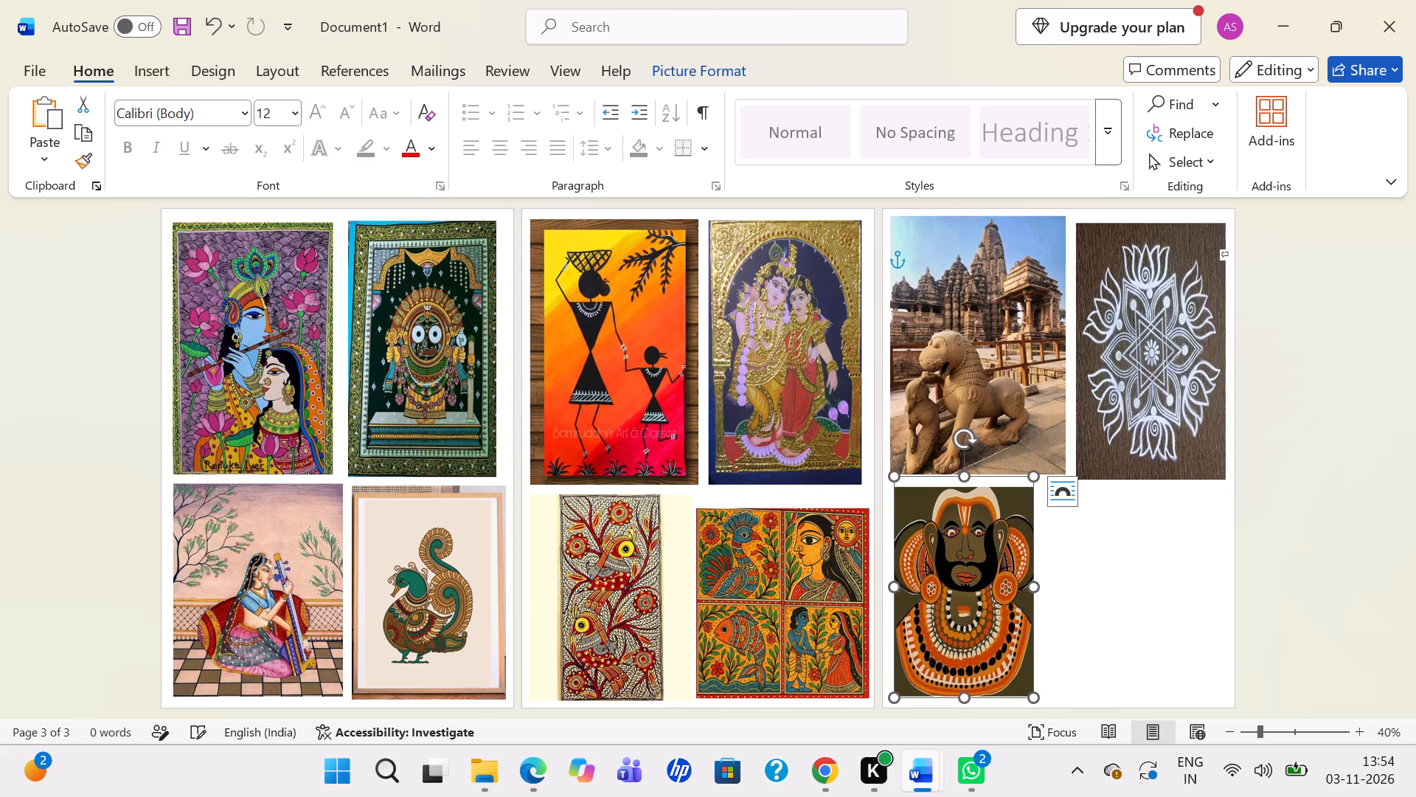
left_click_drag(1037, 584, 1066, 577)
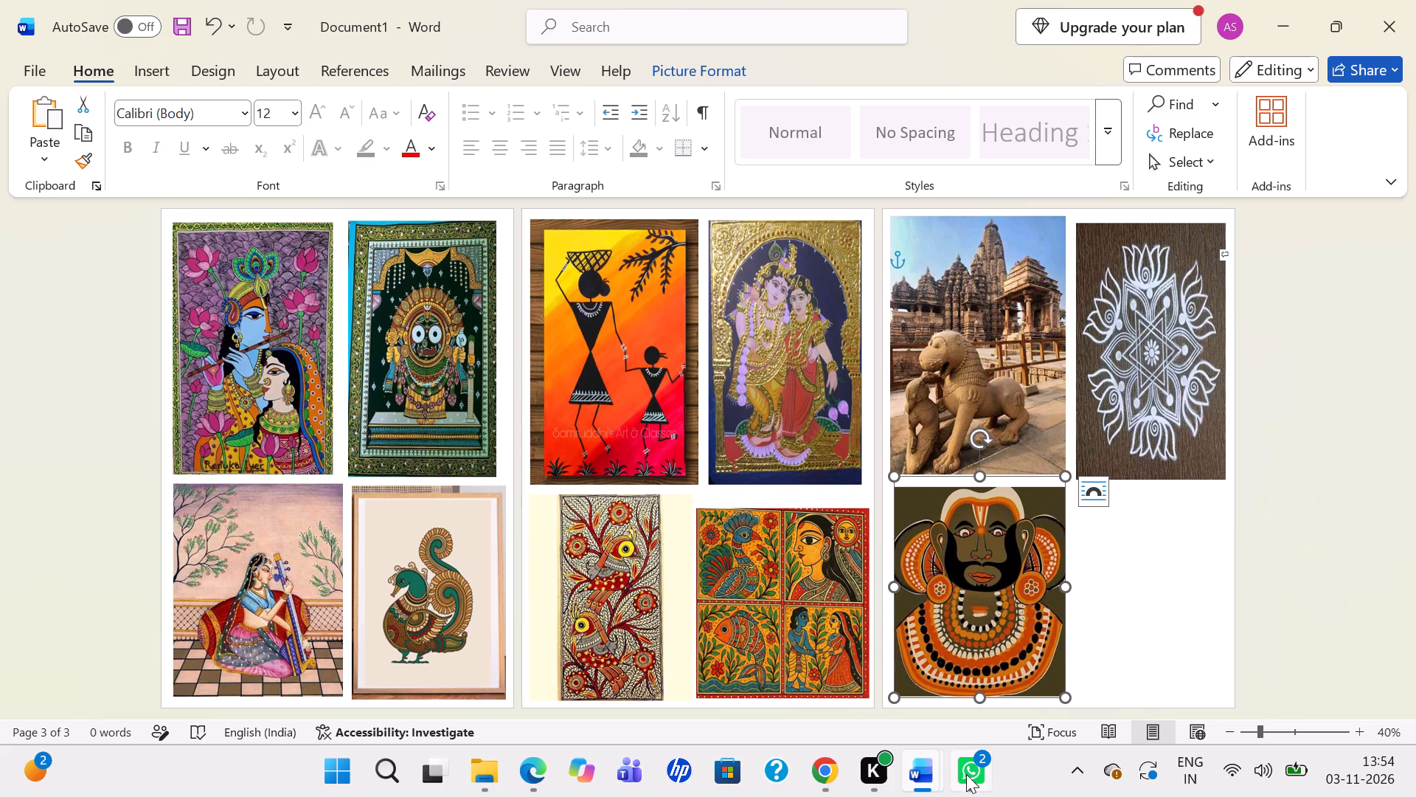
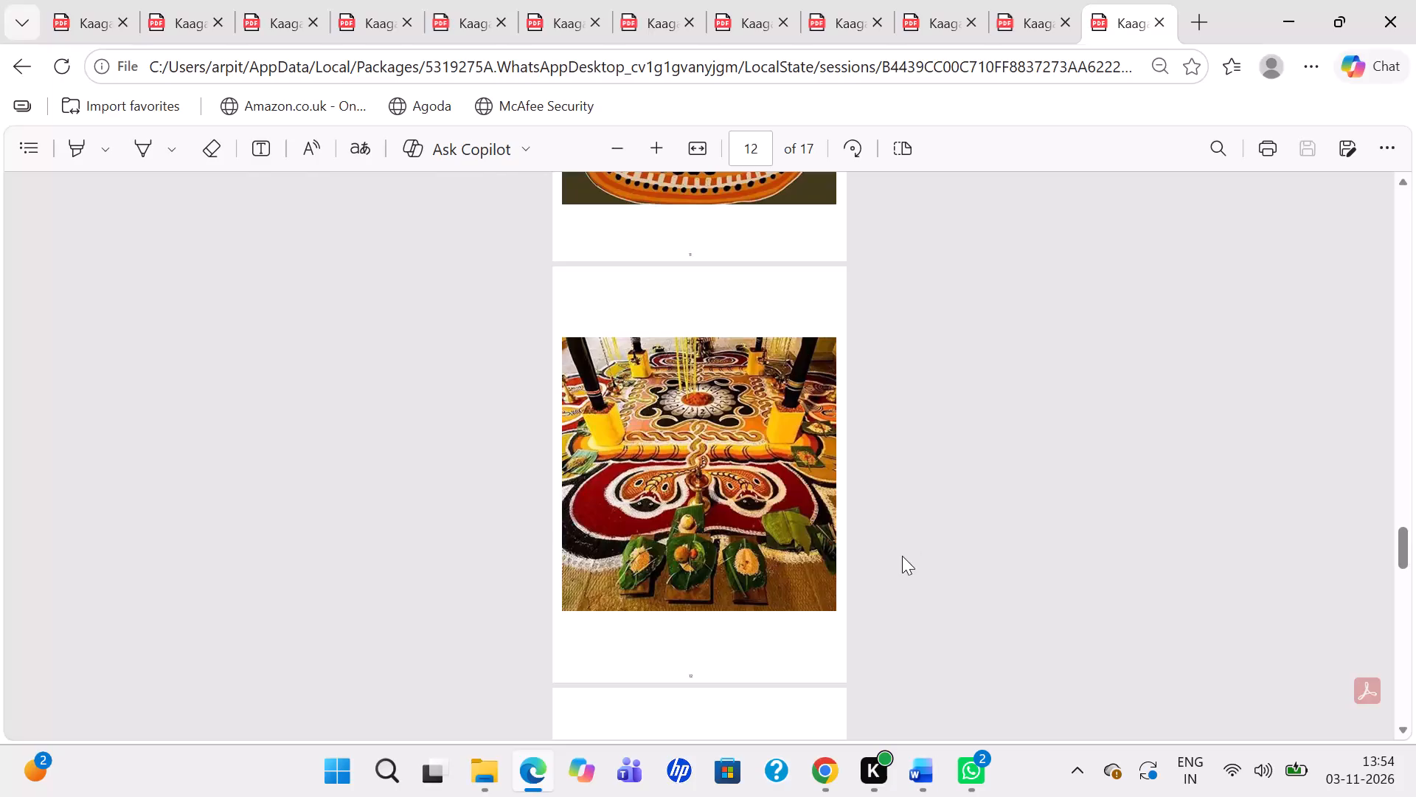
Capture a cropped screenshot of the full floor rangoli picture with the black-and-yellow pillars and leaf offerings in the PDF.
left_click(544, 38)
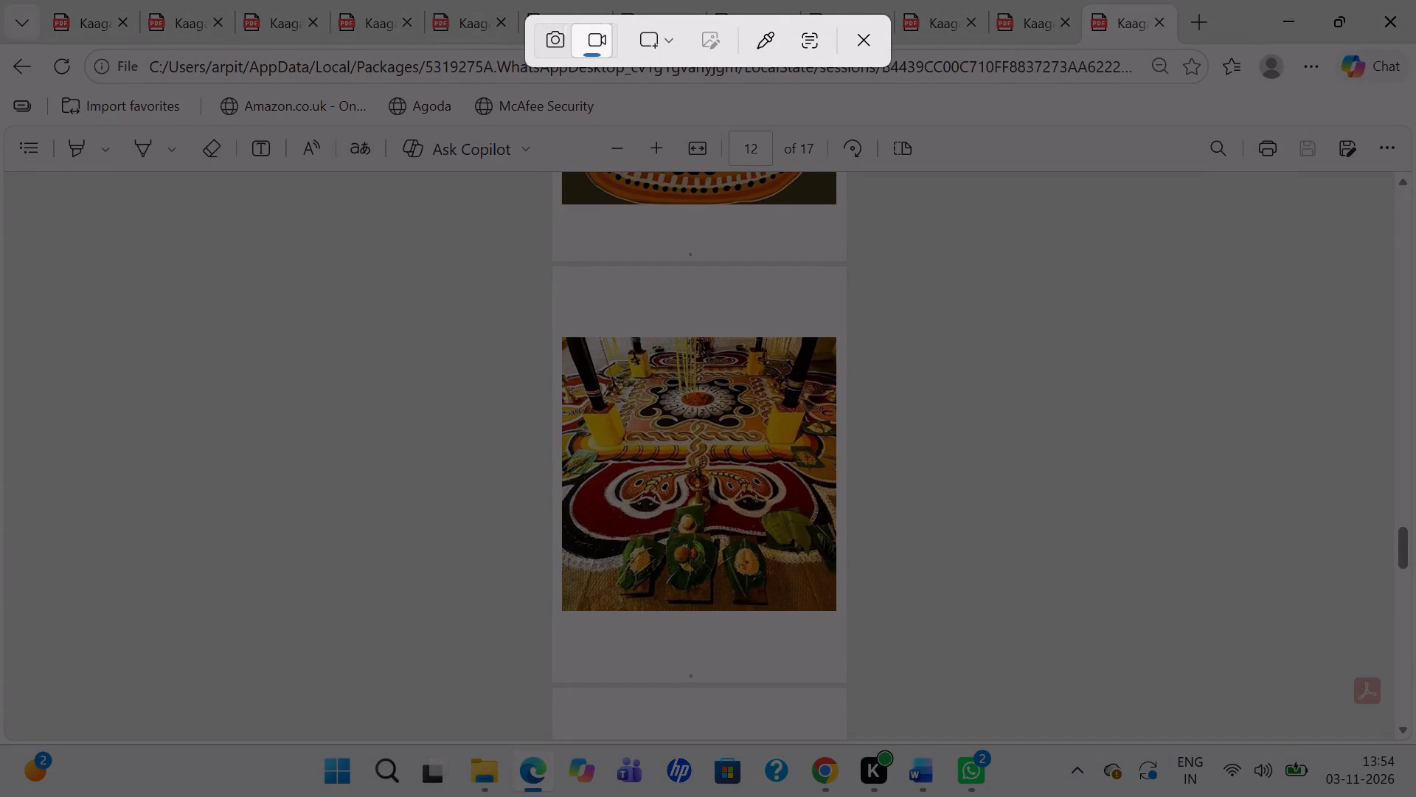
left_click(550, 38)
left_click_drag(561, 332, 709, 520)
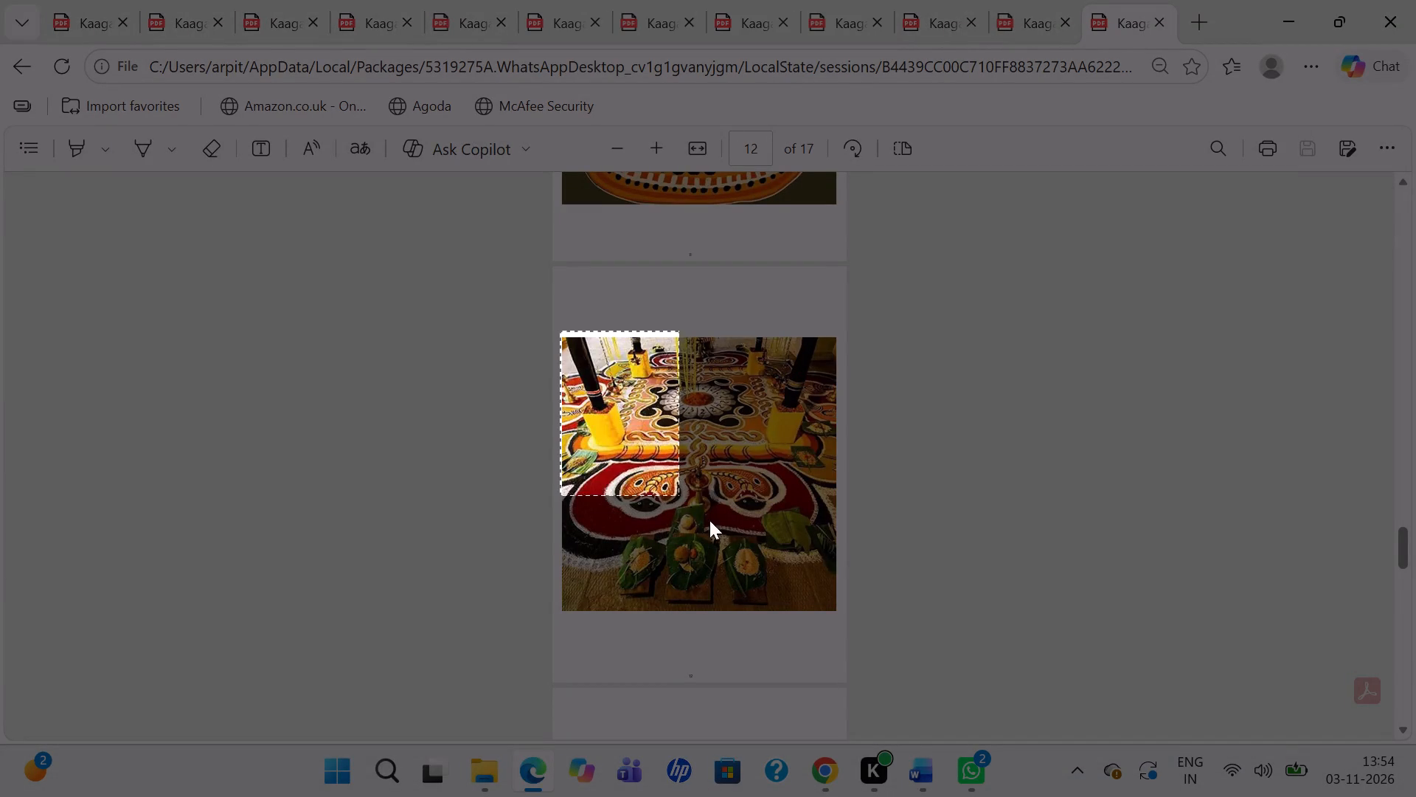
left_click_drag(709, 520, 836, 613)
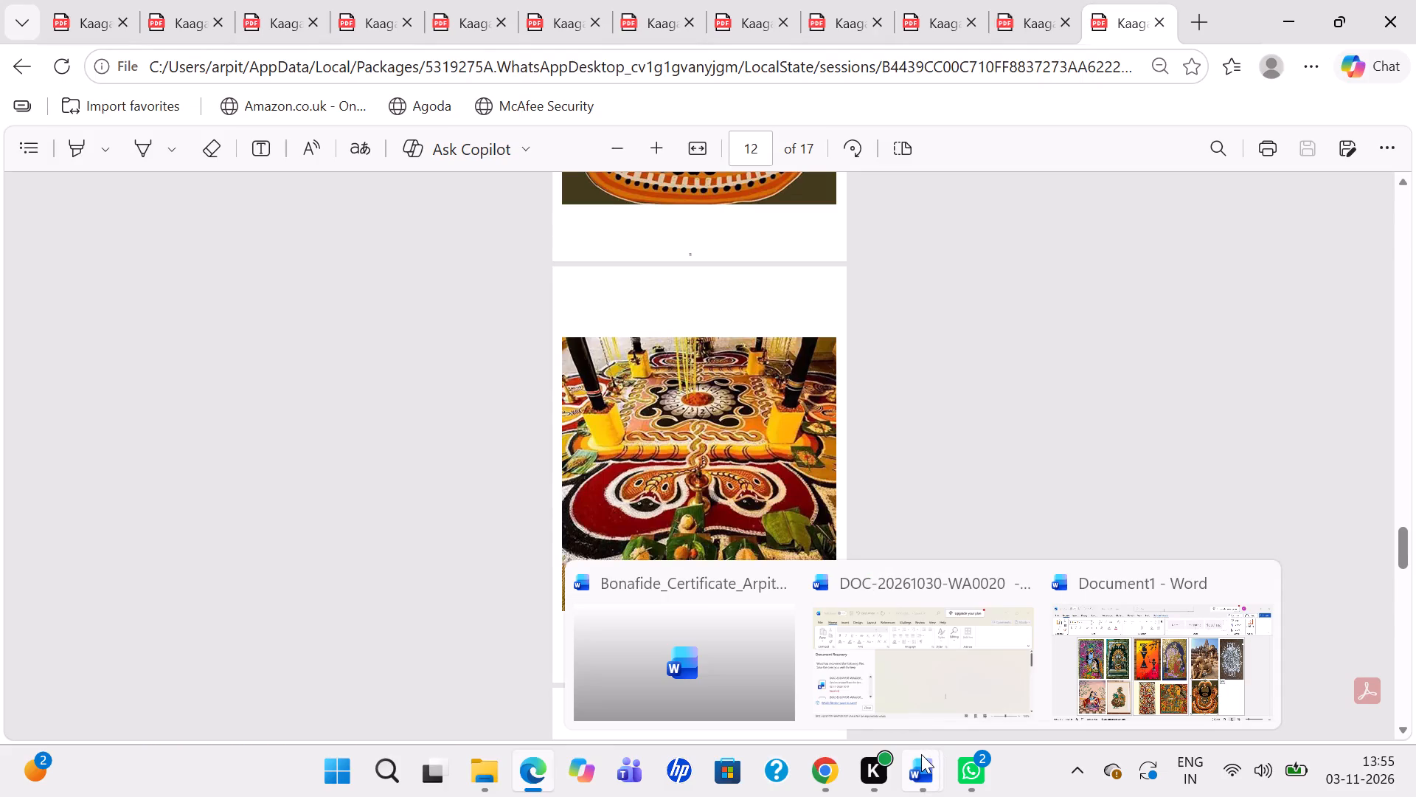
Switch to Document1 in Word and place the insertion point in page three's empty space beside the bearded face painting.
left_click(1124, 655)
double_click(1126, 597)
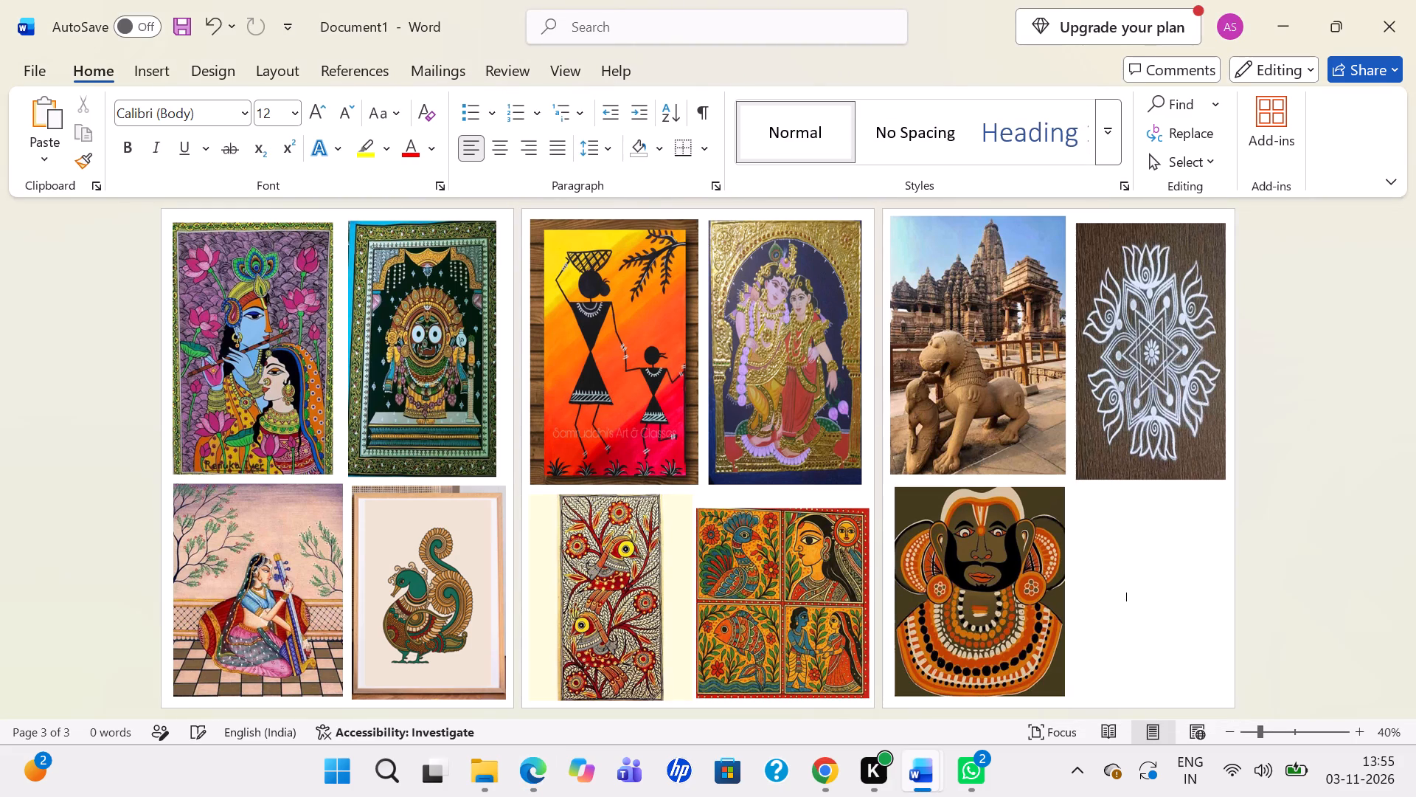
Paste the copied rangoli and lamps screenshot into the document following the bearded face painting.
right_click(1126, 597)
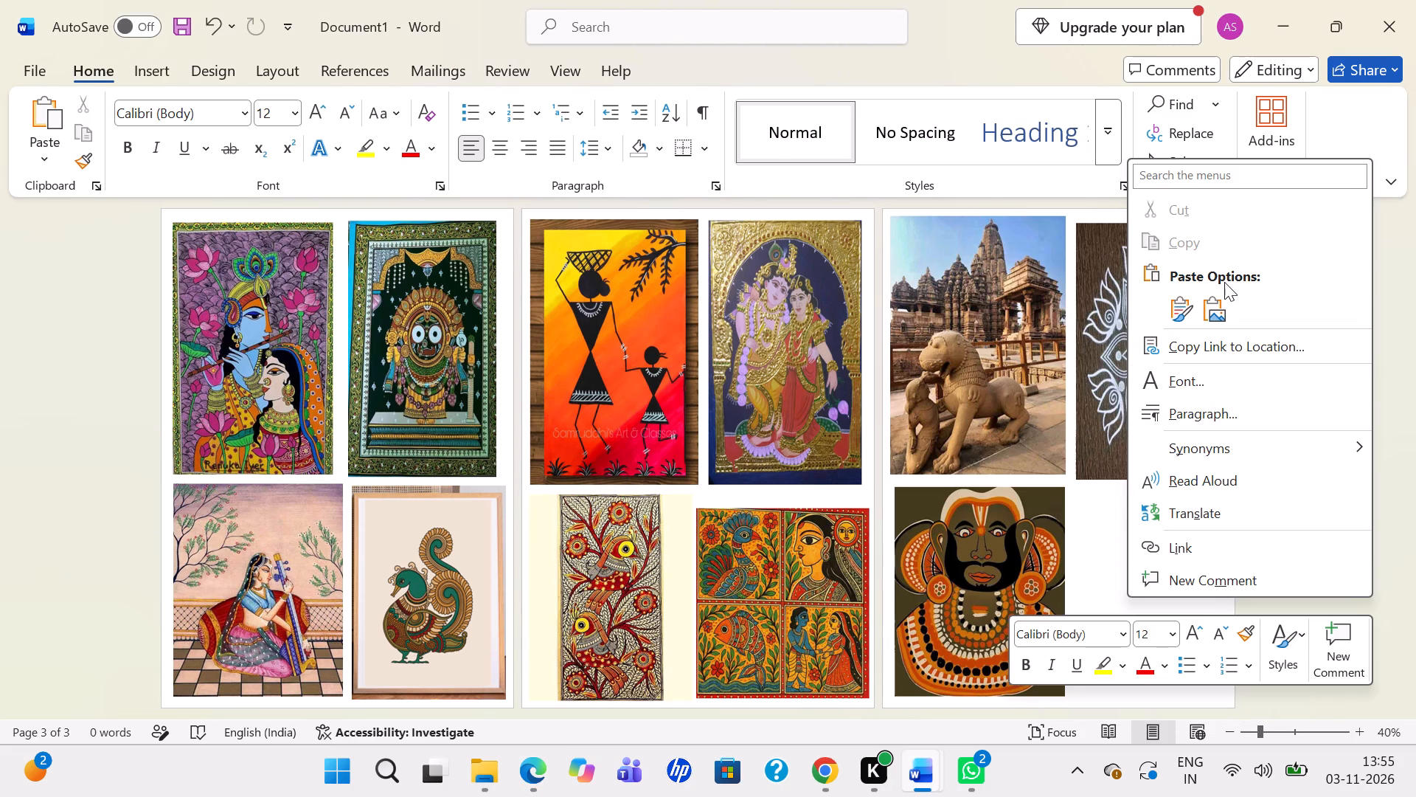
left_click(1112, 528)
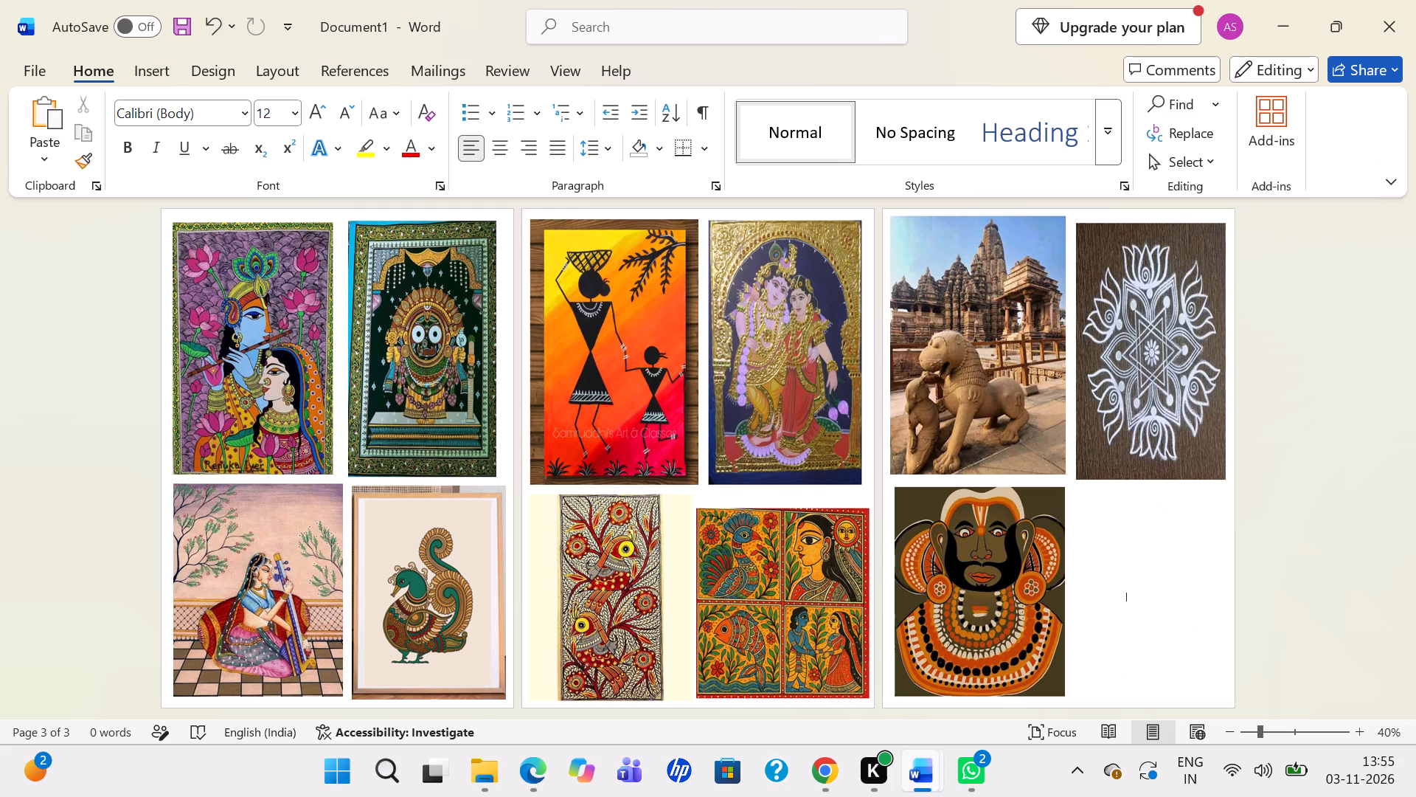
key("ctrl+v")
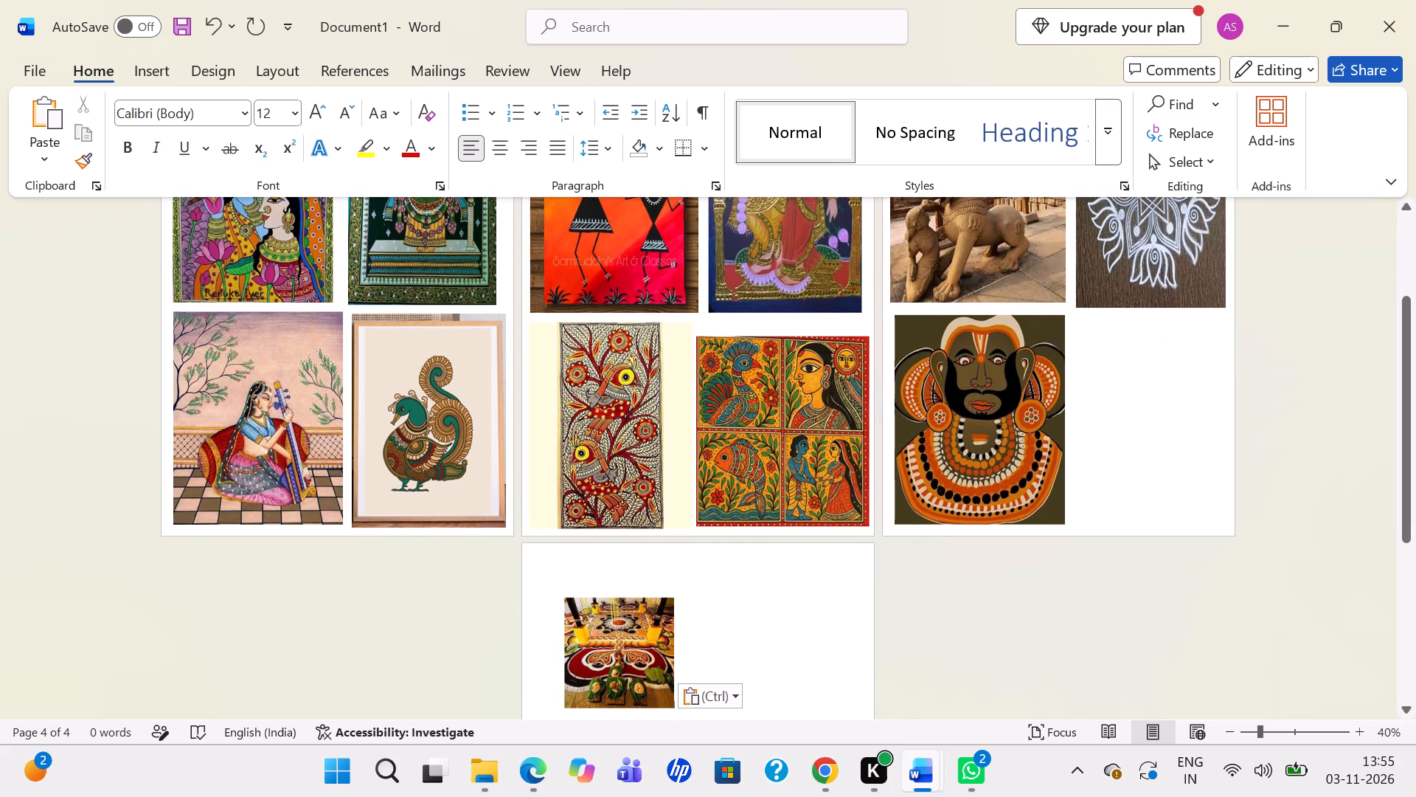
scroll(629, 648, "down", 1)
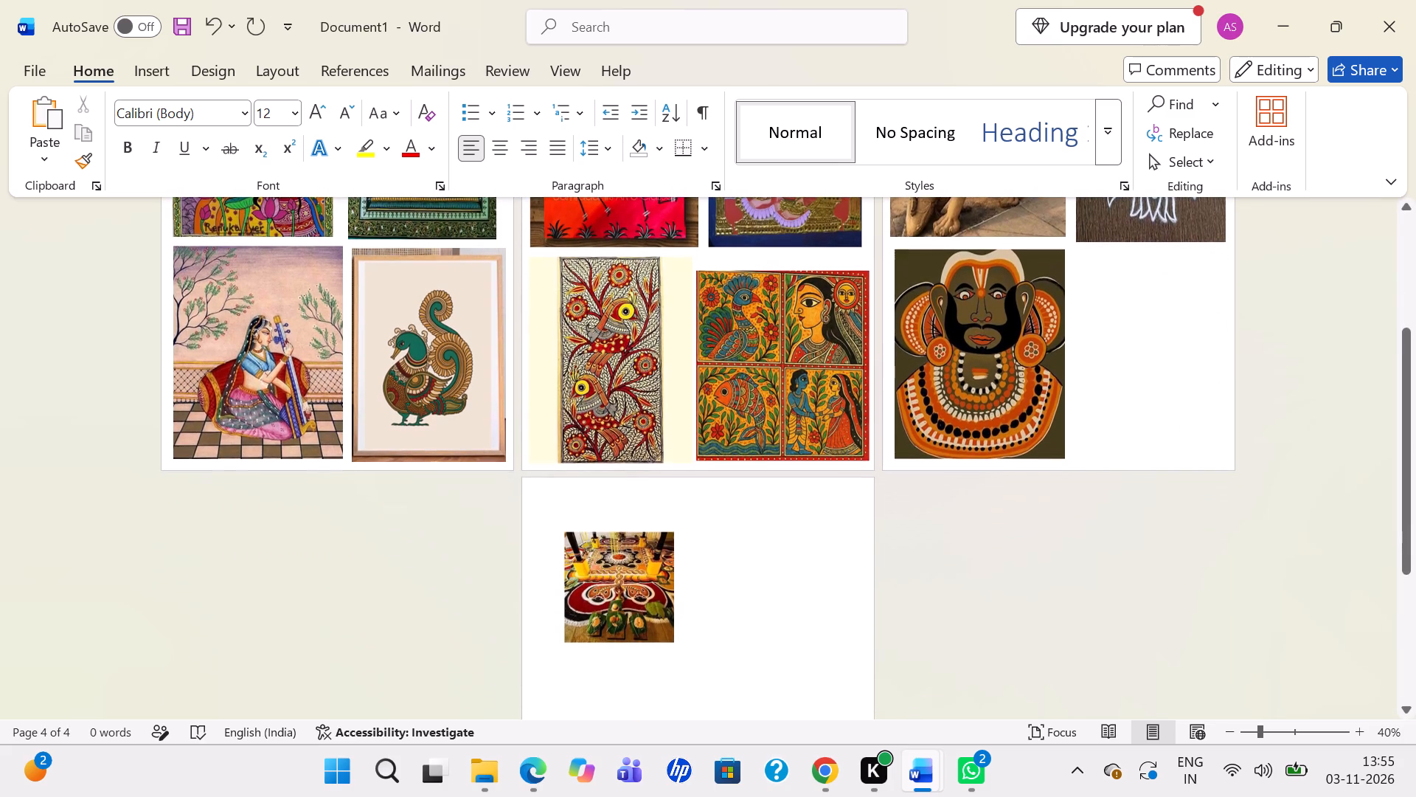
left_click(1133, 356)
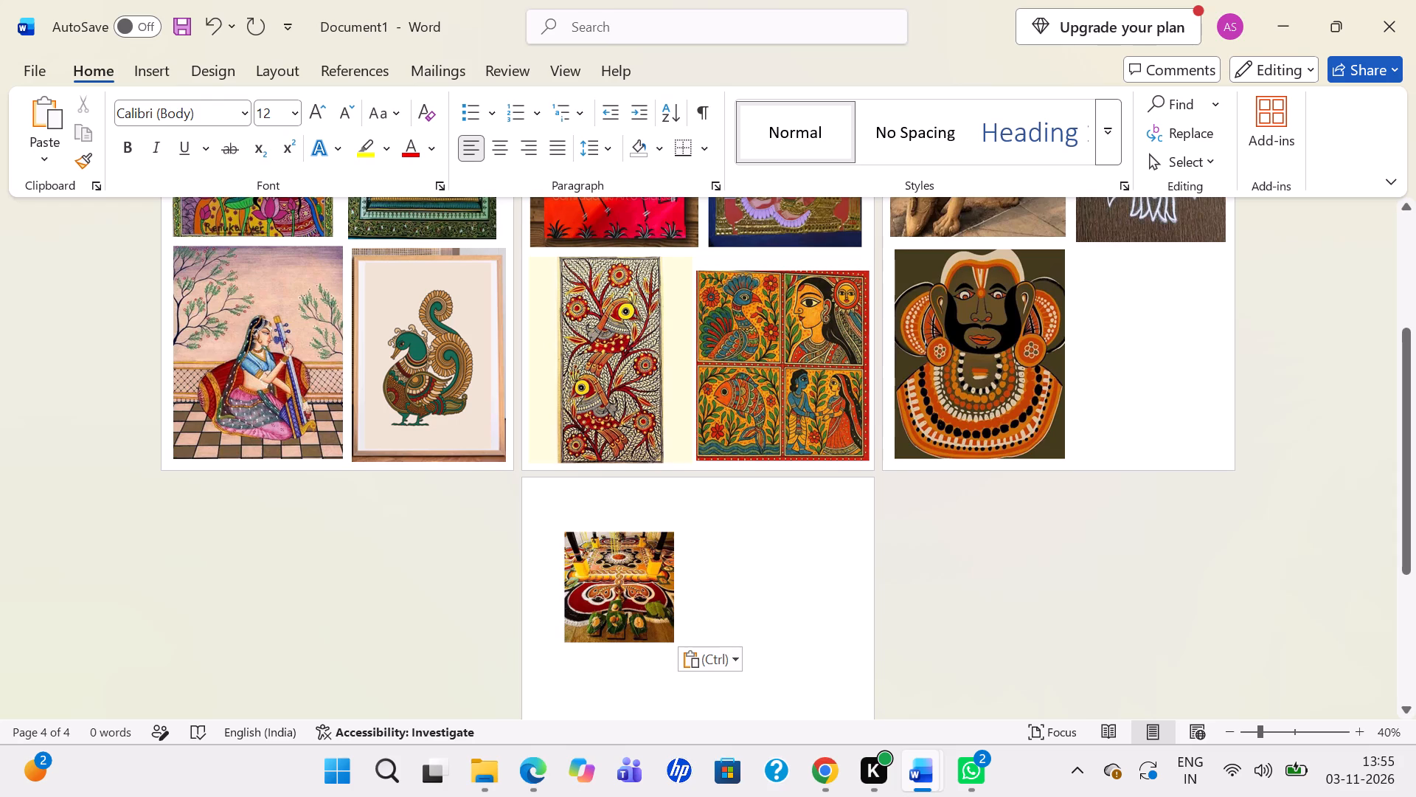
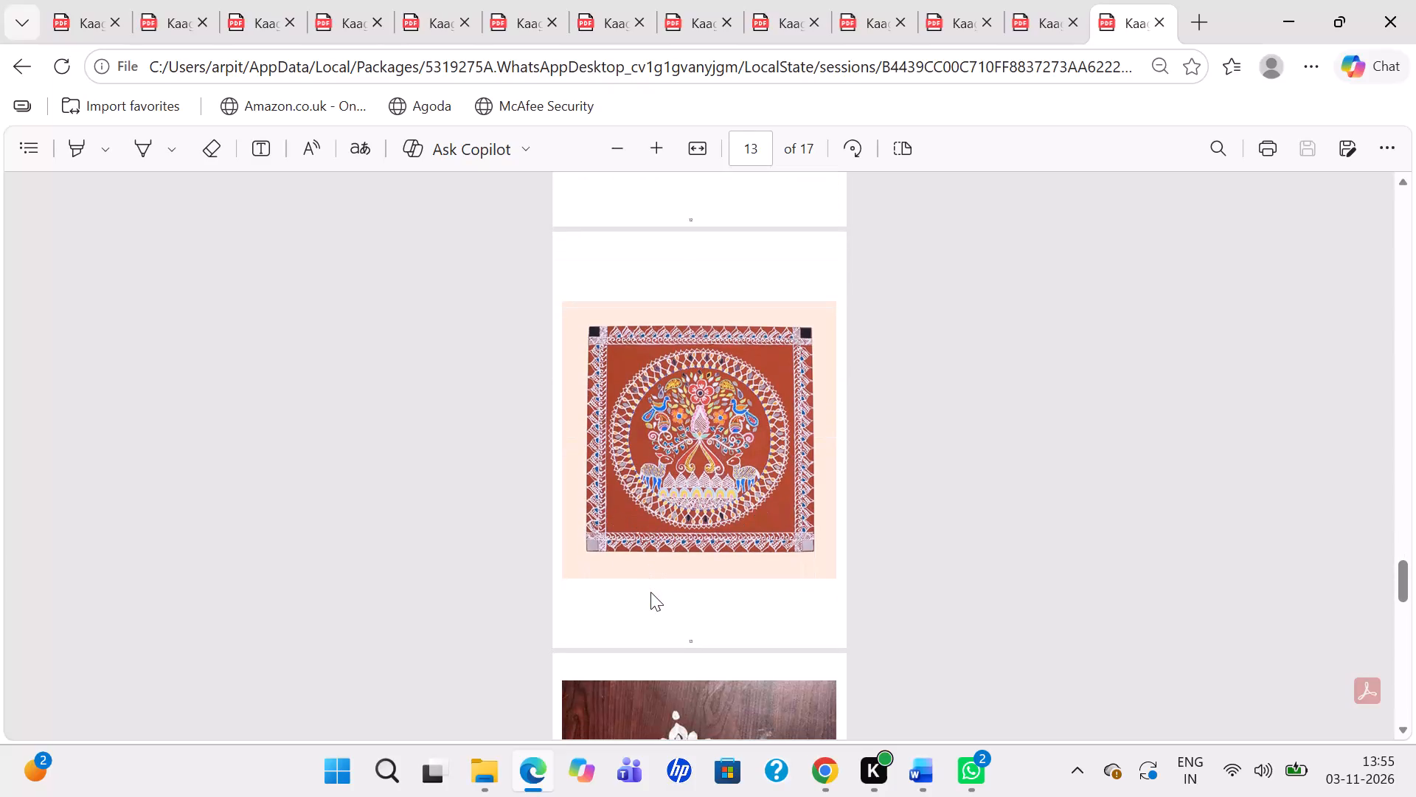
Capture a cropped screenshot of the square red tree-of-life painting with its pale border on page 13 of the PDF.
key("Print")
left_click(552, 38)
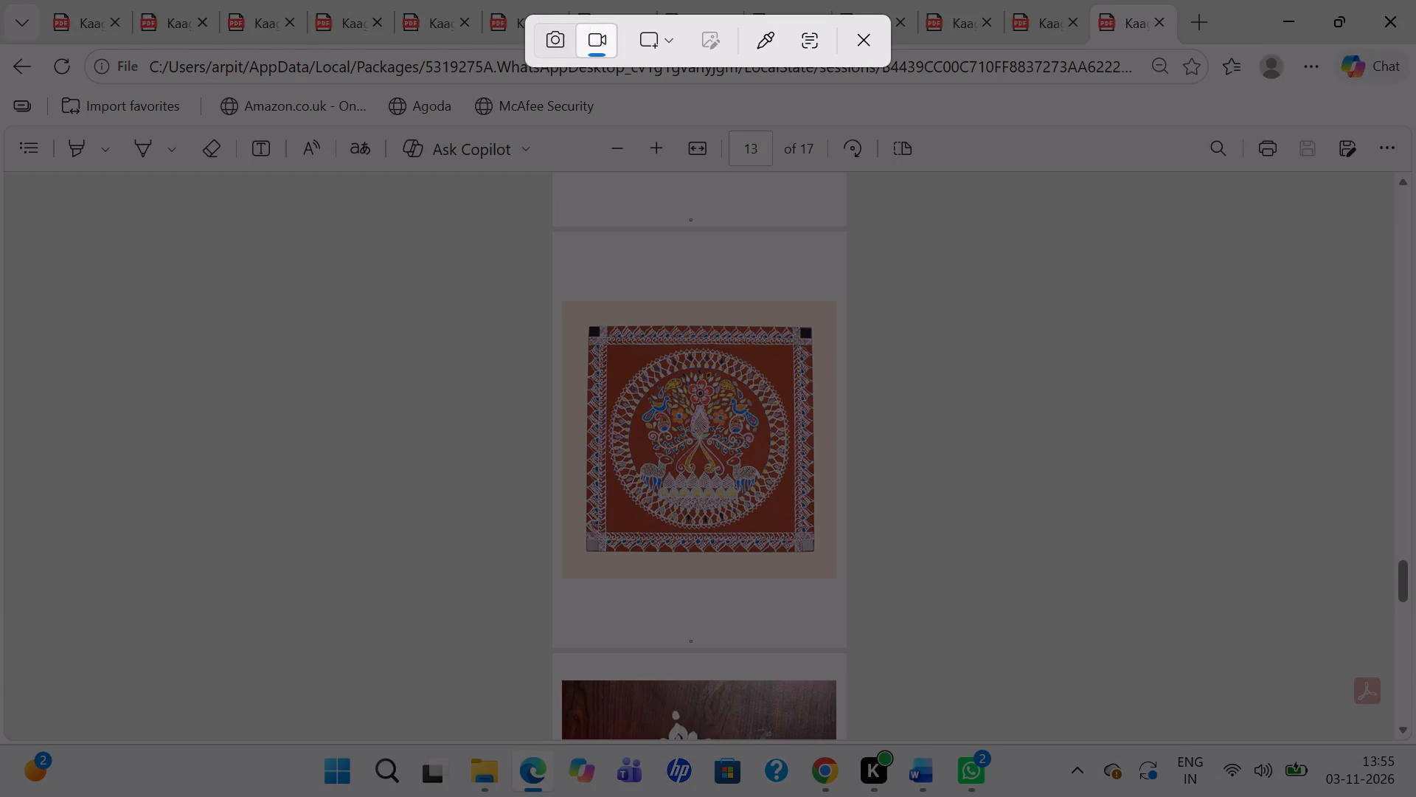
left_click(556, 38)
left_click_drag(565, 300, 822, 506)
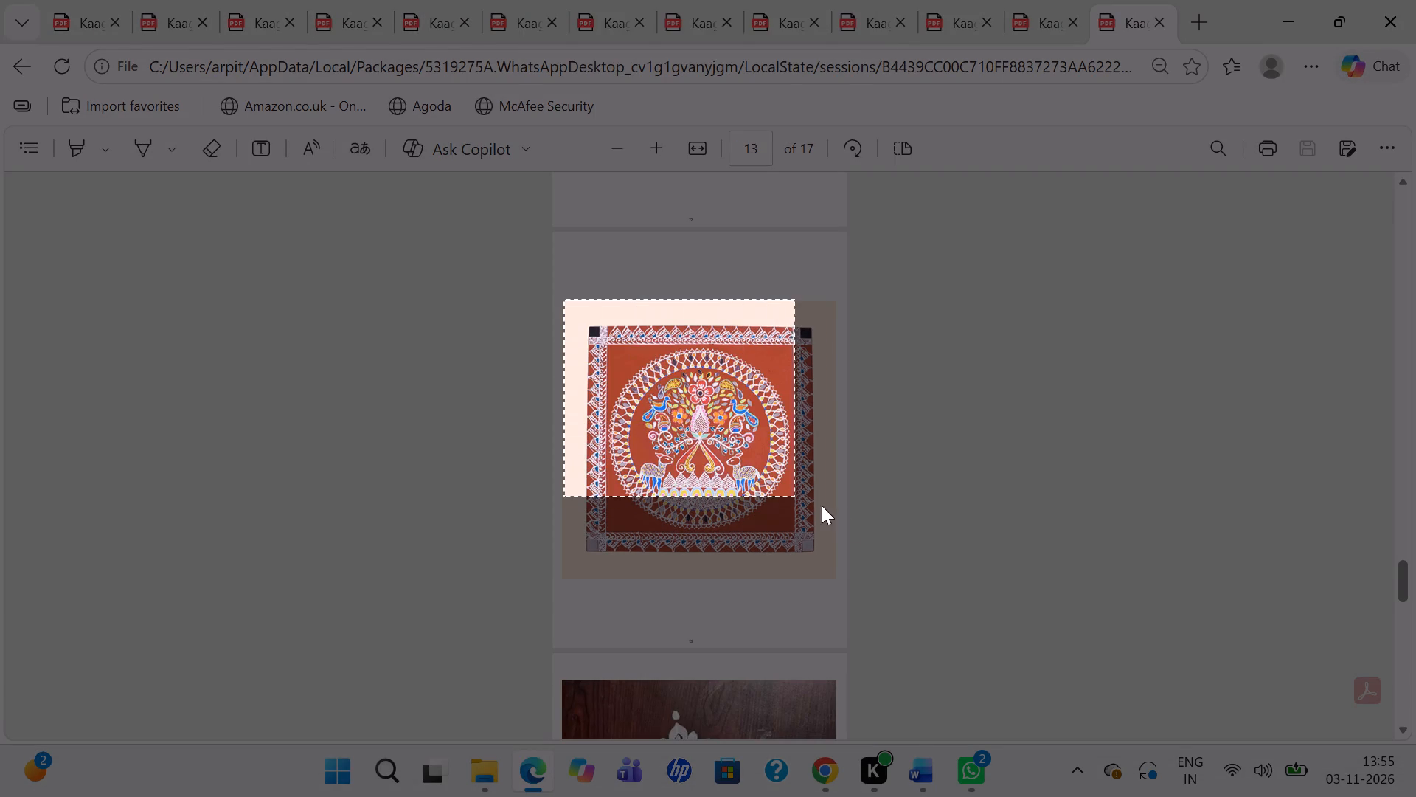
left_click_drag(822, 506, 837, 580)
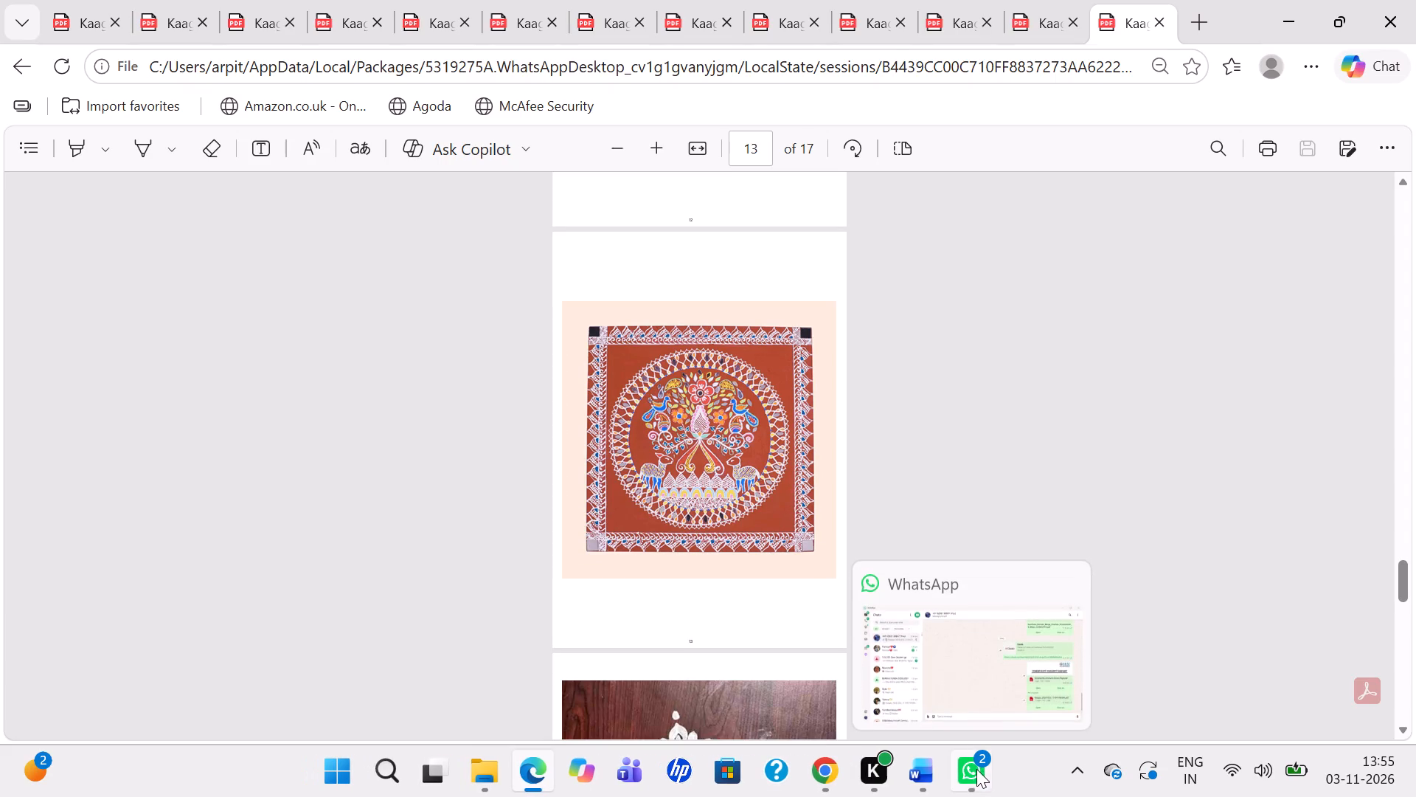
Switch to Document1 in Word and paste the copied red square folk-art picture with the circular peacock motif.
left_click(1151, 601)
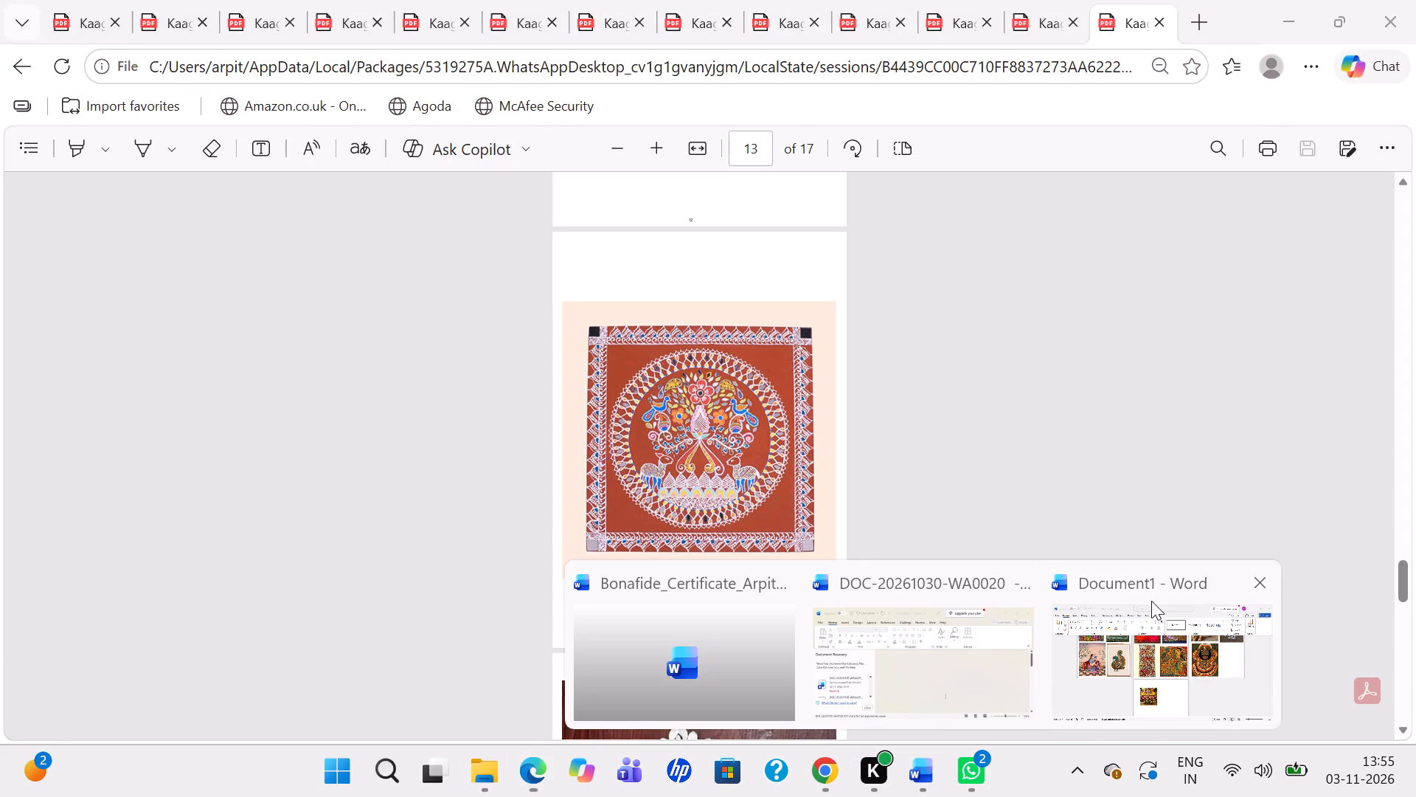
left_click(1168, 358)
right_click(1168, 358)
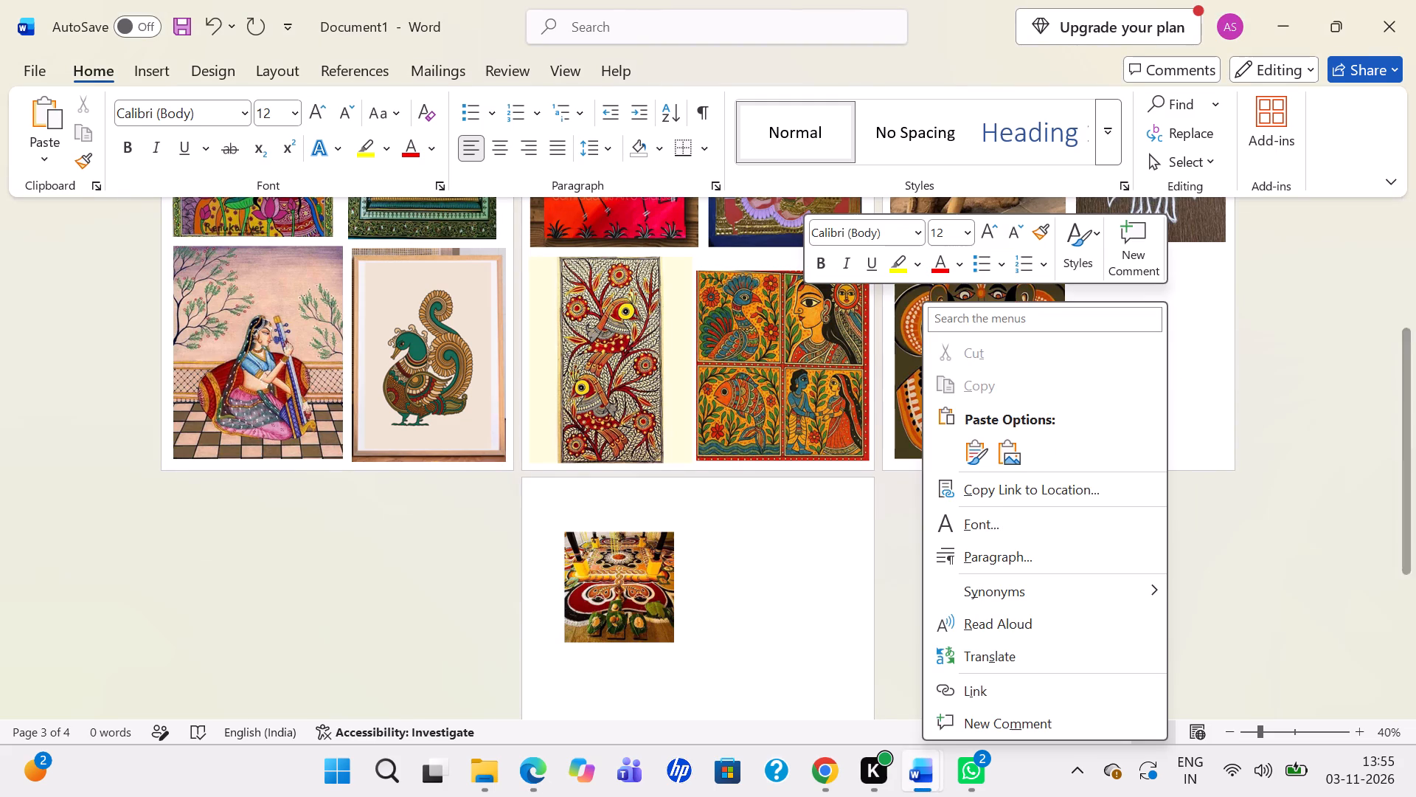
left_click(1181, 340)
right_click(1181, 340)
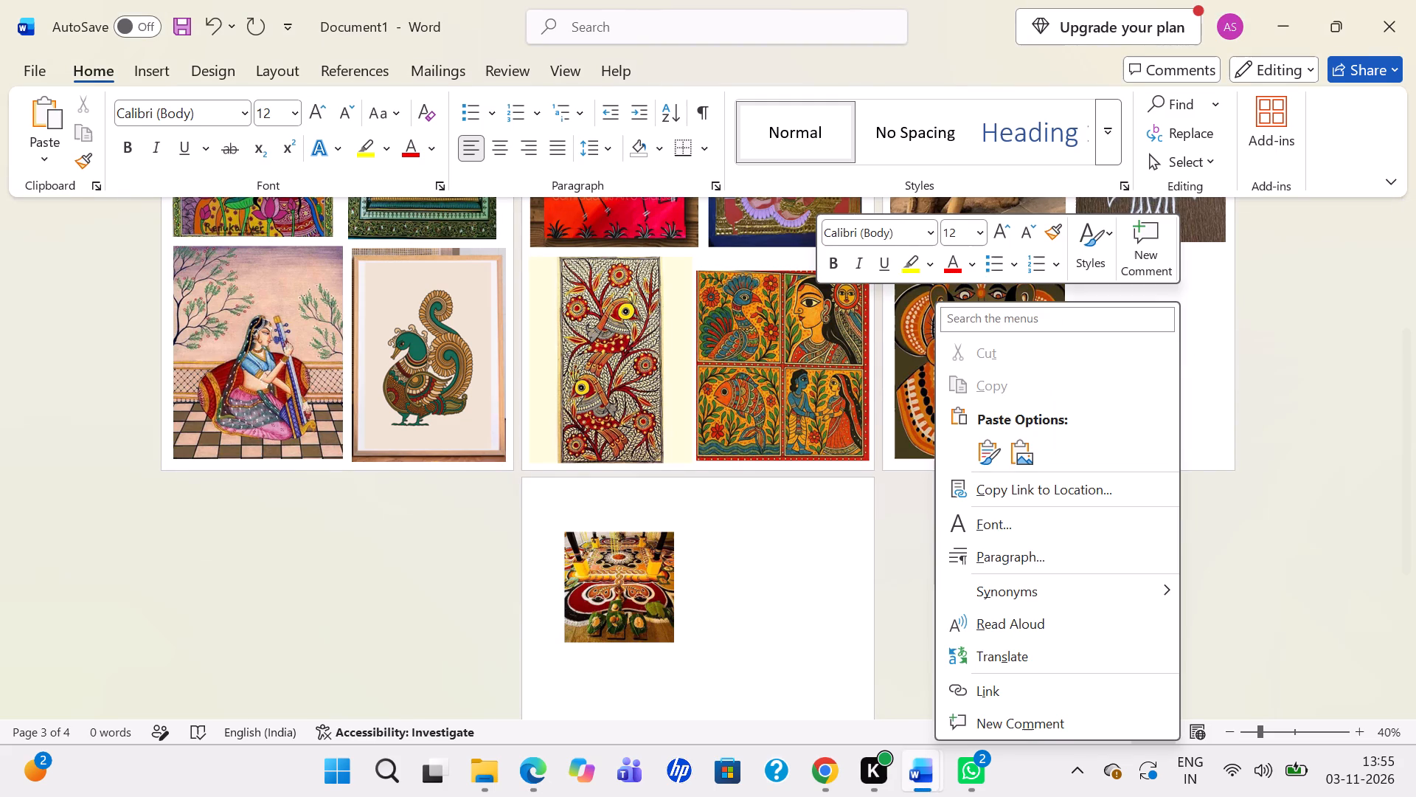
left_click(1194, 339)
left_click(1161, 334)
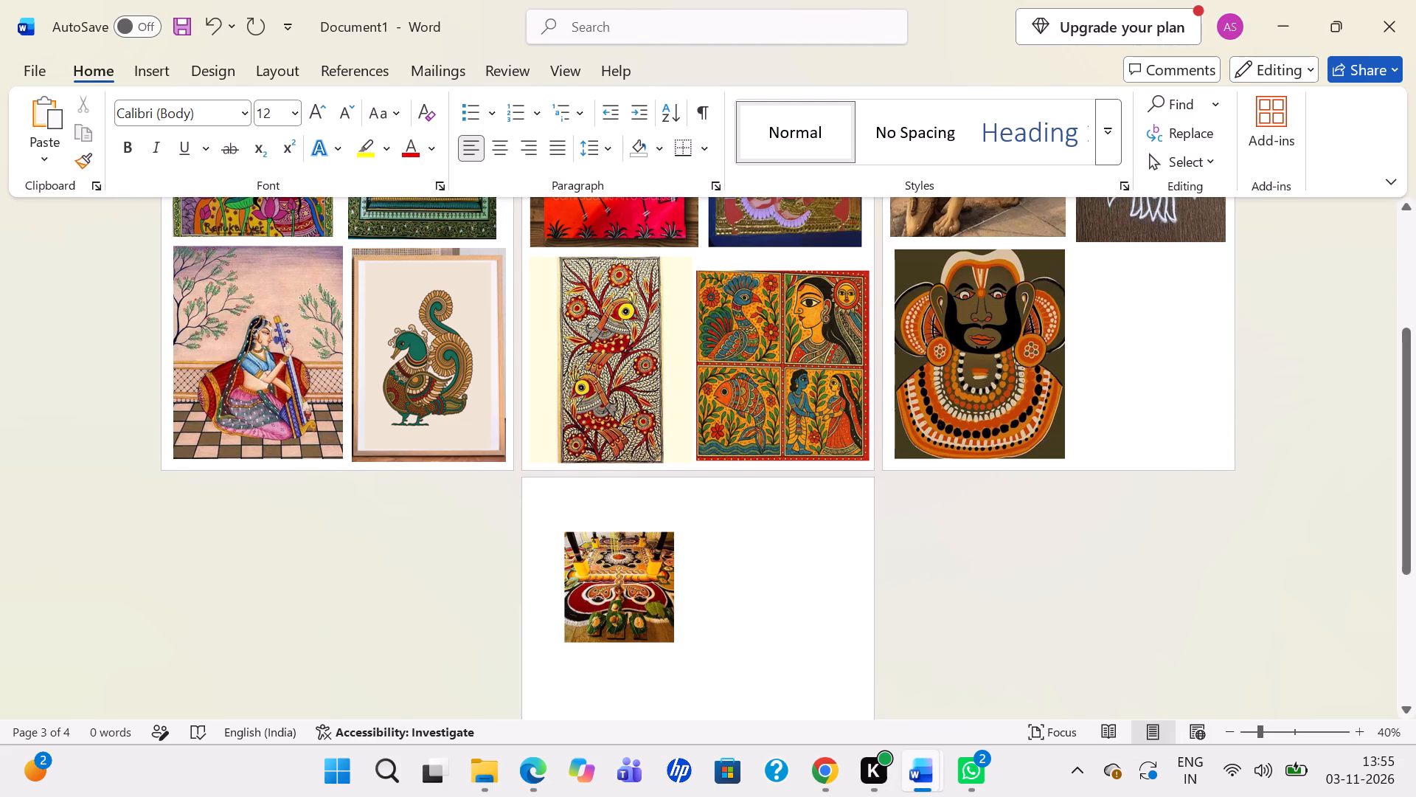
right_click(1161, 334)
left_click(1117, 334)
key("ctrl+v")
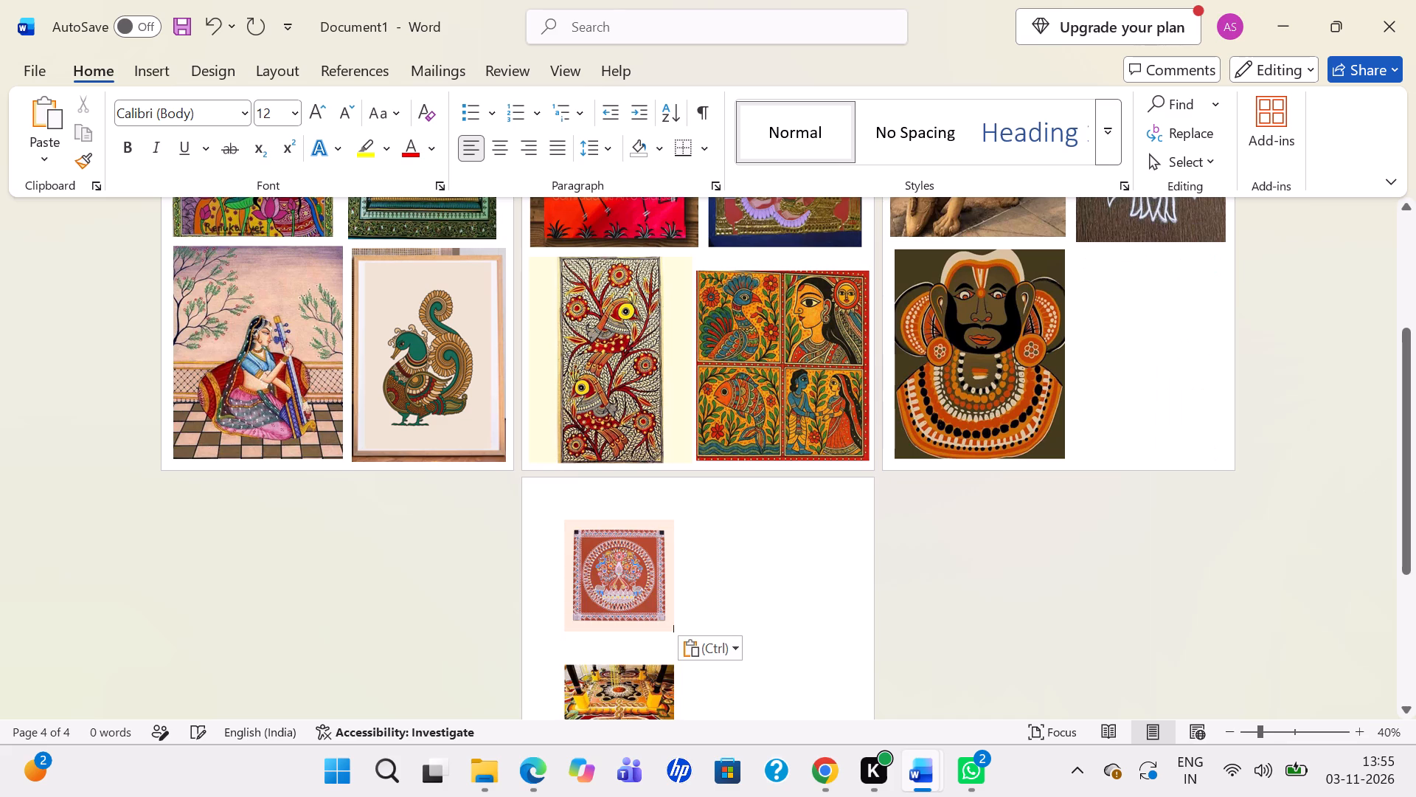
Narrow the bearded face painting on page three slightly from its outer side, keeping its height.
scroll(1094, 339, "up", 1)
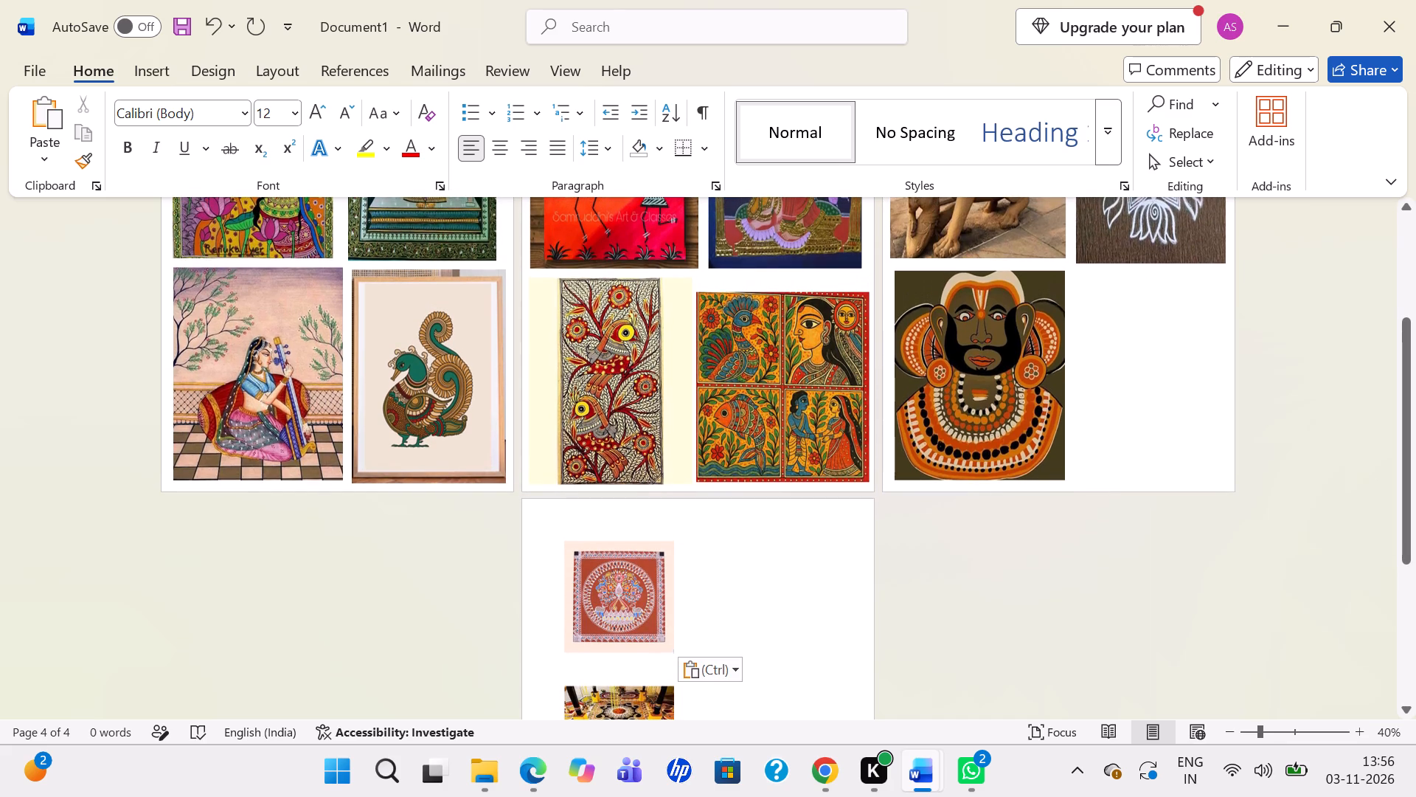
left_click(1049, 370)
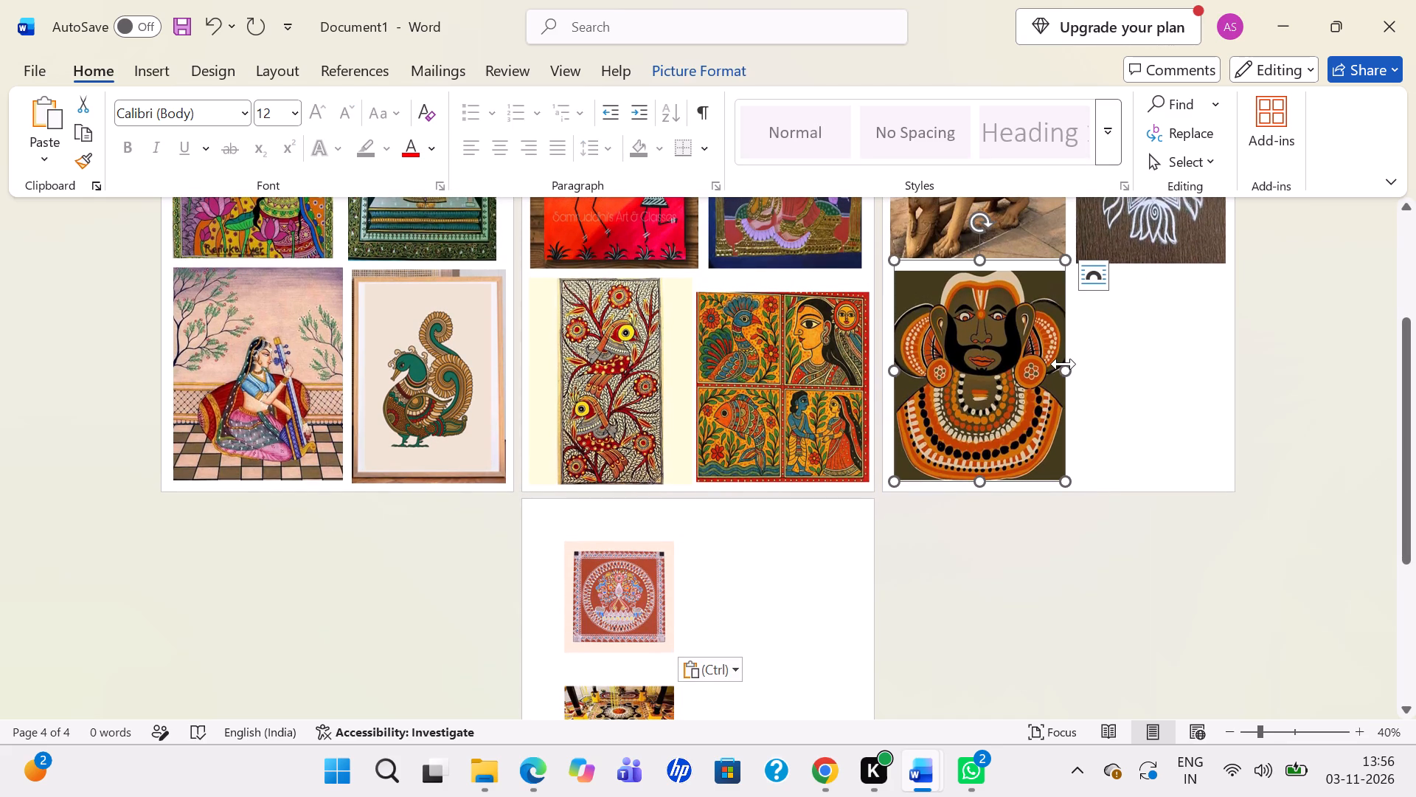
left_click(1063, 370)
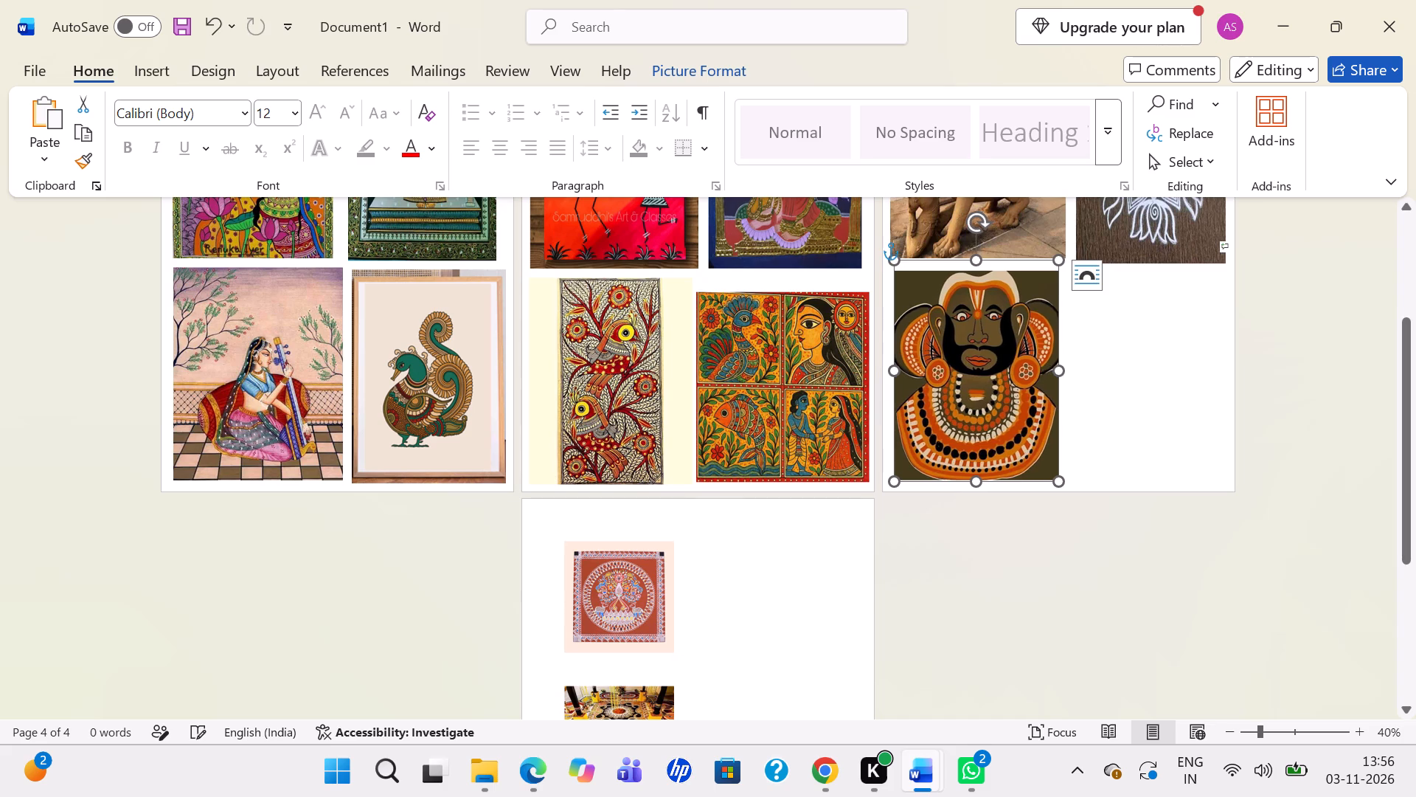
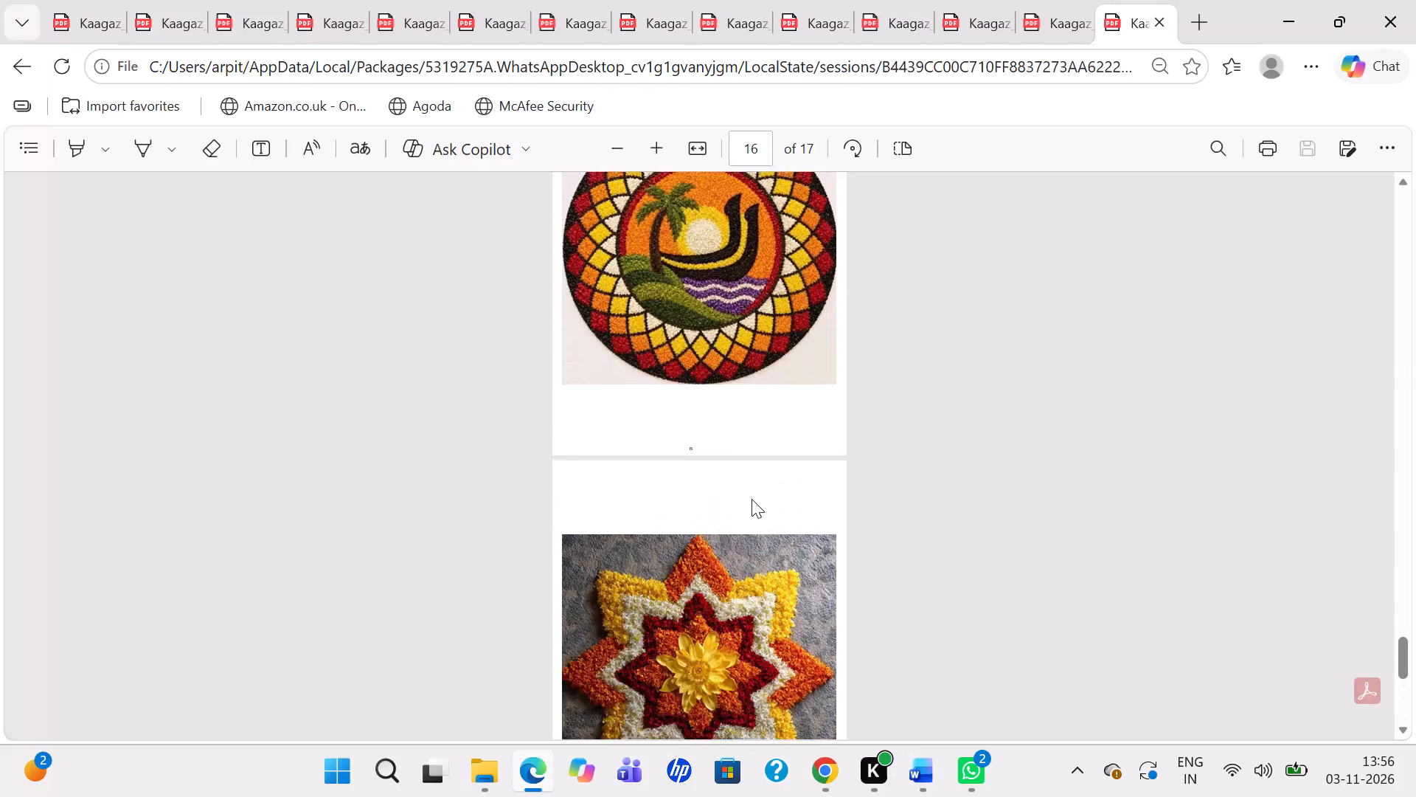
Capture the white floral motif on dark red wood from page 14 of the PDF as a screen snip.
scroll(752, 499, "up", 1)
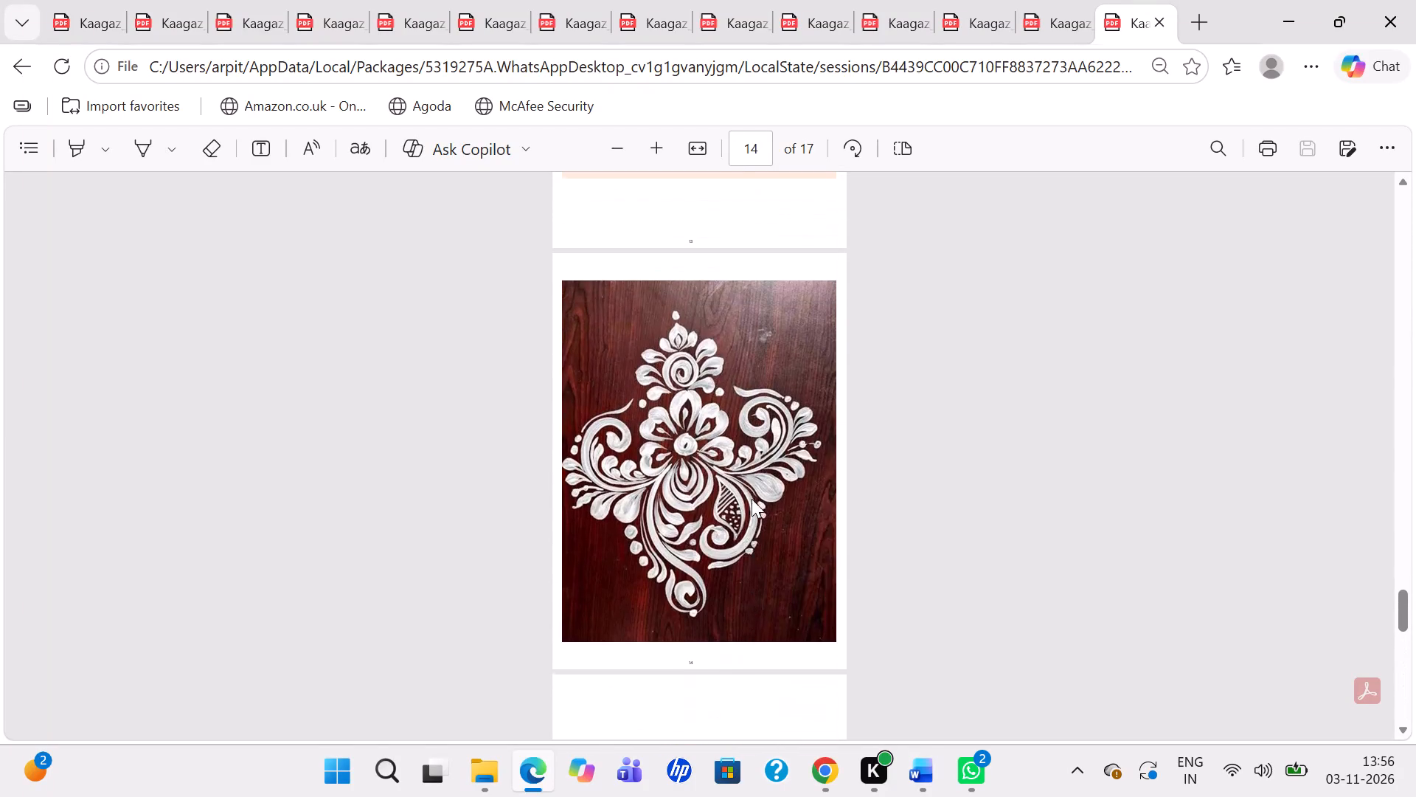
scroll(752, 499, "up", 2)
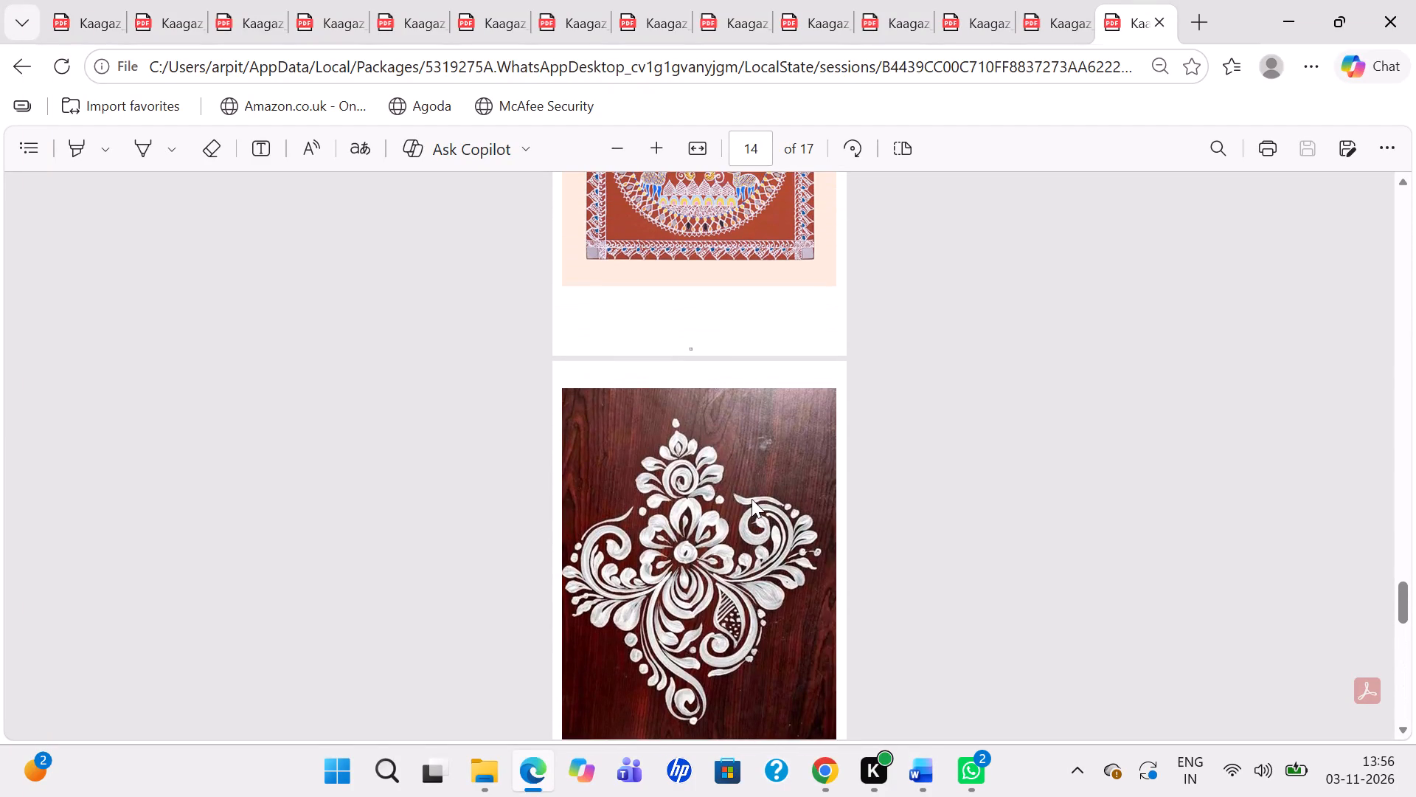
scroll(752, 499, "up", 1)
scroll(752, 499, "down", 2)
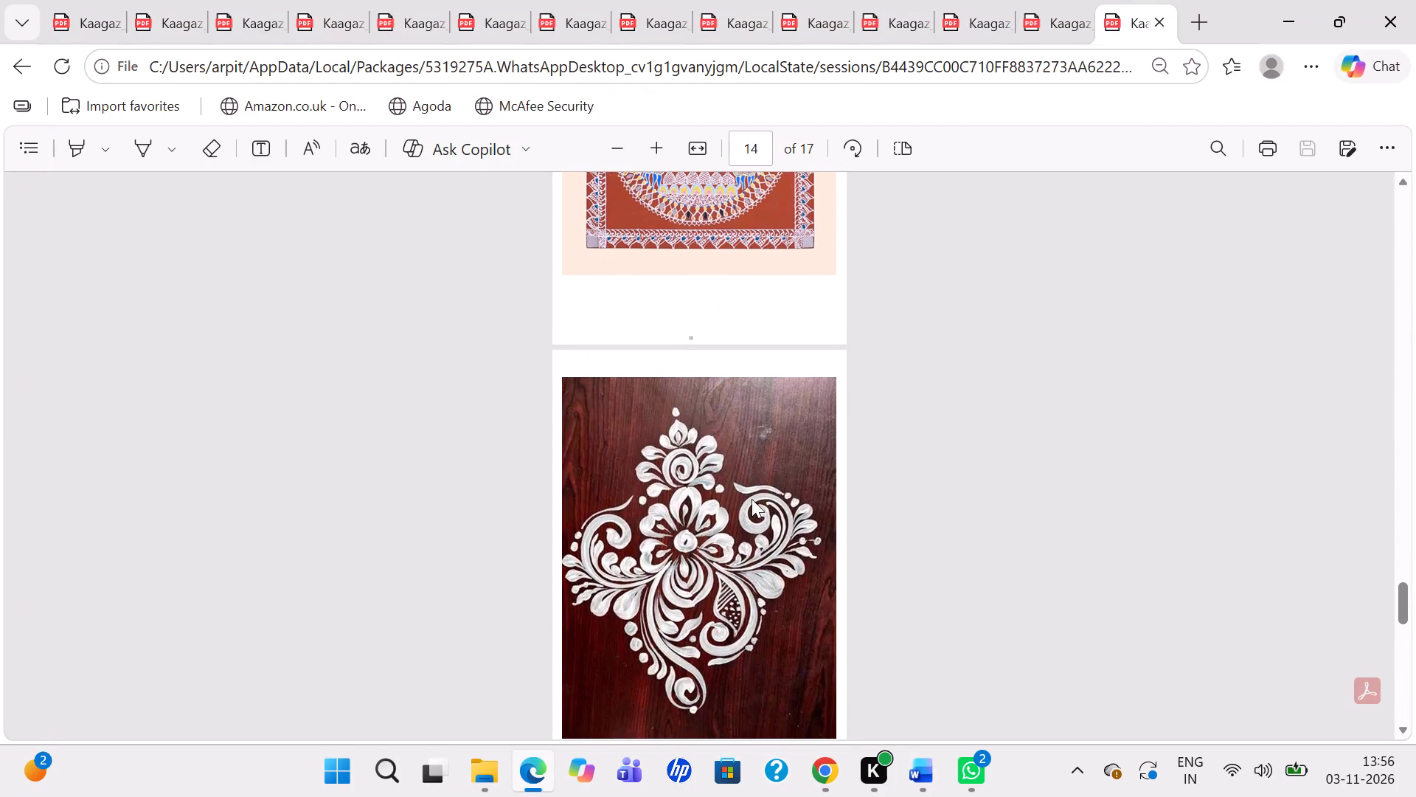
scroll(752, 499, "down", 1)
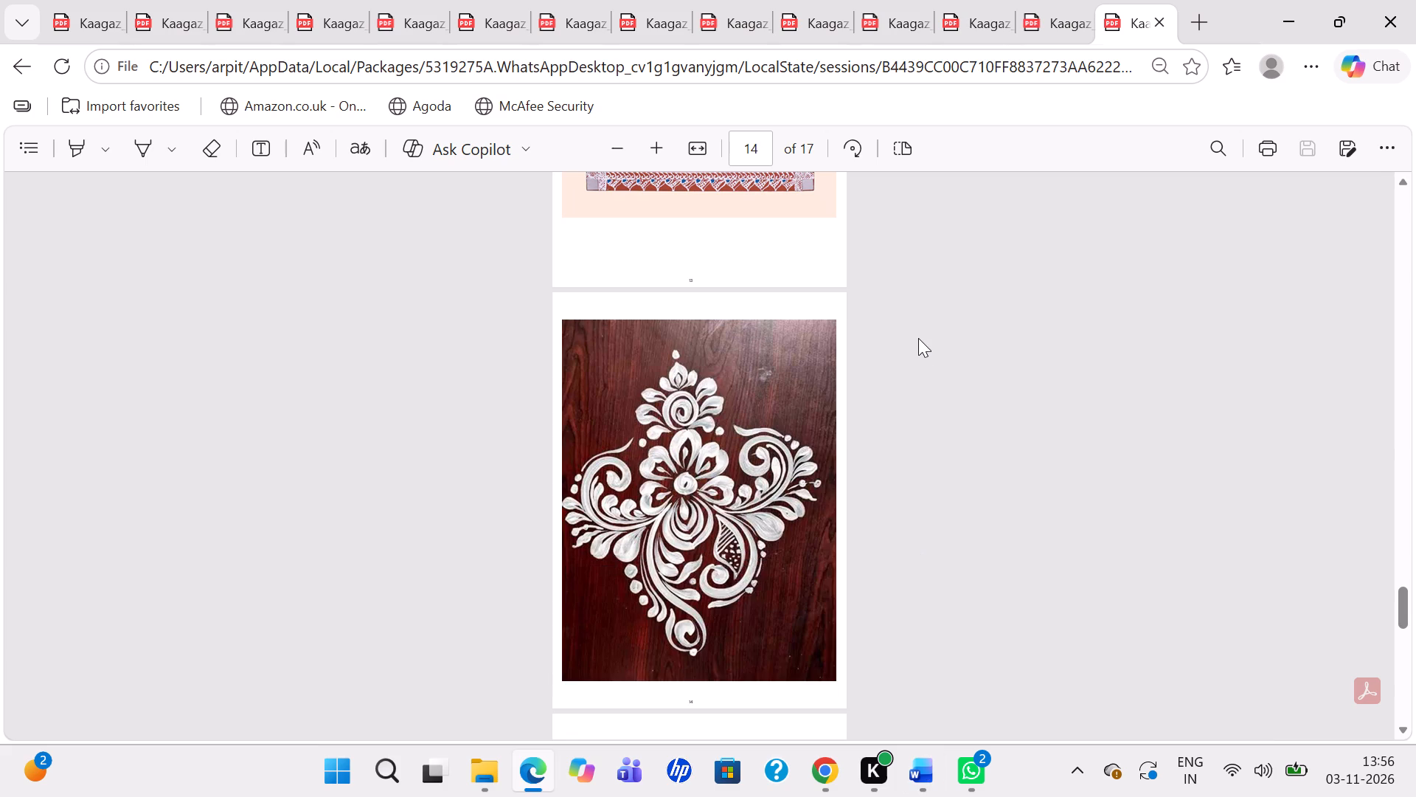
key("Print")
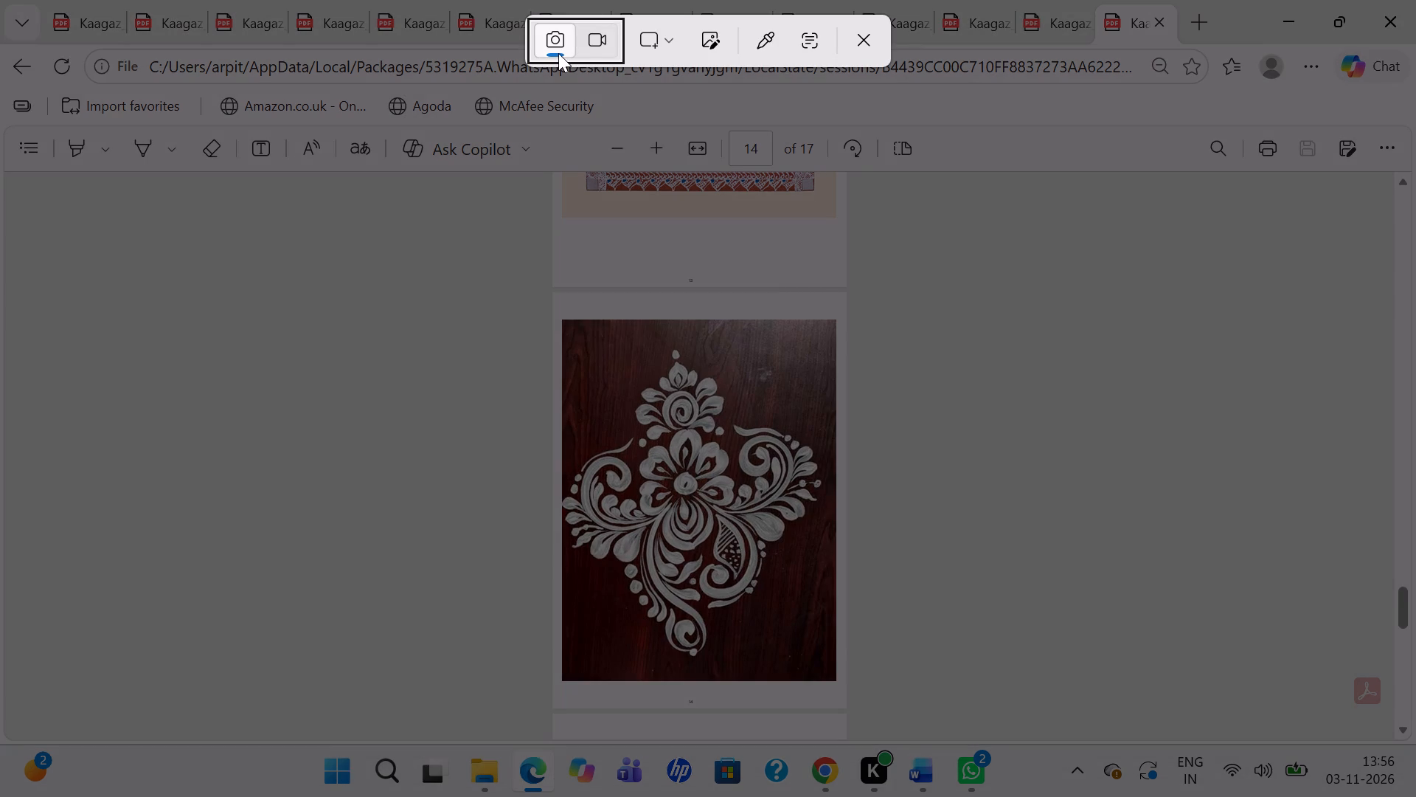
left_click(552, 52)
left_click(552, 47)
left_click_drag(563, 313, 827, 720)
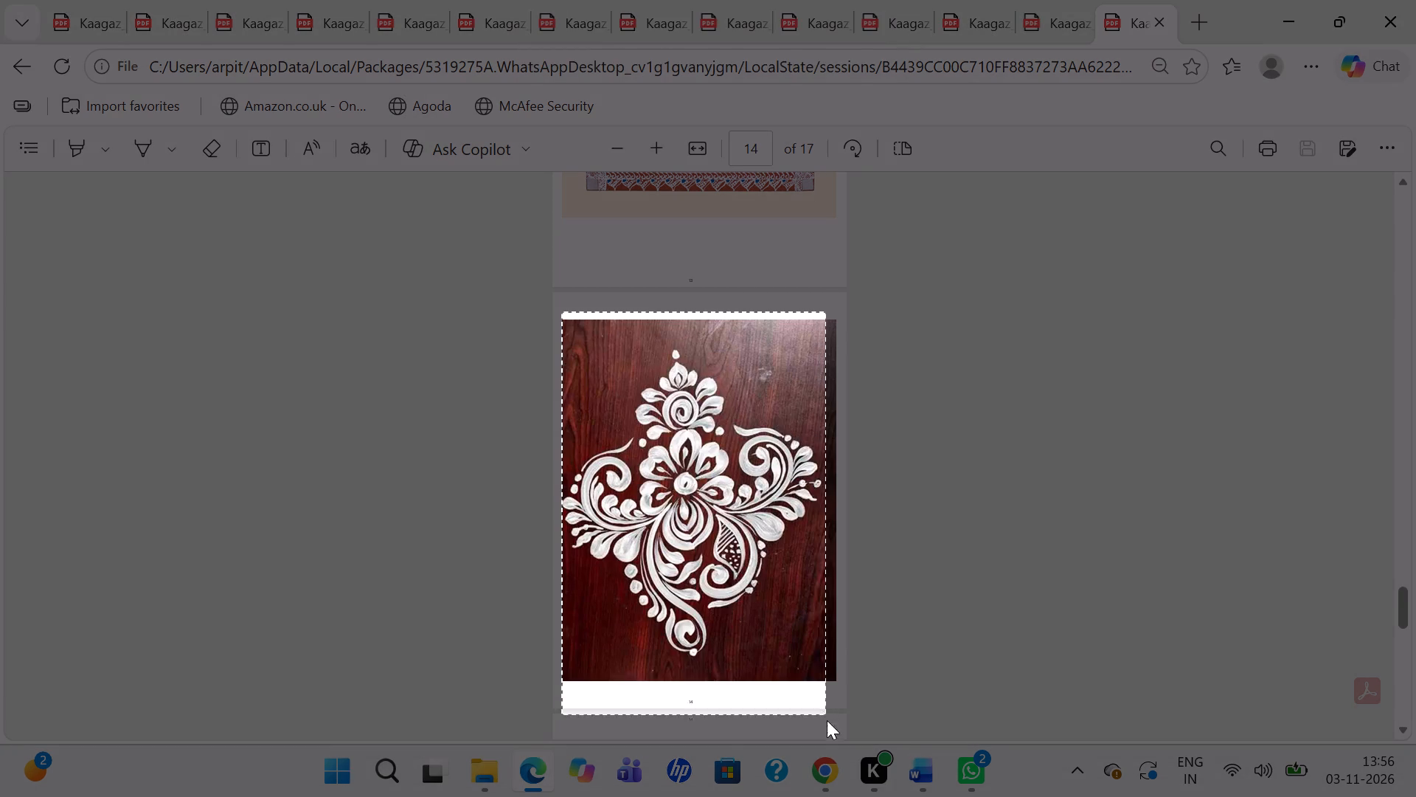
left_click_drag(827, 720, 841, 683)
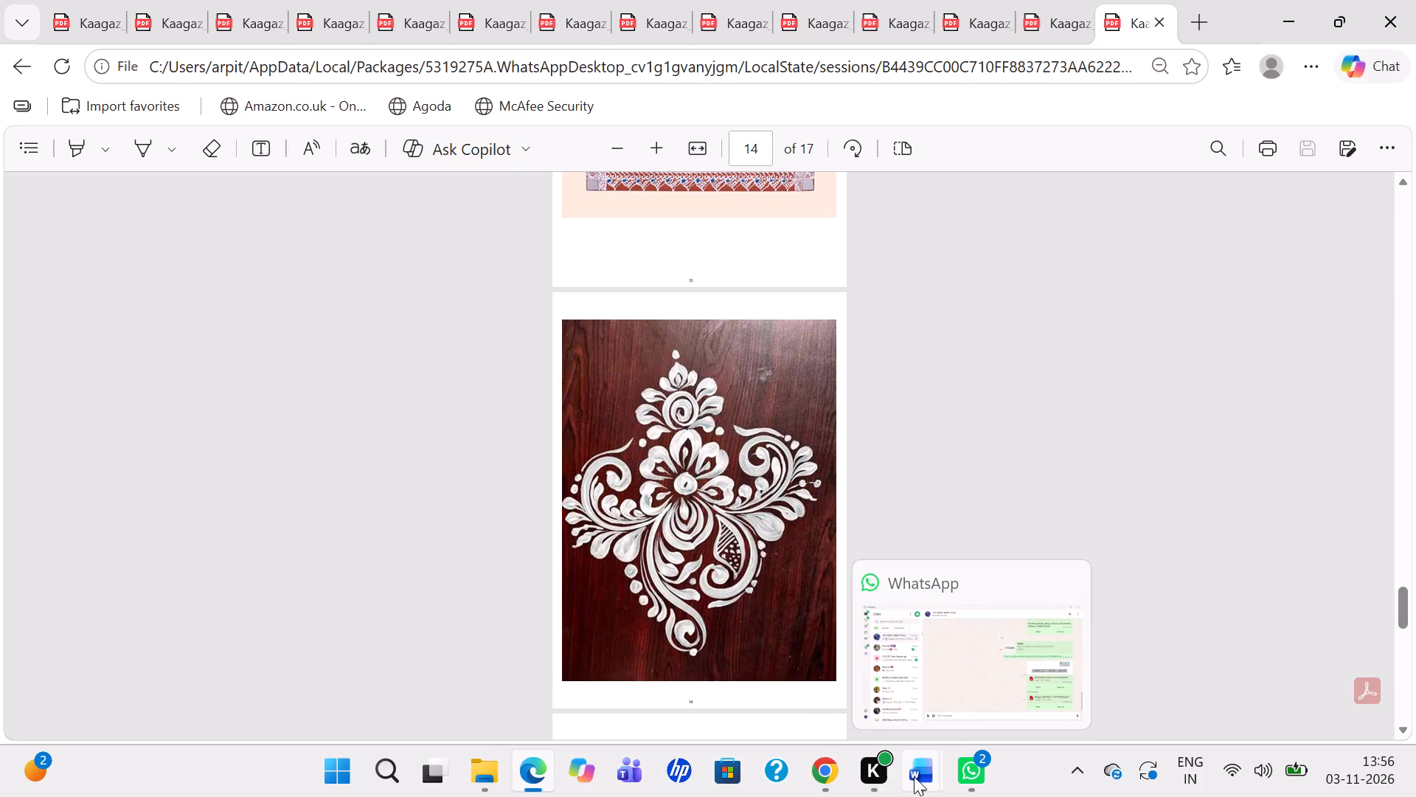
Switch to Document1 in Word and paste the captured white floral motif picture.
left_click(1151, 656)
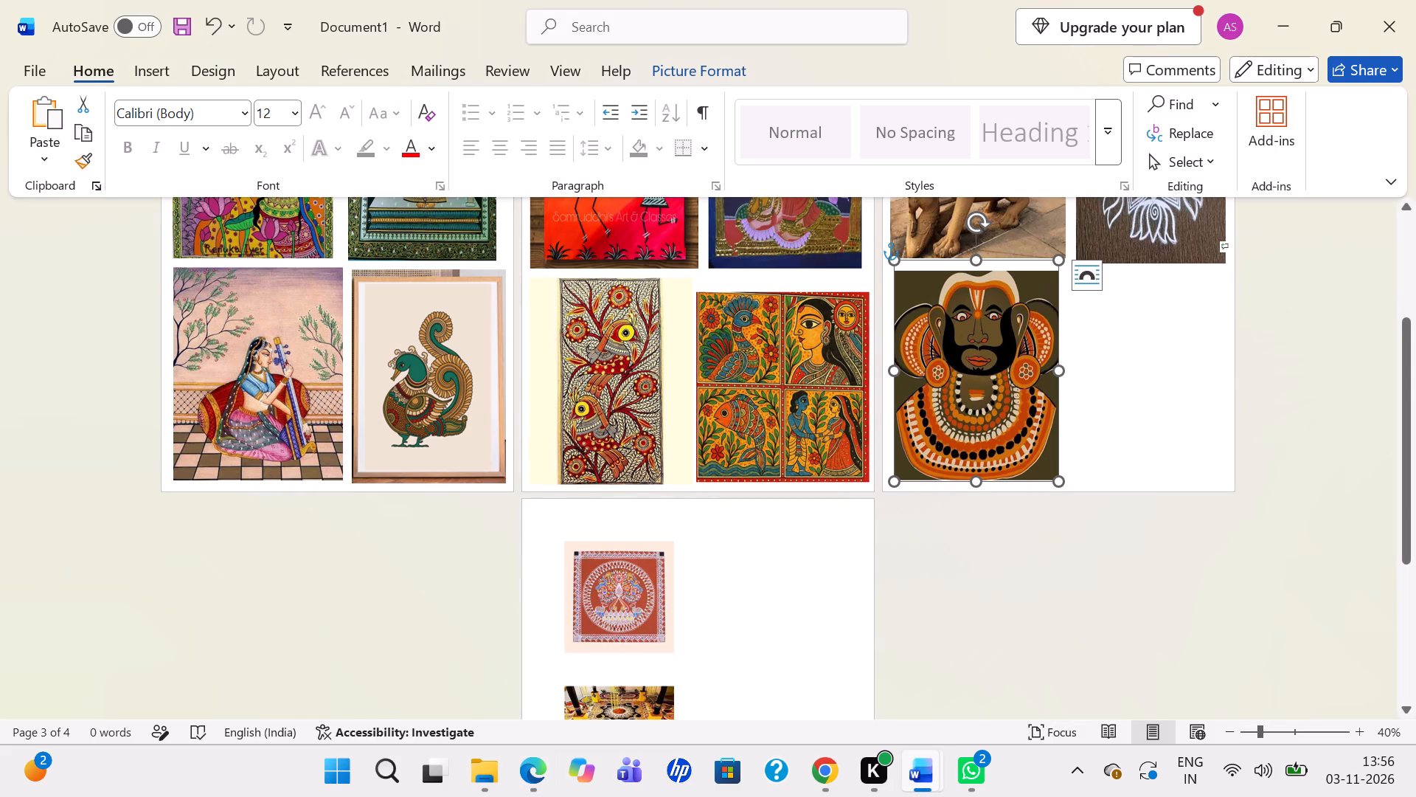
left_click(1172, 394)
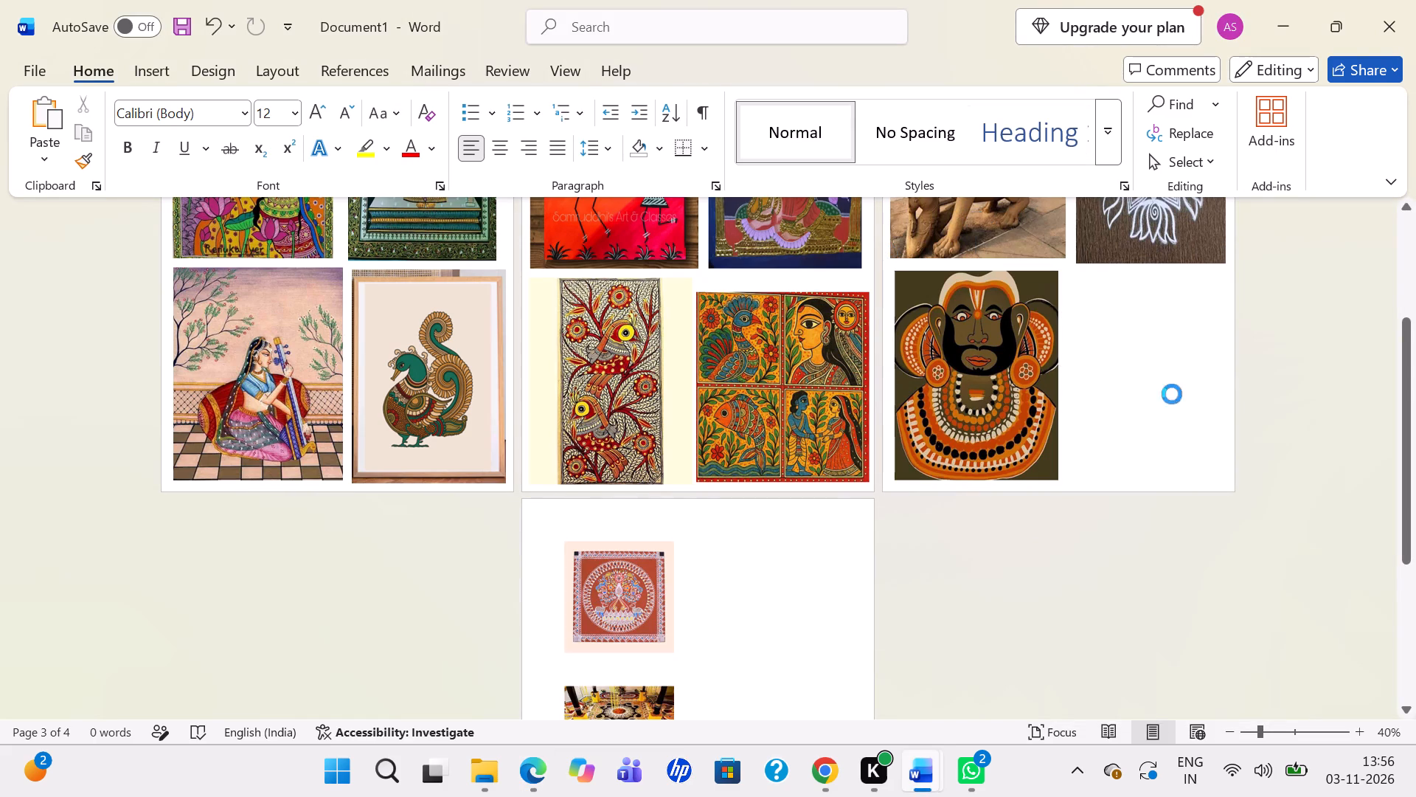
key("ctrl+v")
scroll(673, 528, "down", 3)
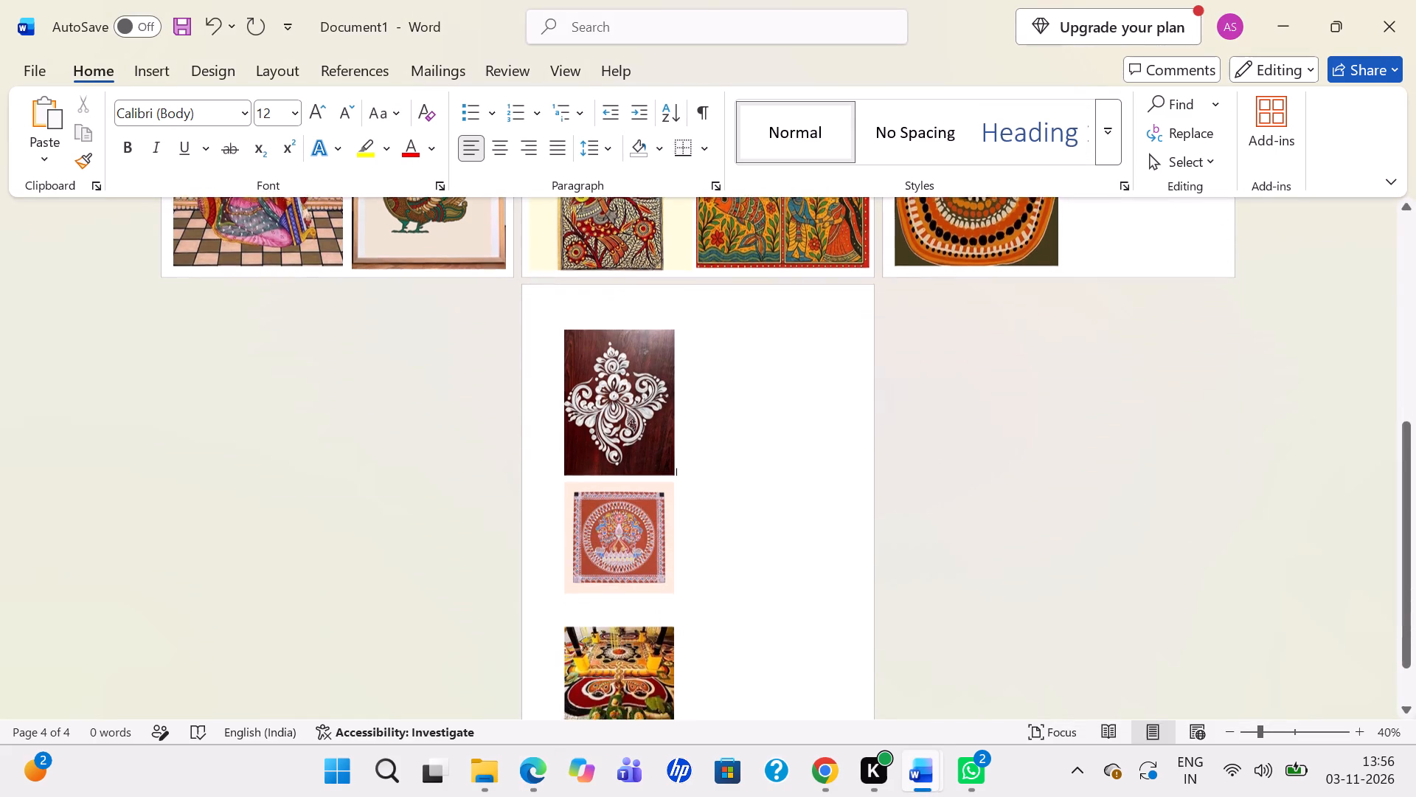
scroll(673, 528, "down", 2)
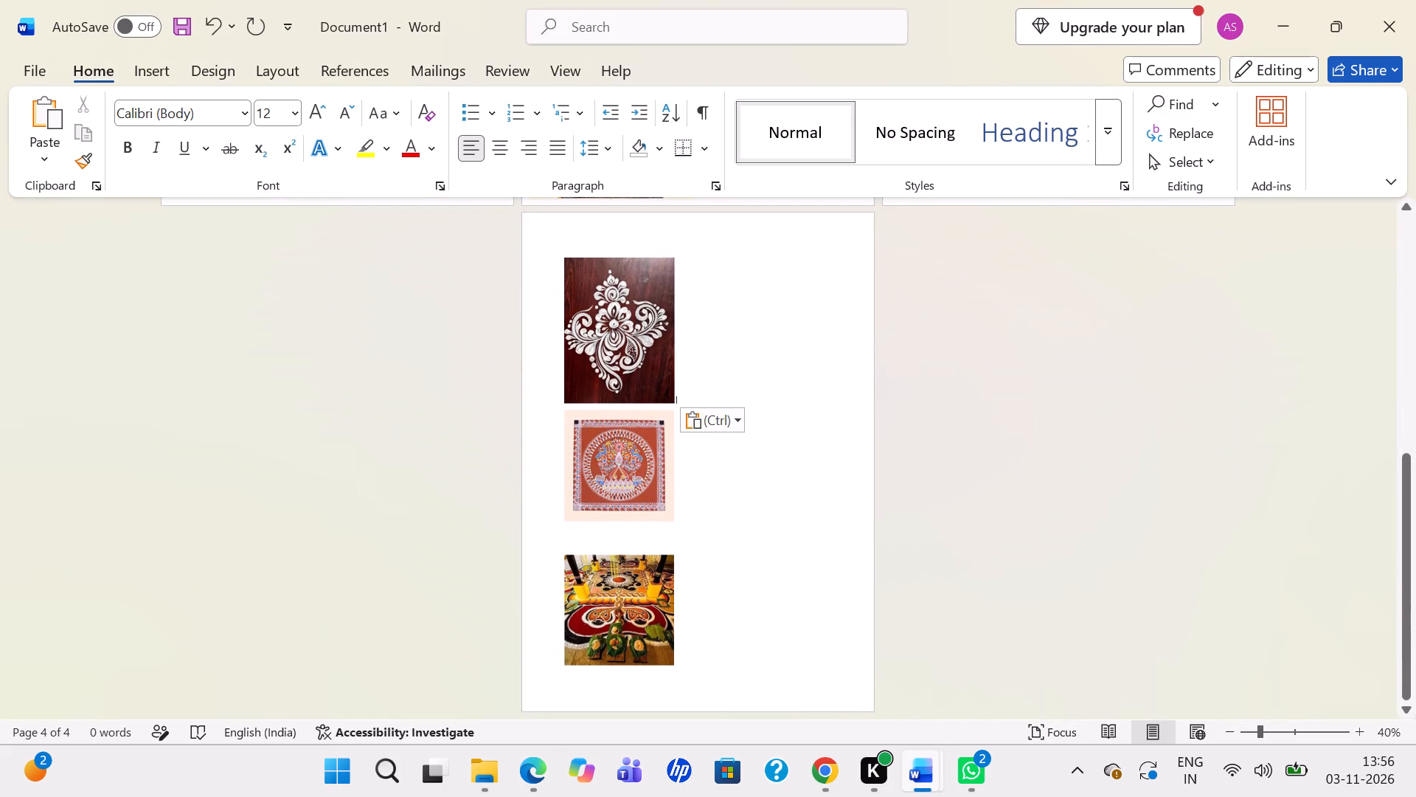
scroll(642, 408, "up", 3)
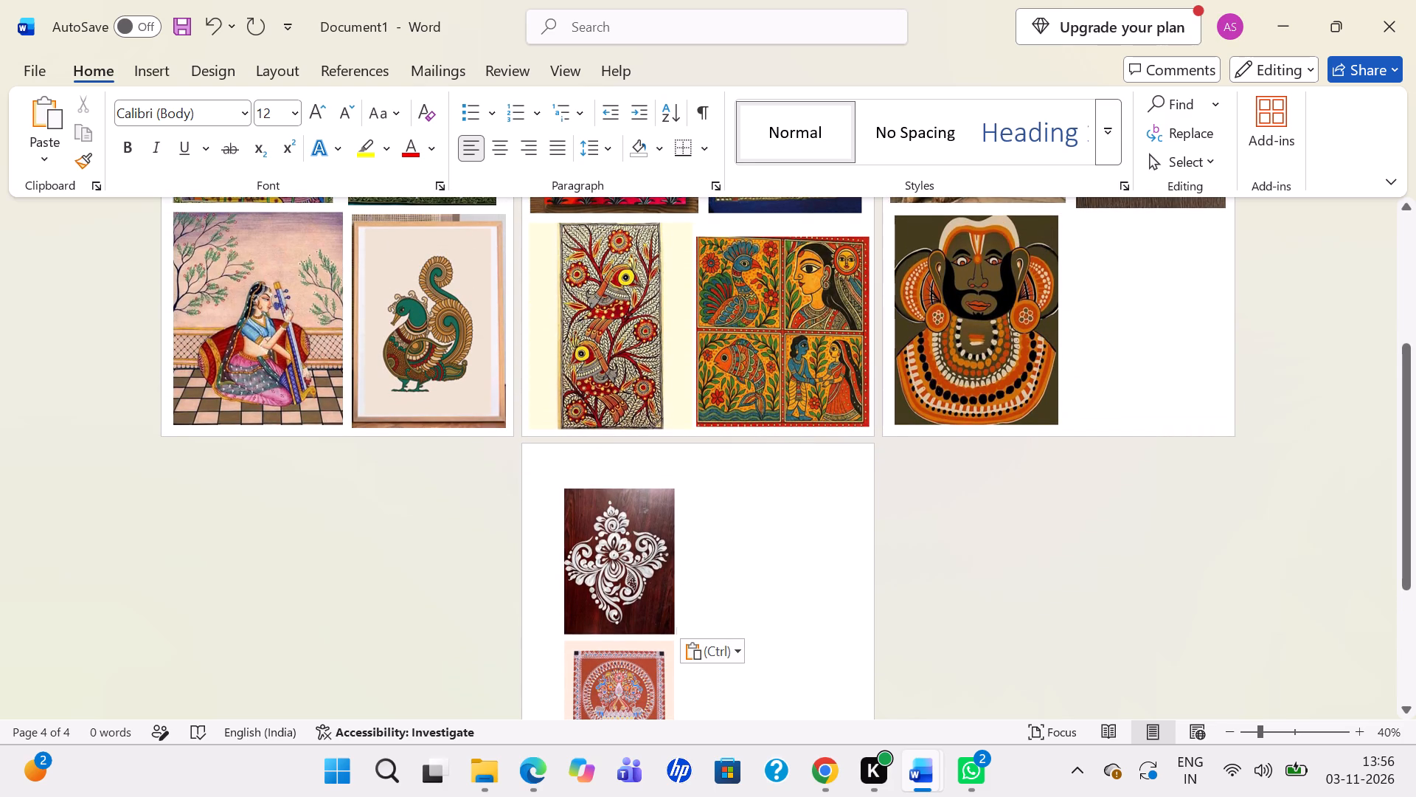
scroll(606, 534, "down", 1)
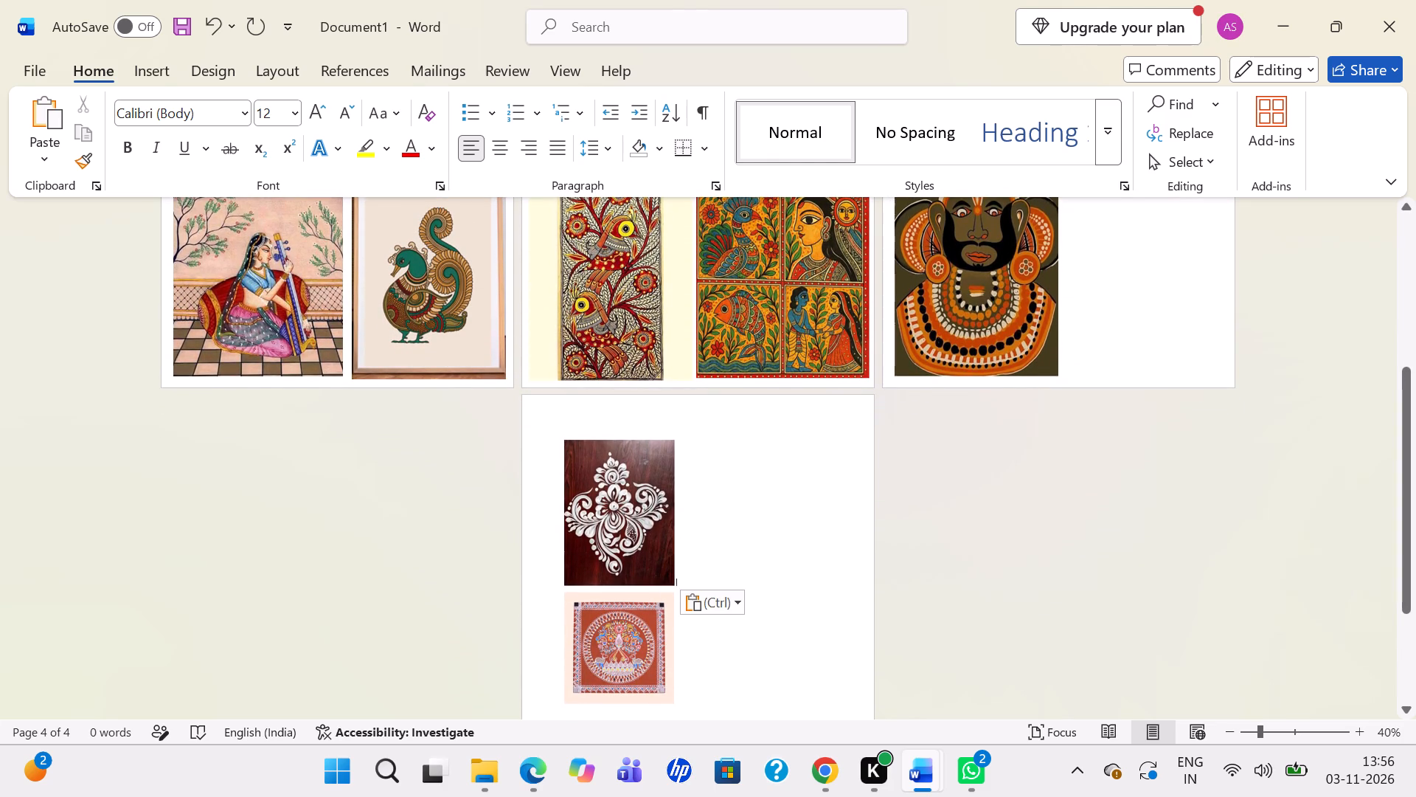
scroll(639, 504, "down", 2)
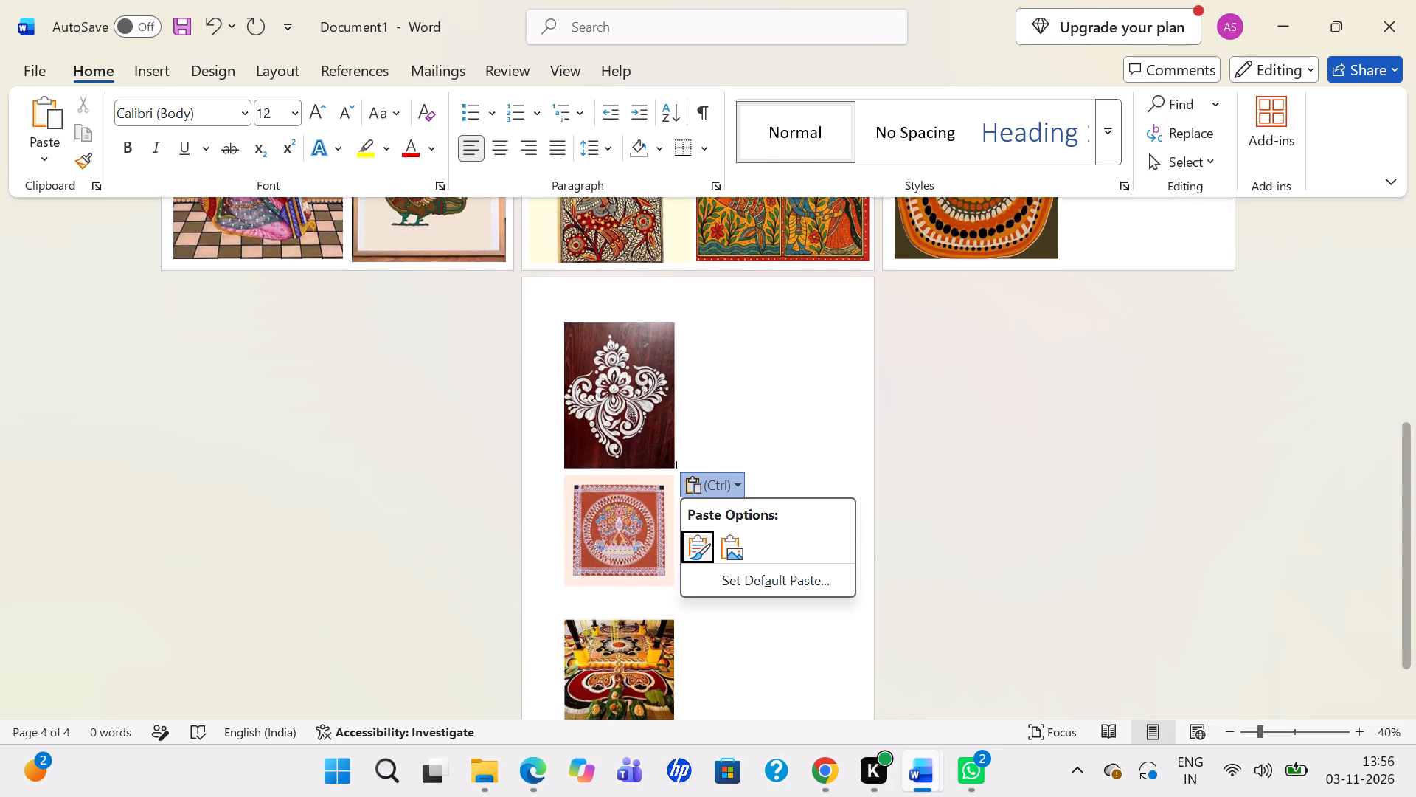
left_click(781, 415)
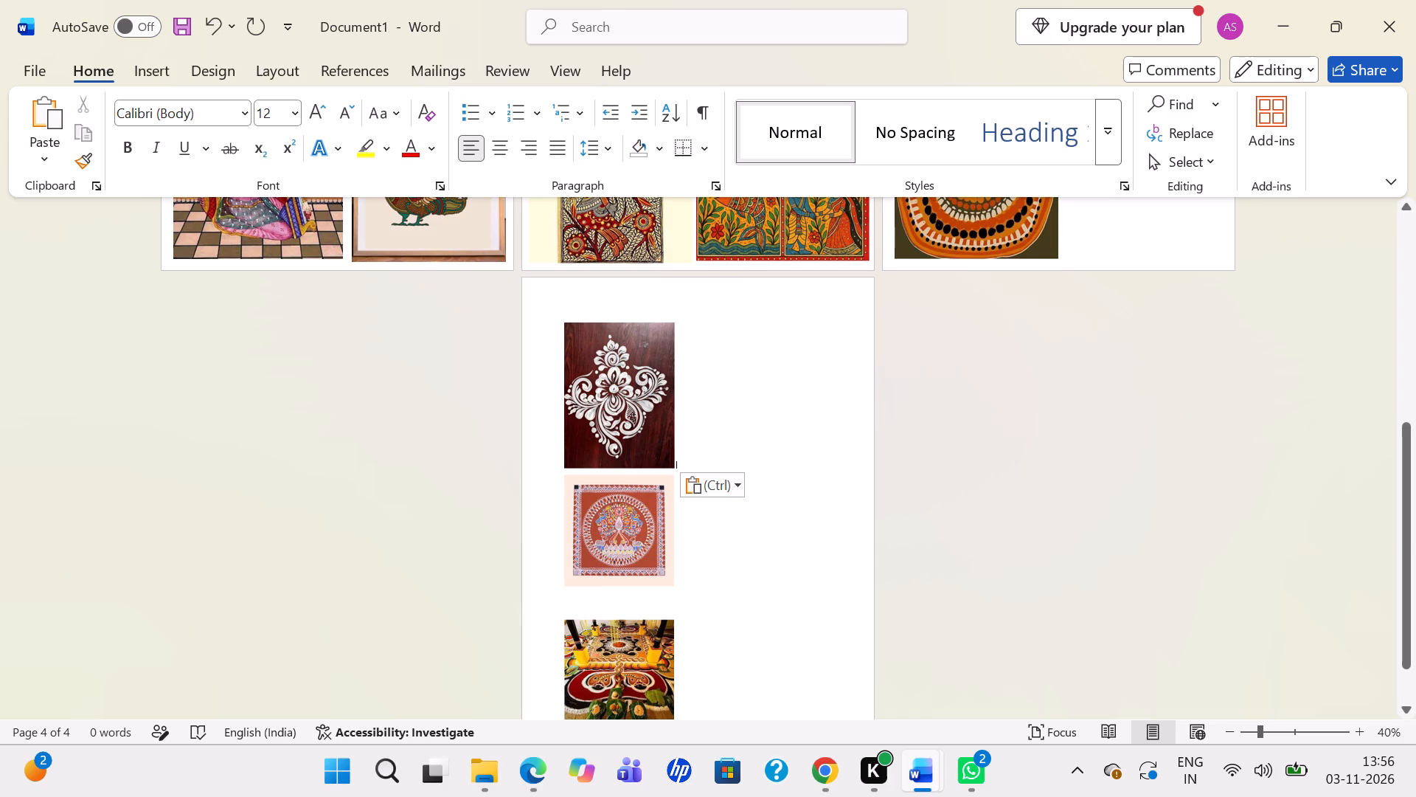
Reduce the pasted floral picture's height slightly and set its text wrapping to In Front of Text.
left_click(565, 431)
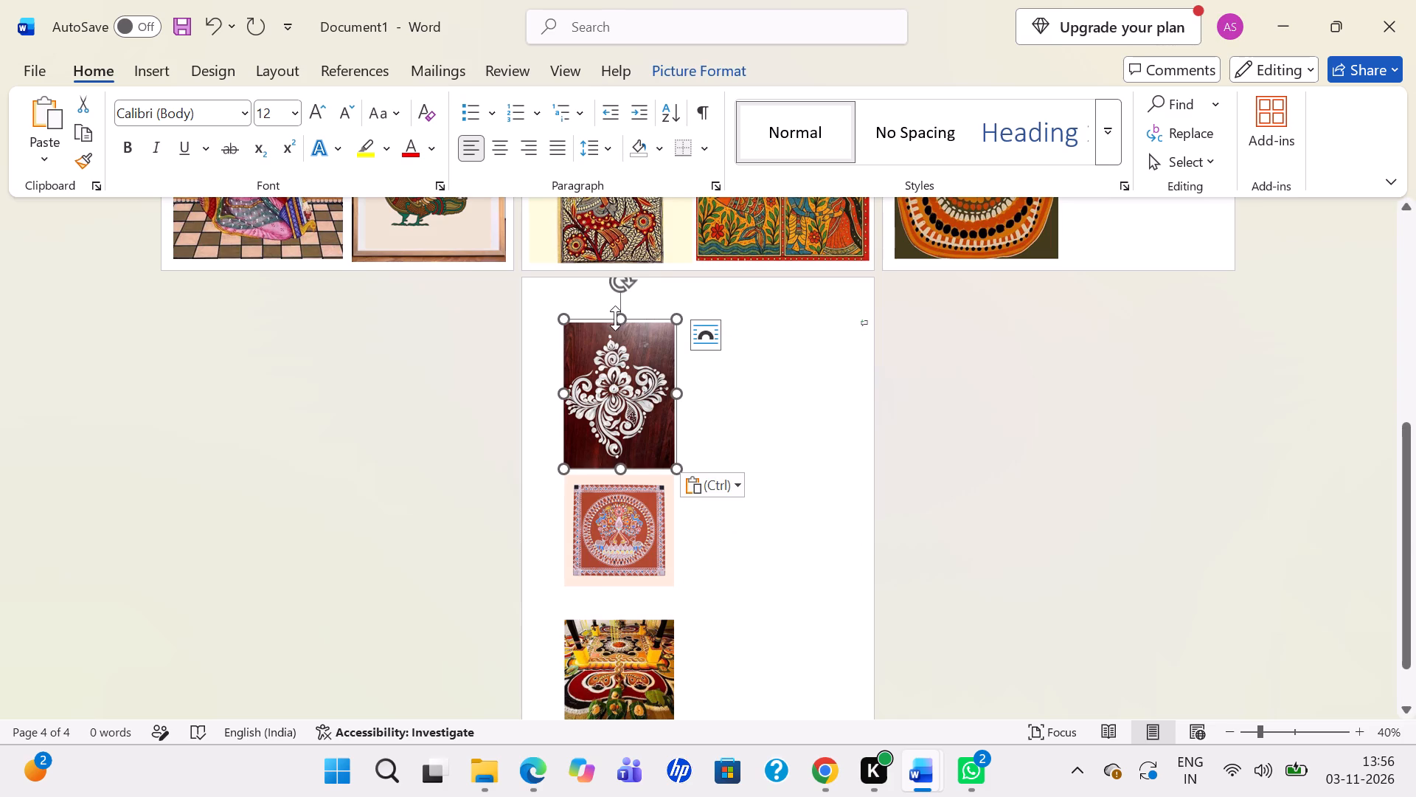
left_click_drag(620, 320, 612, 293)
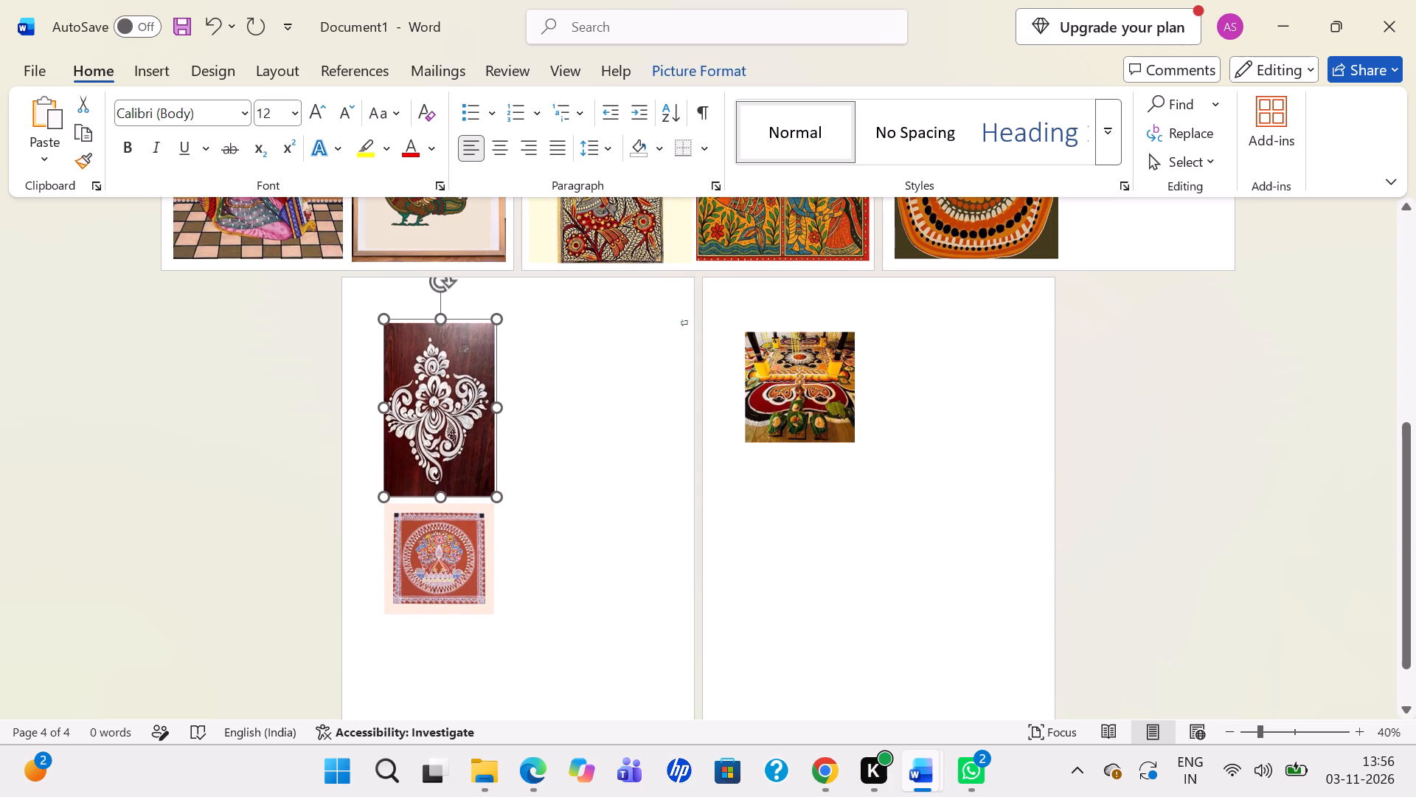
left_click_drag(612, 293, 598, 333)
right_click(616, 382)
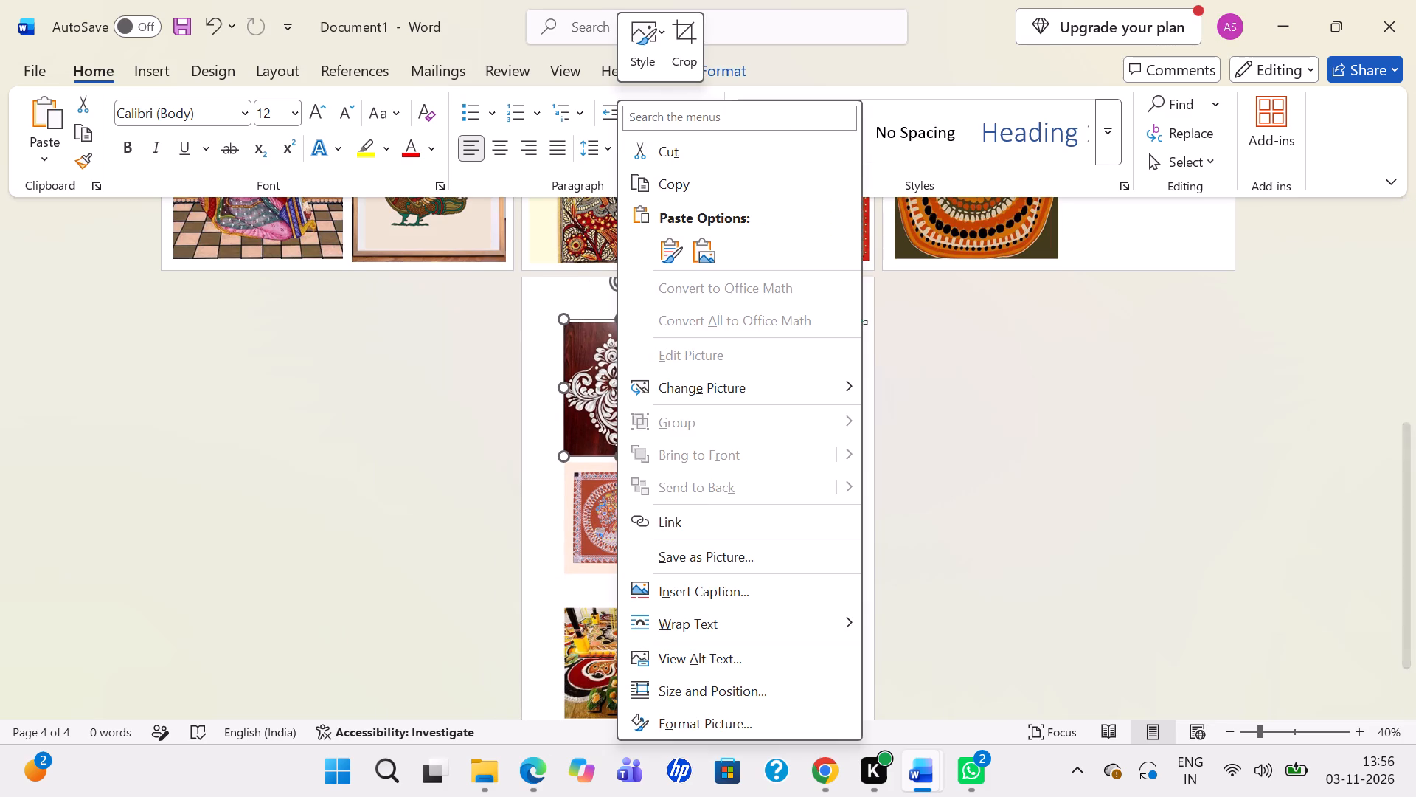
left_click(716, 618)
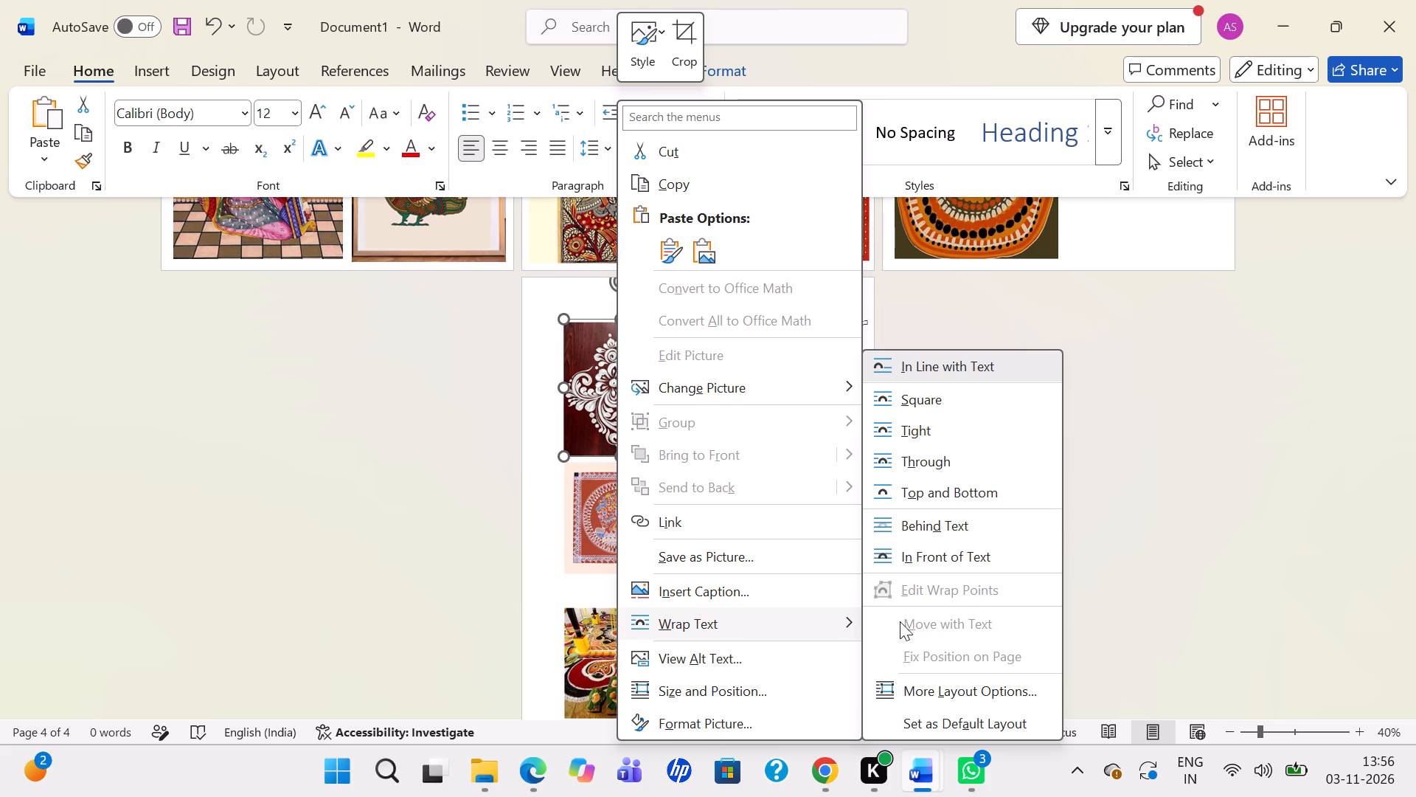
left_click(948, 551)
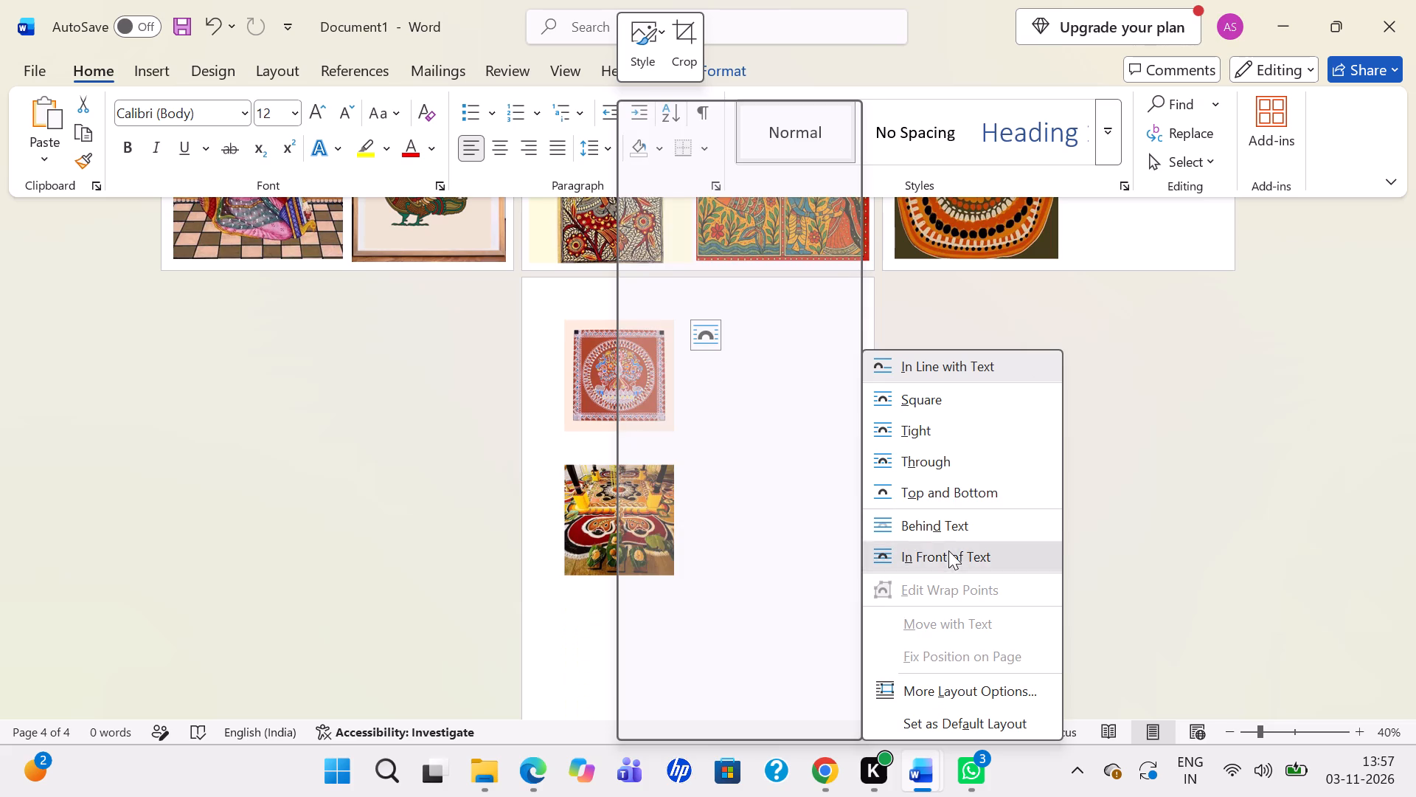
Enlarge the floral picture on page three from its corners and flatten it by lowering its upper edge.
scroll(778, 565, "up", 3)
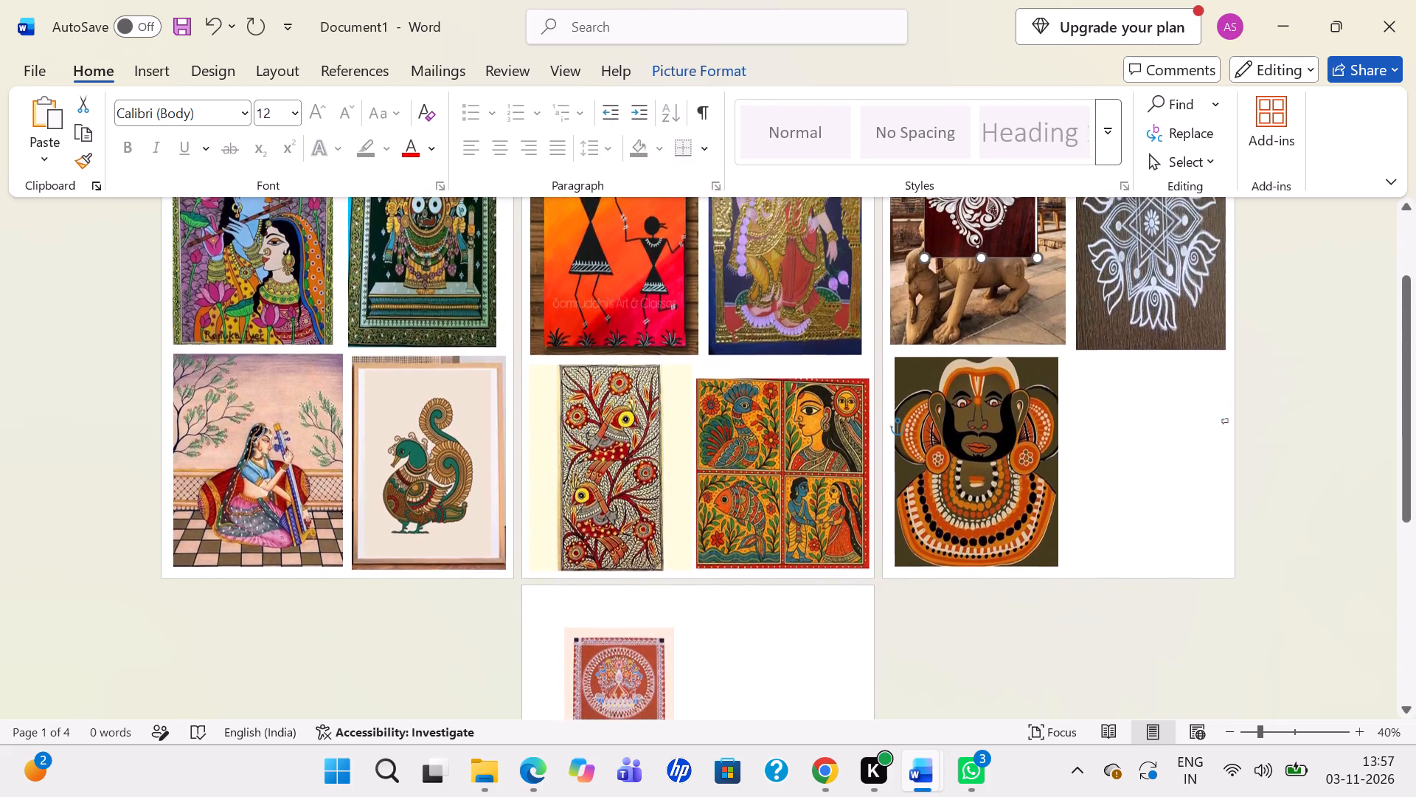
scroll(778, 565, "up", 1)
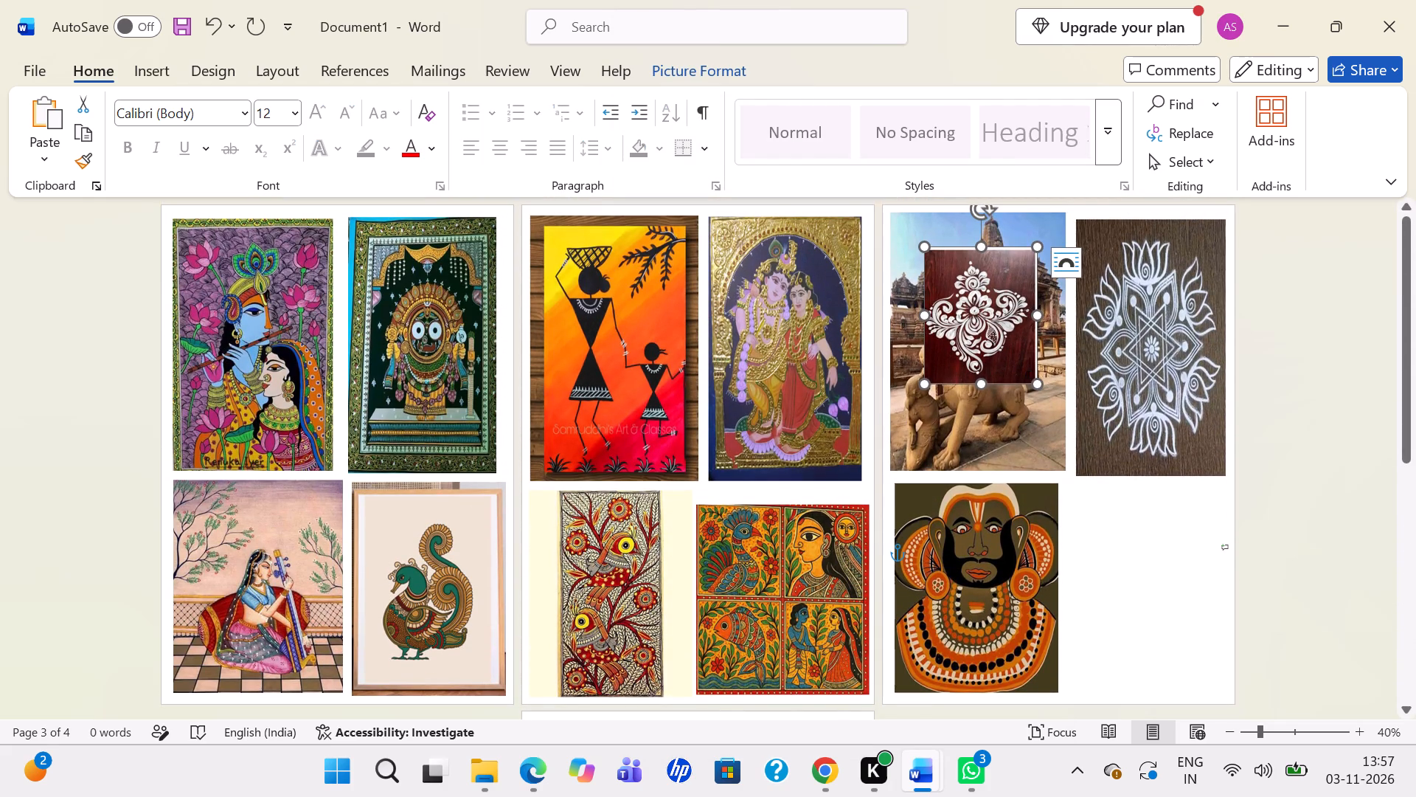
left_click_drag(1035, 380, 1116, 627)
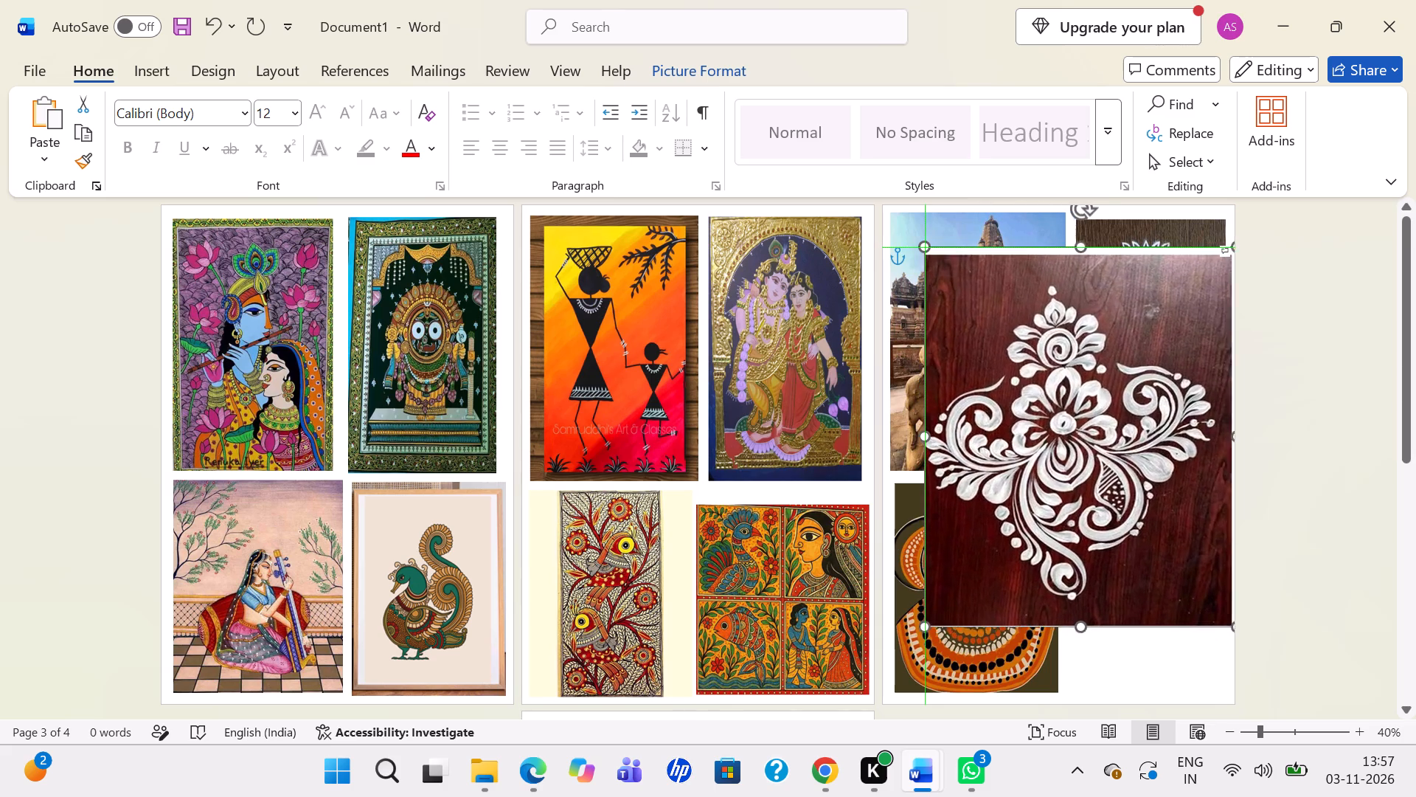
left_click_drag(1116, 627, 1116, 643)
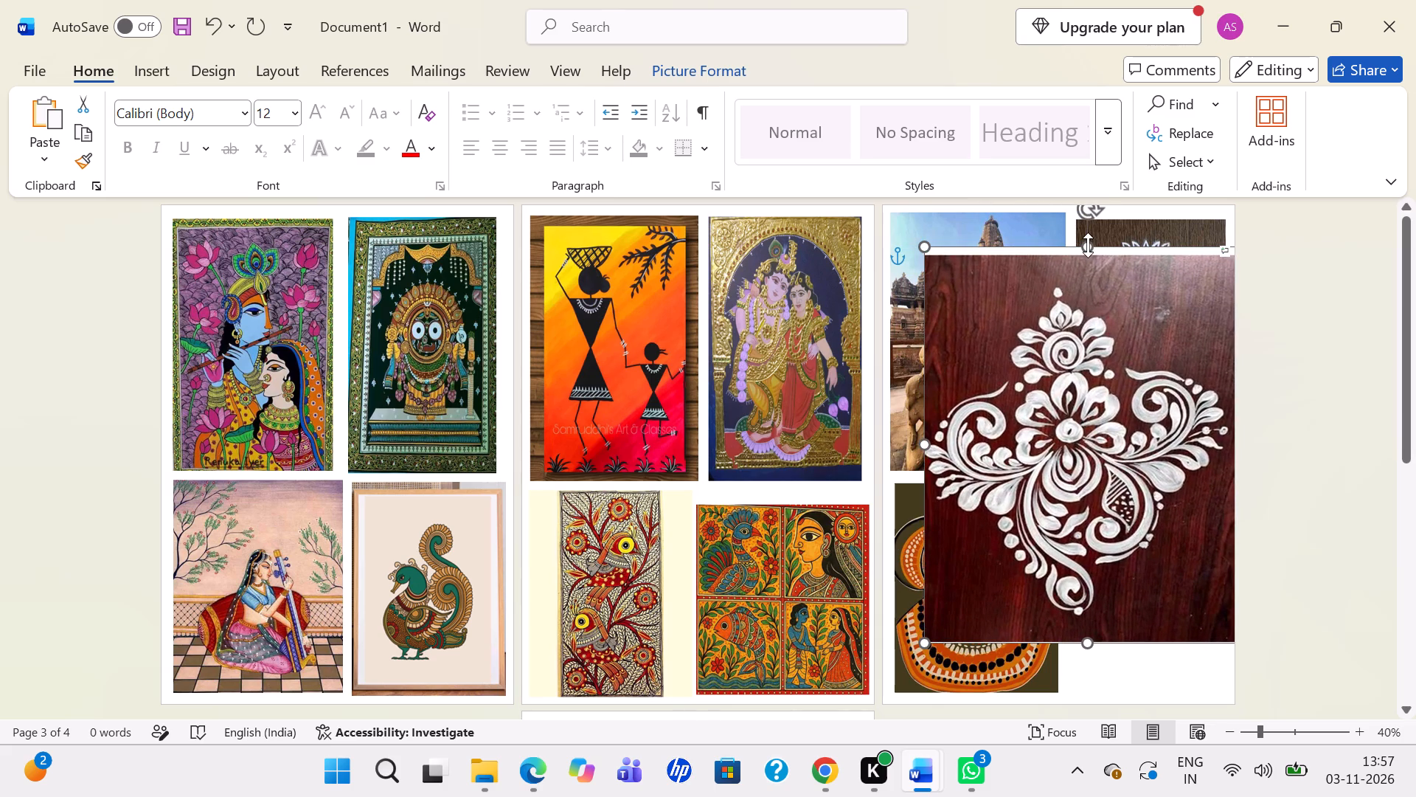
left_click_drag(1088, 245, 1083, 418)
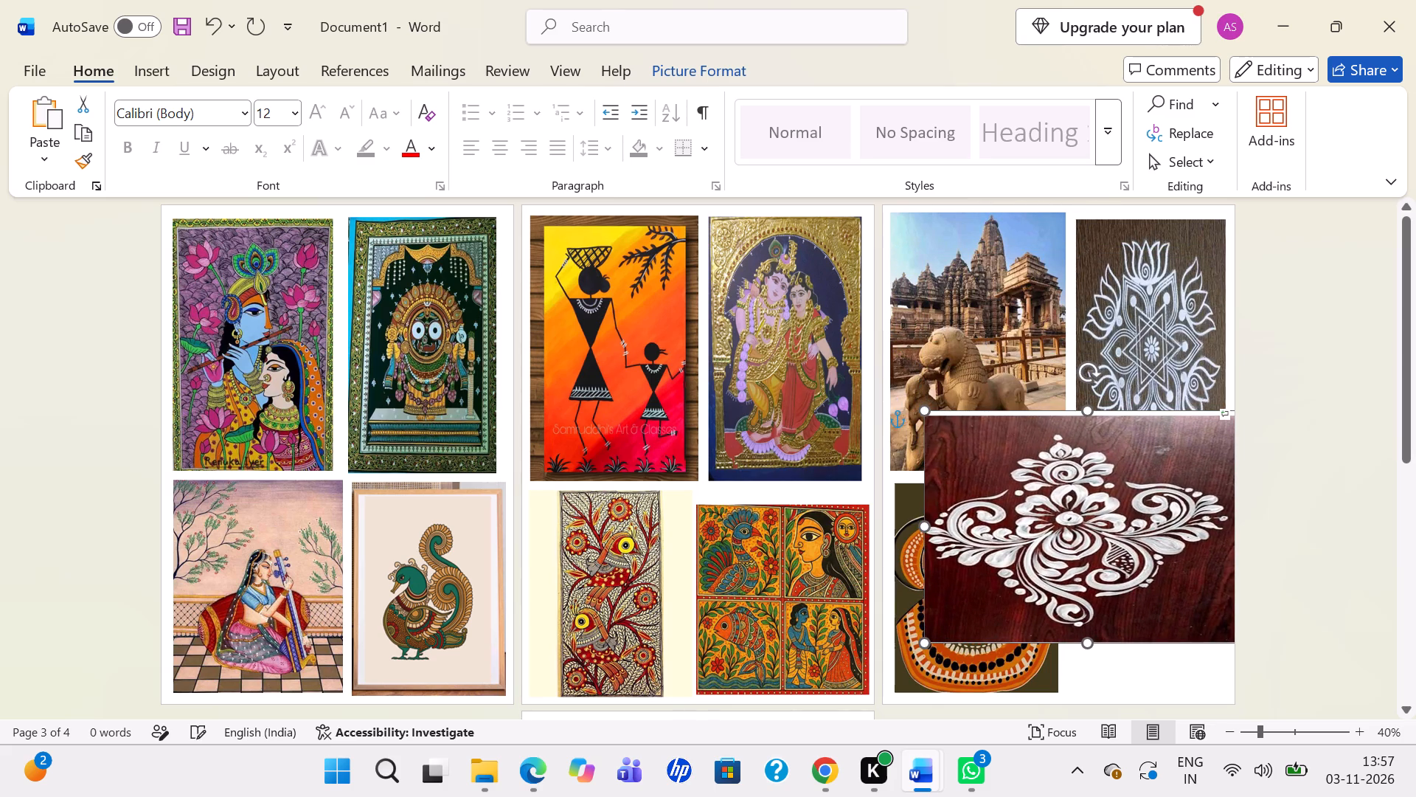
left_click(1162, 484)
left_click_drag(923, 417, 862, 168)
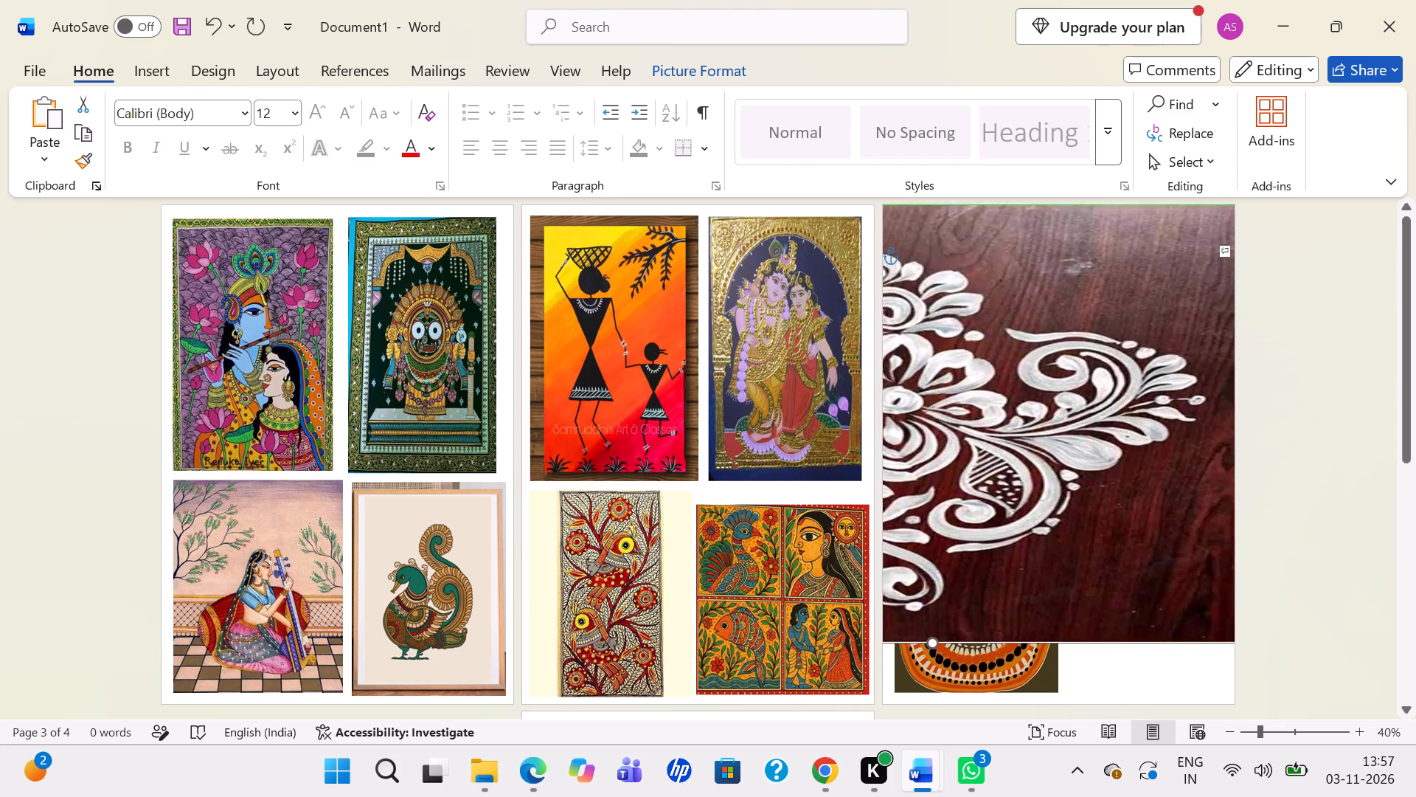
left_click_drag(862, 168, 1015, 337)
Shift the floral picture toward page two and narrow it from its outer side, keeping its height.
right_click(1055, 437)
right_click(1055, 437)
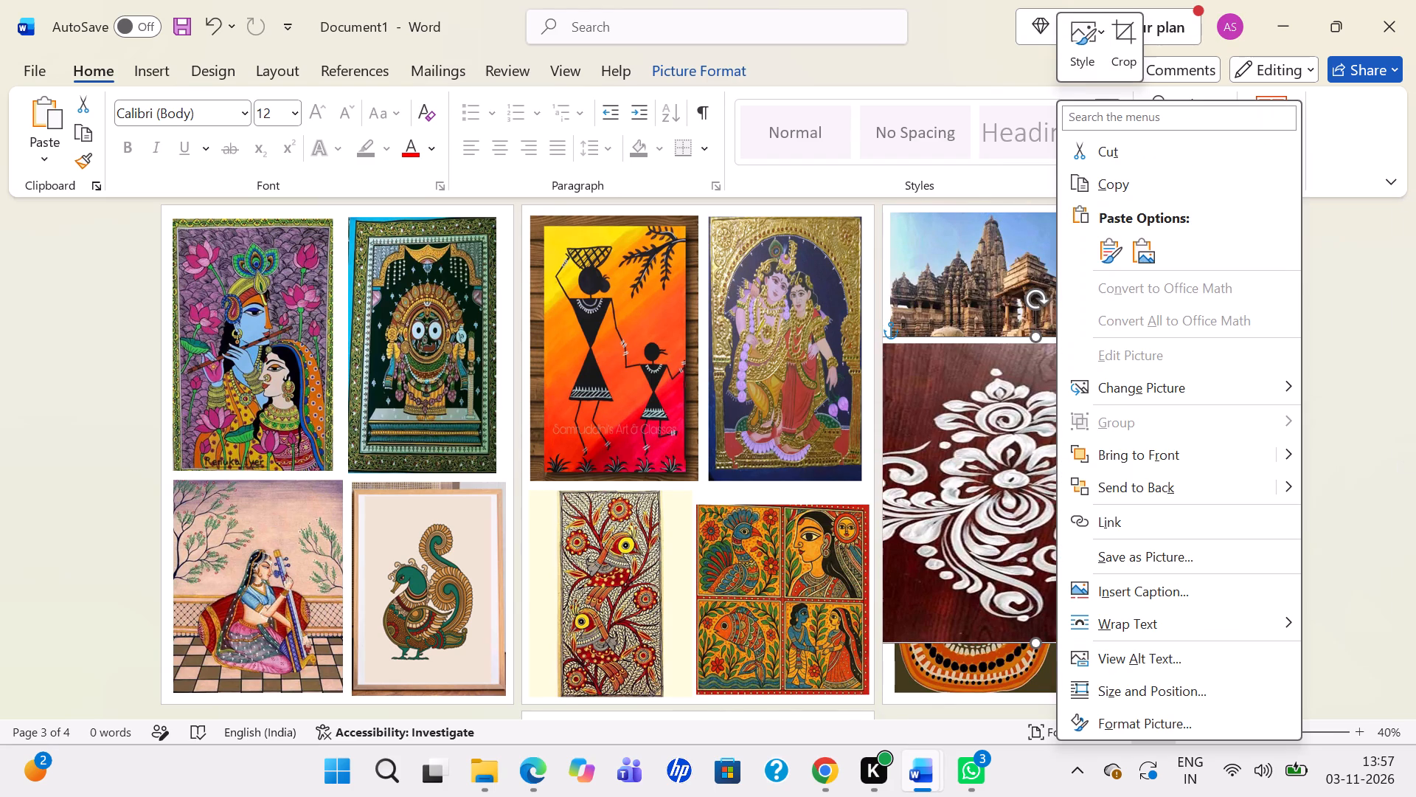
scroll(1055, 437, "down", 1, "ctrl")
left_click(914, 462)
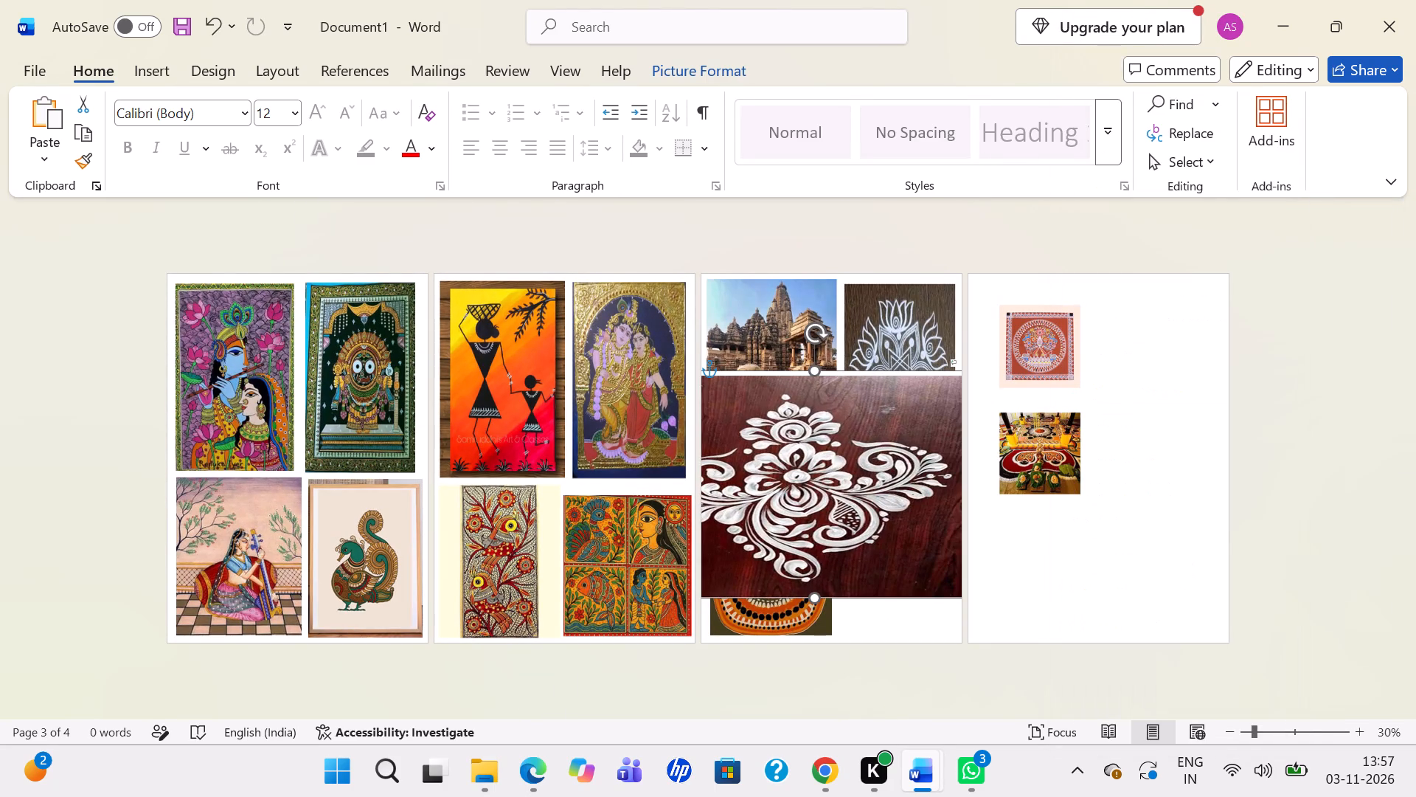
left_click_drag(959, 494, 914, 497)
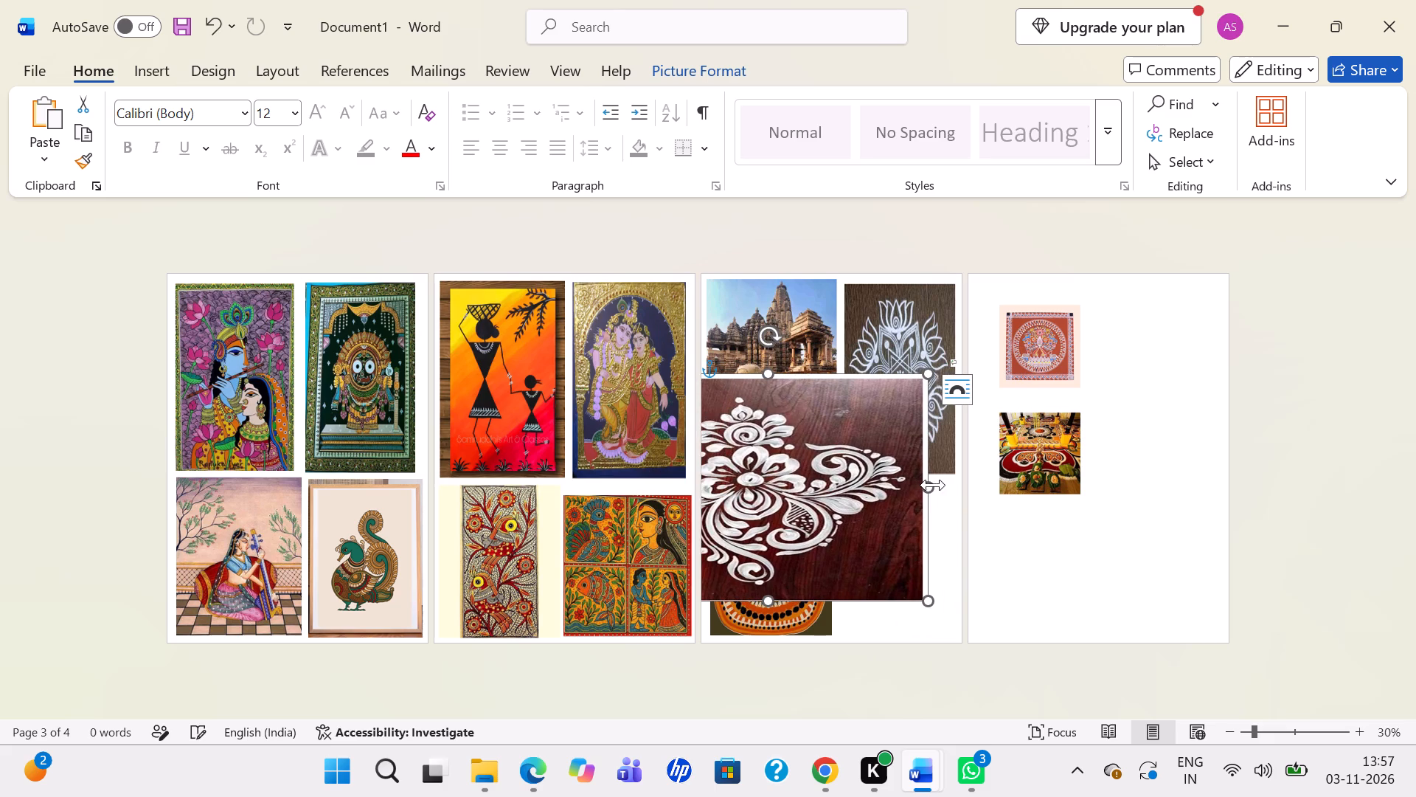
left_click_drag(934, 485, 878, 488)
Move the floral picture toward page four, raise it slightly, and shrink it from its lower corner nearest page two.
right_click(769, 454)
scroll(769, 454, "right", 1)
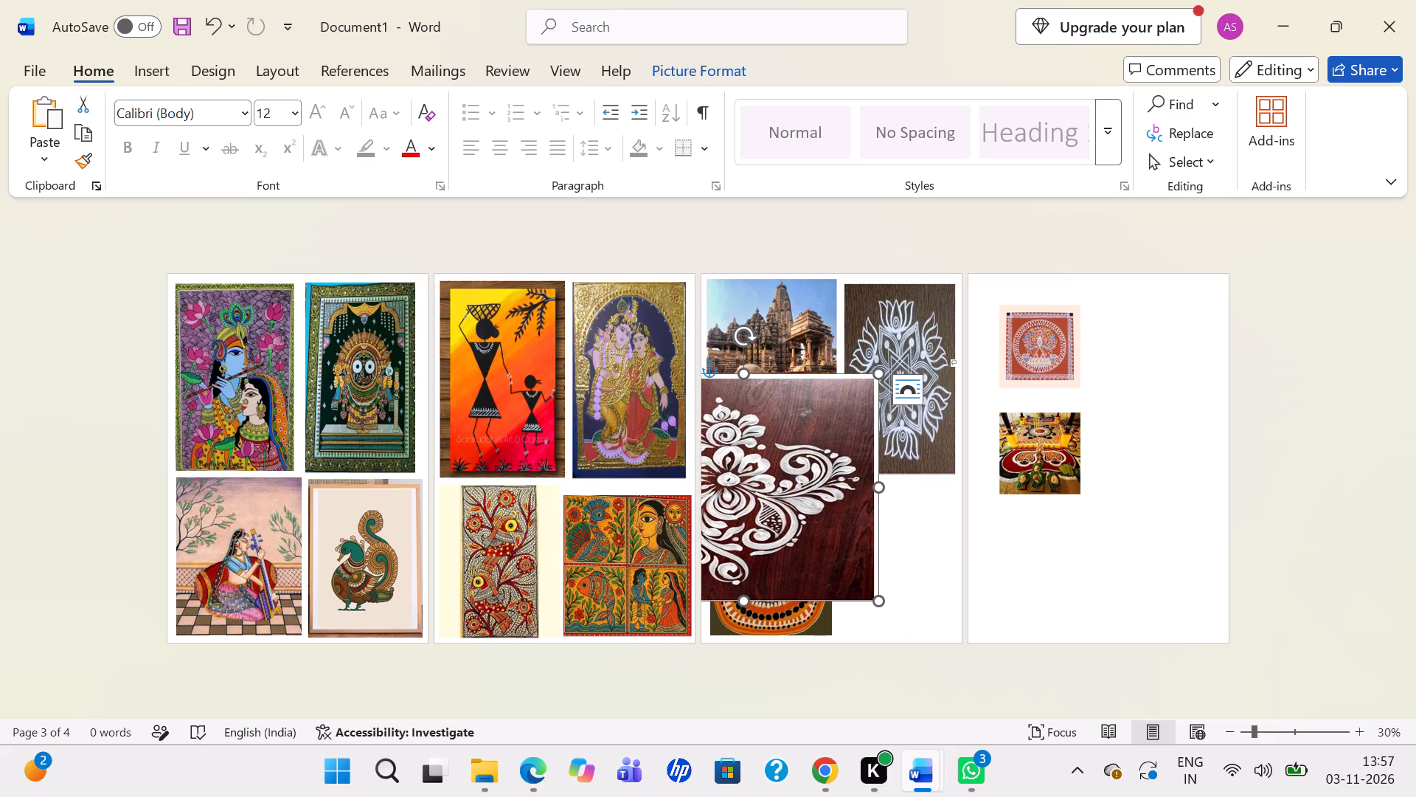
scroll(769, 454, "right", 1)
left_click(760, 456)
scroll(767, 460, "right", 2)
left_click_drag(767, 460, 874, 458)
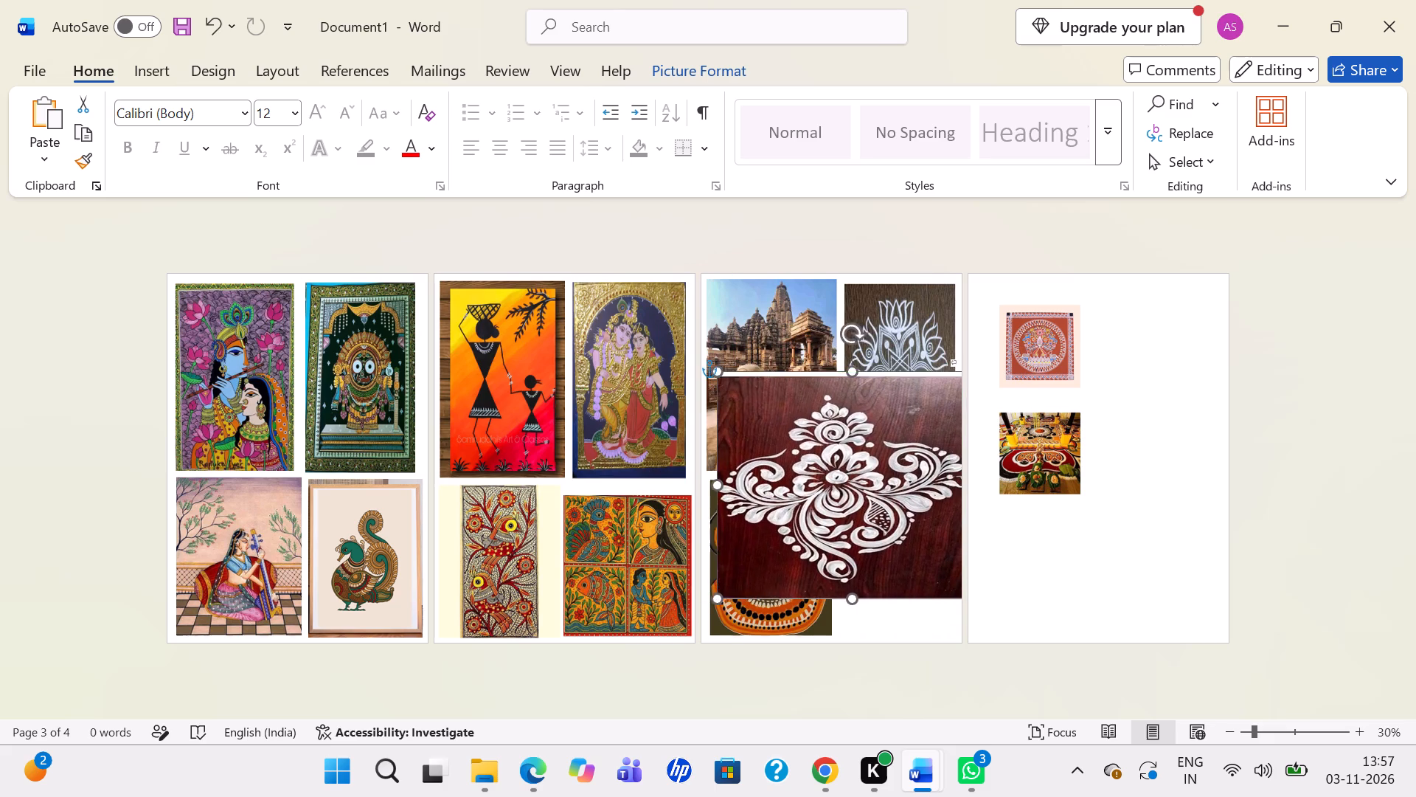
left_click_drag(874, 458, 890, 433)
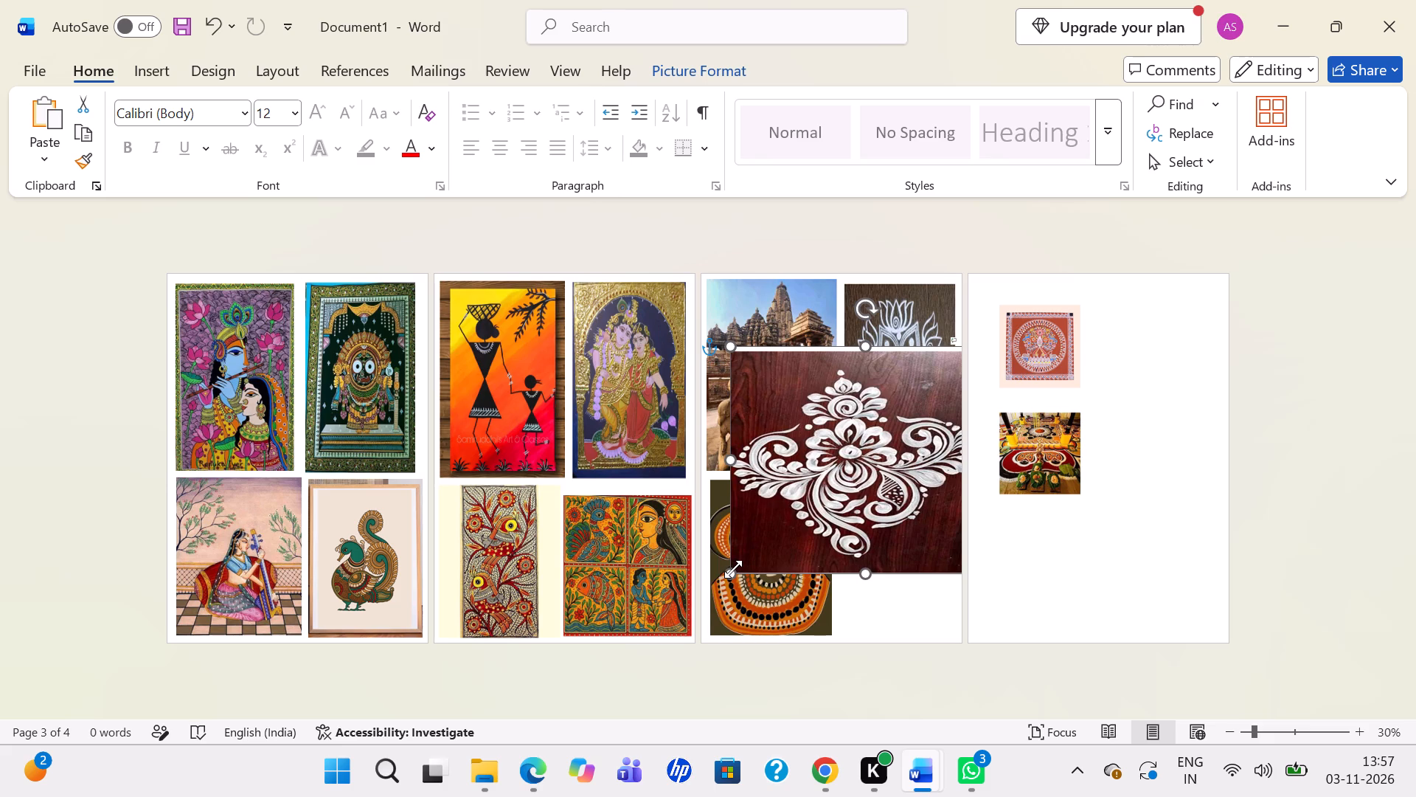
left_click_drag(733, 569, 755, 549)
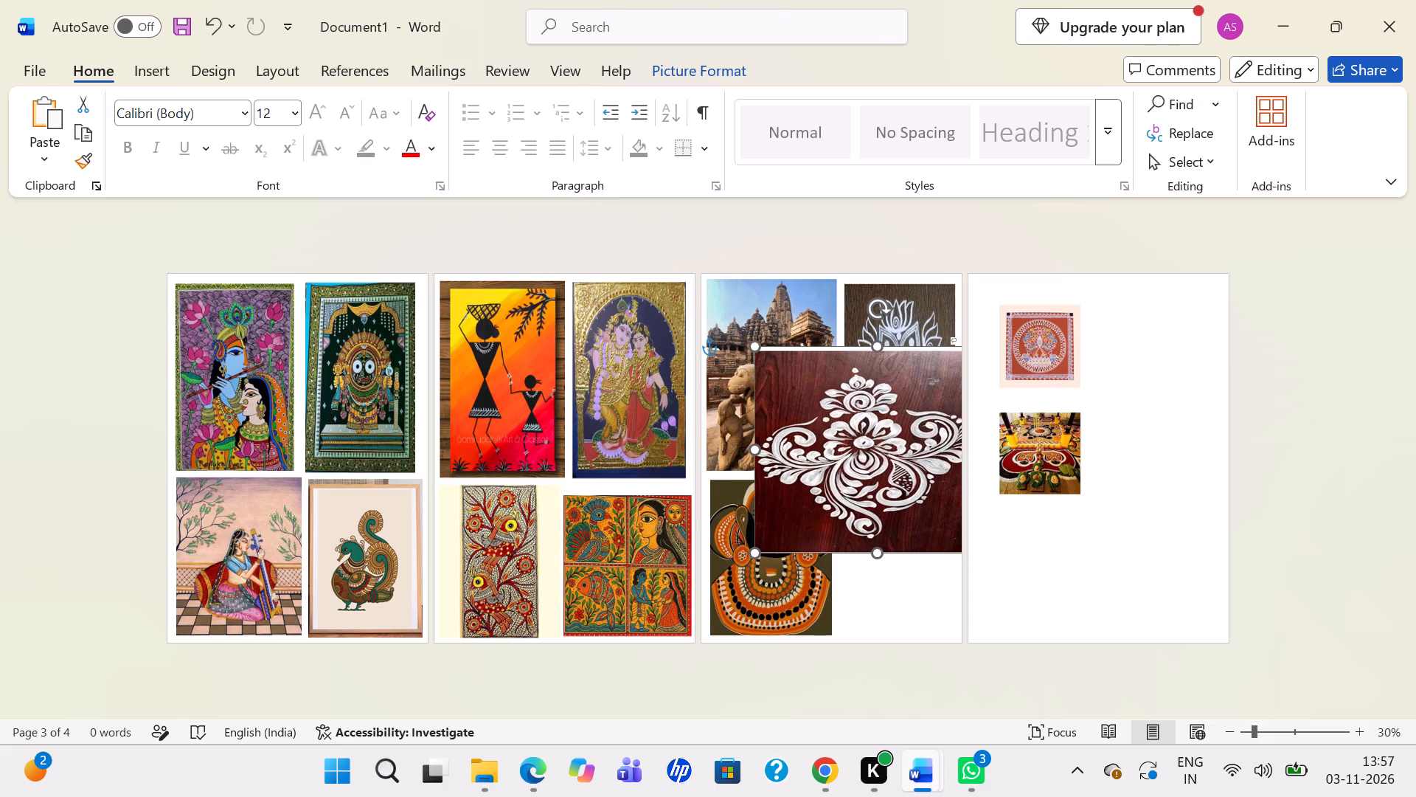
Shift the floral picture back toward page two so its outer edge lies within page three.
right_click(867, 489)
scroll(867, 489, "left", 1)
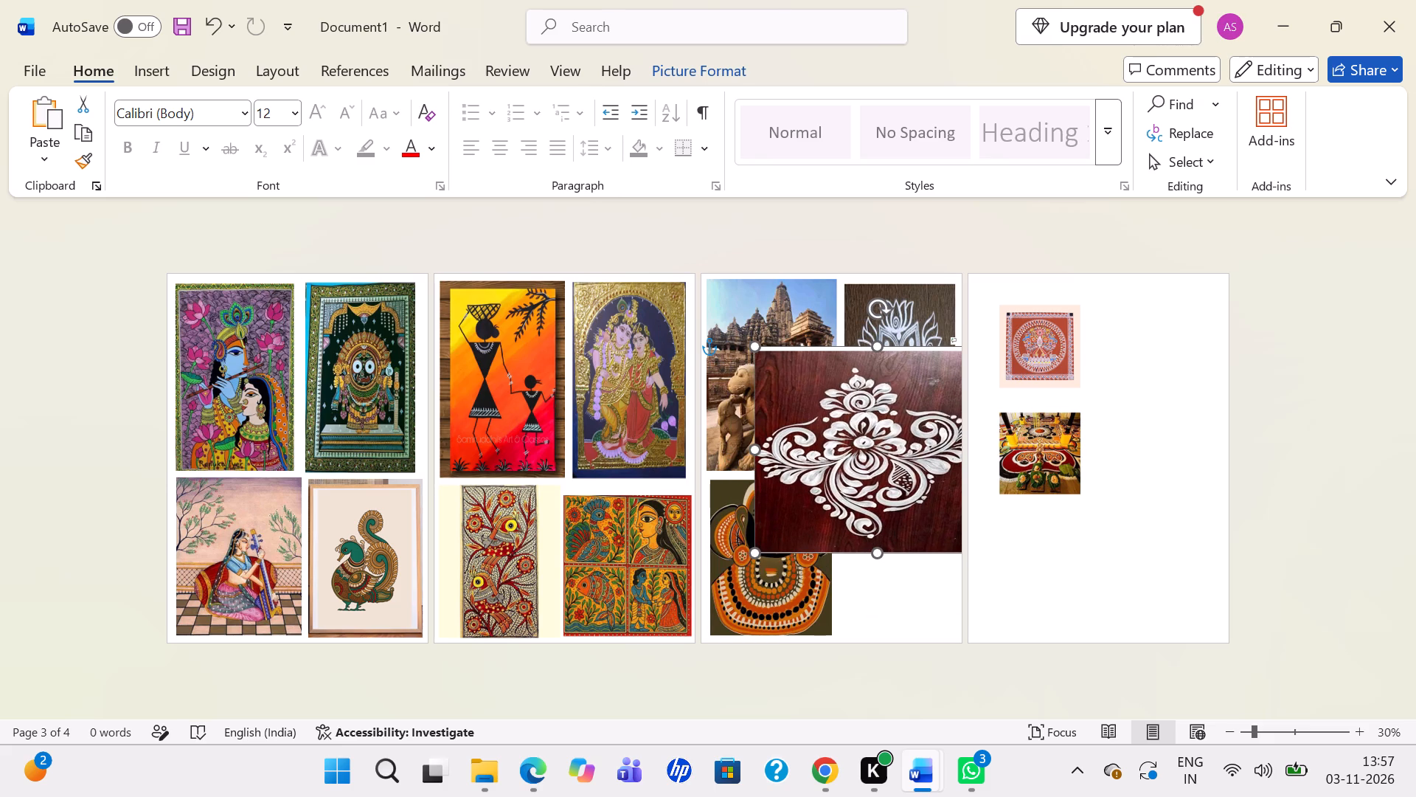
left_click(817, 486)
scroll(817, 486, "left", 1)
right_click(825, 464)
scroll(825, 464, "left", 1)
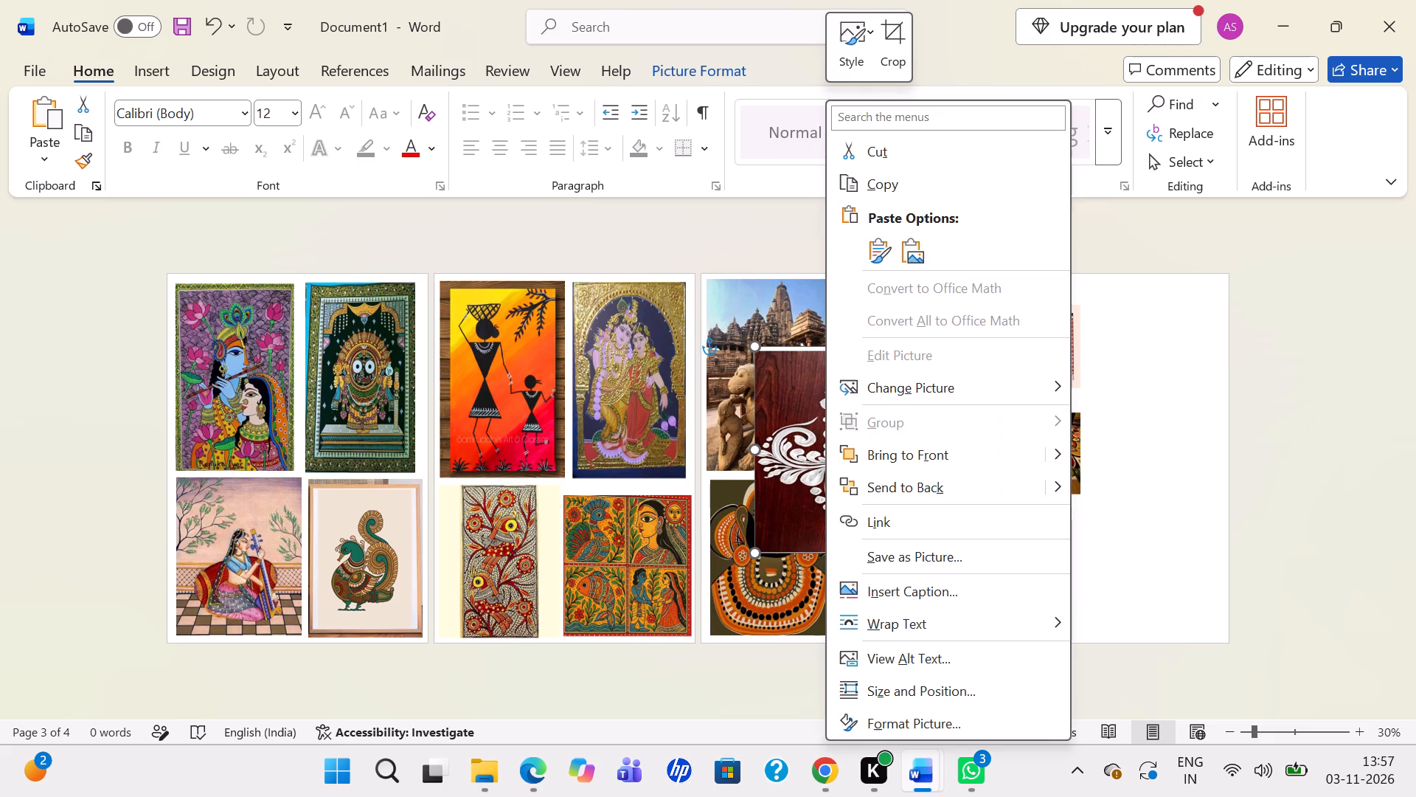
left_click(788, 462)
left_click_drag(788, 462, 749, 467)
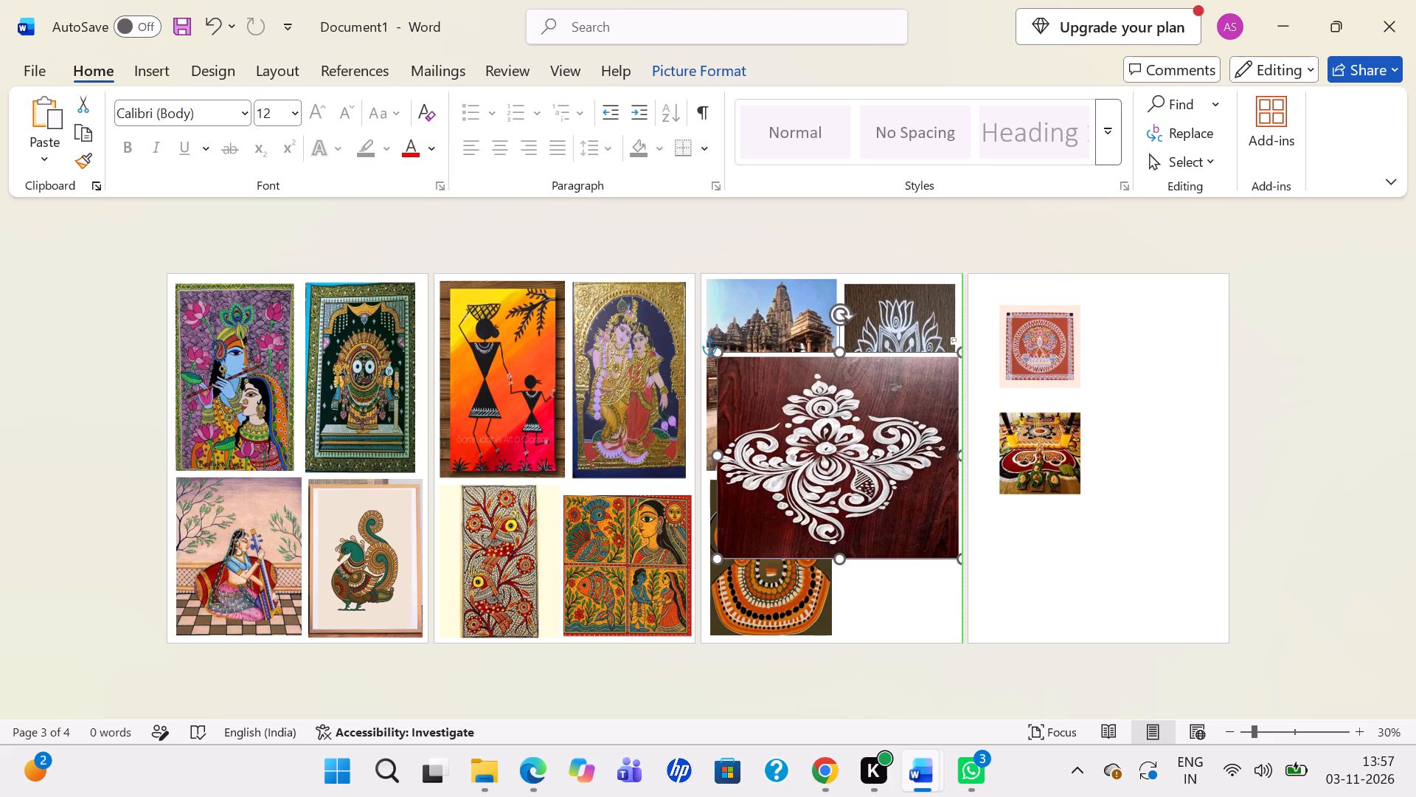
left_click_drag(749, 467, 714, 460)
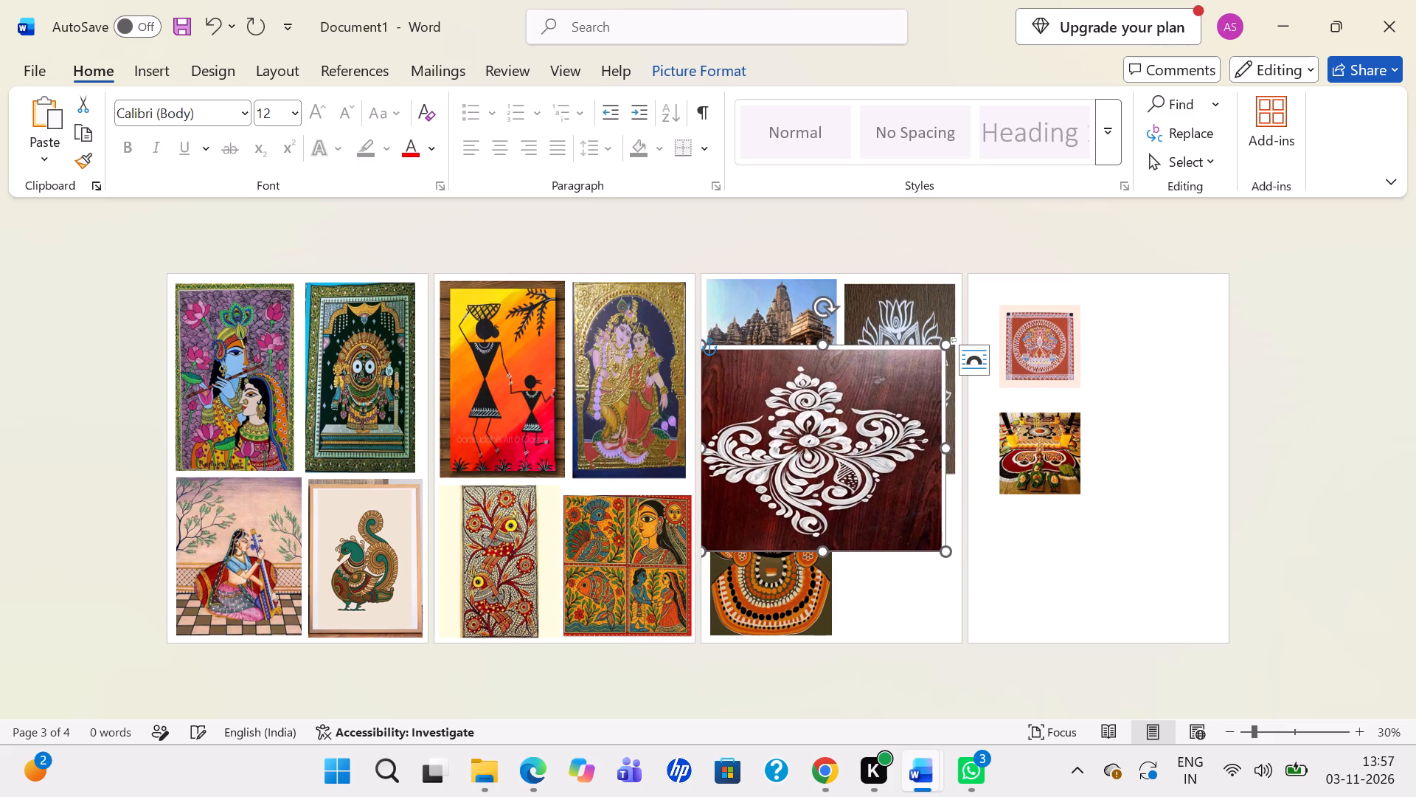
Lower the floral picture's bottom and top edges, shift it toward page four, and narrow it from its inner side.
left_click_drag(821, 550, 821, 555)
left_click_drag(821, 555, 841, 614)
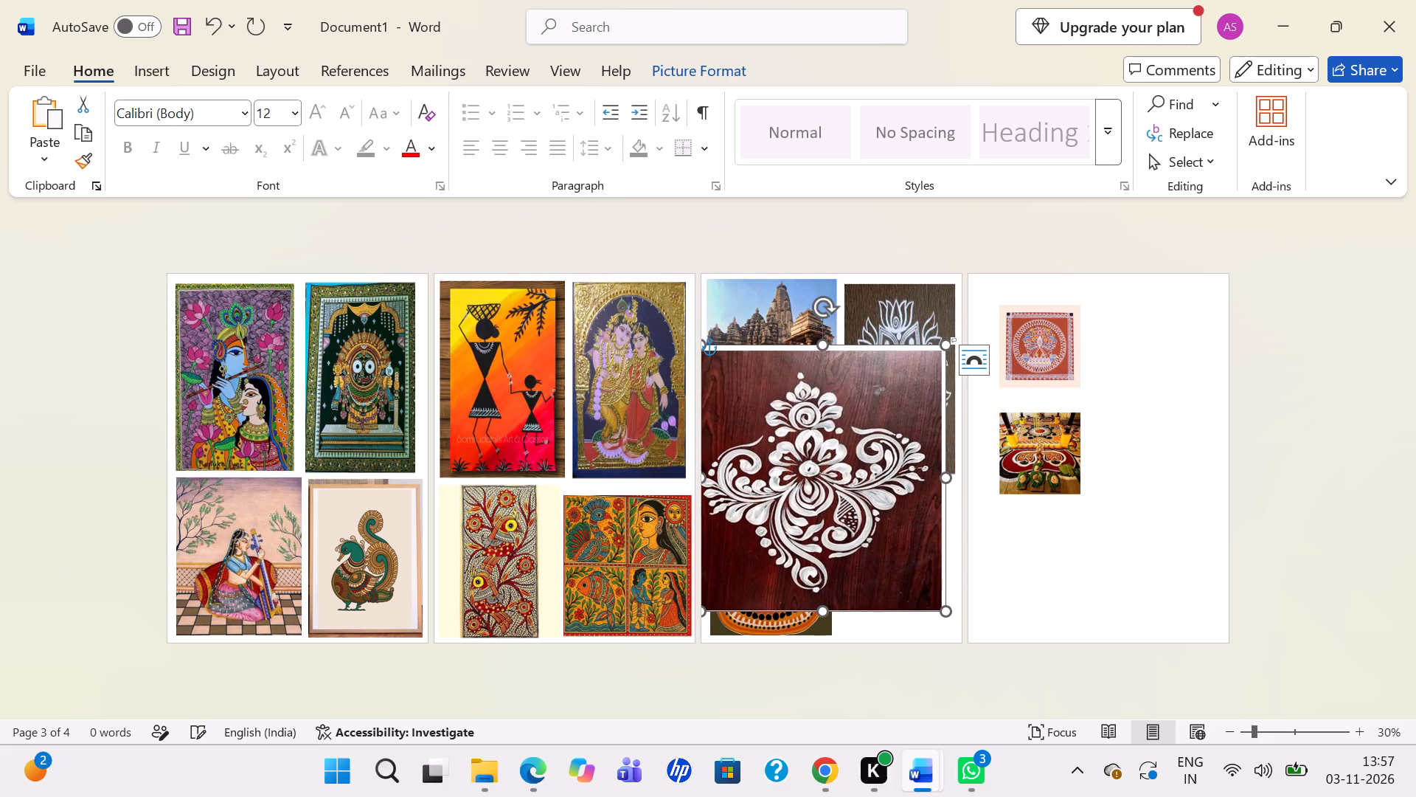
left_click_drag(825, 342, 850, 430)
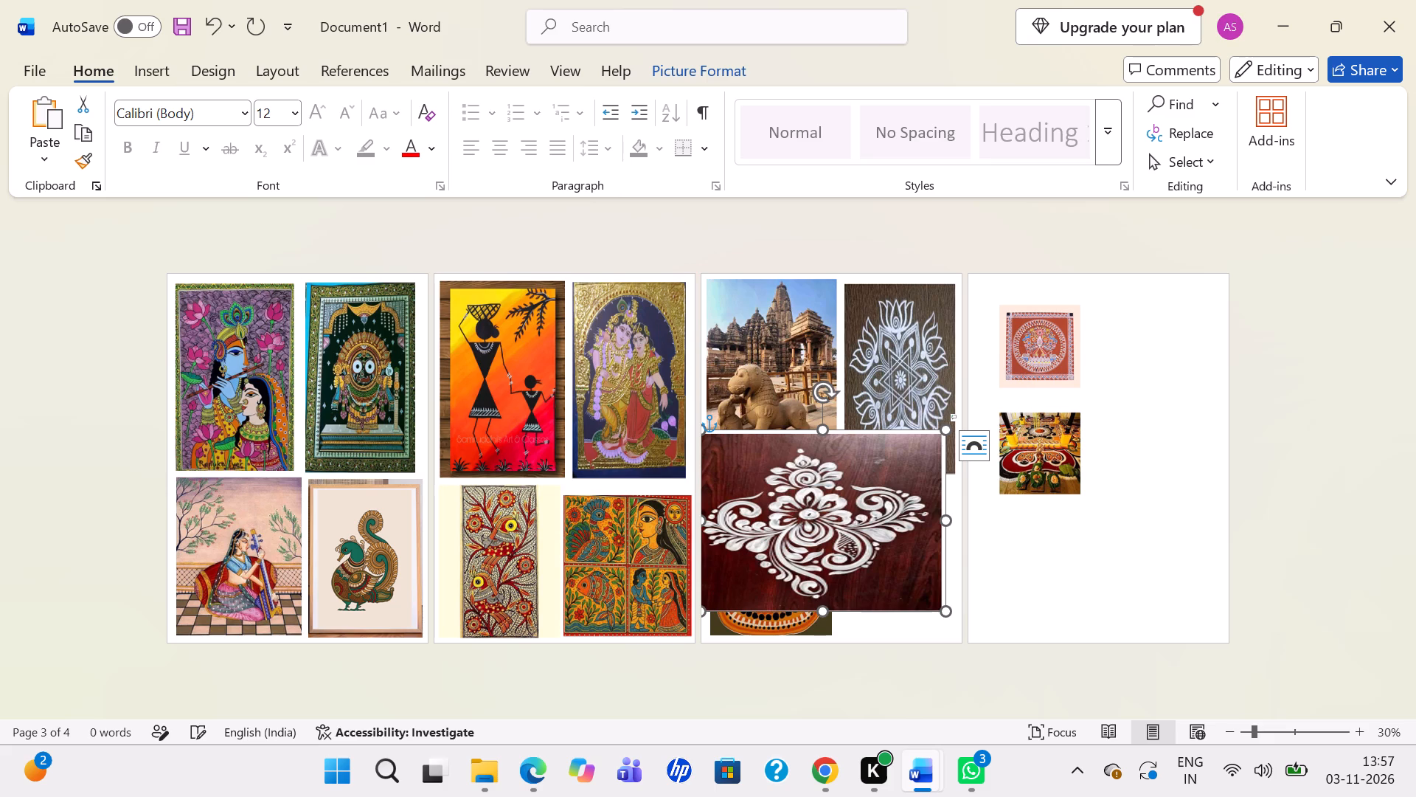
left_click_drag(796, 483, 833, 484)
left_click_drag(718, 526, 795, 526)
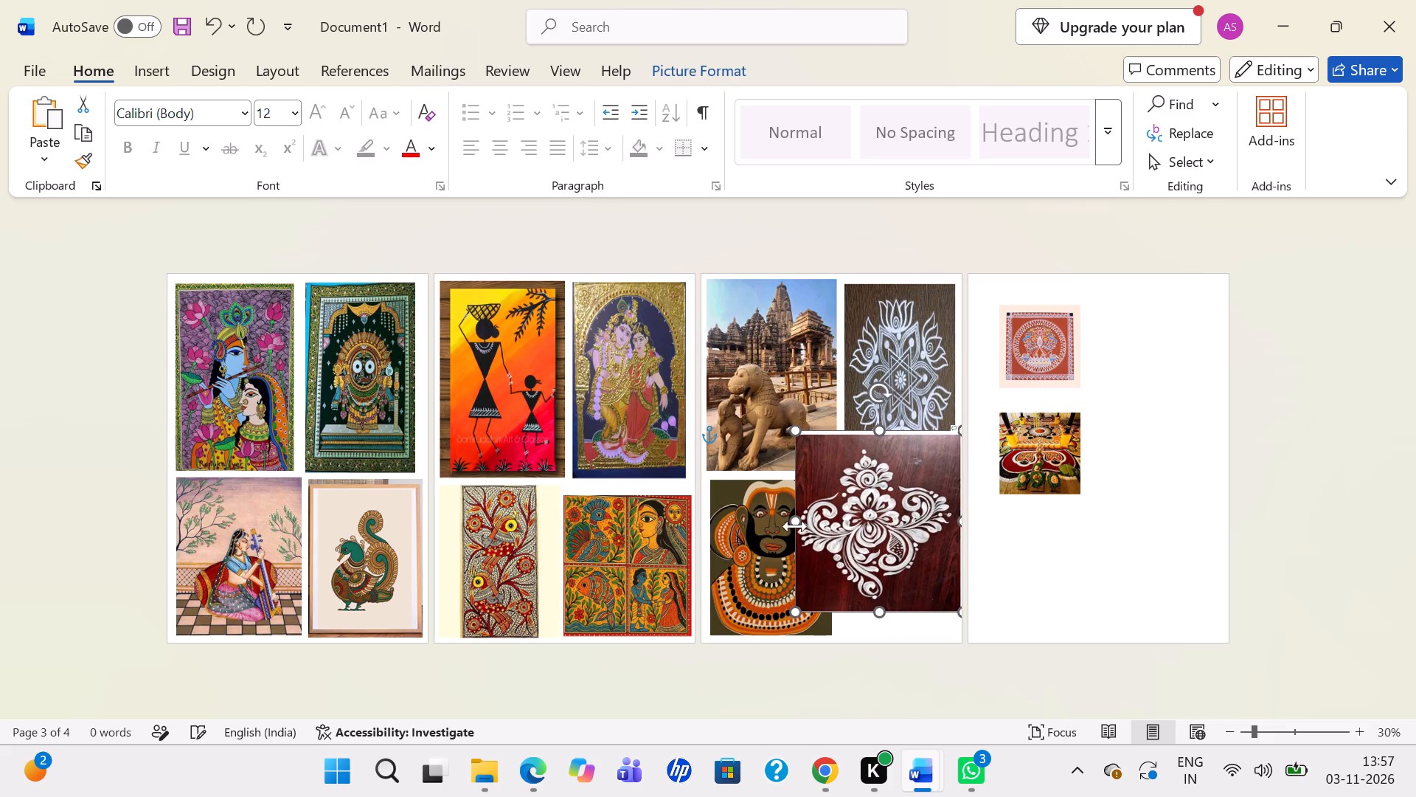
Reposition and resize the floral picture to fill the empty quarter below the white lotus design, beside the face painting.
left_click_drag(850, 528, 818, 527)
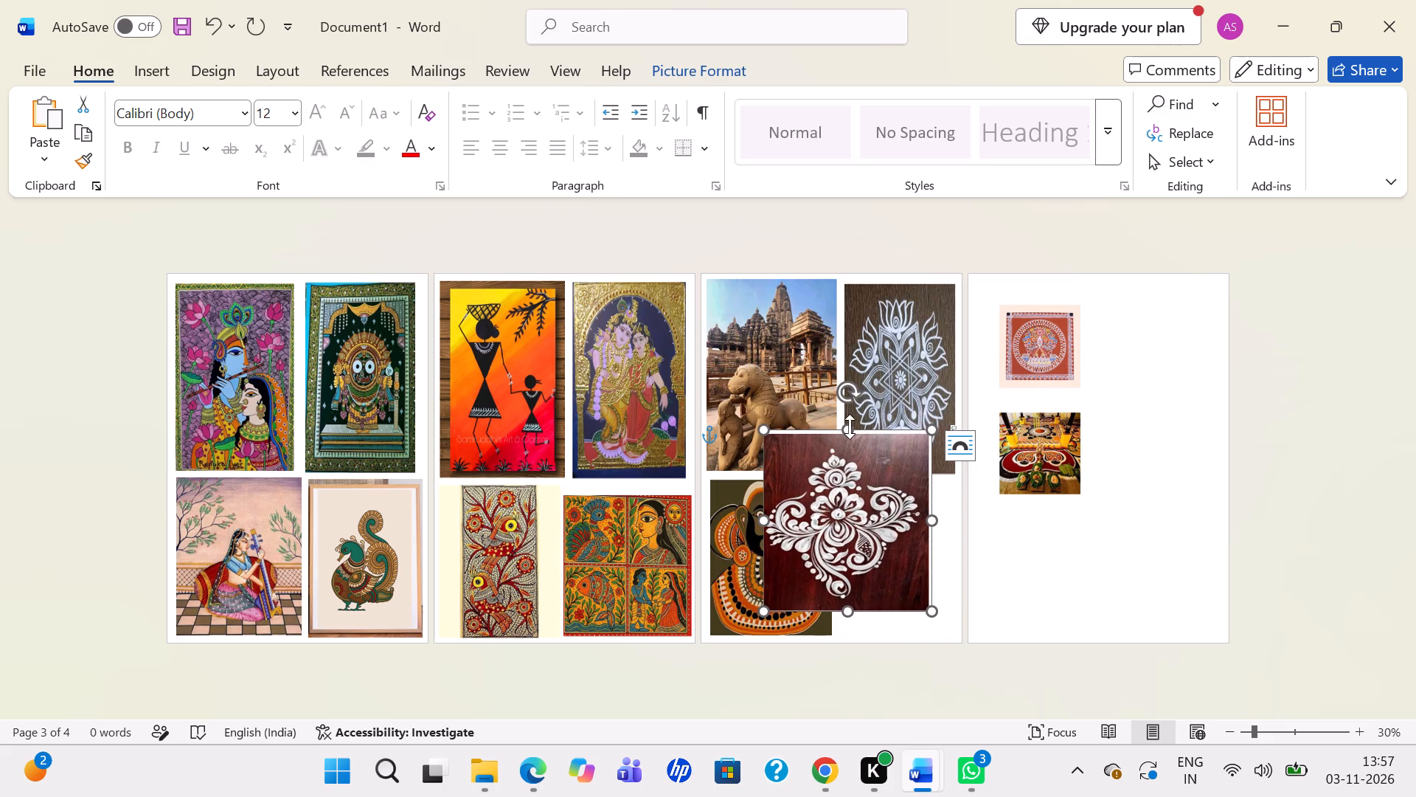
left_click_drag(850, 427, 872, 483)
left_click_drag(933, 549, 946, 552)
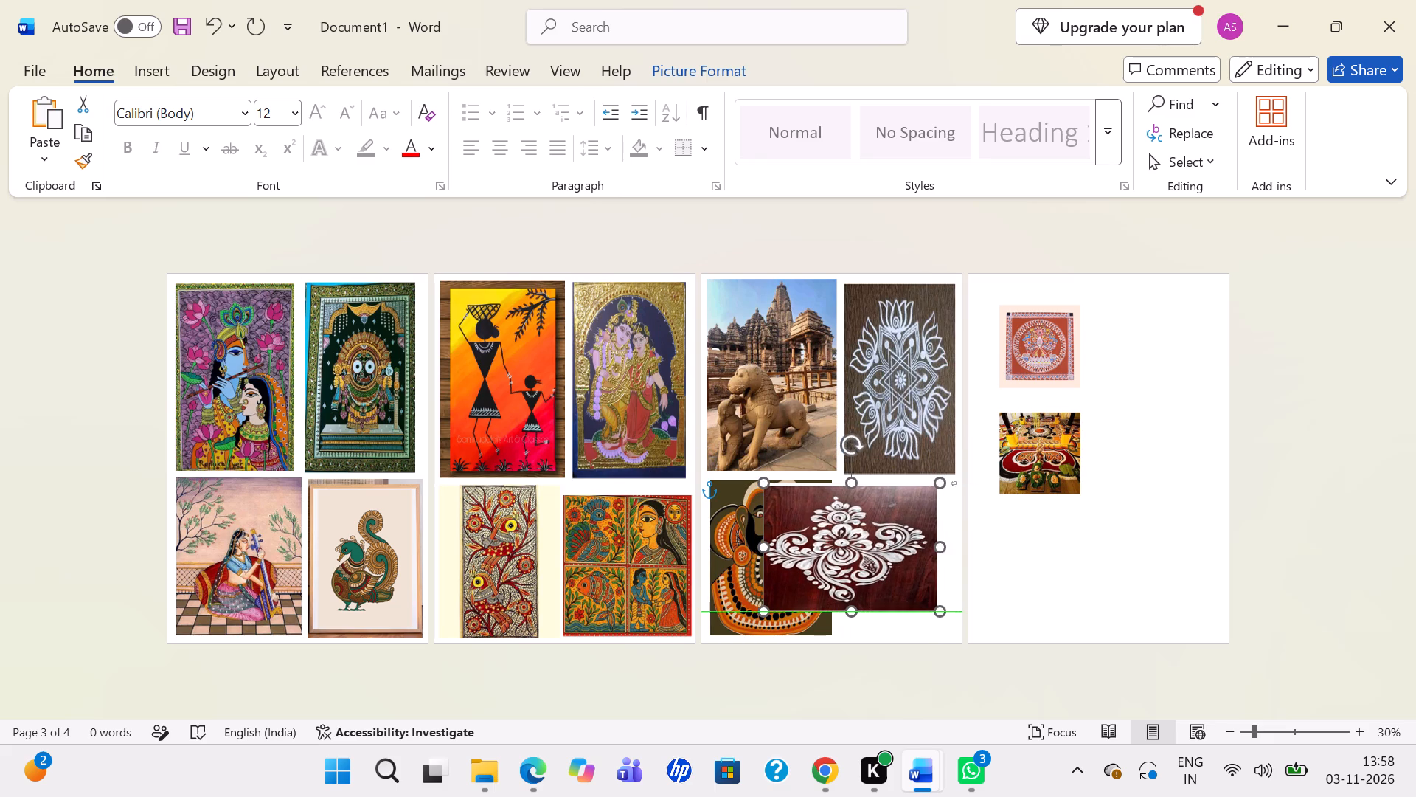
left_click_drag(946, 552, 953, 553)
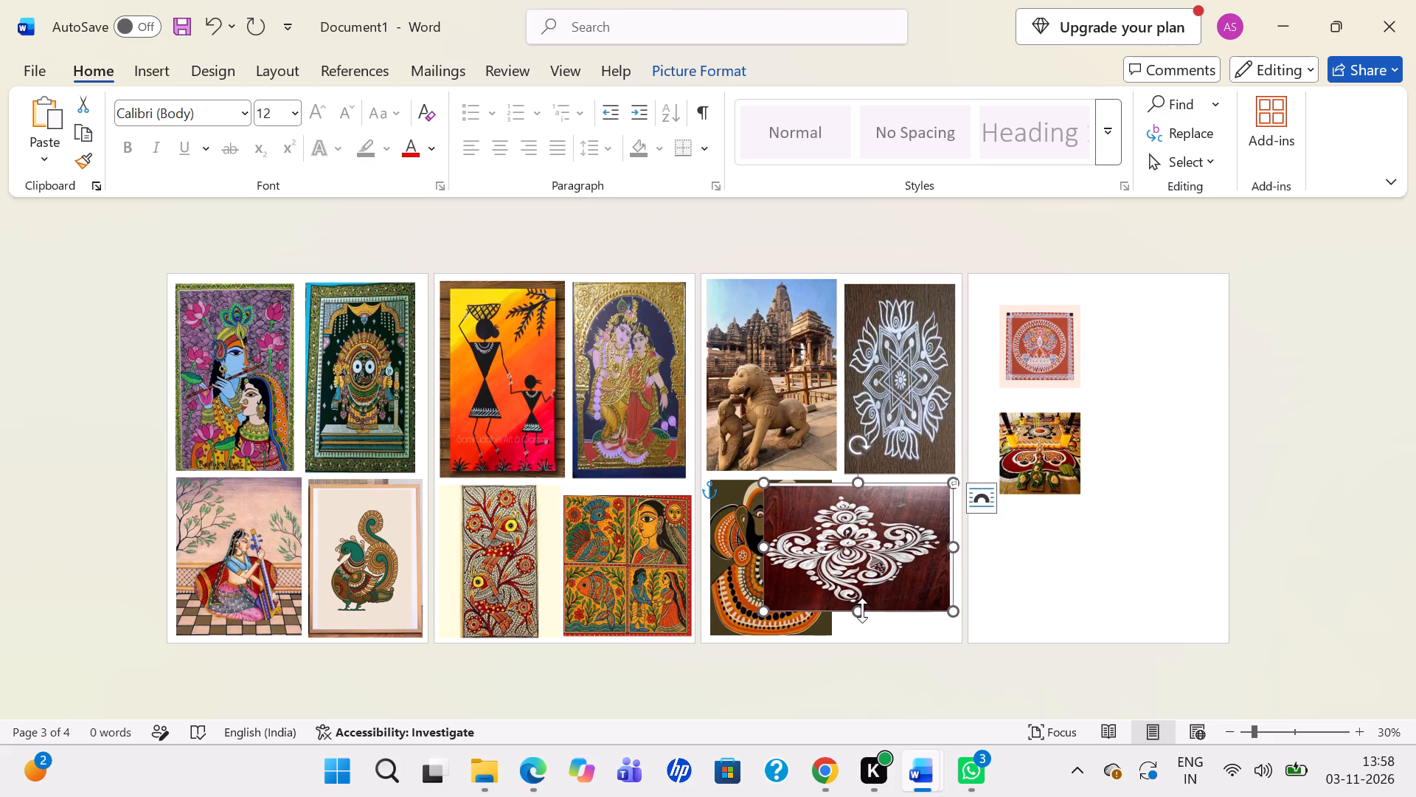
left_click_drag(862, 610, 871, 628)
left_click_drag(764, 556, 804, 563)
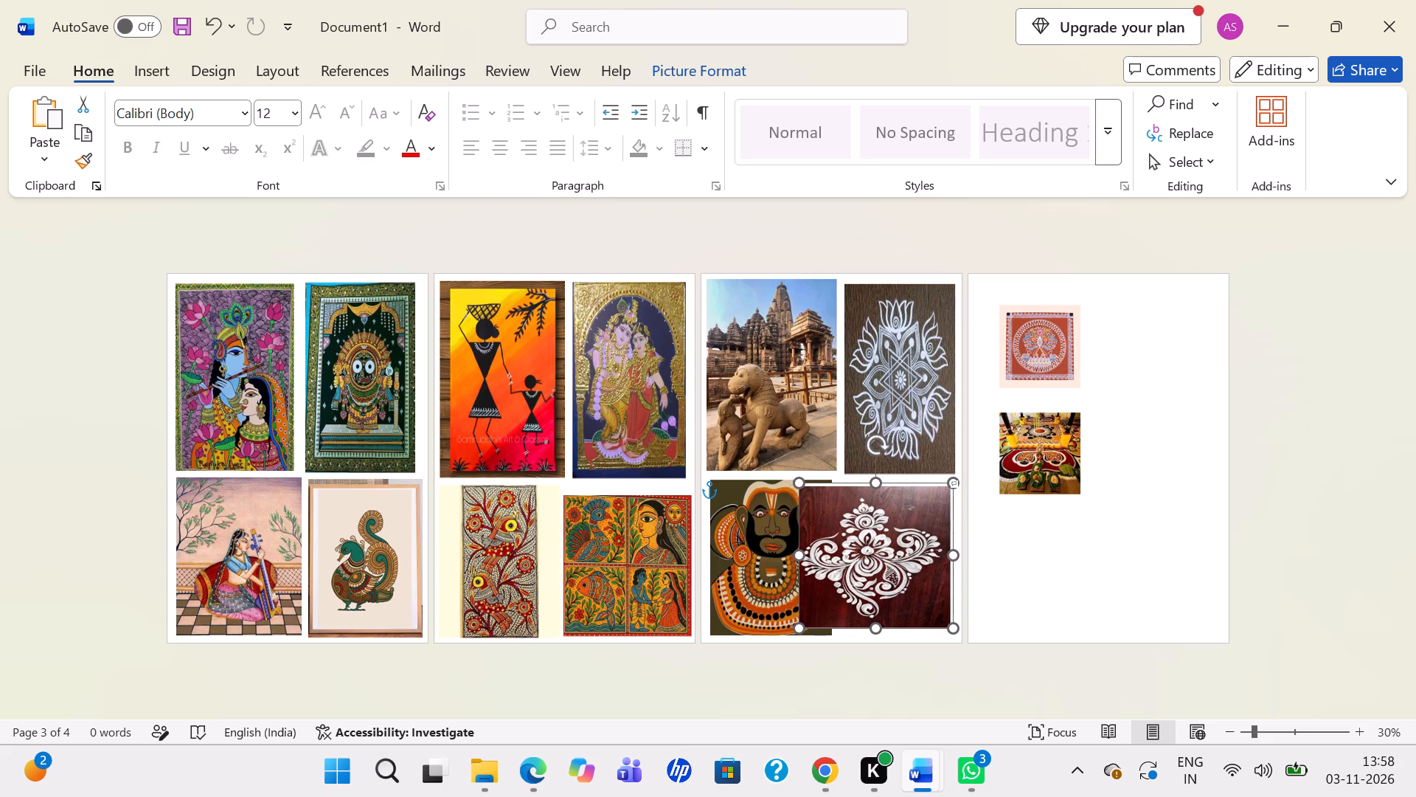
left_click_drag(804, 563, 842, 572)
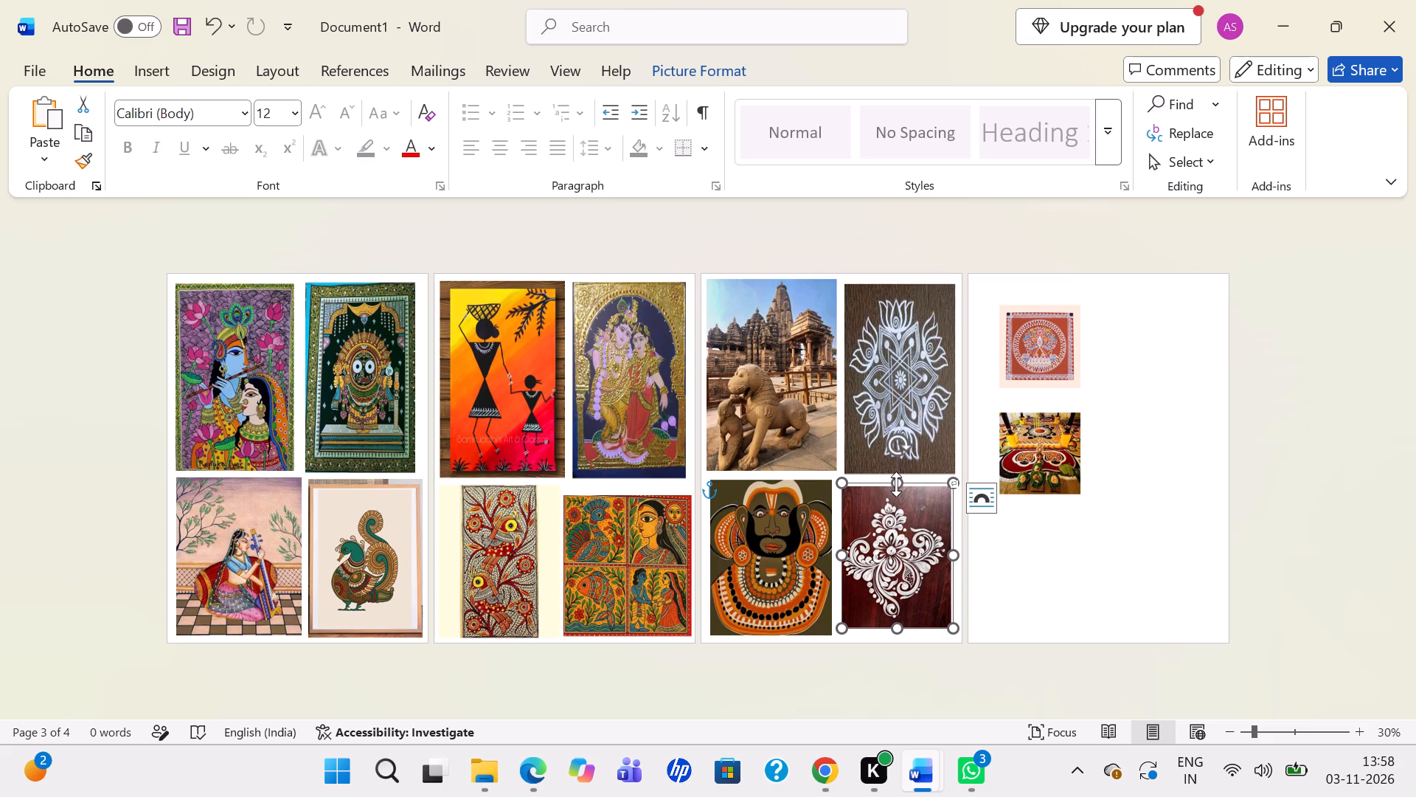
Extend the floral picture's edges slightly to align with the neighbouring face painting and reach page three's outer edge.
left_click_drag(896, 483, 895, 475)
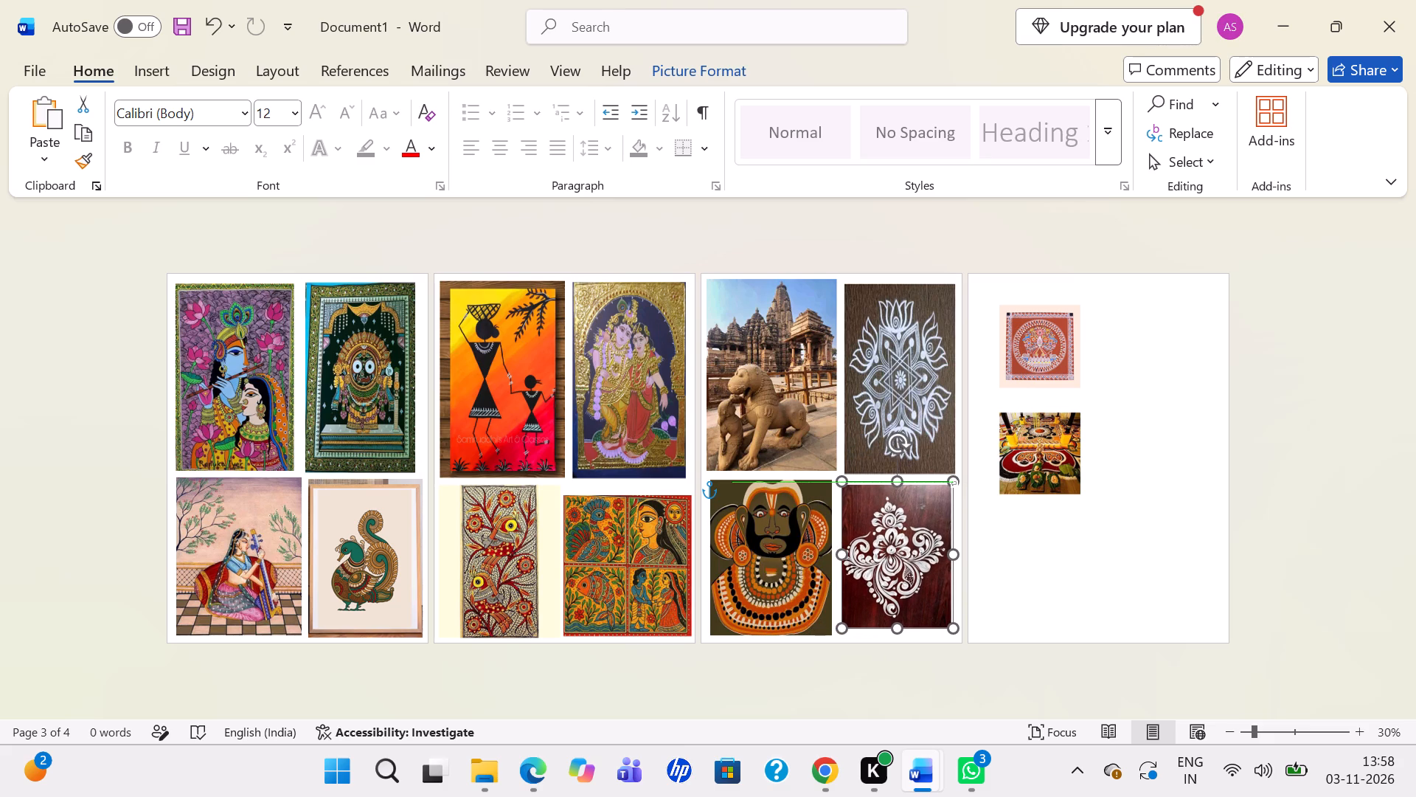
left_click_drag(895, 475, 895, 469)
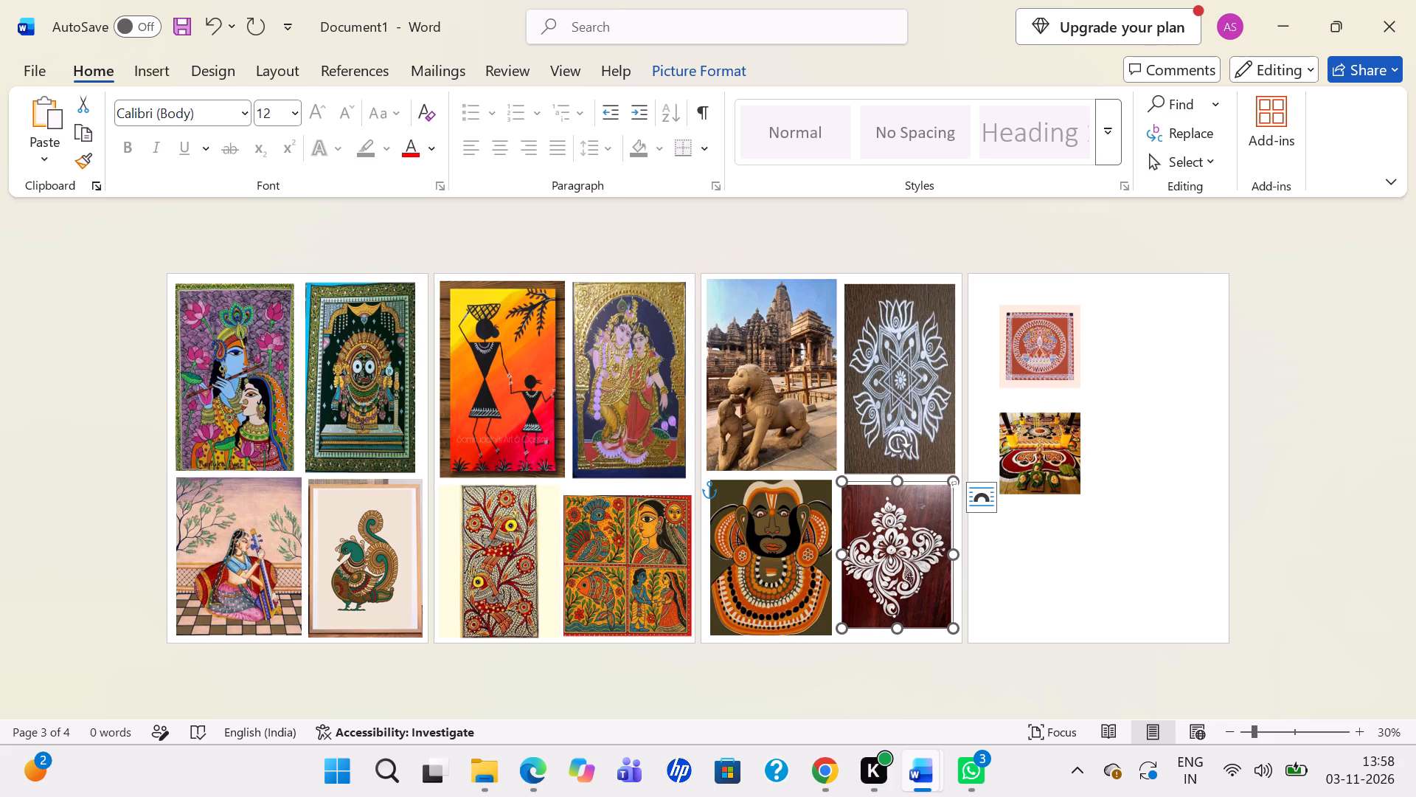
left_click_drag(895, 624, 895, 635)
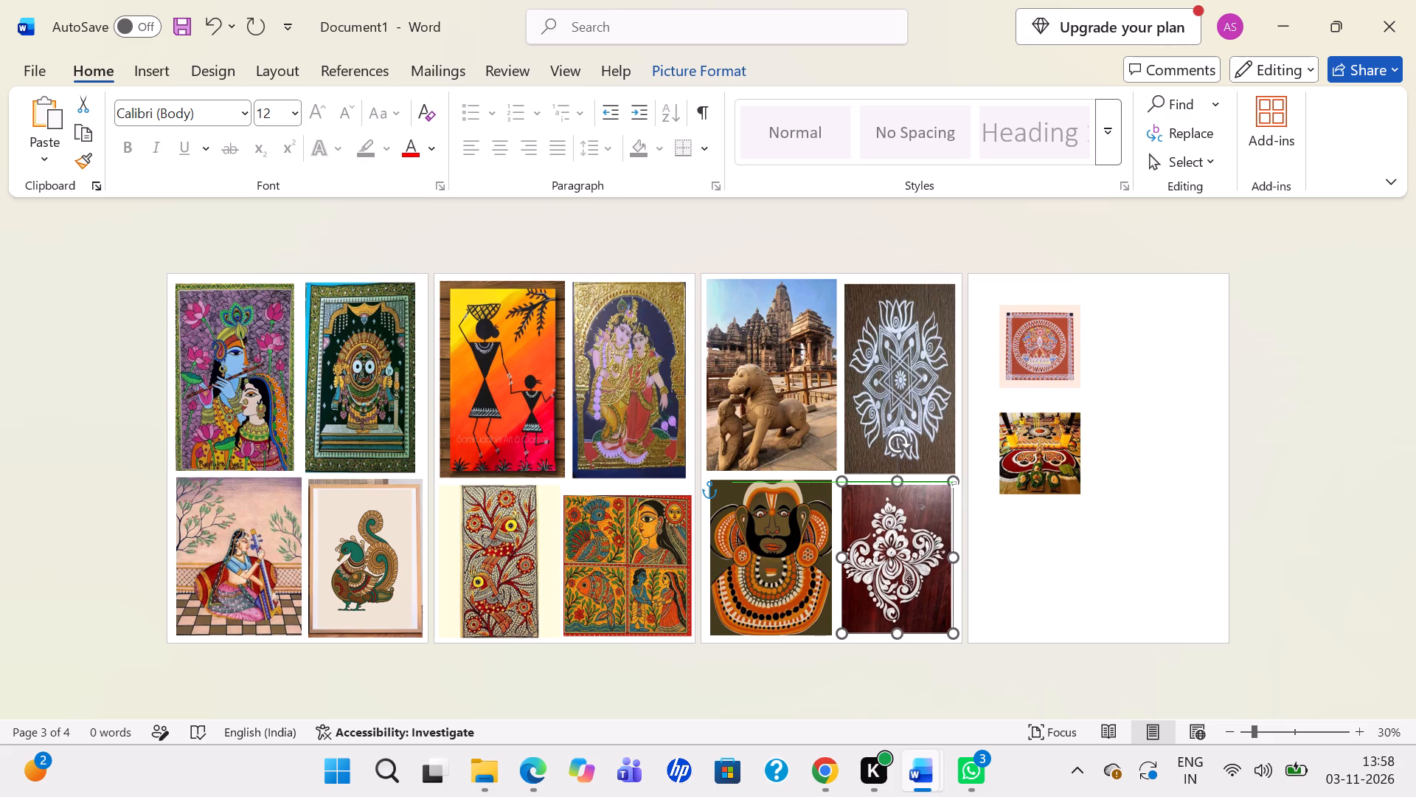
left_click_drag(895, 635, 895, 635)
left_click_drag(952, 559, 958, 559)
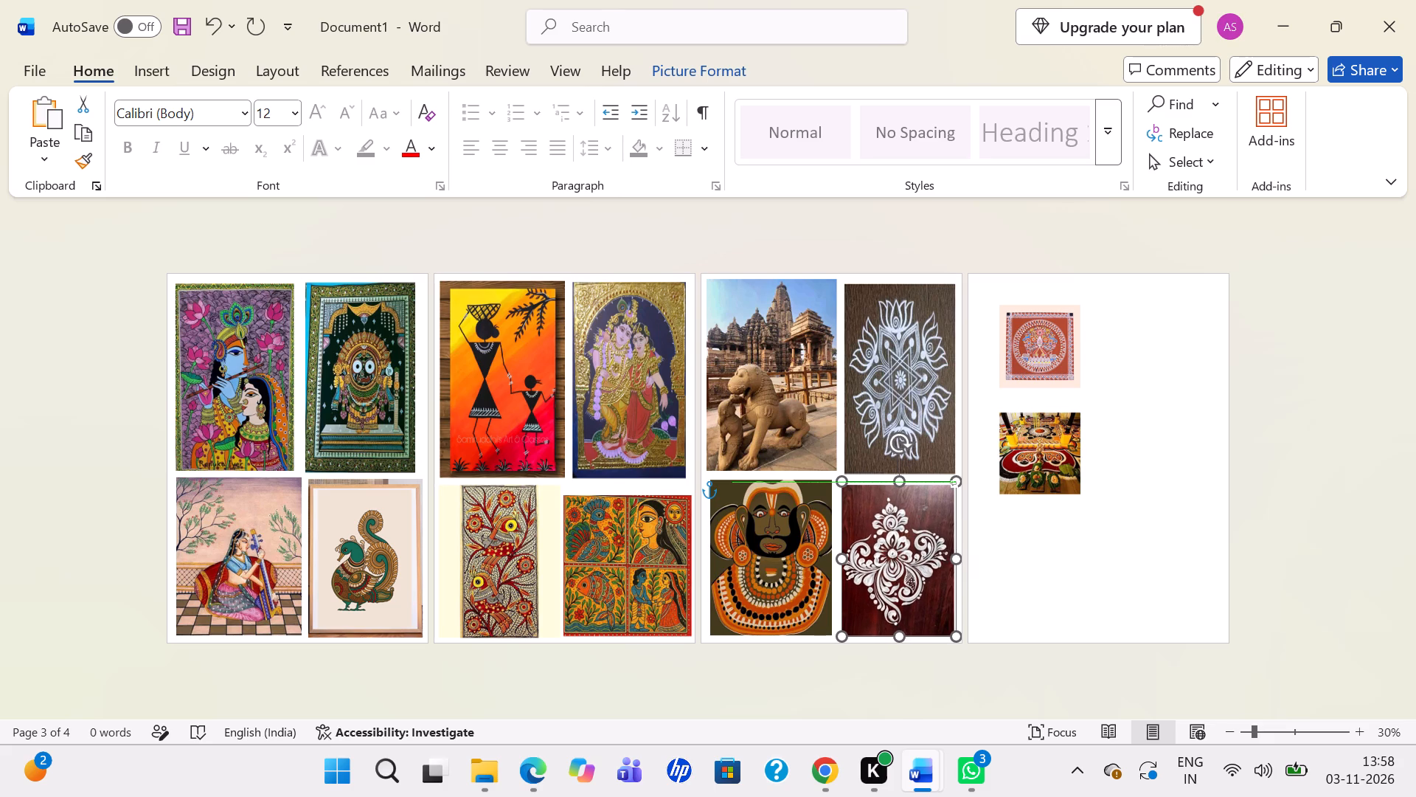
left_click_drag(958, 559, 961, 560)
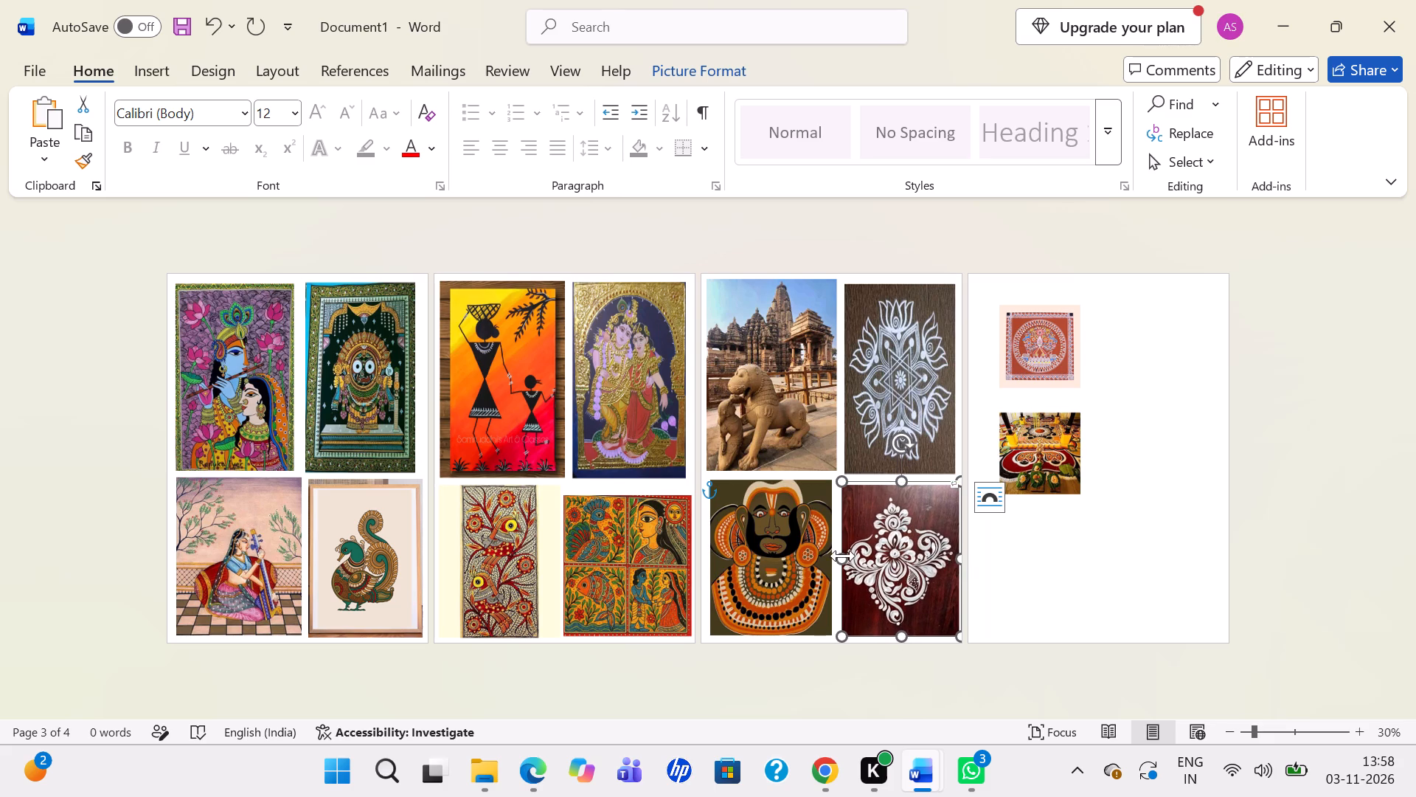
left_click(843, 556)
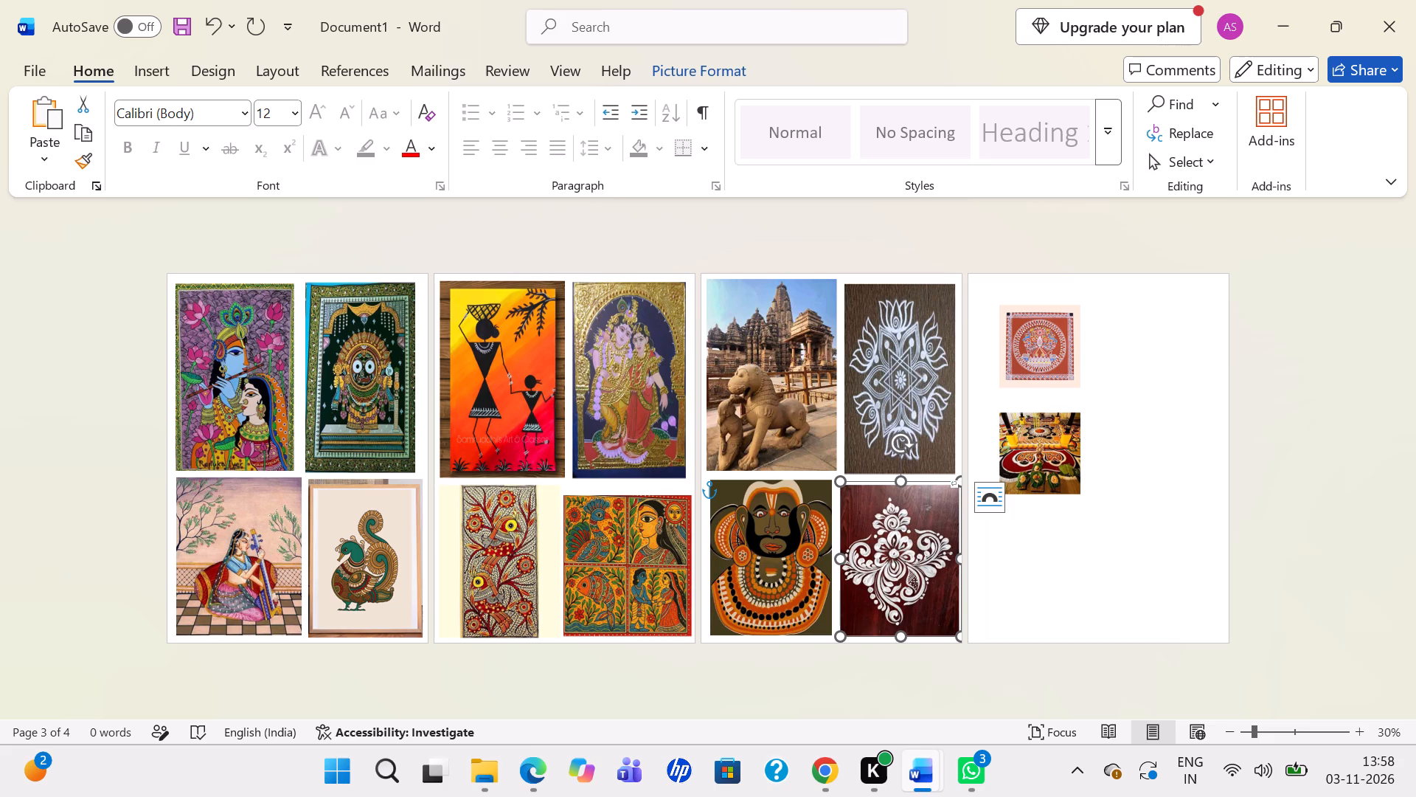
Set the text wrapping of the red square-framed picture on page four to In Front of Text.
left_click(1038, 363)
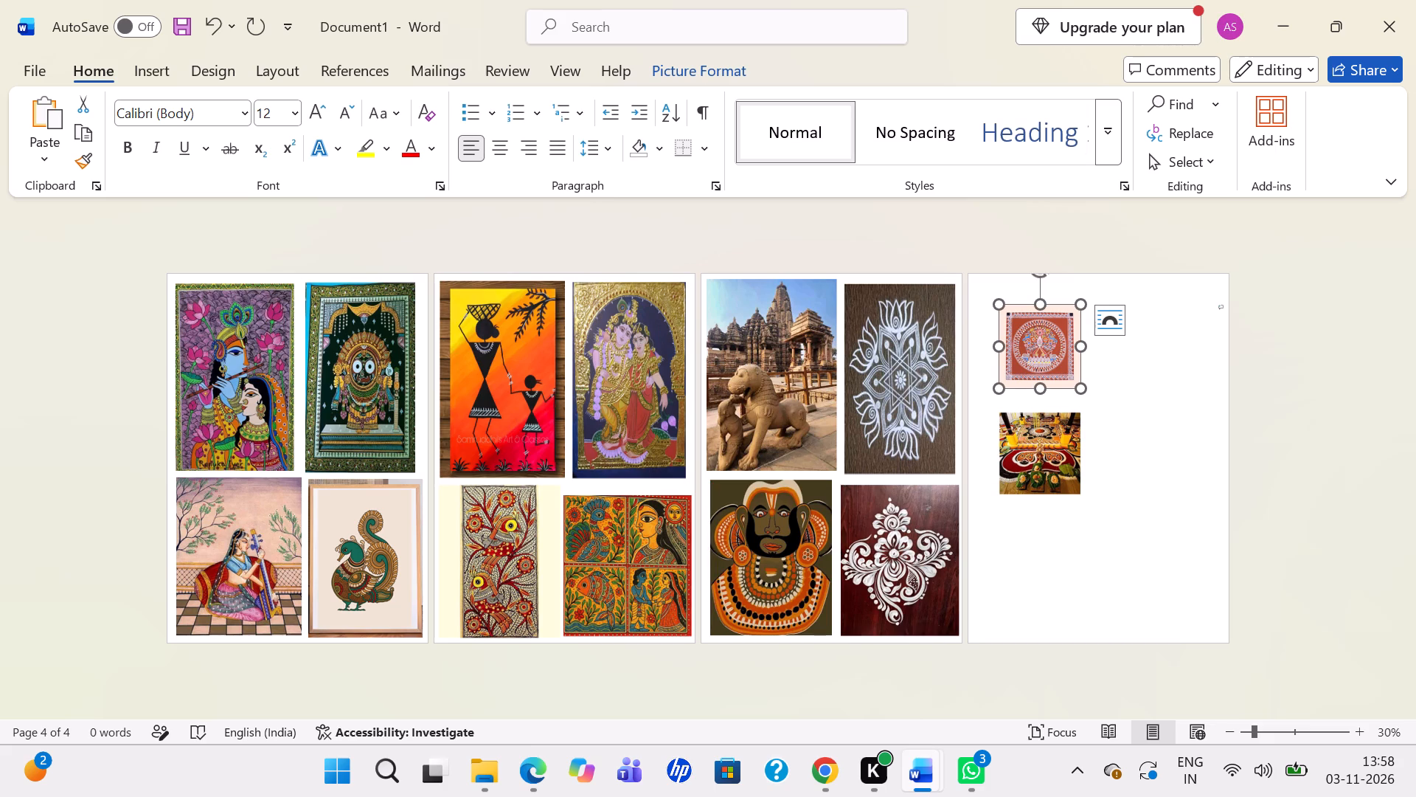
left_click(1049, 550)
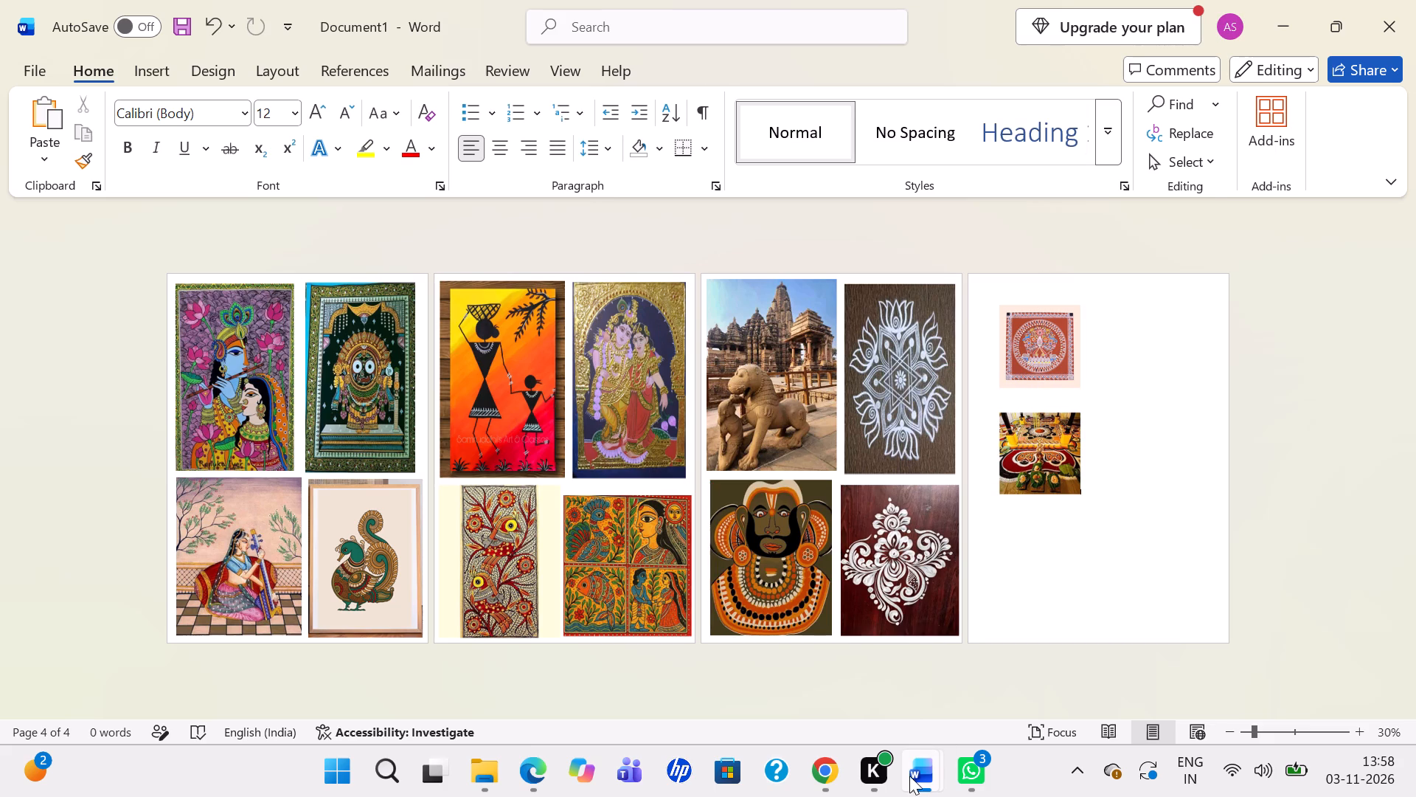
left_click(1128, 397)
right_click(1047, 350)
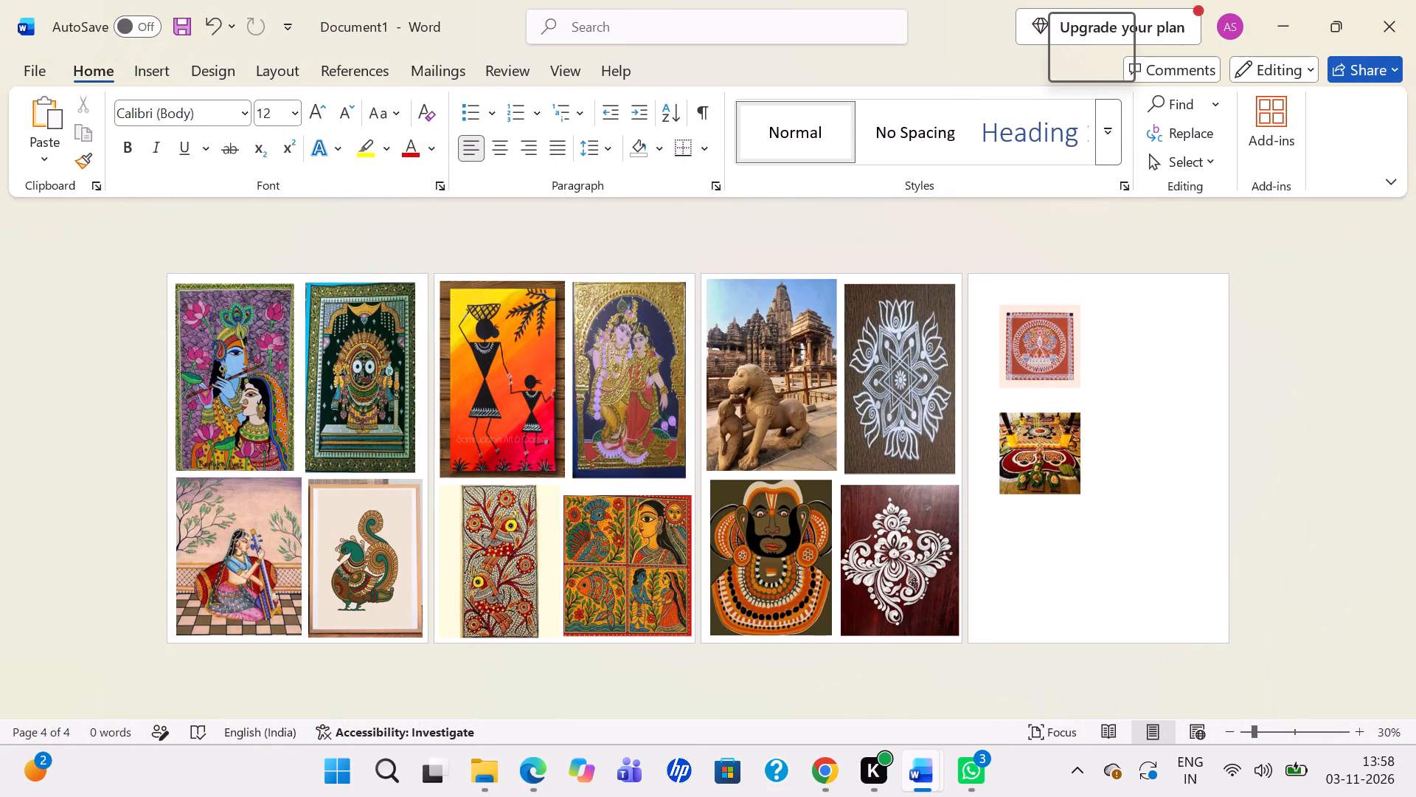
left_click(1103, 623)
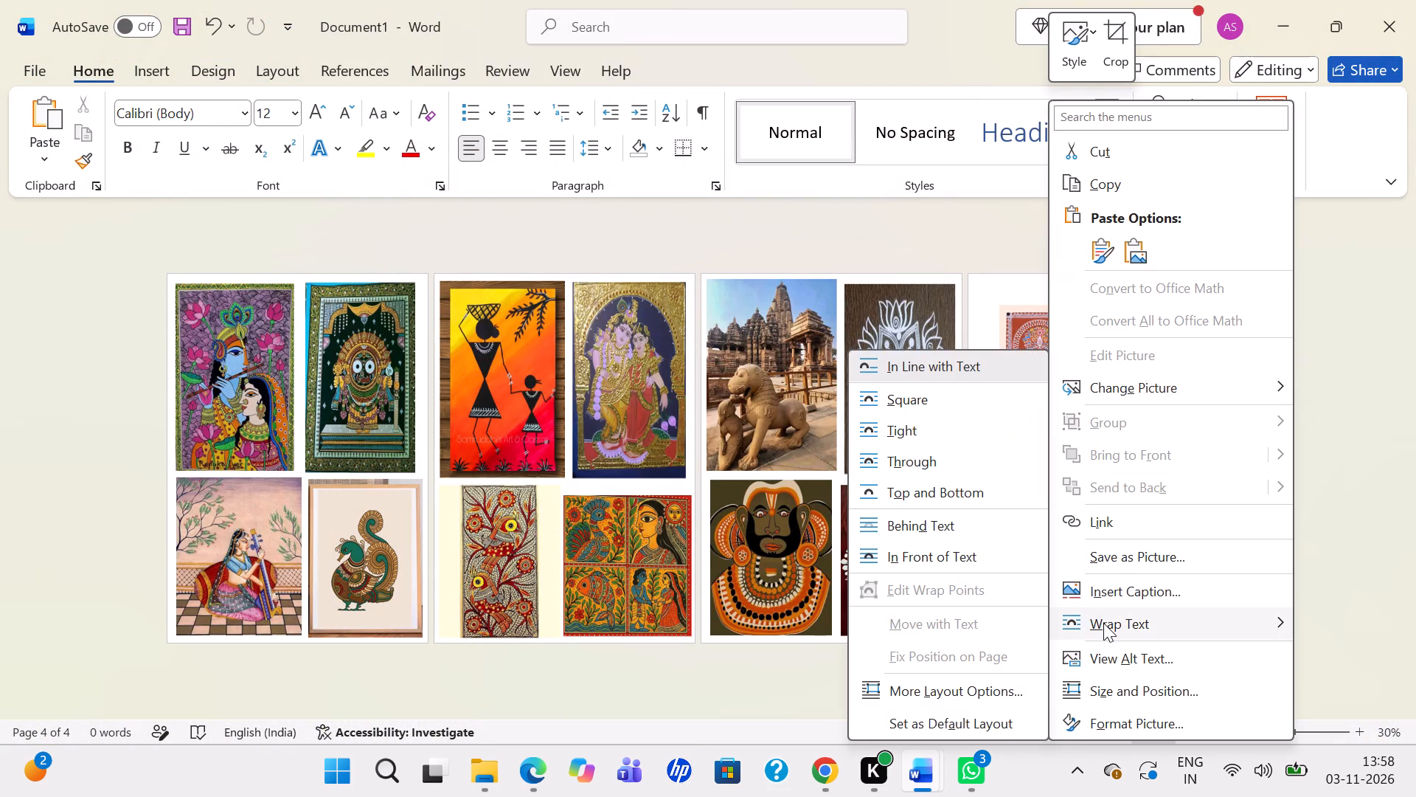
left_click(951, 558)
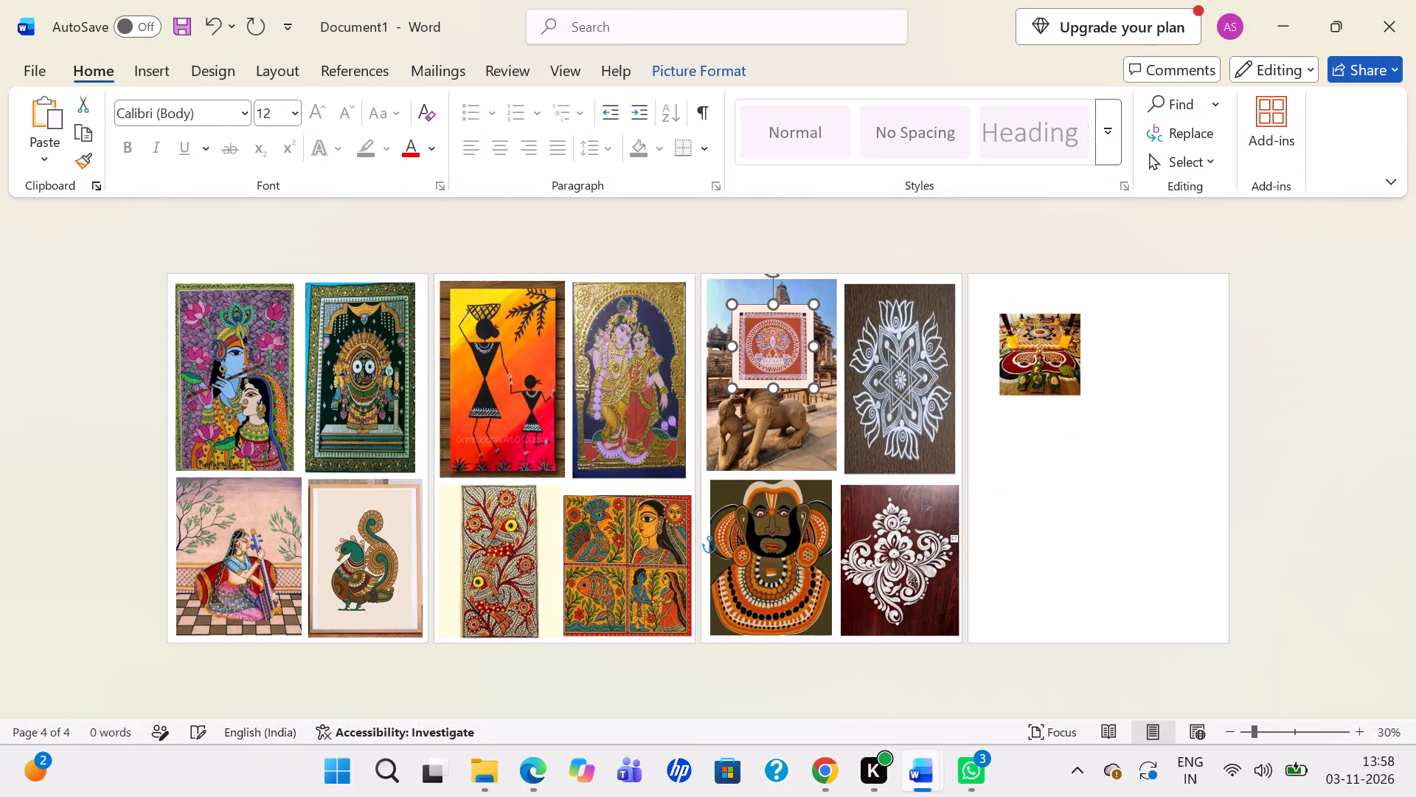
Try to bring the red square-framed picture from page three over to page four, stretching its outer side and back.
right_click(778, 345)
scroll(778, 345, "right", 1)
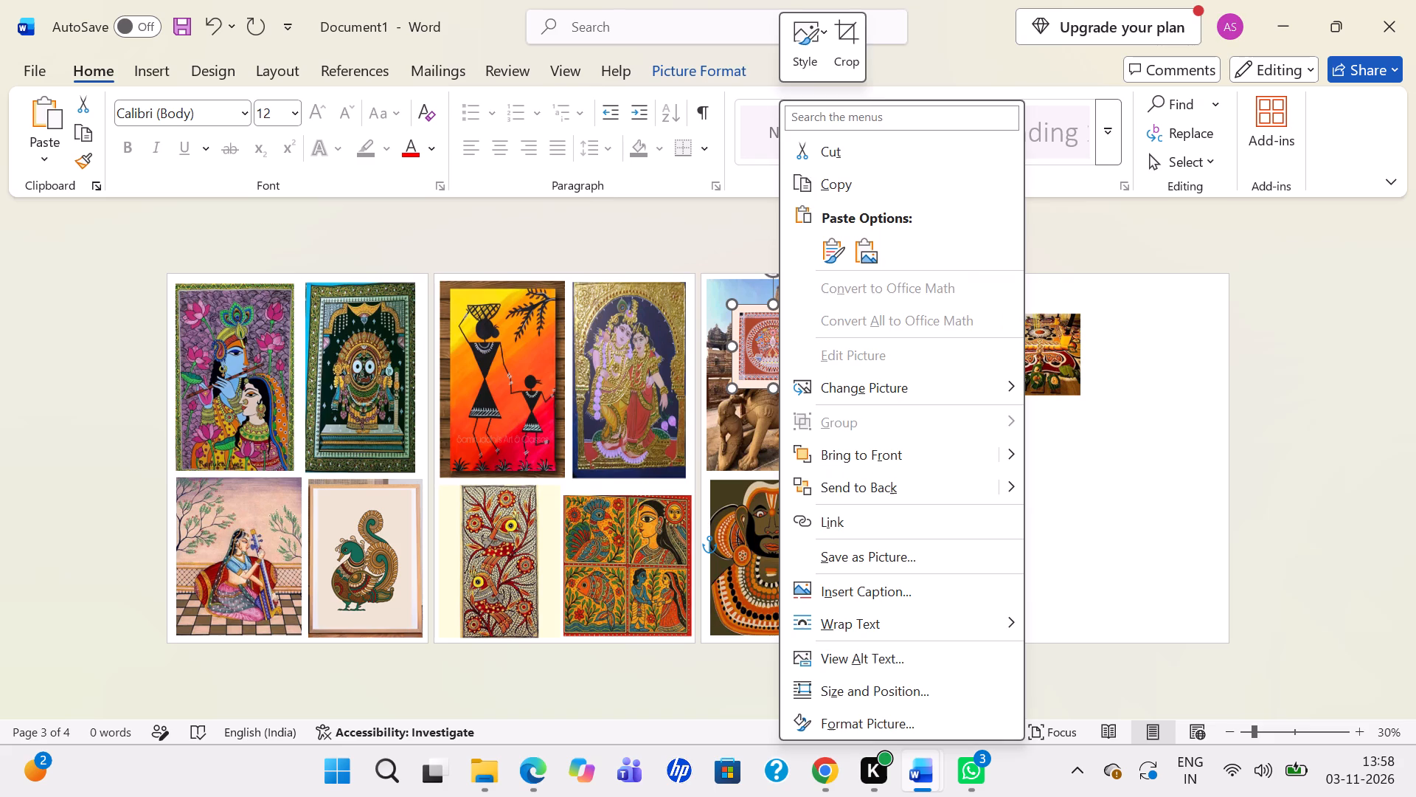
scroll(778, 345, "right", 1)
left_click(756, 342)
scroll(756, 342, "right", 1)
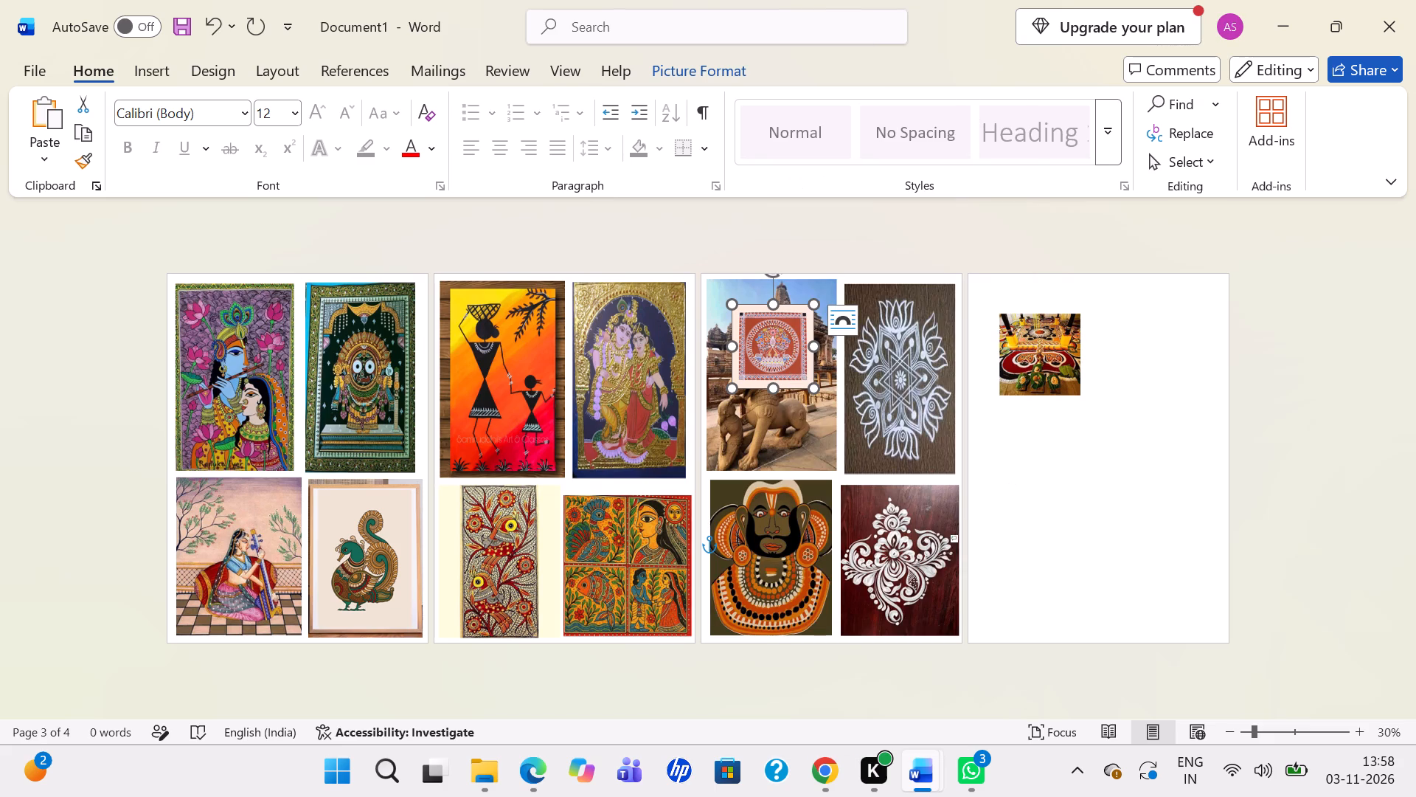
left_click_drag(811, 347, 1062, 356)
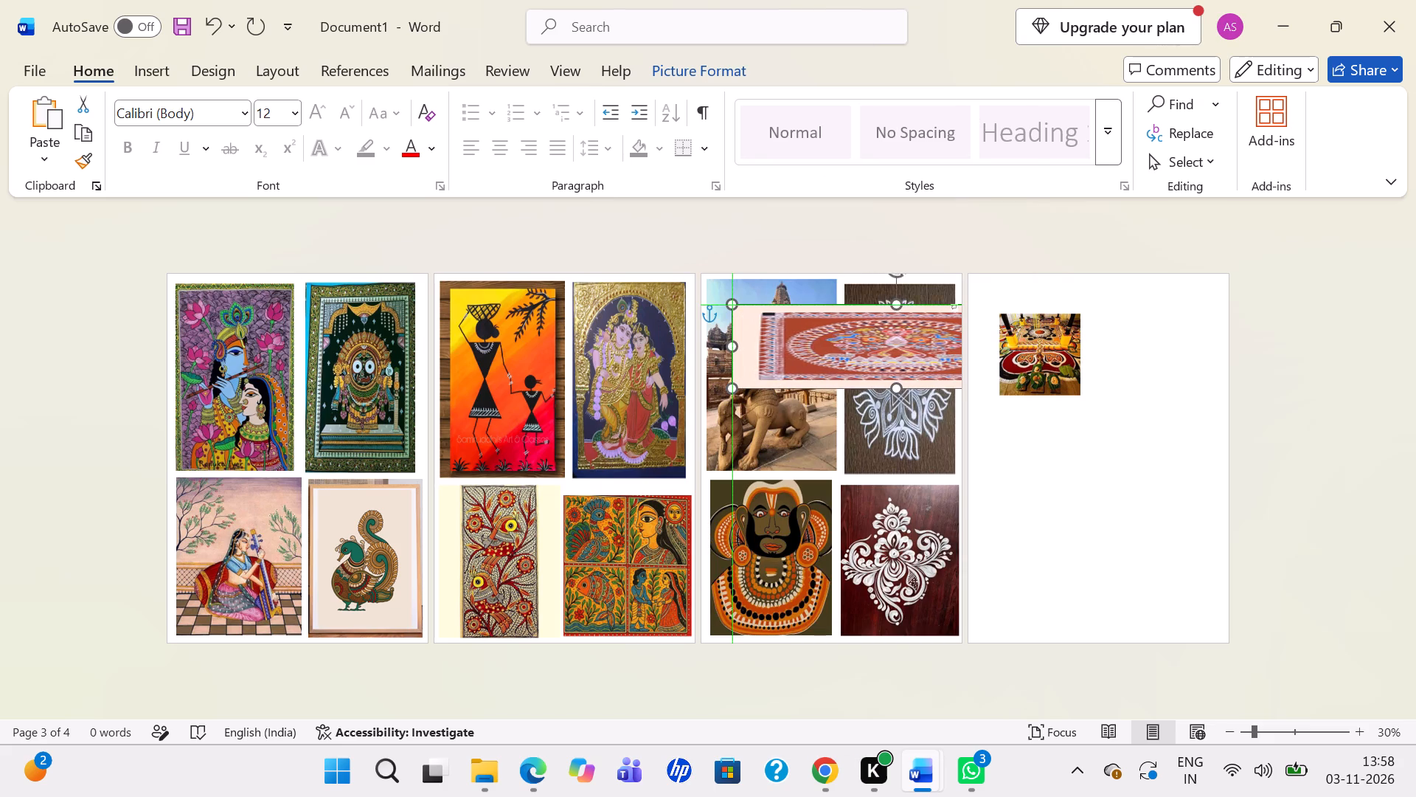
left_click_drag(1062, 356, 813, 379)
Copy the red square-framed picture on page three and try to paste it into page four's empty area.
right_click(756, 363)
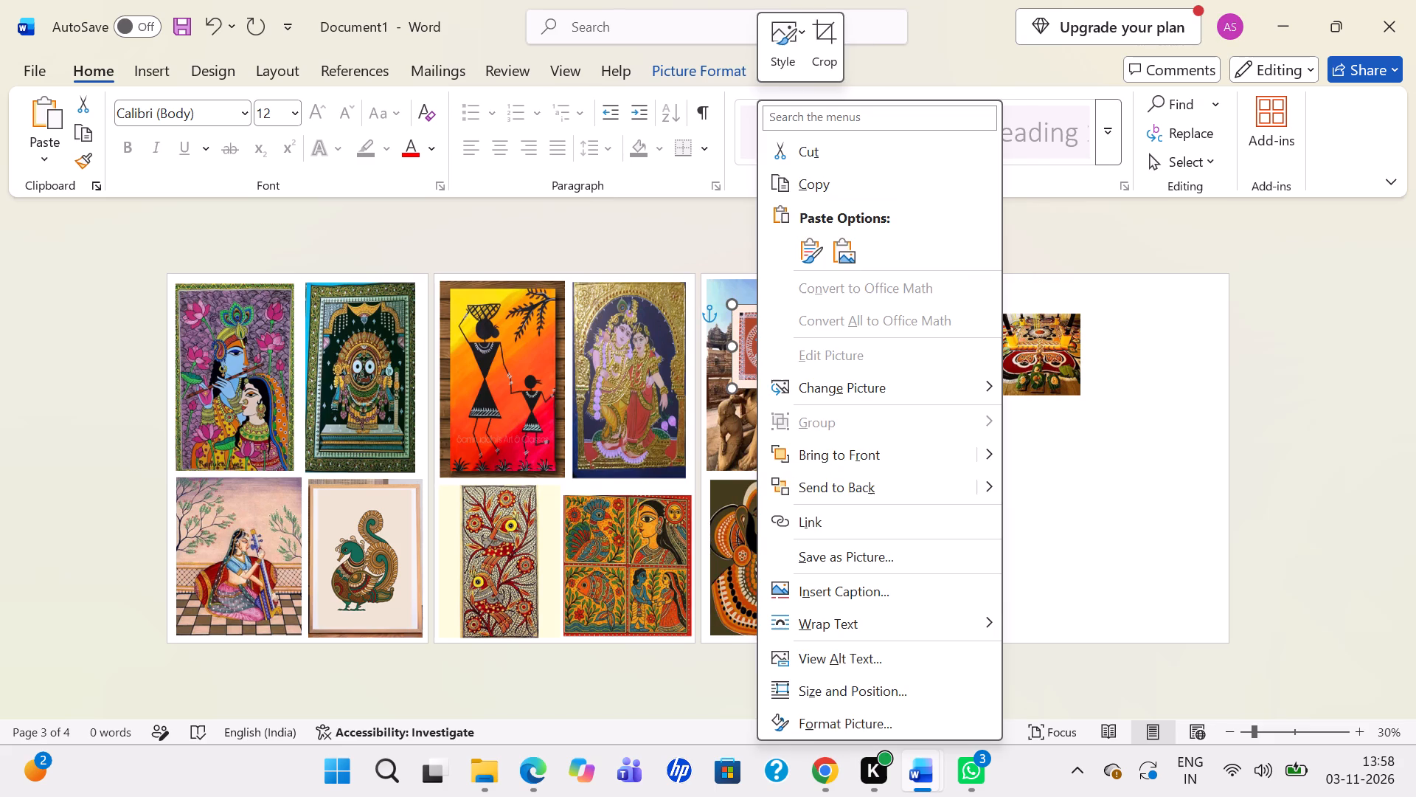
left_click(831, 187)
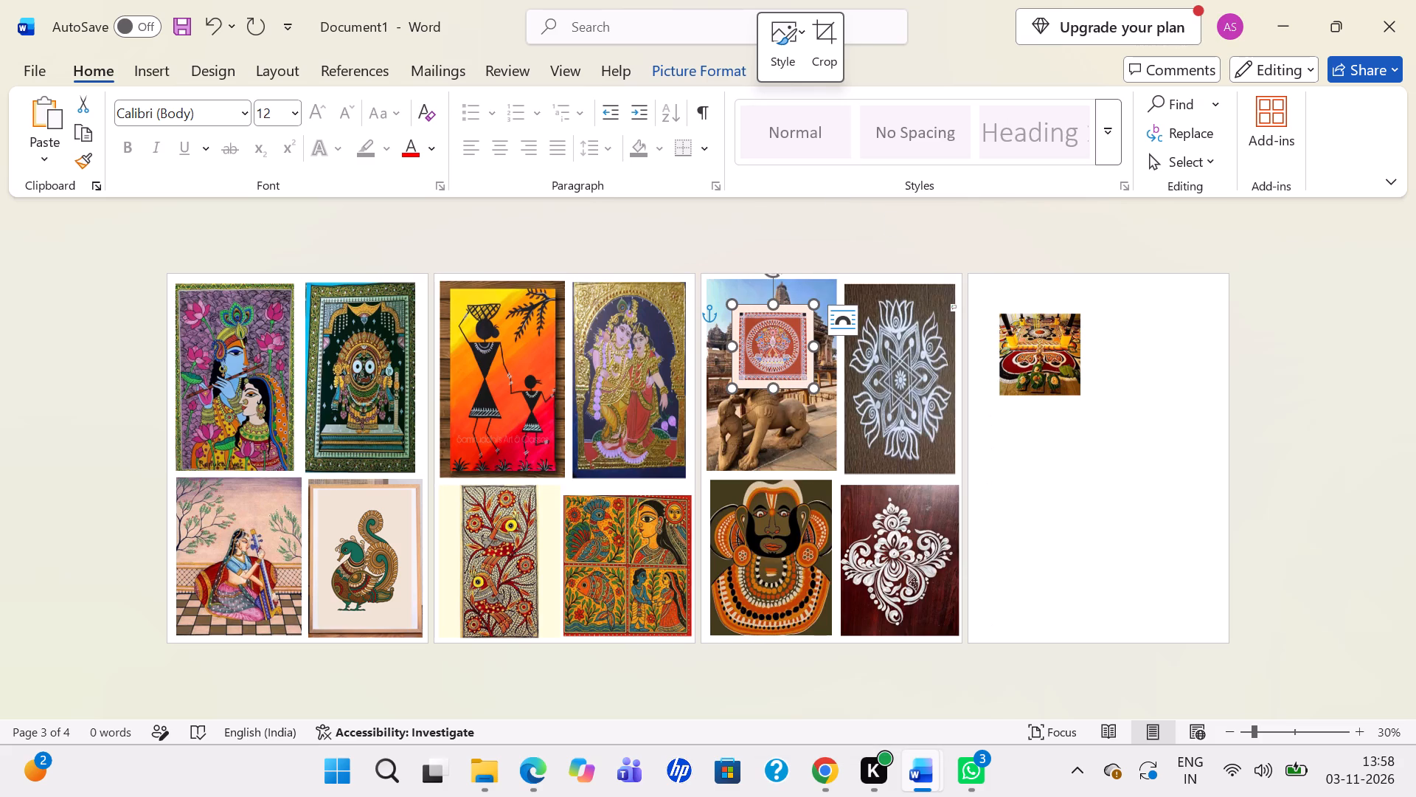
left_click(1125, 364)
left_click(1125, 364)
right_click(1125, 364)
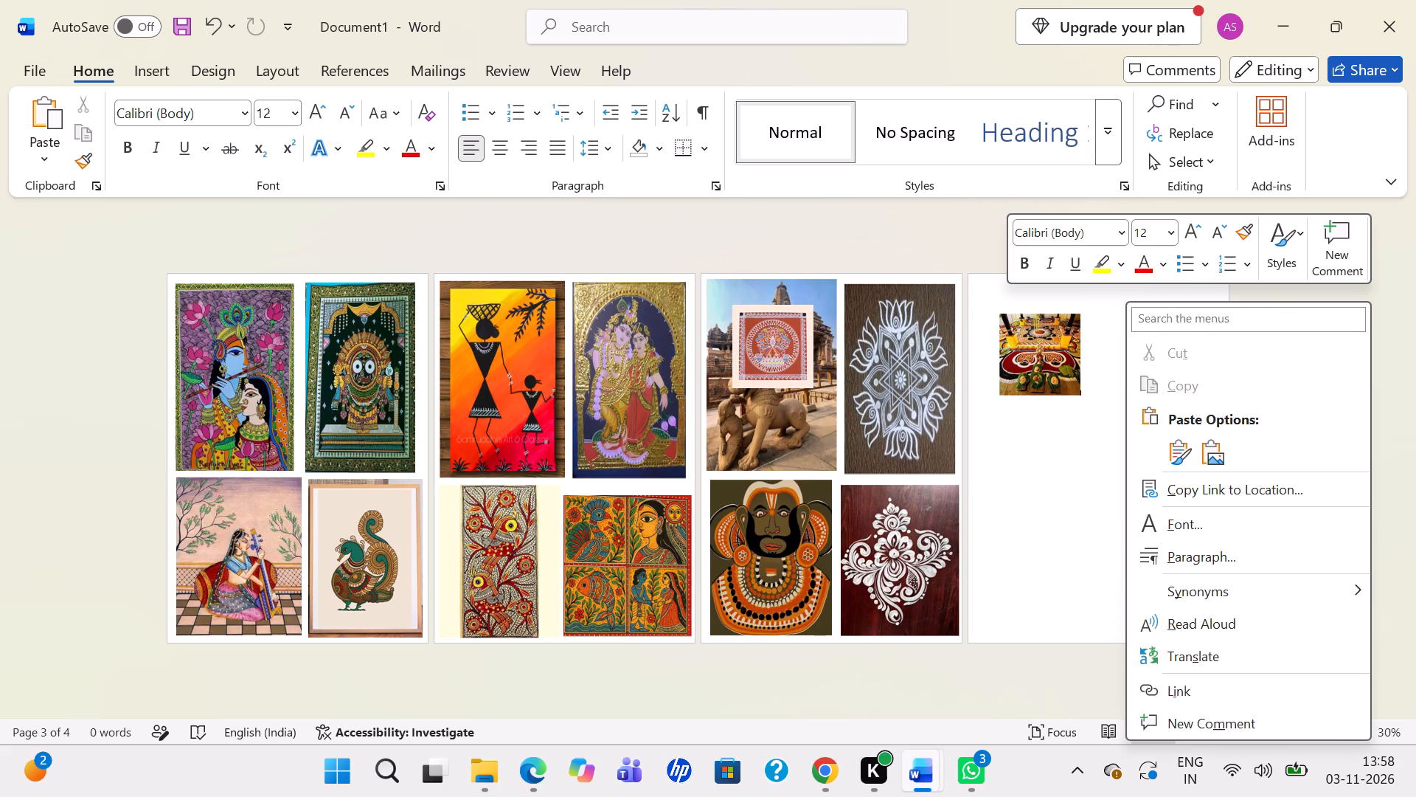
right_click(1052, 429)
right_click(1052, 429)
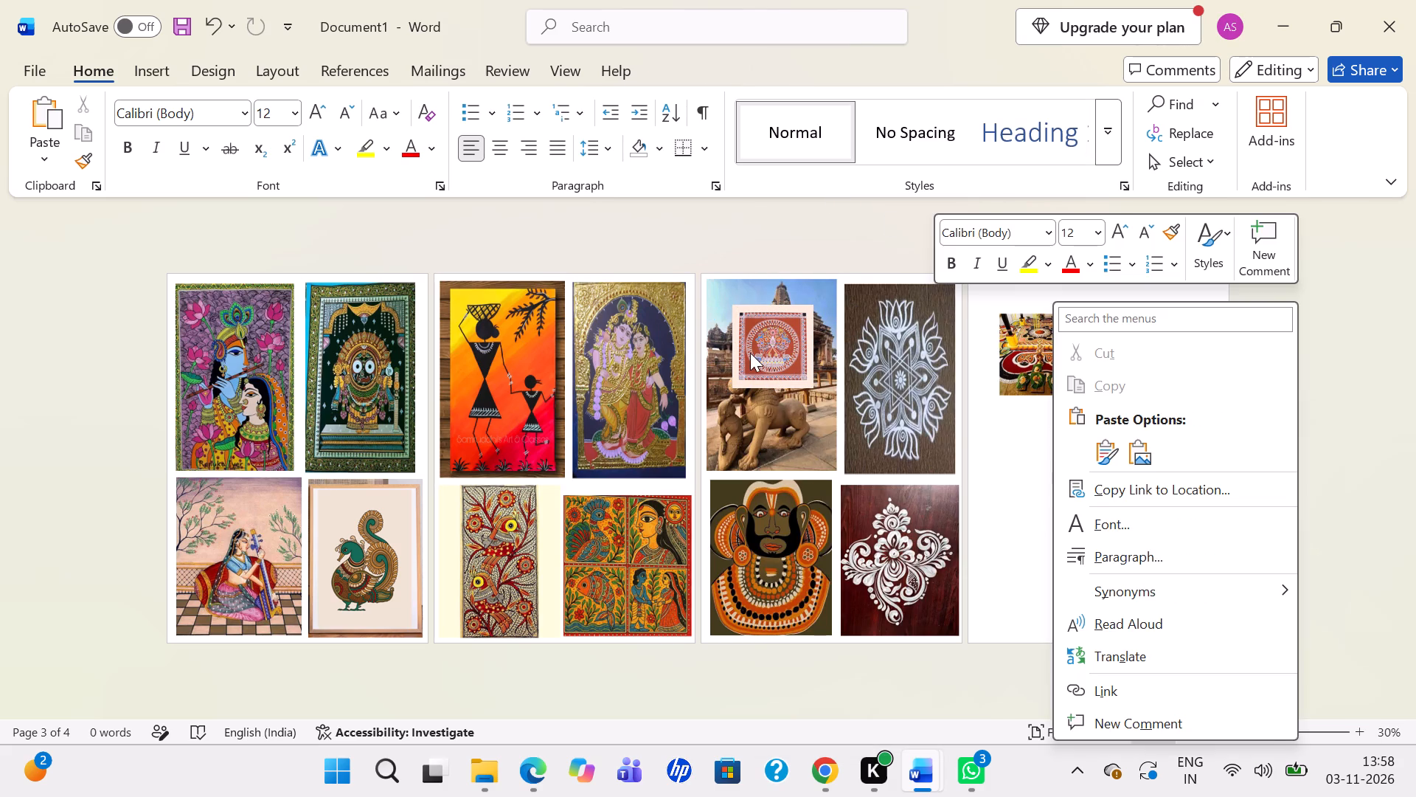
Cut the red square-framed picture off the temple photo on page three and place the cursor on page four.
right_click(748, 353)
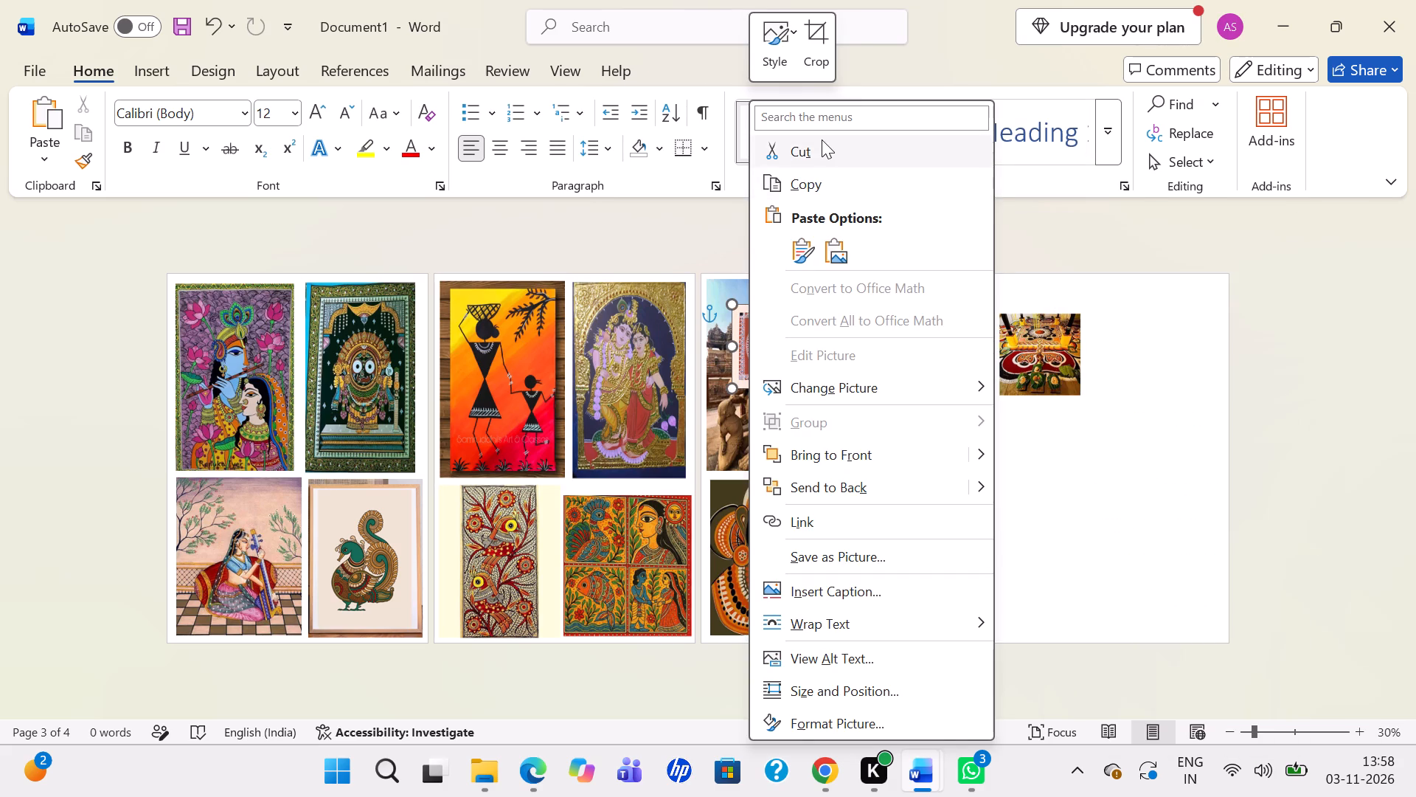
left_click(819, 140)
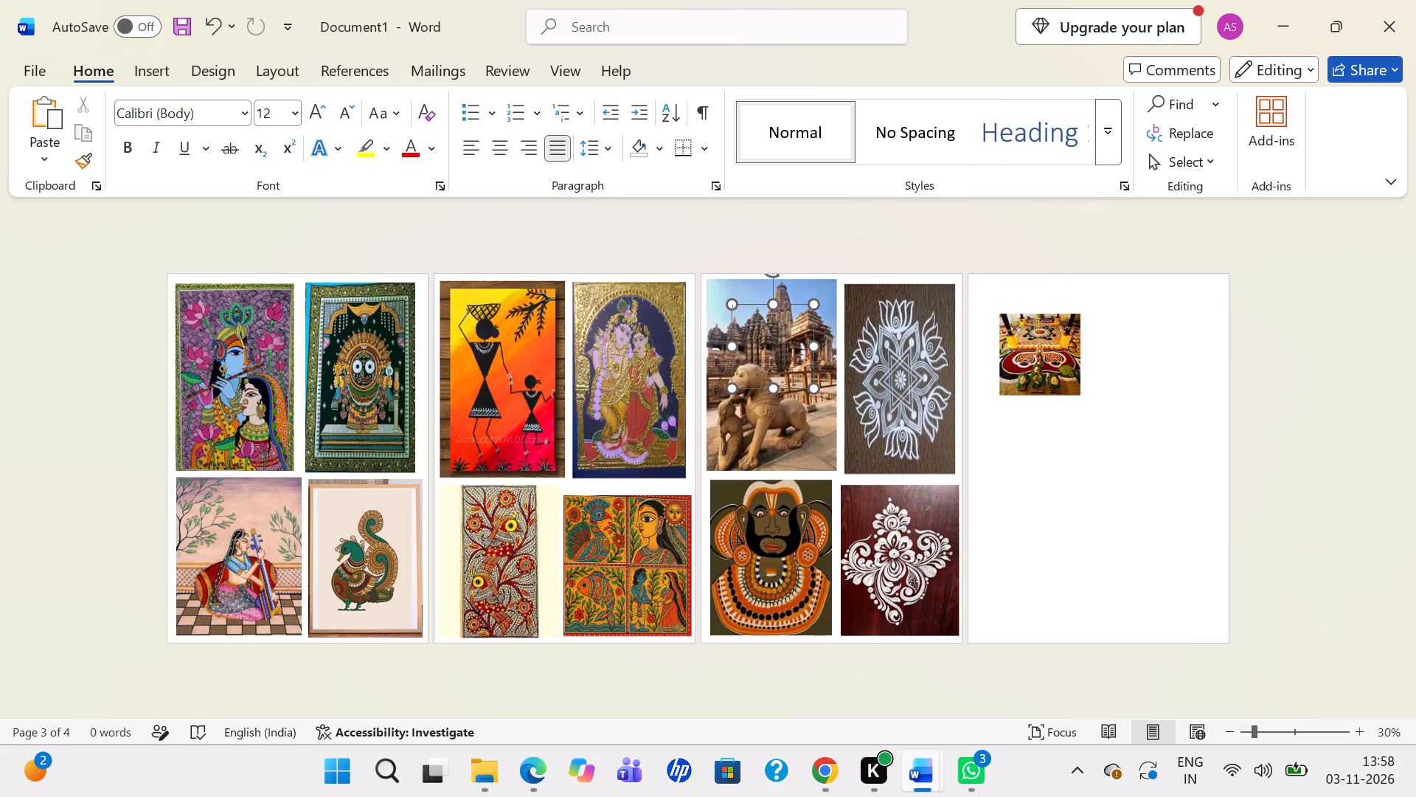
left_click(774, 436)
left_click(1086, 396)
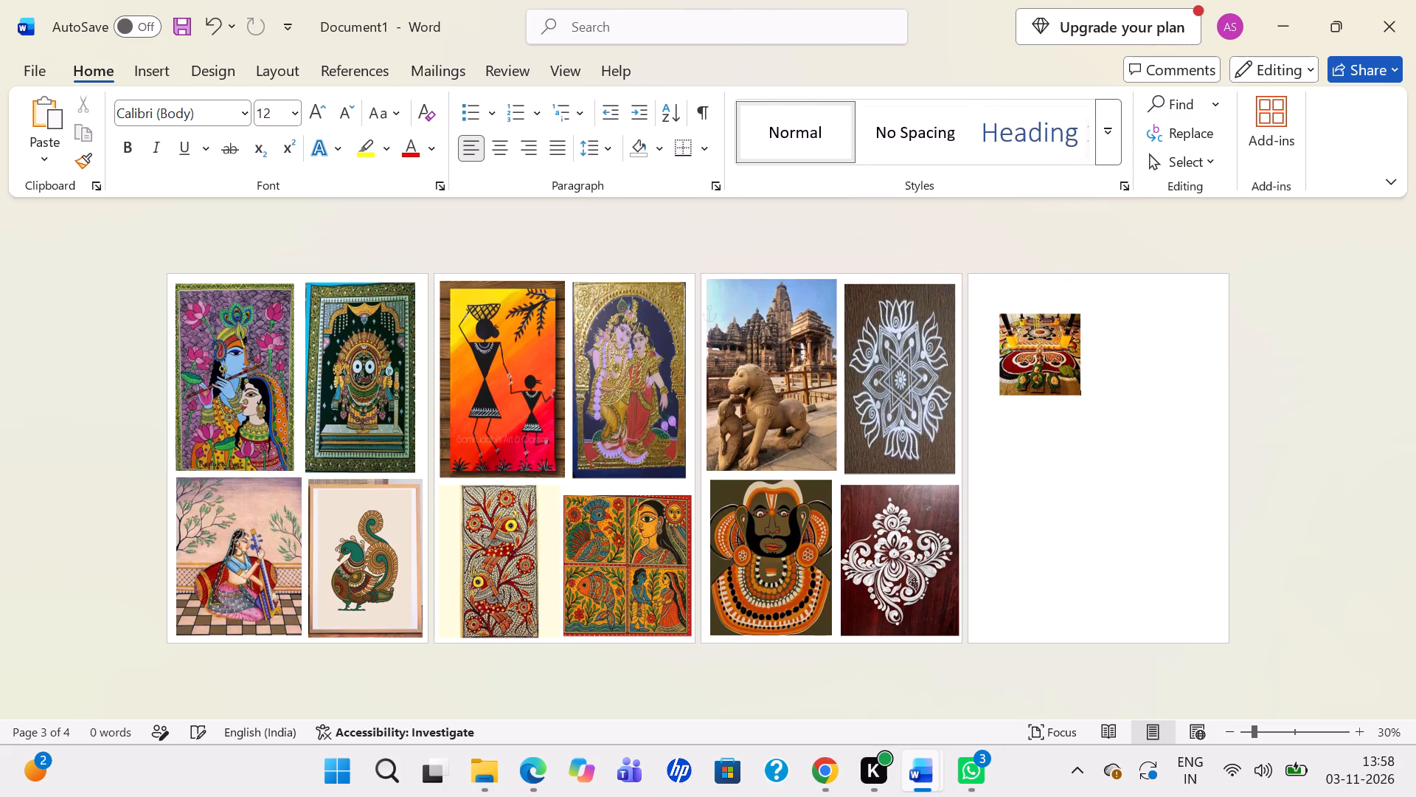
left_click(1007, 463)
Review the arrangement of the pictures on pages one to four at different zoom levels.
scroll(1007, 463, "up", 3, "ctrl")
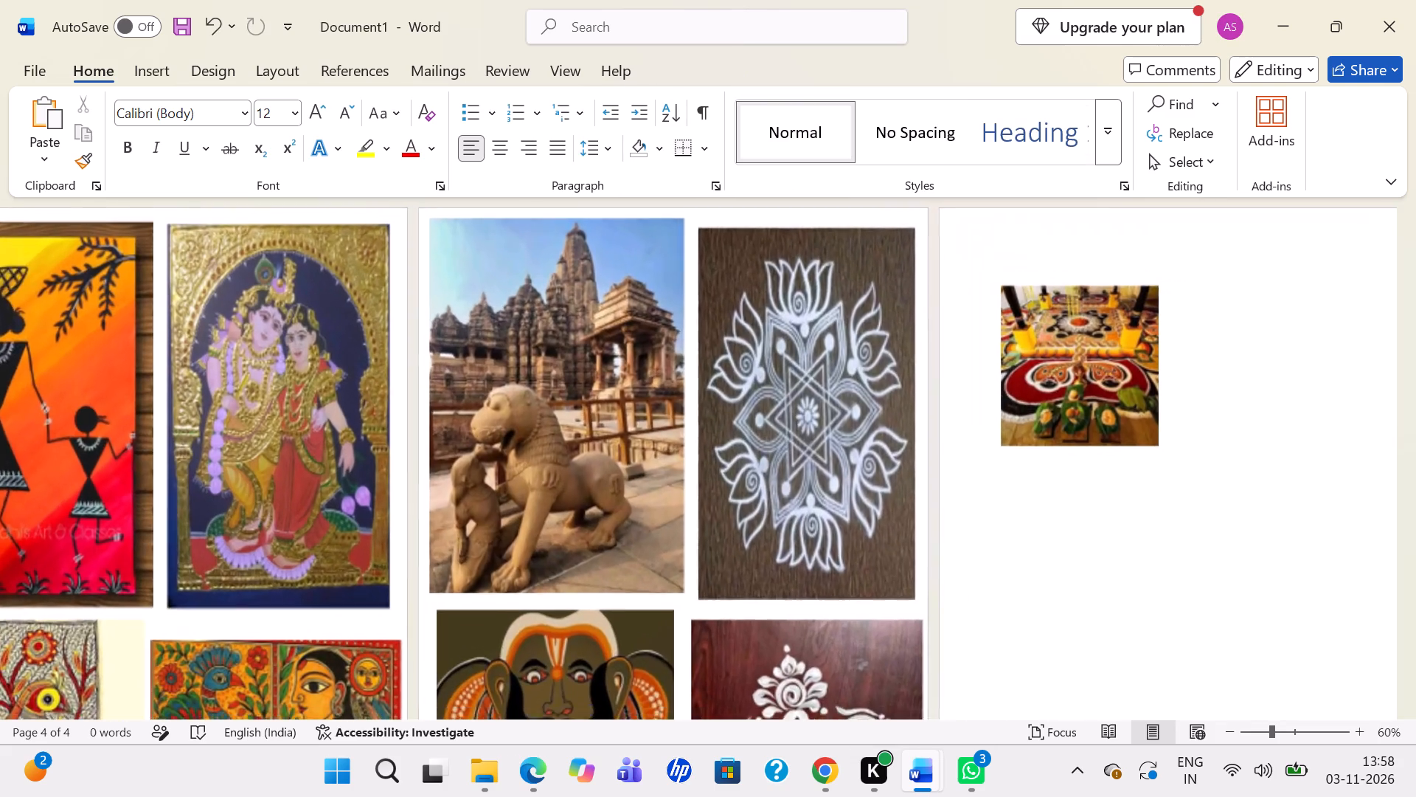
scroll(1007, 463, "down", 2)
scroll(1007, 463, "down", 1, "ctrl")
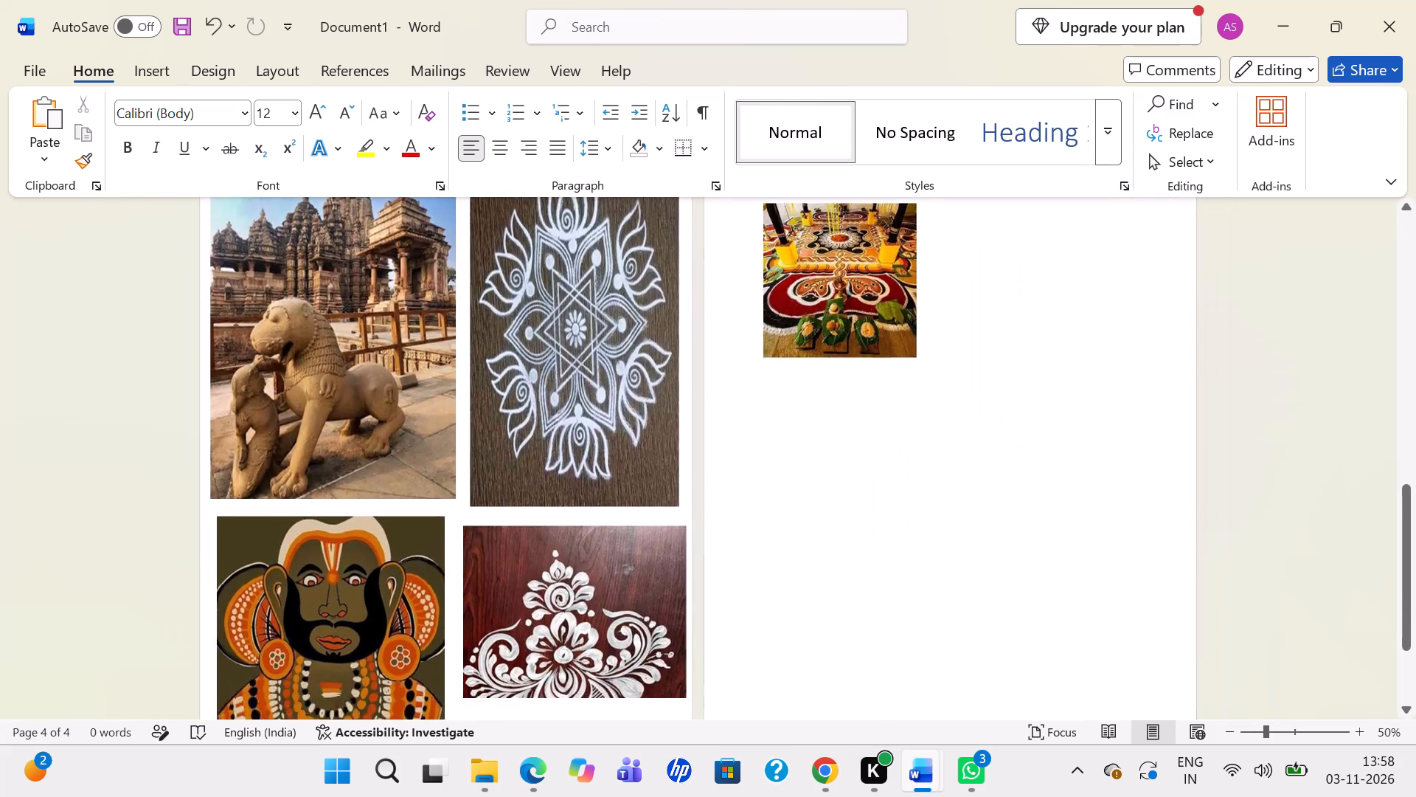
scroll(1007, 463, "up", 4)
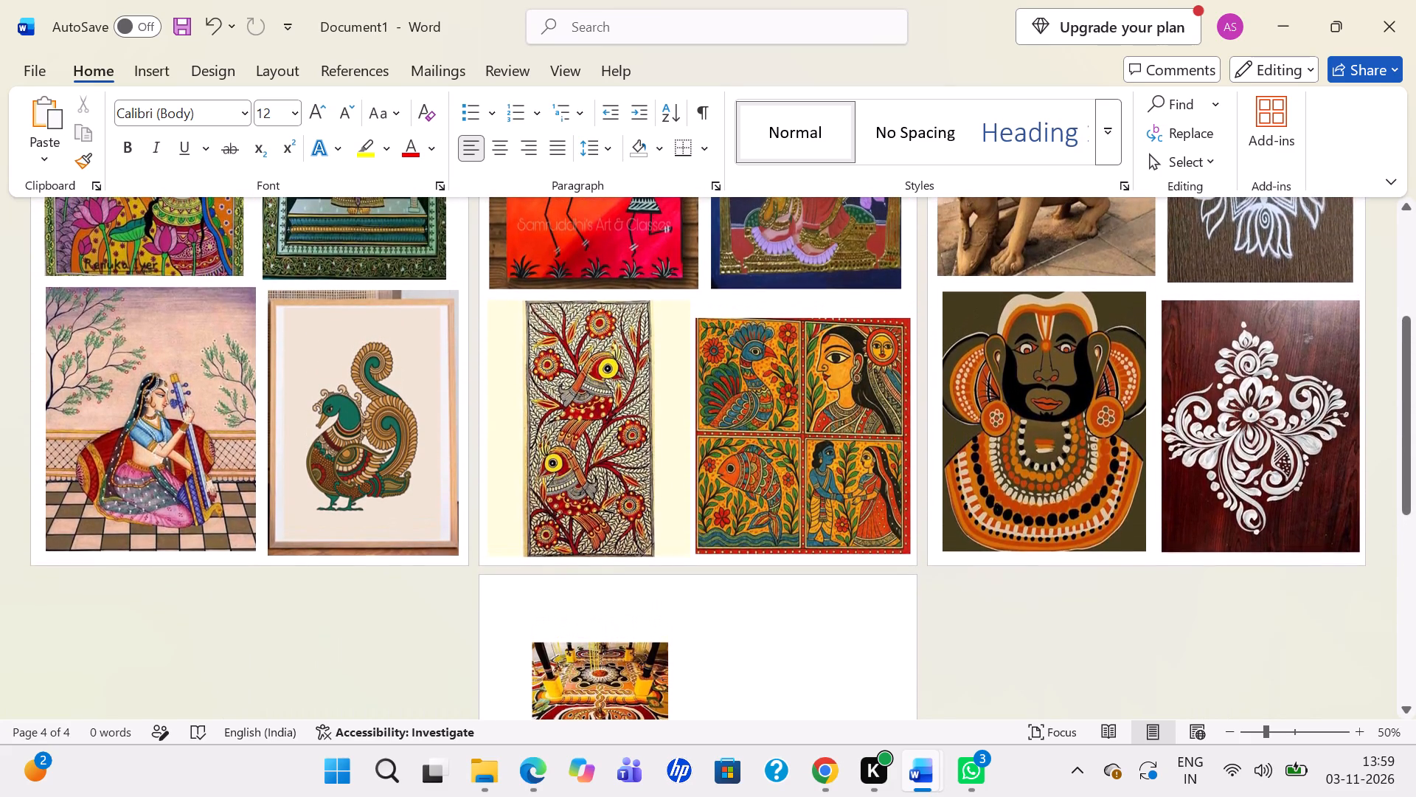
scroll(1007, 463, "up", 1)
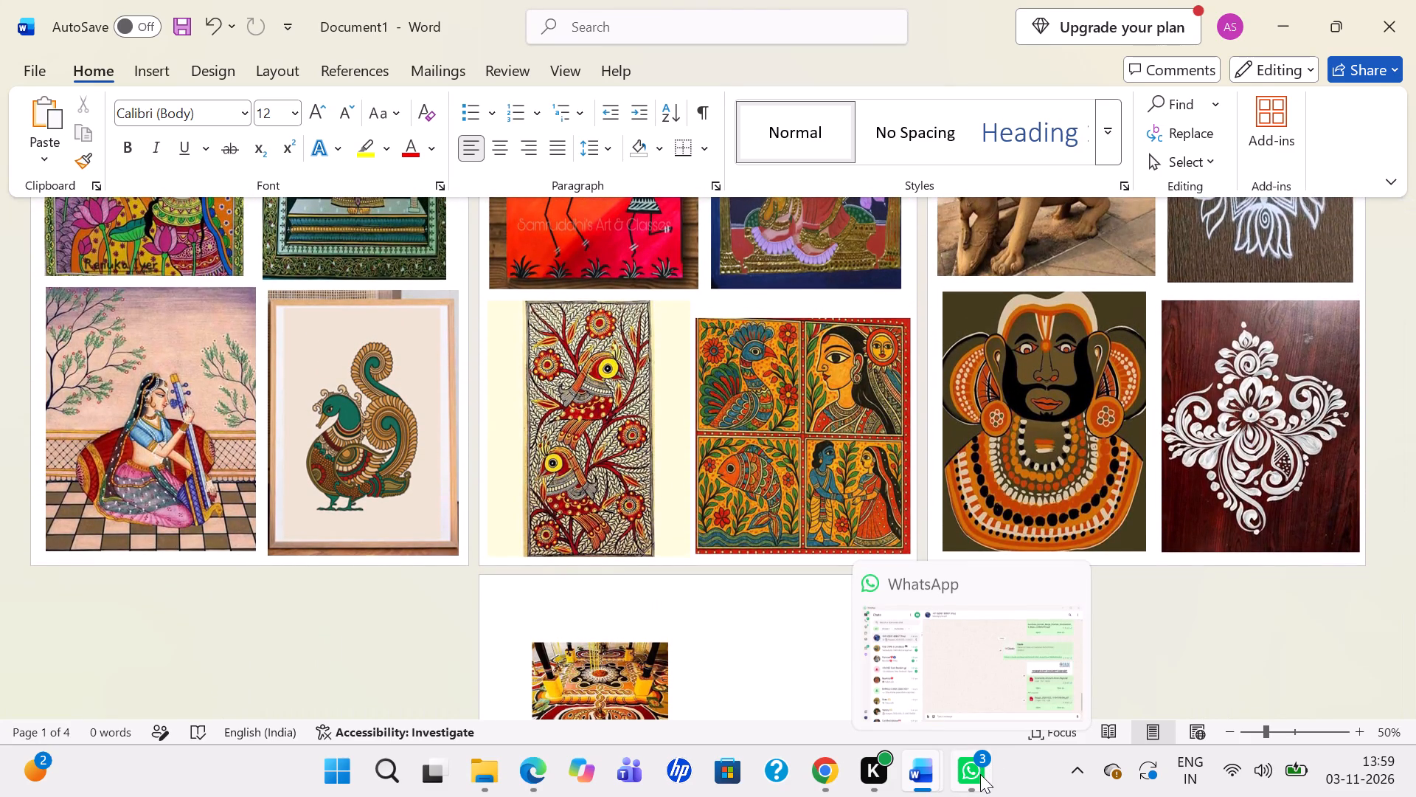
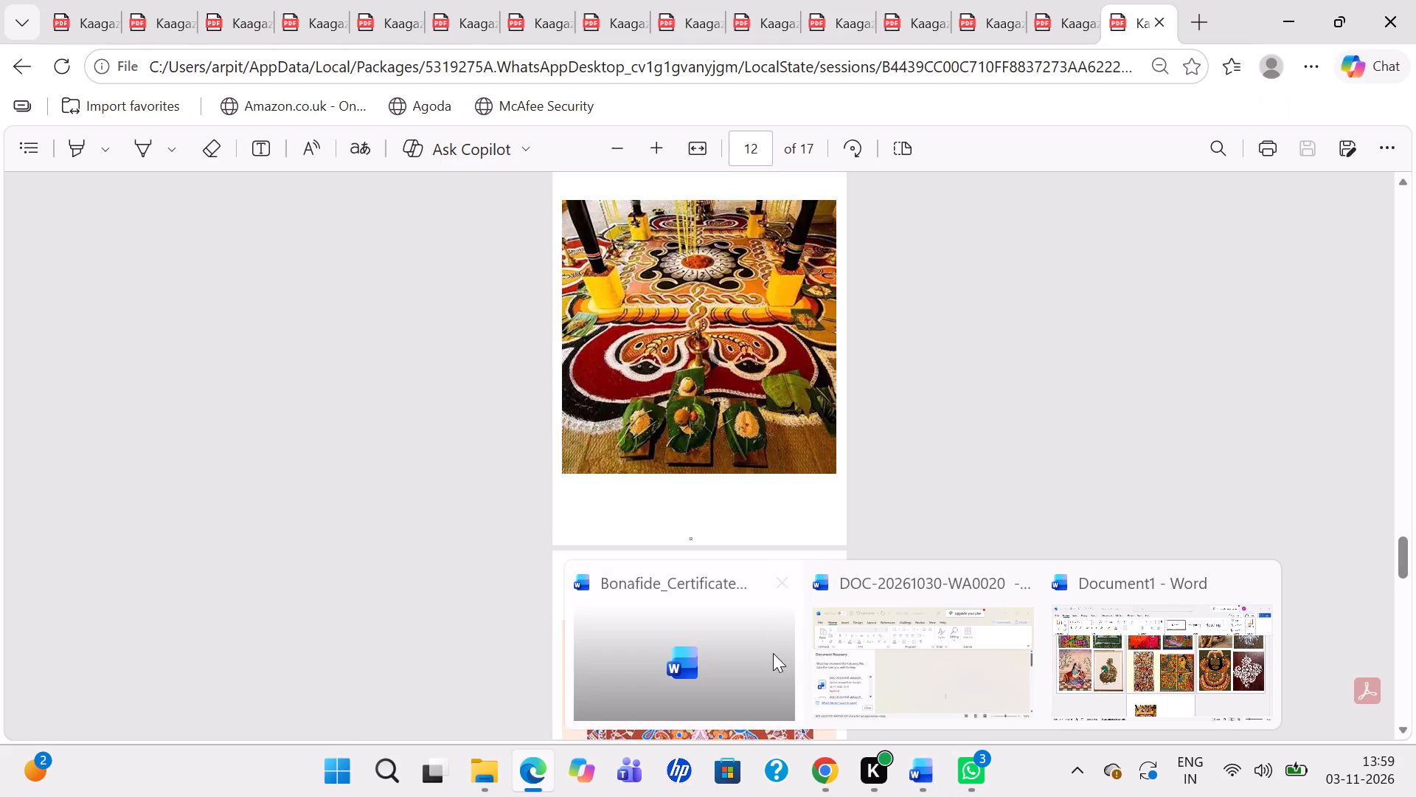
Capture a snip of the red square-framed picture on page 13 of the Kaagaz PDF.
left_click(776, 441)
scroll(776, 441, "up", 2)
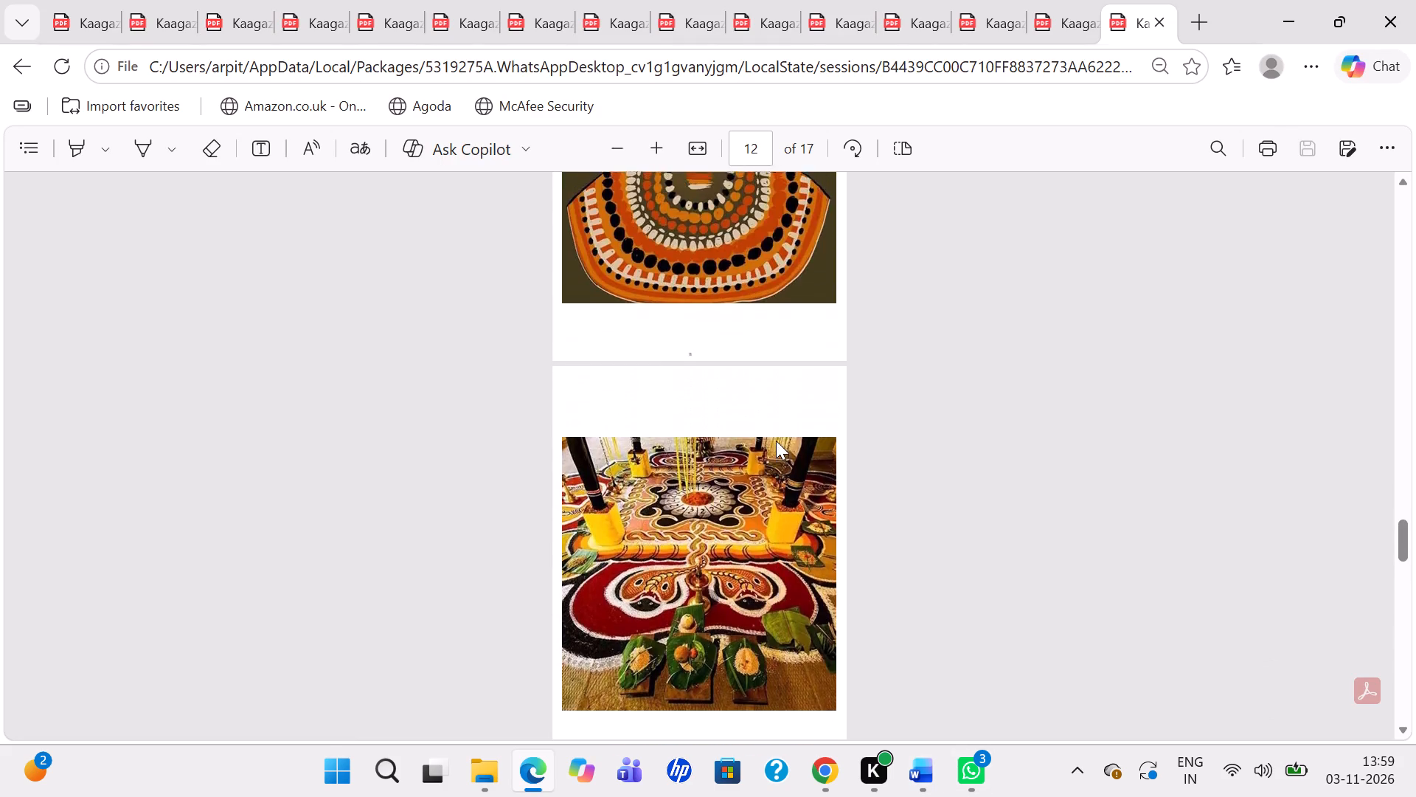
scroll(776, 441, "up", 1)
scroll(776, 441, "down", 4)
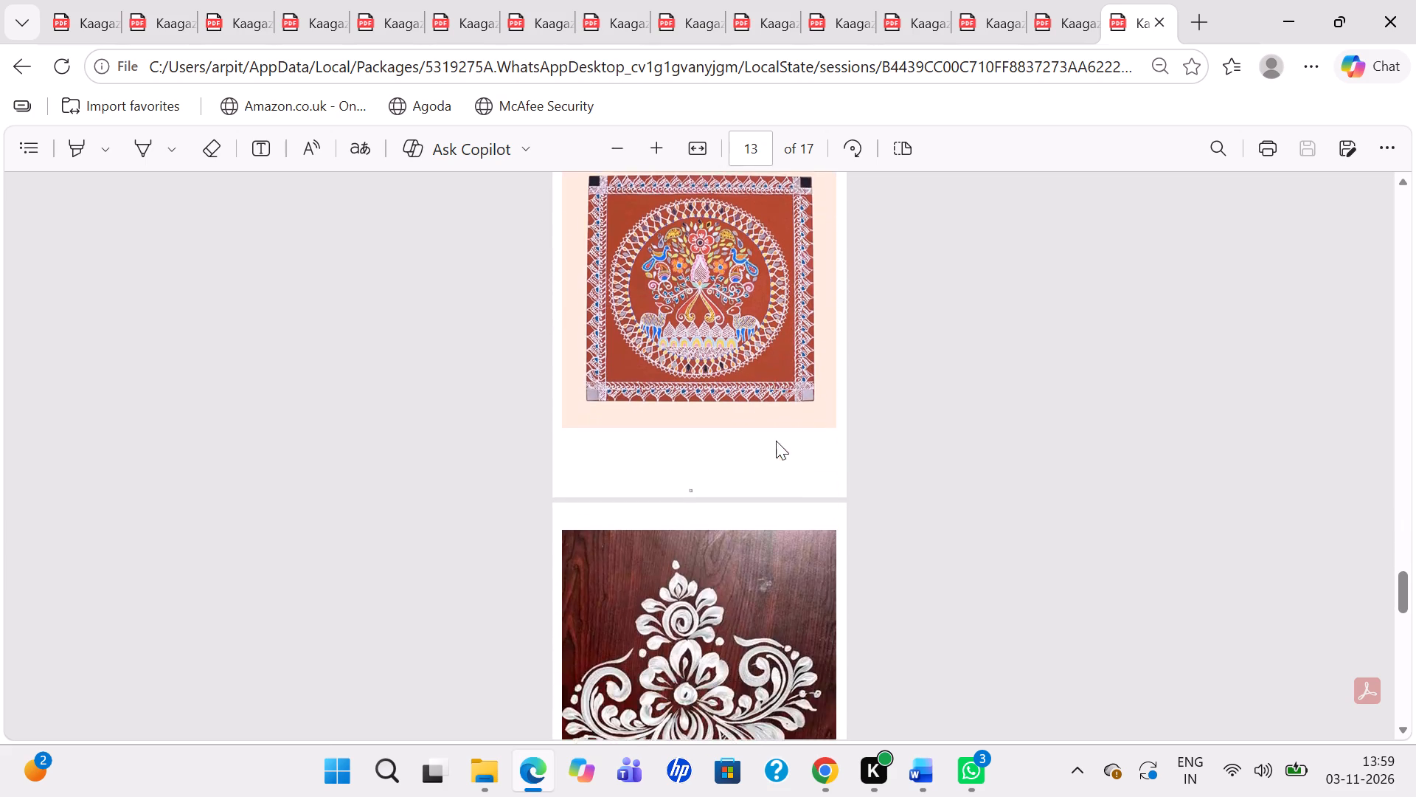
key("Print")
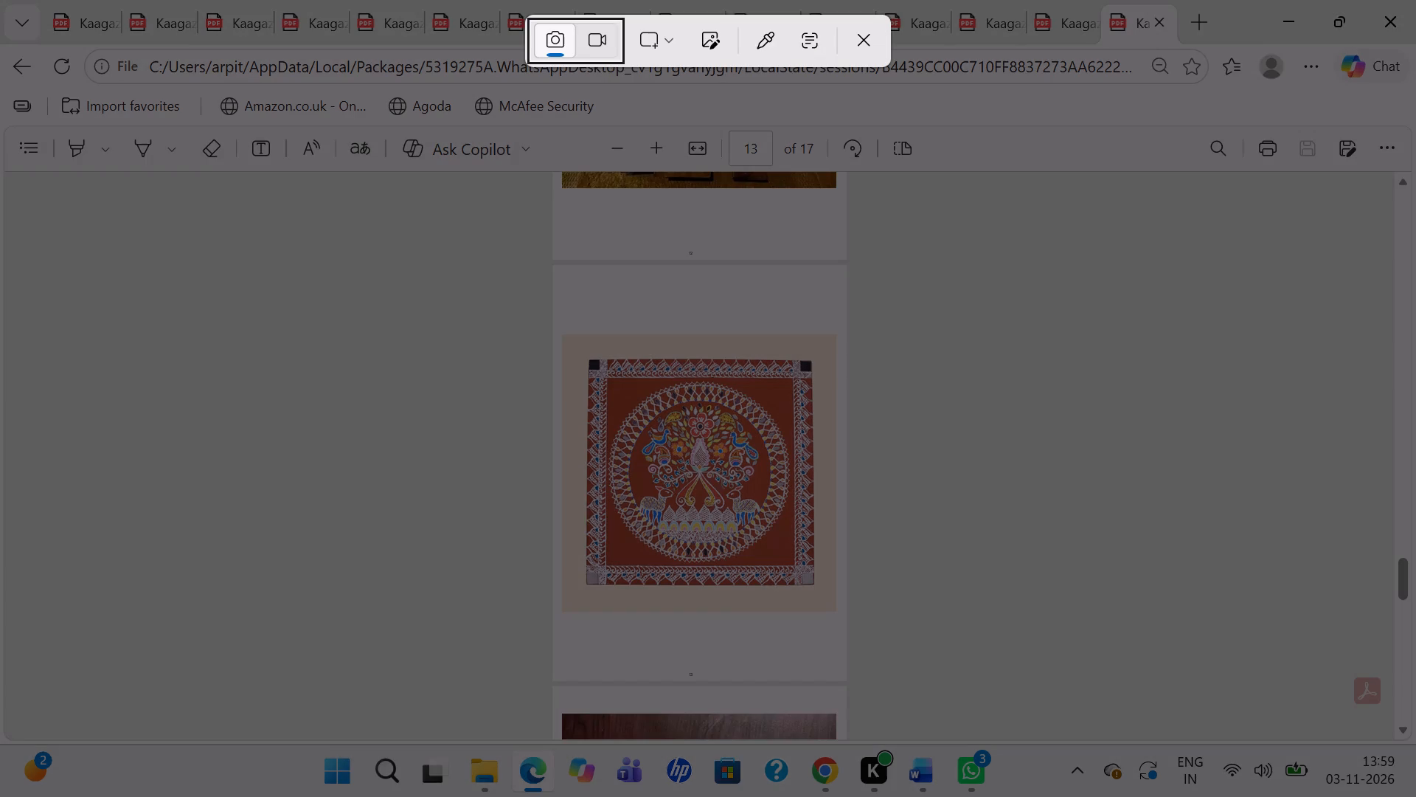
left_click(555, 41)
left_click(551, 40)
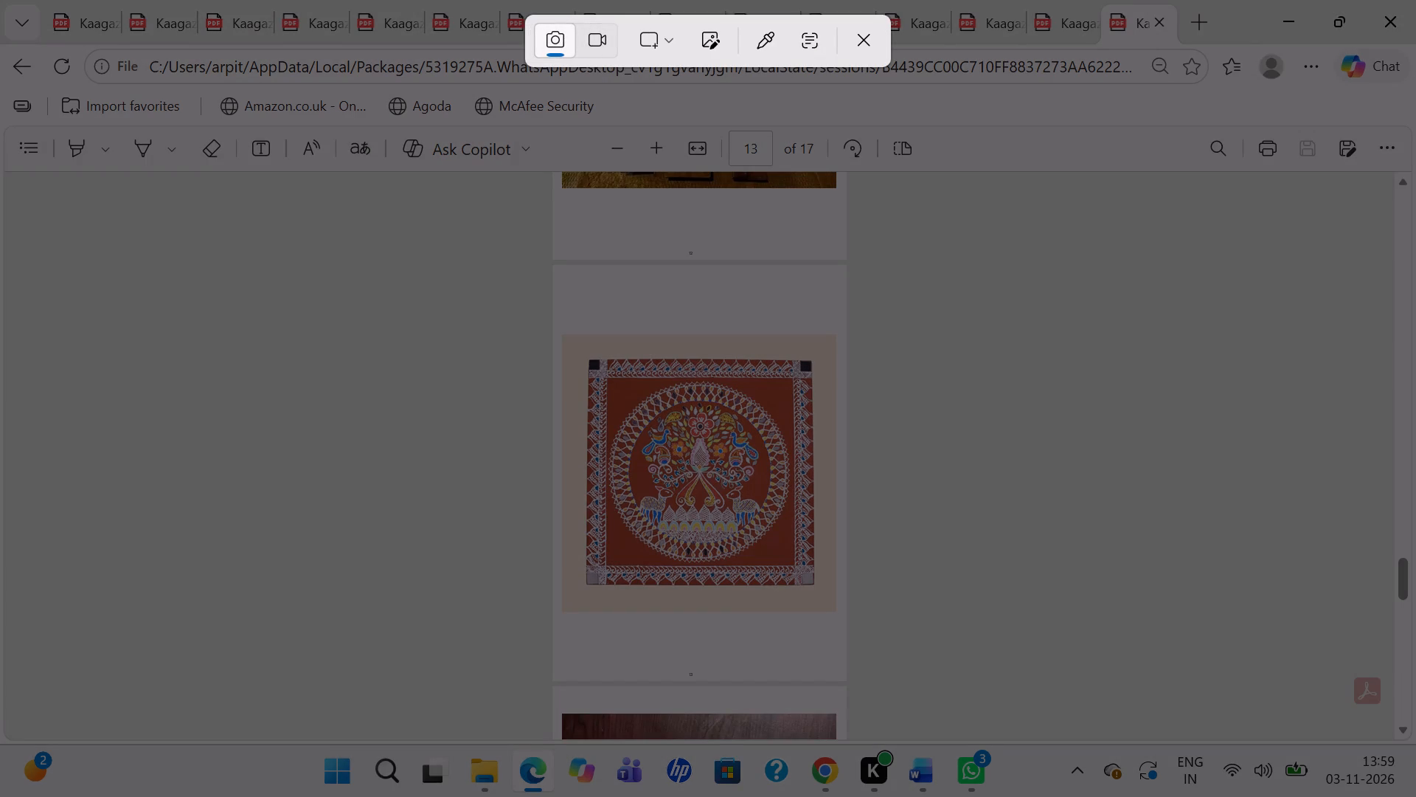
left_click_drag(565, 329, 839, 648)
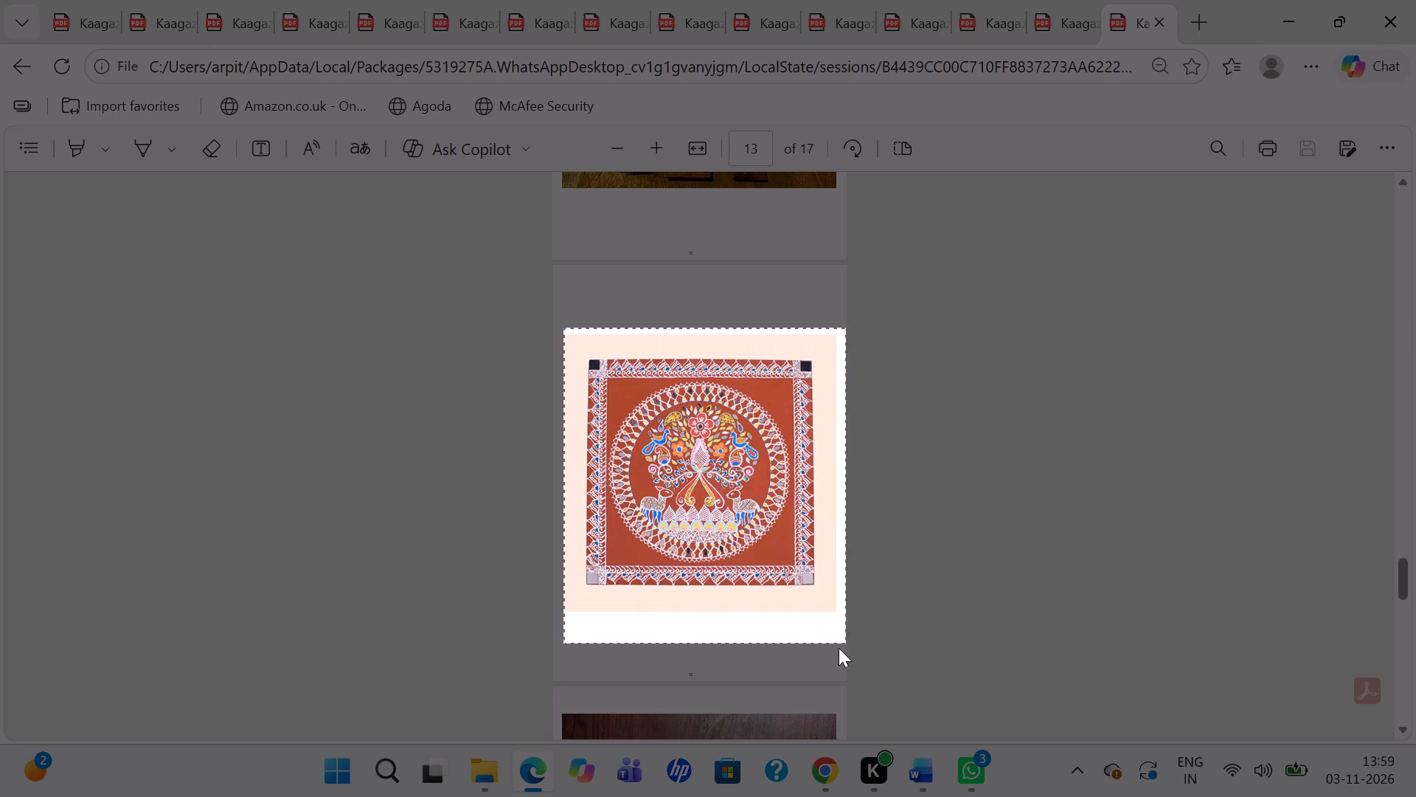
left_click_drag(839, 648, 840, 617)
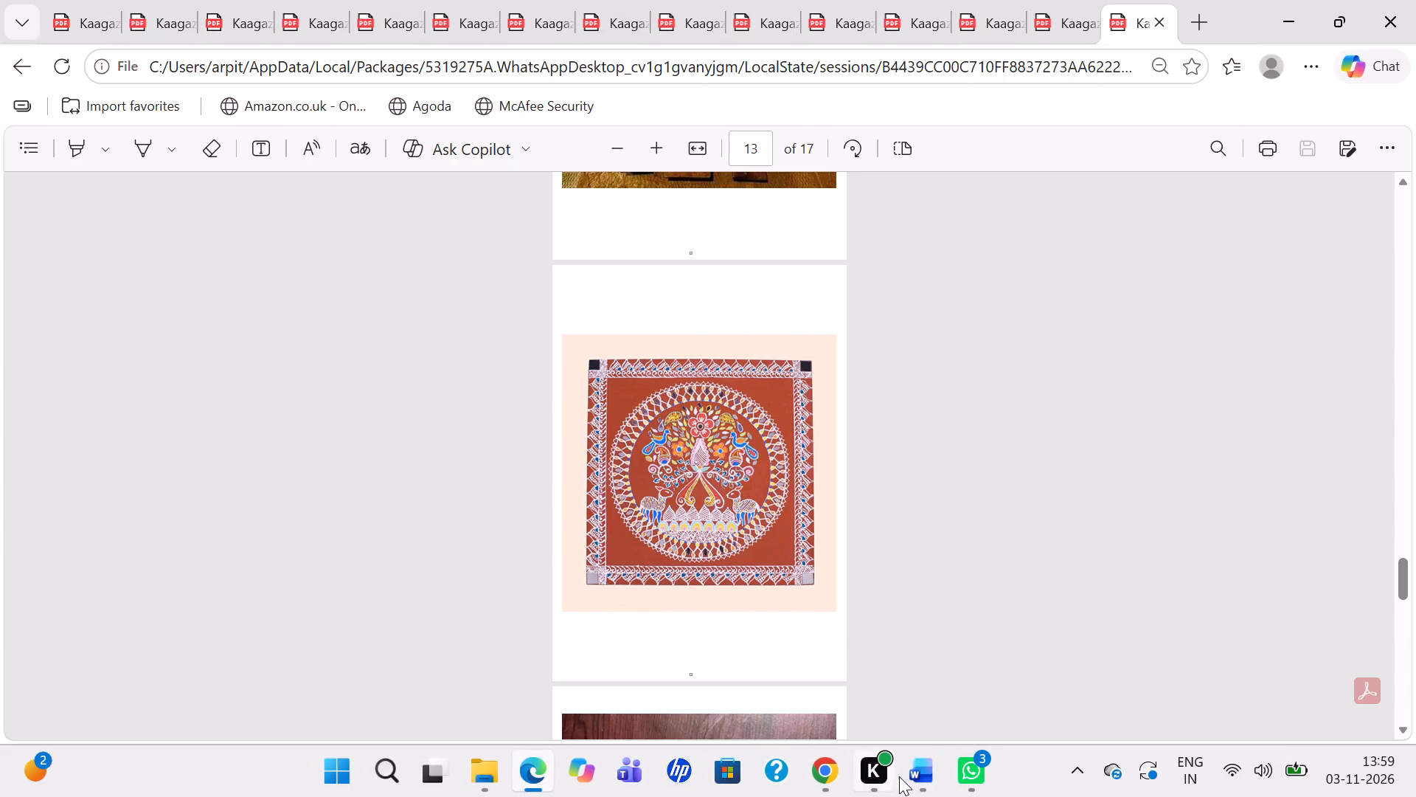
Switch to Document1 in Word and paste the captured red square-framed picture beside the floor-art photo on page four.
left_click(1128, 668)
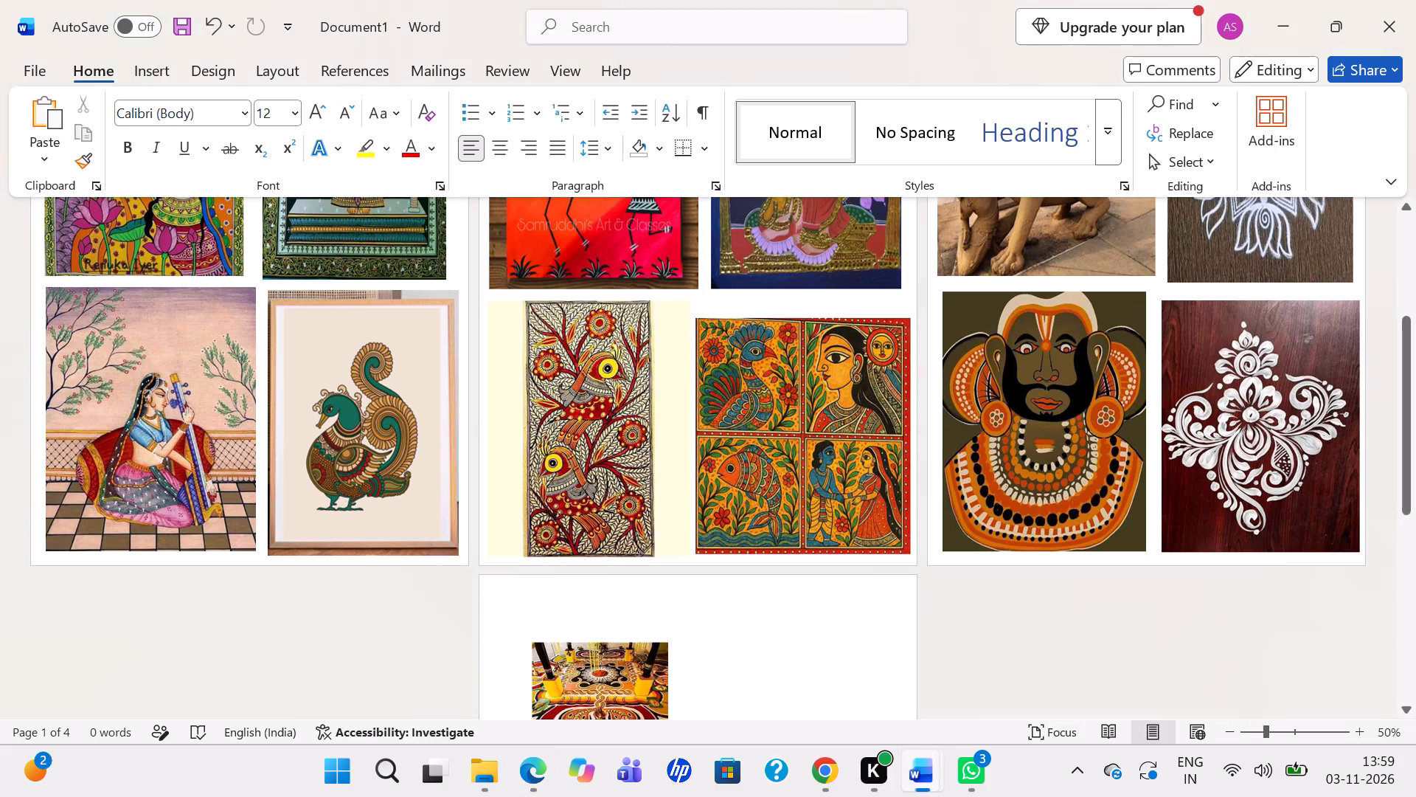
left_click(825, 649)
scroll(825, 649, "down", 2)
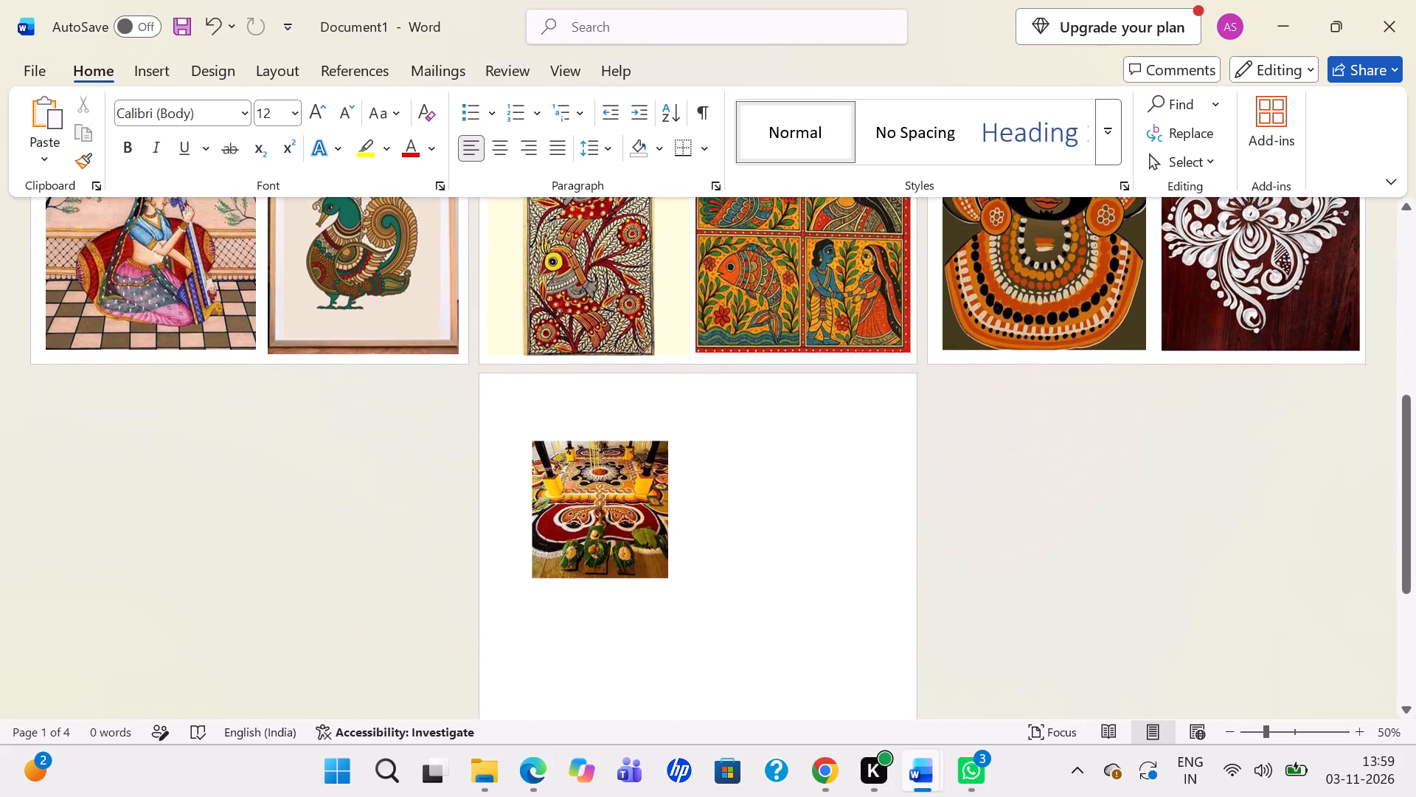
left_click(783, 536)
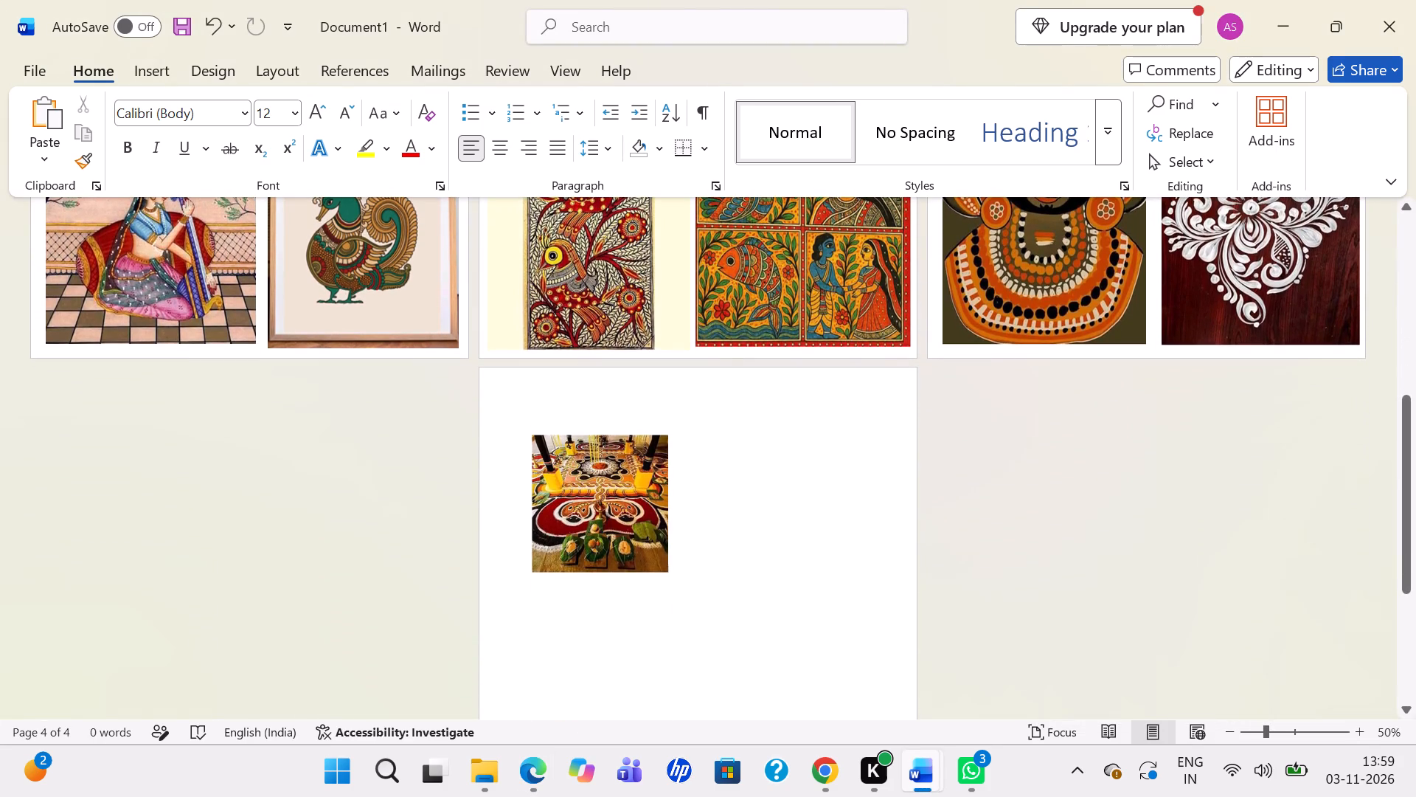
left_click(827, 570)
key("ctrl+v")
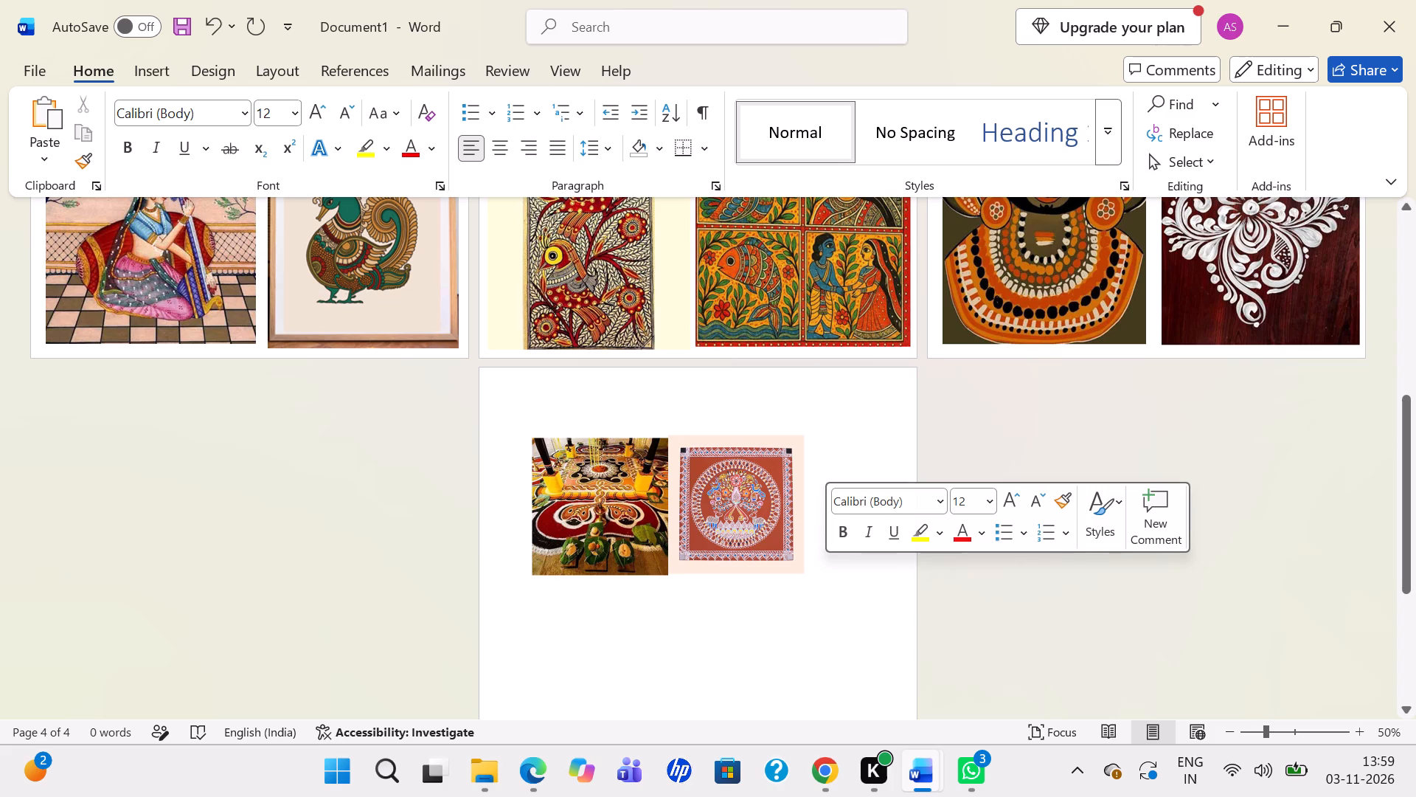
Resize the pasted red square-framed picture slightly and set its text wrapping to In Front of Text.
left_click_drag(799, 570, 795, 562)
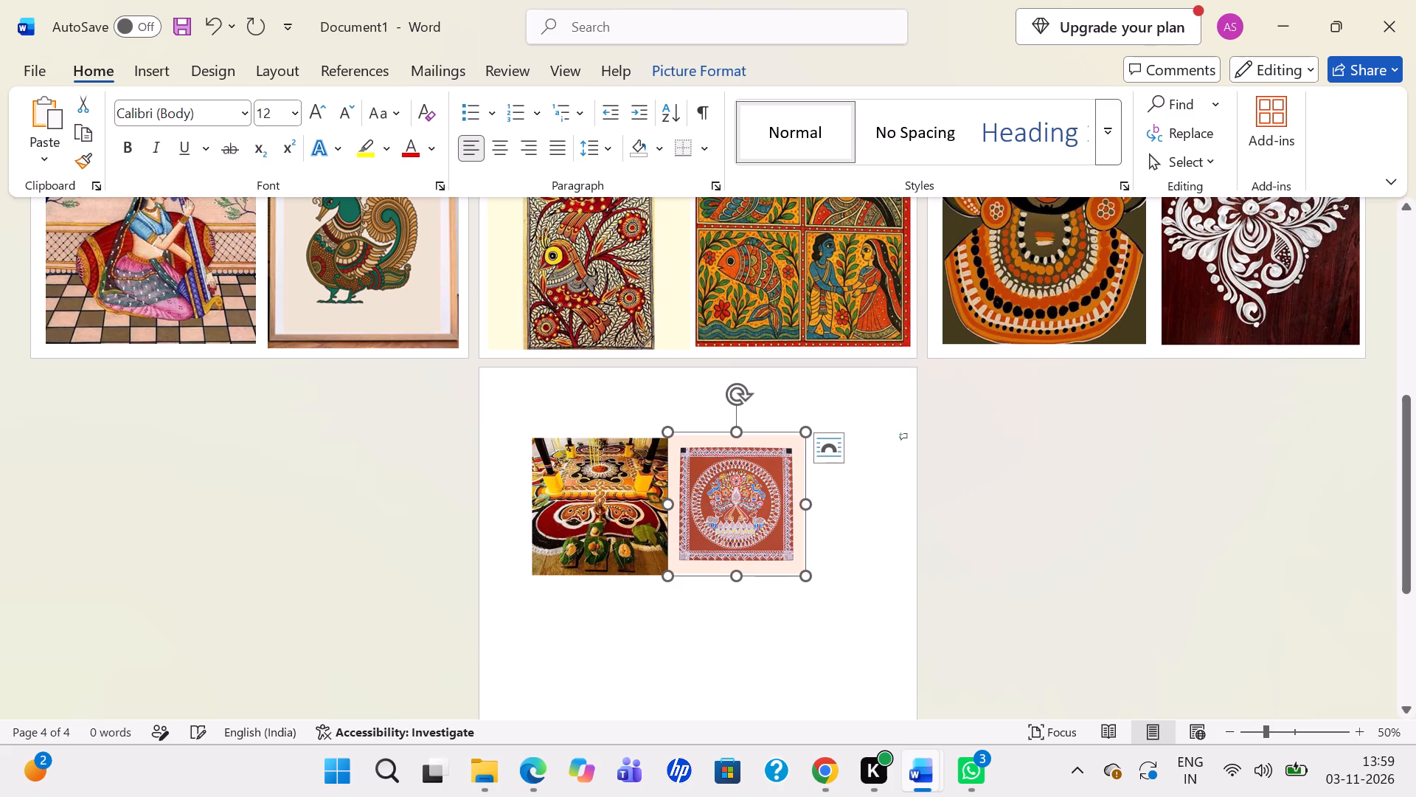
left_click(795, 562)
left_click_drag(804, 574, 828, 583)
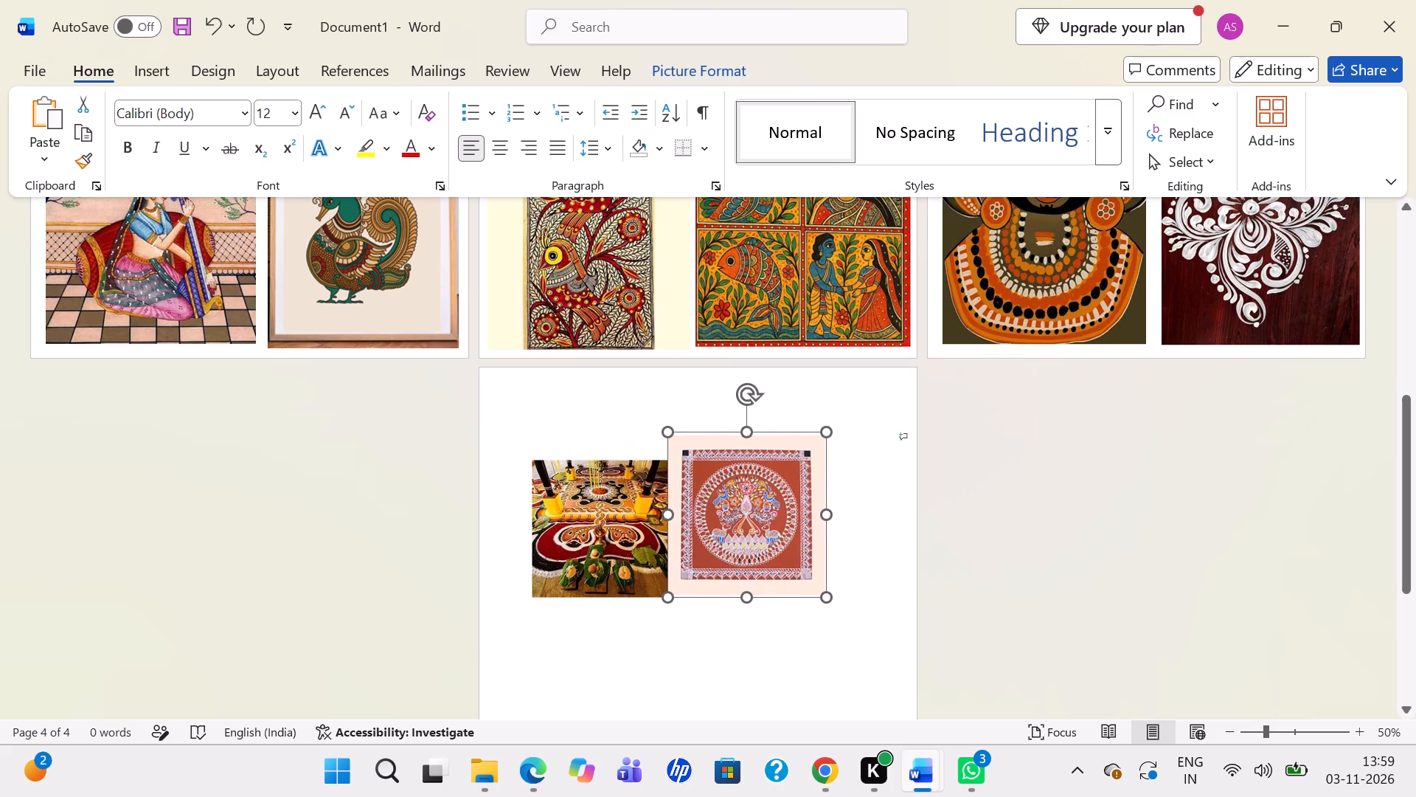
left_click_drag(828, 583, 726, 563)
right_click(735, 484)
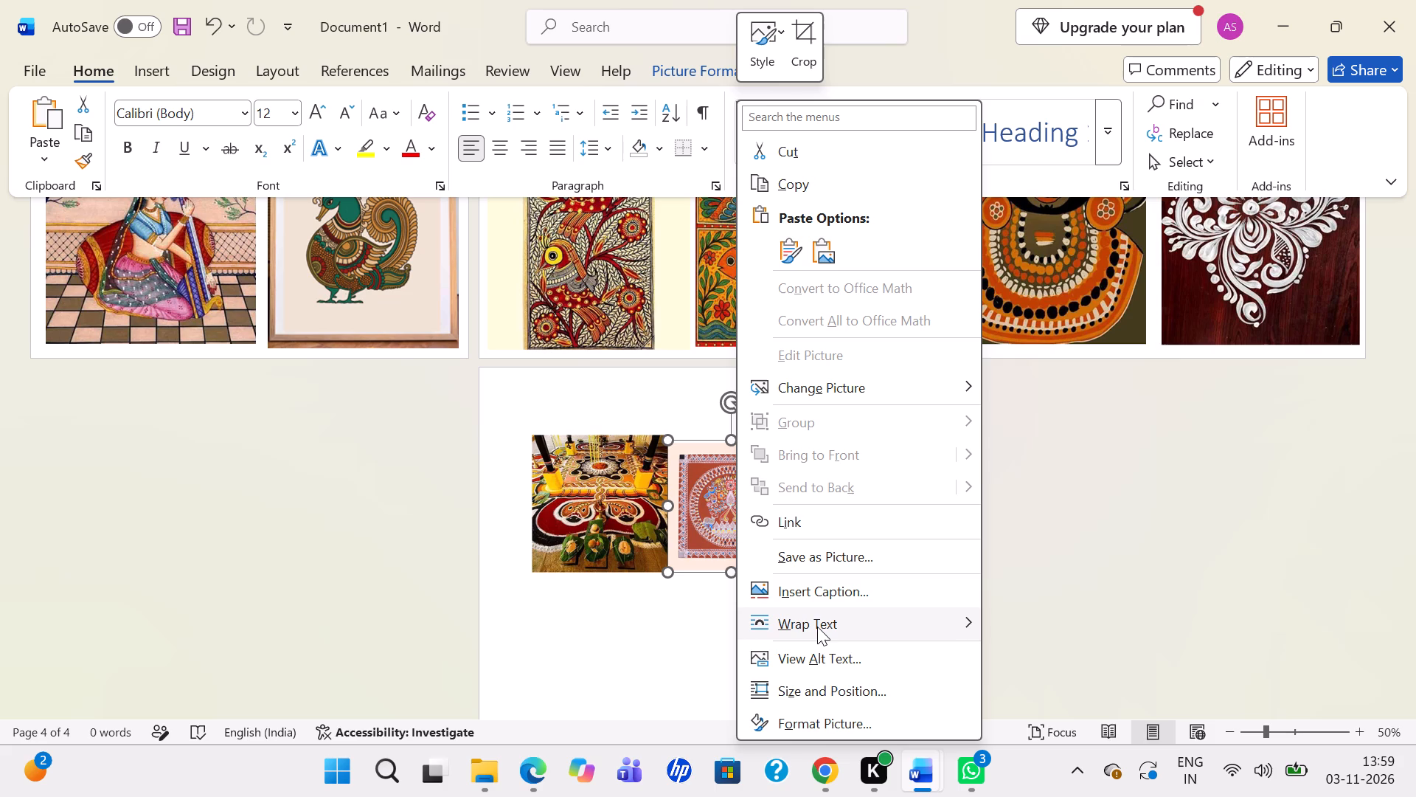
left_click(817, 627)
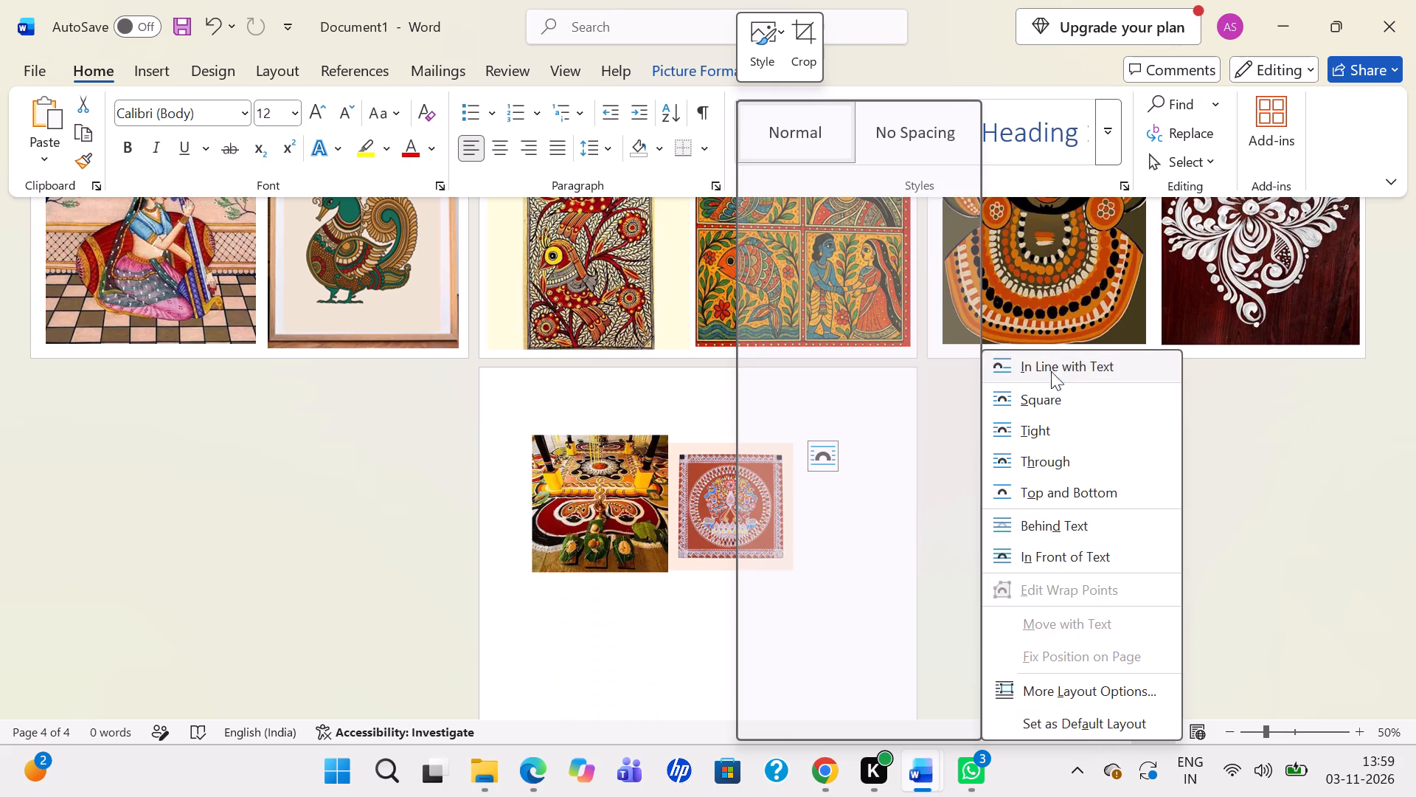
left_click(1032, 552)
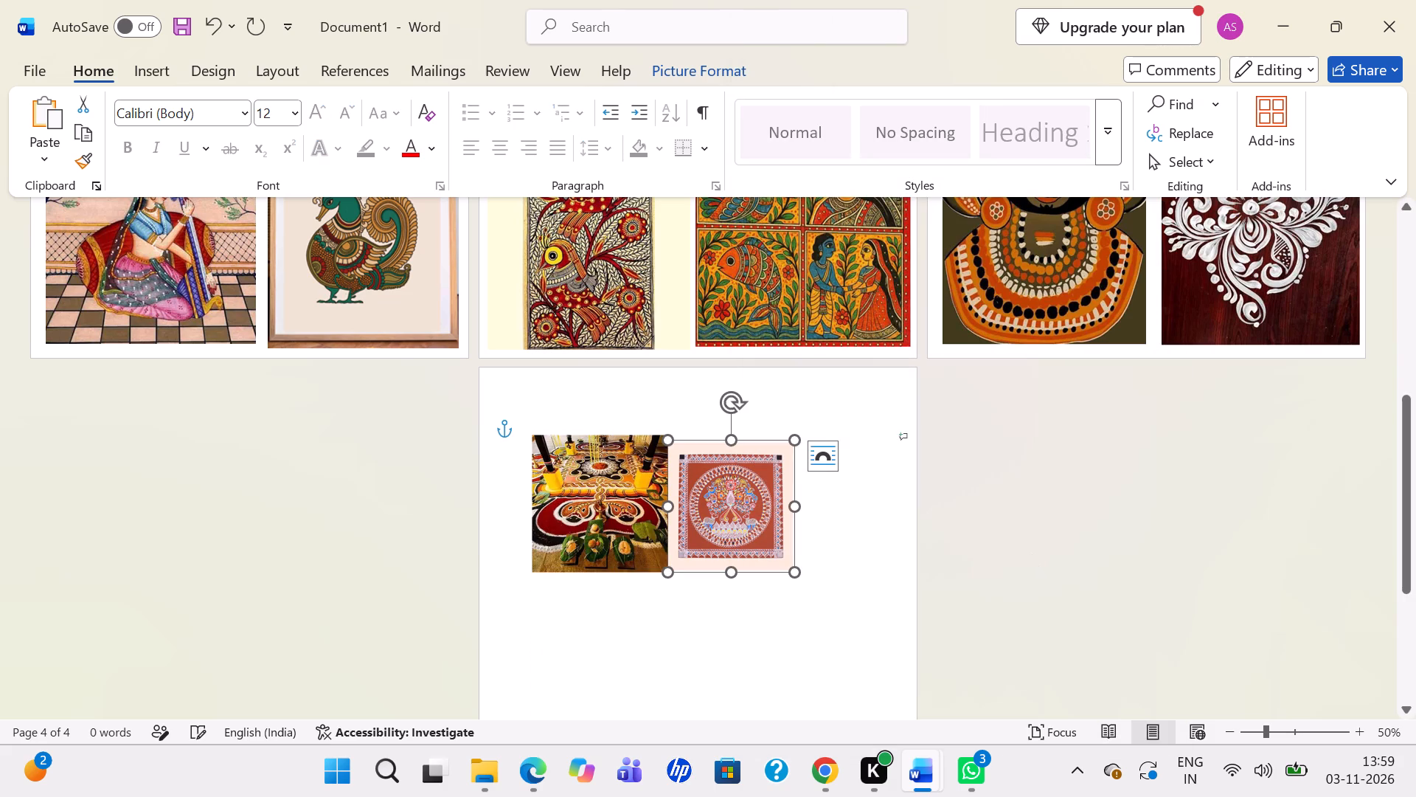
Stretch the red square-framed picture over the upper right part of page four, leaving a gap beside the floor-art photo.
left_click_drag(788, 506, 862, 506)
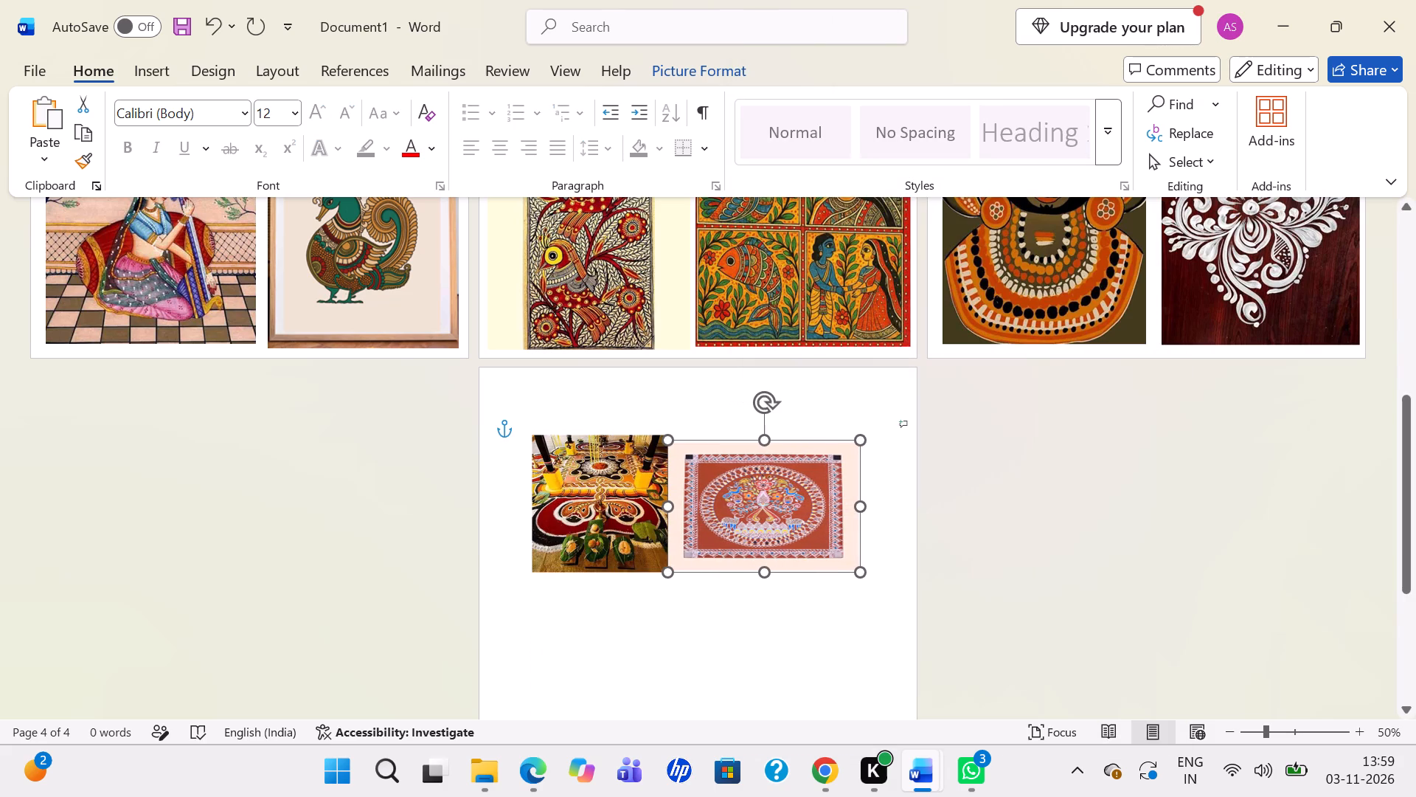
left_click_drag(862, 506, 885, 506)
left_click_drag(666, 506, 697, 508)
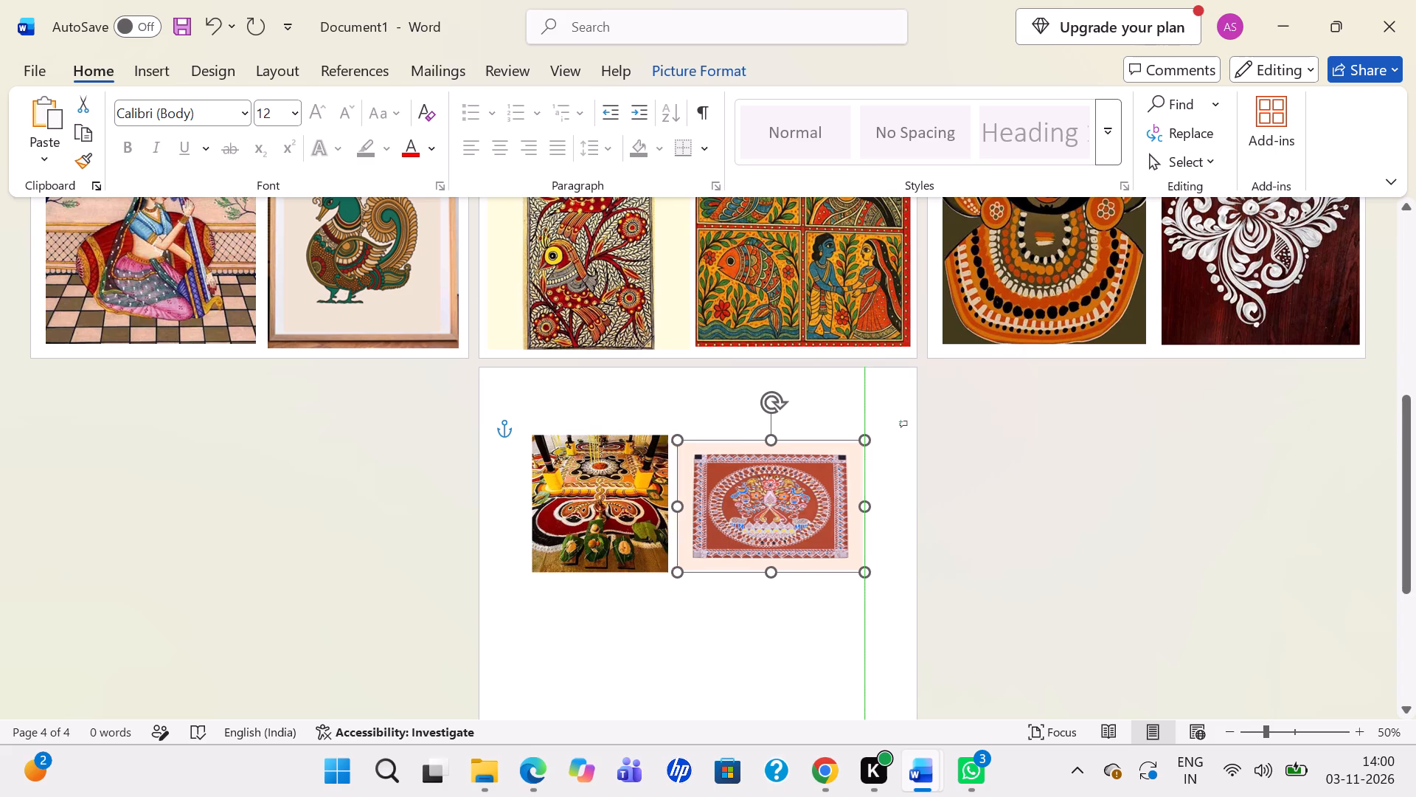
left_click_drag(697, 508, 724, 511)
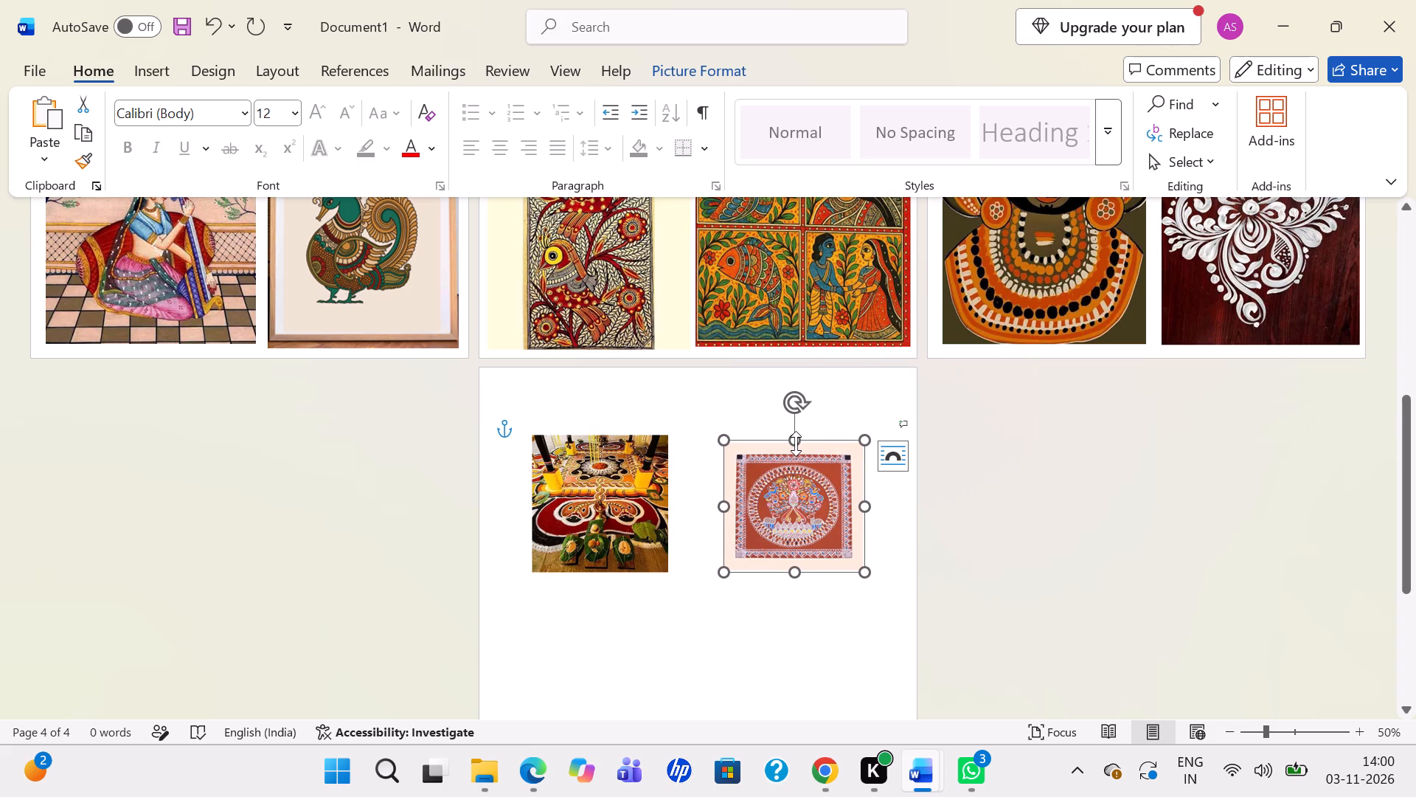
left_click_drag(796, 444, 803, 388)
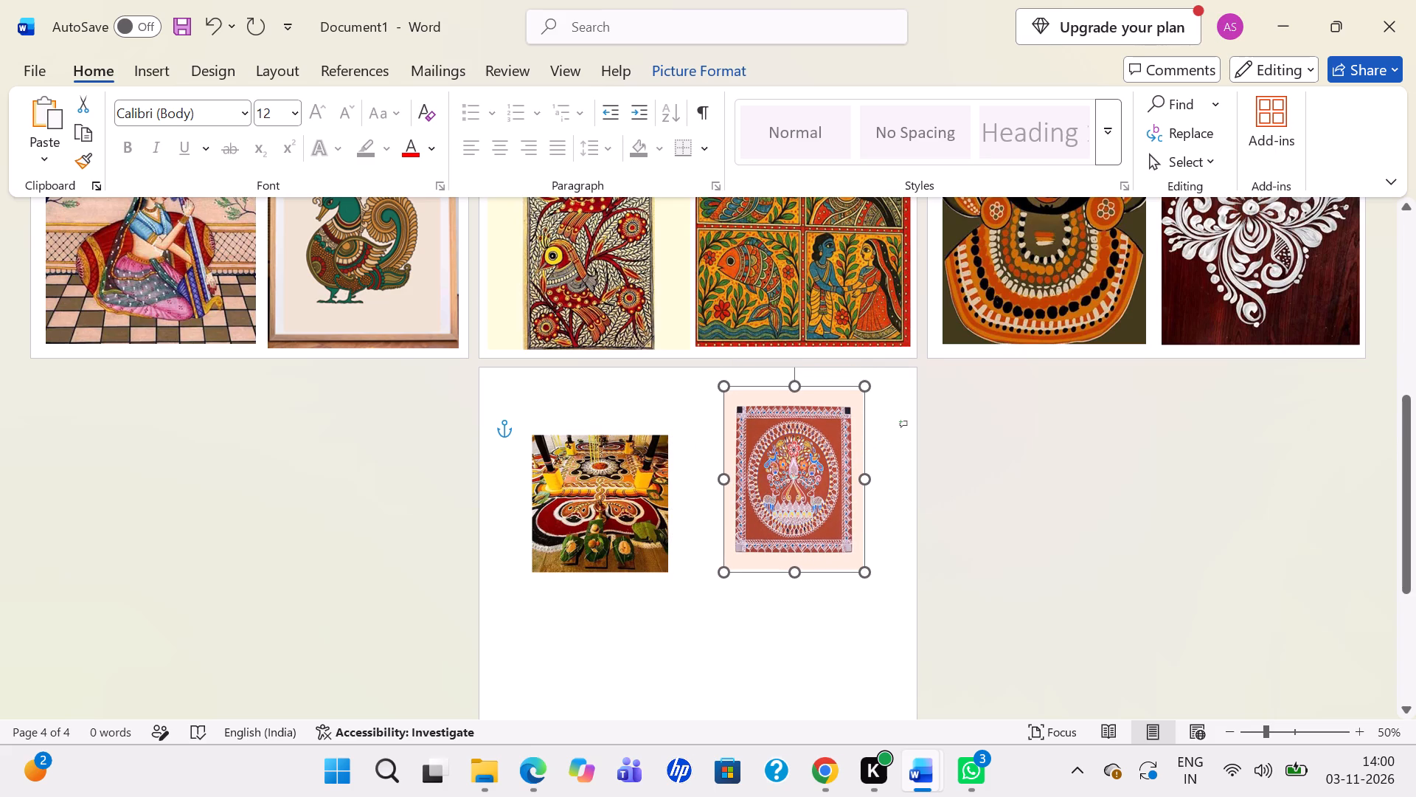
left_click_drag(803, 388, 803, 376)
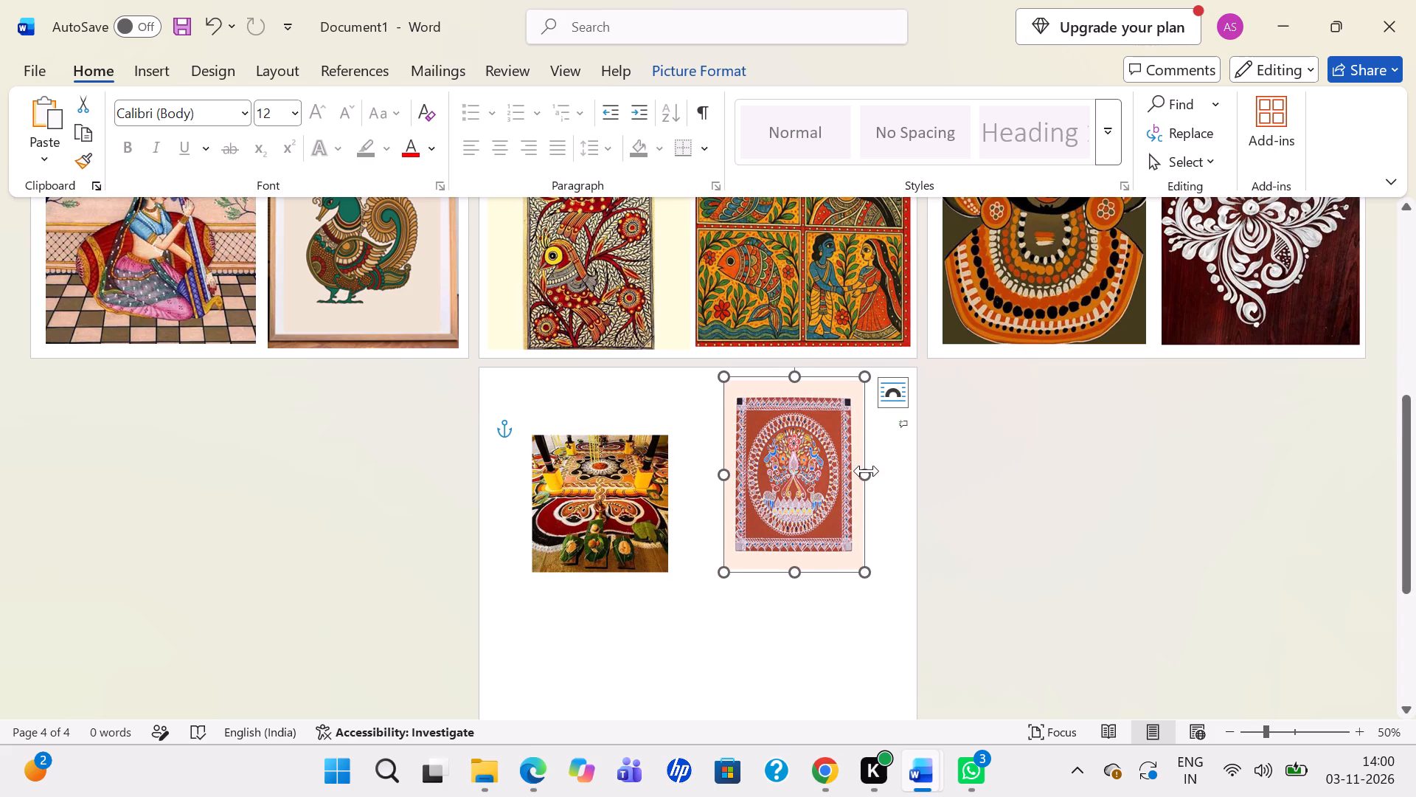
left_click_drag(867, 471, 903, 478)
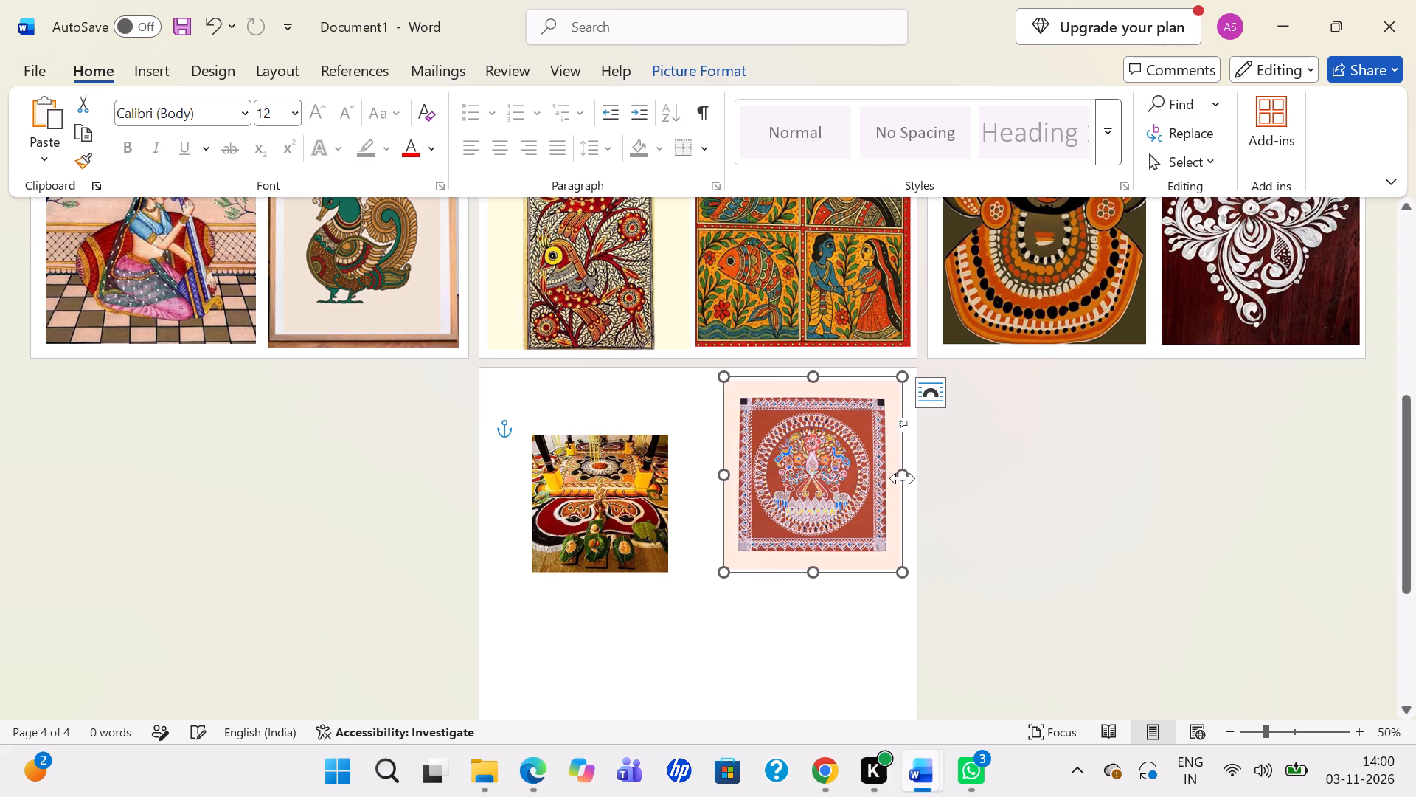
scroll(722, 728, "down", 2, "ctrl")
scroll(691, 649, "down", 2, "ctrl")
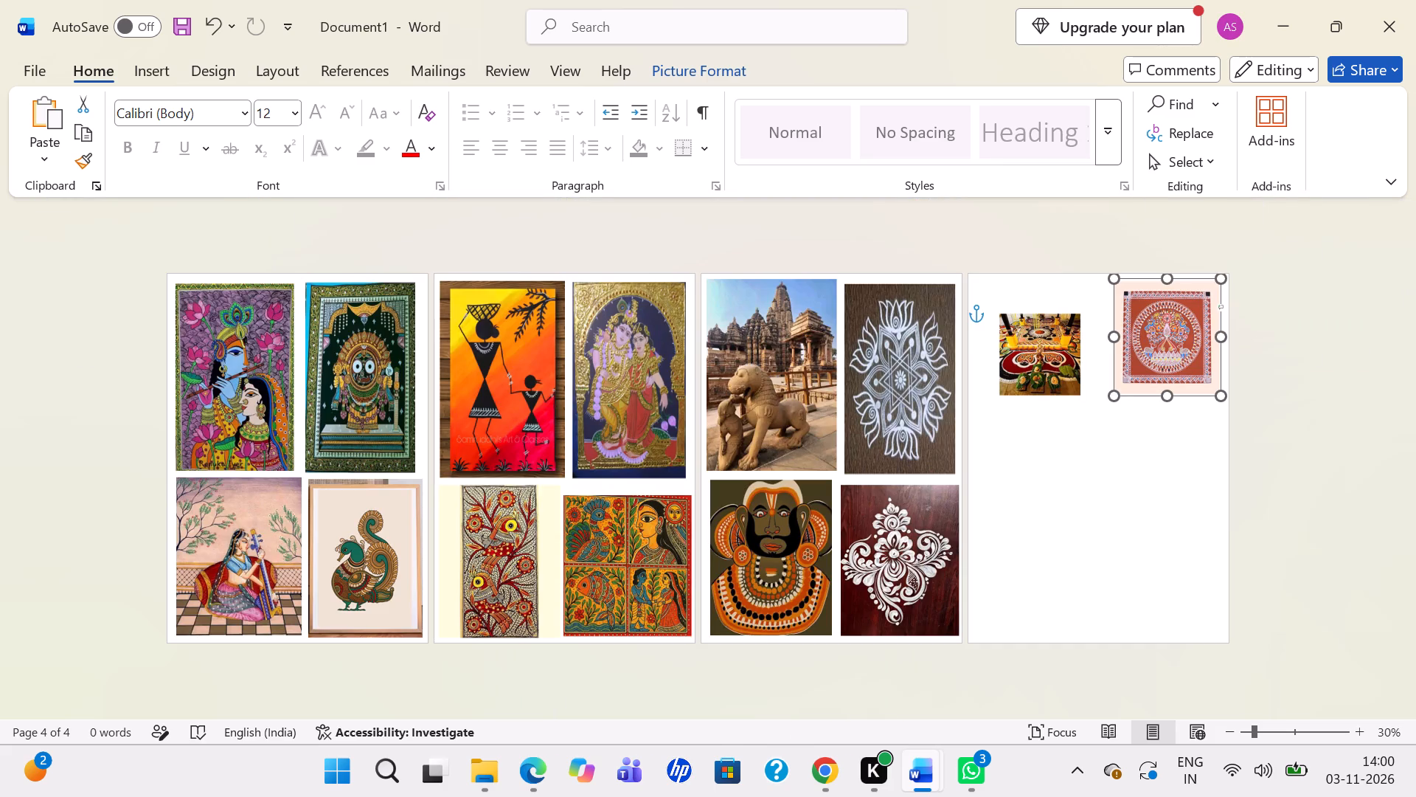
left_click_drag(1166, 401, 1169, 419)
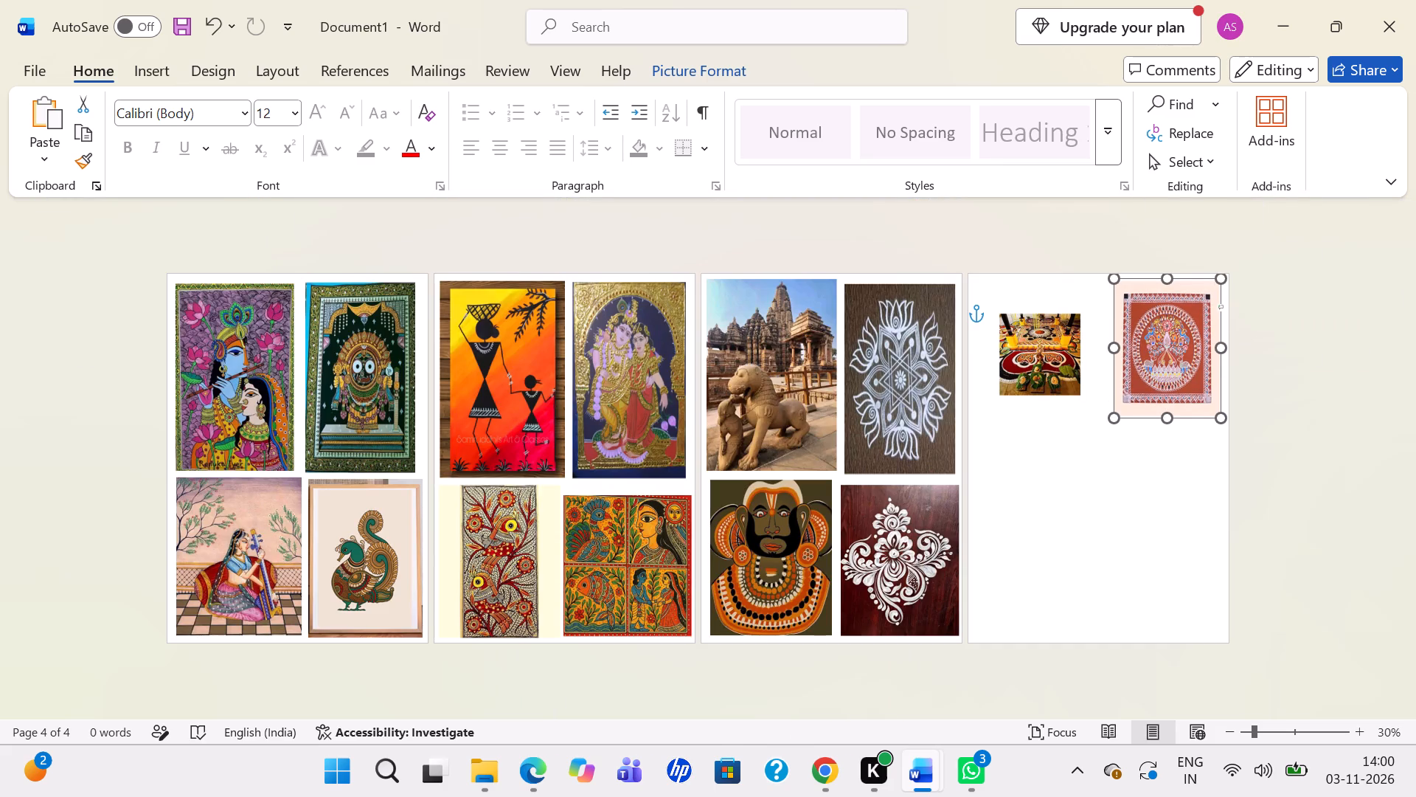
left_click_drag(1169, 419, 1171, 432)
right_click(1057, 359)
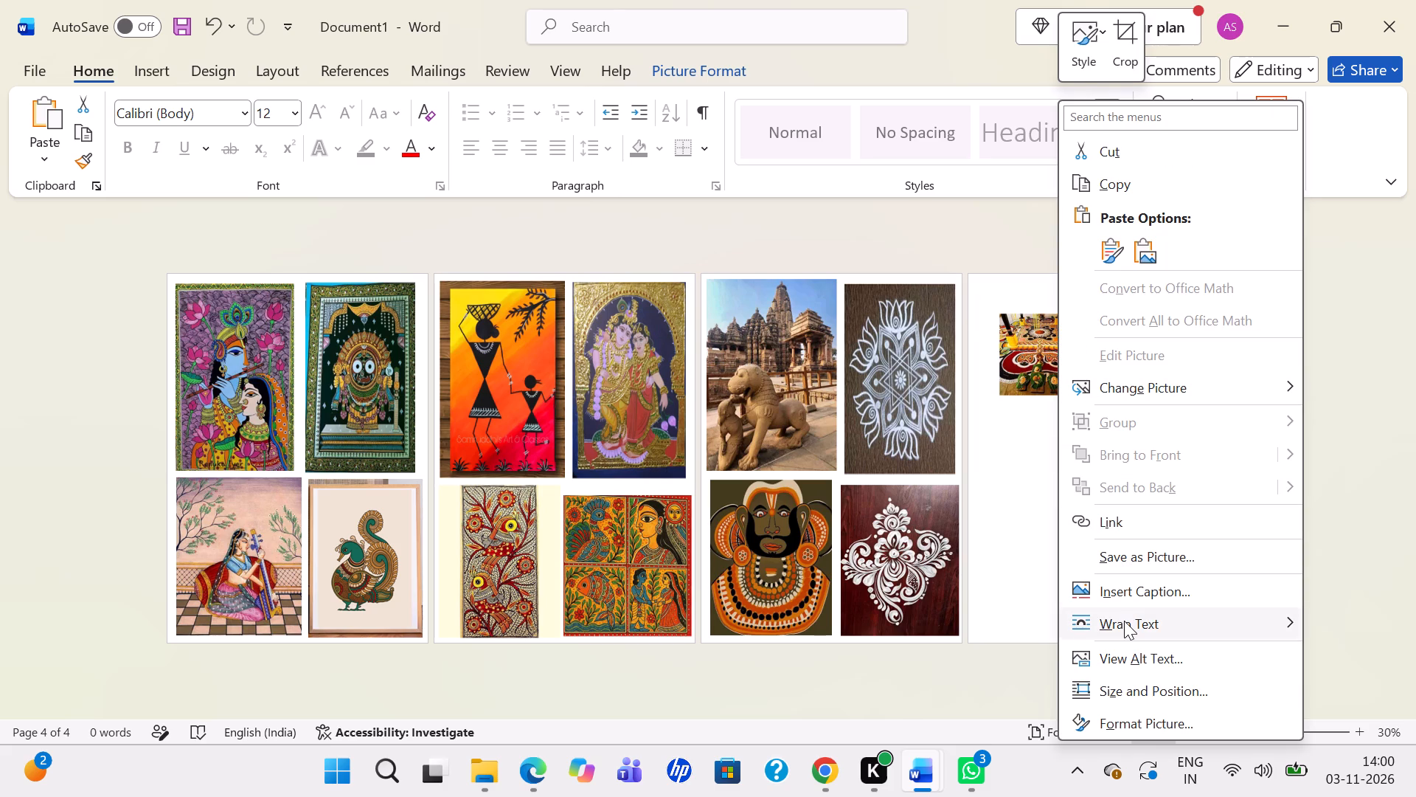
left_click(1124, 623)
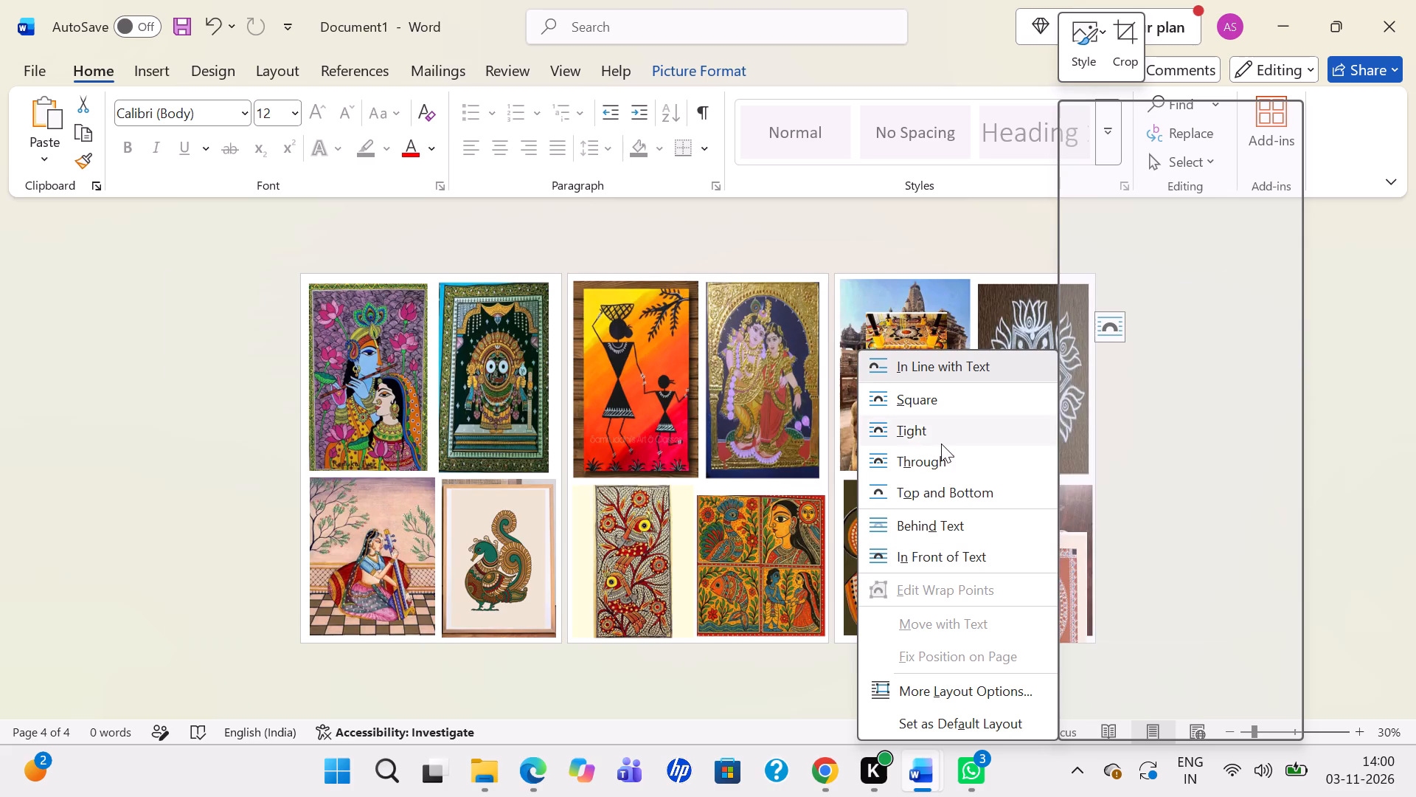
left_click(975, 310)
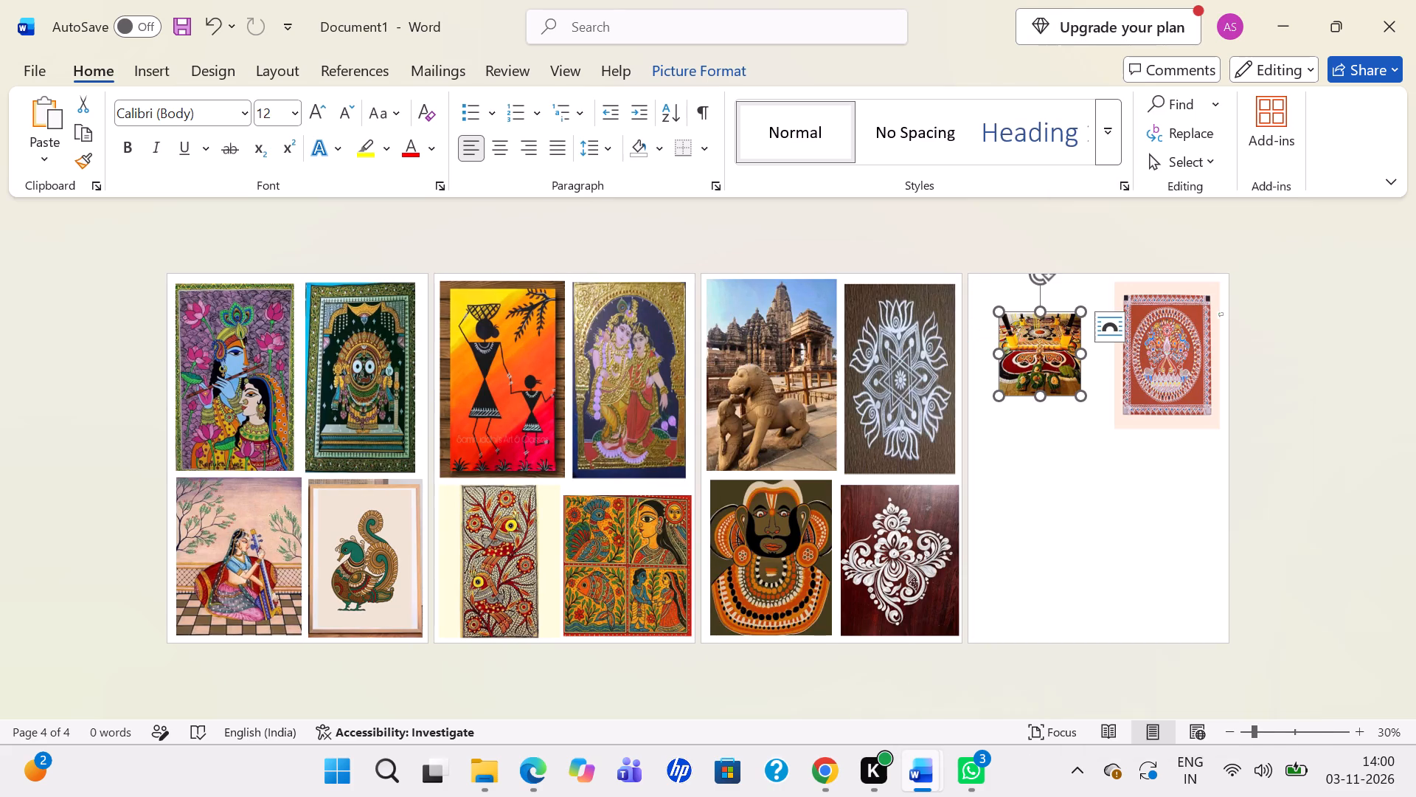
Stretch the floor-art photo on page four taller.
left_click_drag(1039, 398, 1044, 428)
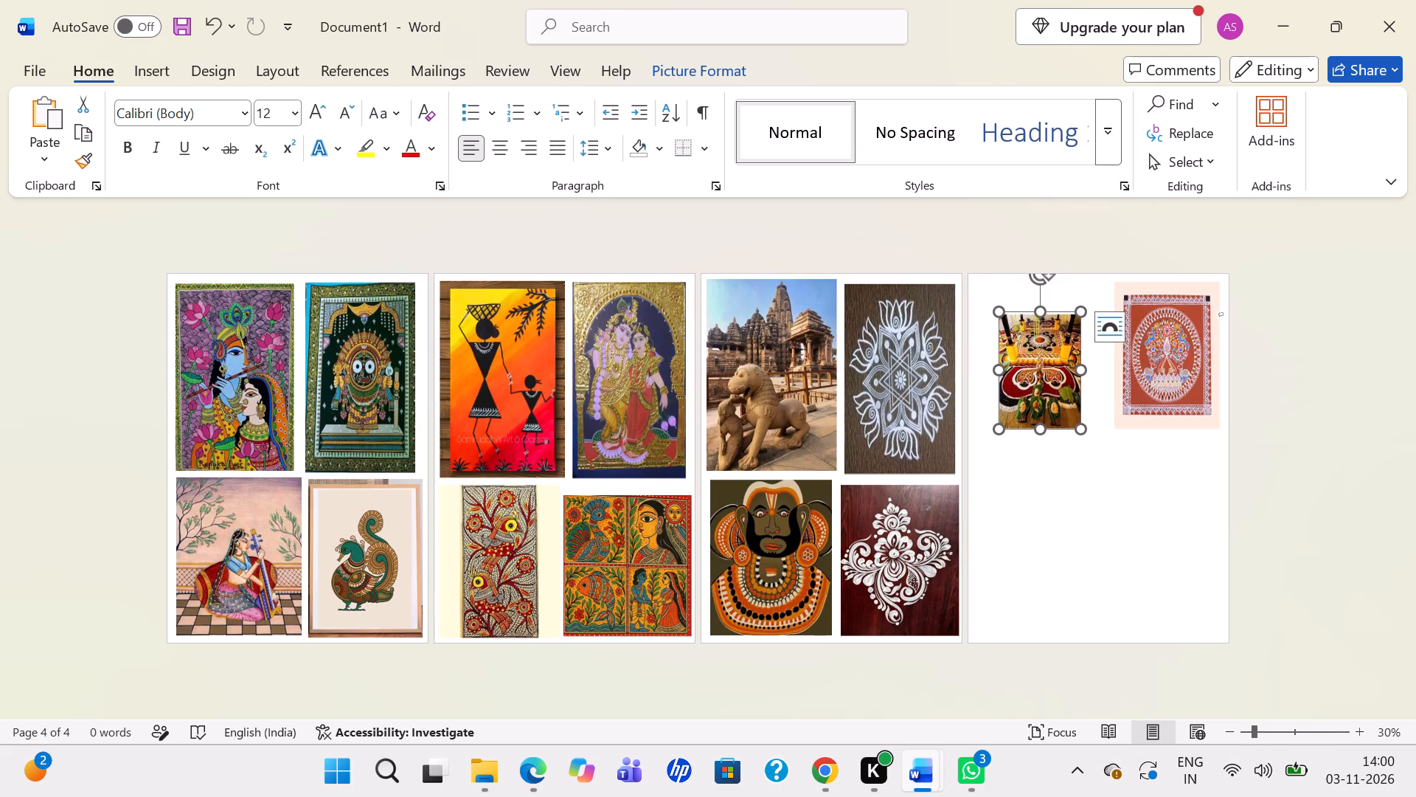
left_click_drag(1038, 309, 1043, 288)
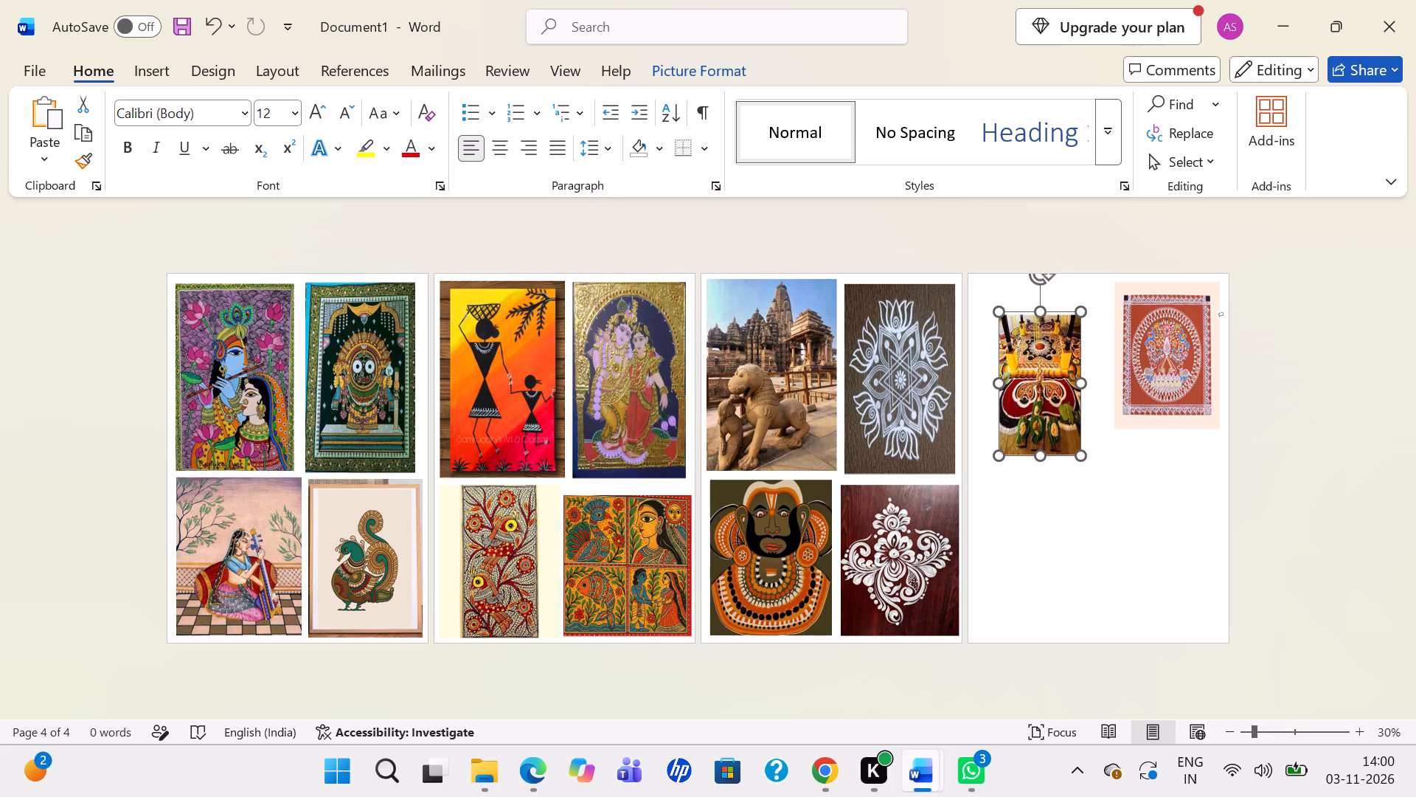
left_click_drag(1043, 288, 1047, 298)
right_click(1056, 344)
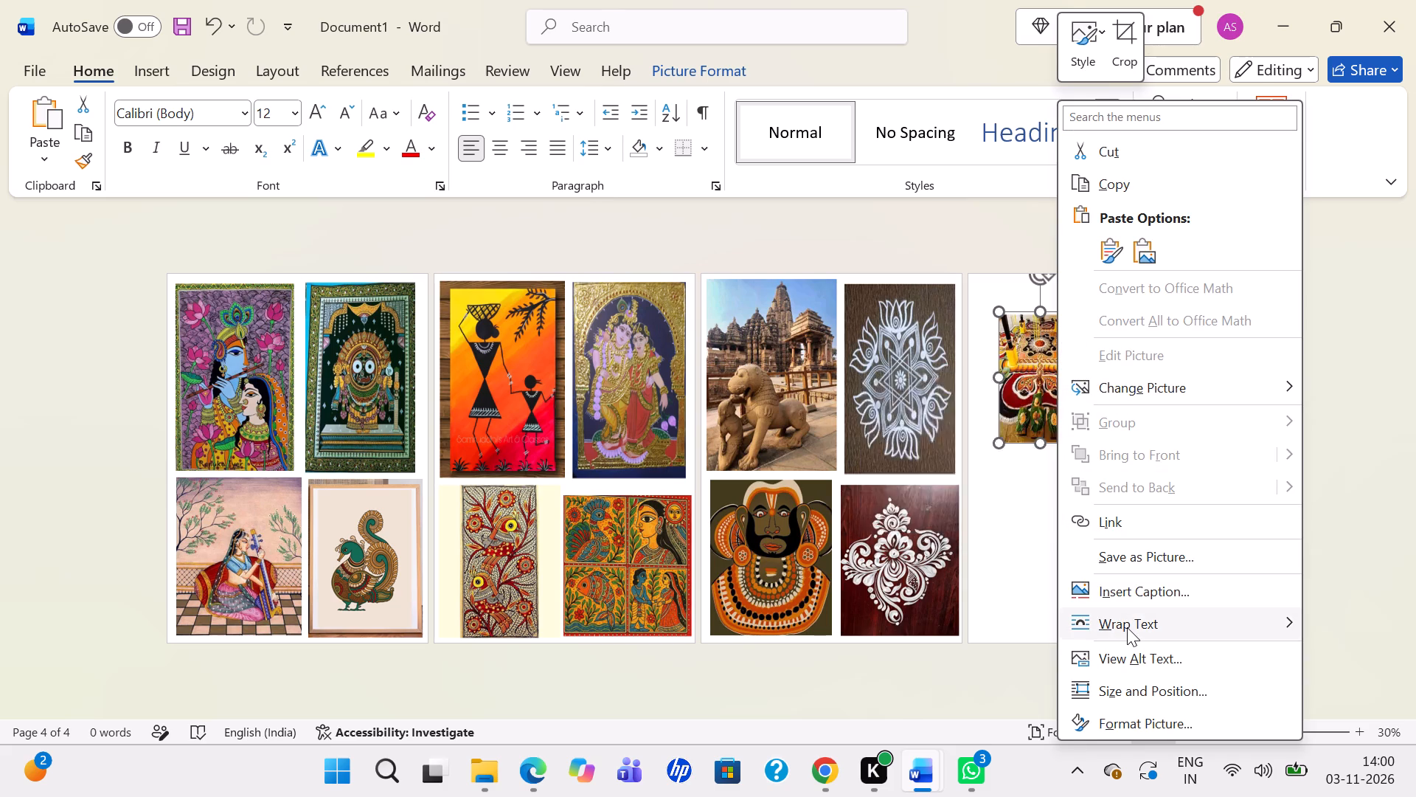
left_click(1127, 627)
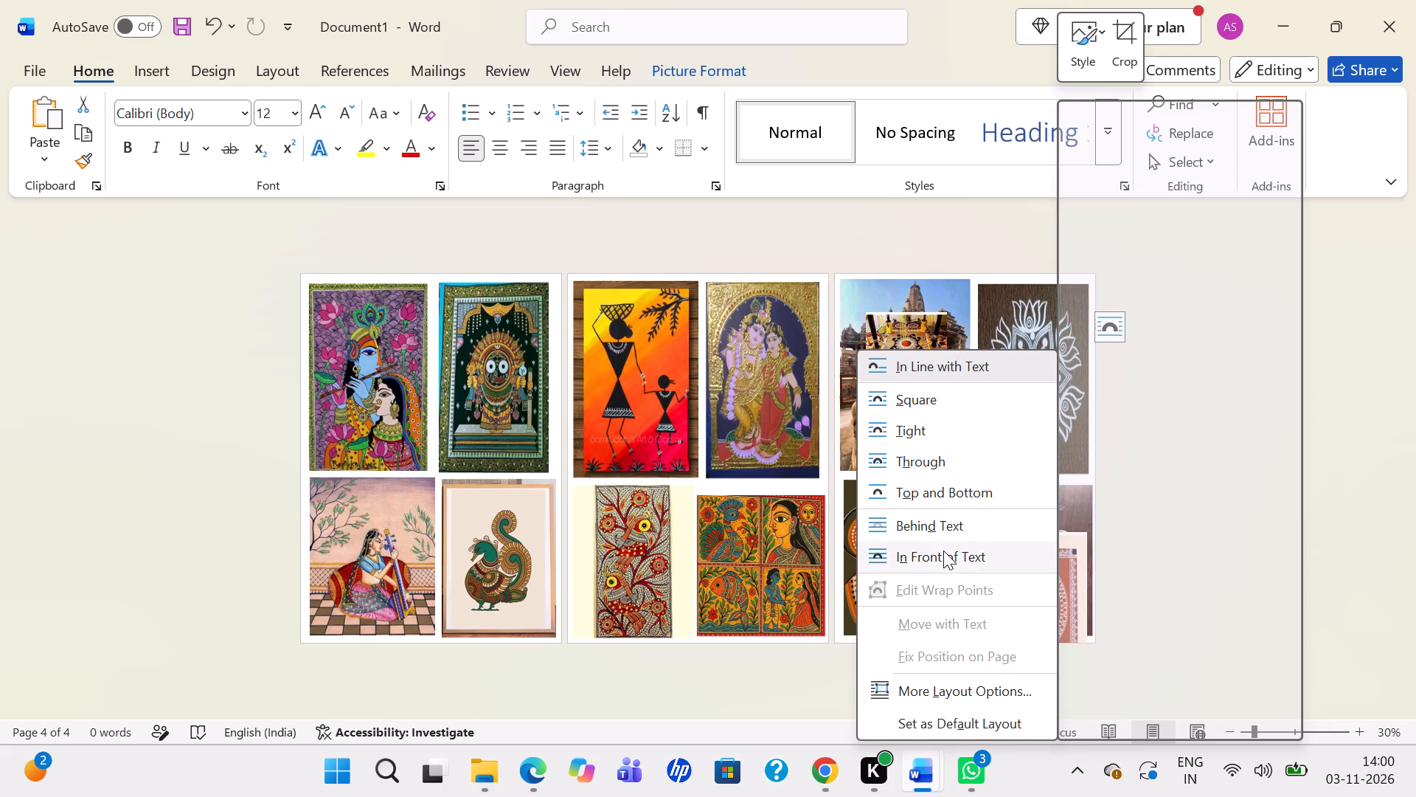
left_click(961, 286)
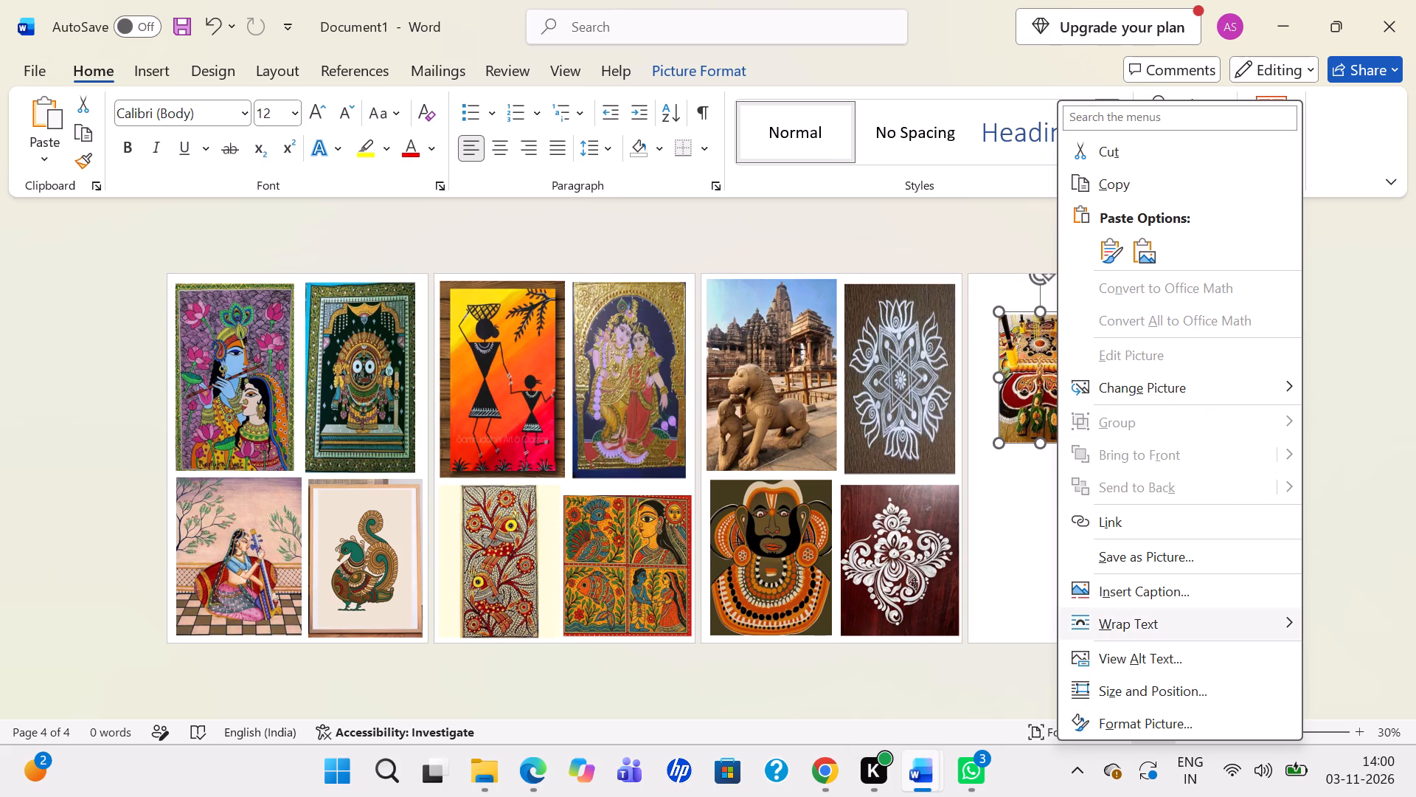
Widen the floor-art photo on page four almost up to the red square-framed picture and readjust its height.
left_click_drag(1077, 370, 1099, 372)
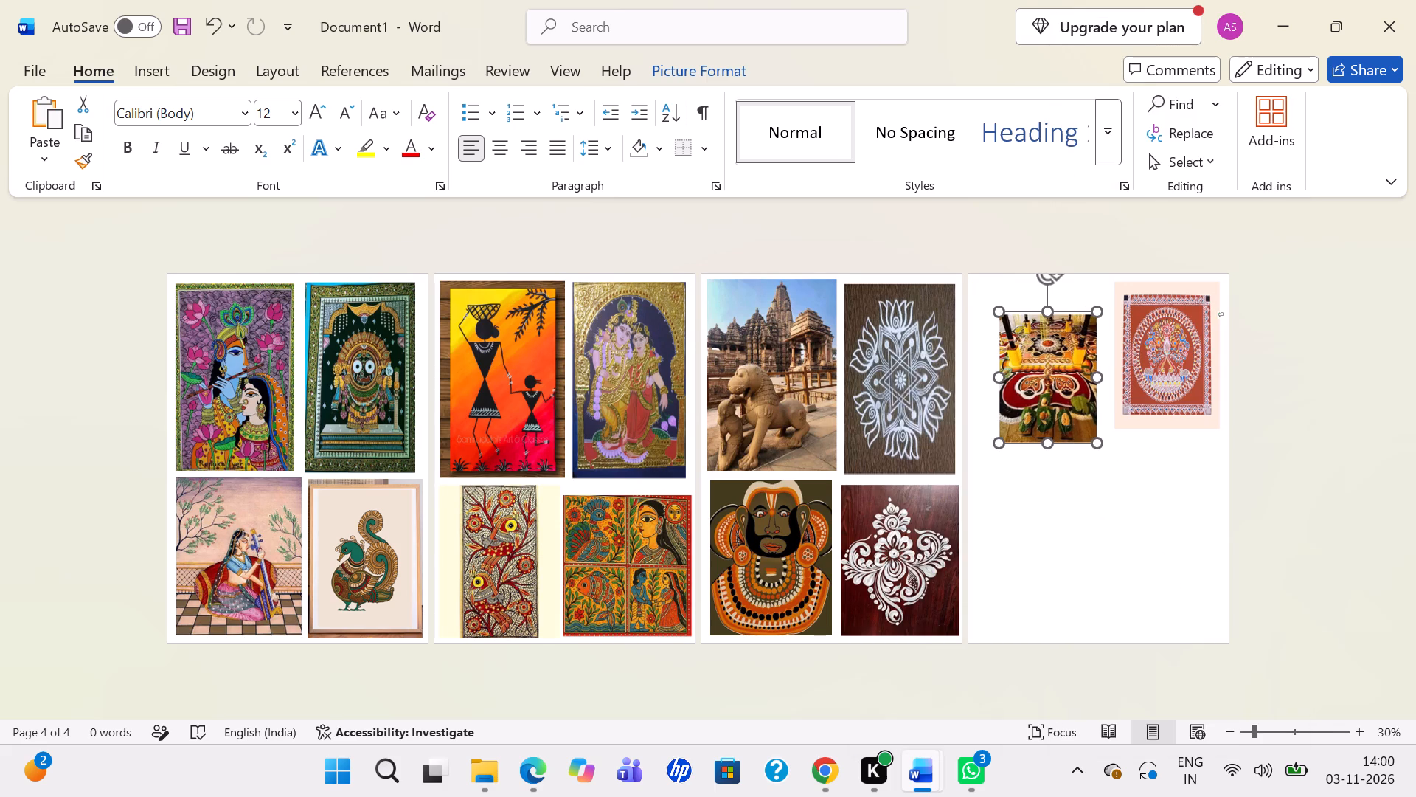
left_click_drag(1099, 372, 1106, 372)
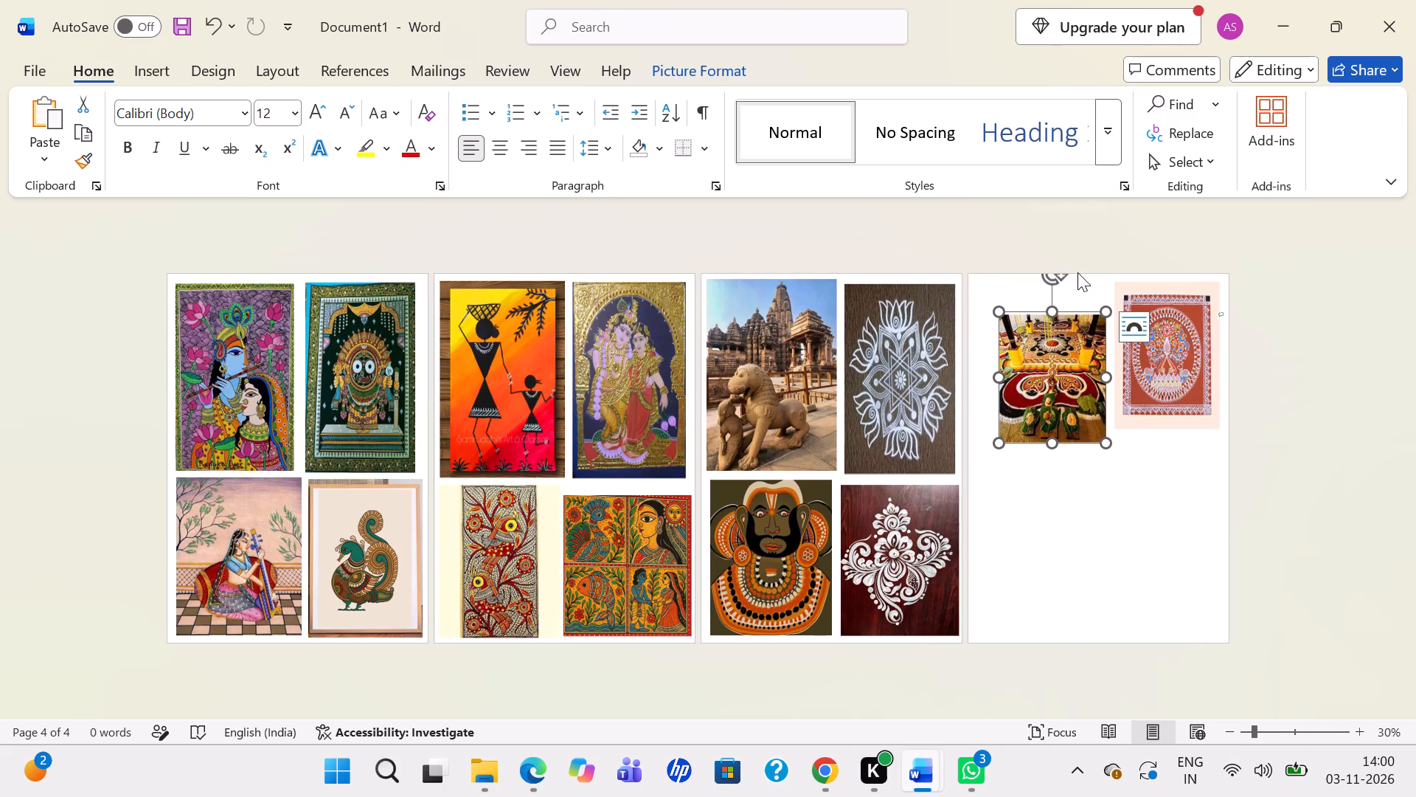
left_click_drag(1054, 308, 1048, 284)
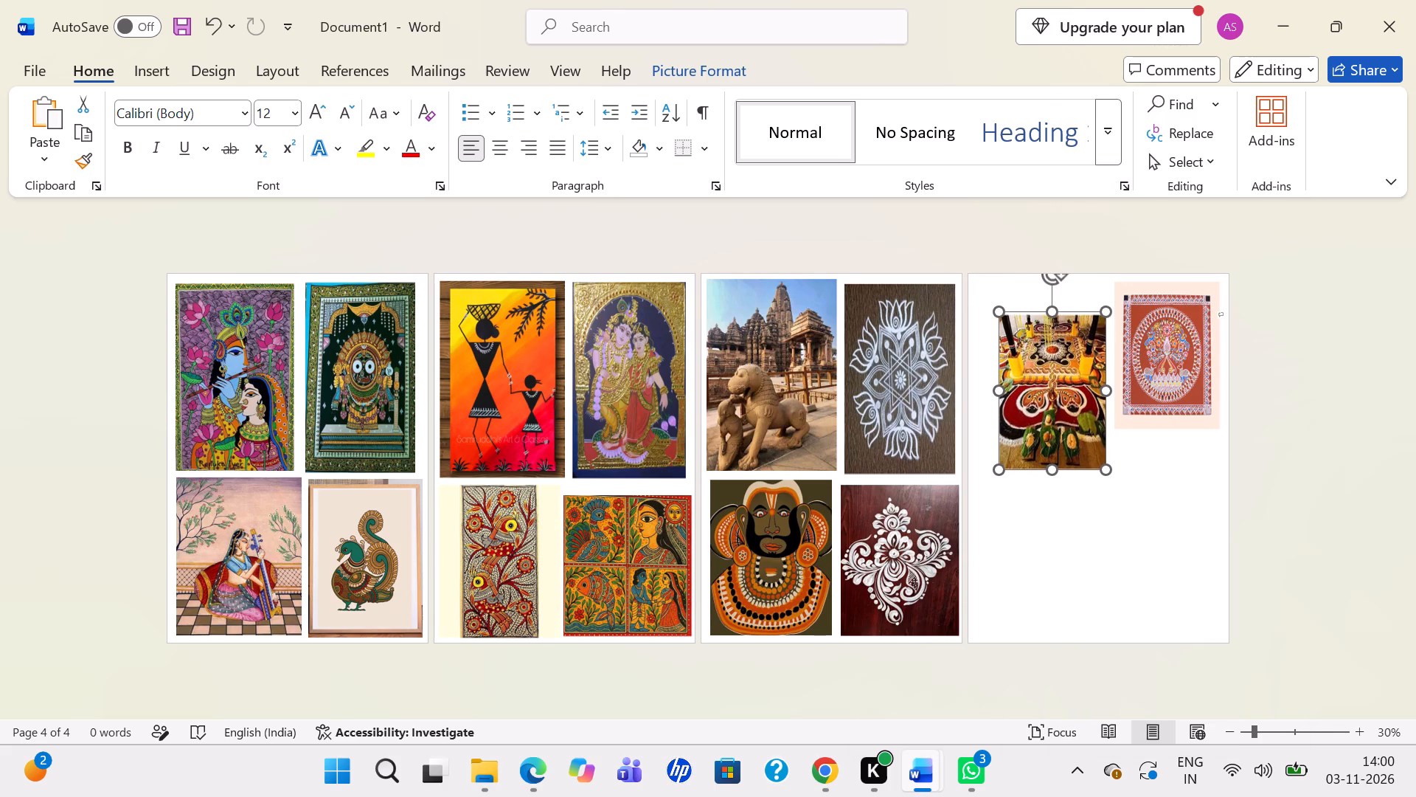
left_click_drag(1048, 284, 1058, 316)
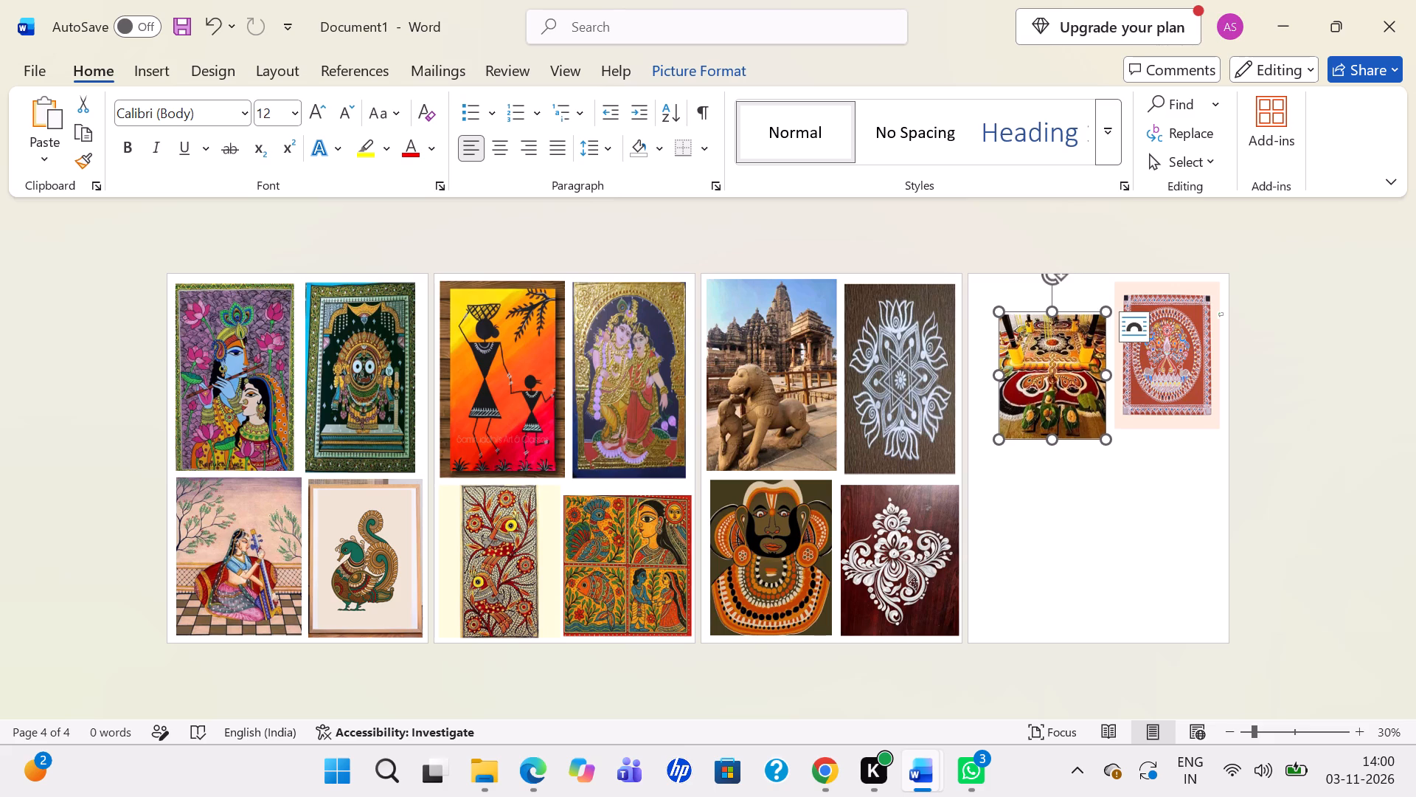
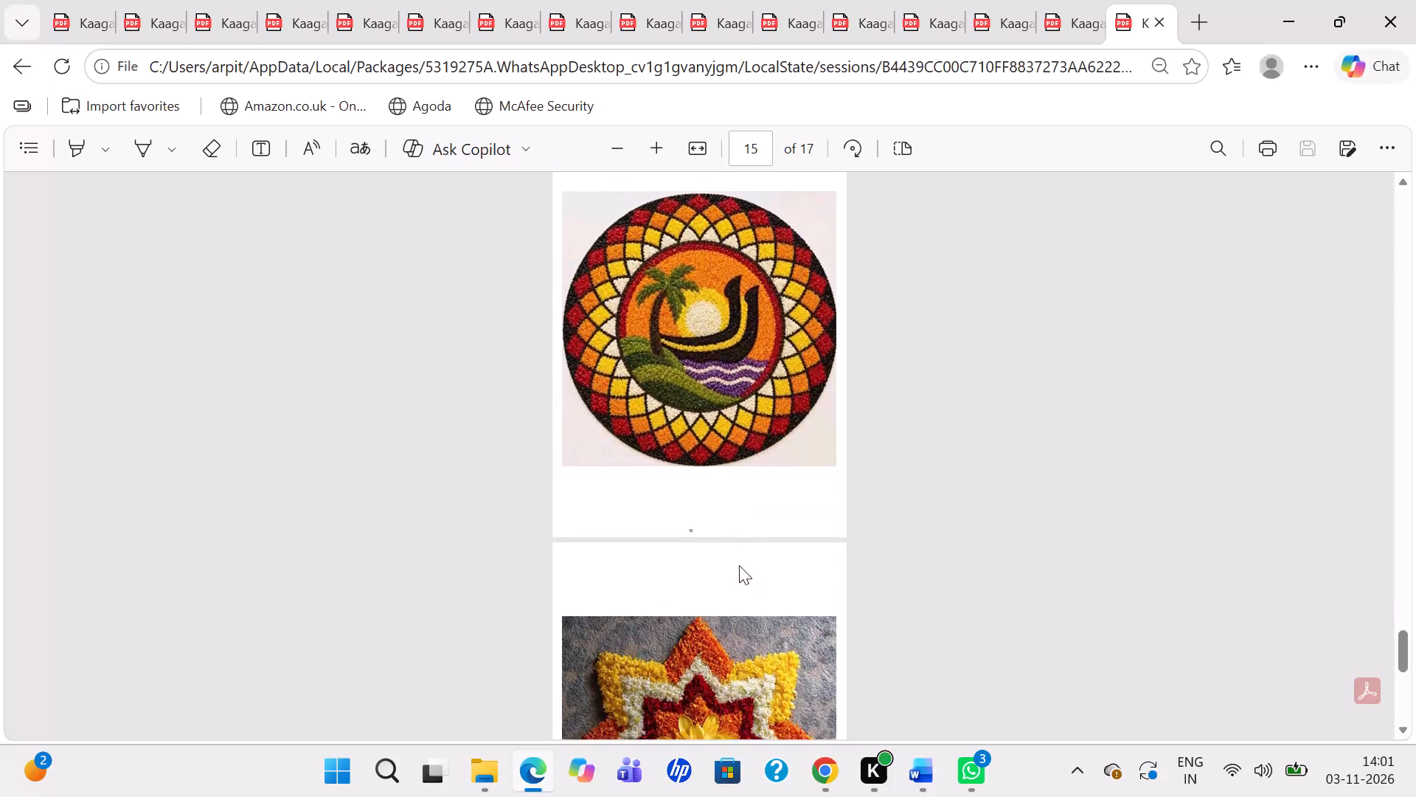
Capture a snip of the circular palm-tree and boat picture in the PDF.
key("Print")
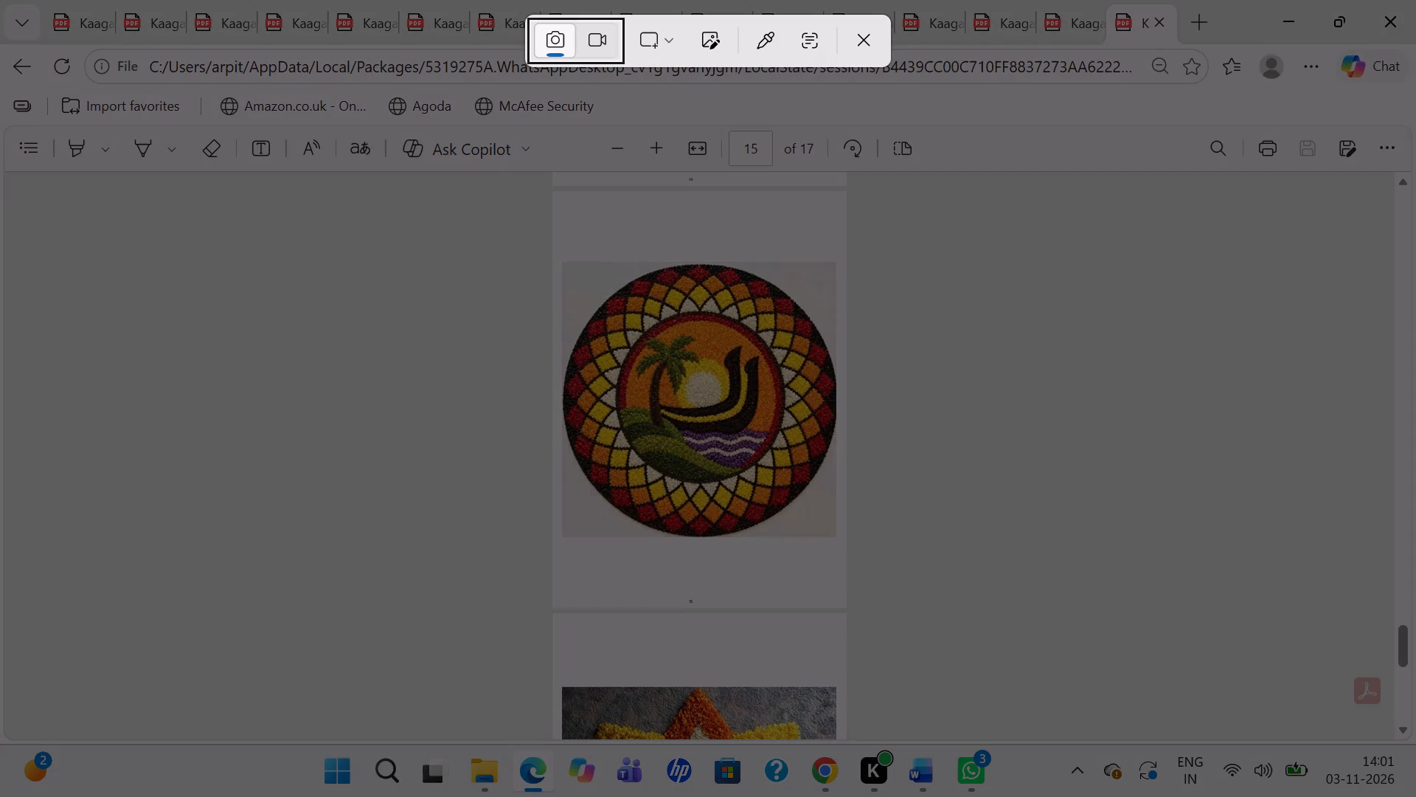
left_click(546, 27)
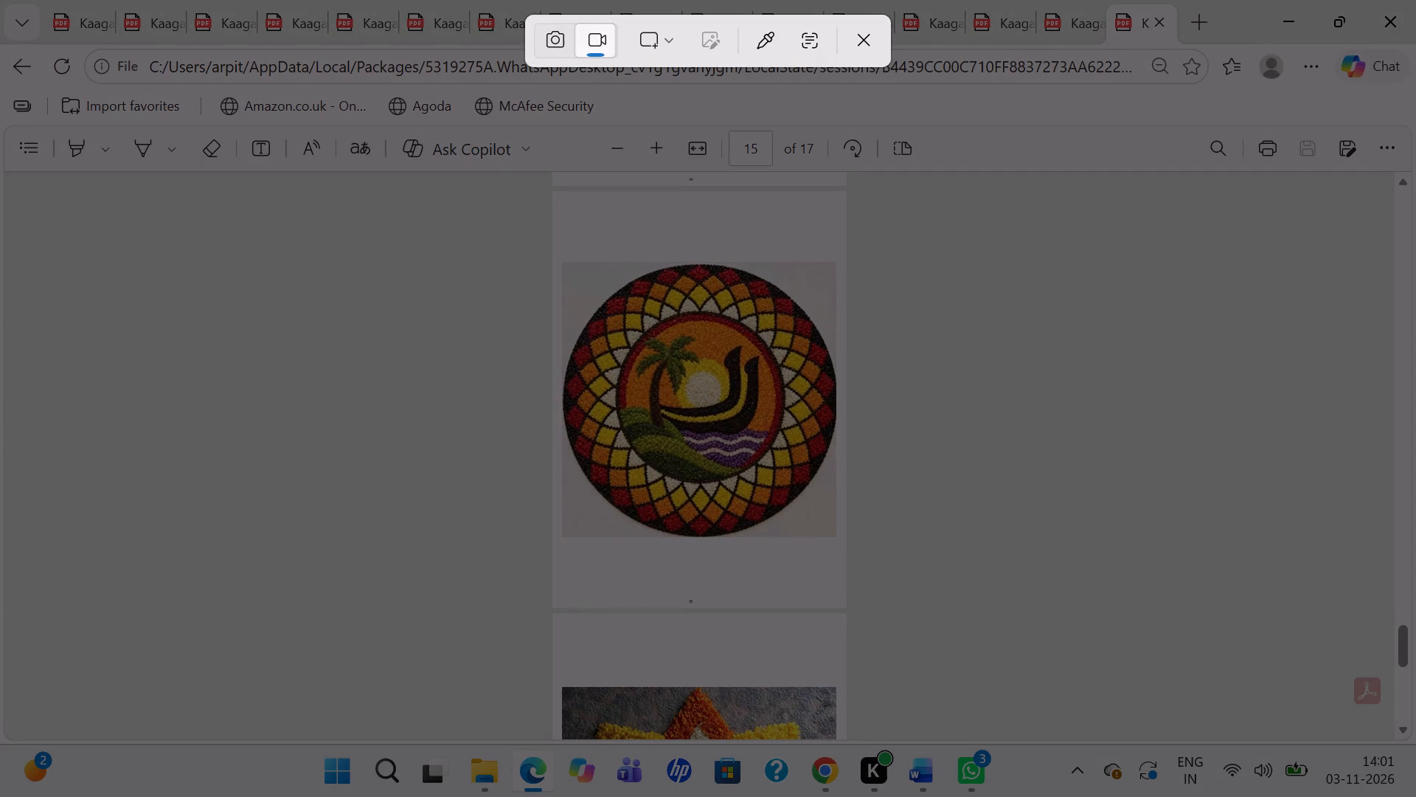
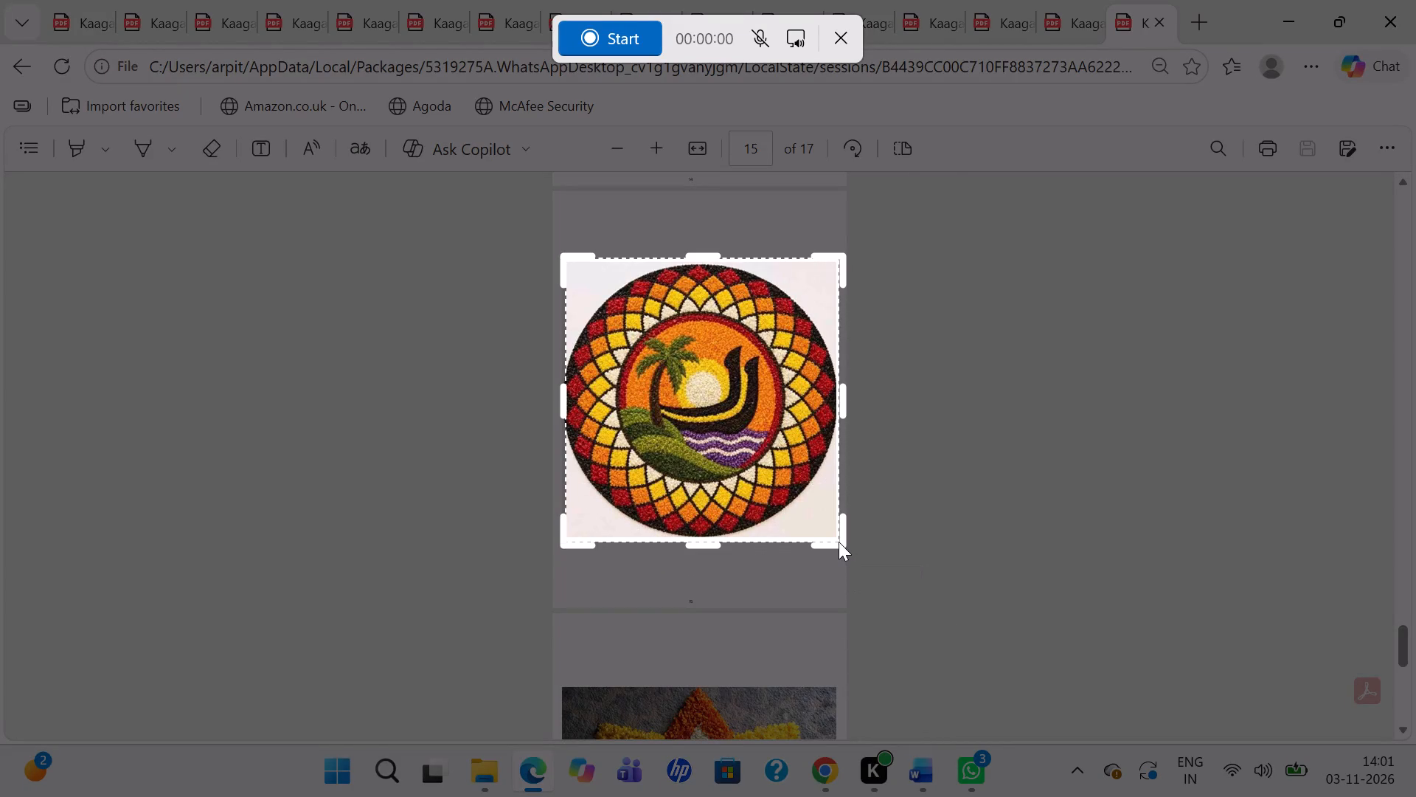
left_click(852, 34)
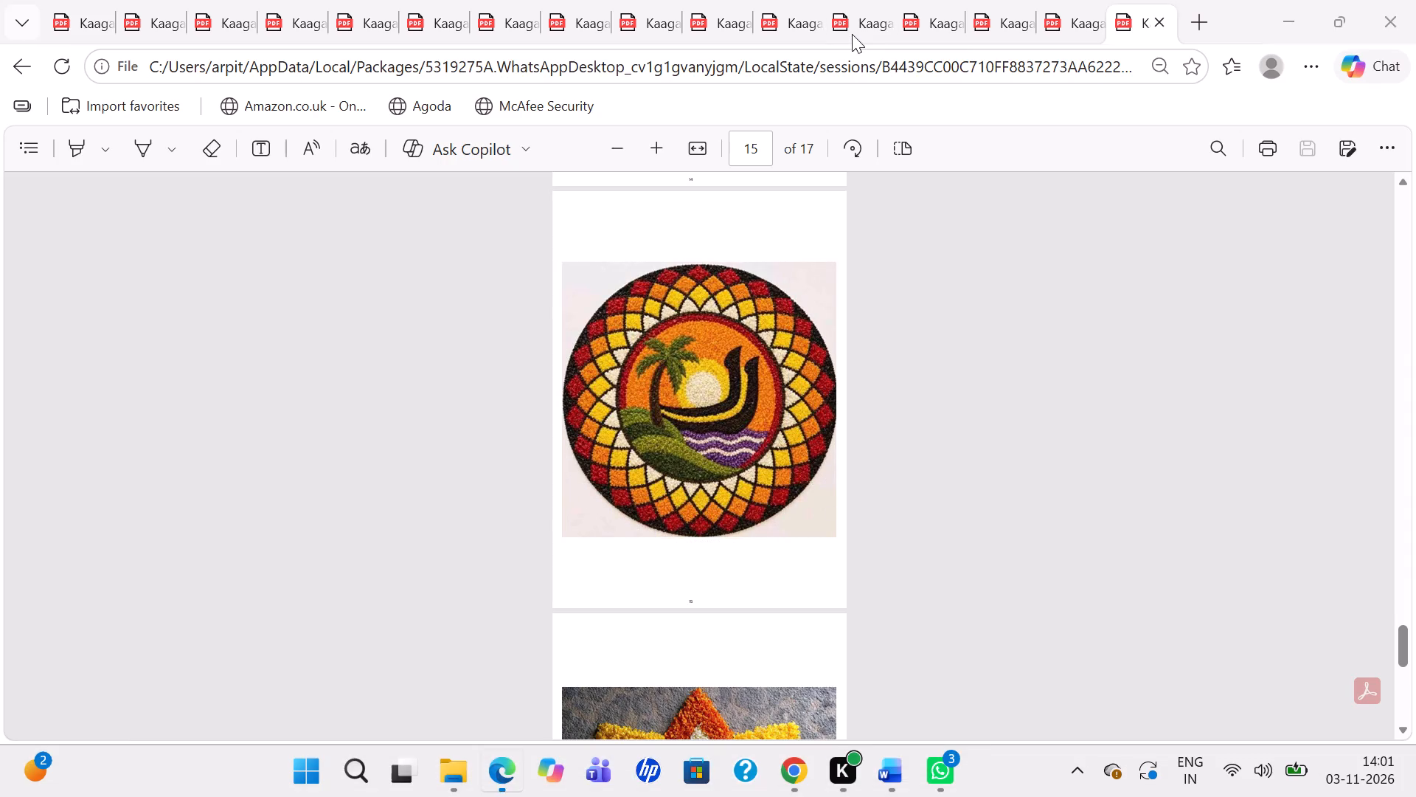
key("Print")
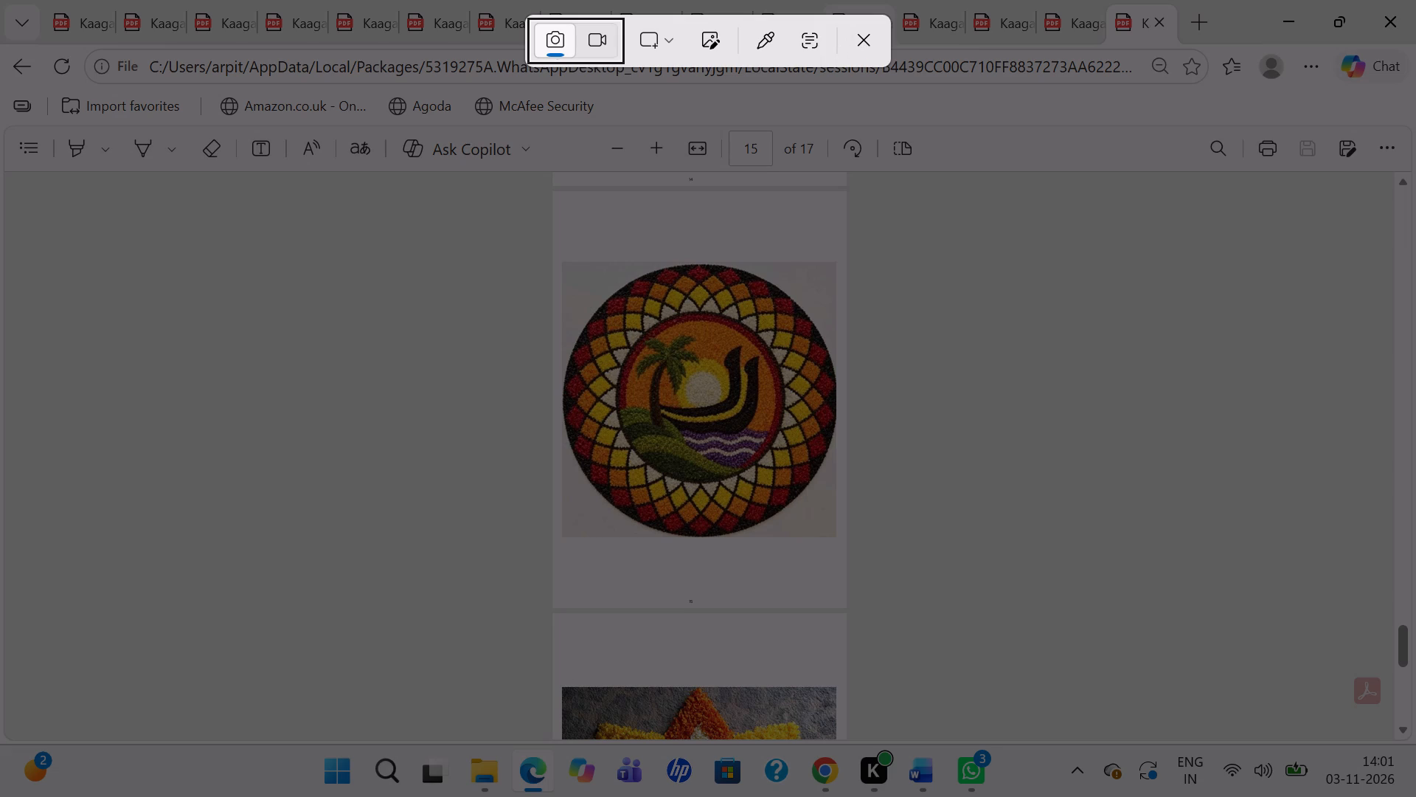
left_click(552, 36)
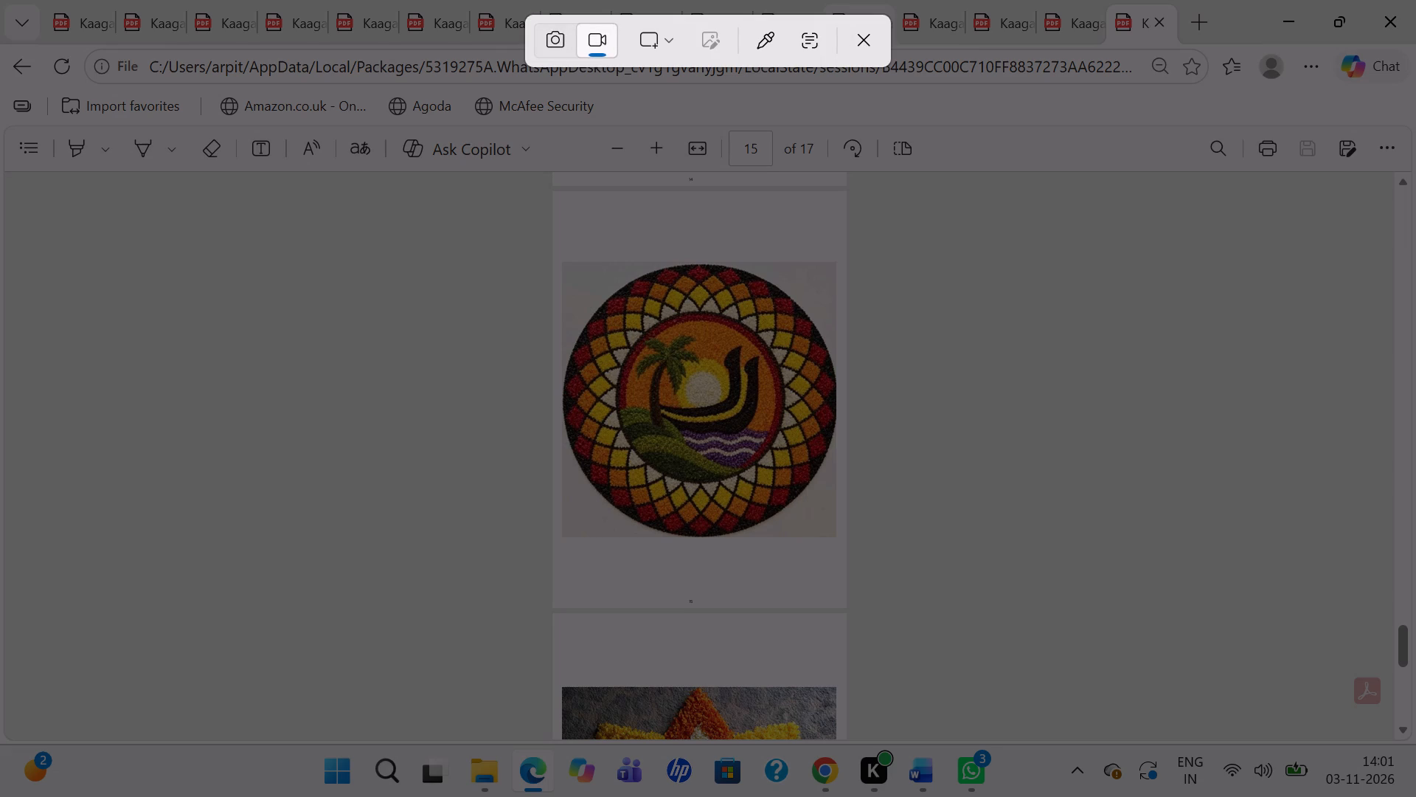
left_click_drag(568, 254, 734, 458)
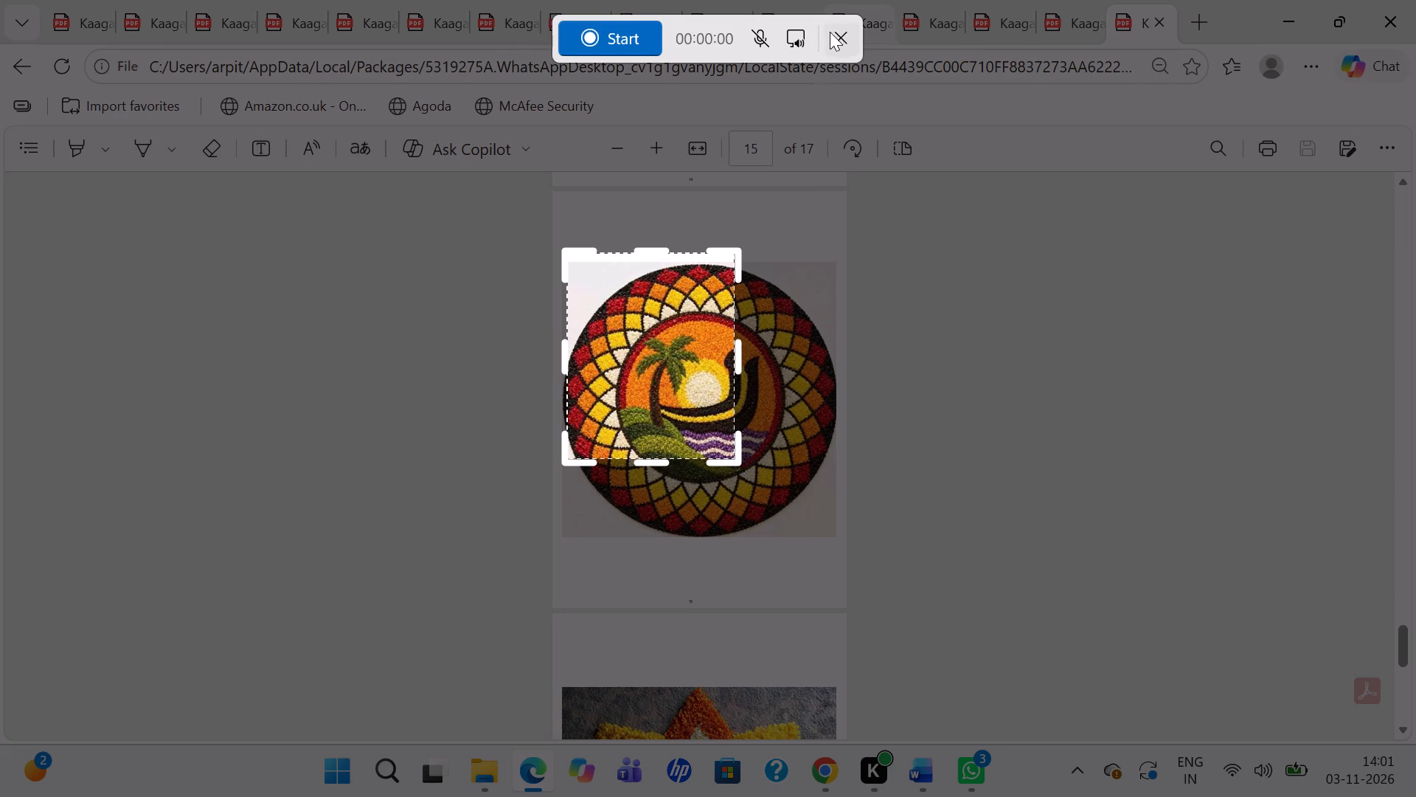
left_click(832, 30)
Capture a rectangular screenshot snip of the circular palm-tree and boat picture on page 15 of the PDF.
key("Print")
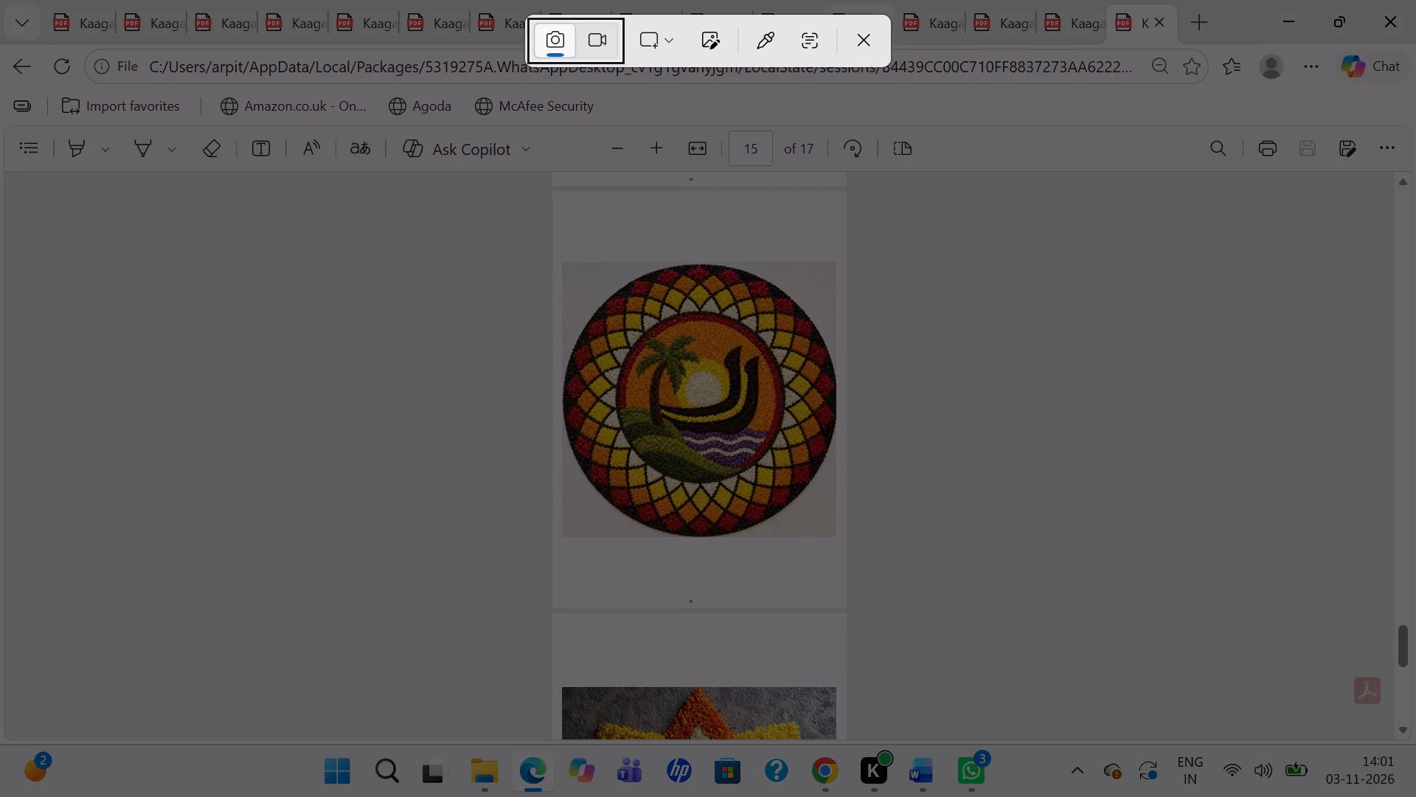
left_click(550, 42)
left_click(550, 42)
left_click_drag(564, 259, 827, 572)
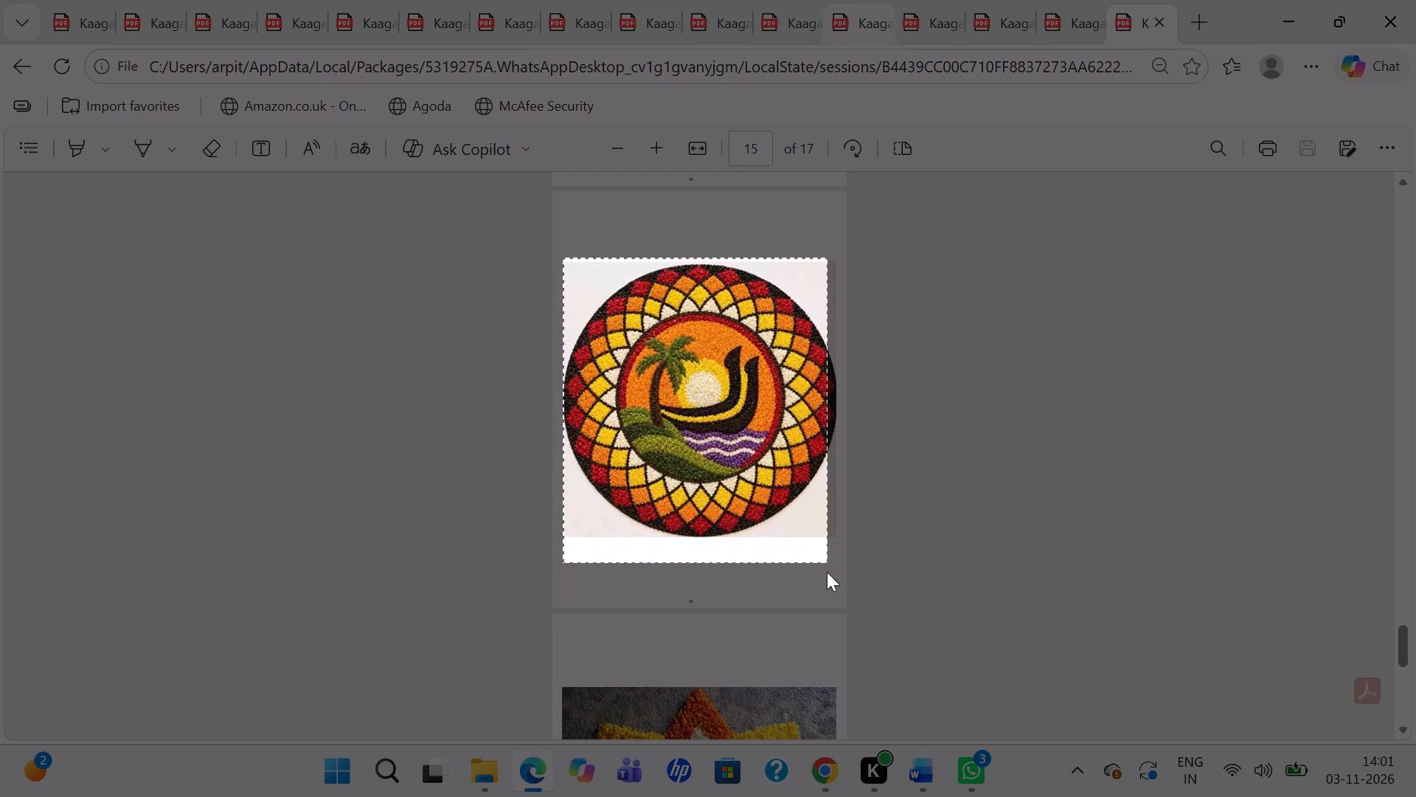
left_click_drag(827, 572, 834, 539)
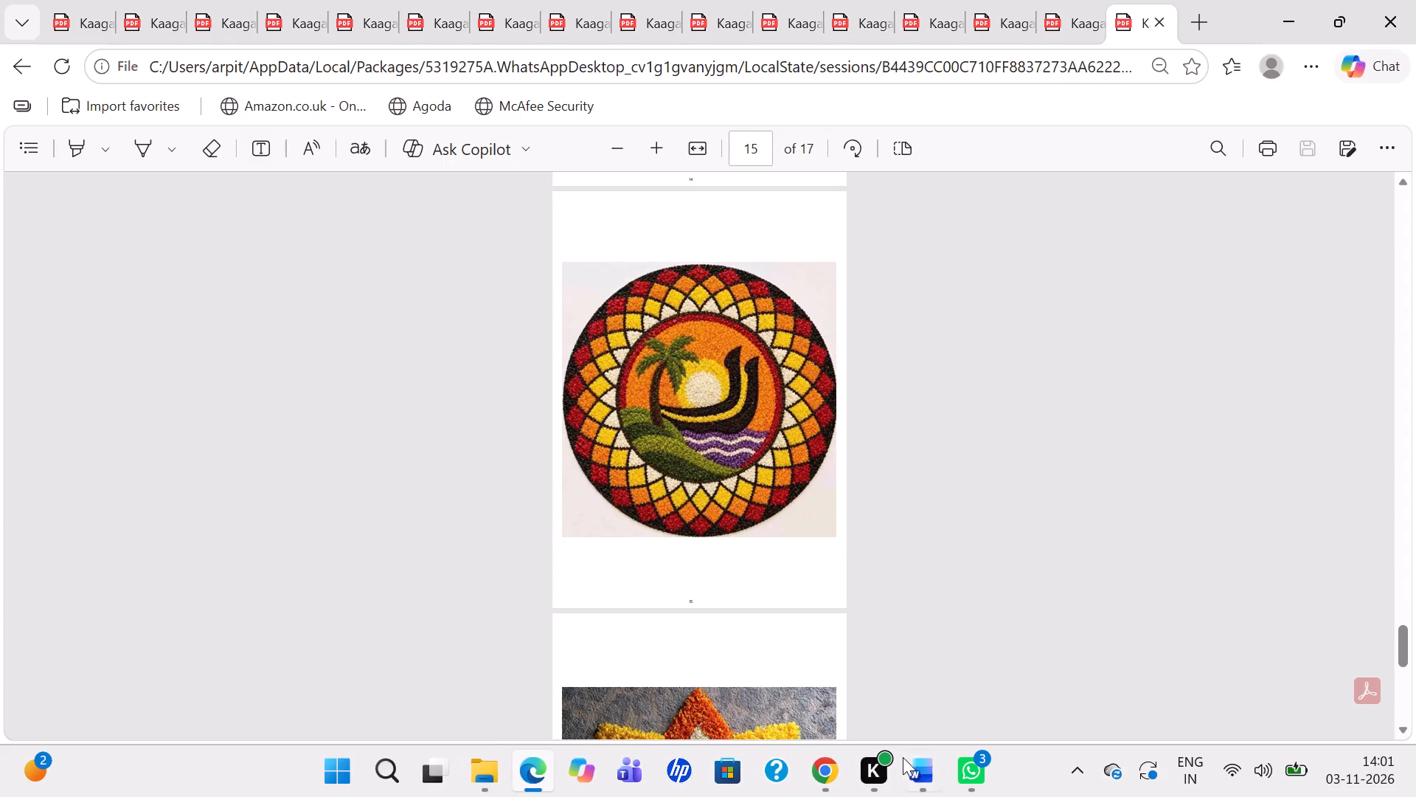
Switch to Document1 in Word and paste the captured palm-tree and boat picture onto page four.
left_click(1076, 674)
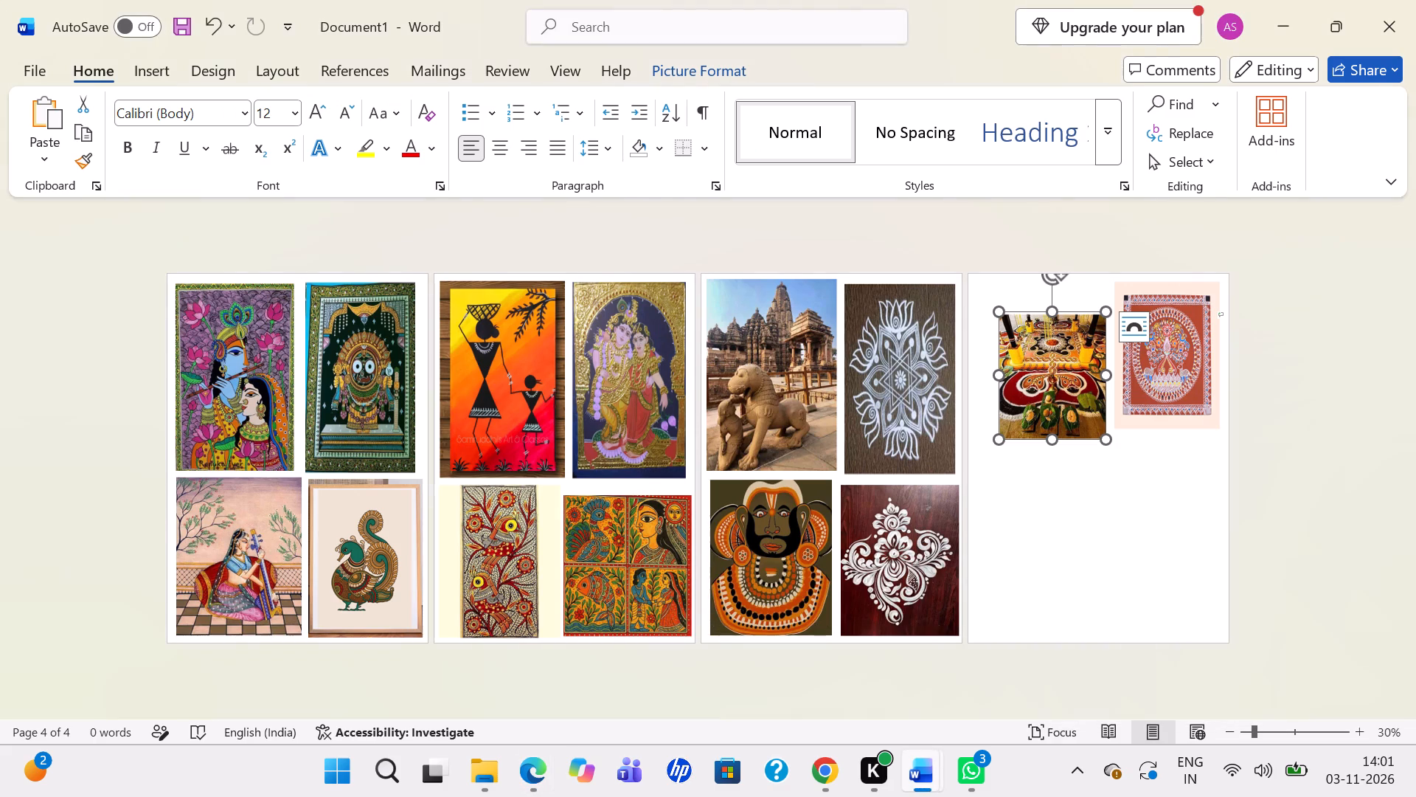
left_click(1082, 515)
left_click(1055, 516)
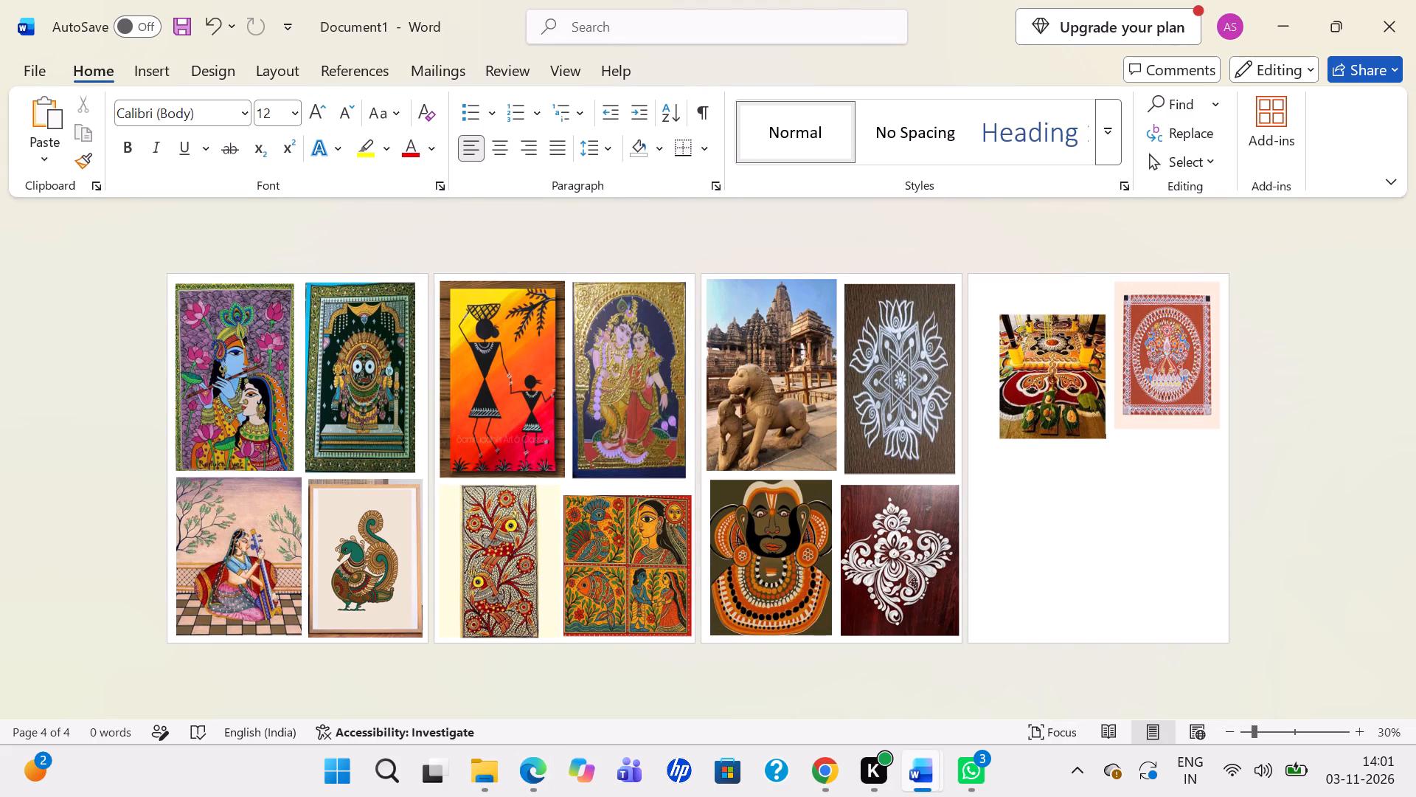
key("ctrl+v")
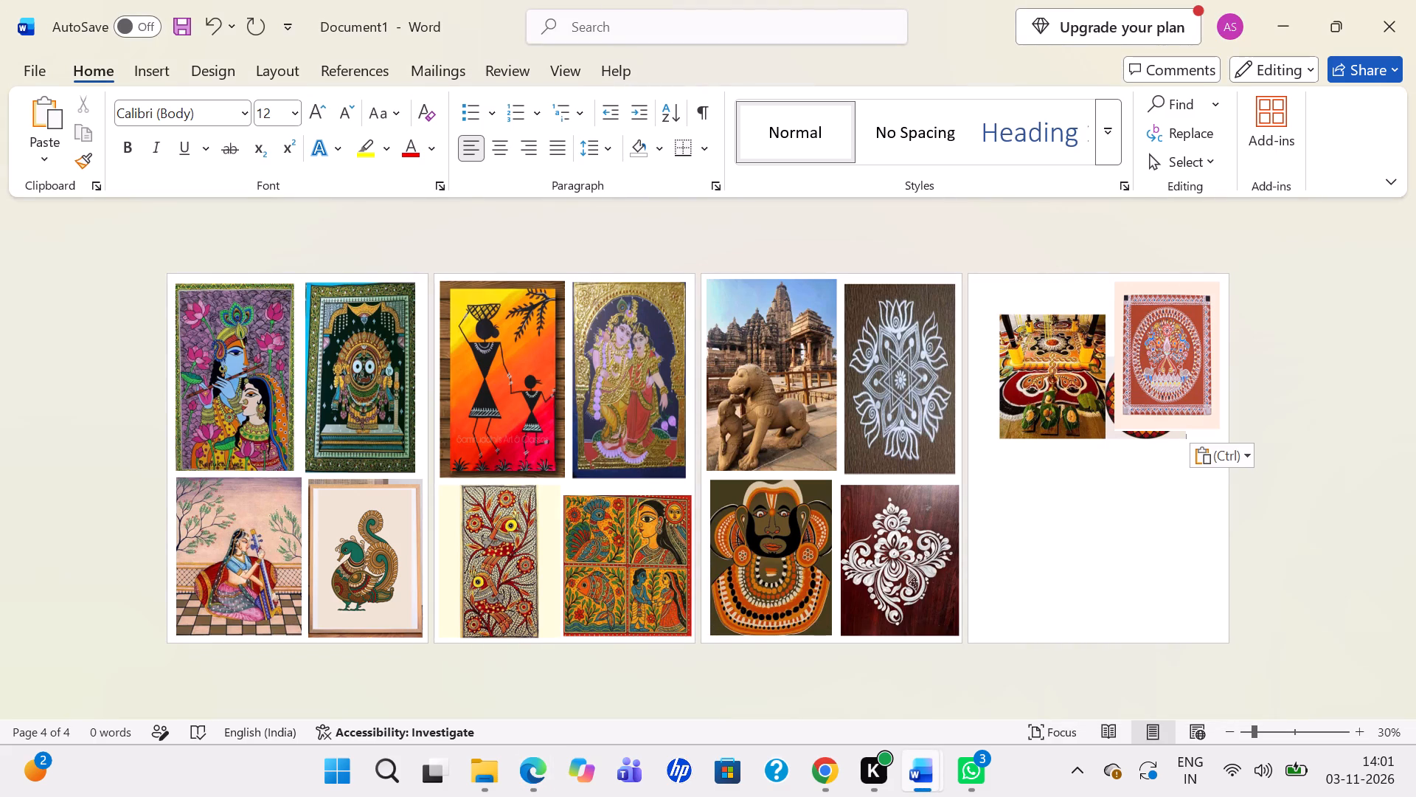
Open the text wrapping options for the pasted palm-tree and boat picture on page four.
left_click(1120, 438)
right_click(1120, 438)
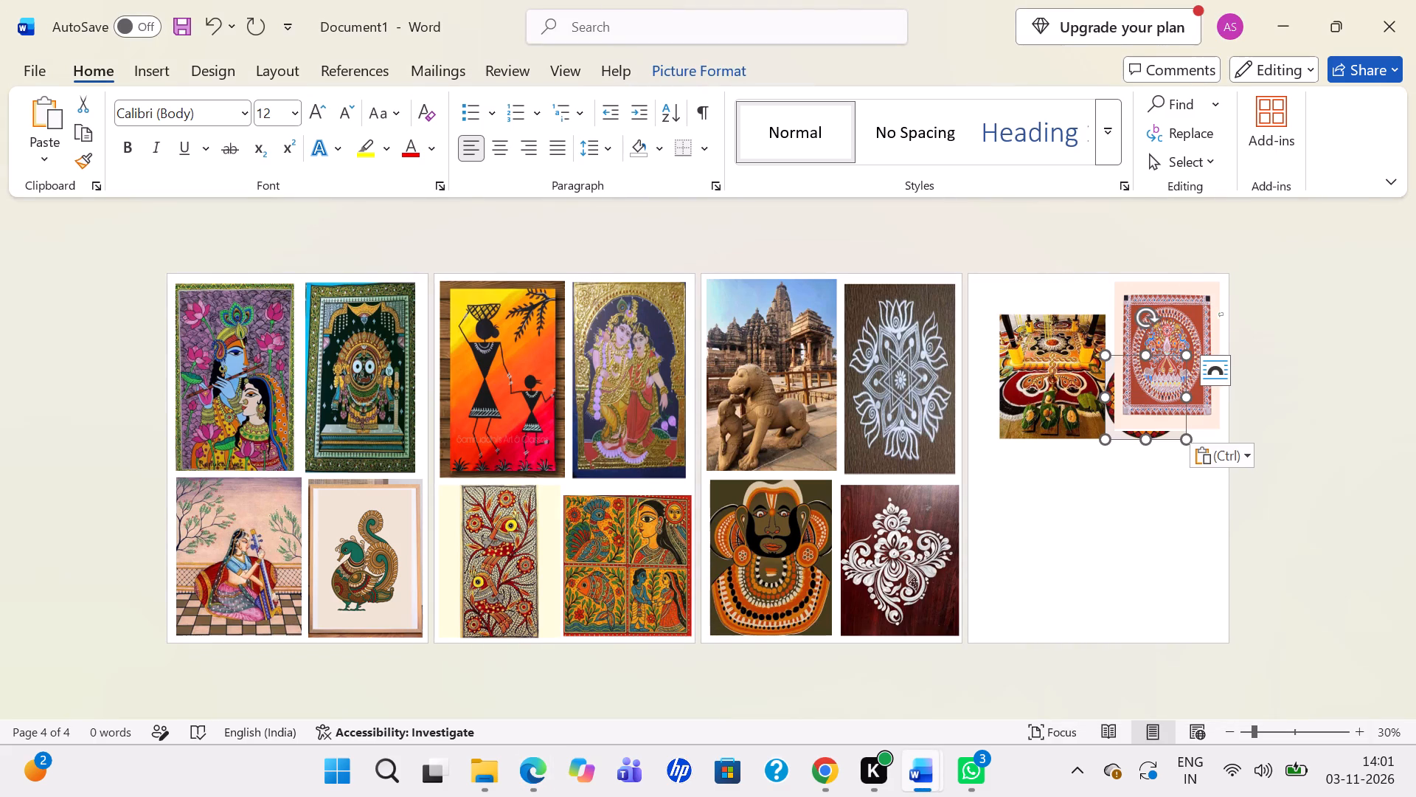
left_click(1202, 631)
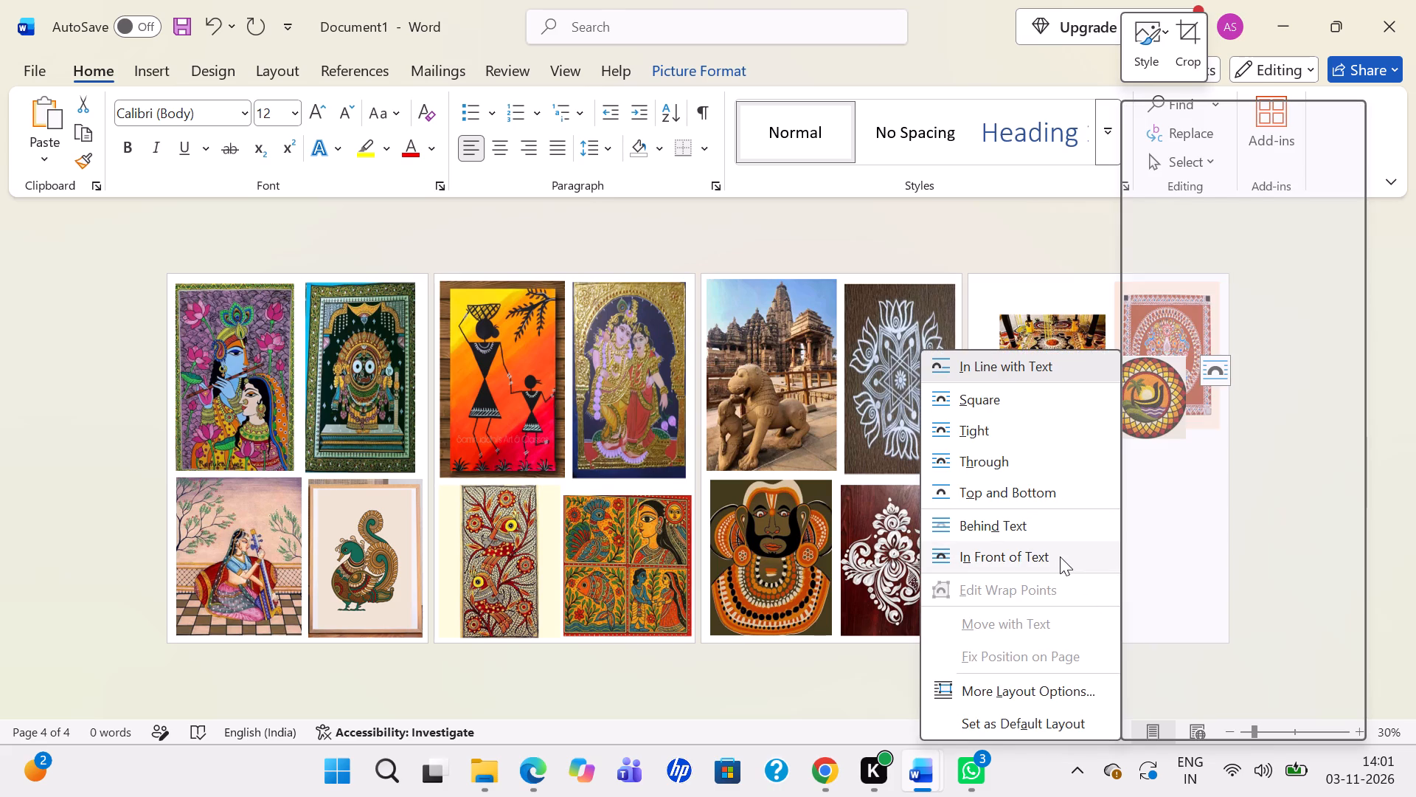
Set the text wrapping of the palm-tree and boat picture on page four to In Front of Text.
left_click(1060, 556)
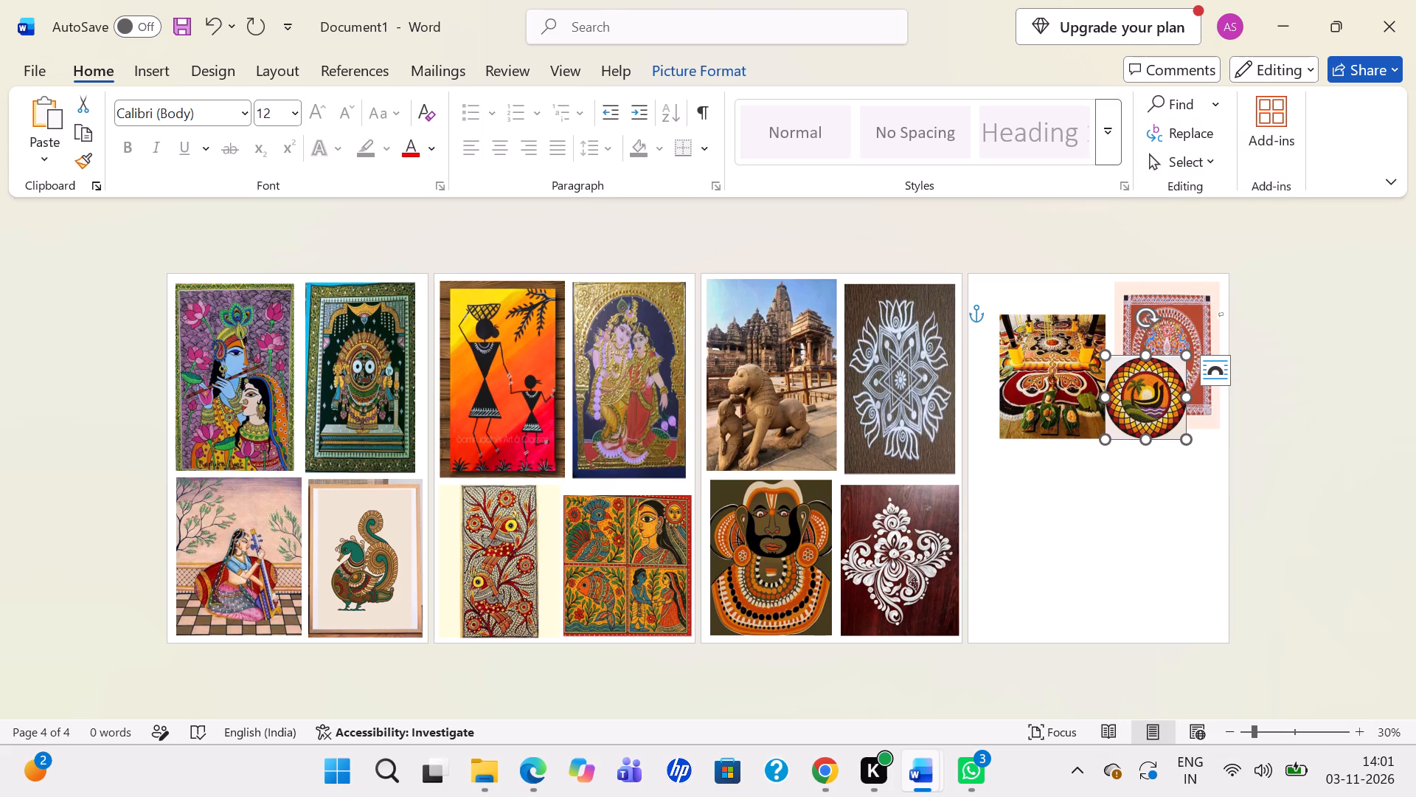
Stretch and reposition the palm-tree and boat picture to fill the lower-left quarter of page four, directly beneath the floral rangoli picture.
left_click_drag(1101, 401, 1002, 425)
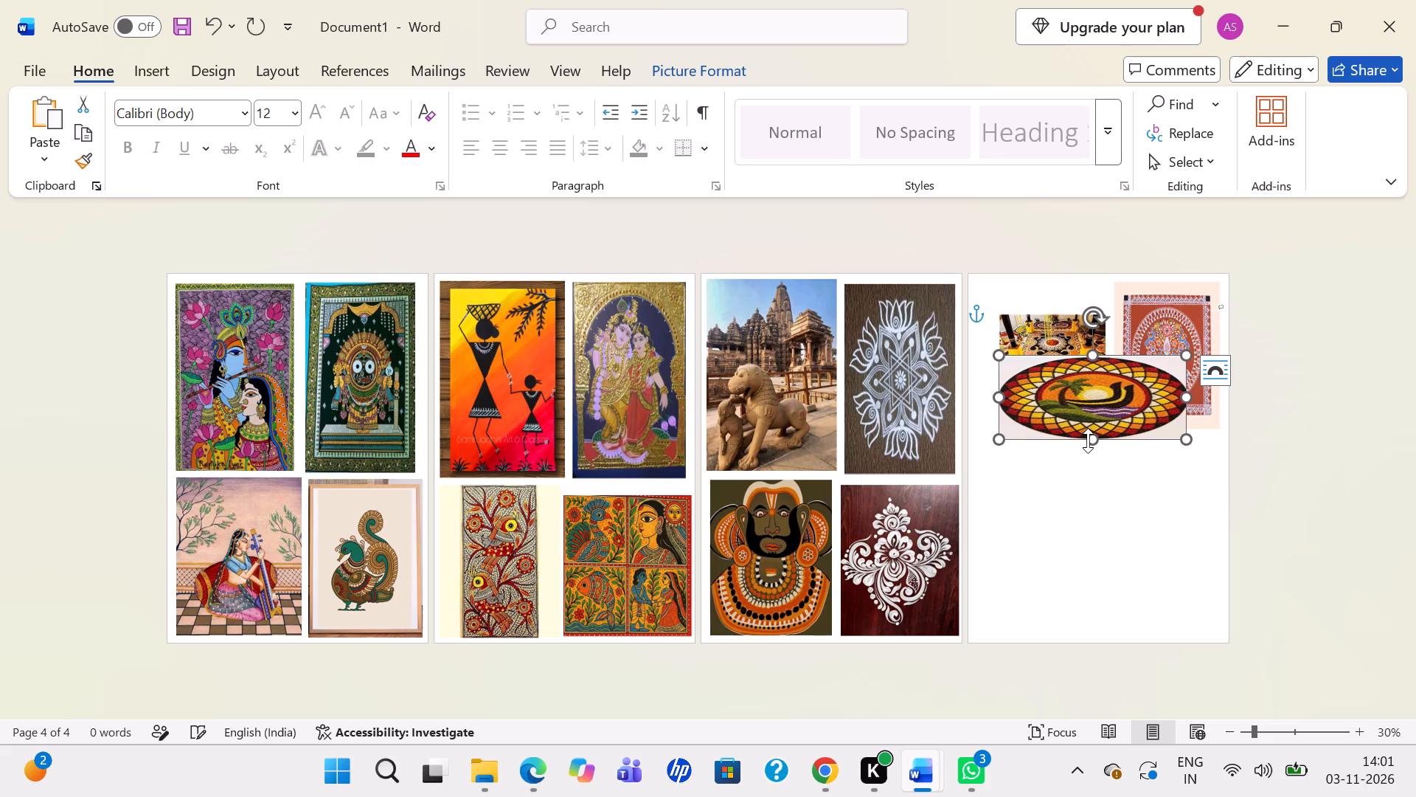
left_click_drag(1090, 441, 1087, 582)
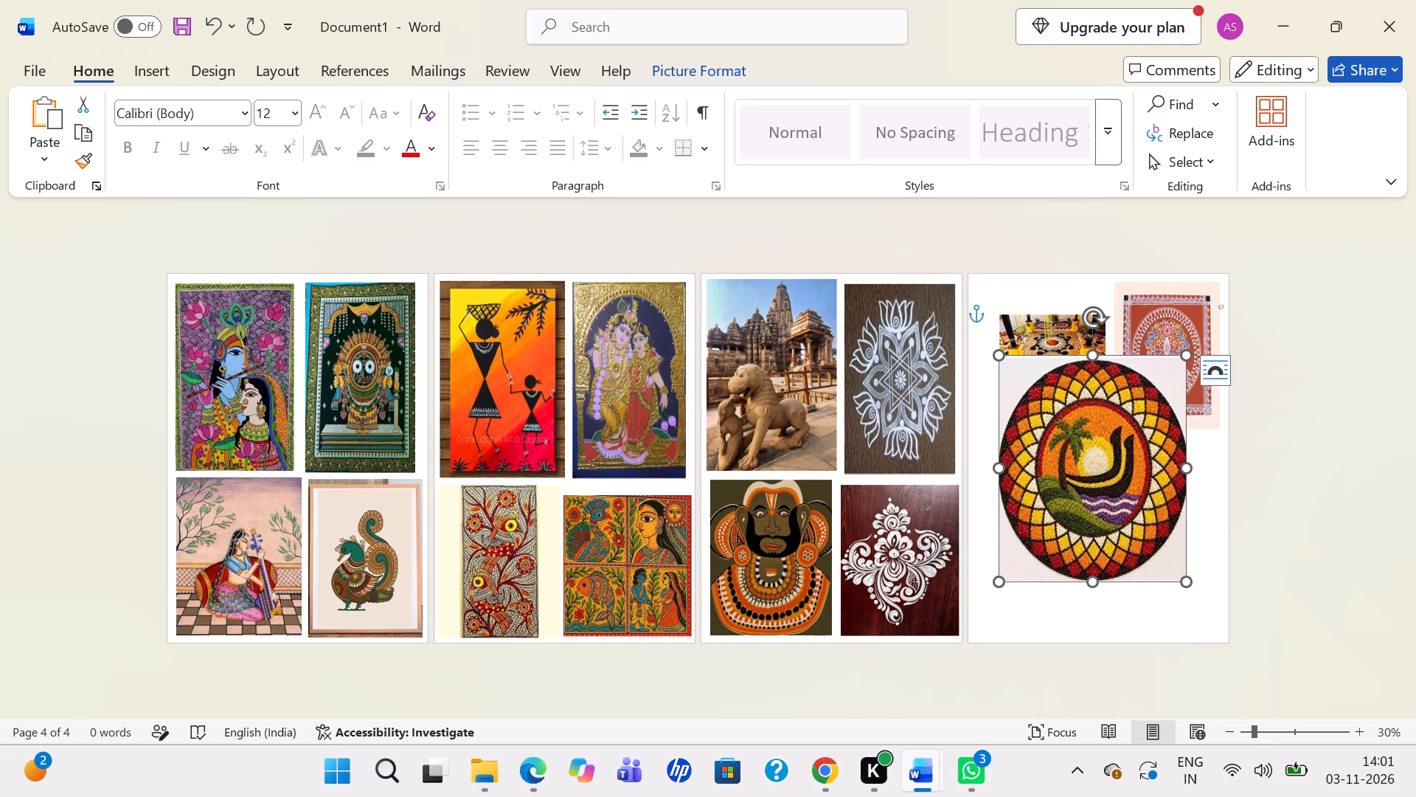
left_click_drag(1189, 470, 1119, 497)
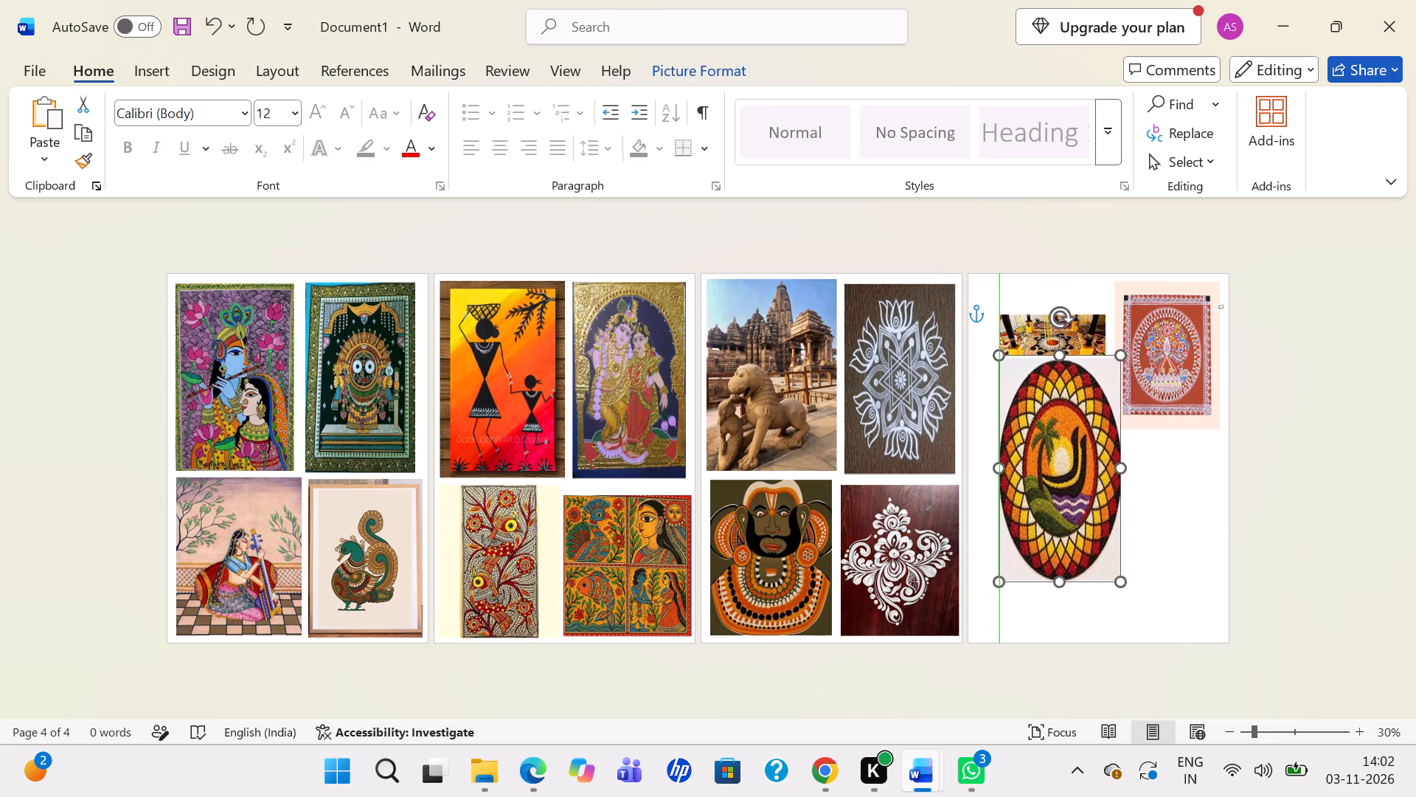
left_click_drag(1119, 497, 1118, 497)
left_click_drag(1056, 356, 1058, 472)
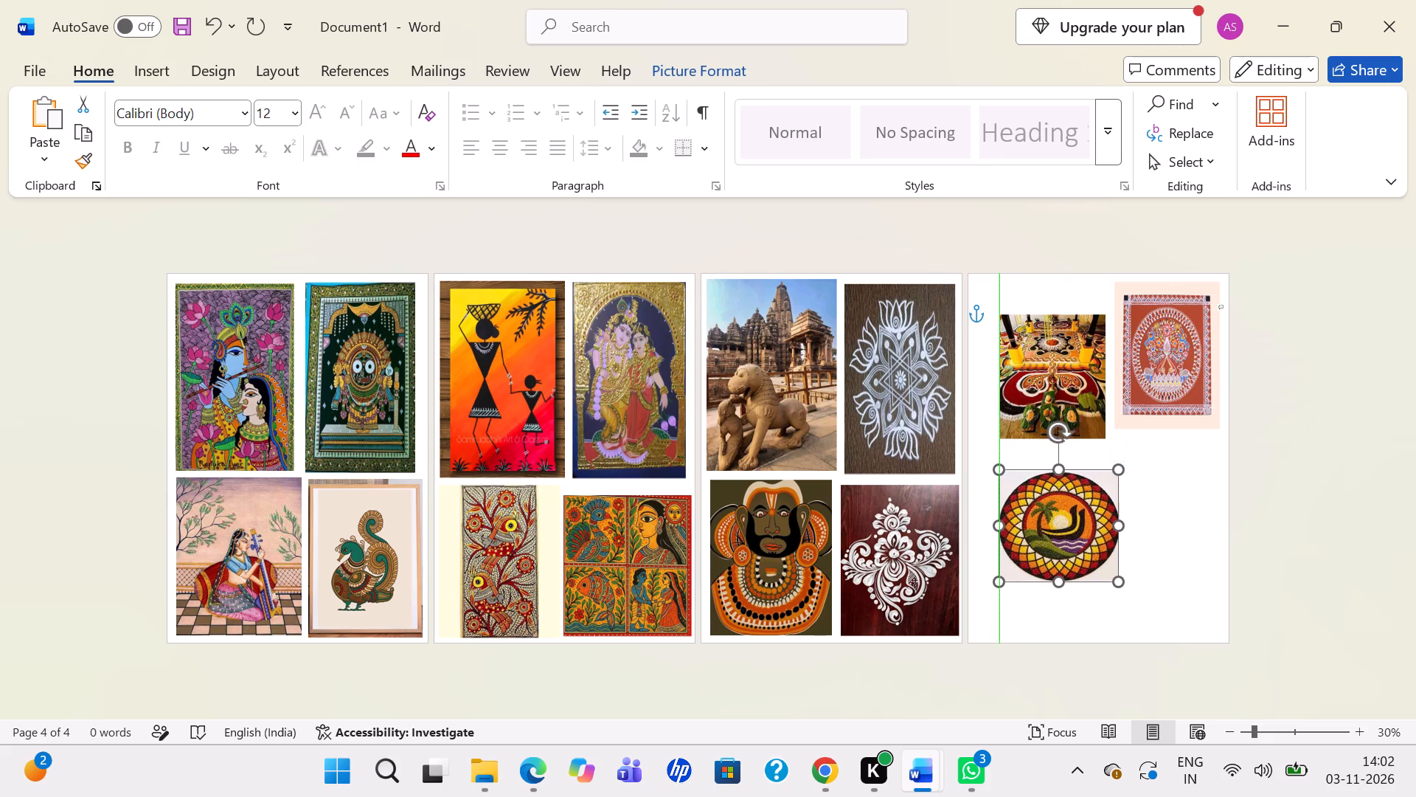
left_click_drag(1058, 472, 1057, 444)
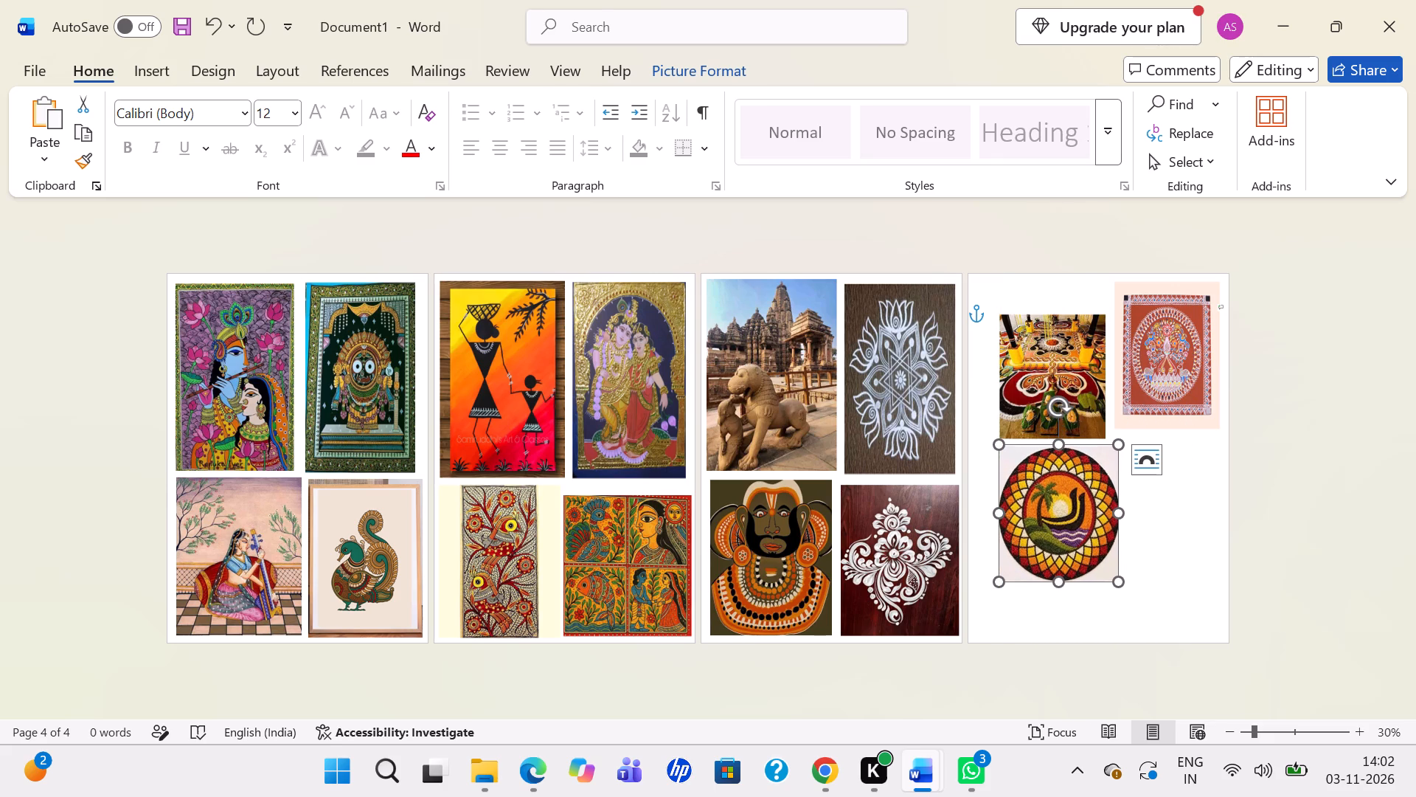
left_click_drag(1058, 587, 1056, 629)
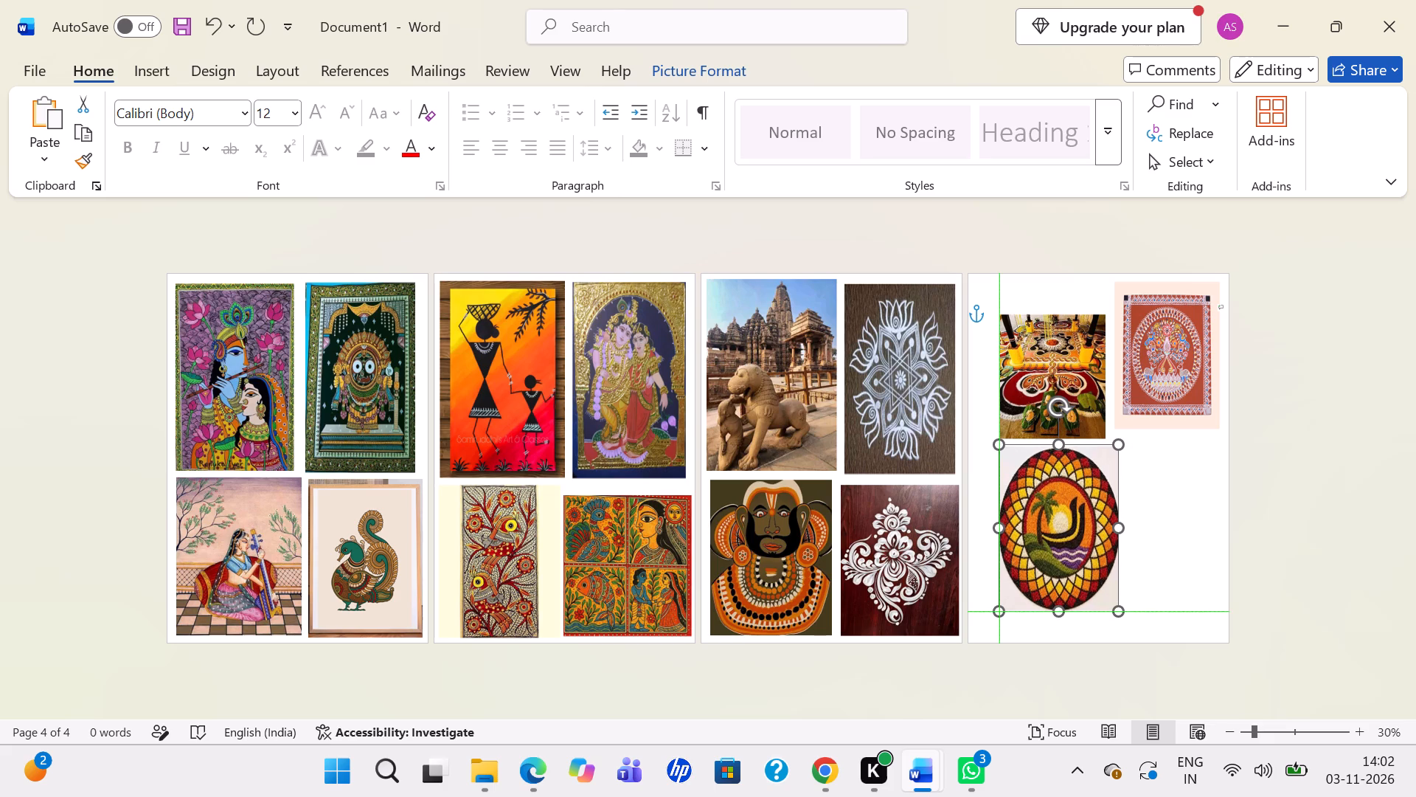
left_click_drag(1056, 629, 1056, 630)
left_click_drag(997, 528, 987, 528)
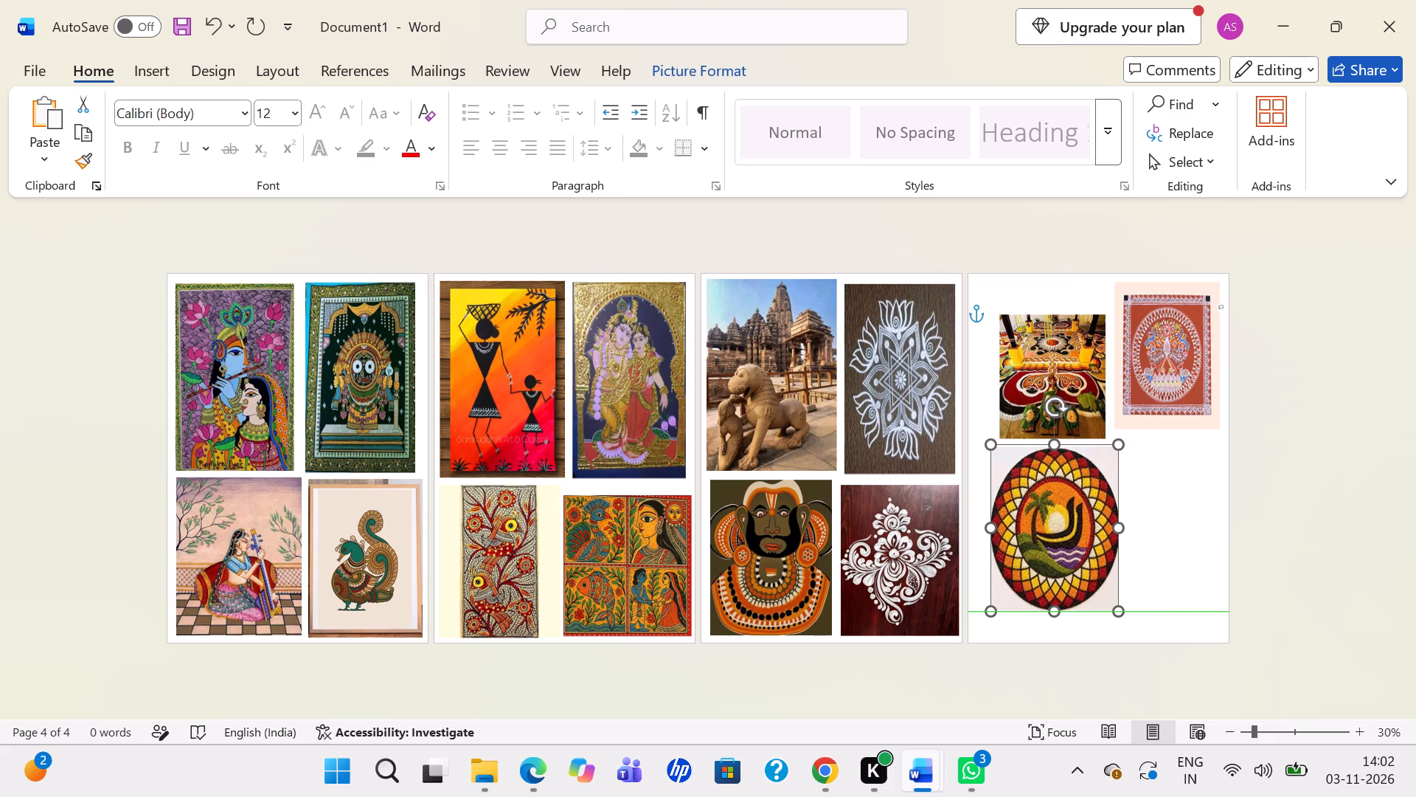
left_click_drag(987, 528, 980, 526)
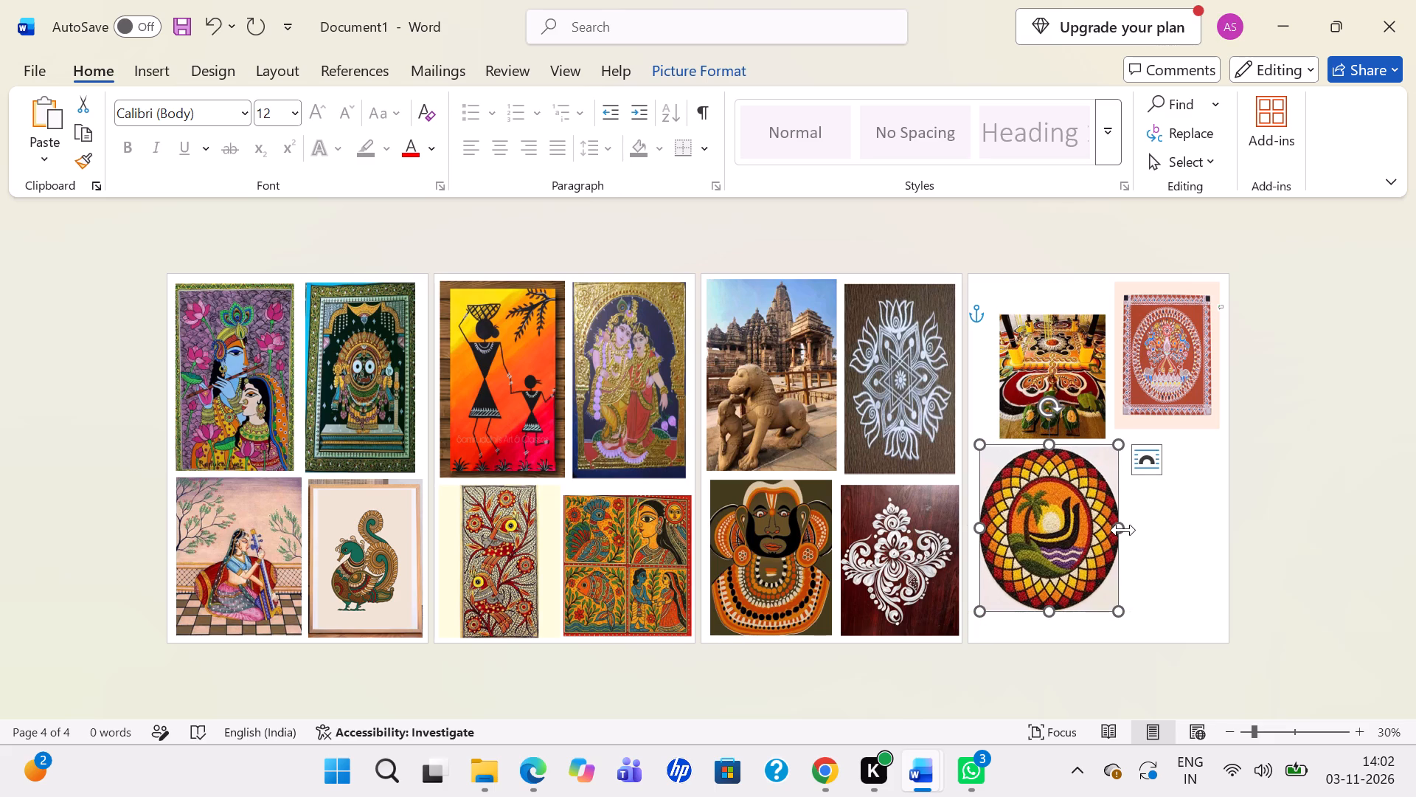
left_click_drag(1123, 530, 1103, 534)
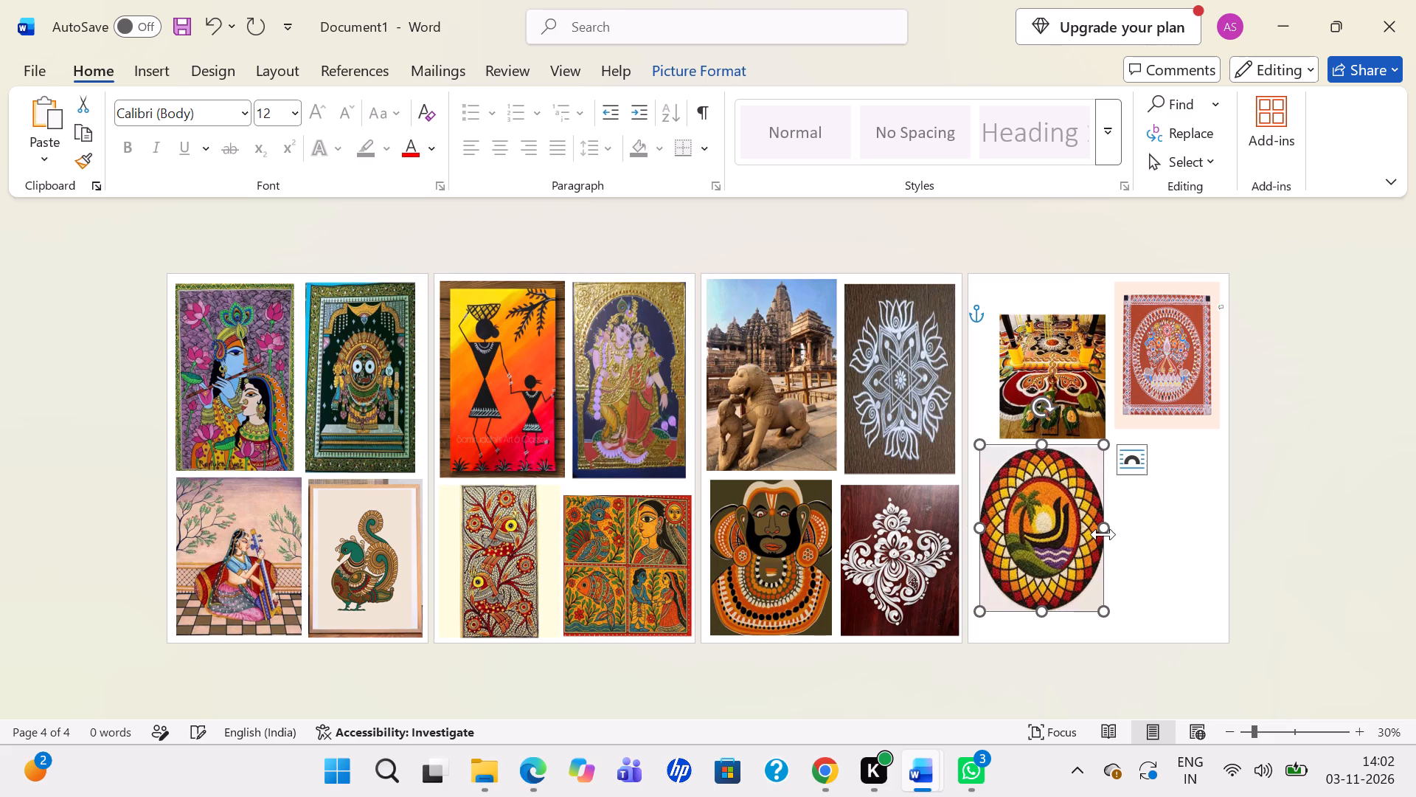
left_click_drag(1041, 613, 1038, 628)
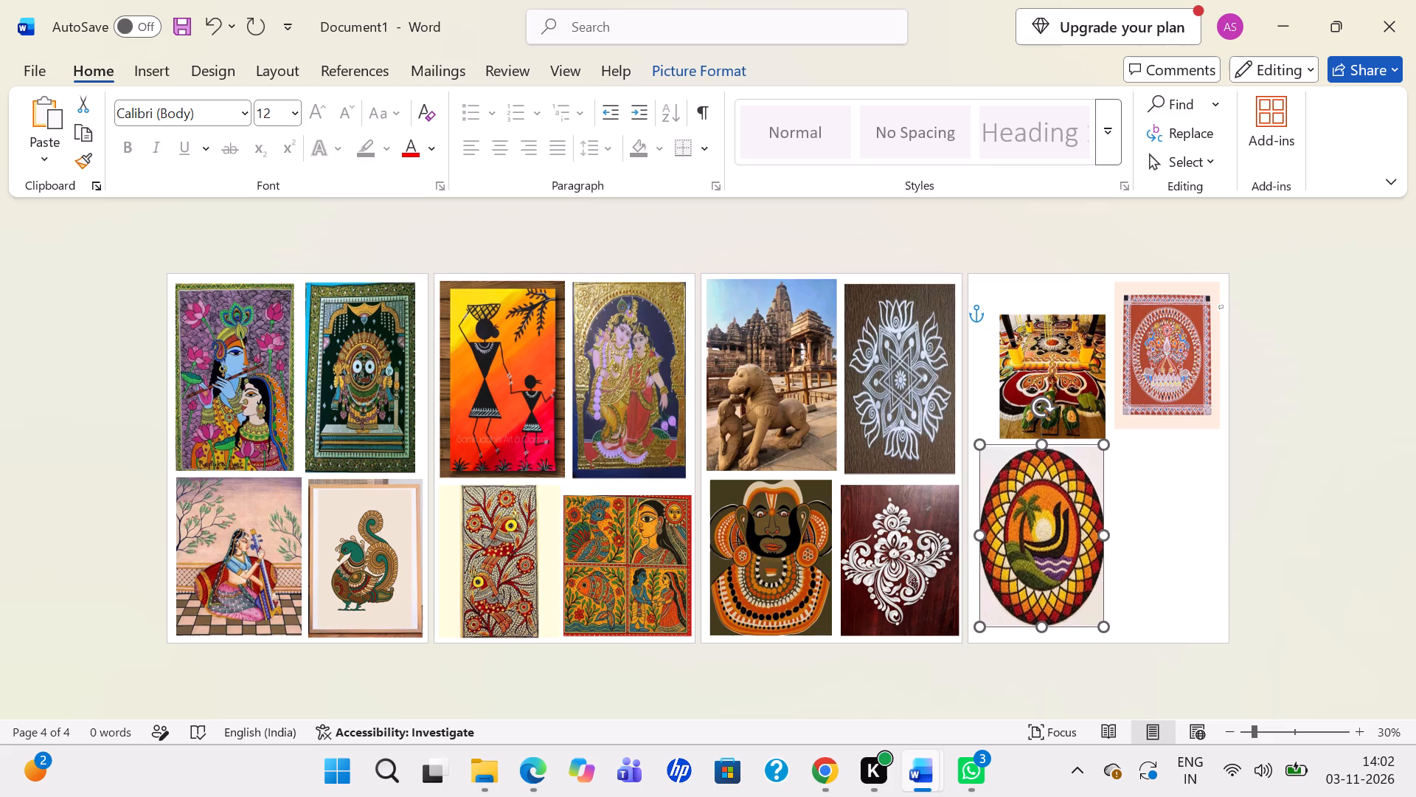
left_click_drag(1038, 628, 1039, 627)
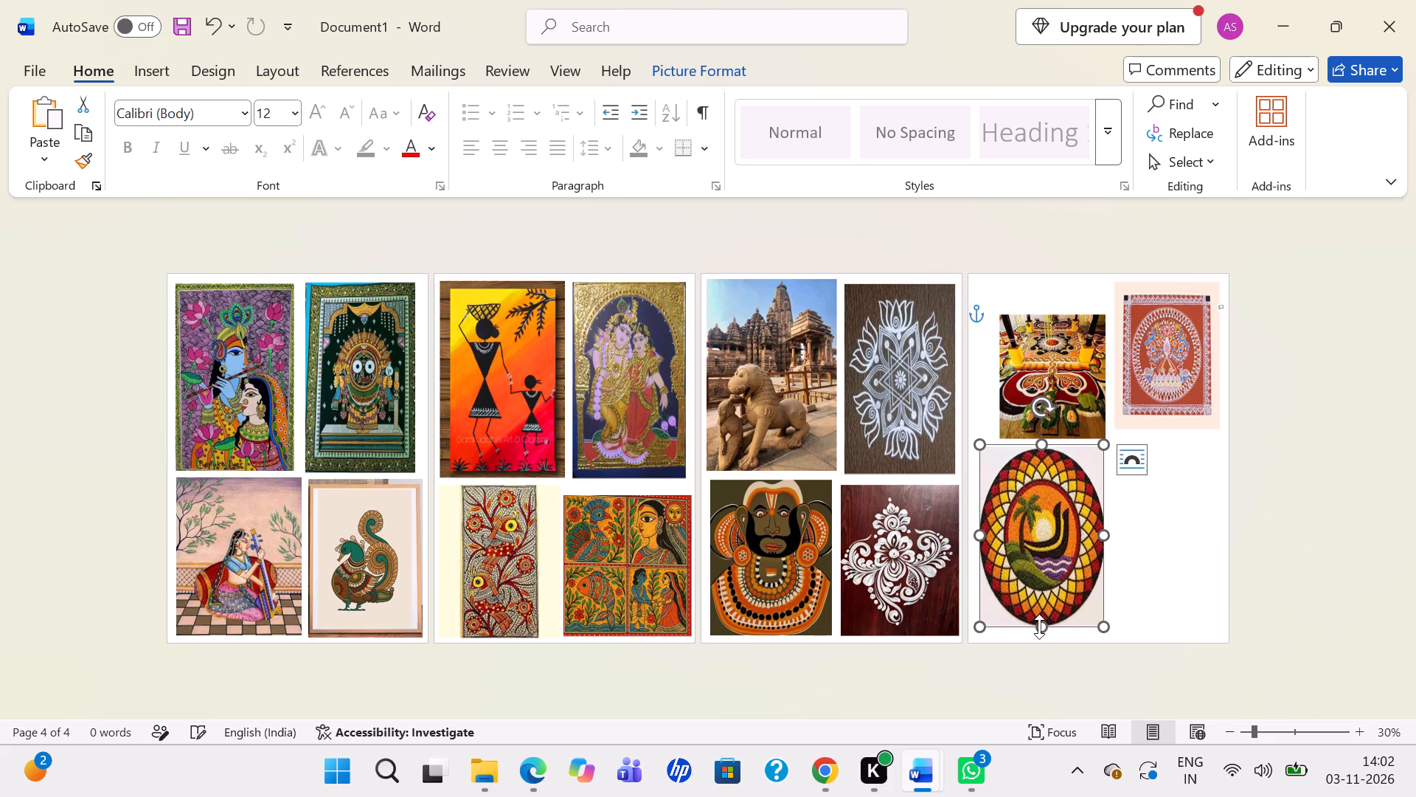
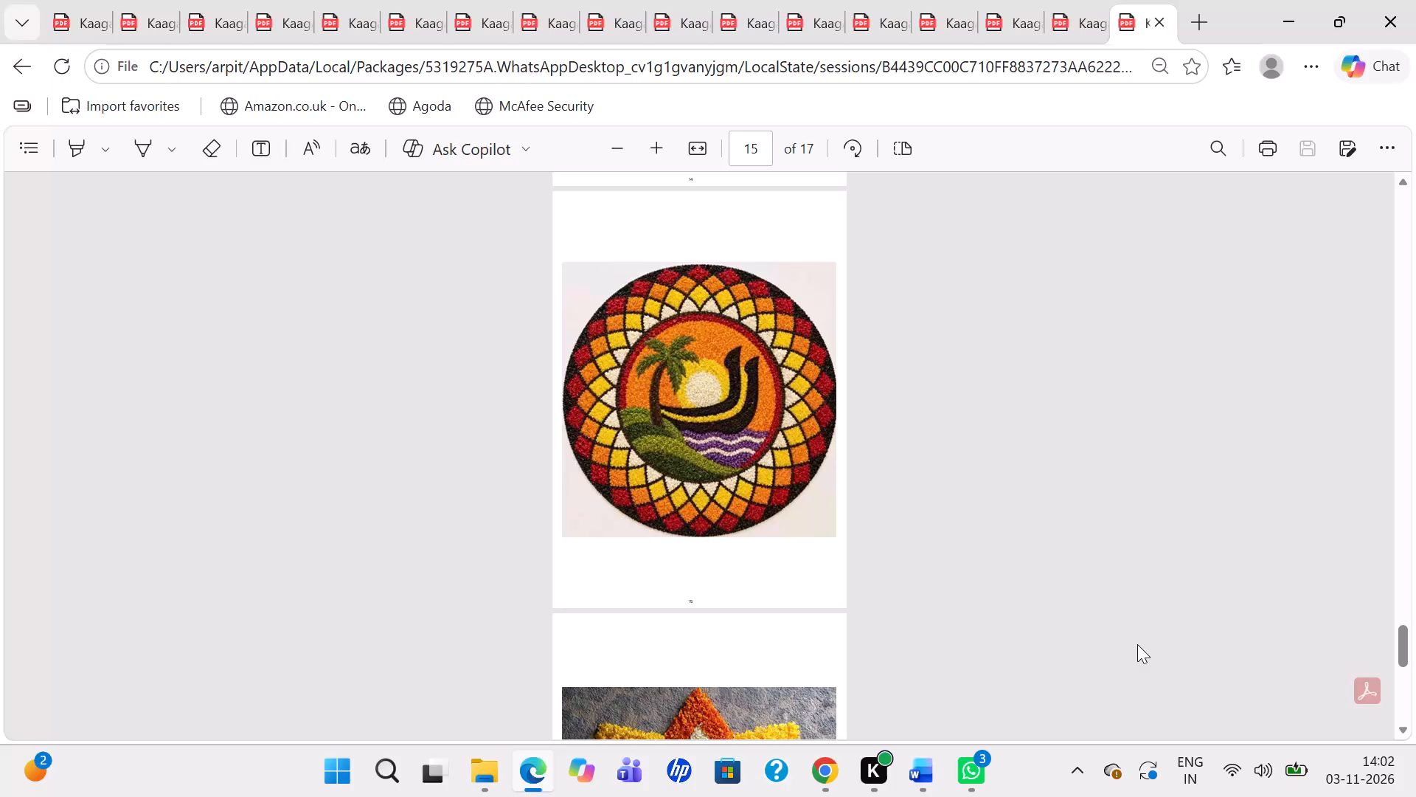
Capture a screenshot snip of the painting of the four-armed figure in orange robes on page 17 of the PDF.
scroll(862, 612, "down", 1)
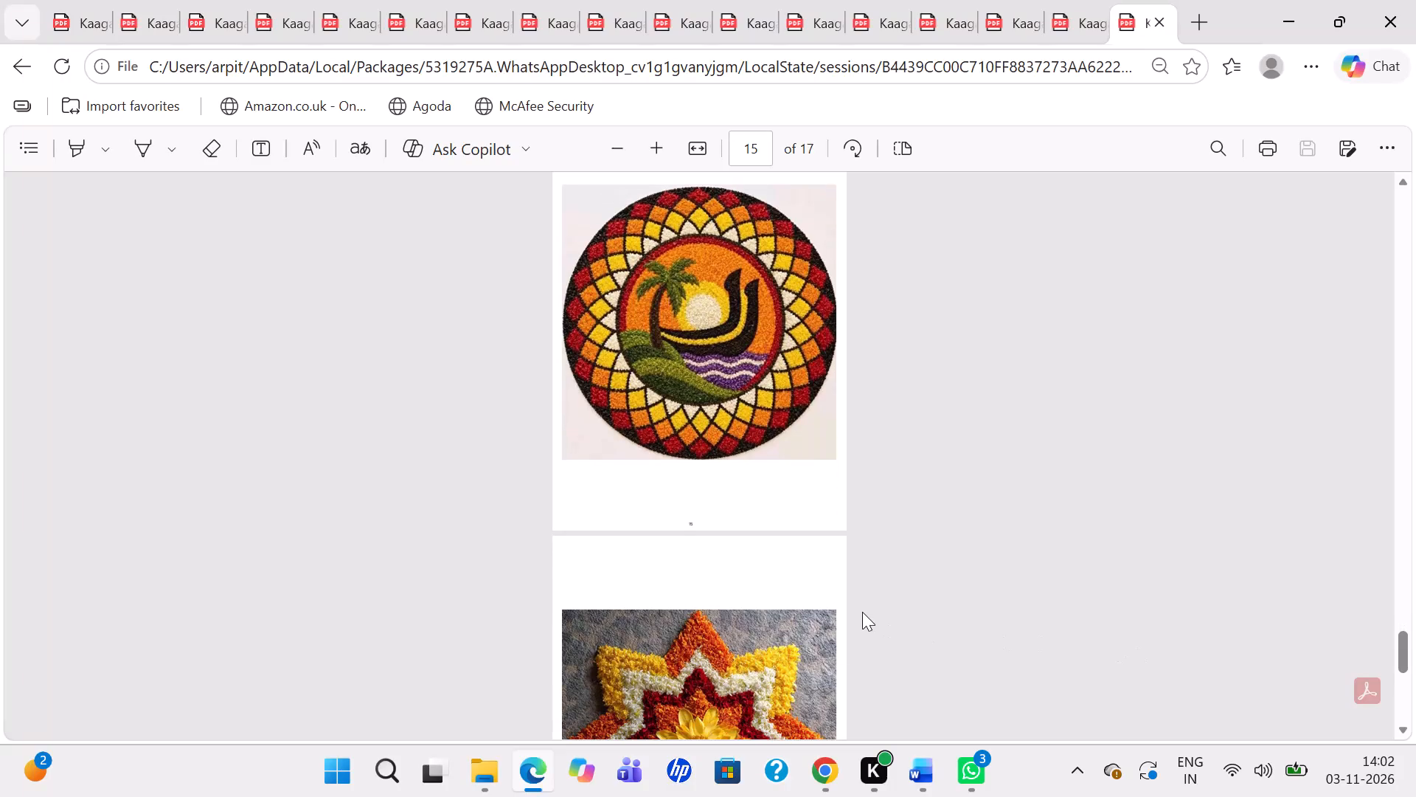
scroll(862, 612, "down", 3)
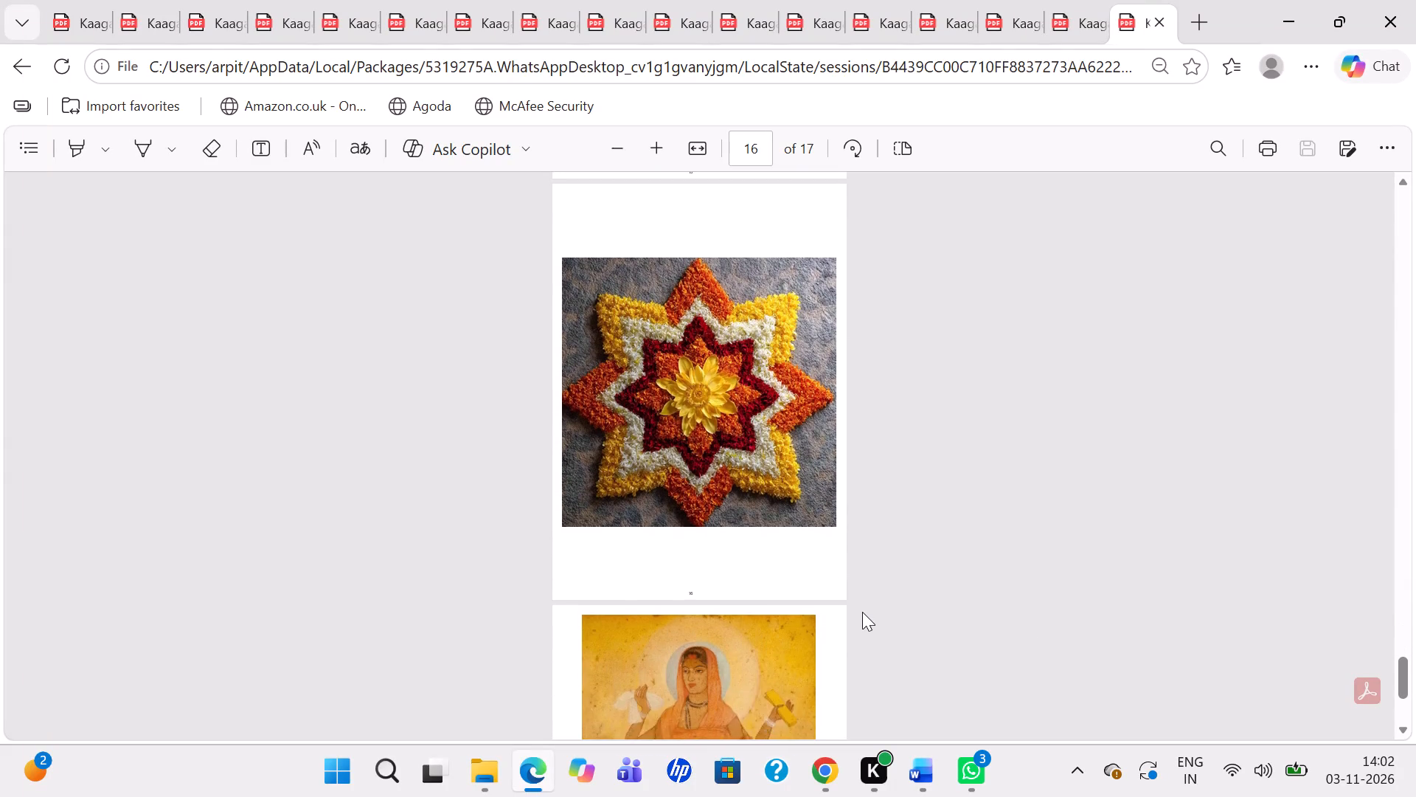
scroll(862, 612, "down", 3)
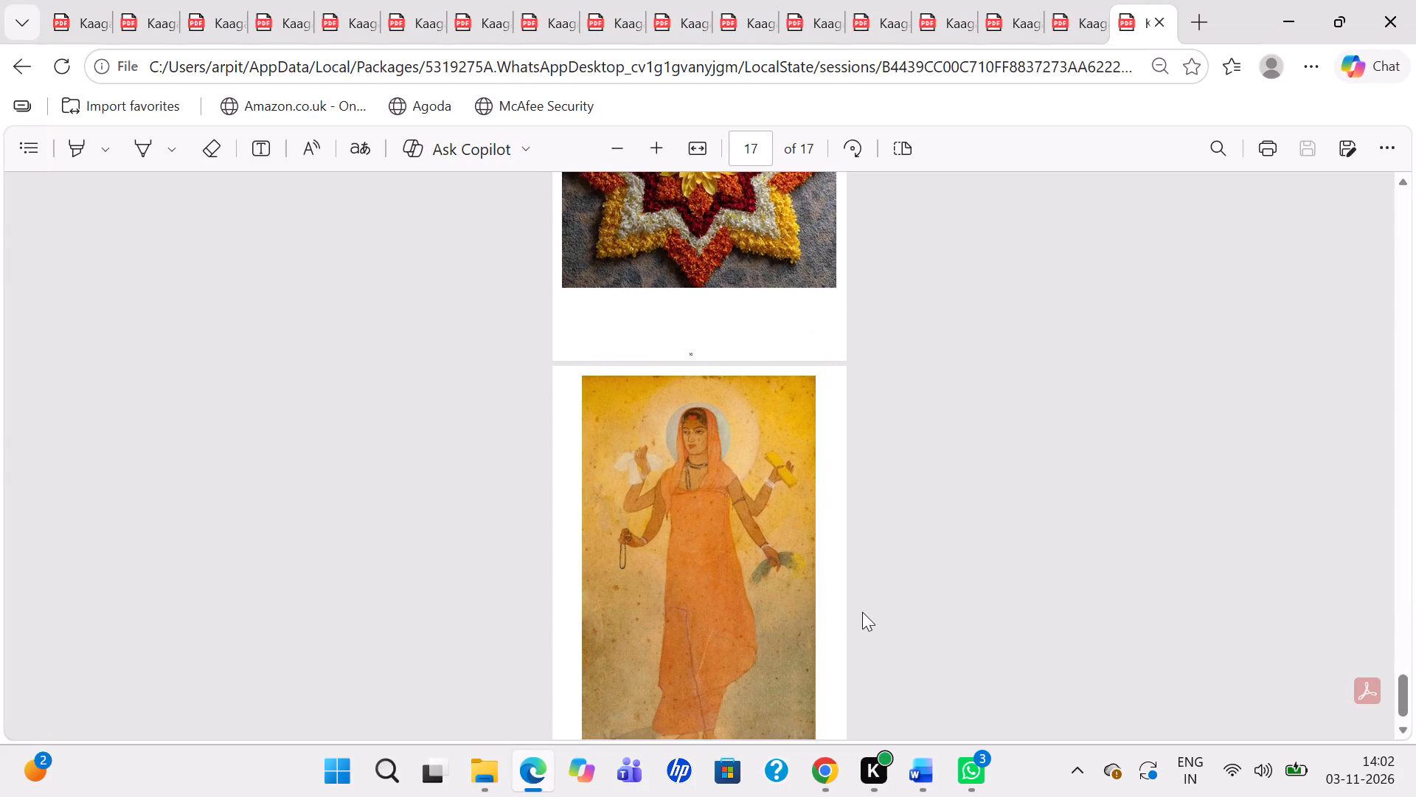
key("Print")
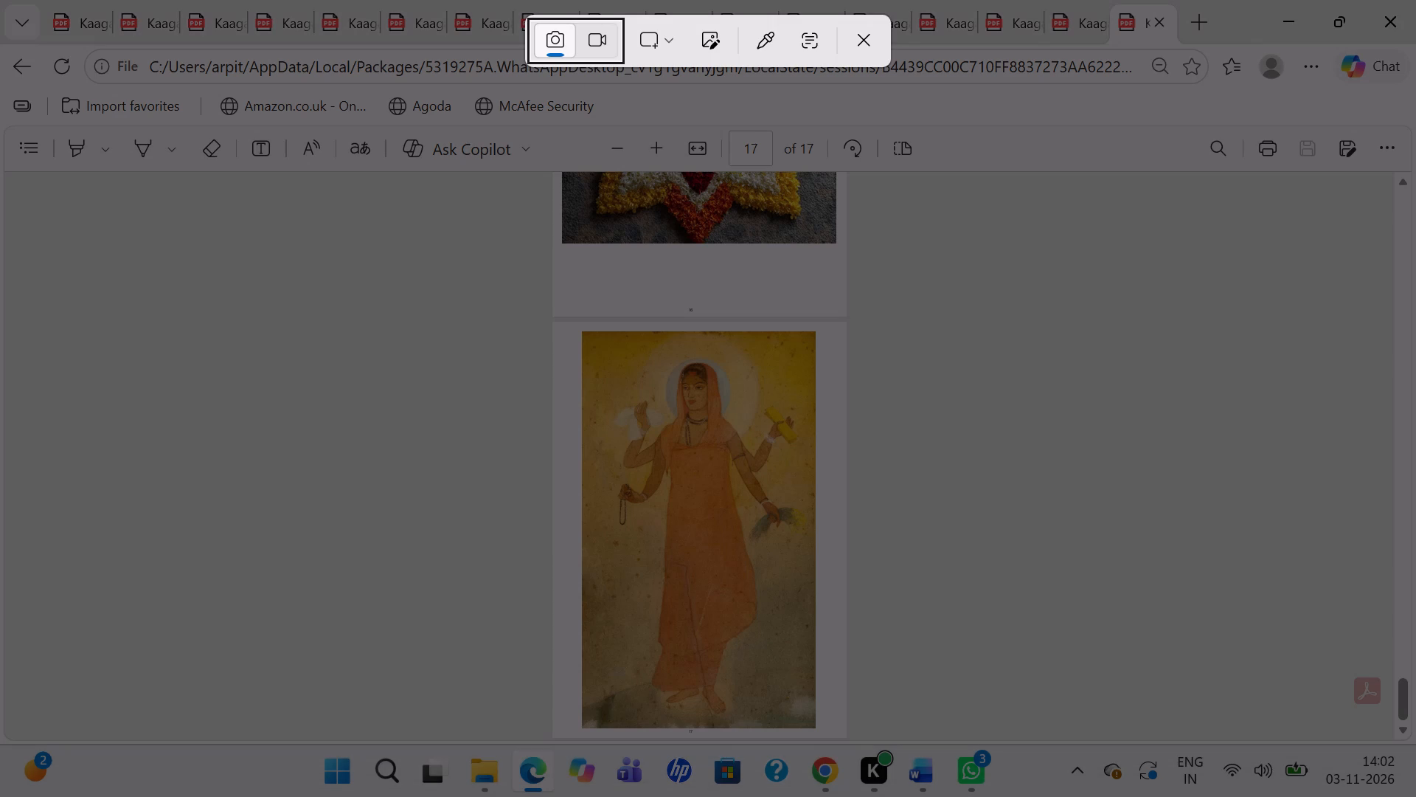
Capture a rectangular screenshot snip of the orange-robed, four-armed figure painting on page 17 of the PDF.
left_click(555, 35)
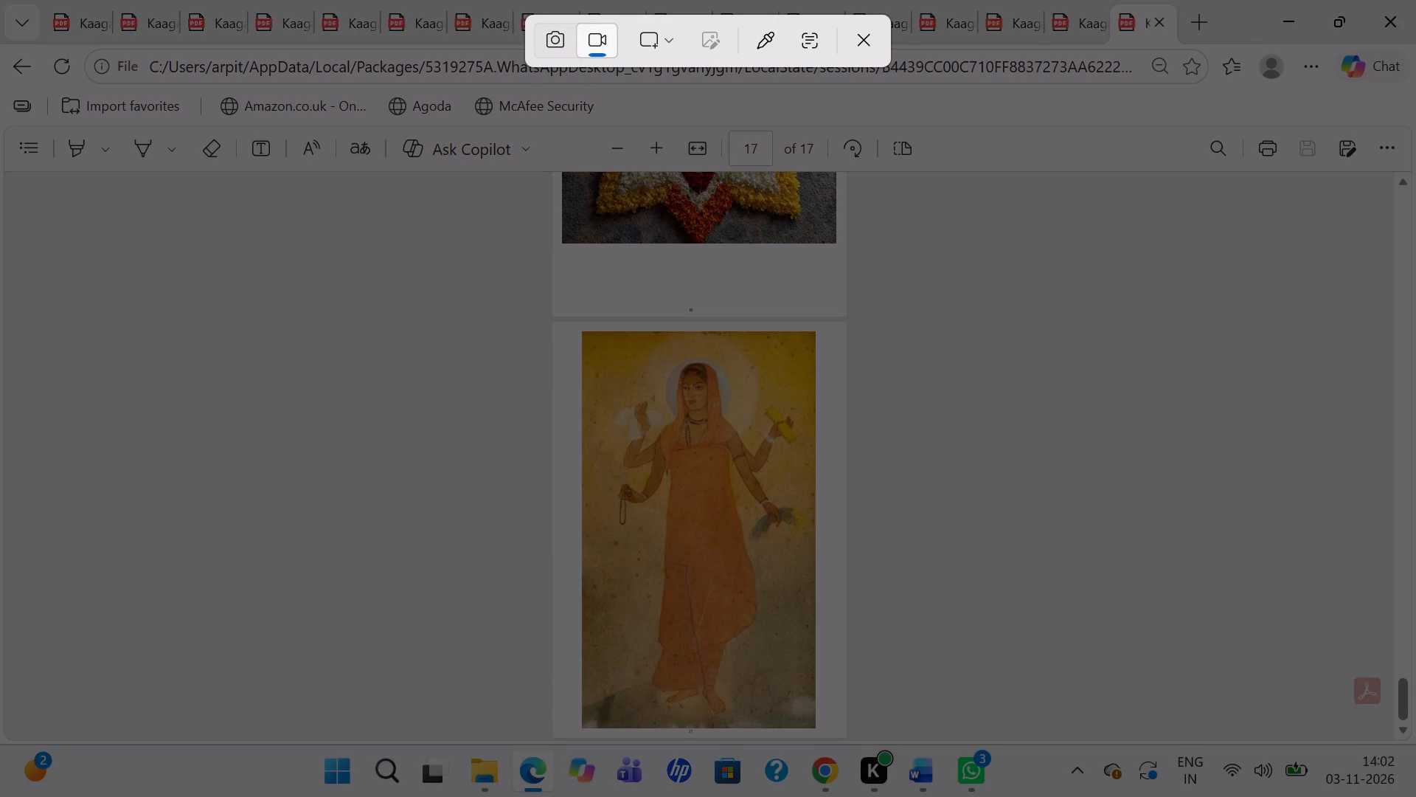
left_click(551, 44)
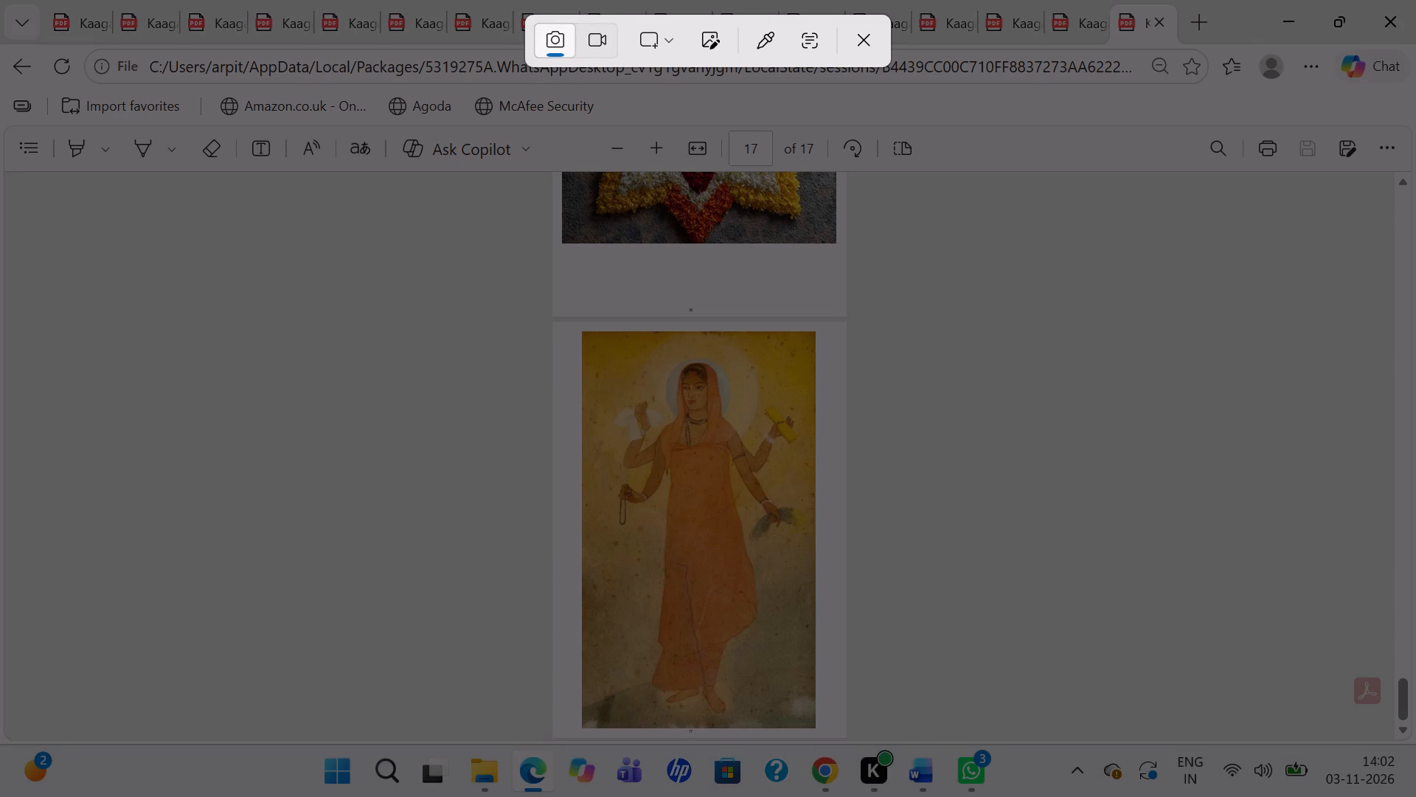
left_click_drag(583, 327, 719, 573)
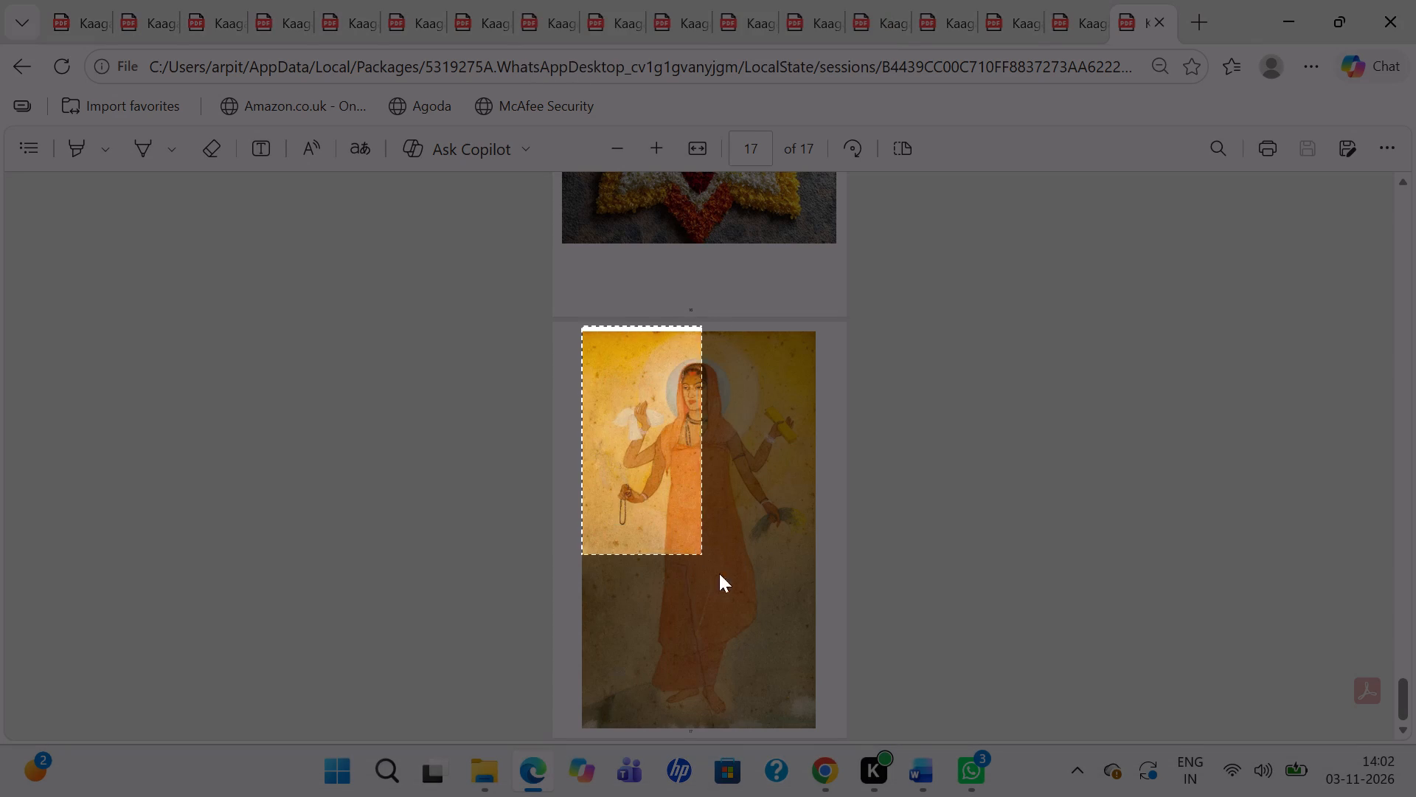
left_click_drag(719, 573, 816, 729)
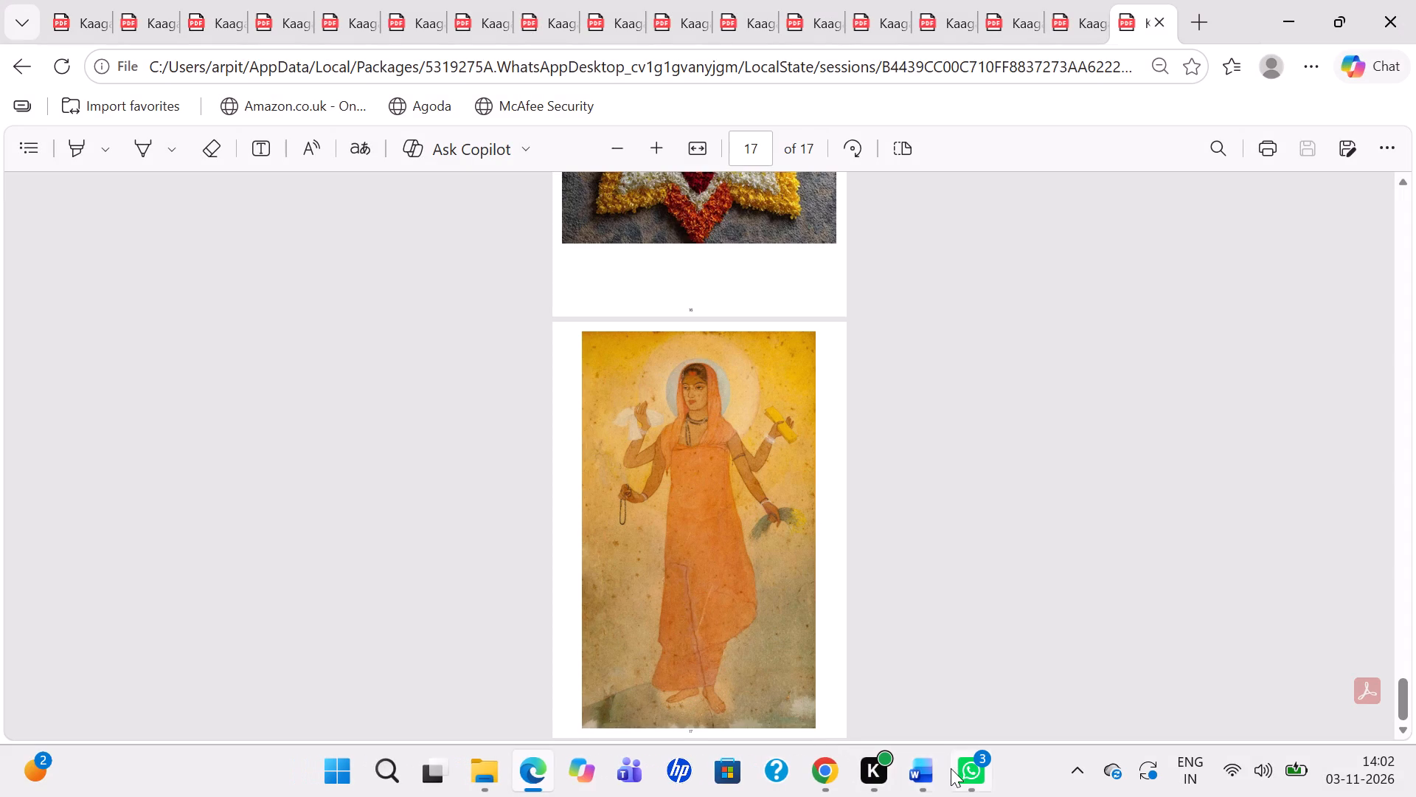
Switch to Document1 in Word and paste the captured orange-robed figure picture onto page four.
left_click(1173, 658)
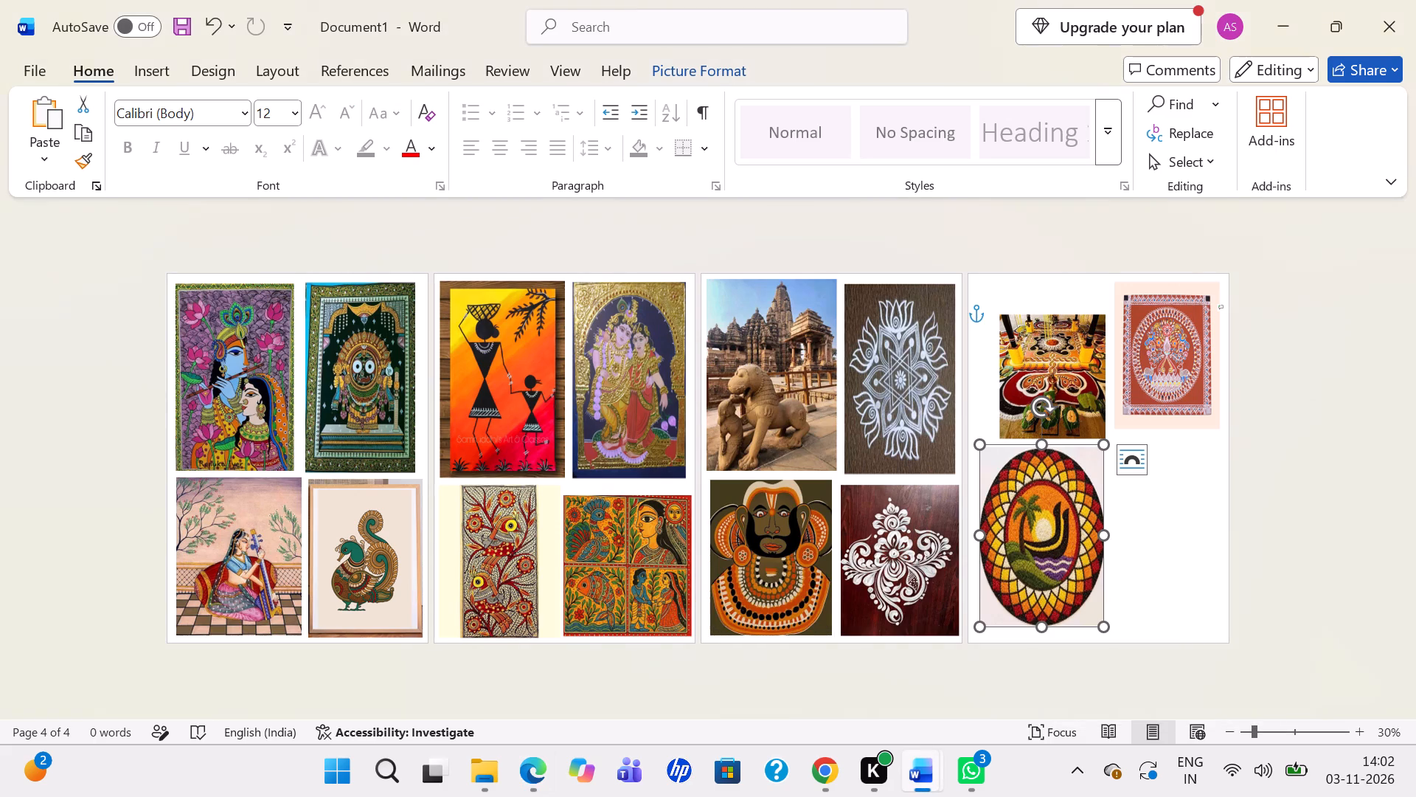
left_click(1158, 559)
key("ctrl+v")
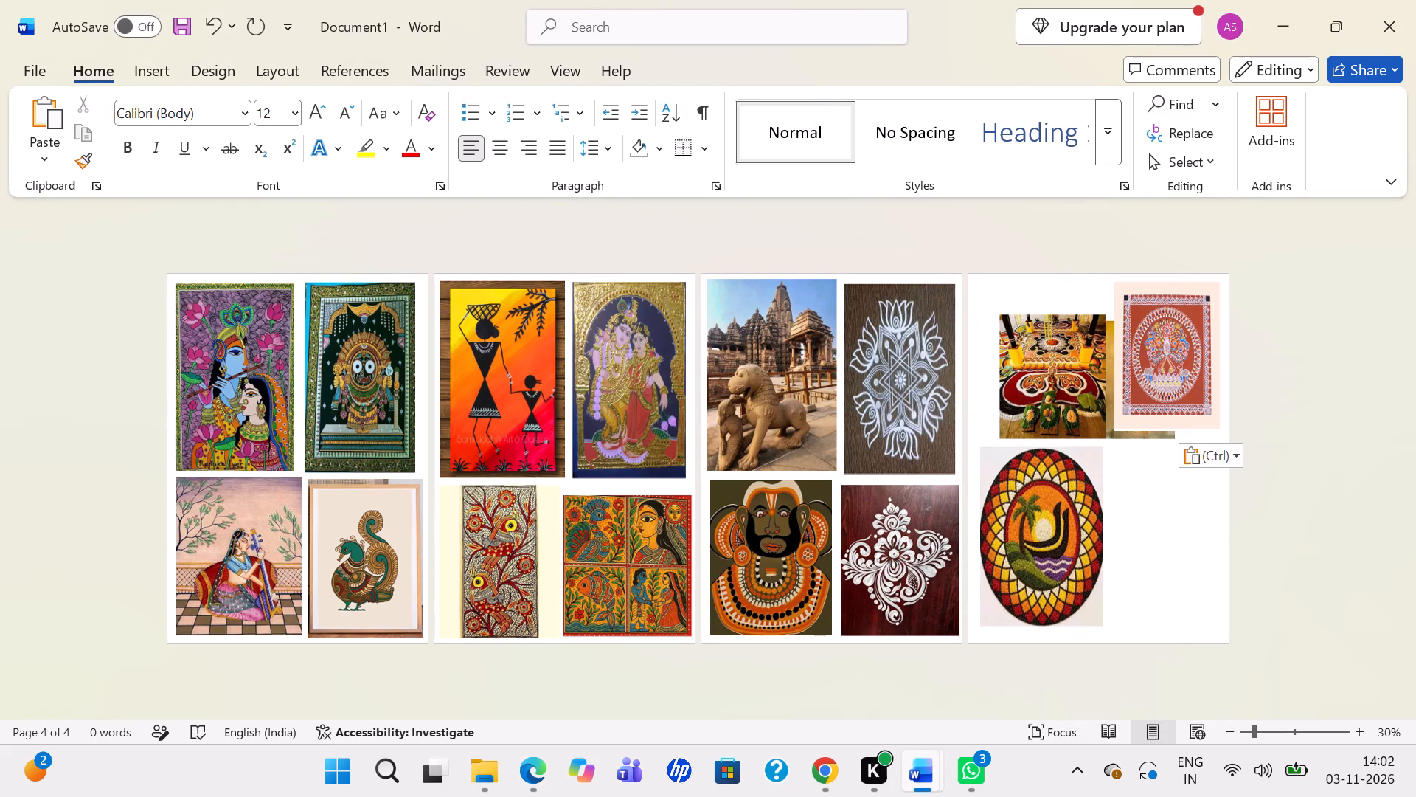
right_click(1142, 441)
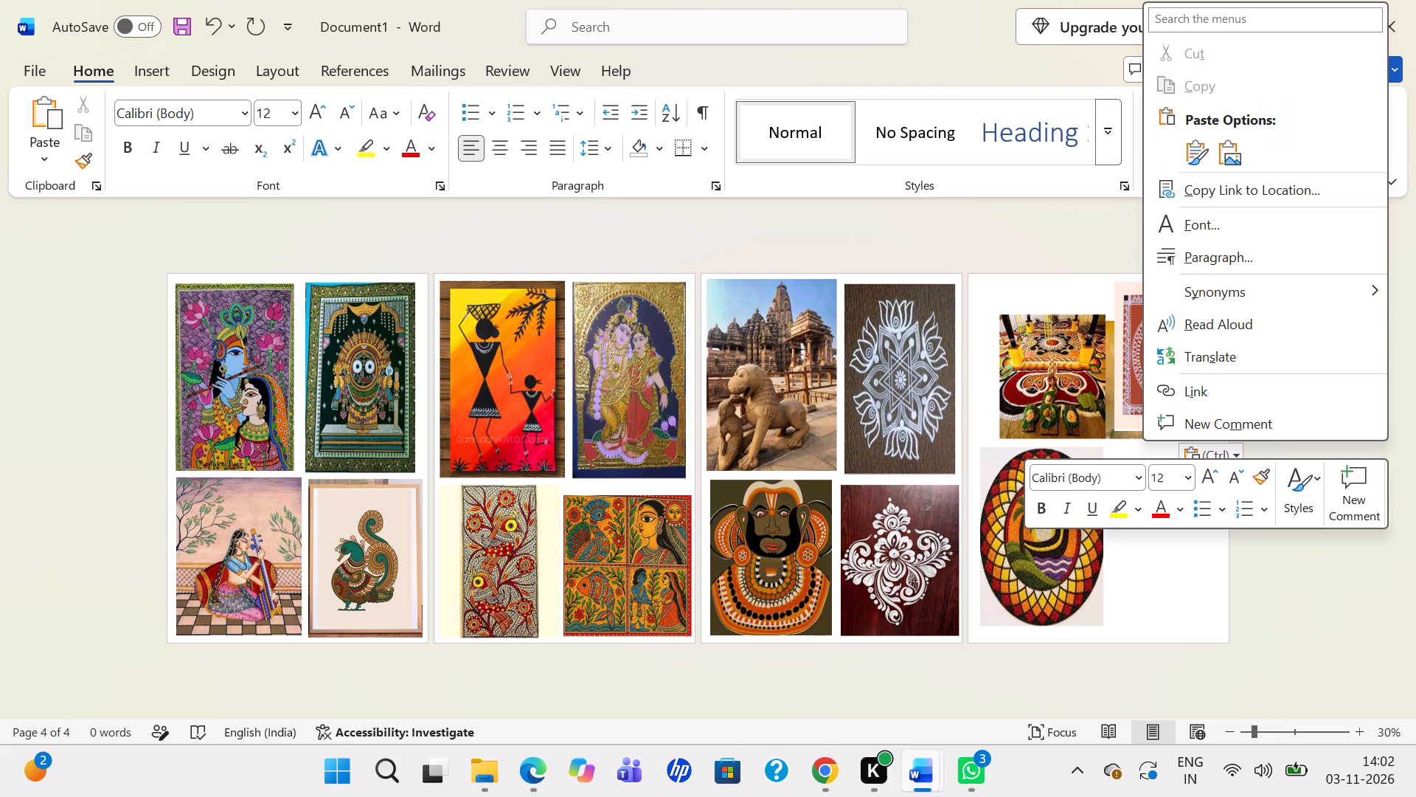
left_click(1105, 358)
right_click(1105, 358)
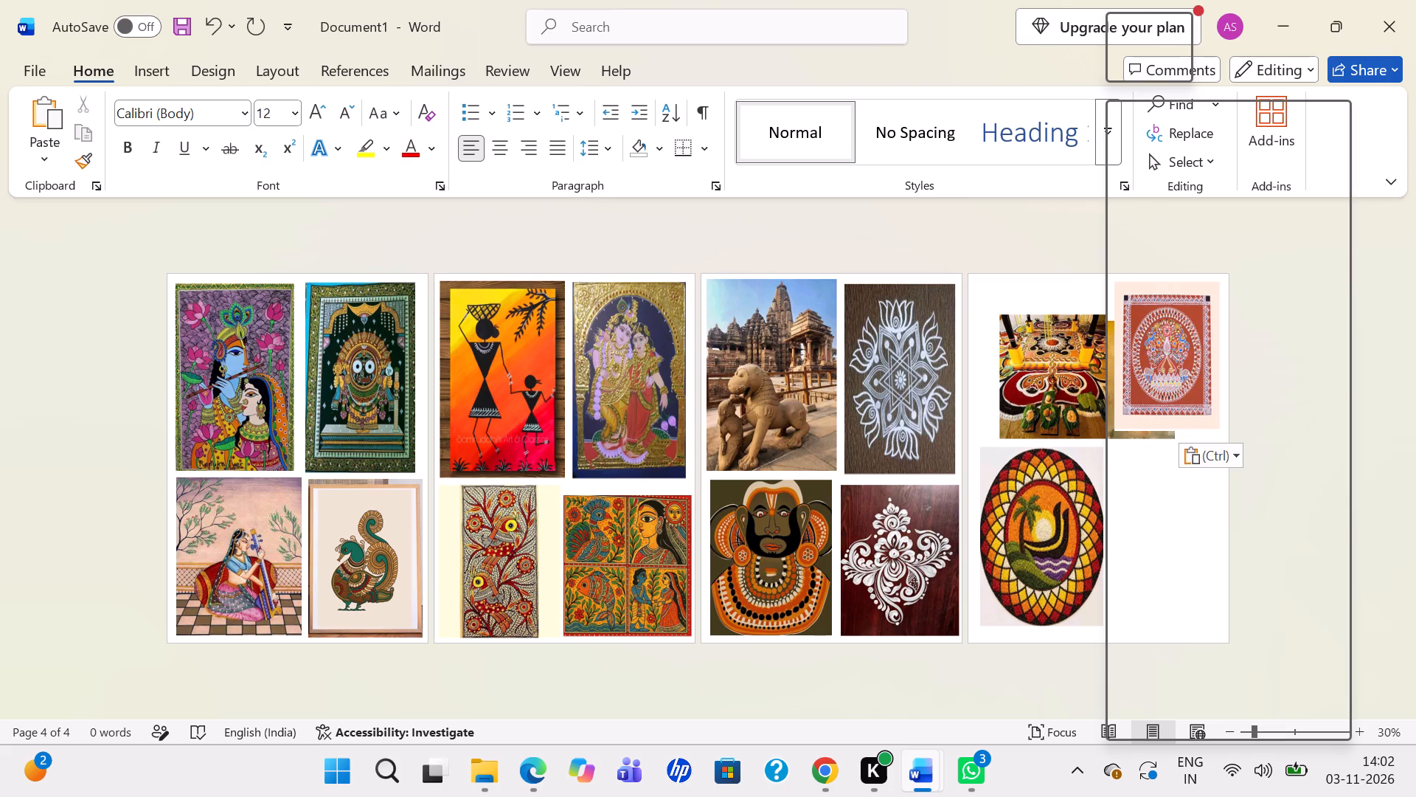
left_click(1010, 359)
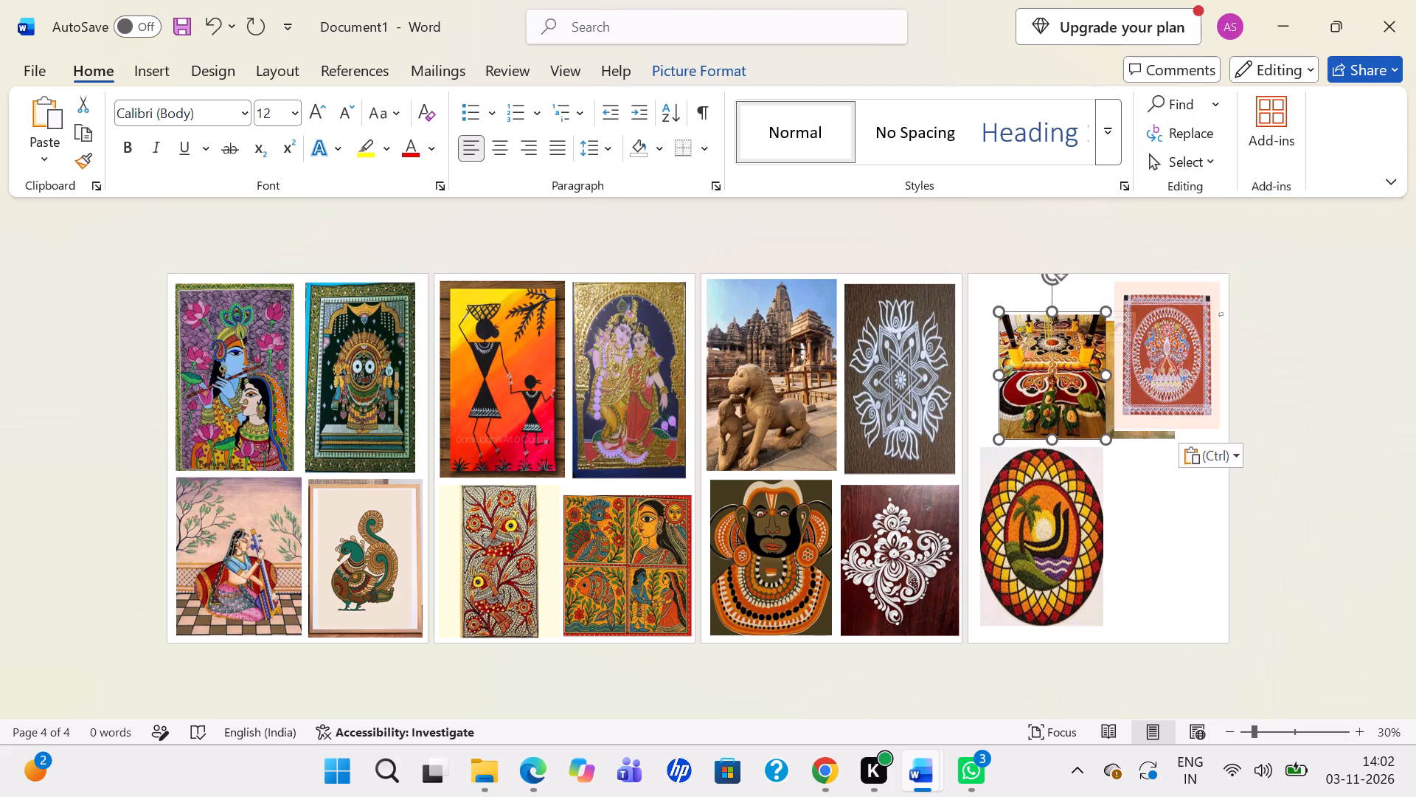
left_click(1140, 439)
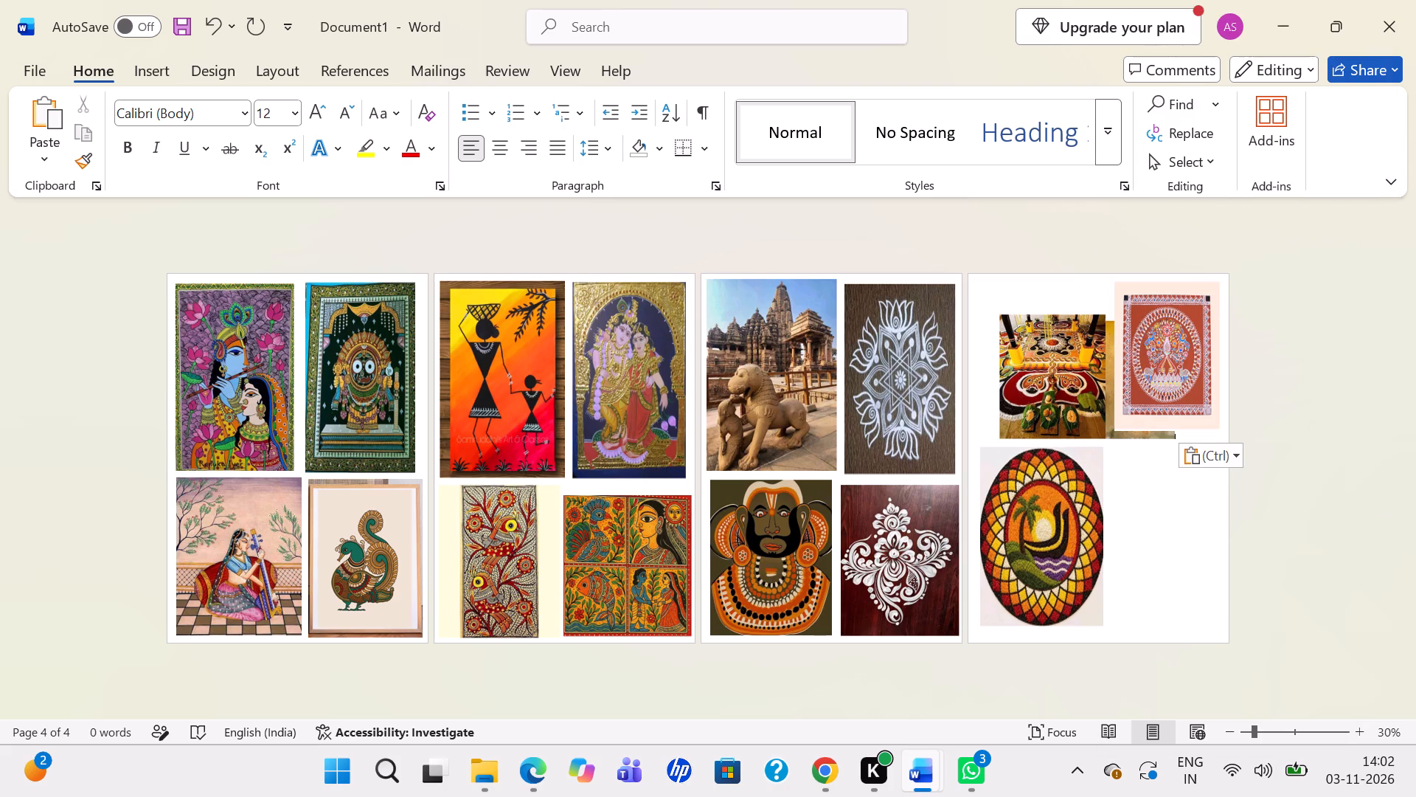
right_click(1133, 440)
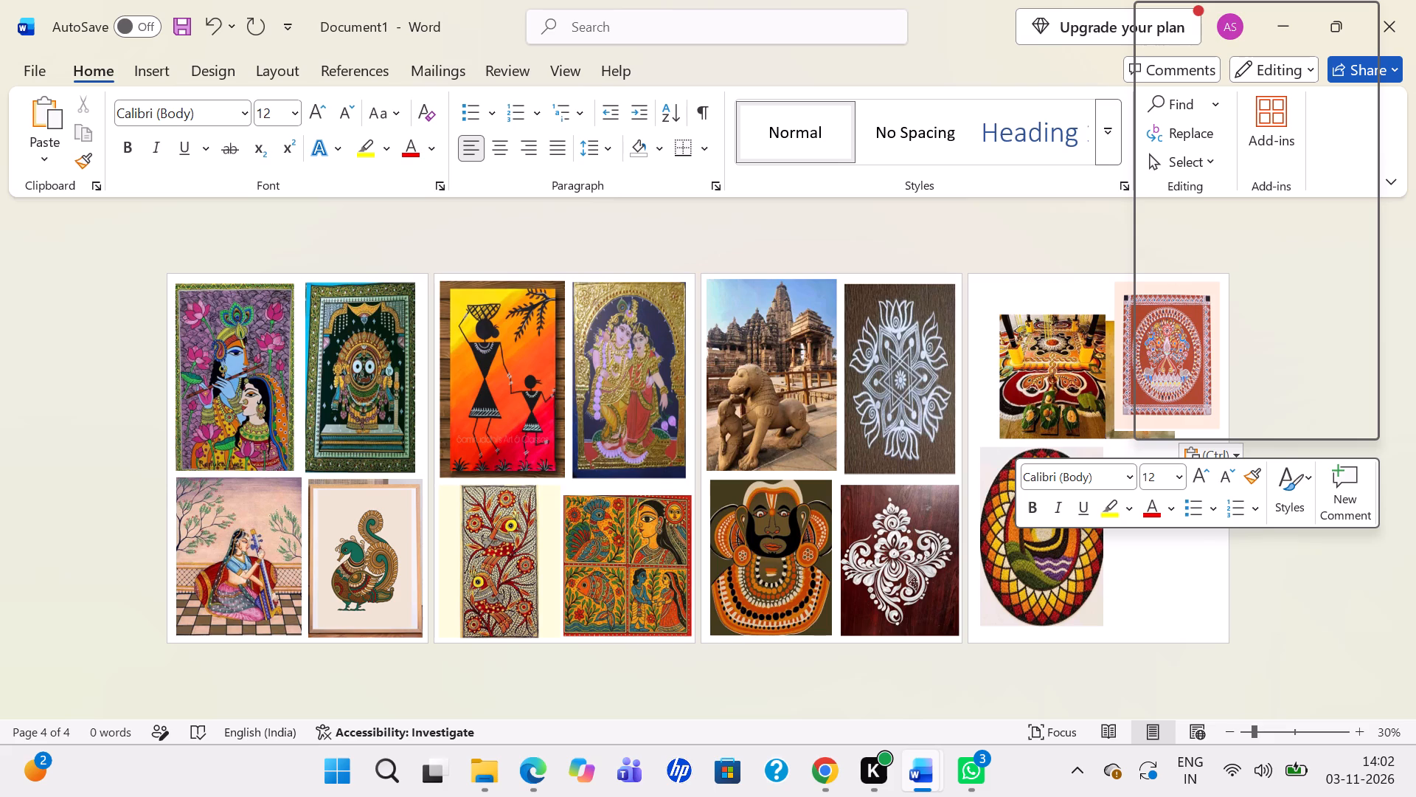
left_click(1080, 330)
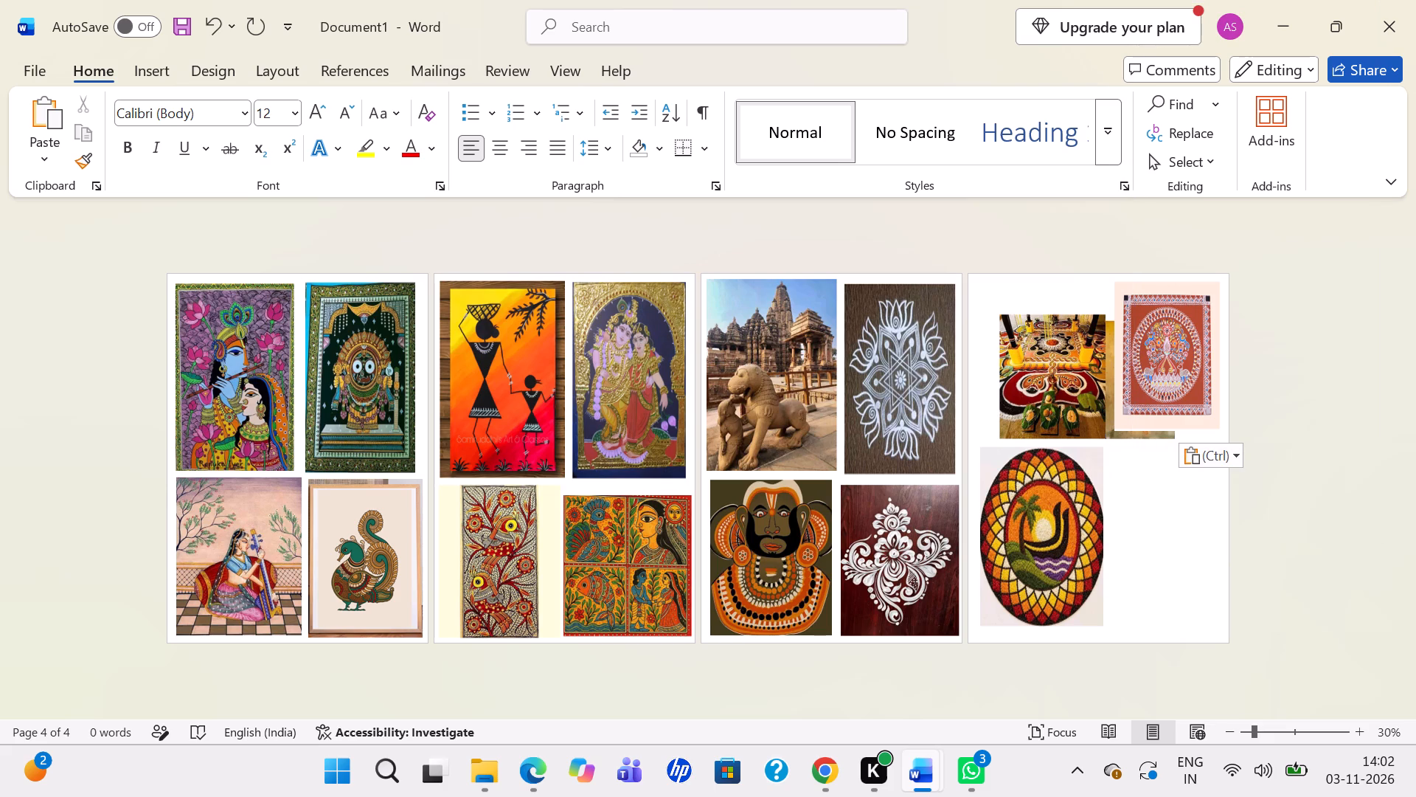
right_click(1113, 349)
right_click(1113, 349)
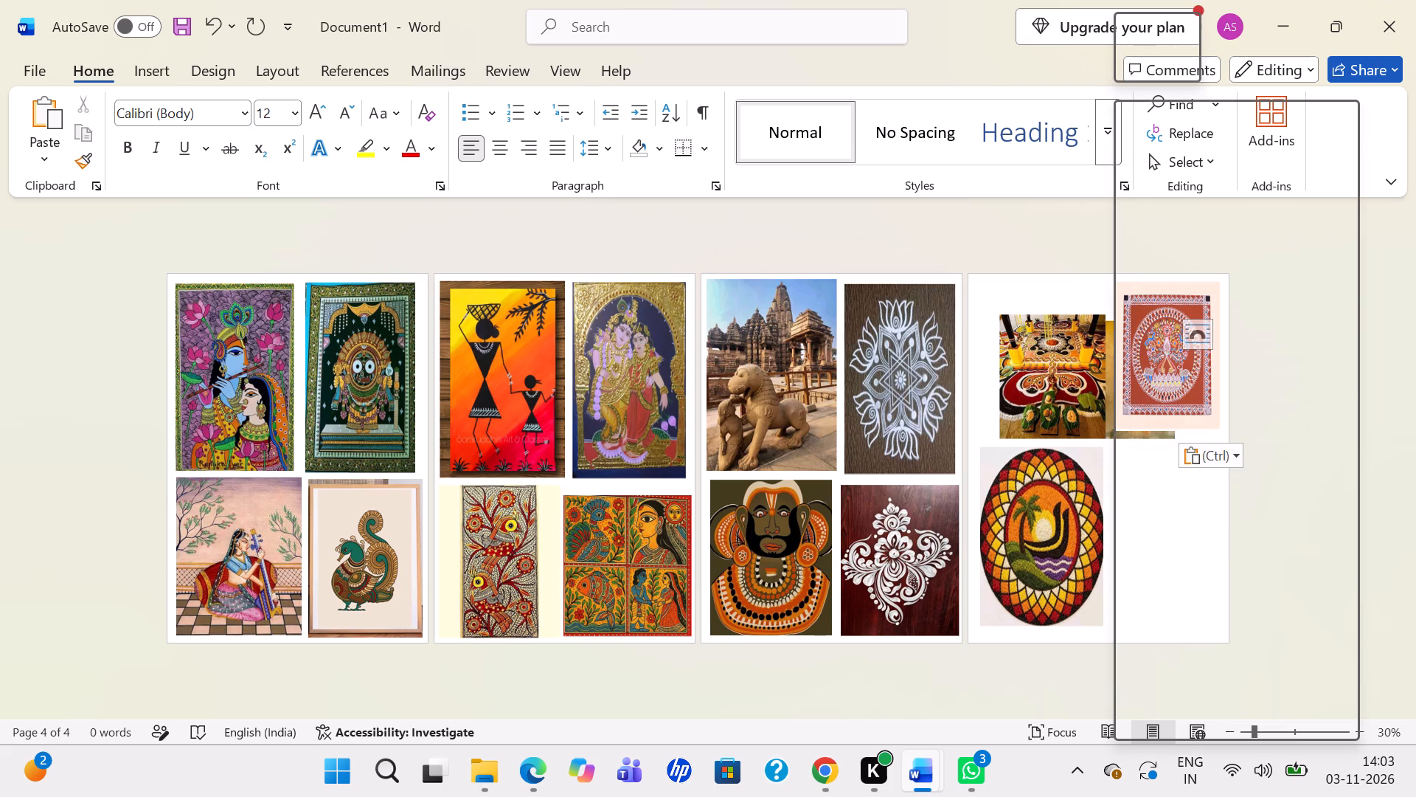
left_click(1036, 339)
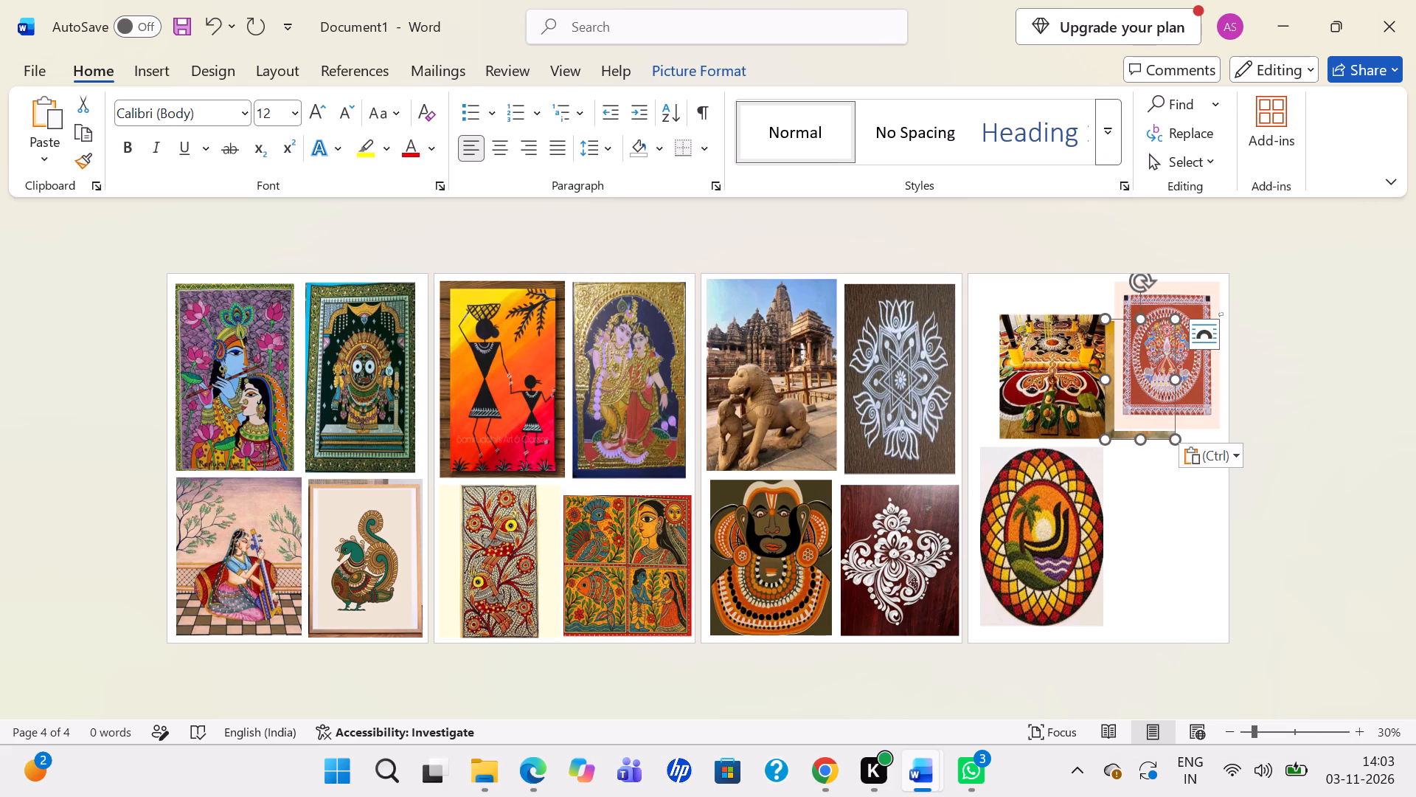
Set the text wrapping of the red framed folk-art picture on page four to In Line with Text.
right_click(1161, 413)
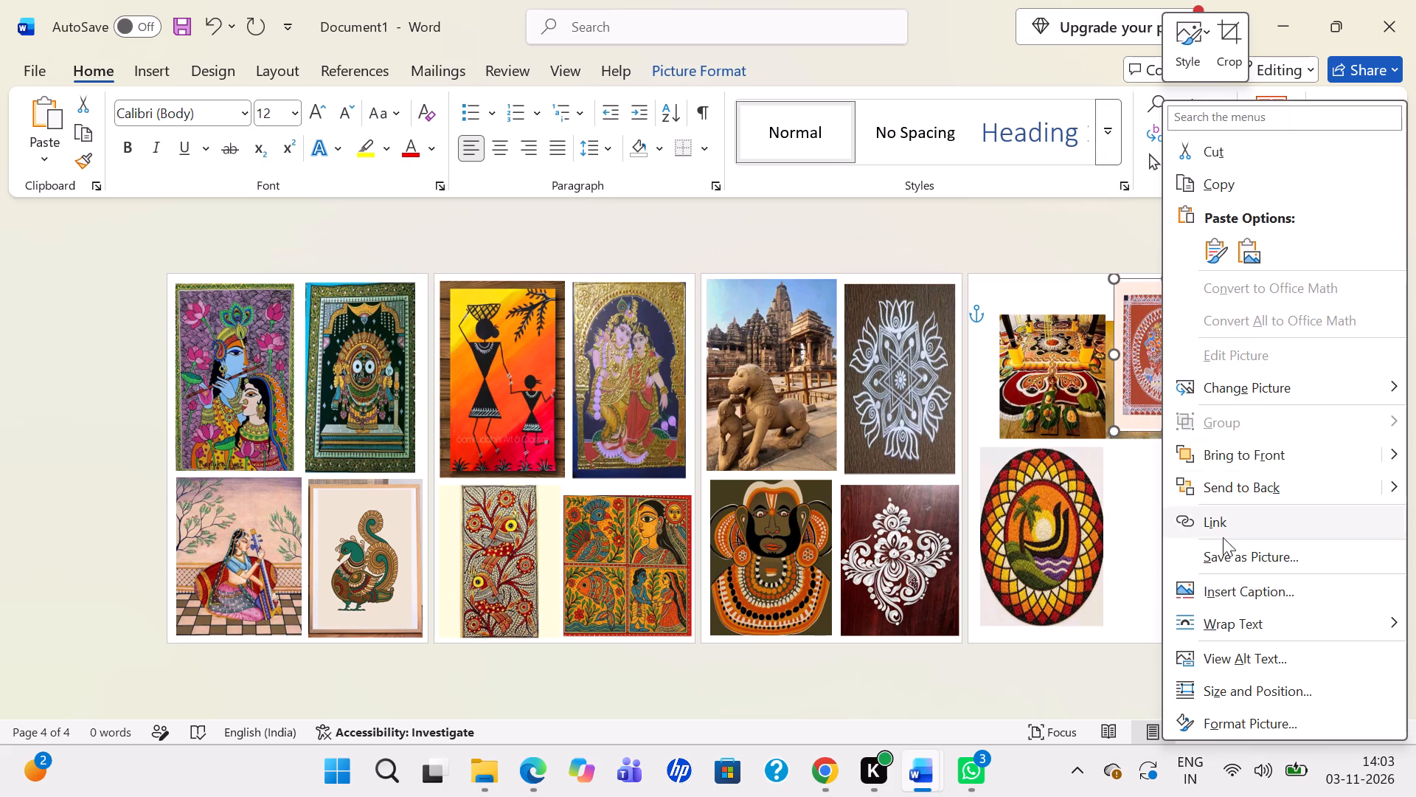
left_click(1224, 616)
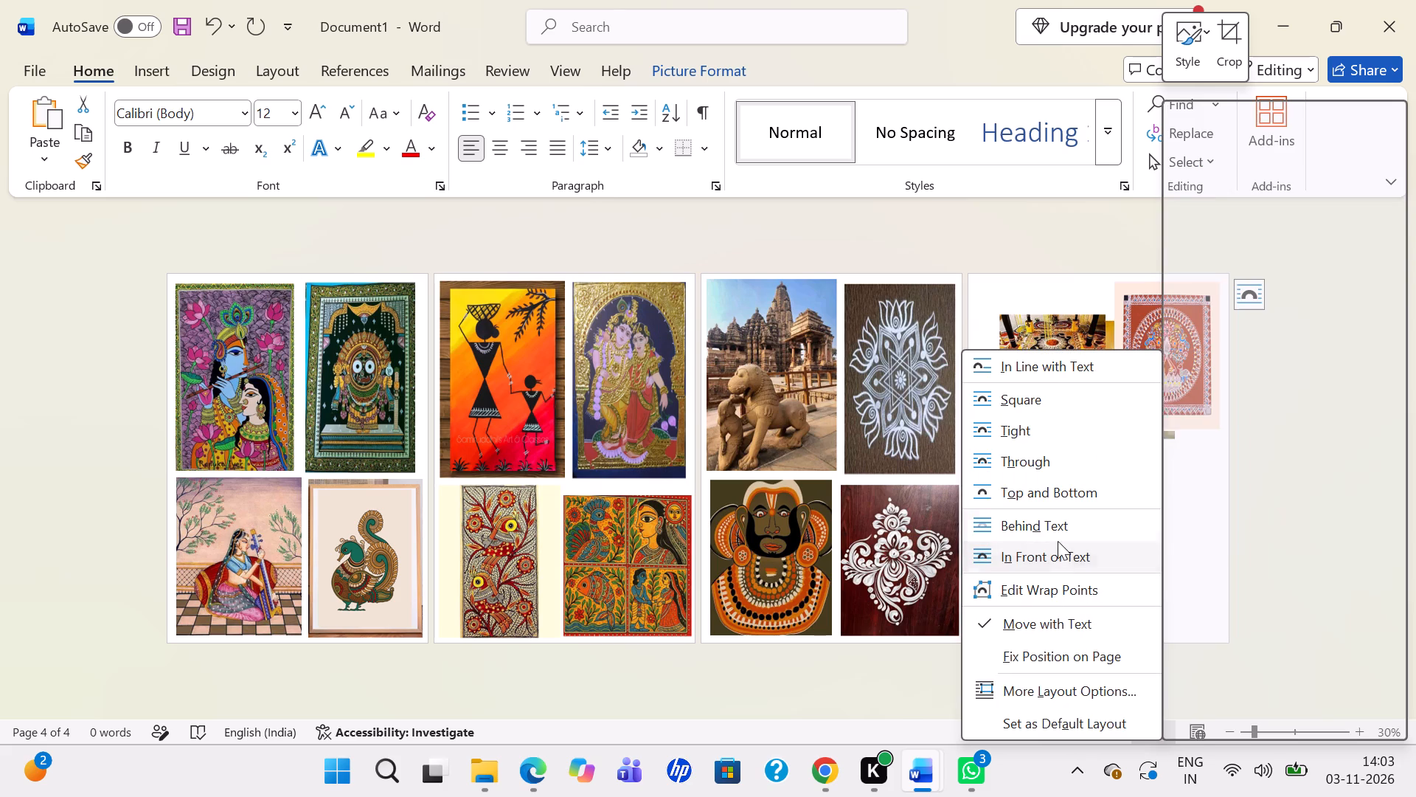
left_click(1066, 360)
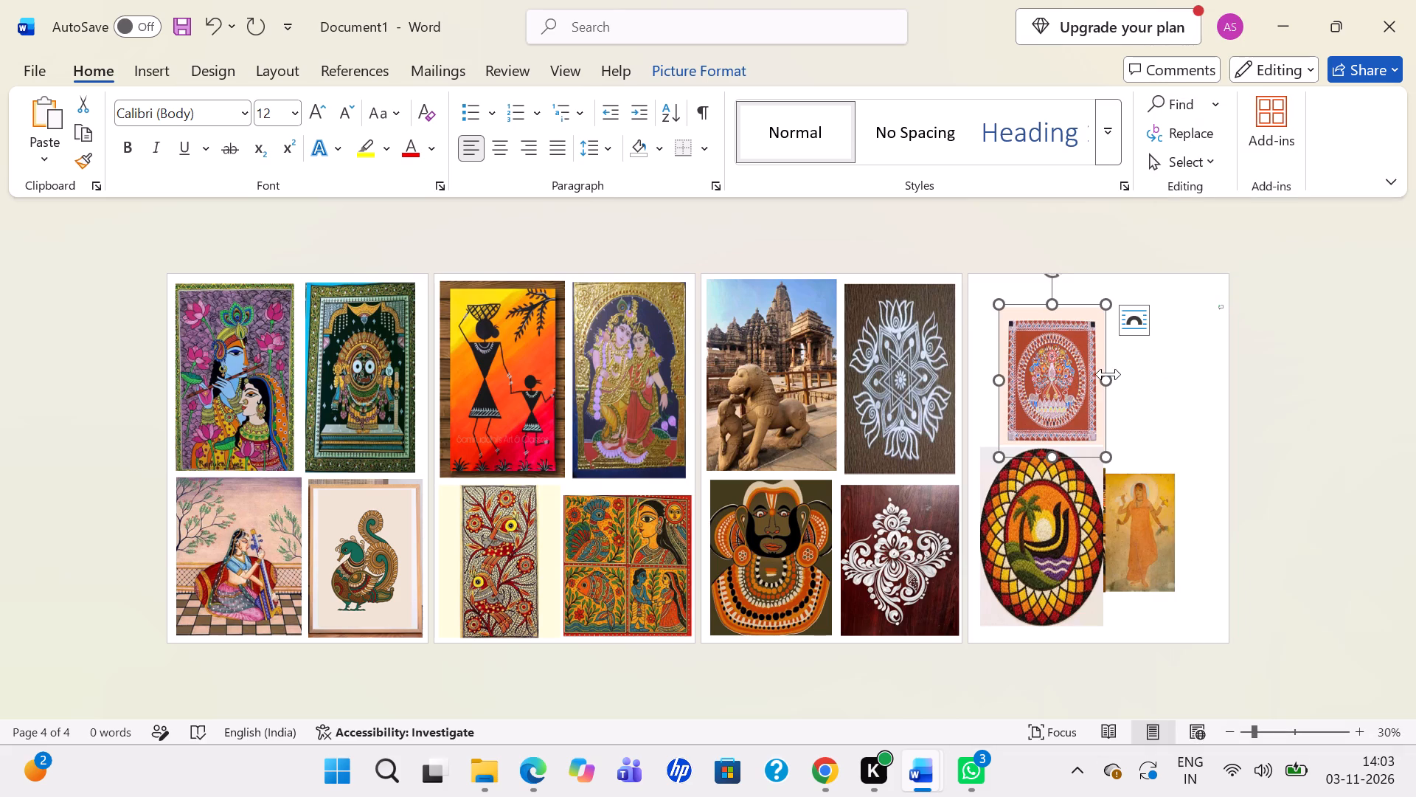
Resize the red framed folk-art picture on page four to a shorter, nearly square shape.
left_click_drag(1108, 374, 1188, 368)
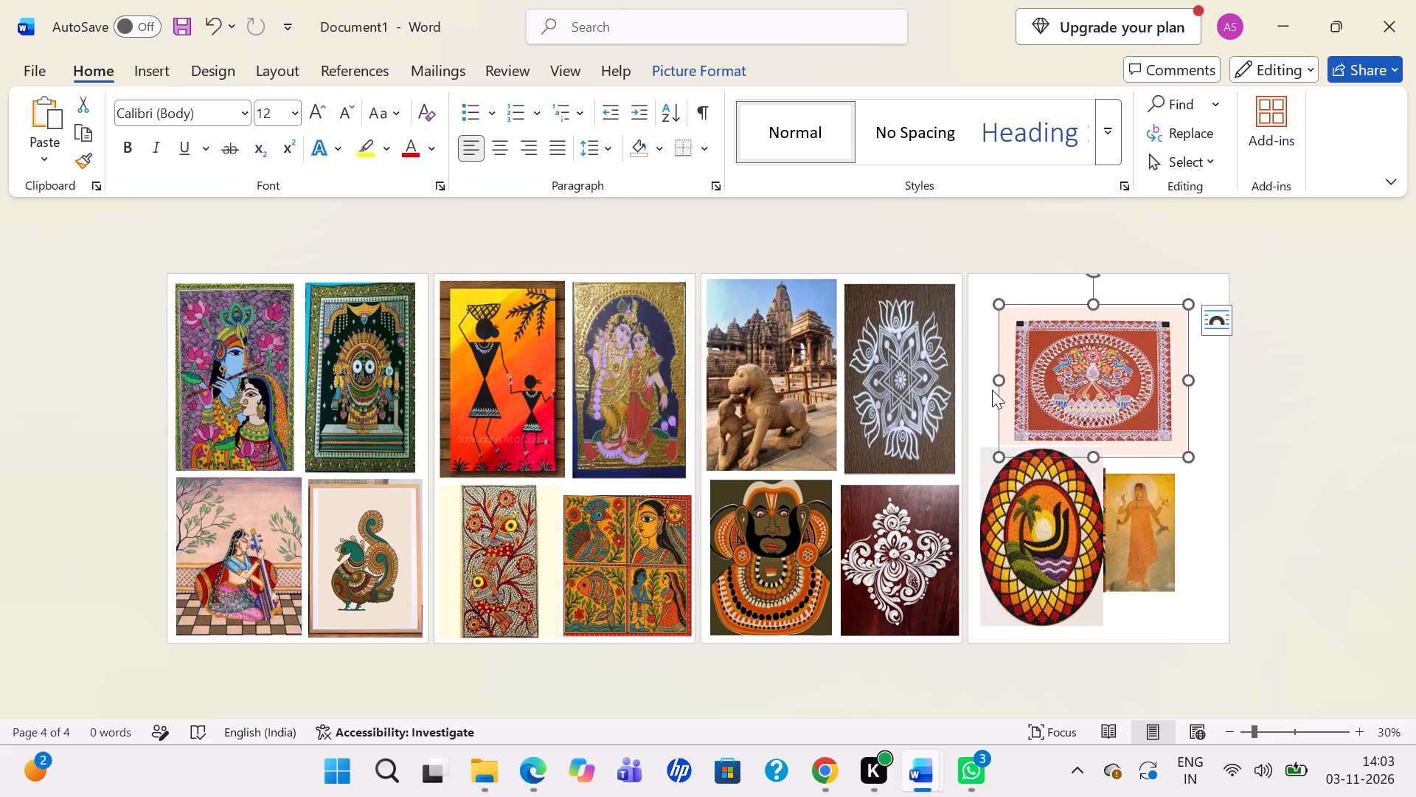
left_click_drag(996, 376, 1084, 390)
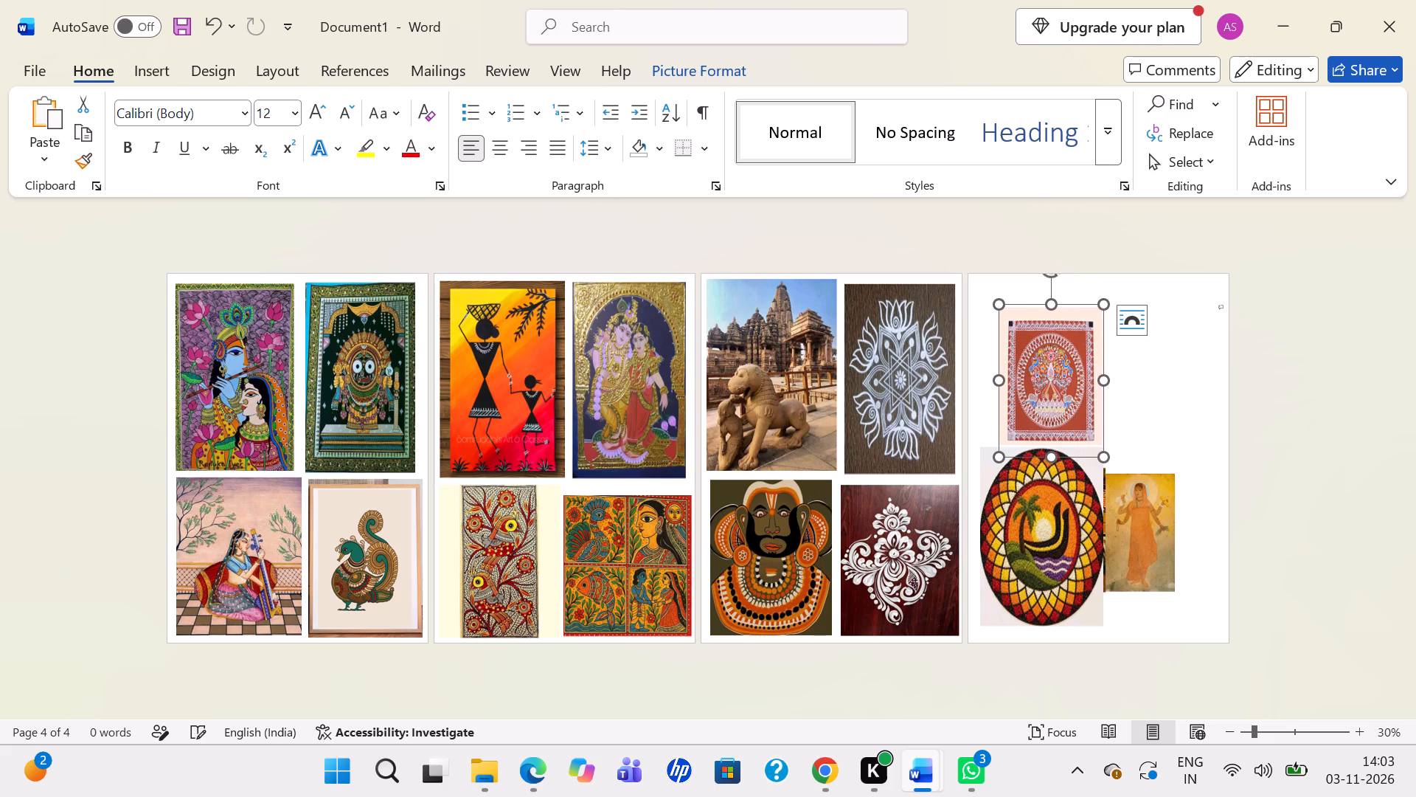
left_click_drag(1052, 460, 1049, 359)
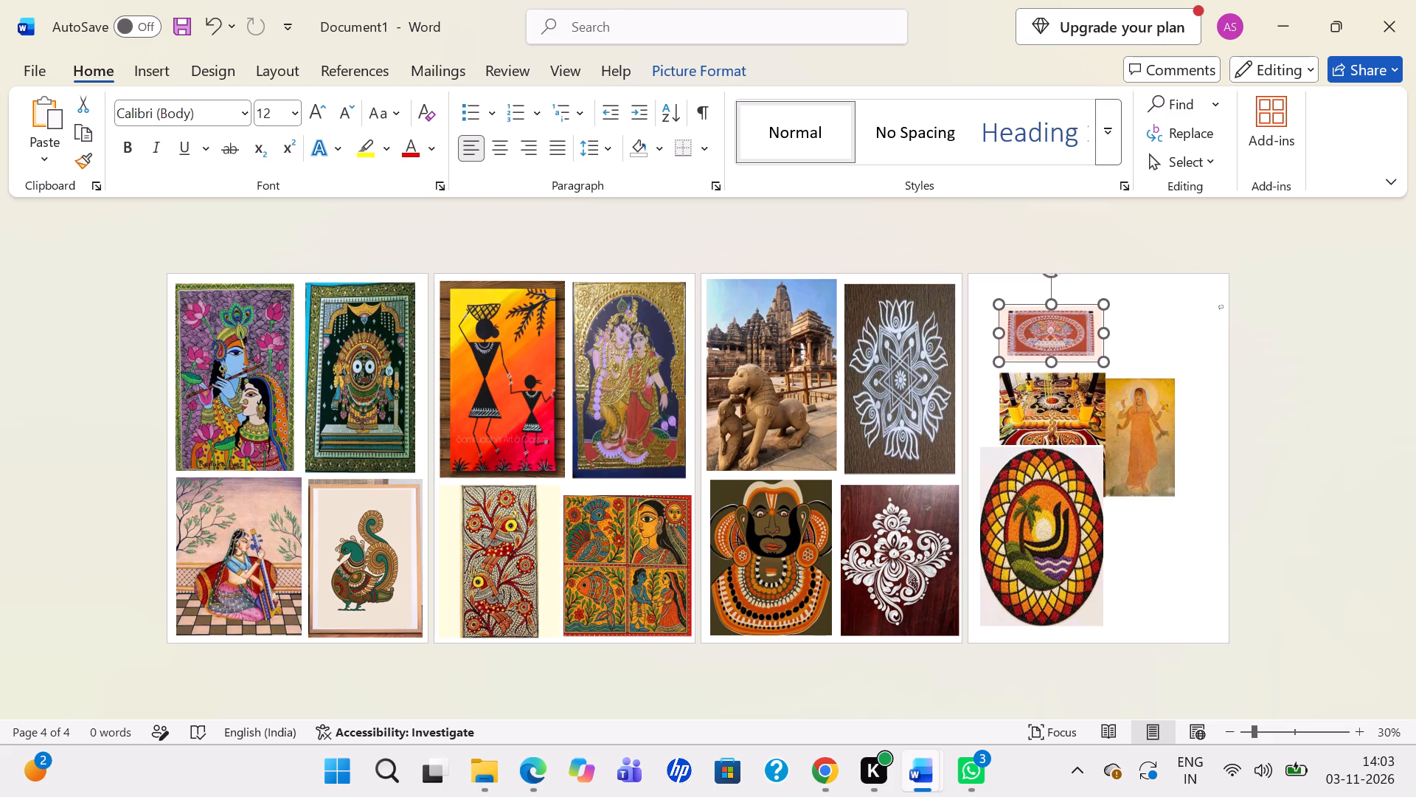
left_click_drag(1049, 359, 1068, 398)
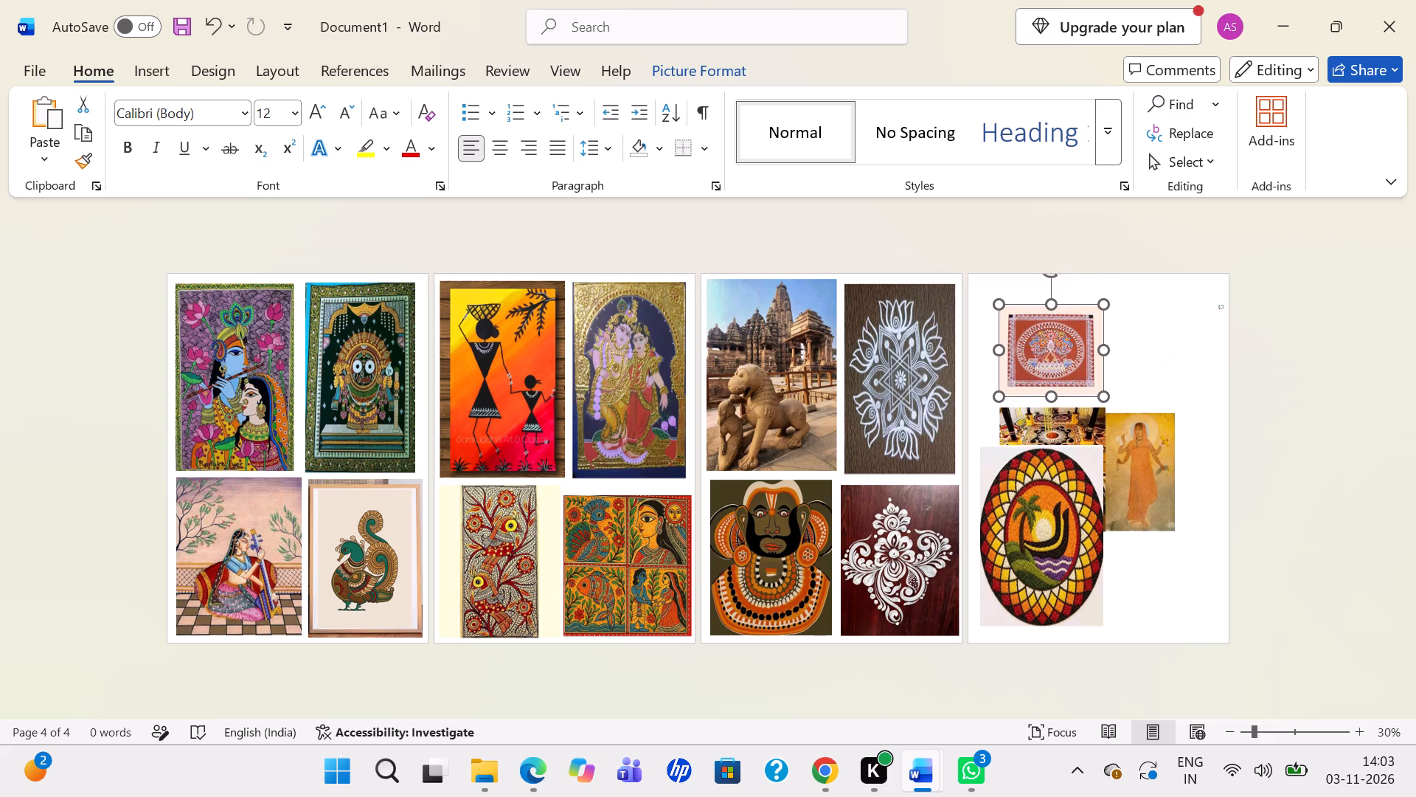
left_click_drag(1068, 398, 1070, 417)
Set the text wrapping of the red framed folk-art picture on page four to In Front of Text.
right_click(1063, 347)
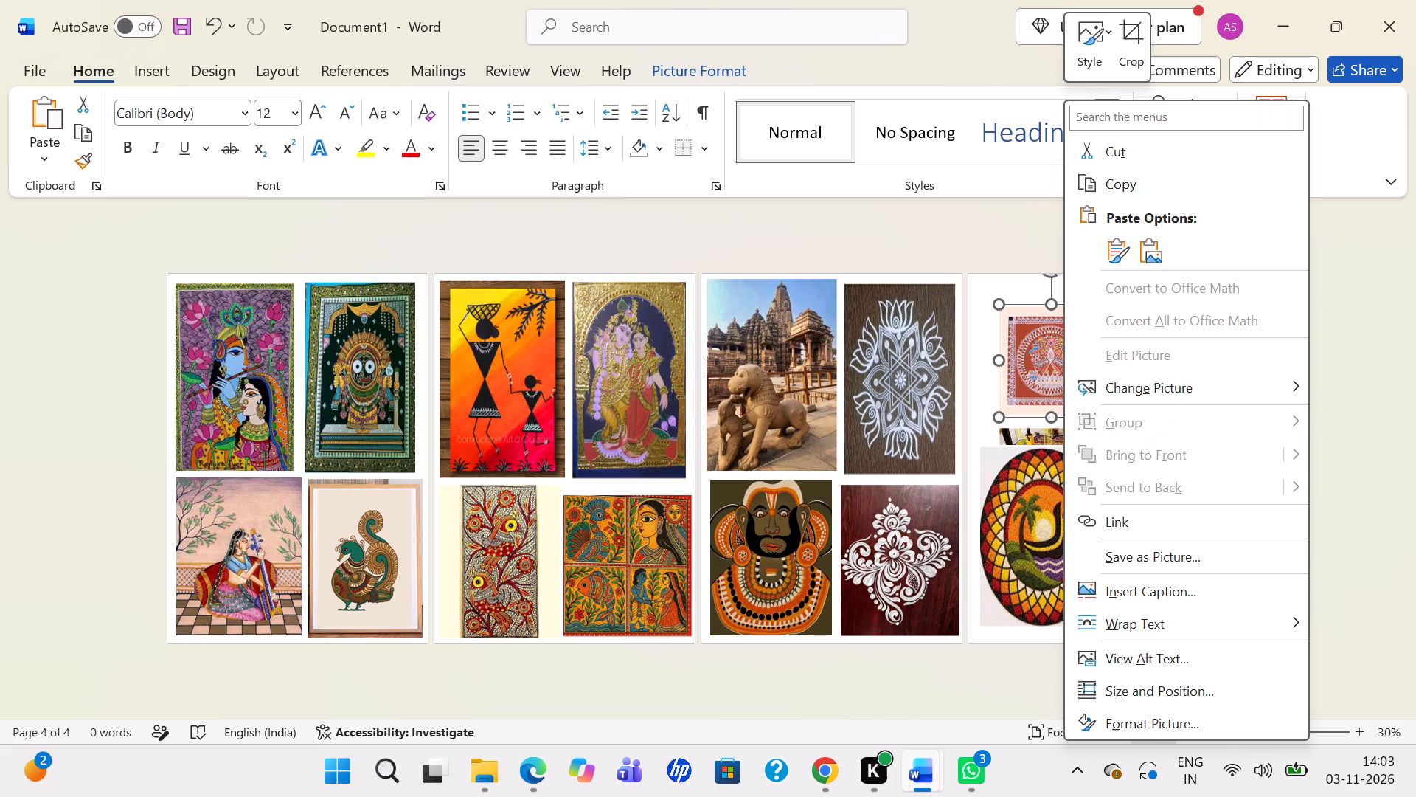
left_click(1139, 624)
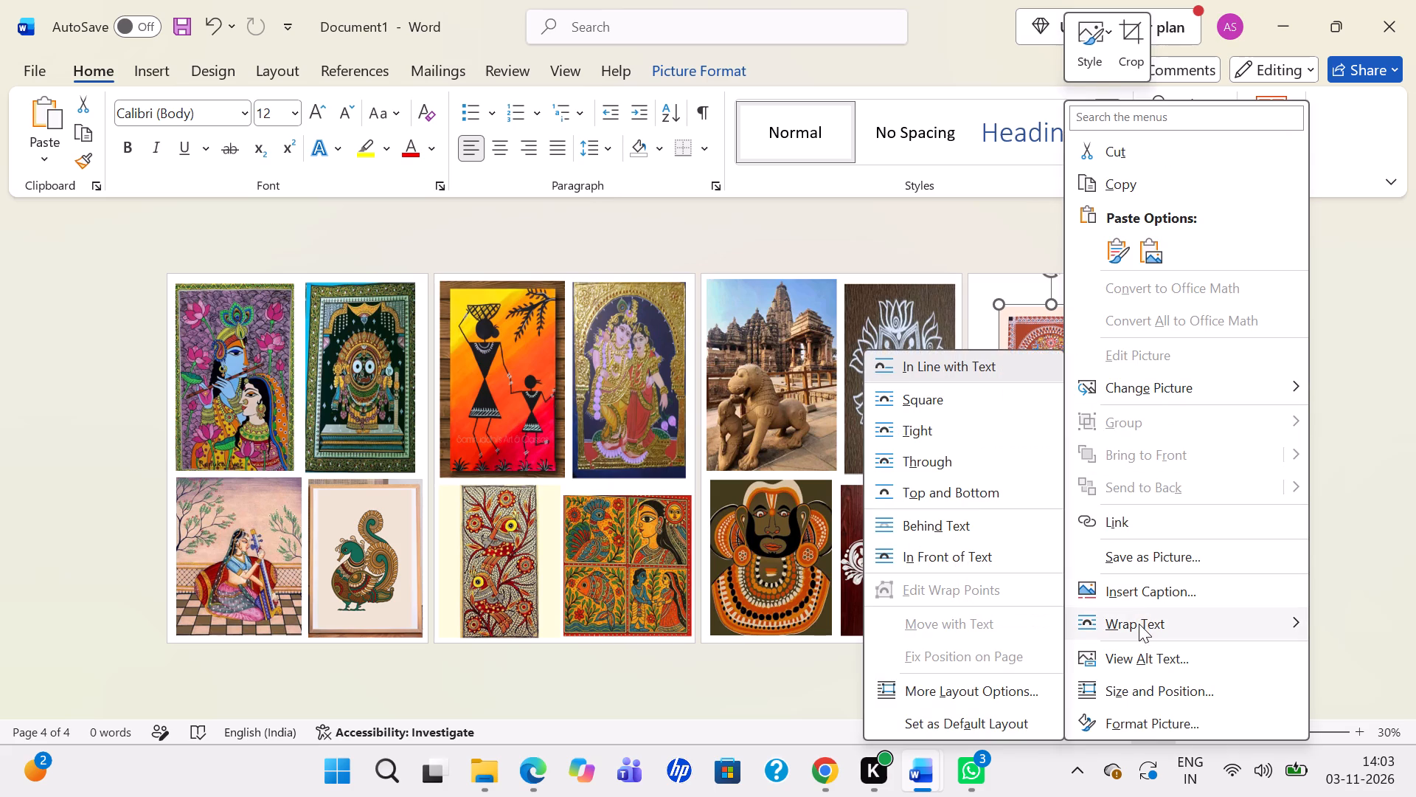
left_click(979, 561)
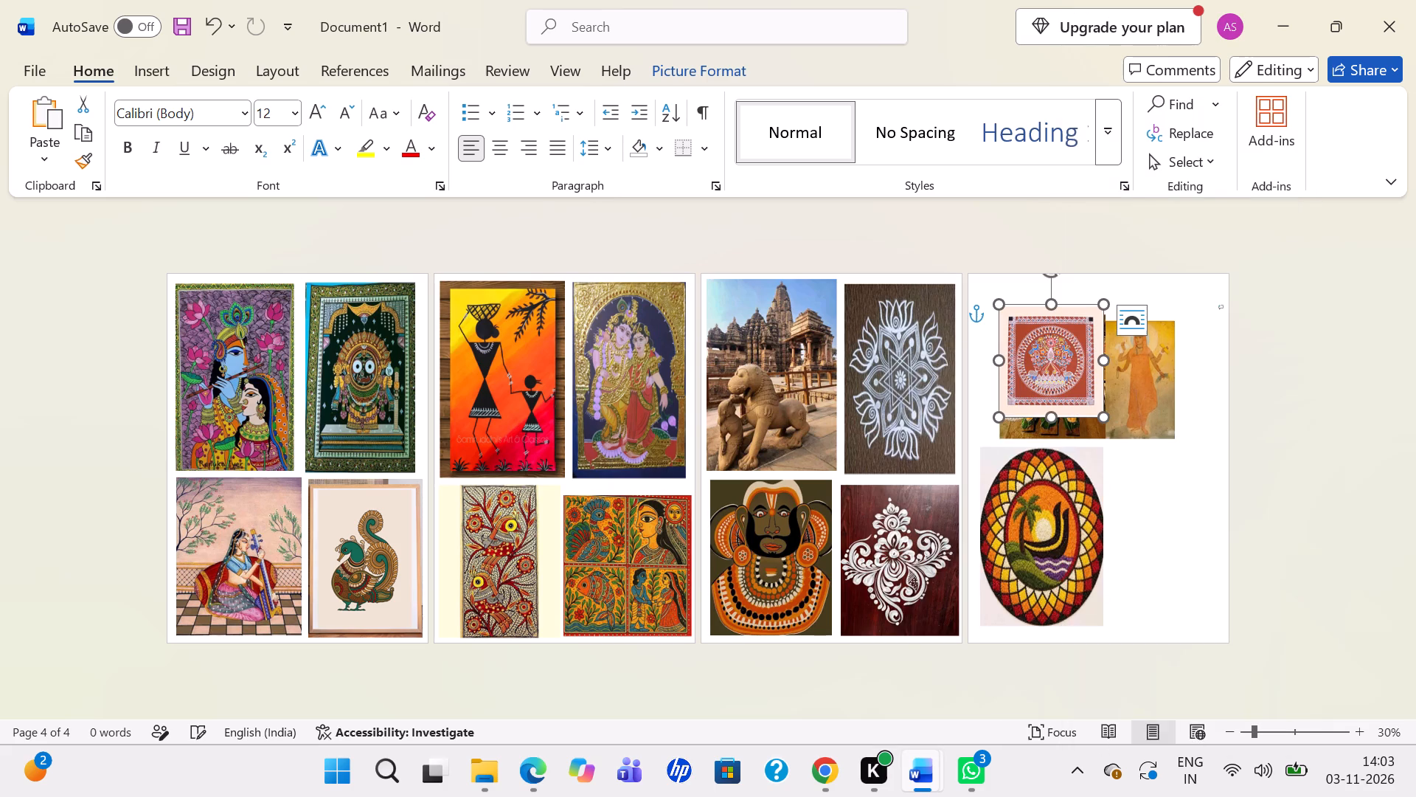
Resize the red framed folk-art picture from its edges to fill the lower-right quarter of page four, beside the palm-tree picture.
left_click_drag(1048, 421, 1051, 584)
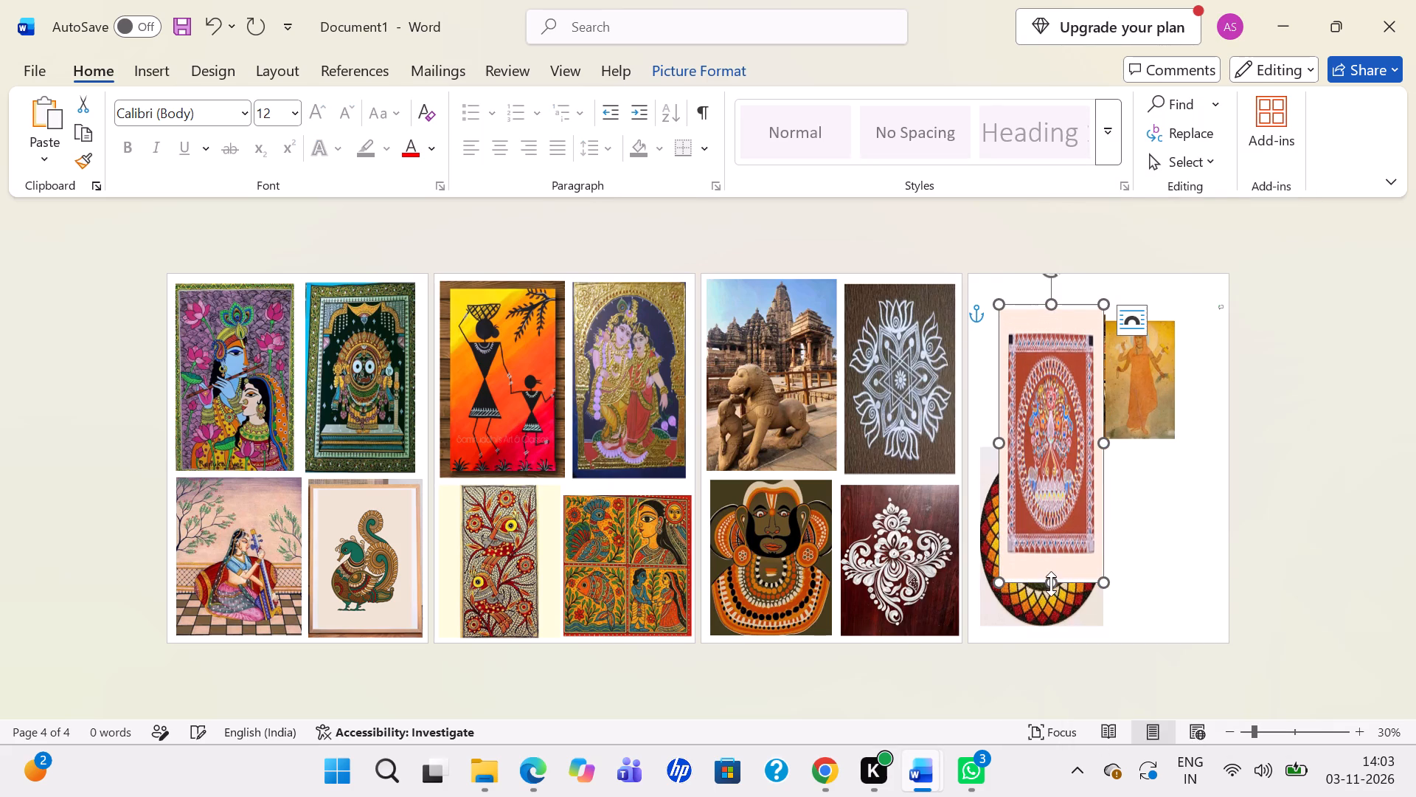
left_click(1097, 441)
left_click_drag(1097, 441, 1165, 456)
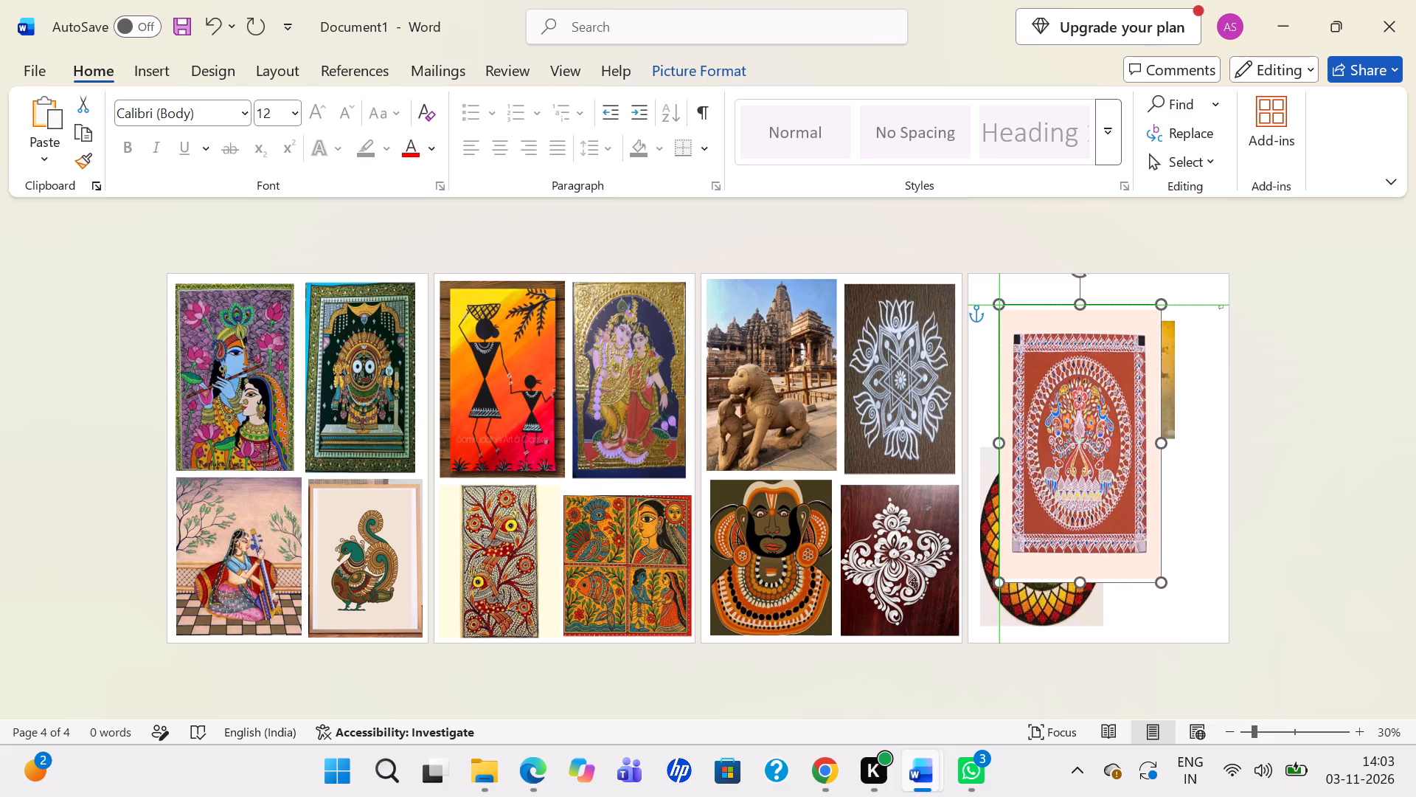
left_click_drag(1165, 456, 1181, 457)
left_click_drag(1091, 303, 1142, 479)
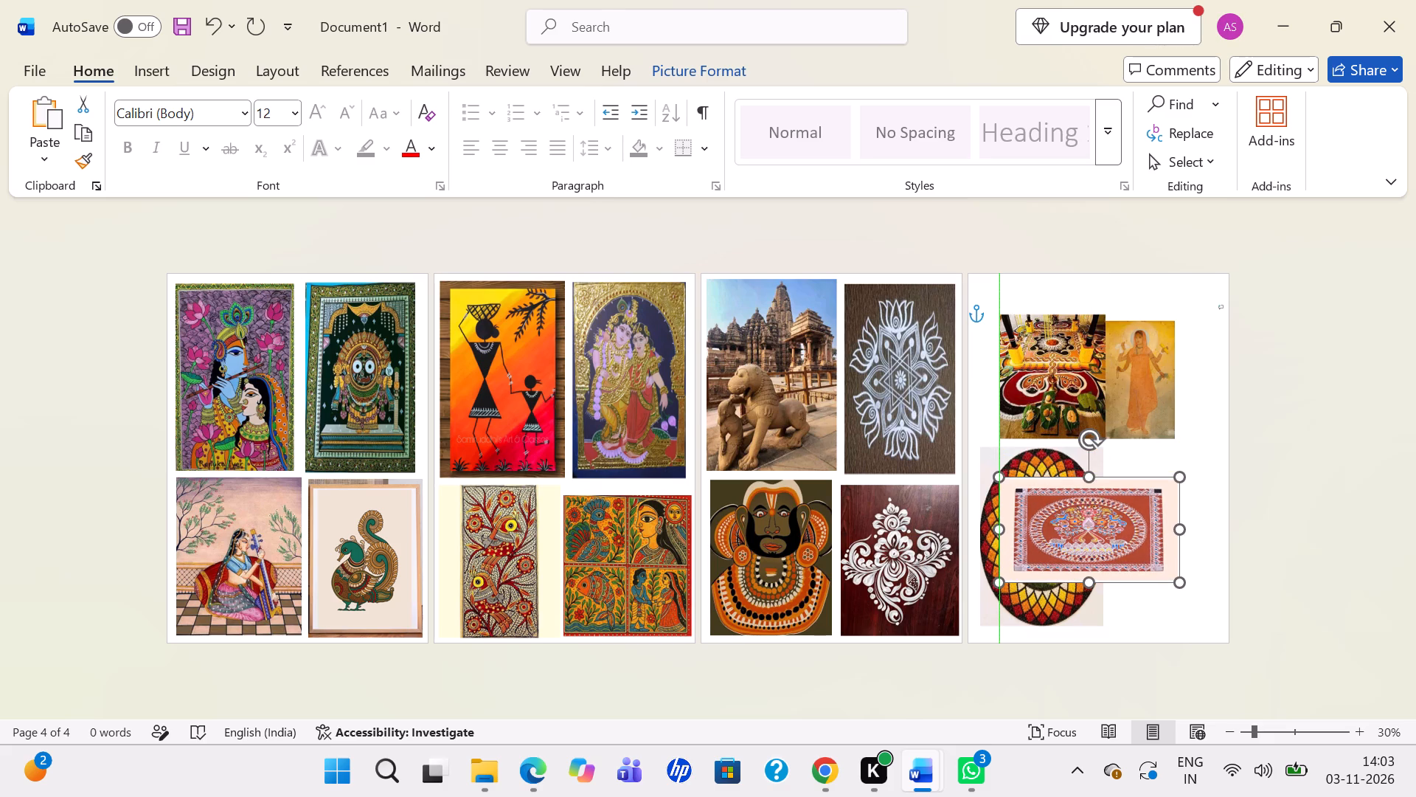
left_click_drag(1142, 479, 1142, 482)
left_click_drag(1093, 584, 1094, 623)
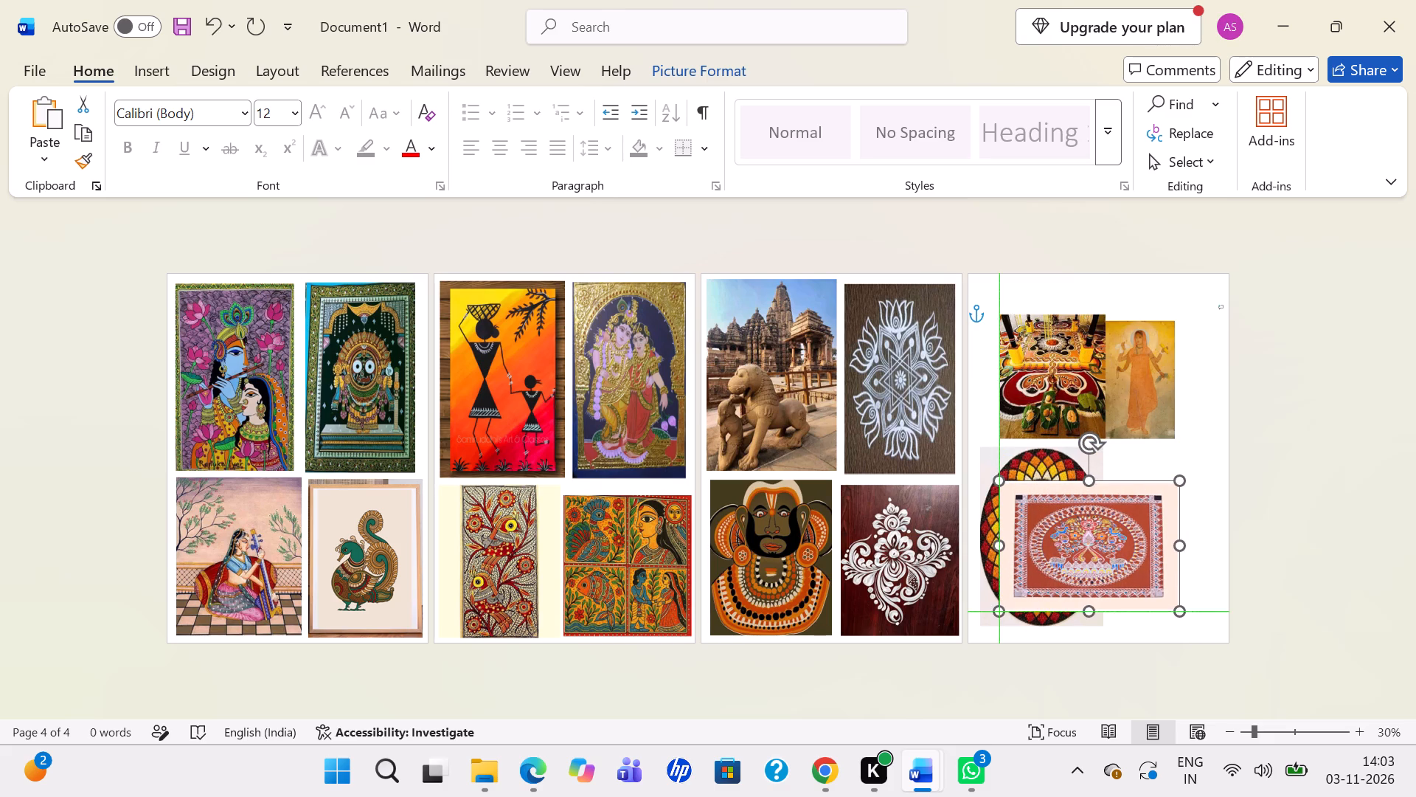
left_click_drag(1094, 623, 1096, 638)
left_click_drag(1179, 561, 1213, 556)
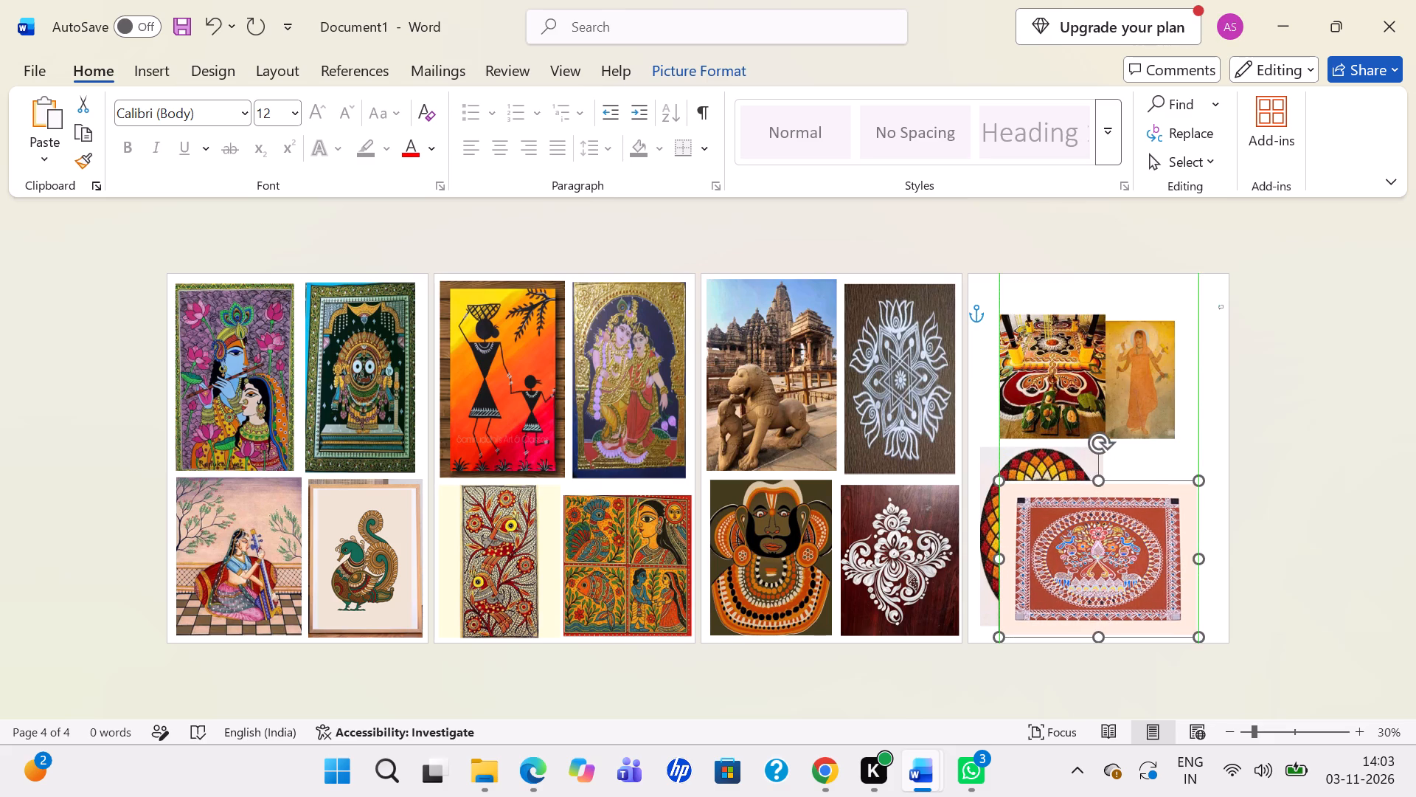
left_click_drag(1213, 556, 1227, 555)
left_click_drag(1004, 559, 1113, 549)
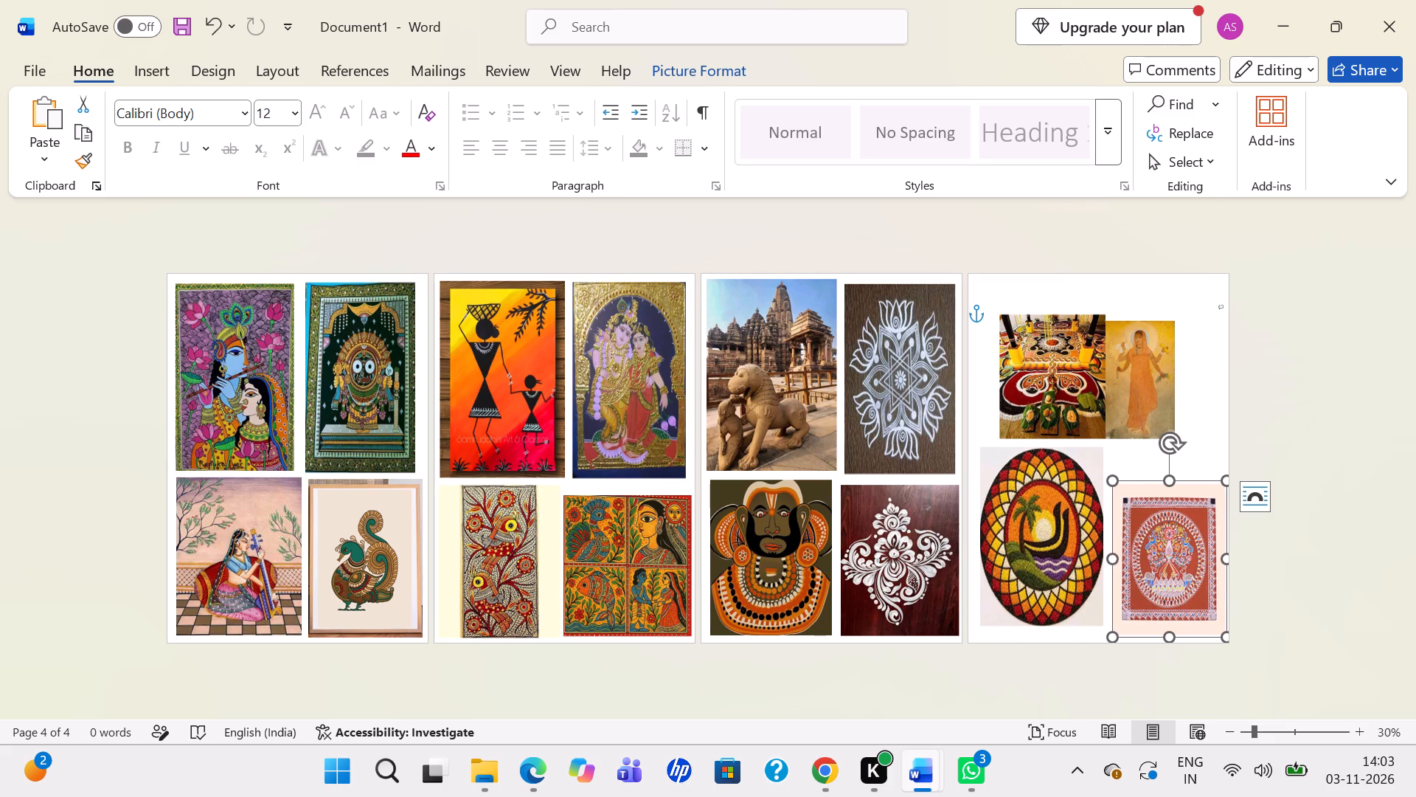
left_click_drag(1167, 485, 1169, 463)
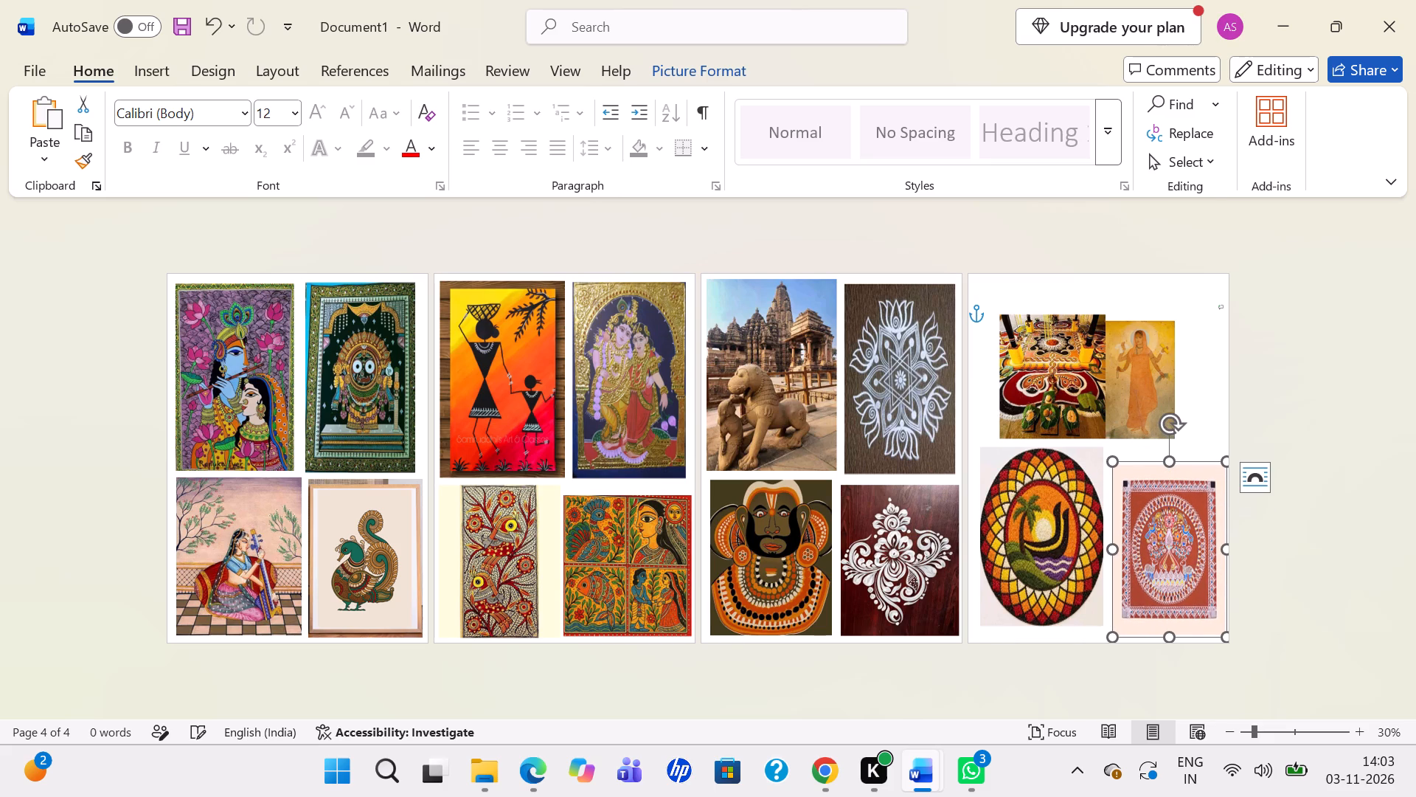
Set the text wrapping of the orange-robed figure picture on page four to In Front of Text.
right_click(1138, 371)
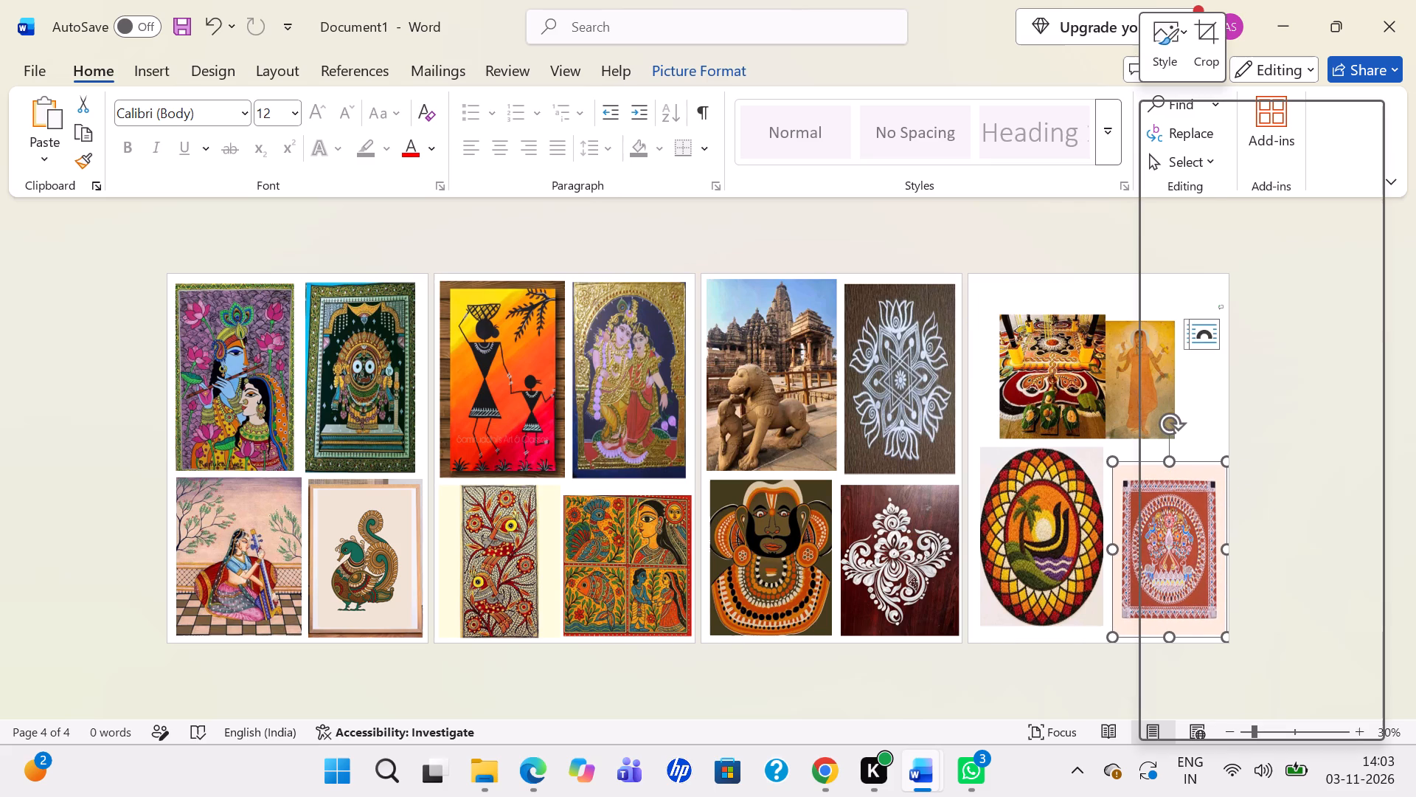
left_click(1112, 384)
right_click(1133, 382)
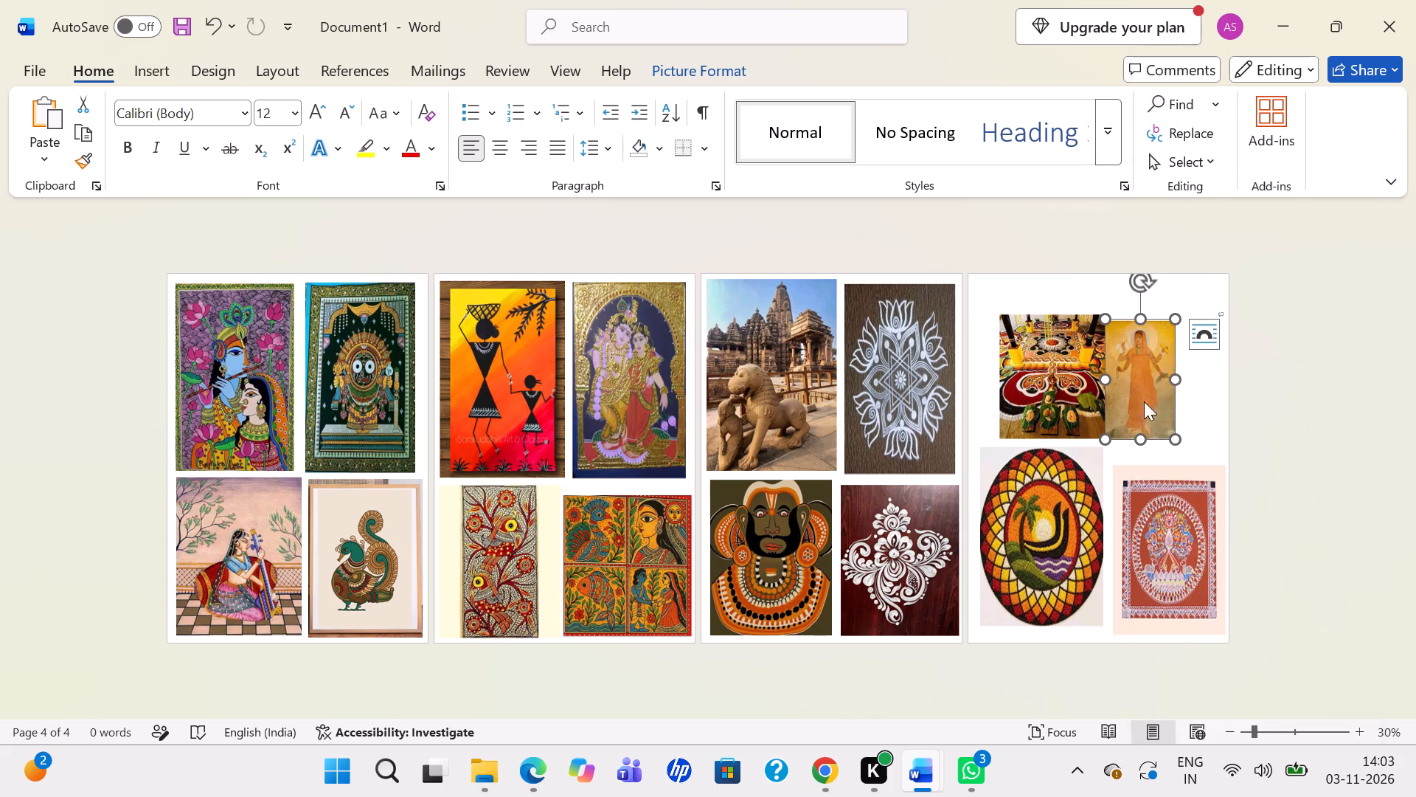
left_click(1186, 620)
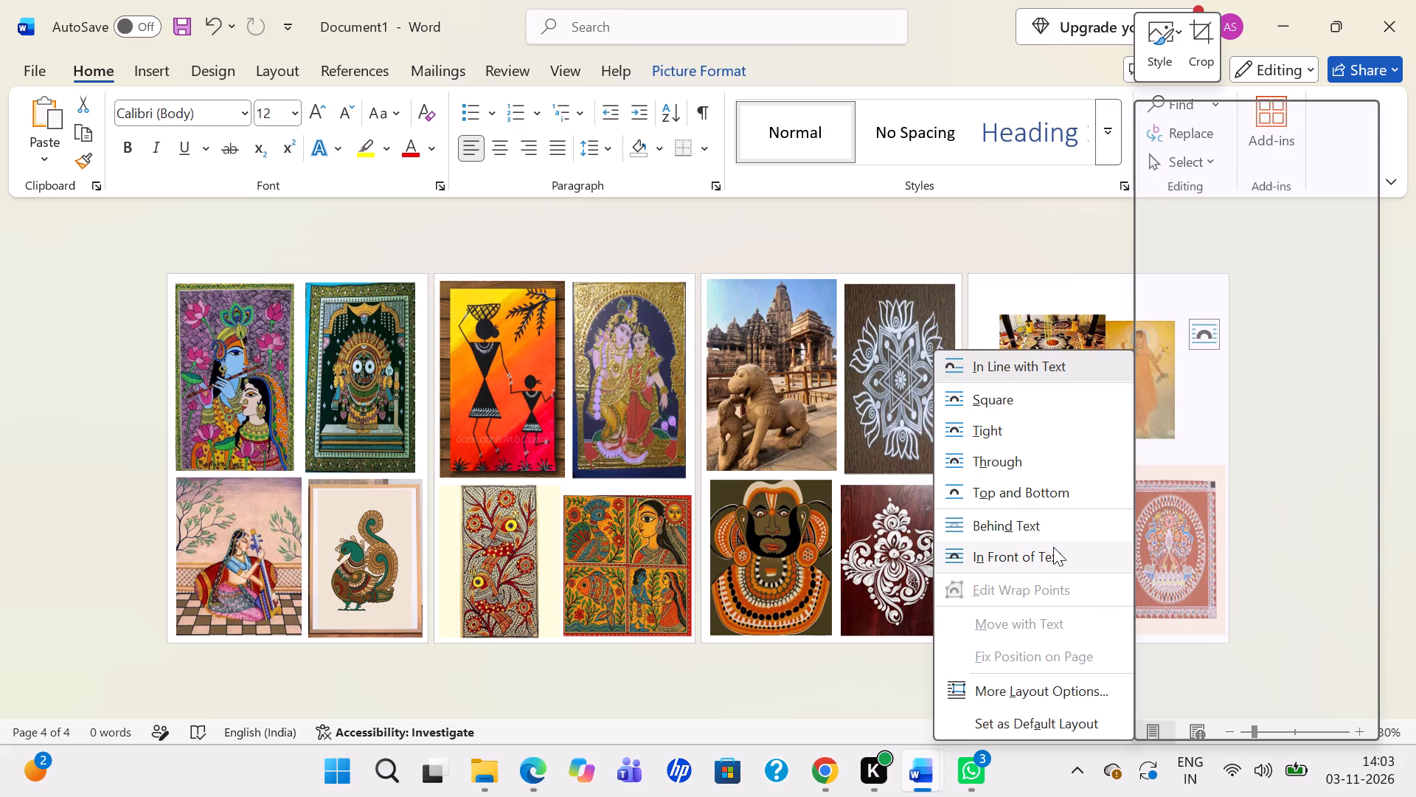
left_click(1053, 550)
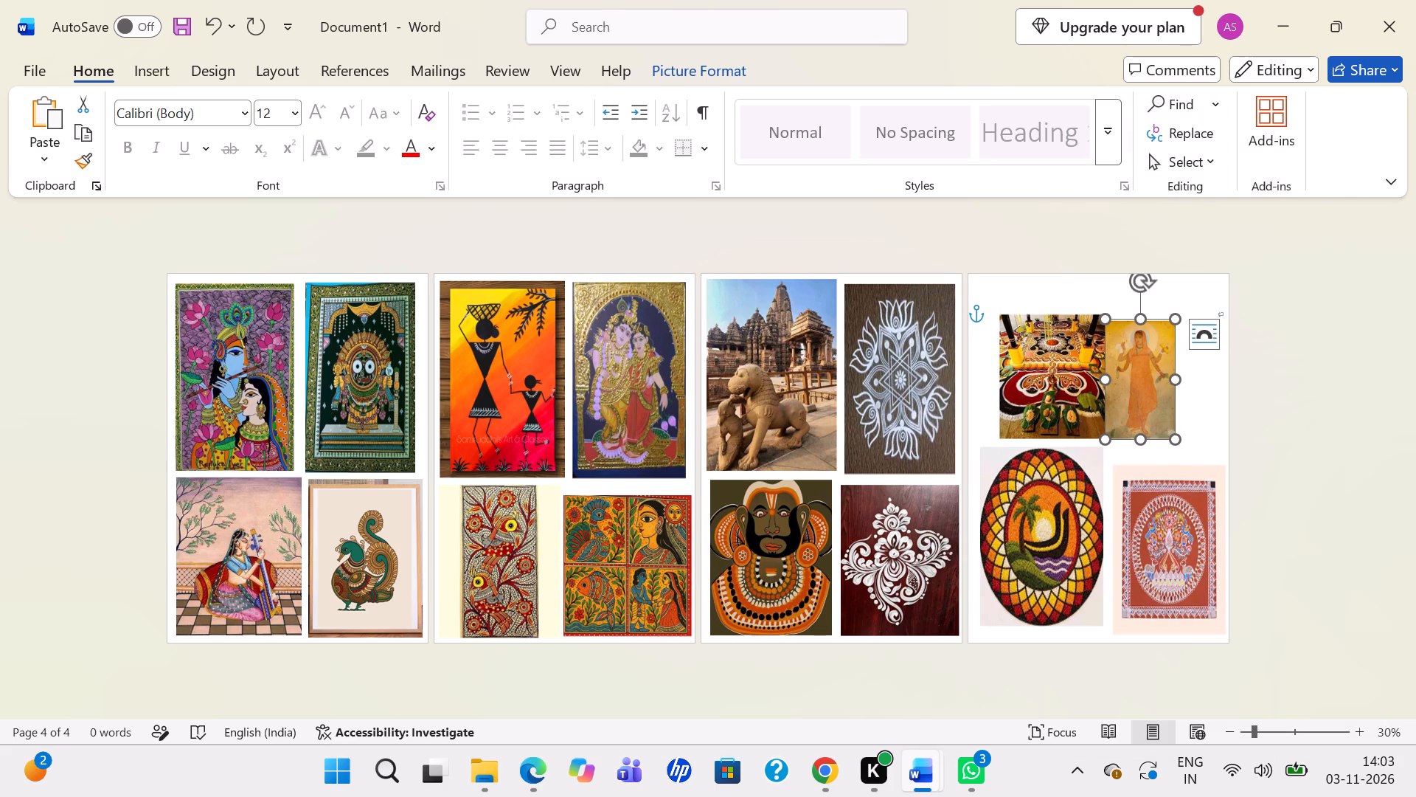
Resize the orange-robed figure picture from its edges to fill the upper-right quarter of page four, above the red folk-art picture.
left_click_drag(1174, 440, 1205, 441)
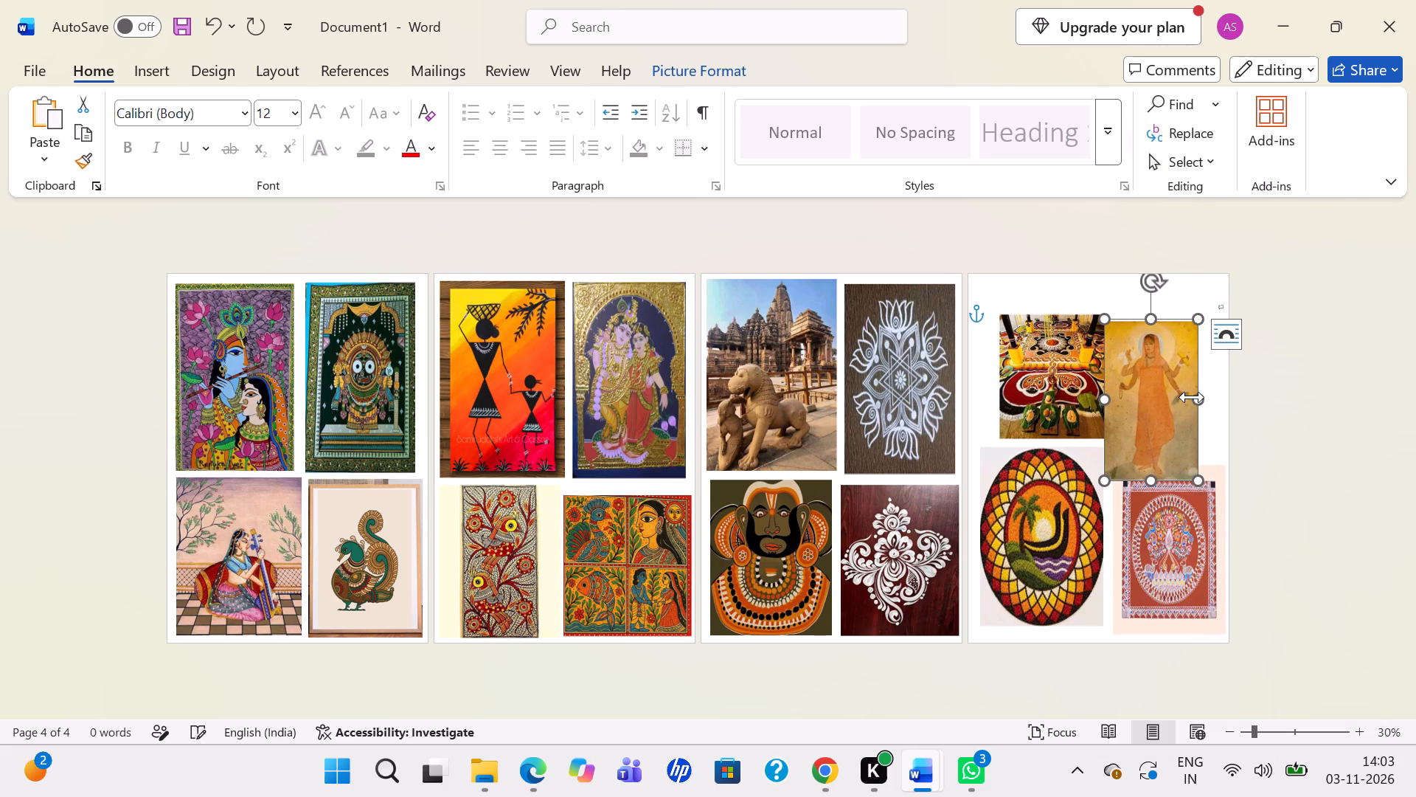
left_click_drag(1200, 397, 1221, 397)
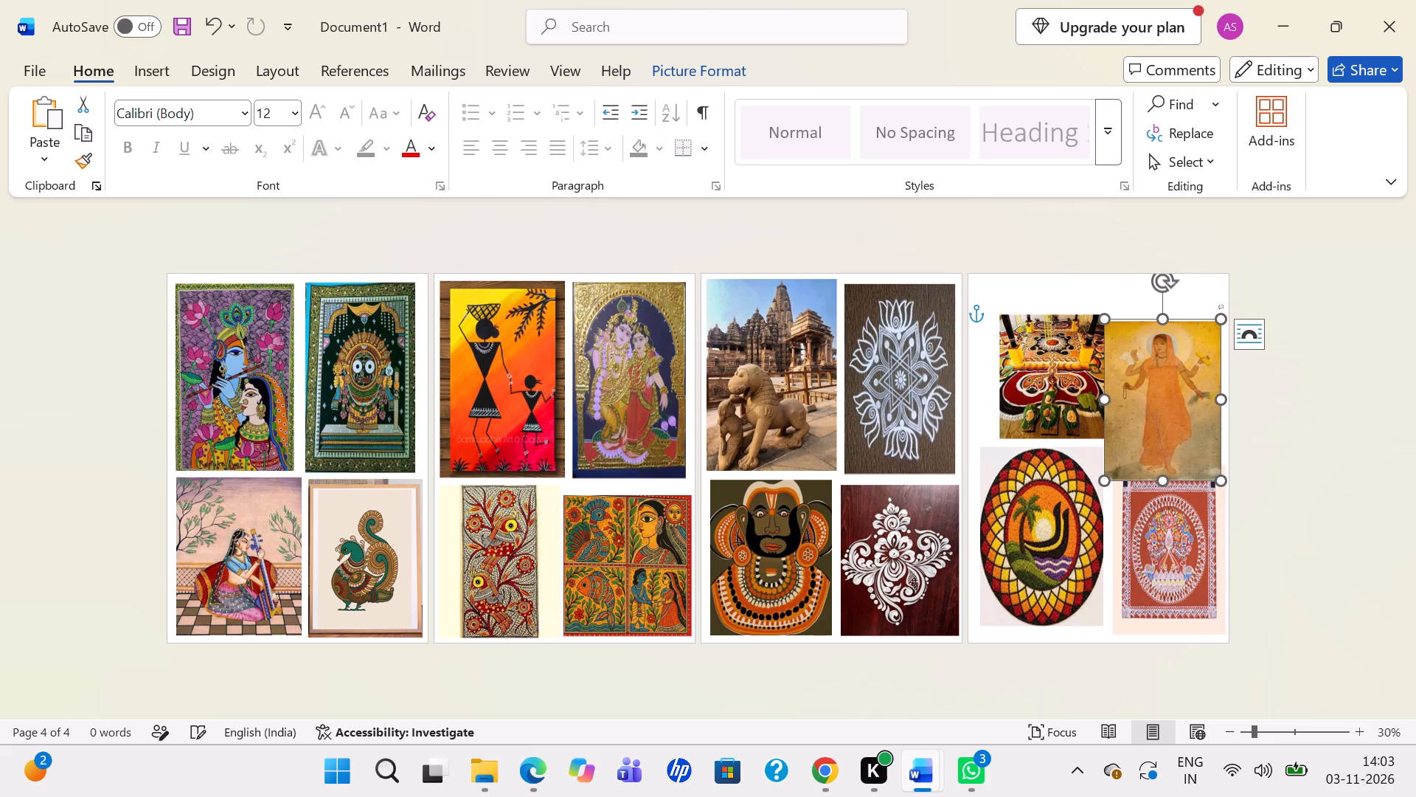
left_click_drag(1107, 397, 1122, 384)
left_click_drag(1176, 319, 1169, 230)
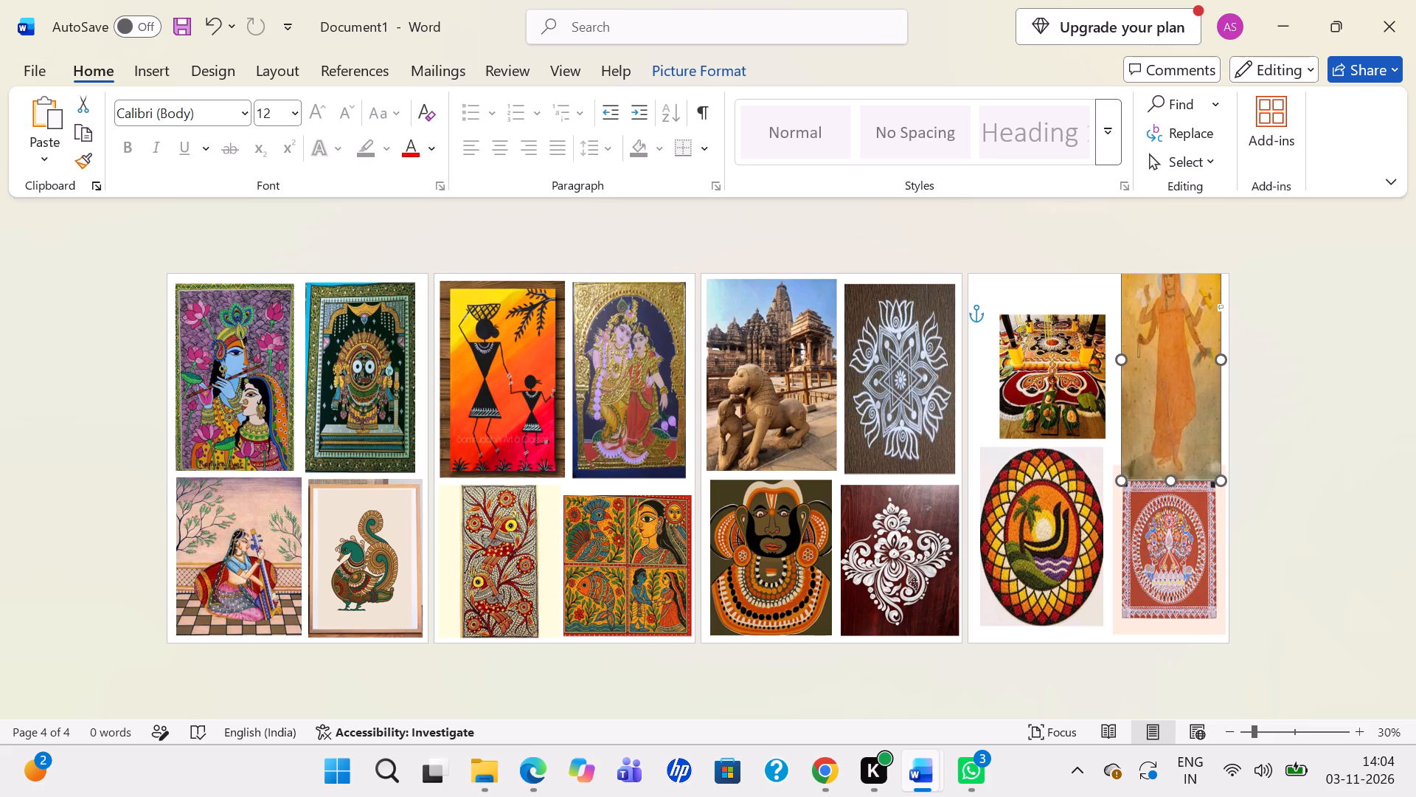
left_click_drag(1169, 230, 1177, 293)
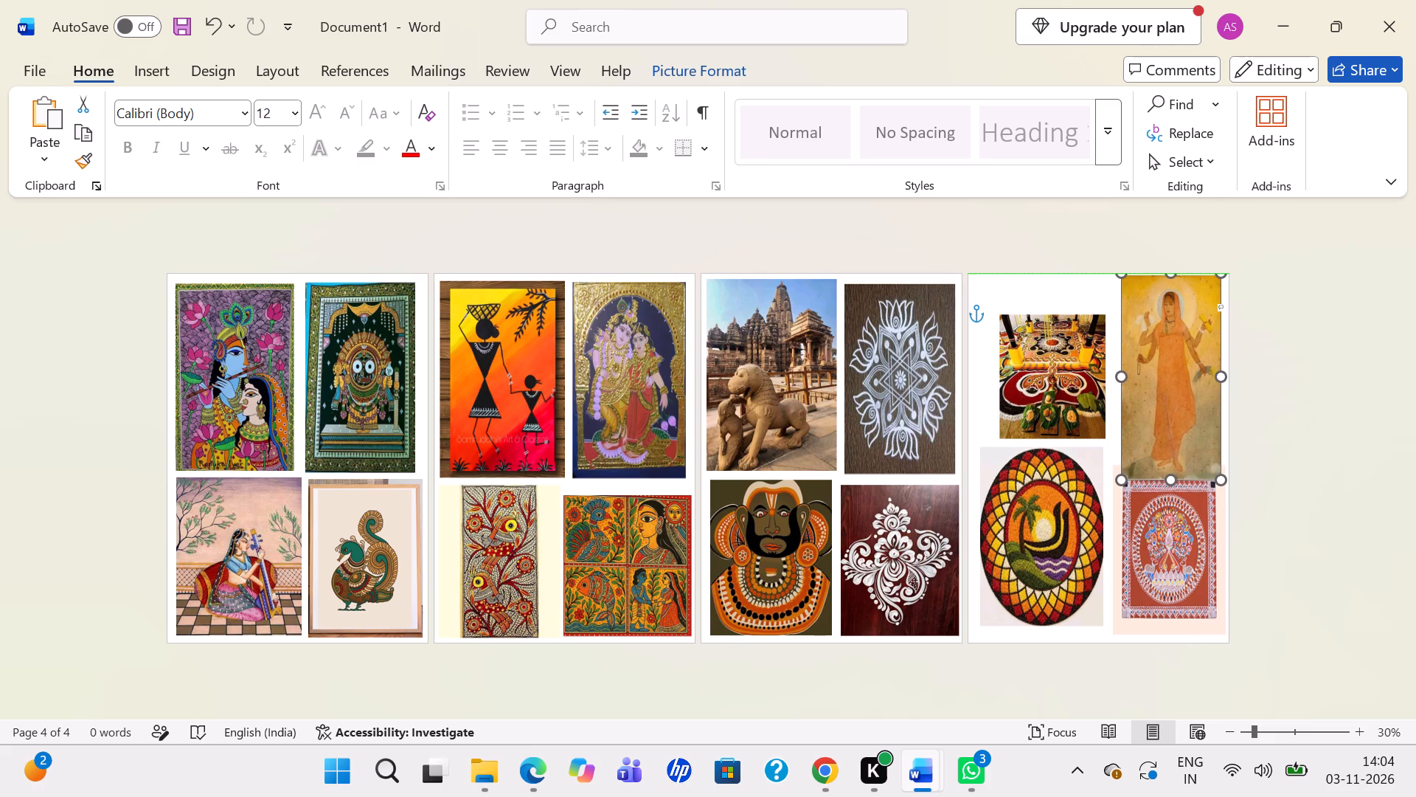
left_click_drag(1177, 293, 1173, 288)
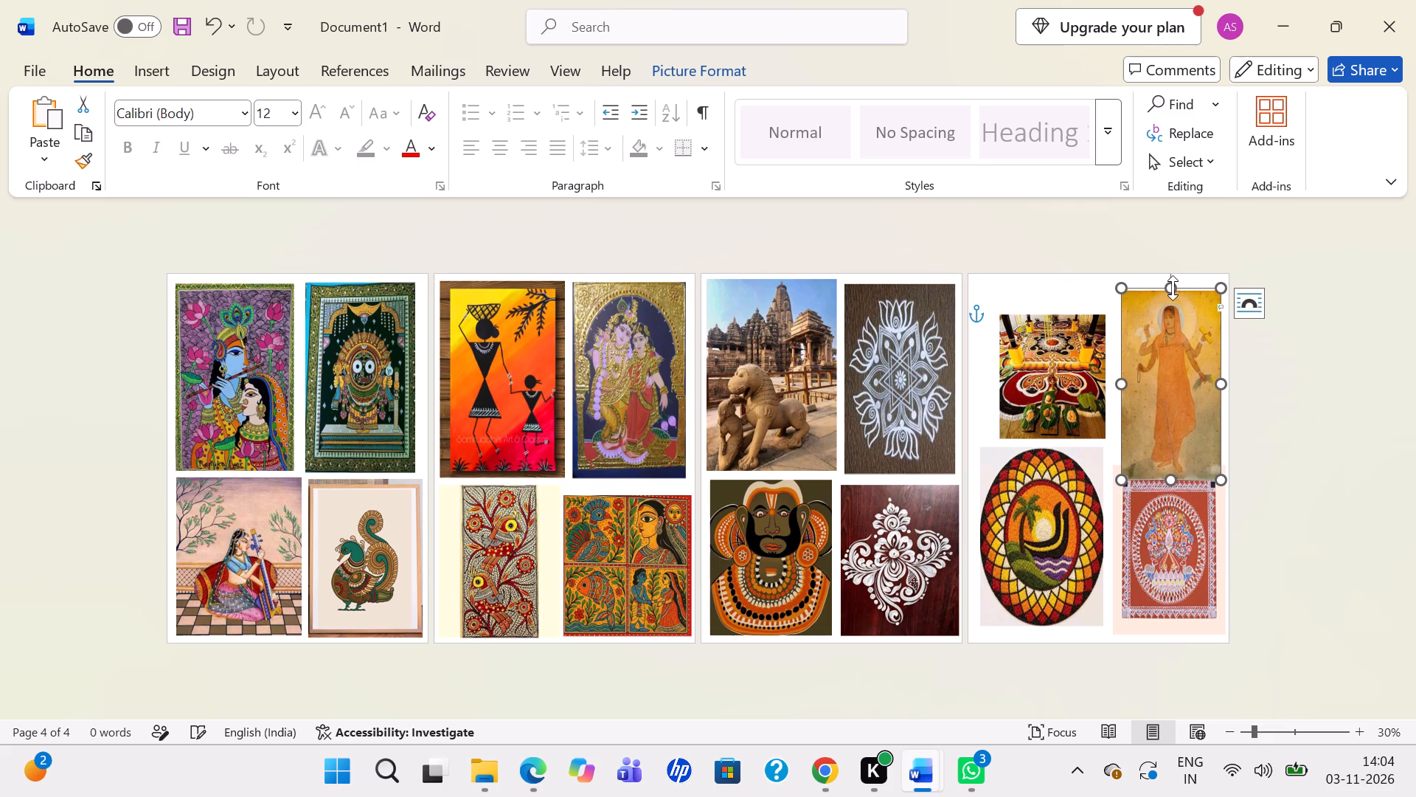
left_click_drag(1172, 486, 1167, 463)
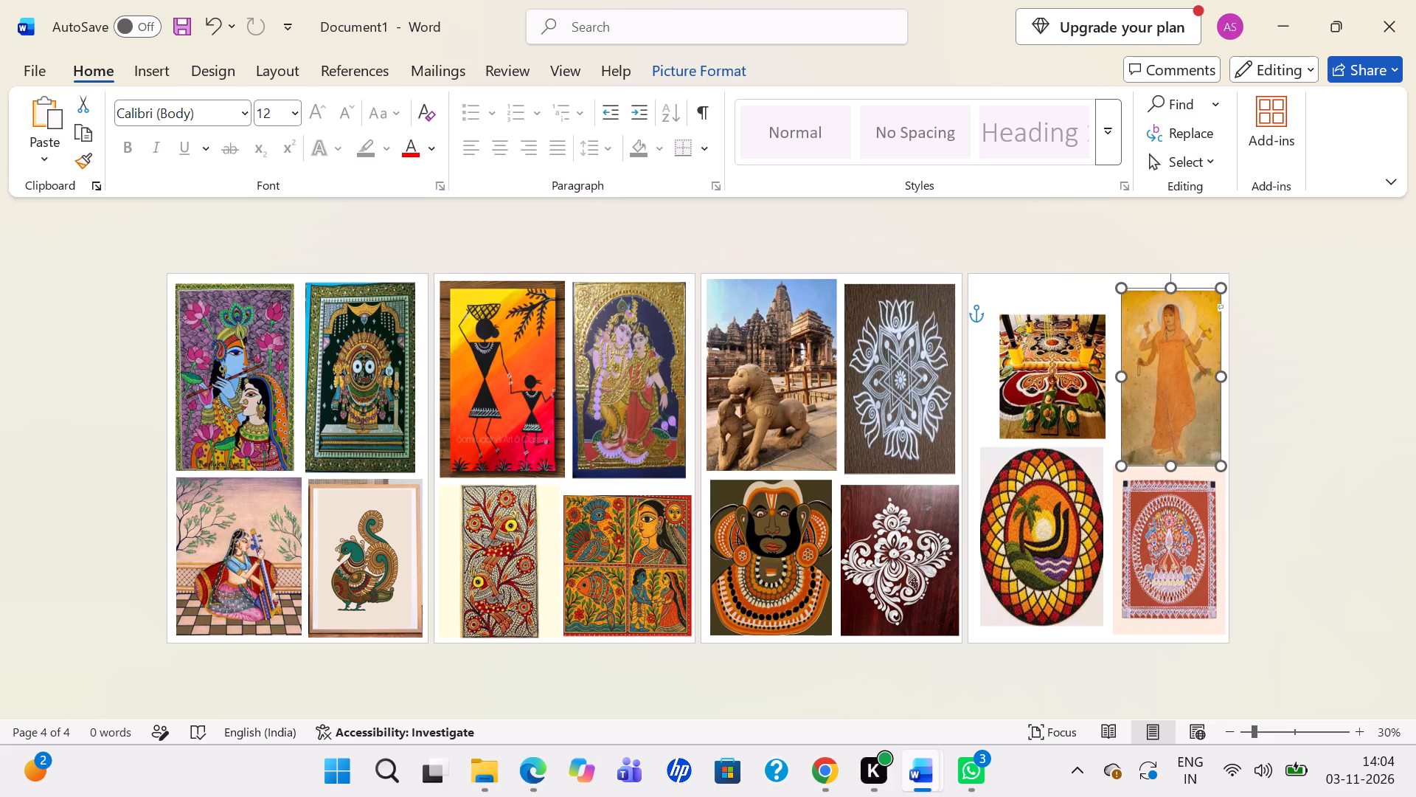
left_click_drag(1167, 463, 1163, 454)
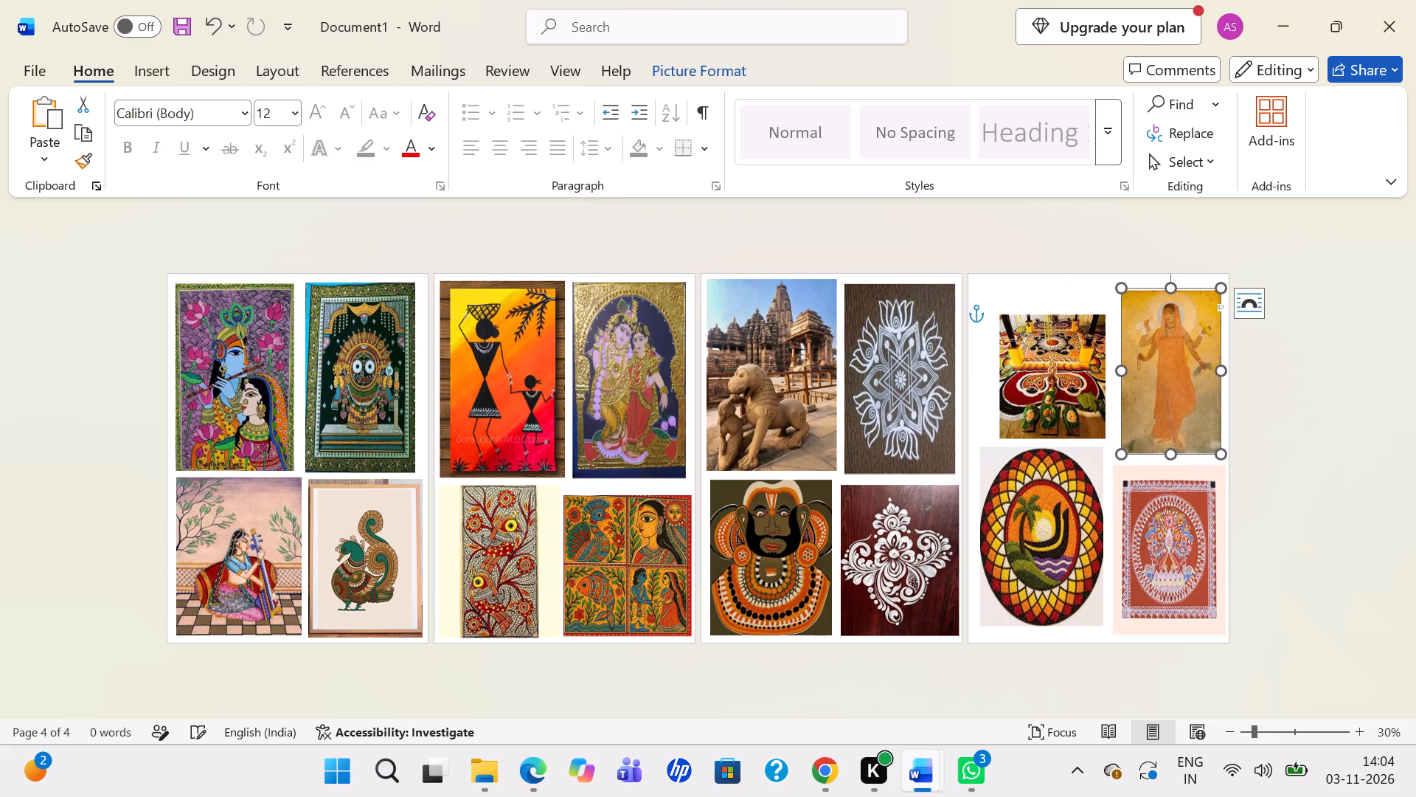
left_click(1010, 516)
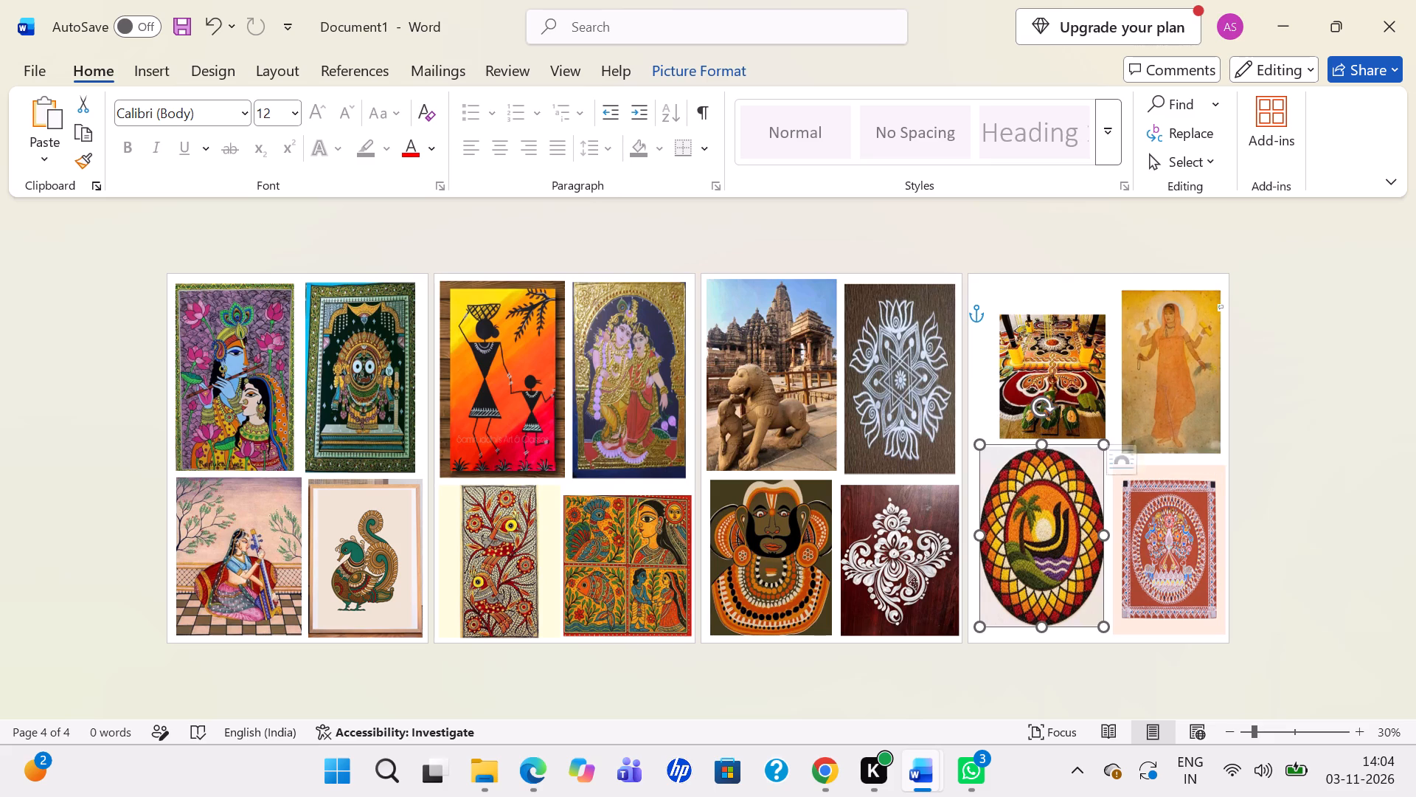
left_click(1050, 404)
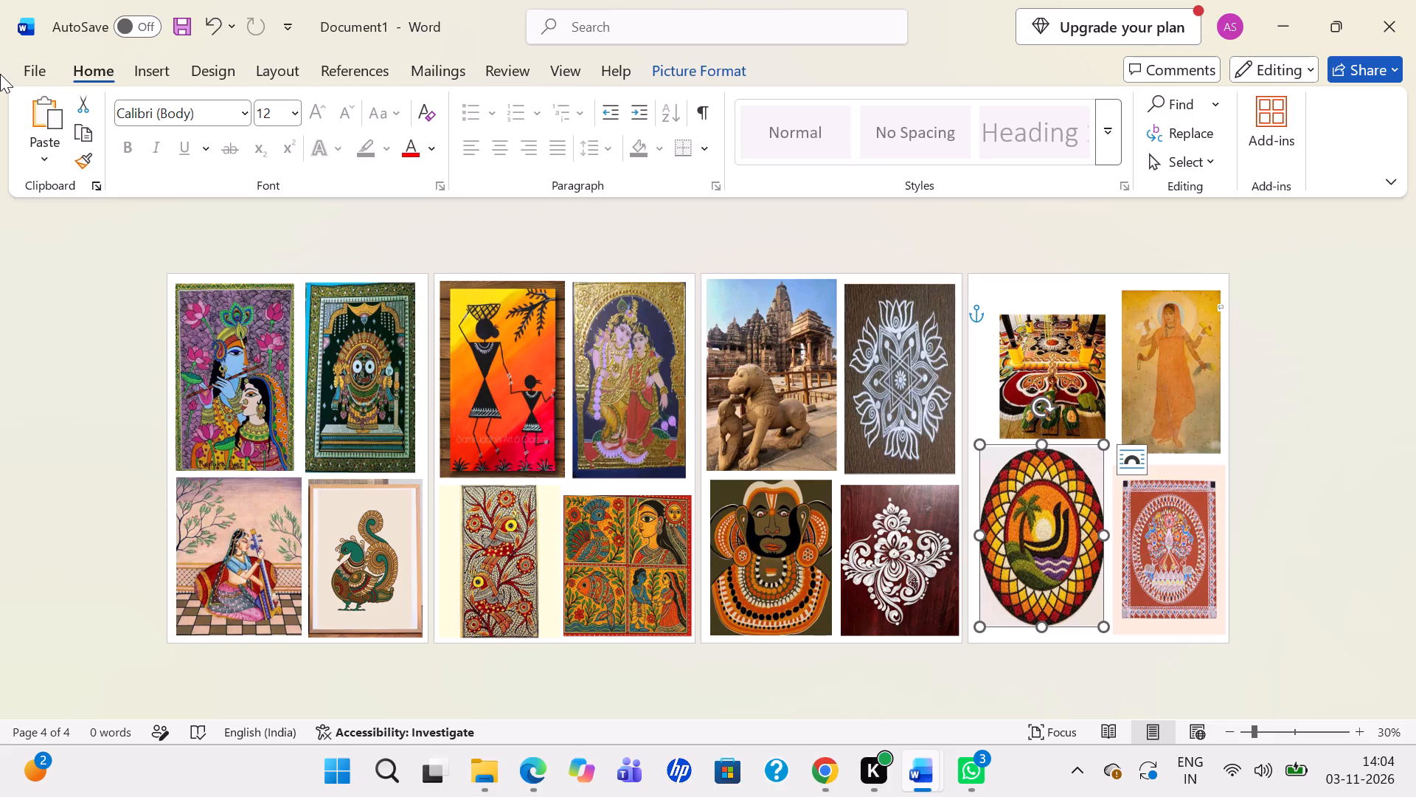
Save the document as a Word Document named Doc1 in the Downloads folder.
left_click(24, 71)
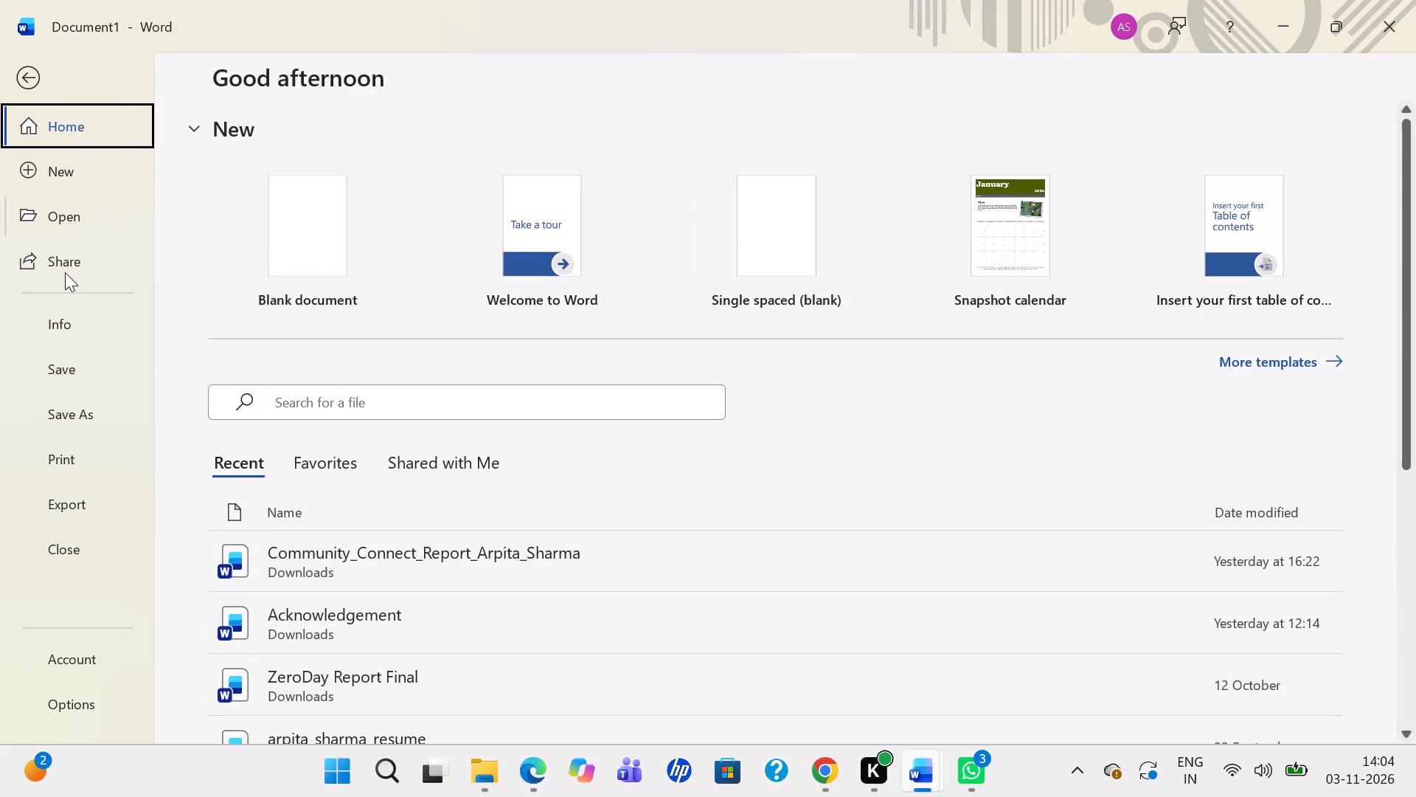
left_click(60, 421)
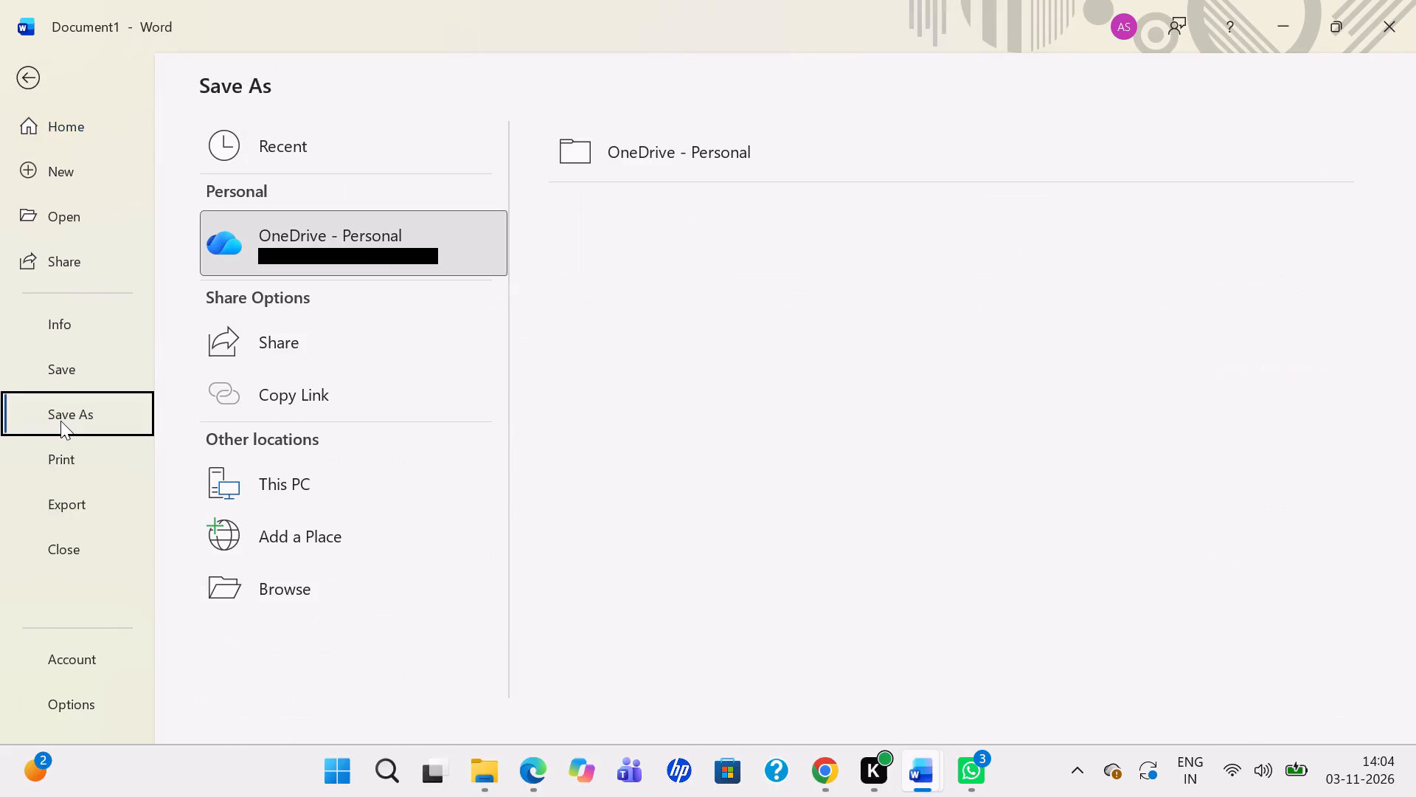
left_click(265, 581)
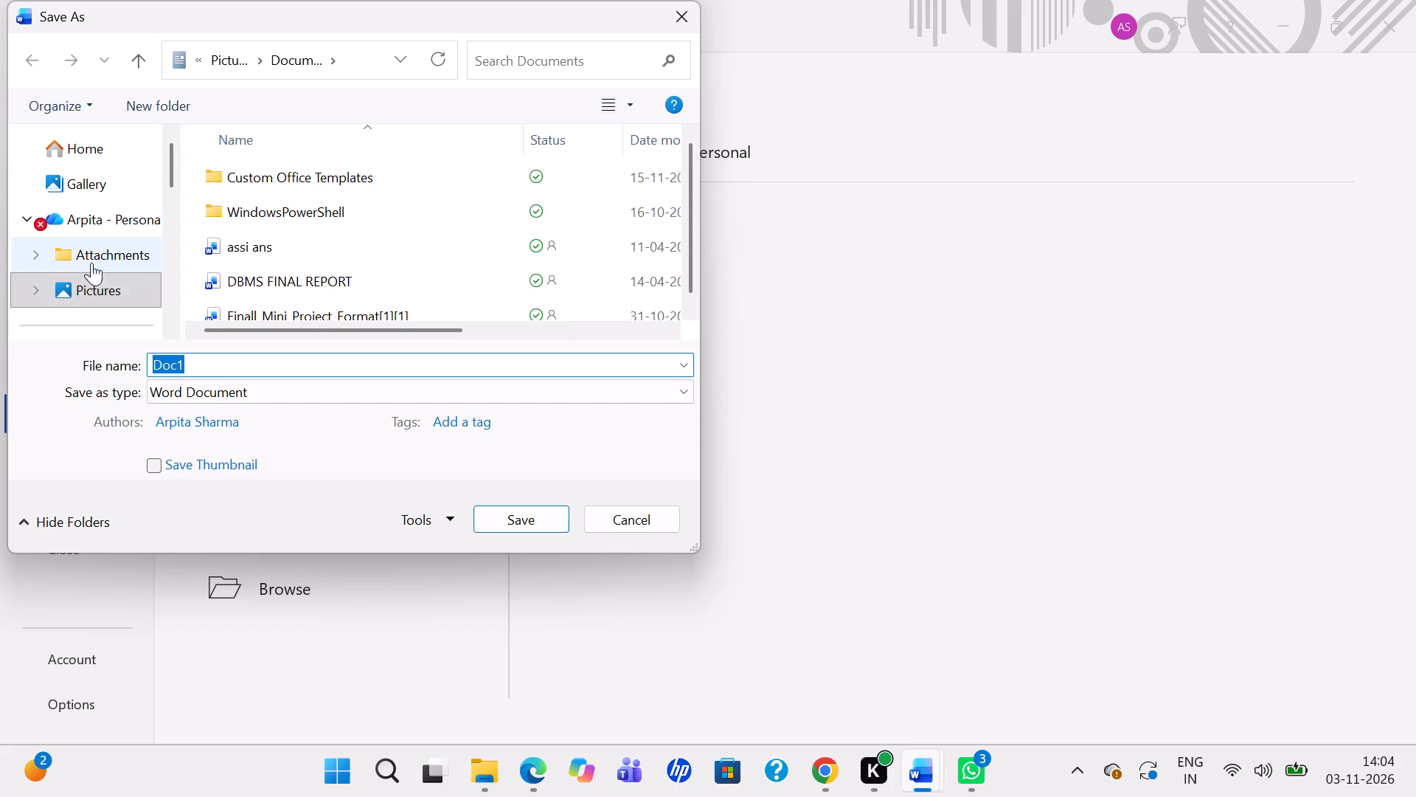
scroll(108, 258, "down", 1)
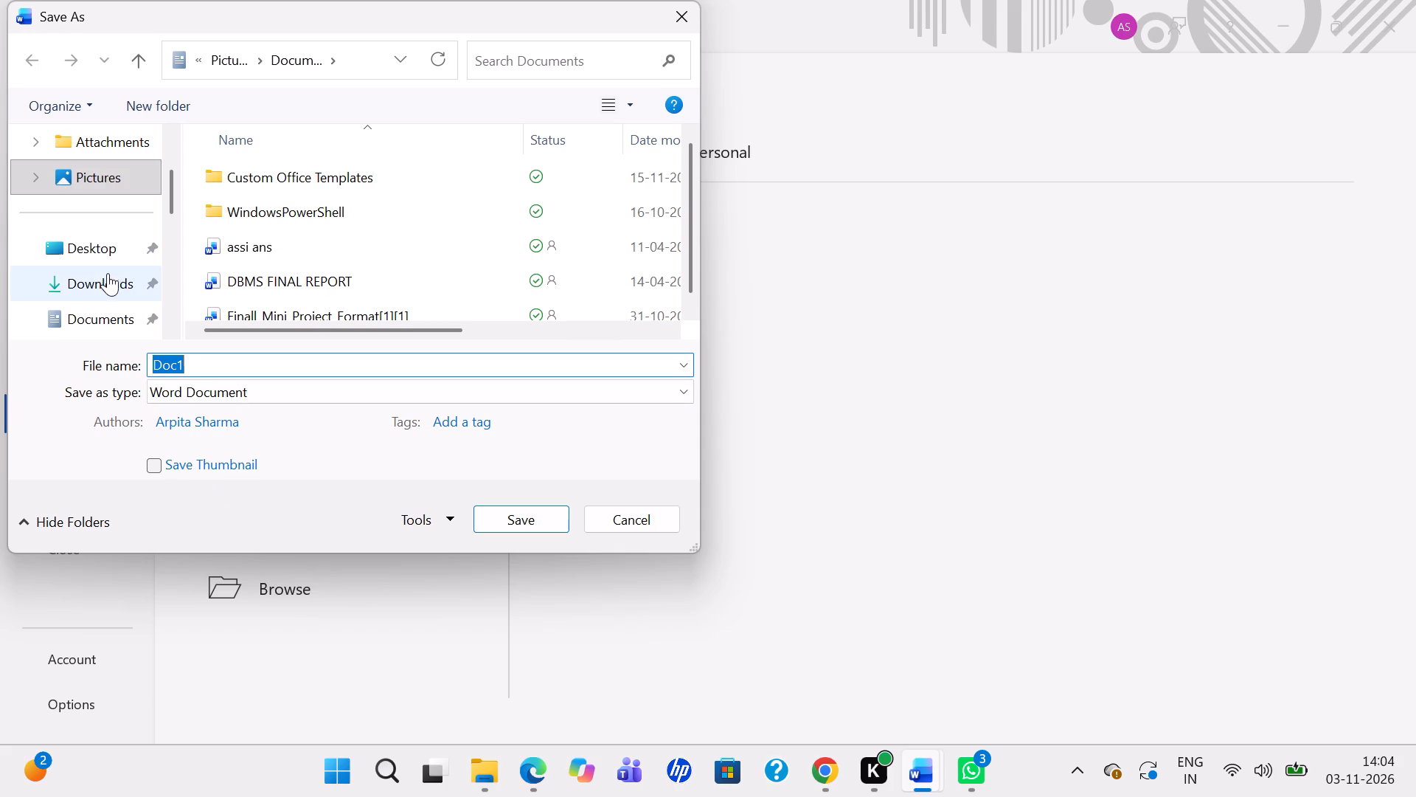
left_click(108, 280)
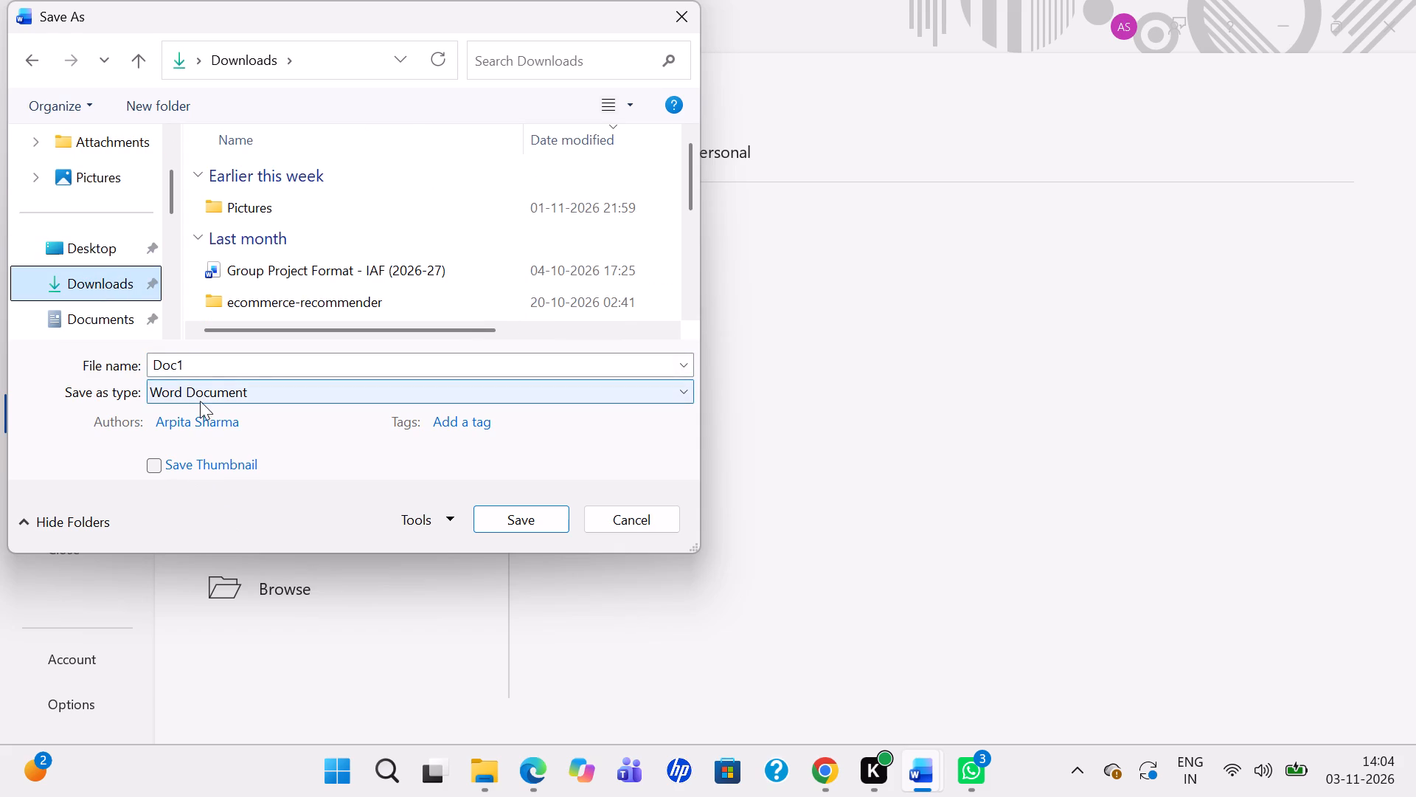
left_click(201, 362)
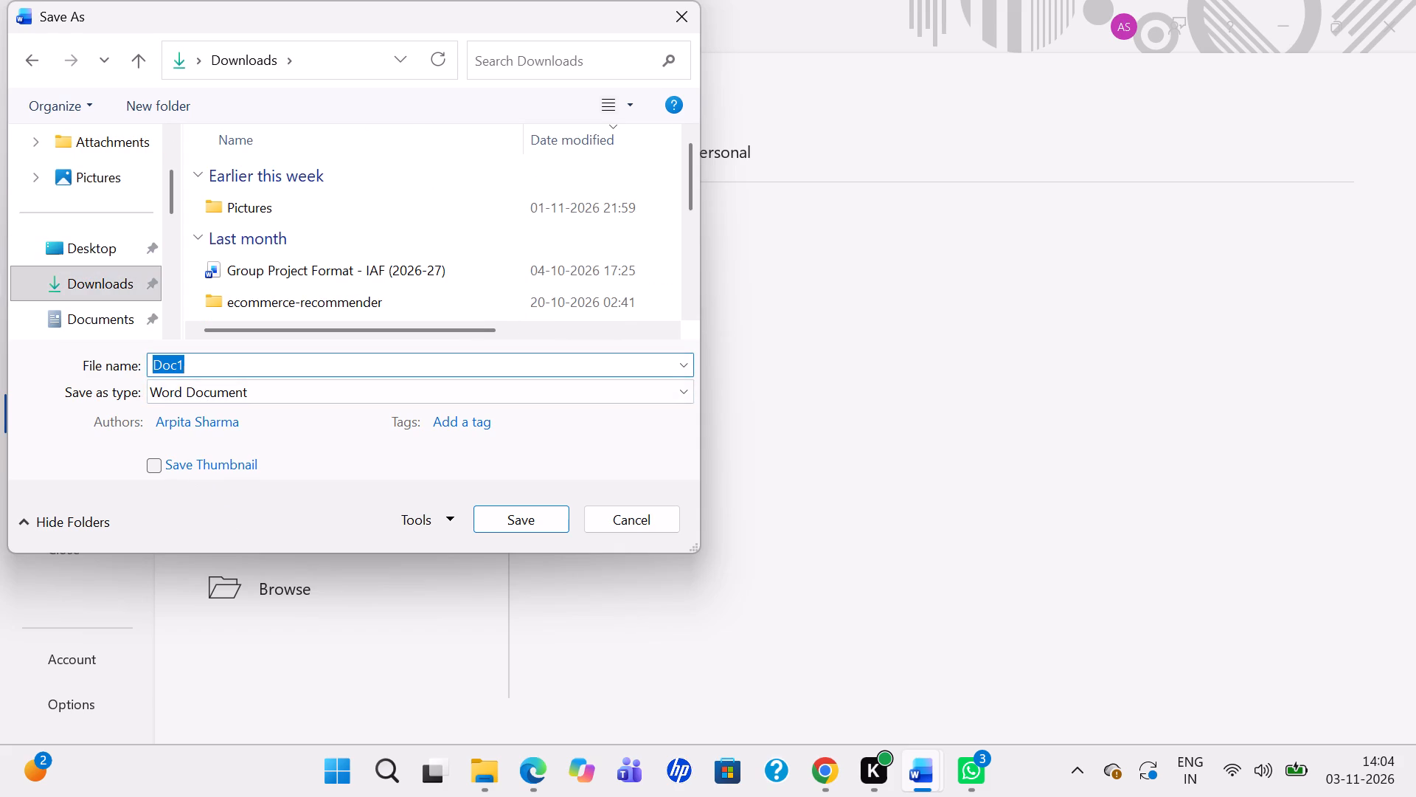
left_click(507, 518)
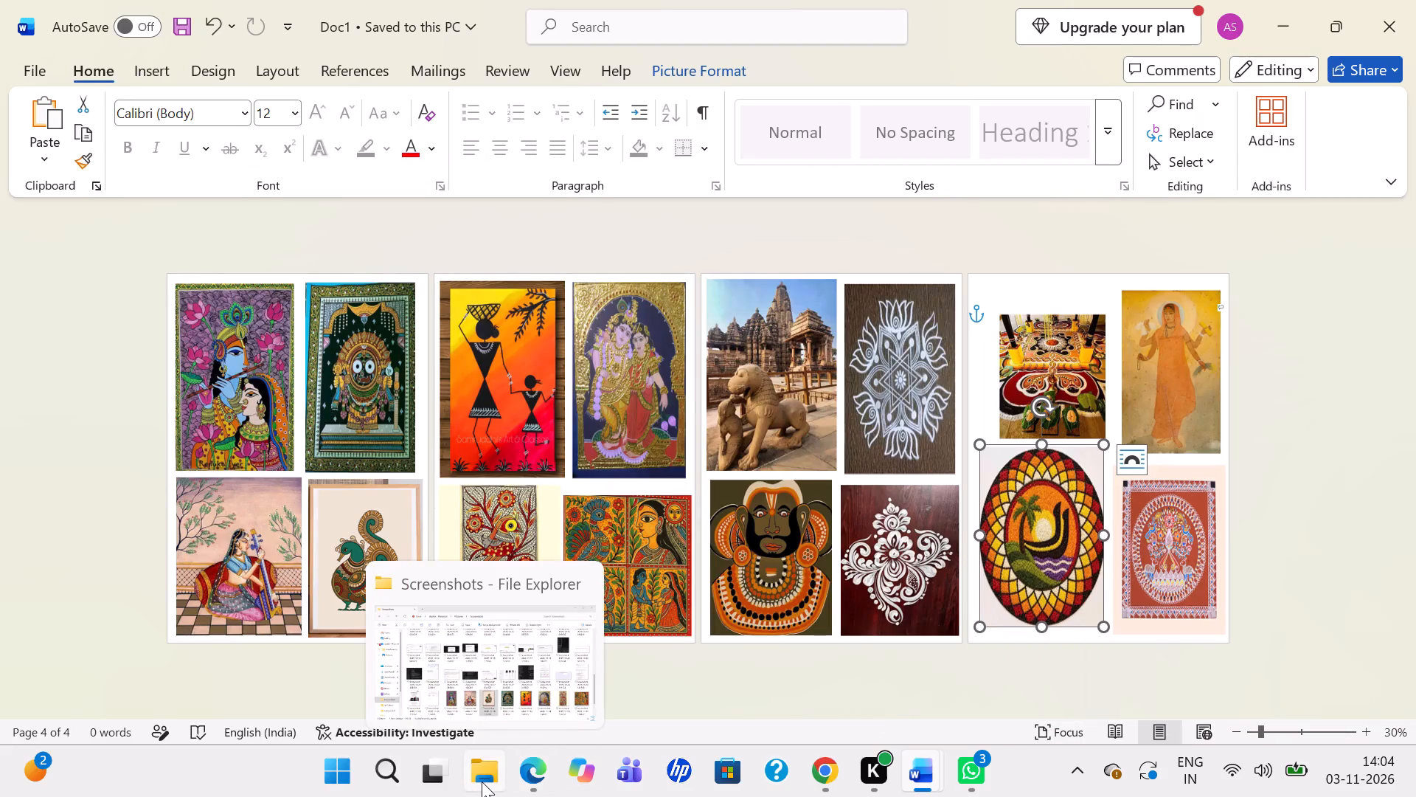
Switch to File Explorer, check the Downloads folder for the saved Doc1 file, and close the window.
left_click(472, 691)
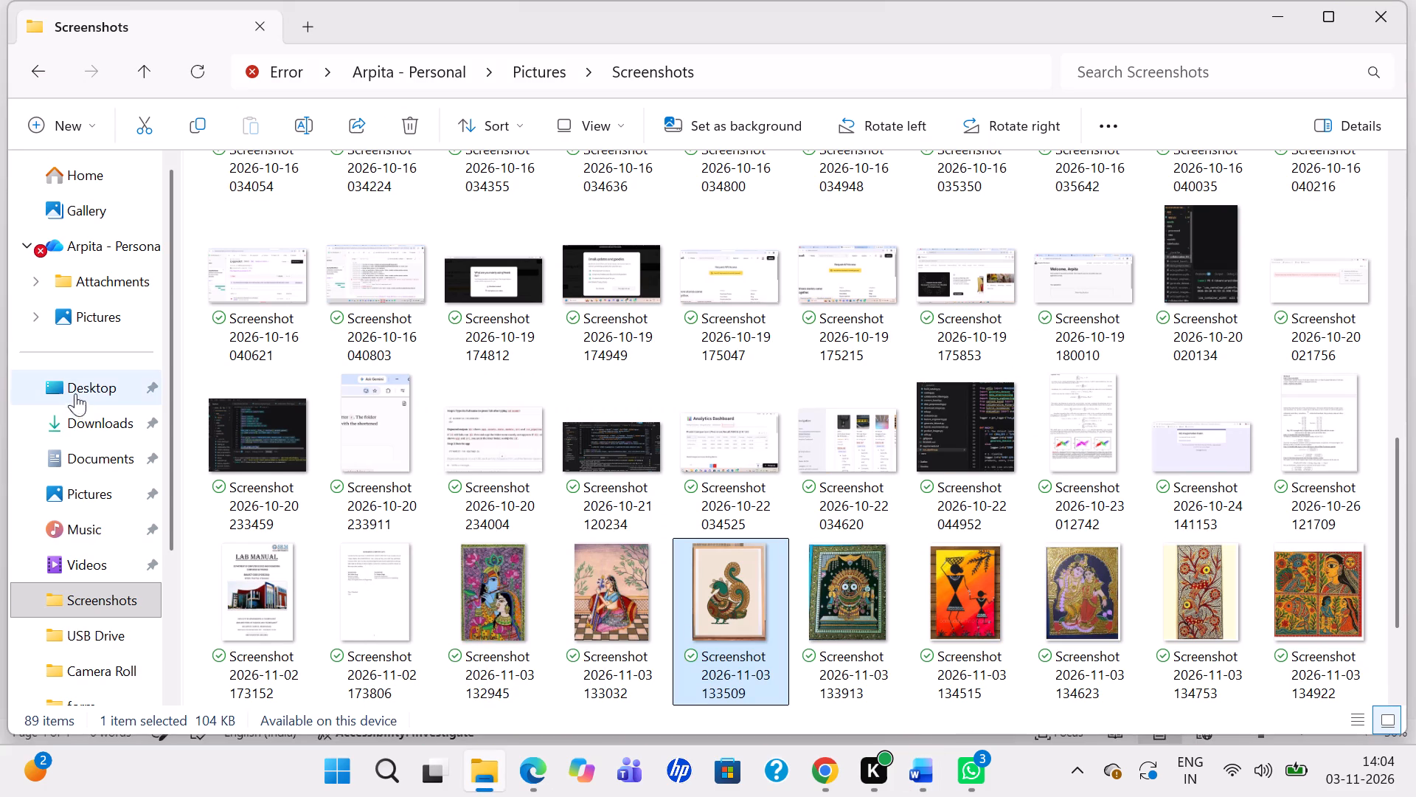
left_click(77, 419)
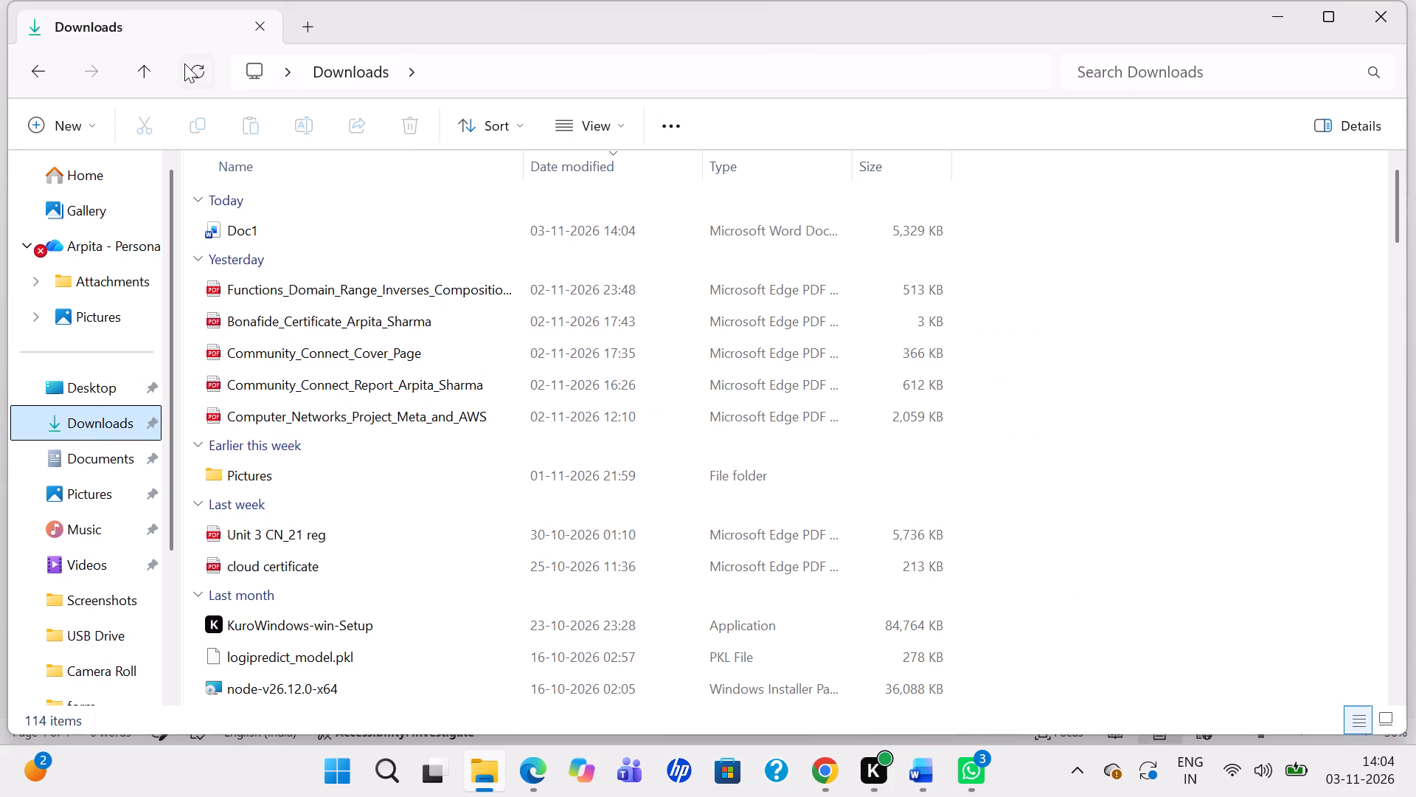
left_click(1389, 4)
Close the Doc1 document window in Word.
left_click(1389, 4)
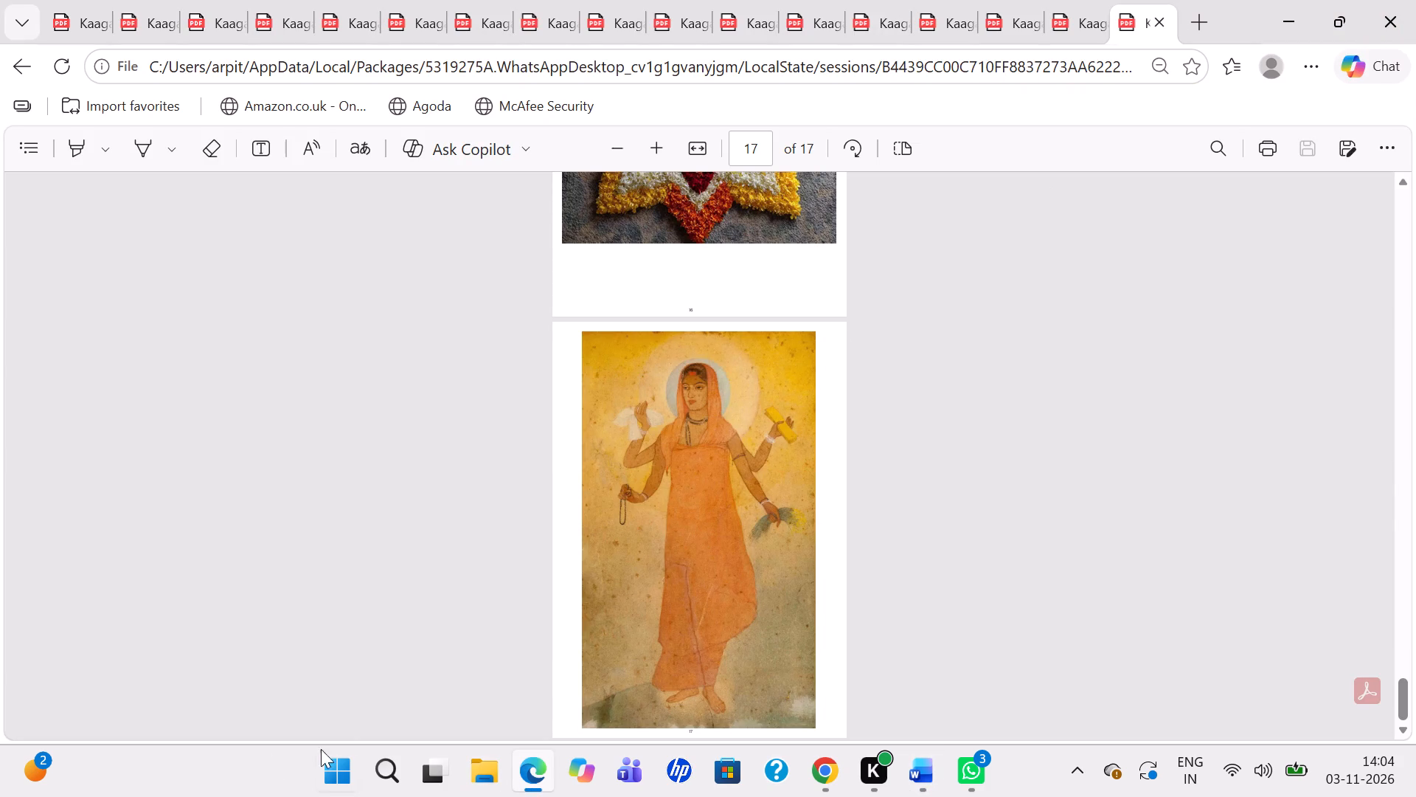
Search the installed apps for "ch" to find Google Chrome.
left_click(330, 779)
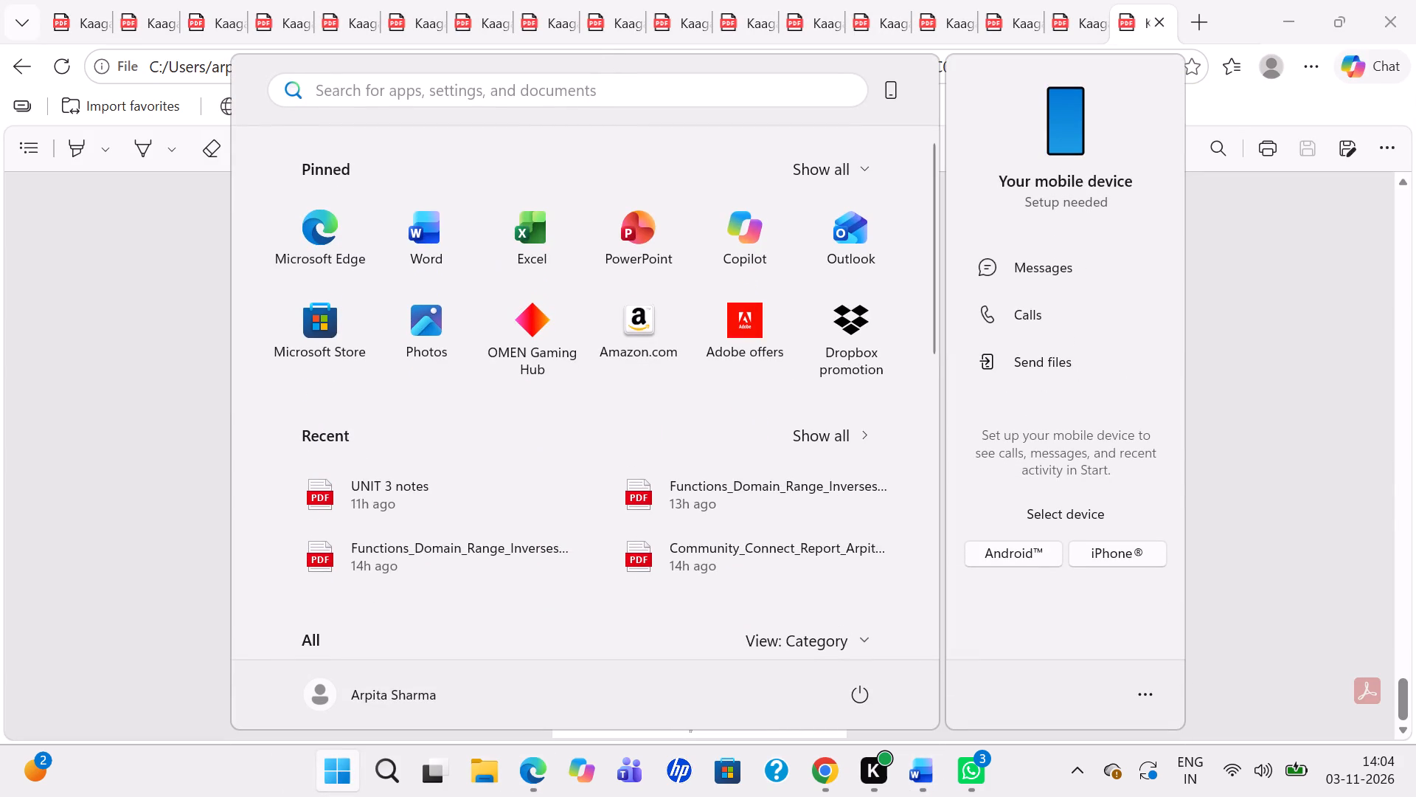
type("ch")
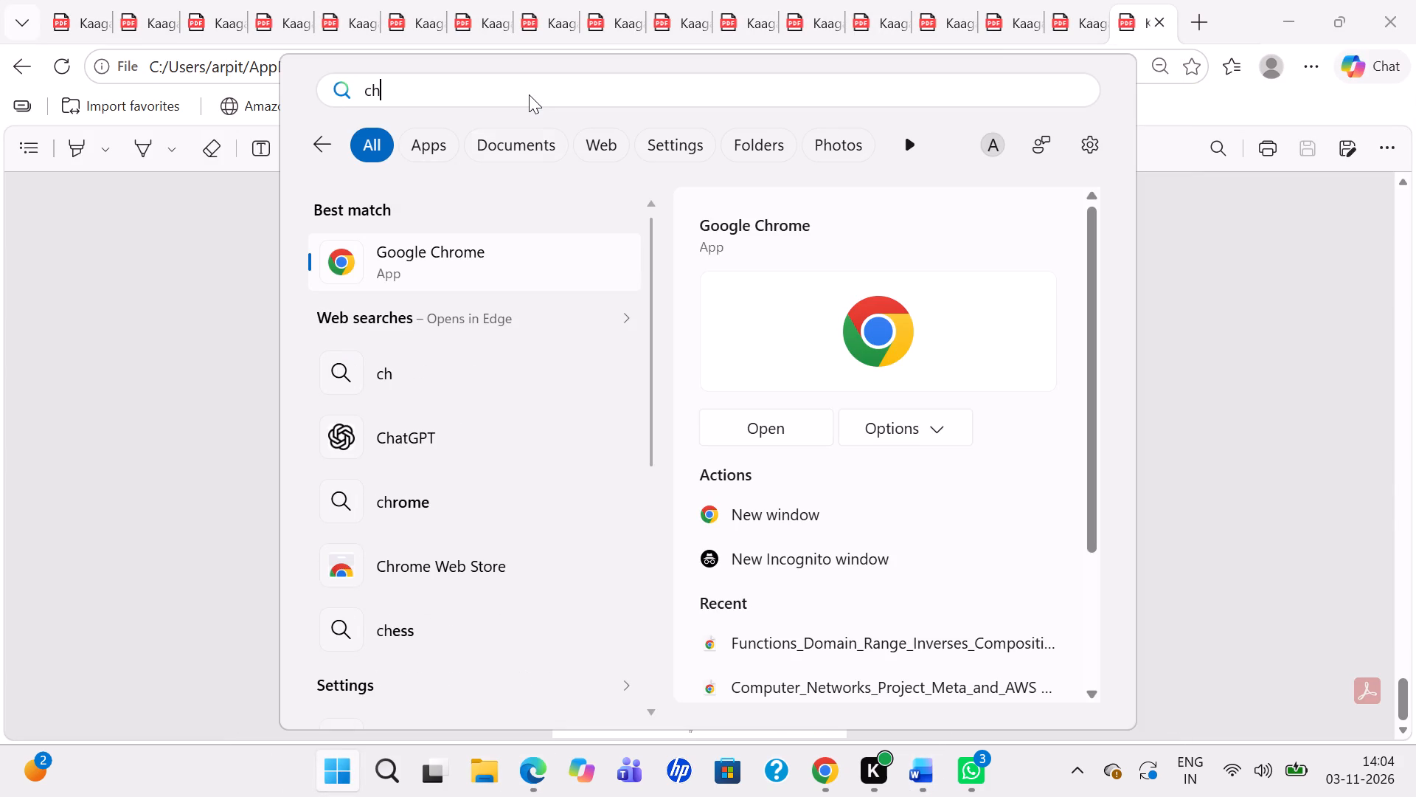
Open Google Chrome with the first listed profile, the one with the dark grey avatar.
left_click(771, 432)
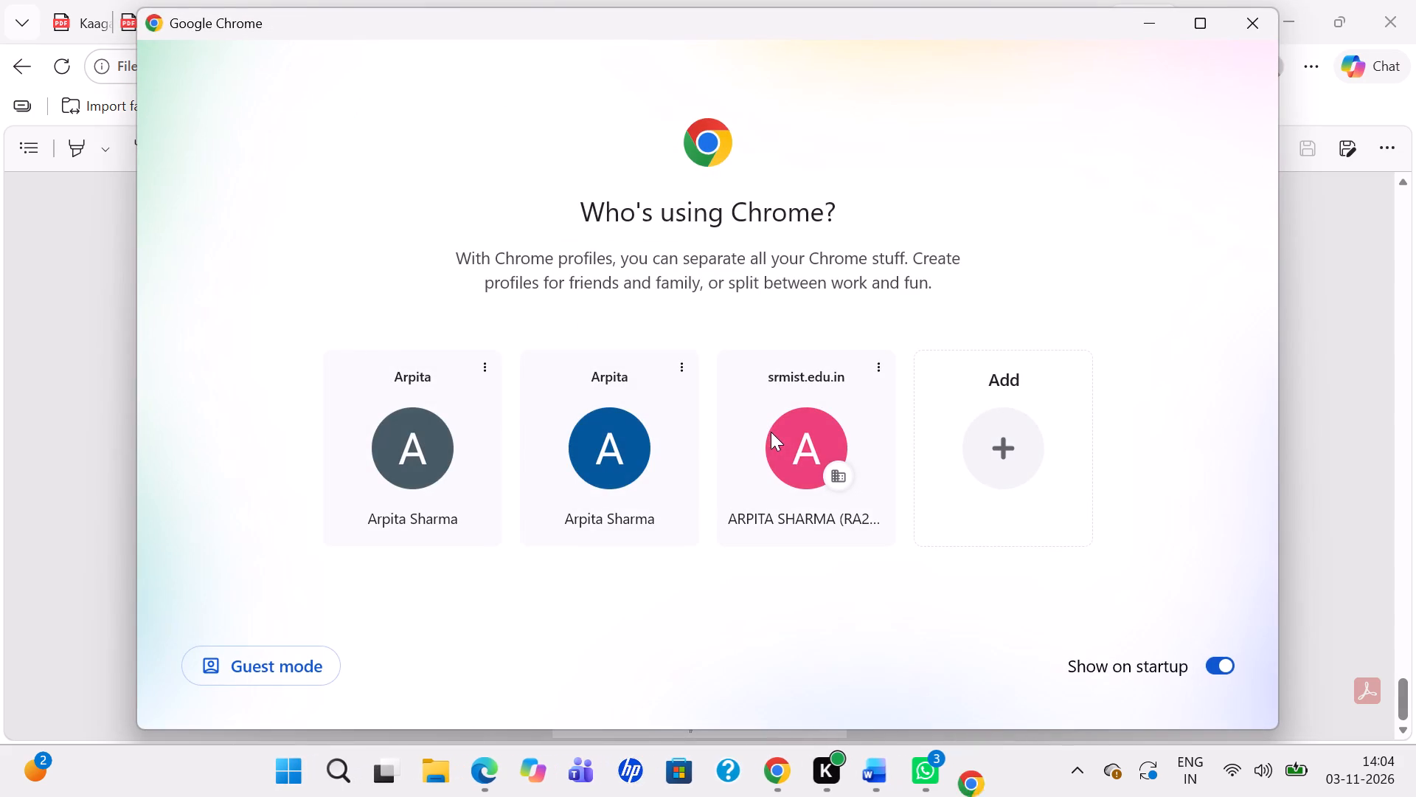
left_click(488, 467)
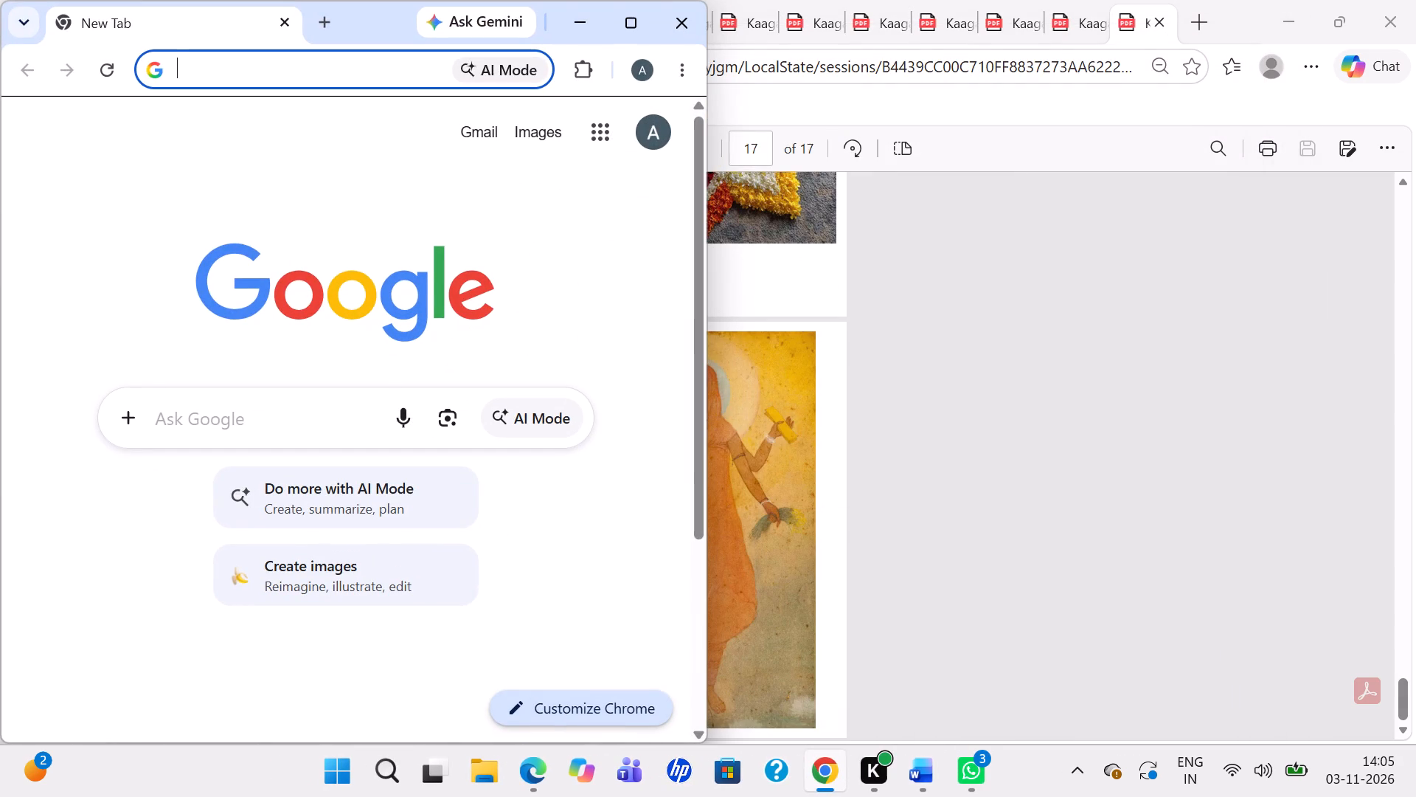
Search Google for "word to pdf free" and open the iLovePDF Word to PDF converter from the results.
left_click(350, 407)
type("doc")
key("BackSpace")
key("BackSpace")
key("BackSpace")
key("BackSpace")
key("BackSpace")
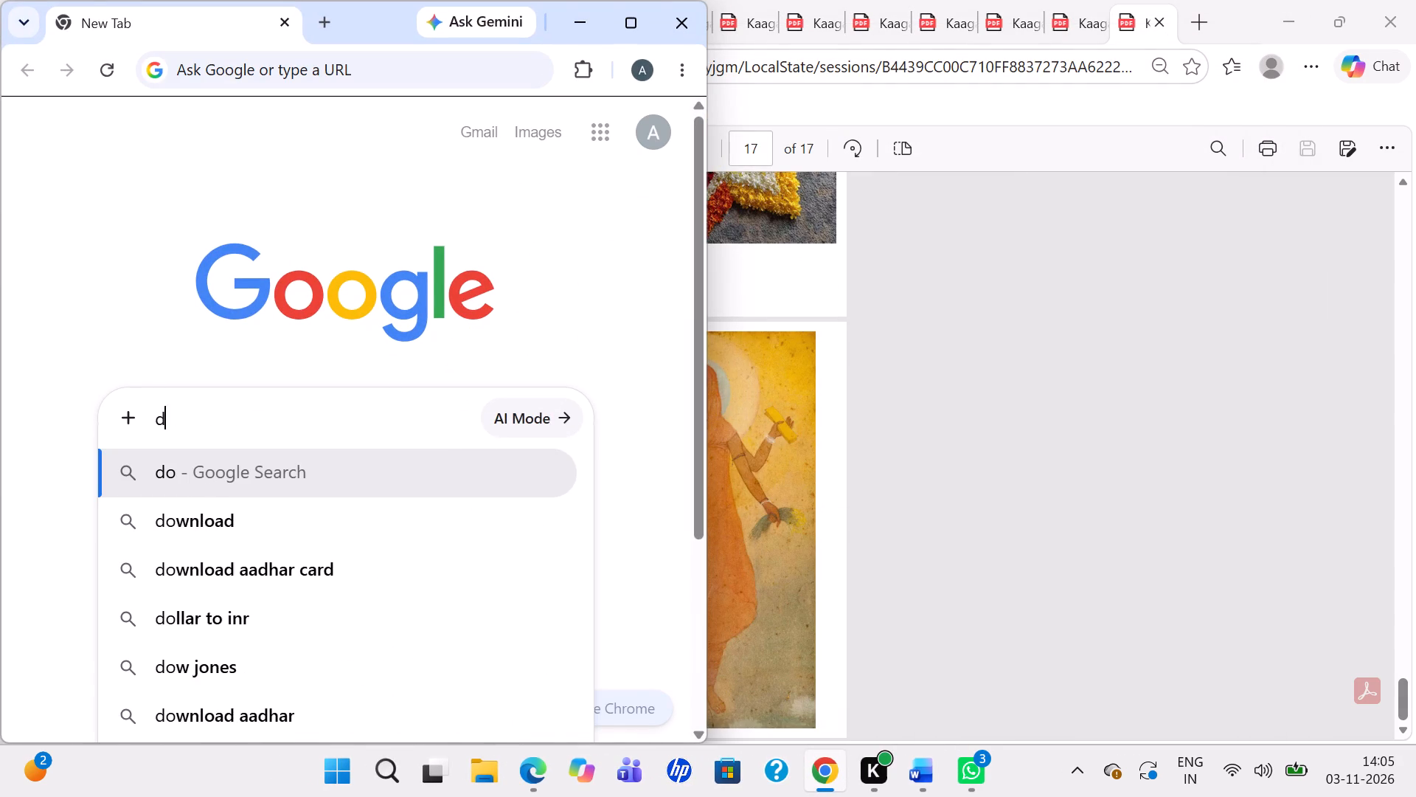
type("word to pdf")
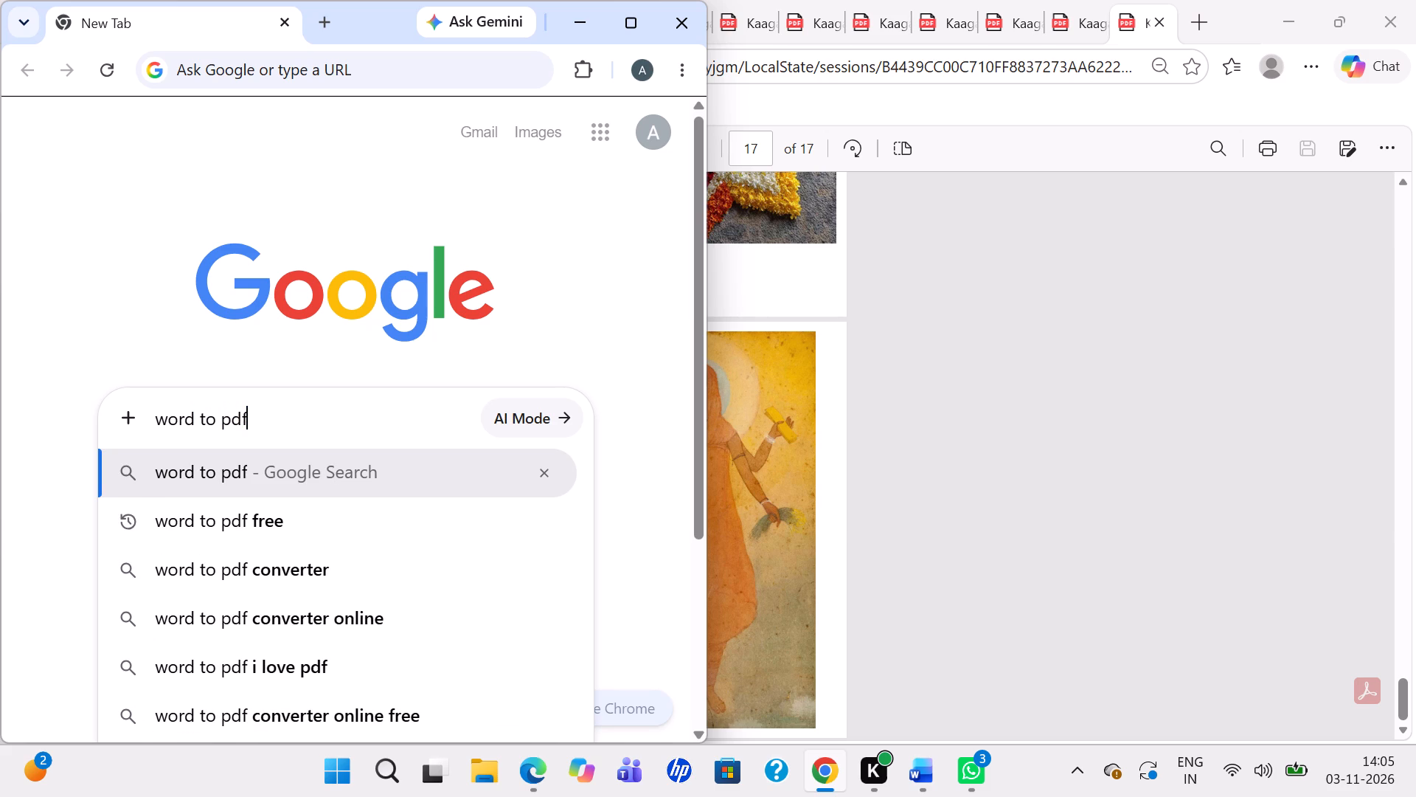
left_click(331, 505)
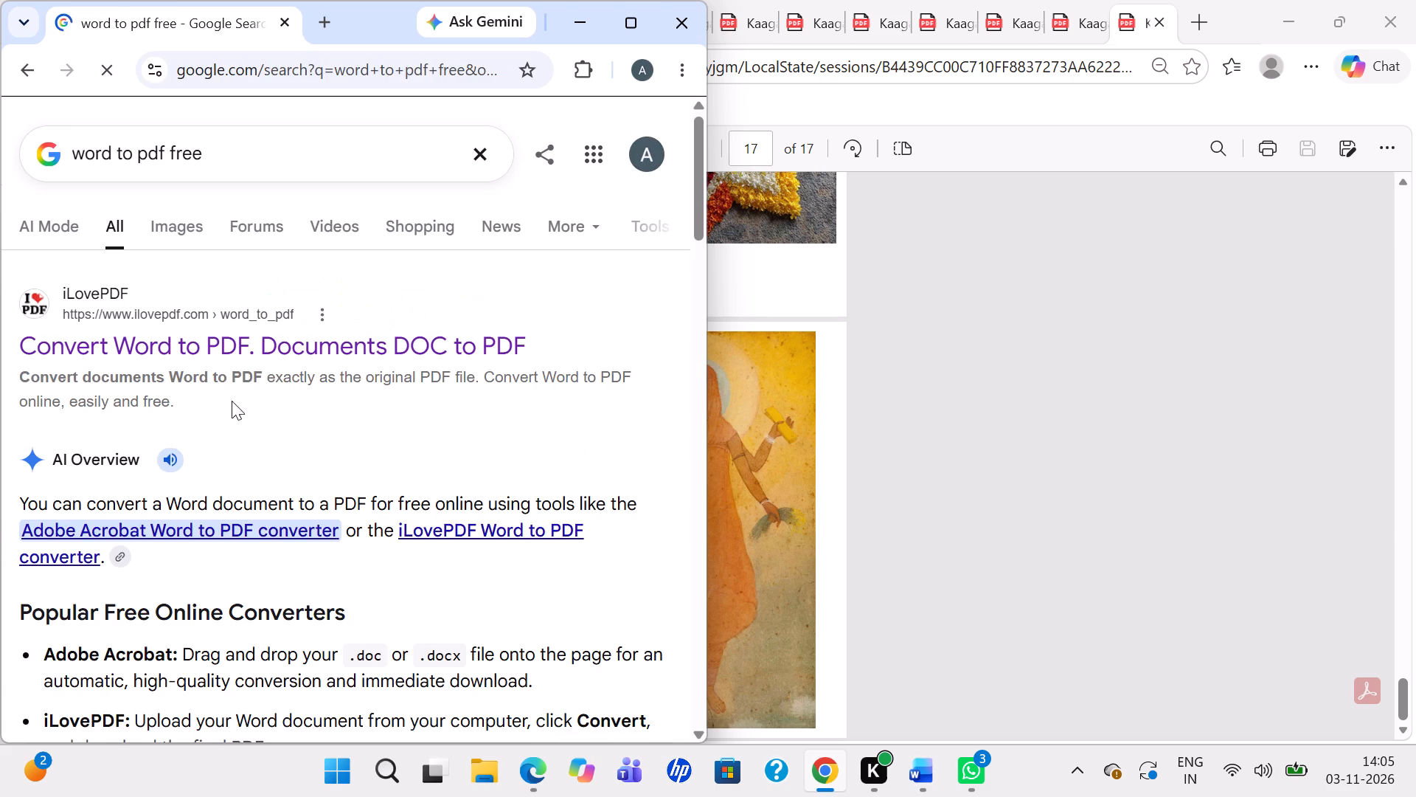
left_click(240, 337)
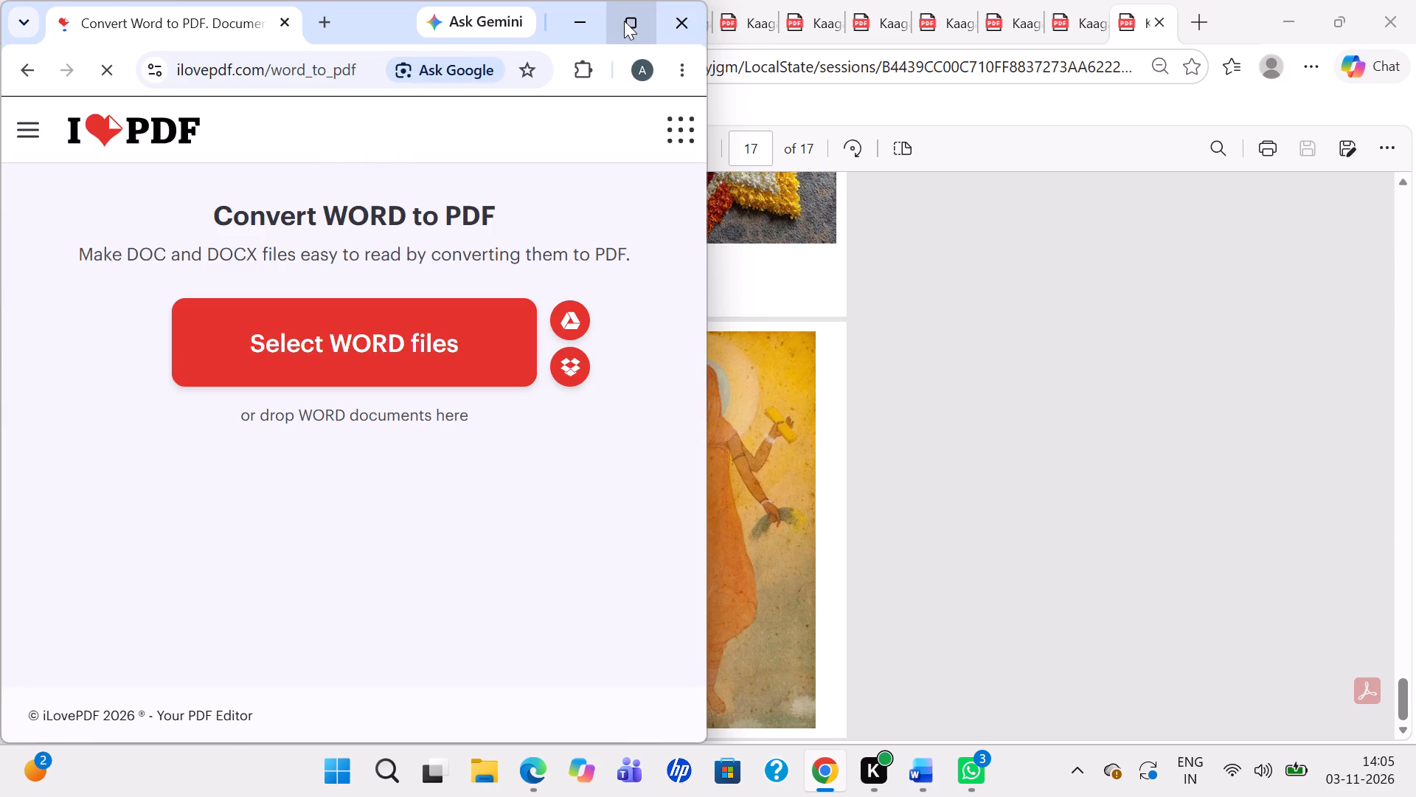
Maximize the browser window and upload the Doc1 Word file from the Downloads folder to the iLovePDF converter.
left_click(624, 21)
left_click(677, 368)
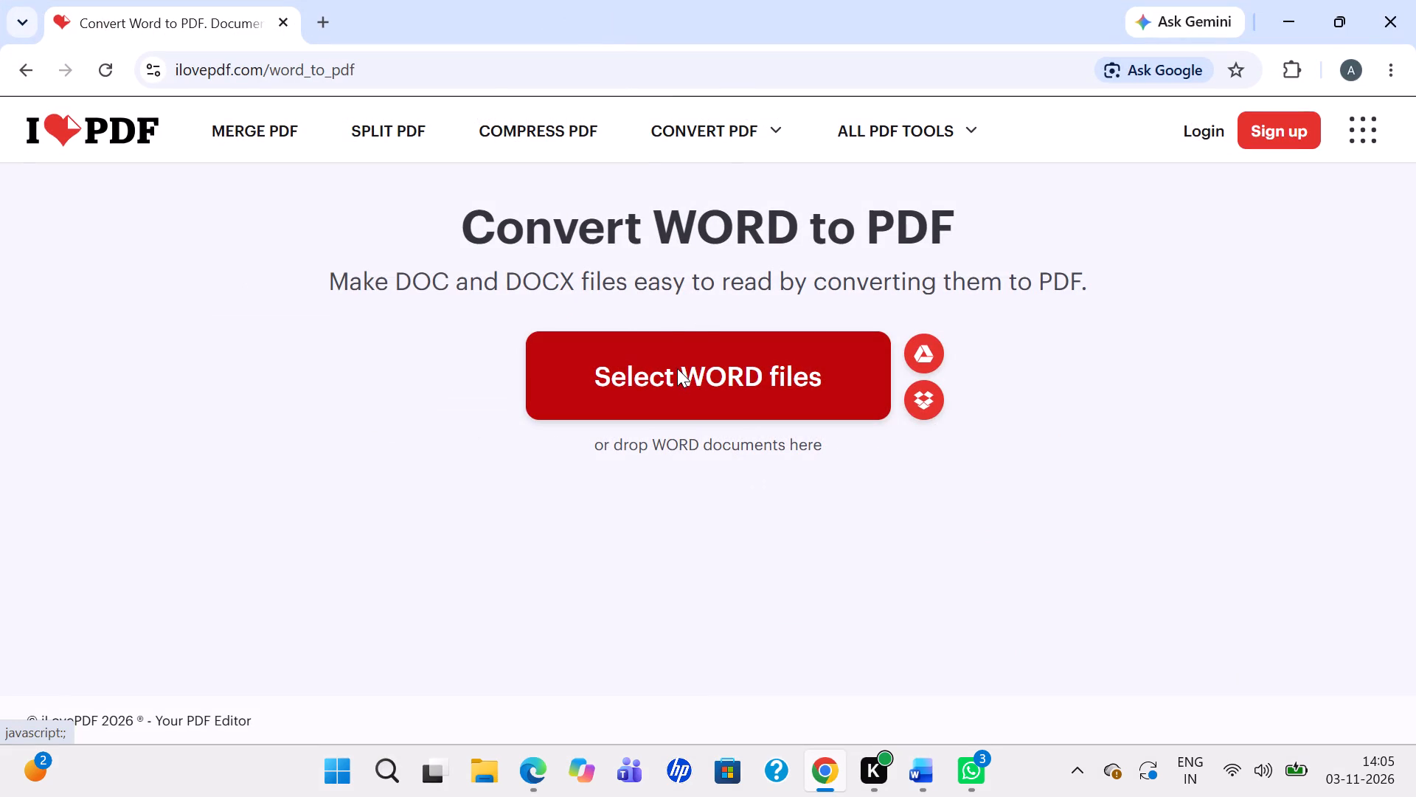
left_click(517, 203)
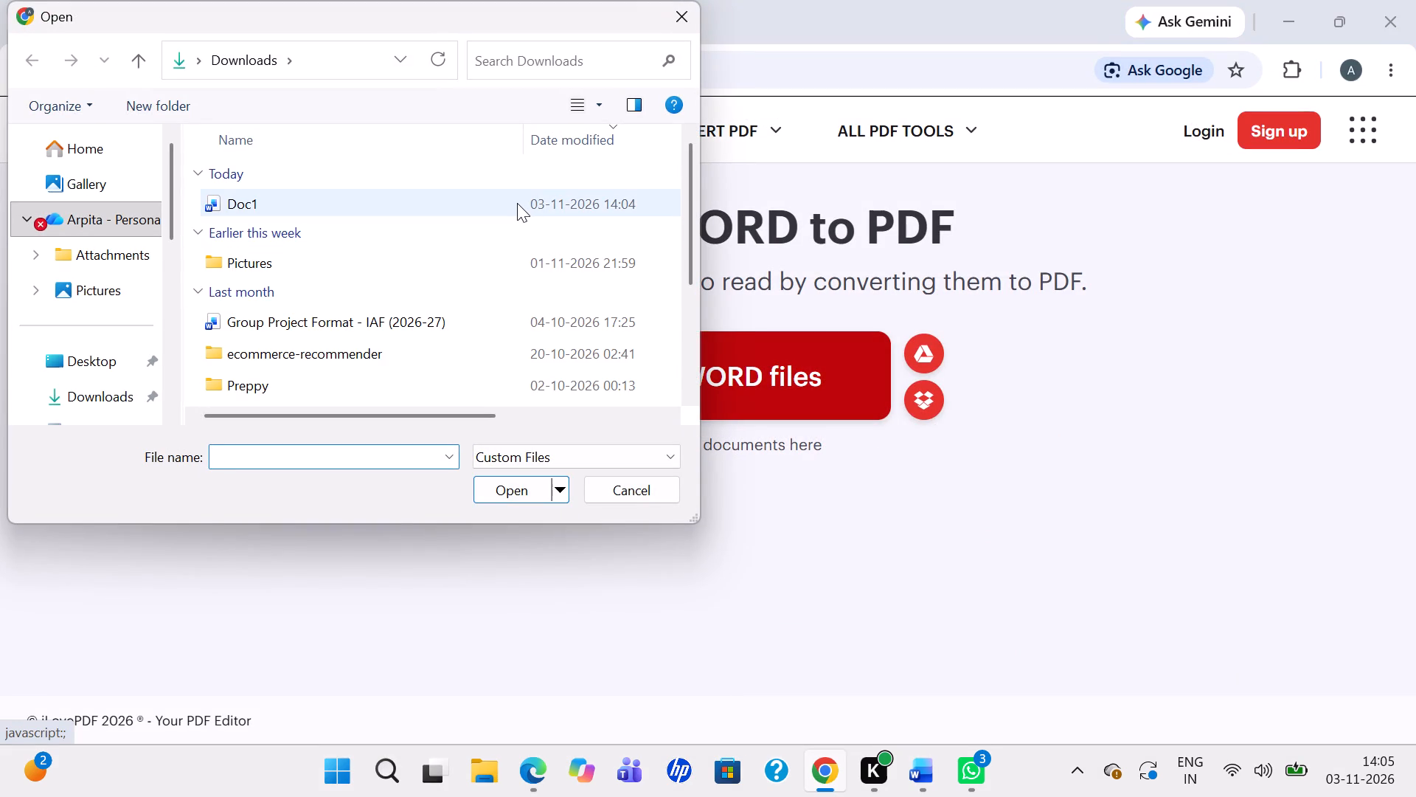
left_click(541, 495)
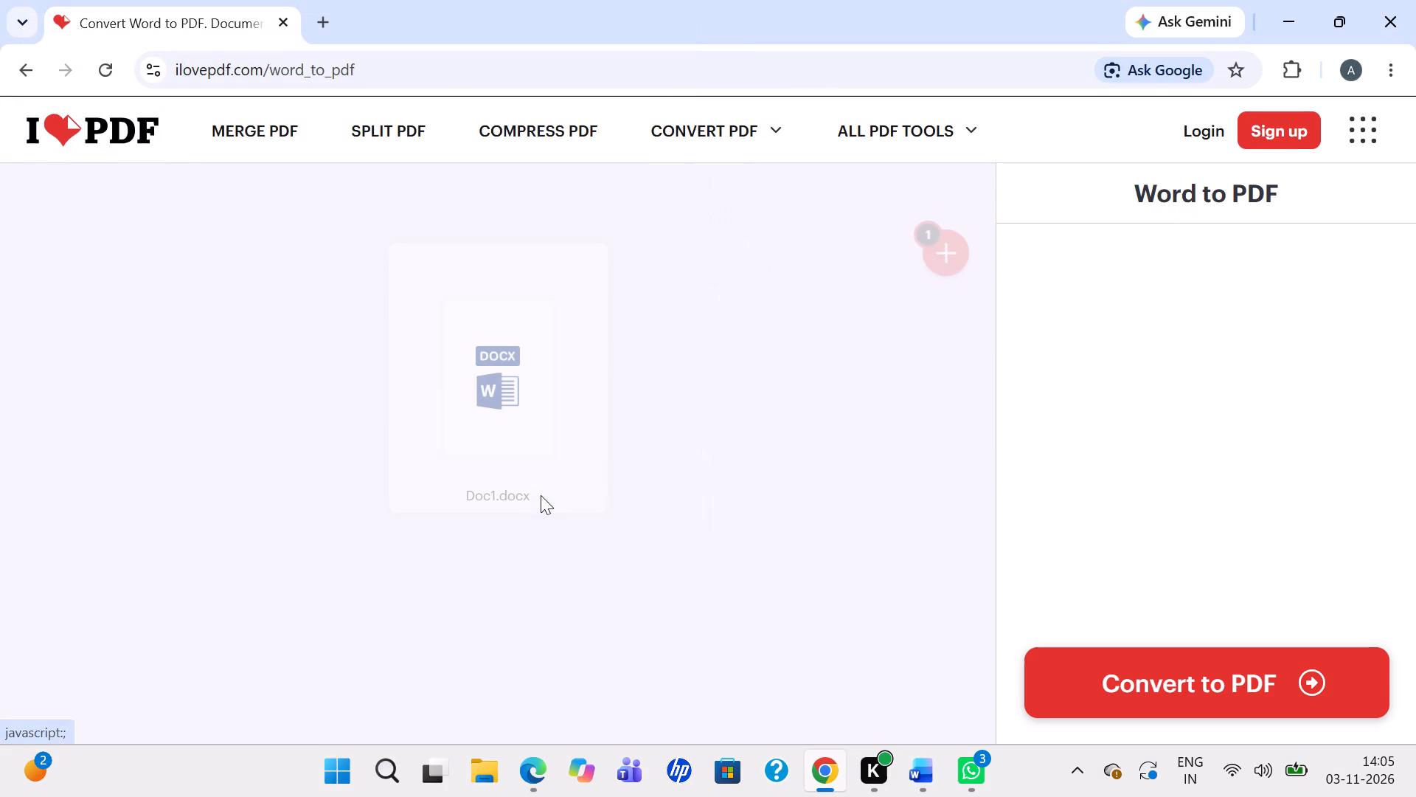
Convert the uploaded Doc1.docx to PDF and download the converted file.
left_click(1086, 669)
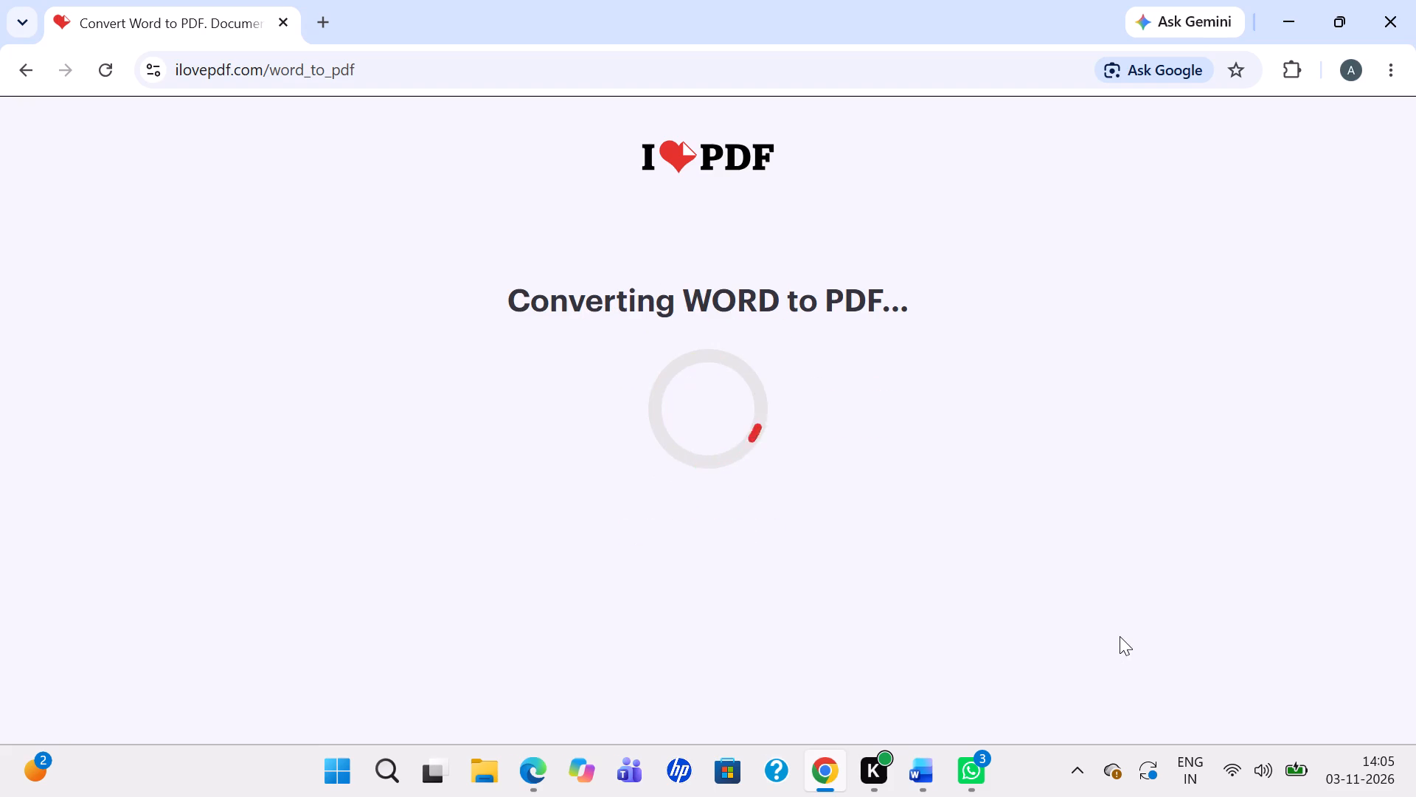
left_click(808, 330)
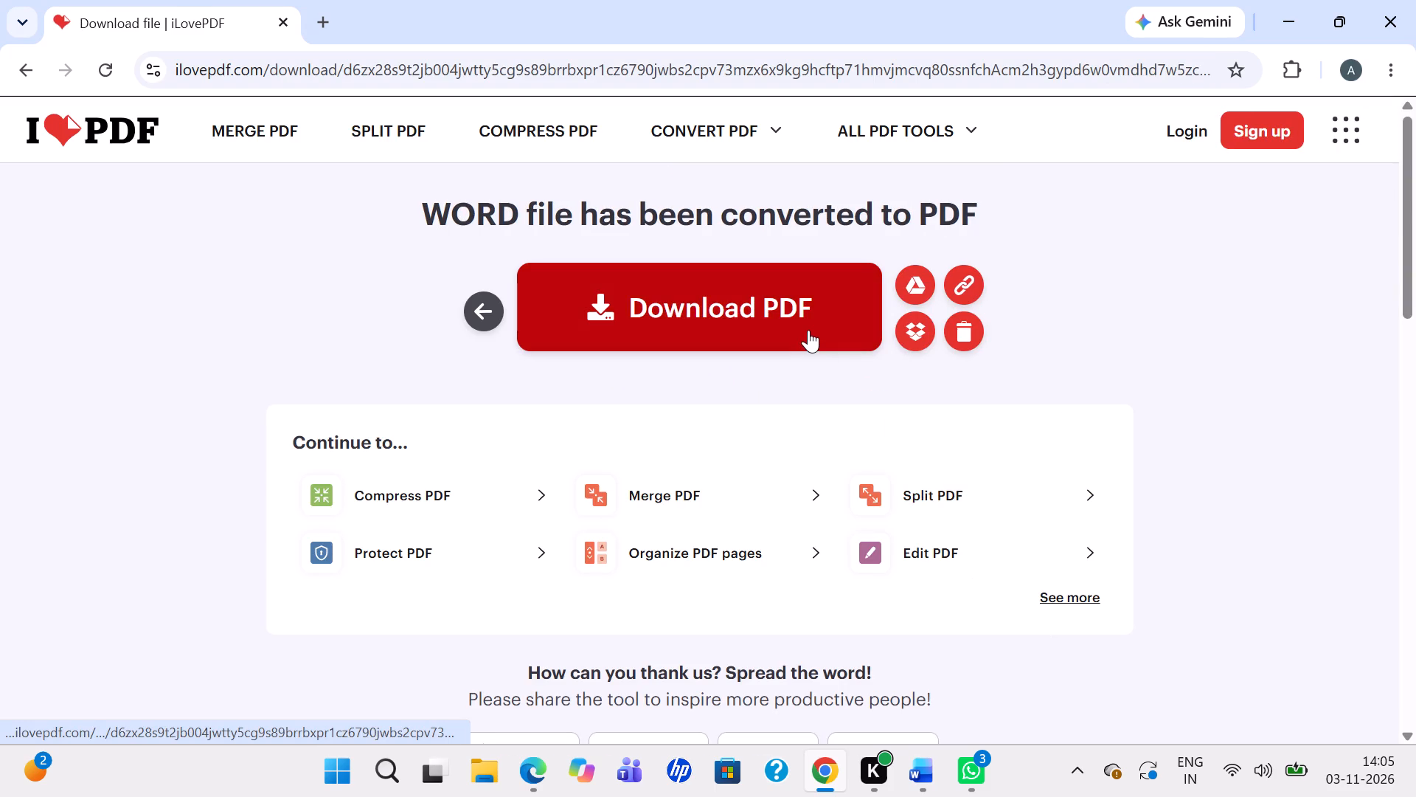